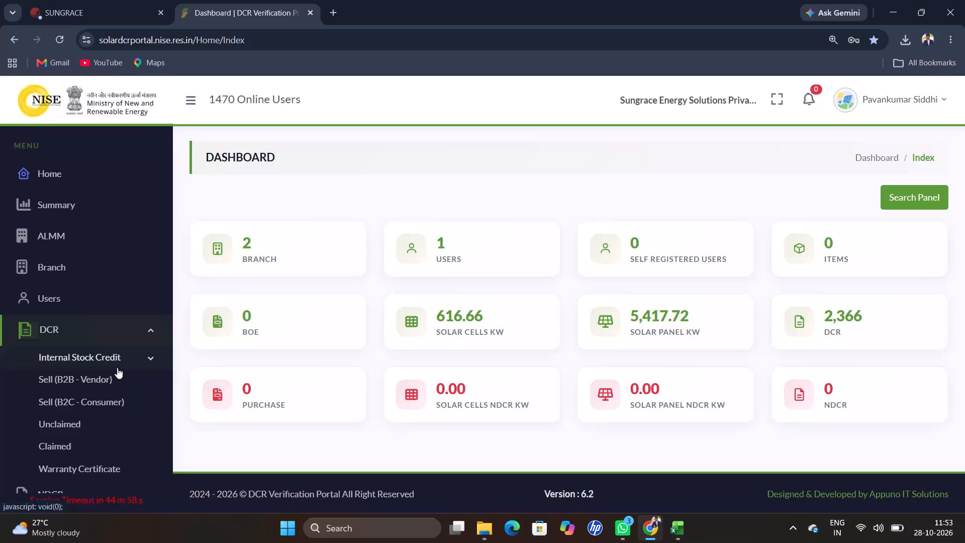
# Start a new Issue to Consumer (B2C) entry in the DCR sales section, ready at its consumer application number.
pyautogui.click(120, 396)
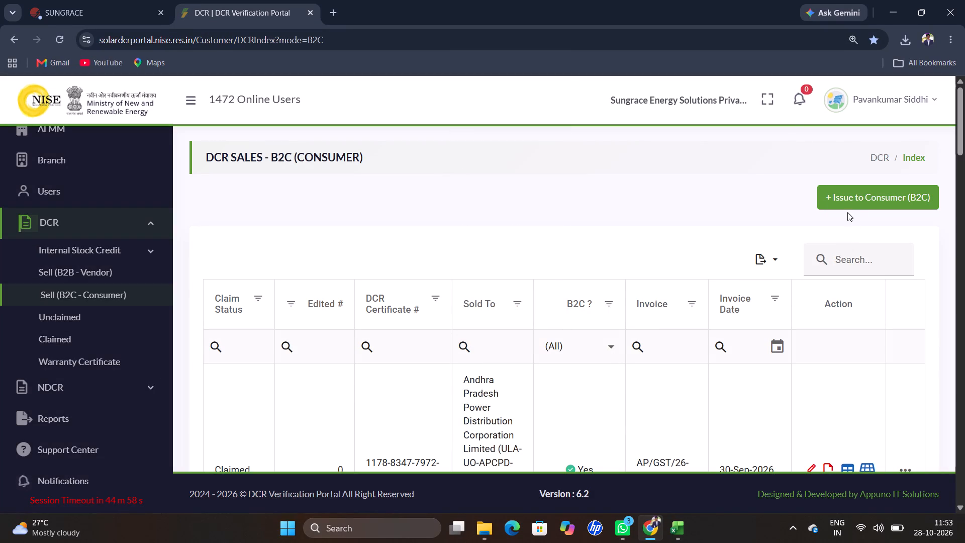
pyautogui.click(844, 202)
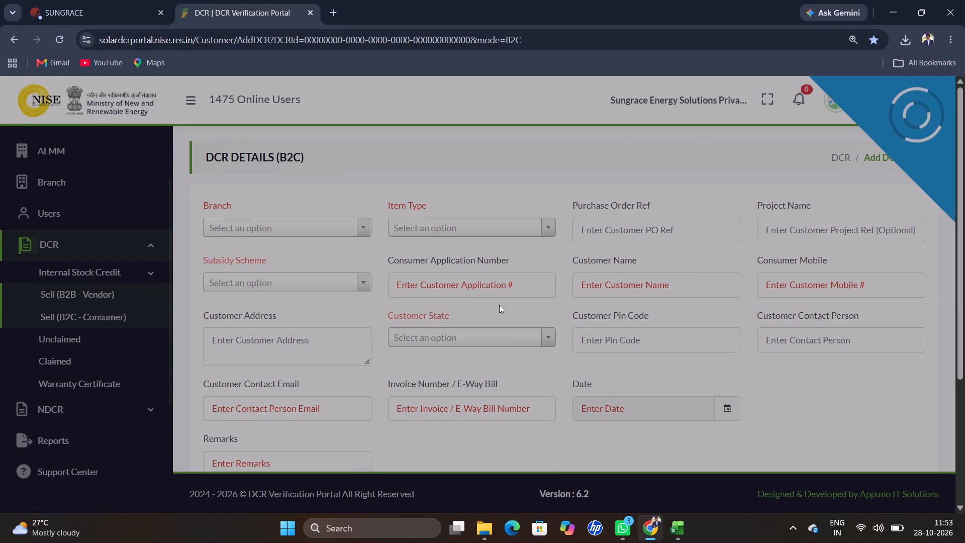
pyautogui.click(497, 292)
pyautogui.keyDown('ctrl'); pyautogui.click(497, 292); pyautogui.keyUp('ctrl')
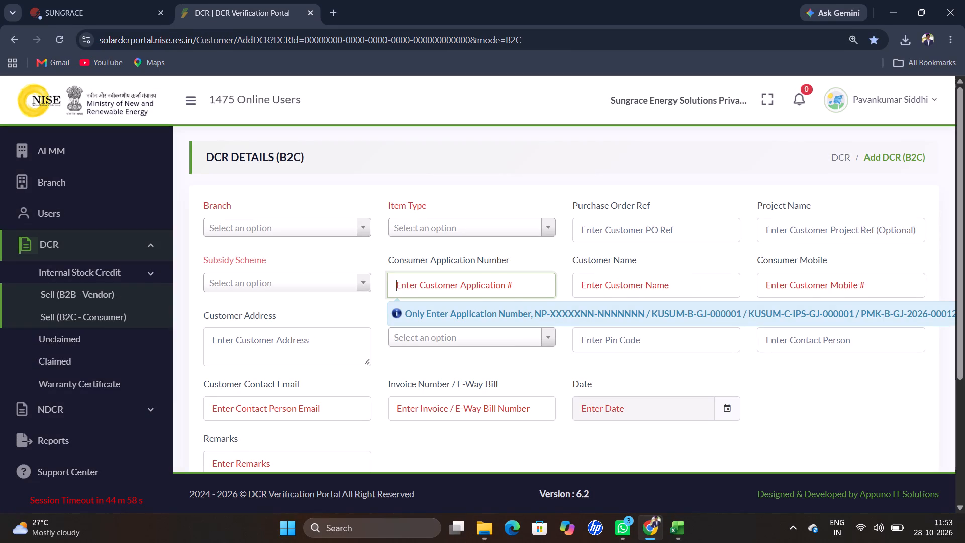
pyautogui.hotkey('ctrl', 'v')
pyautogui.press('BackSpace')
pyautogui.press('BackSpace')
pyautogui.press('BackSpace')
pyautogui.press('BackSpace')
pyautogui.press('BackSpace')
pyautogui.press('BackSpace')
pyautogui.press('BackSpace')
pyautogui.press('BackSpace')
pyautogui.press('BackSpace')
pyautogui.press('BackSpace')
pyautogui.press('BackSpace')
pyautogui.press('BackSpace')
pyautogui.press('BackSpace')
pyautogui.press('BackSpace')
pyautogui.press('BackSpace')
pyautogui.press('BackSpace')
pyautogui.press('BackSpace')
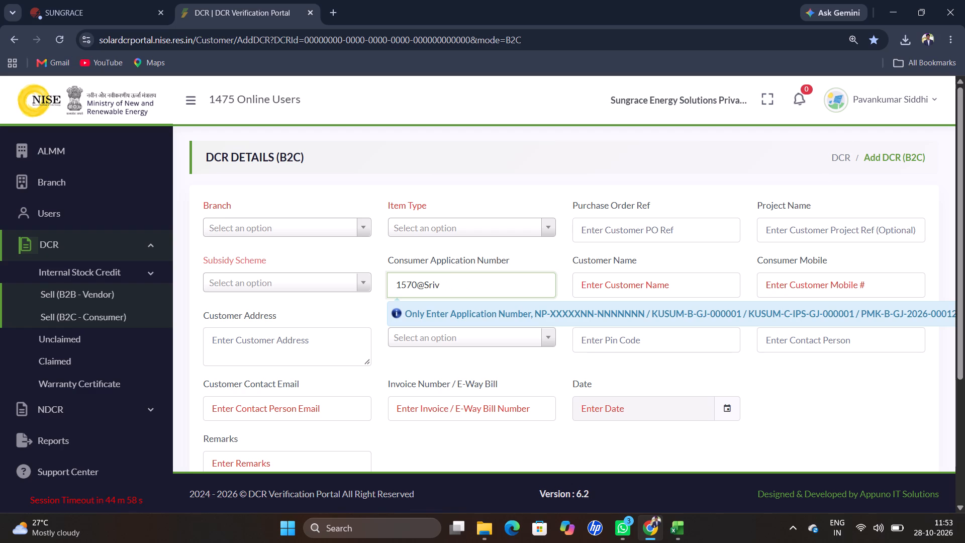
# Copy the ULA number from the SUNGRACE site's Quick Copy Details and enter it as the Consumer Application Number in the DCR form.
pyautogui.click(49, 0)
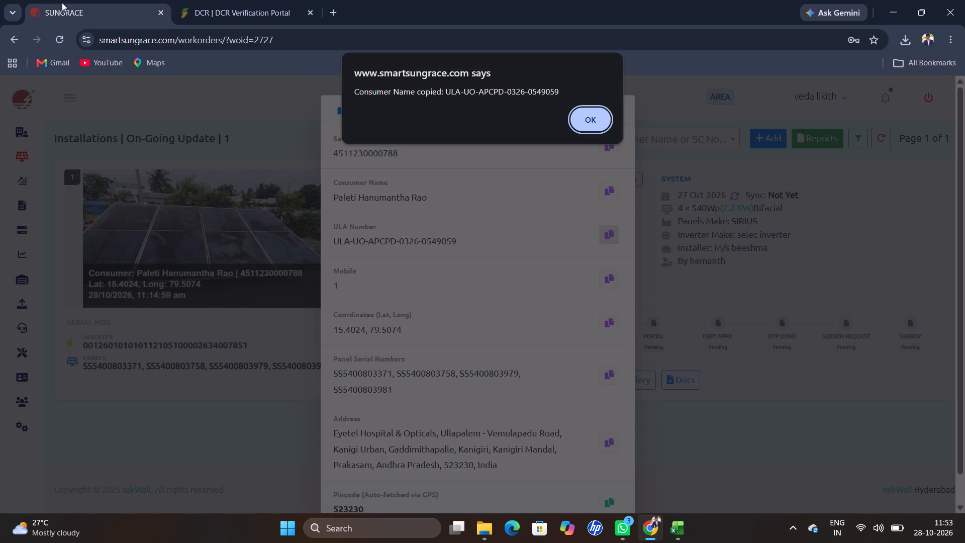
pyautogui.click(598, 119)
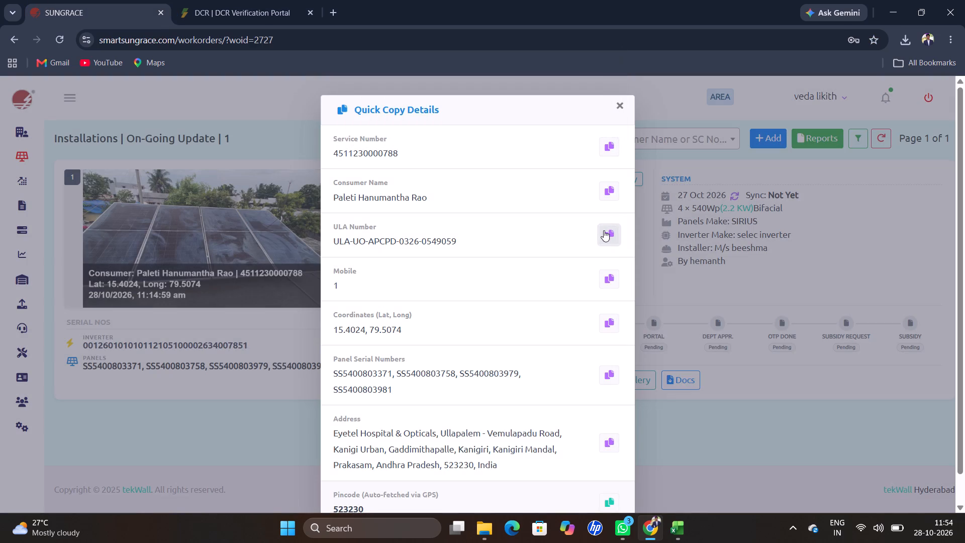
pyautogui.click(604, 230)
pyautogui.click(229, 0)
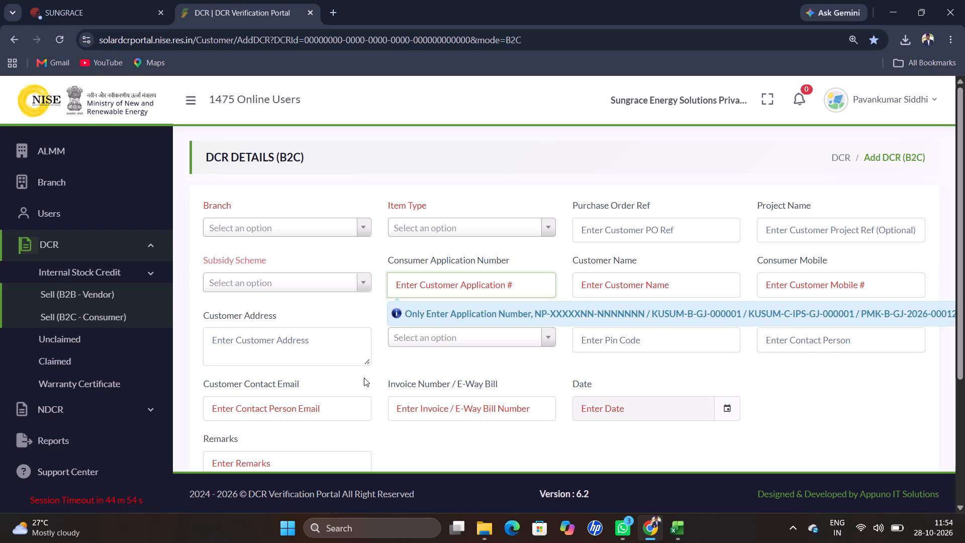
pyautogui.hotkey('ctrl', 'v')
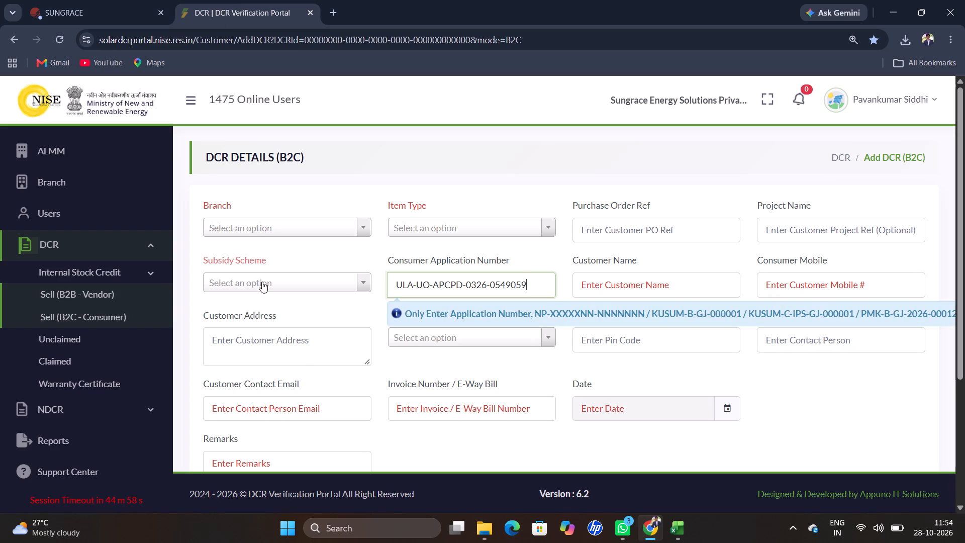
# Set the branch to Andhra Pradesh, the subsidy scheme to PM Surya Ghar: Muft Bijli Yojana and the item type to Solar Panels.
pyautogui.click(259, 224)
pyautogui.click(263, 288)
pyautogui.click(261, 284)
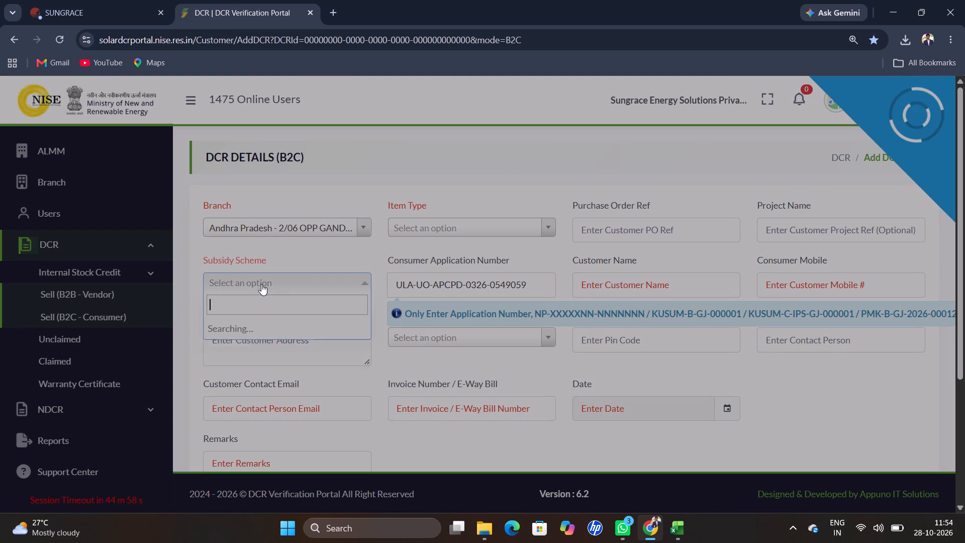
pyautogui.click(268, 382)
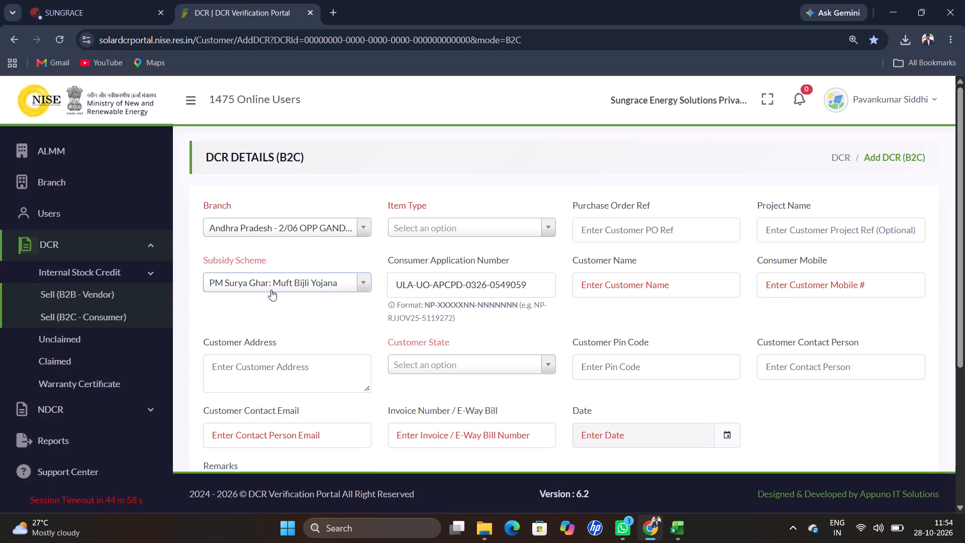
pyautogui.click(470, 227)
pyautogui.click(476, 274)
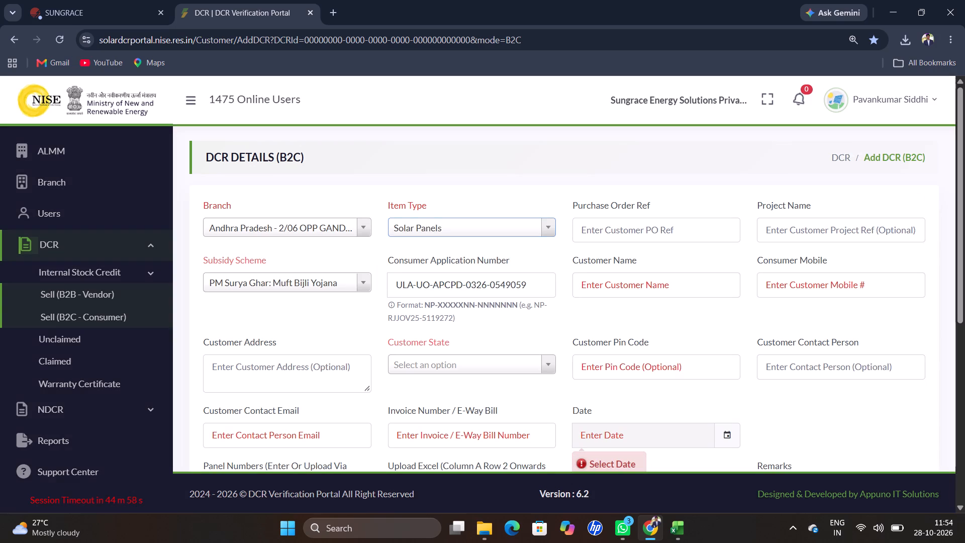
# Go to the form's Customer Name, and open the recent Word document "Kandukuru subsidy scheme process basic detials" from File Explorer.
pyautogui.click(587, 280)
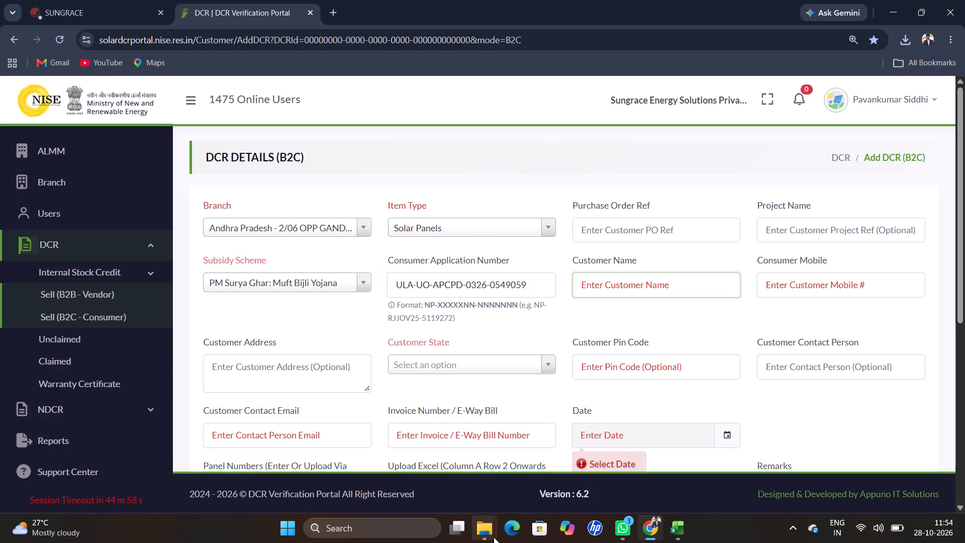
pyautogui.click(487, 533)
pyautogui.click(458, 489)
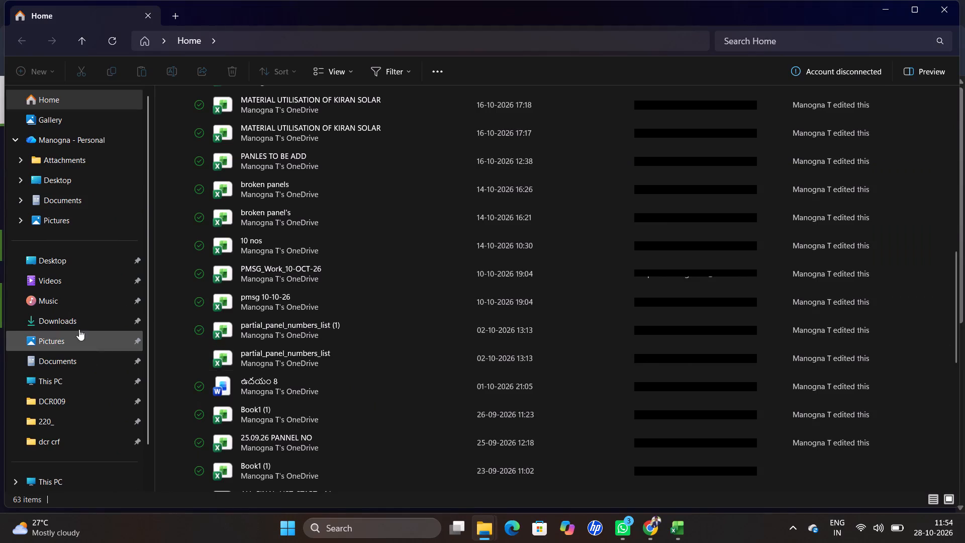
pyautogui.scroll(7, 266, 330)
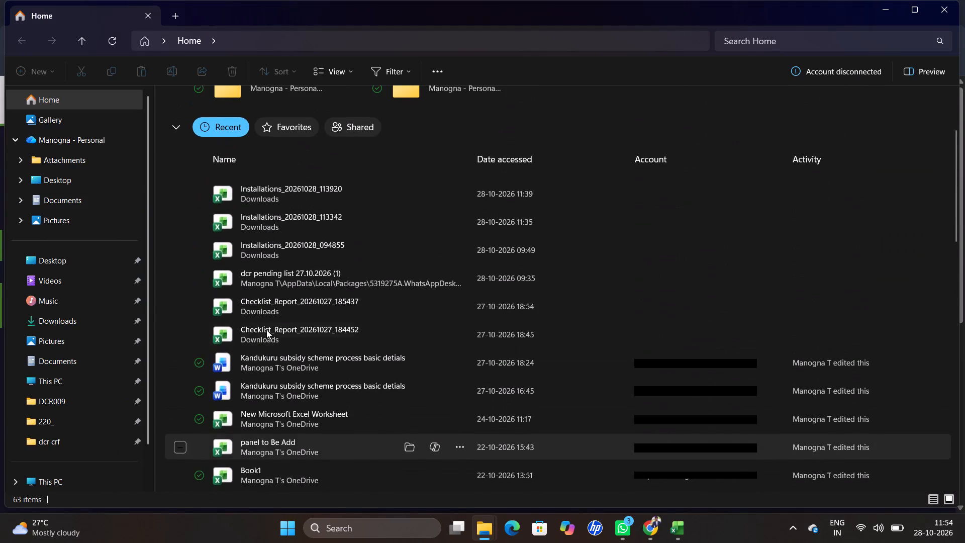
pyautogui.doubleClick(284, 393)
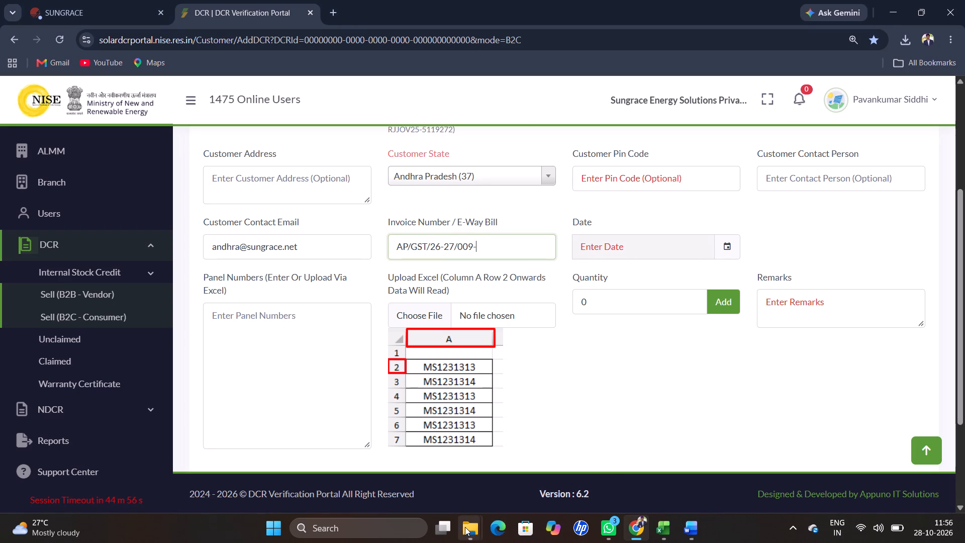
pyautogui.click(456, 488)
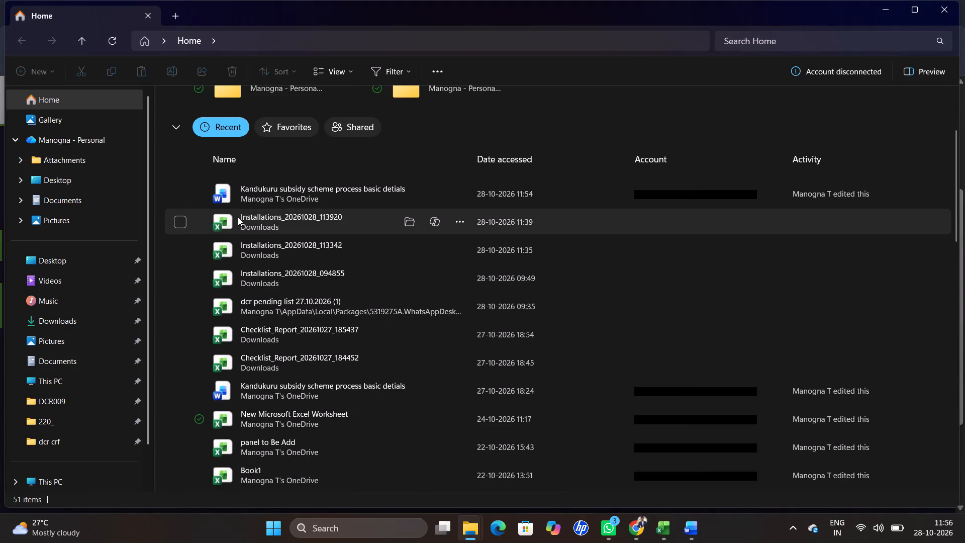
pyautogui.scroll(5, 200, 219)
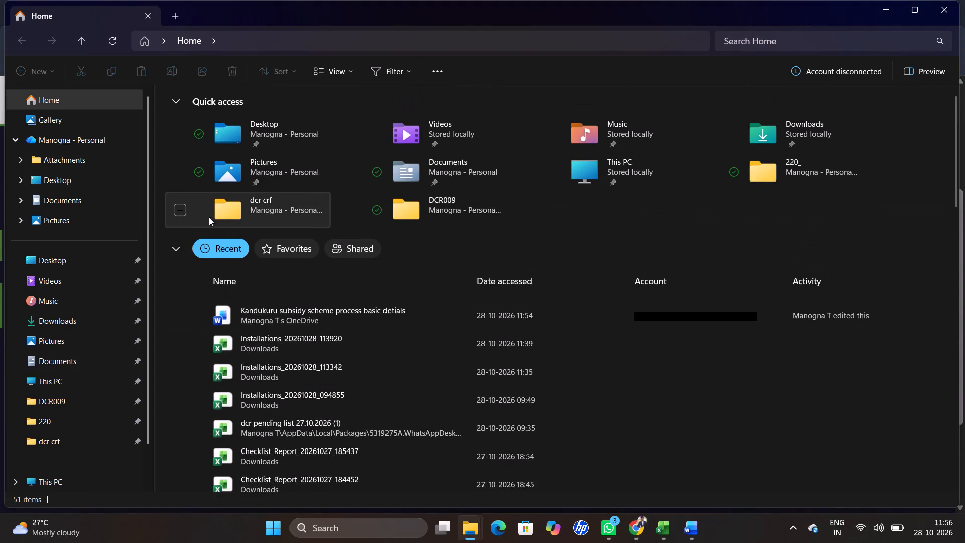
pyautogui.doubleClick(389, 207)
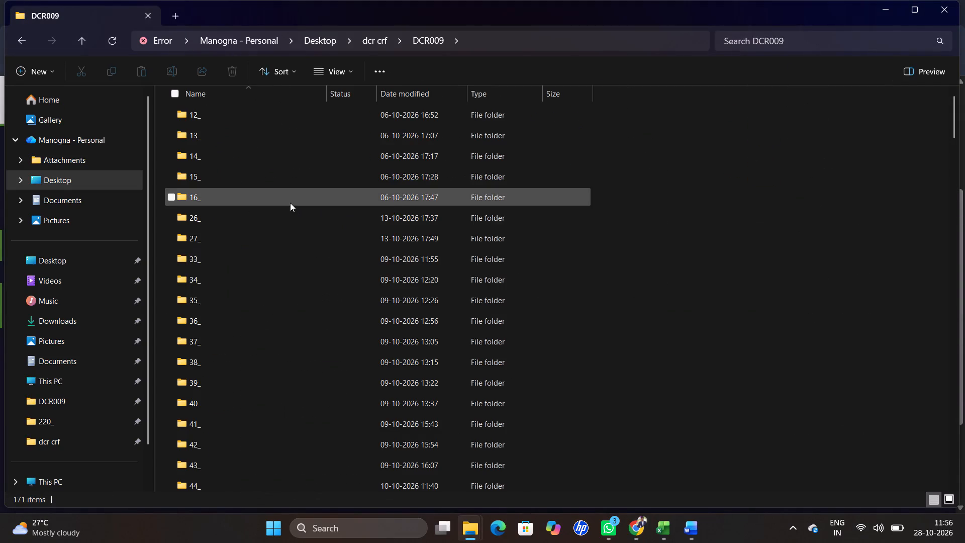
pyautogui.scroll(-5, 290, 203)
pyautogui.scroll(-20, 290, 205)
pyautogui.scroll(-7, 290, 205)
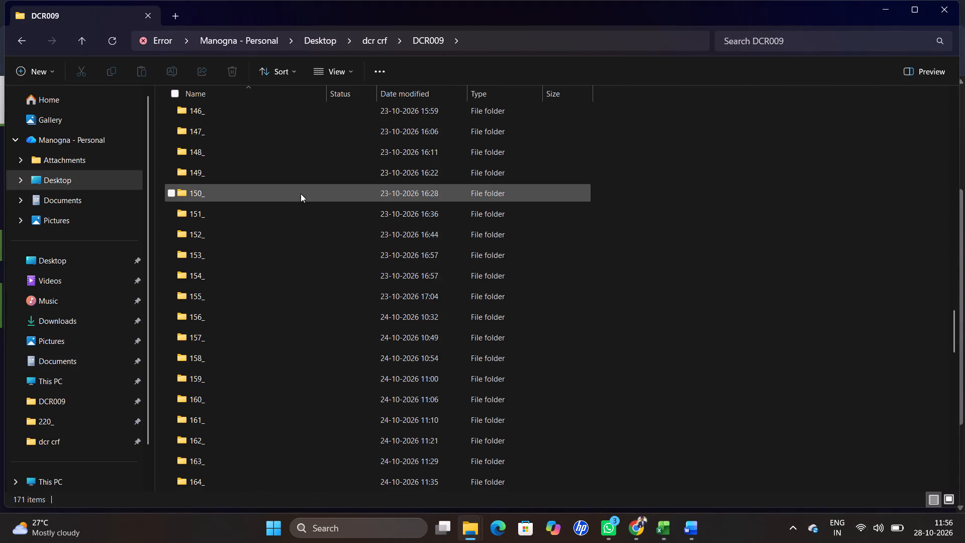
pyautogui.scroll(-6, 301, 194)
pyautogui.scroll(-20, 302, 191)
pyautogui.scroll(-1, 333, 228)
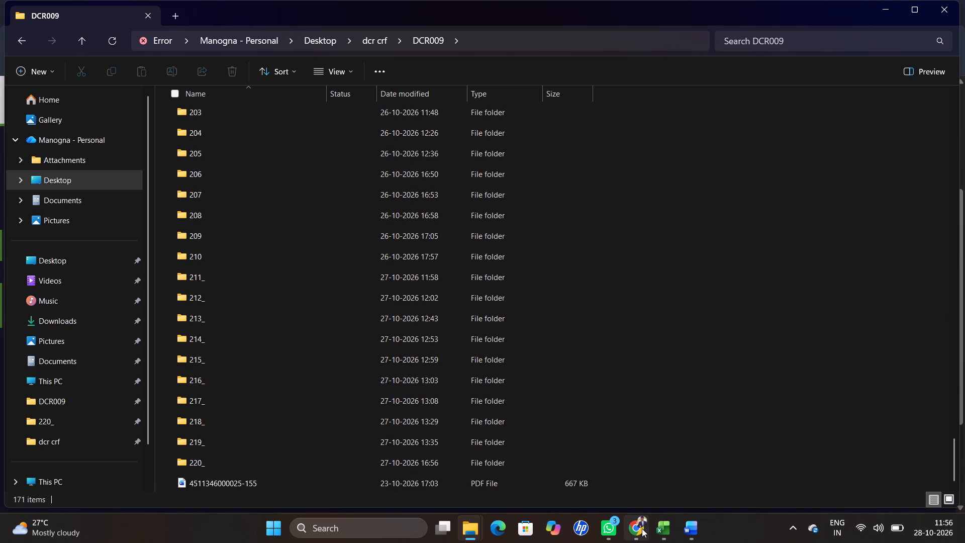
pyautogui.click(634, 497)
pyautogui.write('221')
pyautogui.press('BackSpace')
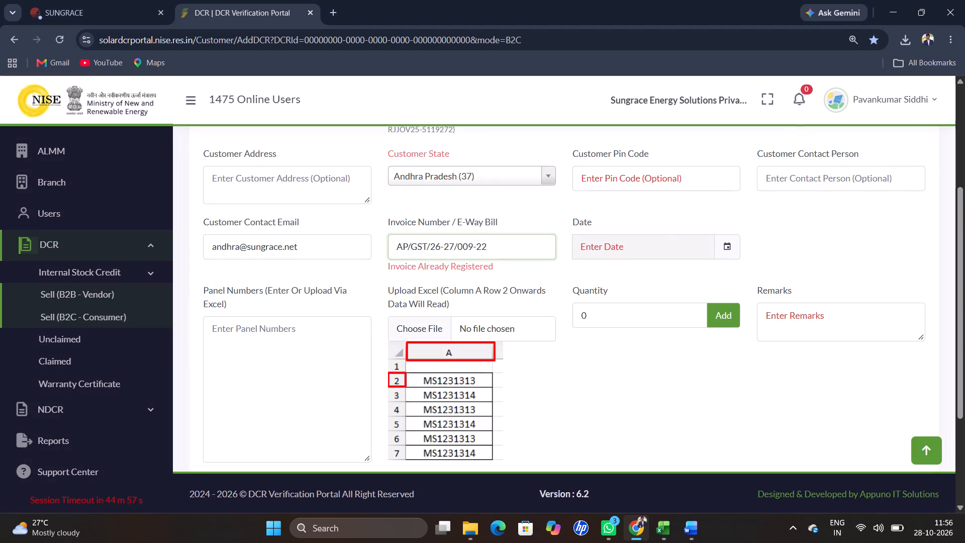
pyautogui.press('2')
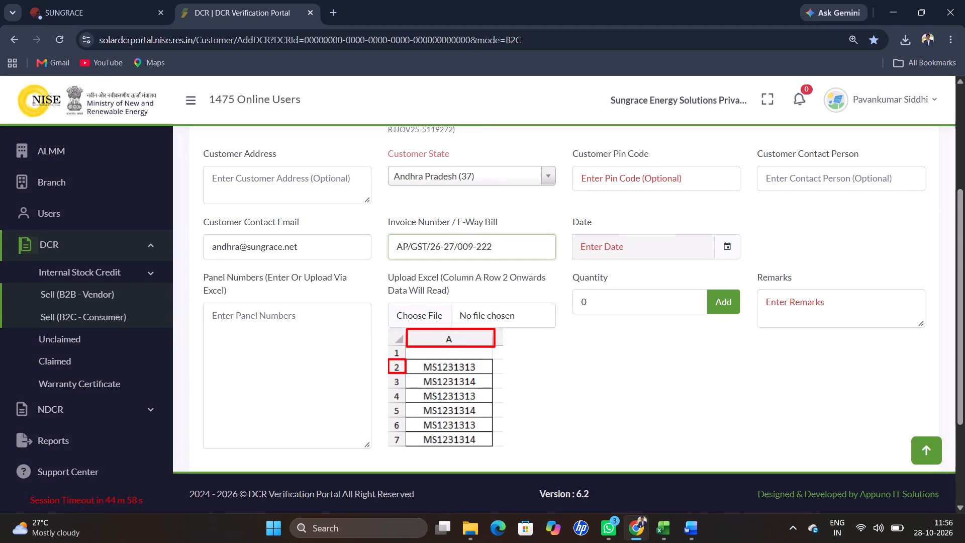
# Set the invoice Date to 30-Sep-2026.
pyautogui.click(683, 252)
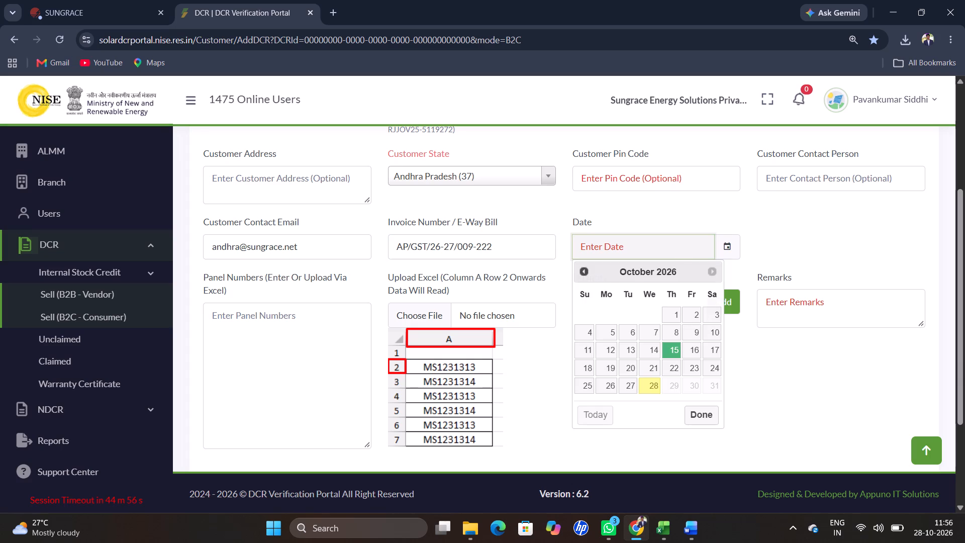
pyautogui.click(589, 272)
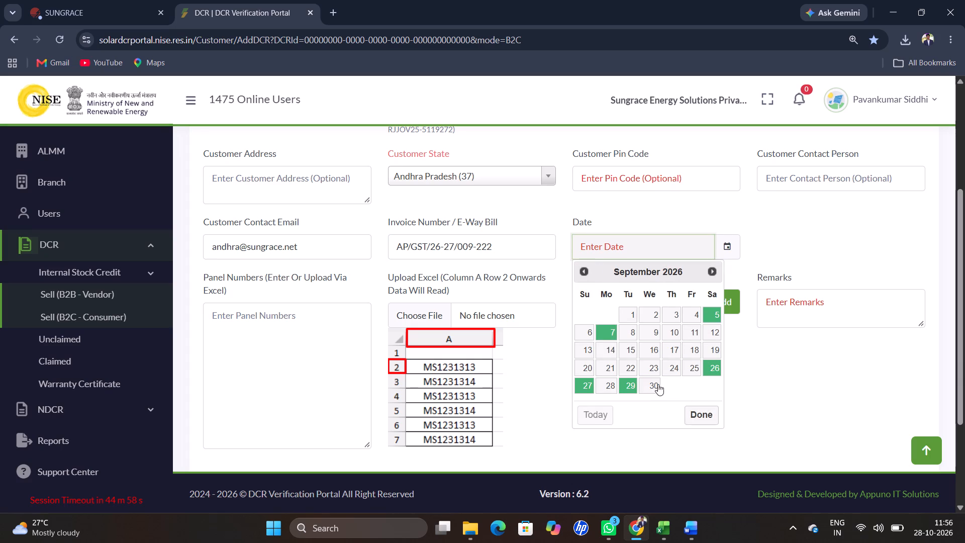
pyautogui.click(657, 382)
# Copy the panel serial numbers from the SUNGRACE work order's Quick Copy Details into the DCR form's Panel Numbers.
pyautogui.click(314, 385)
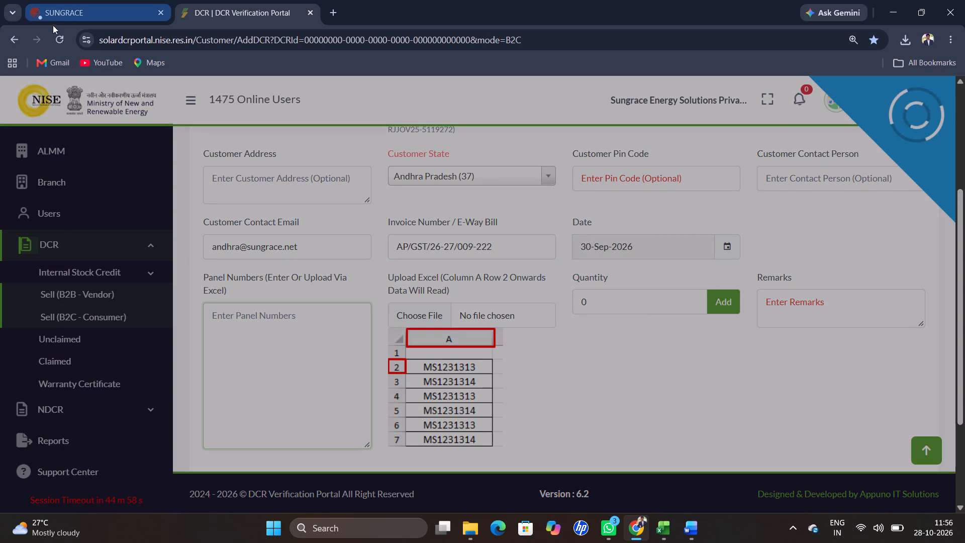
pyautogui.click(73, 4)
pyautogui.click(585, 124)
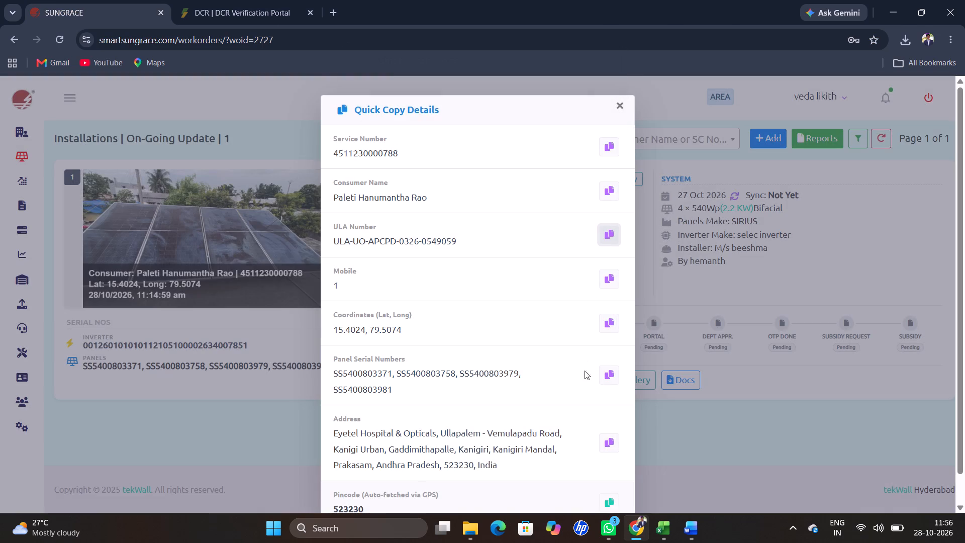
pyautogui.click(610, 371)
pyautogui.click(224, 8)
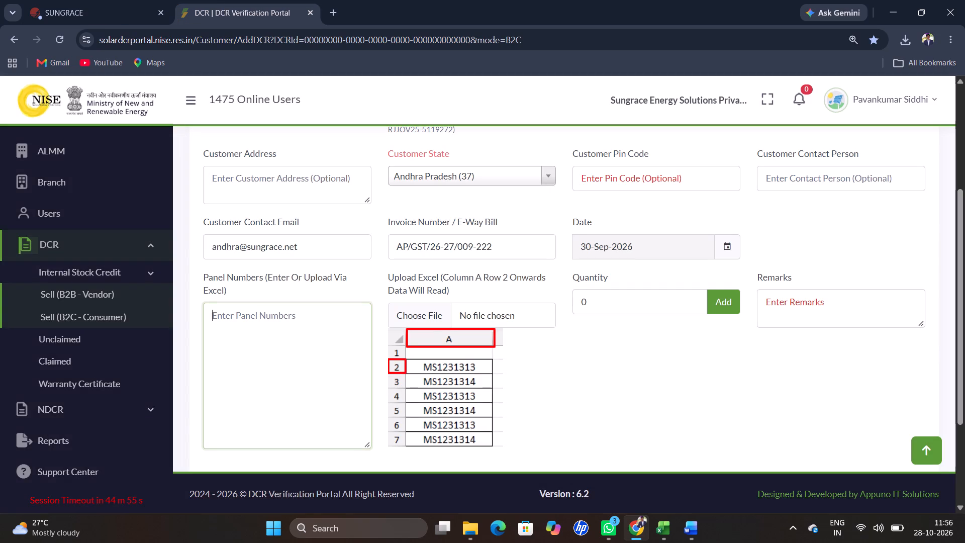
pyautogui.hotkey('ctrl', 'v')
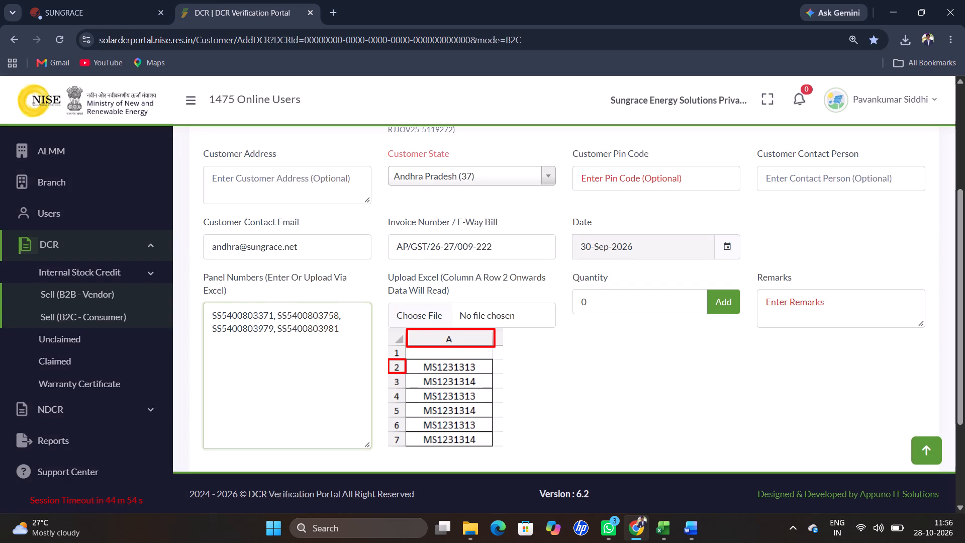
pyautogui.press('Left')
pyautogui.press('Left')
pyautogui.press('Left')
pyautogui.press('Left')
pyautogui.press('Left')
pyautogui.press('Left')
pyautogui.press('Left')
pyautogui.press('Left')
pyautogui.press('Left')
pyautogui.press('Left')
pyautogui.press('Left')
pyautogui.press('Left')
pyautogui.press('BackSpace')
pyautogui.press('BackSpace')
pyautogui.press('Return')
pyautogui.press('Up')
pyautogui.press('Up')
pyautogui.press('Up')
pyautogui.press('Up')
pyautogui.press('Up')
pyautogui.press('Up')
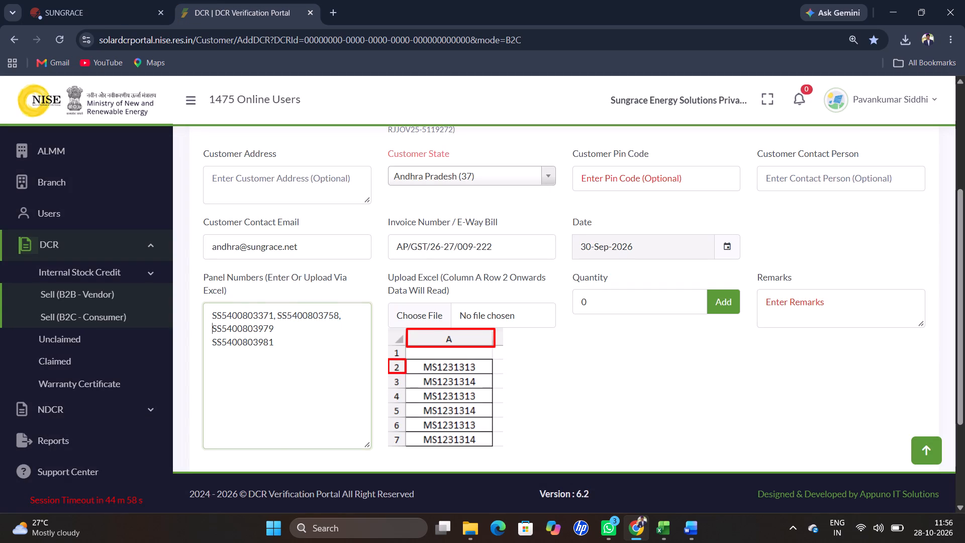
pyautogui.press('Right')
pyautogui.press('Right')
pyautogui.press('Right')
pyautogui.press('Right')
pyautogui.press('Right')
pyautogui.press('Right')
pyautogui.press('Right')
pyautogui.press('Right')
pyautogui.press('Right')
pyautogui.press('Right')
pyautogui.press('Right')
pyautogui.press('Right')
pyautogui.press('Right')
pyautogui.press('Right')
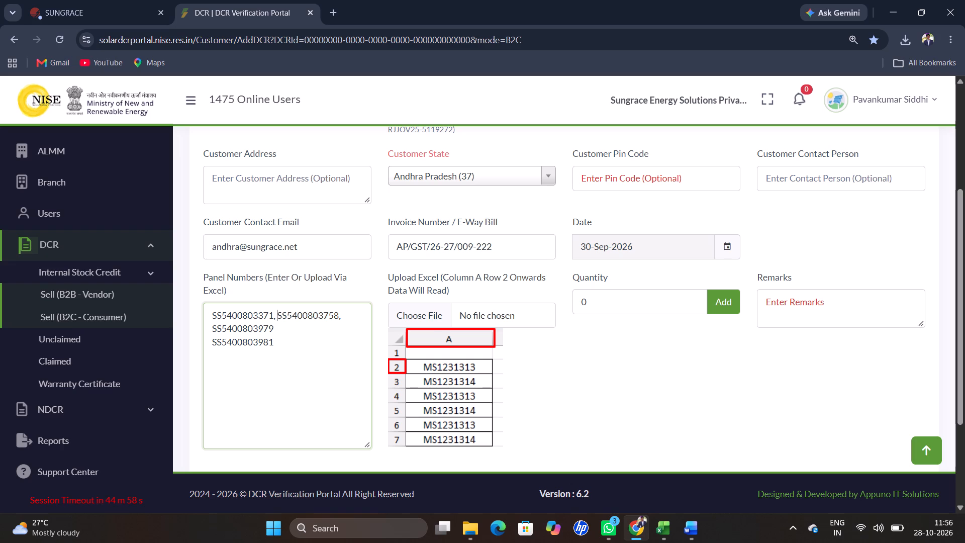
pyautogui.press('BackSpace')
pyautogui.press('BackSpace')
pyautogui.press('Return')
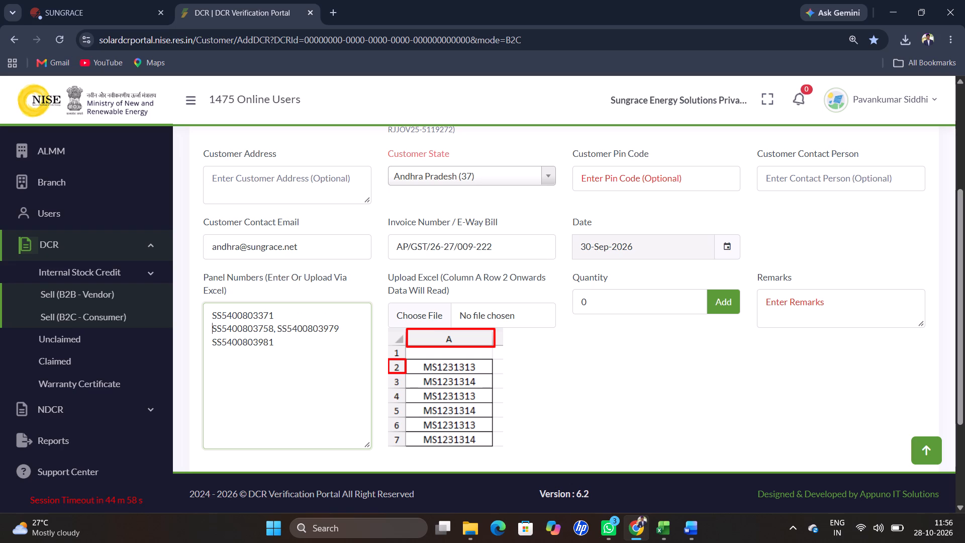
pyautogui.press('Right')
pyautogui.press('Right')
pyautogui.press('Right')
pyautogui.press('Right')
pyautogui.press('Right')
pyautogui.press('Right')
pyautogui.press('Right')
pyautogui.press('Right')
pyautogui.press('Right')
pyautogui.press('Right')
pyautogui.press('Right')
pyautogui.press('Right')
pyautogui.press('Right')
pyautogui.press('Right')
pyautogui.press('Right')
pyautogui.press('Left')
pyautogui.press('BackSpace')
pyautogui.press('BackSpace')
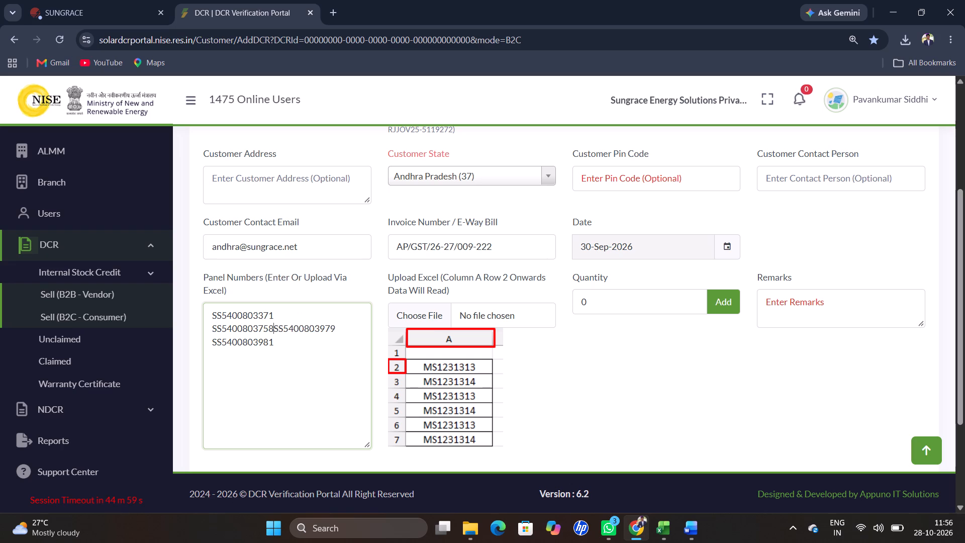
pyautogui.press('Return')
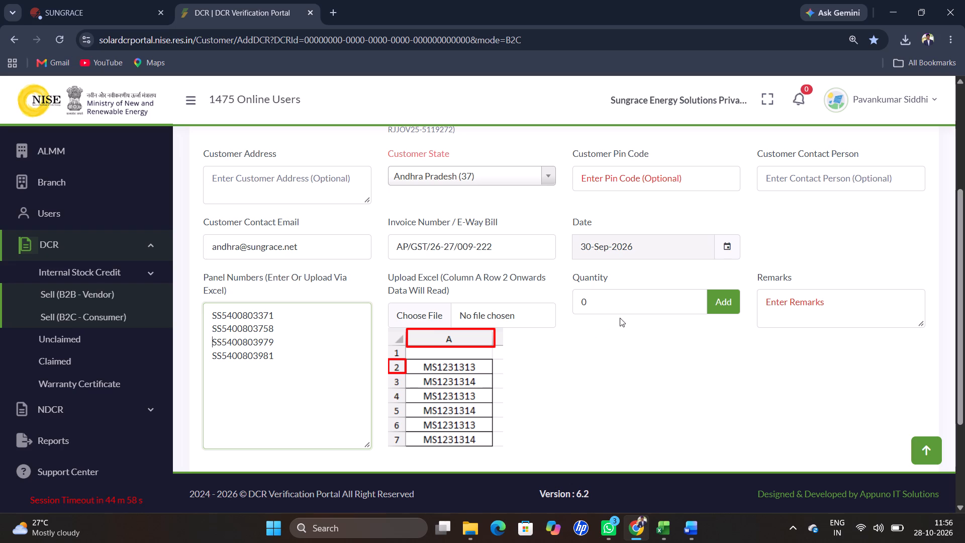
# Add the listed panel numbers to the DCR entry with a quantity of 4.
pyautogui.click(617, 307)
pyautogui.scroll(4, 617, 306)
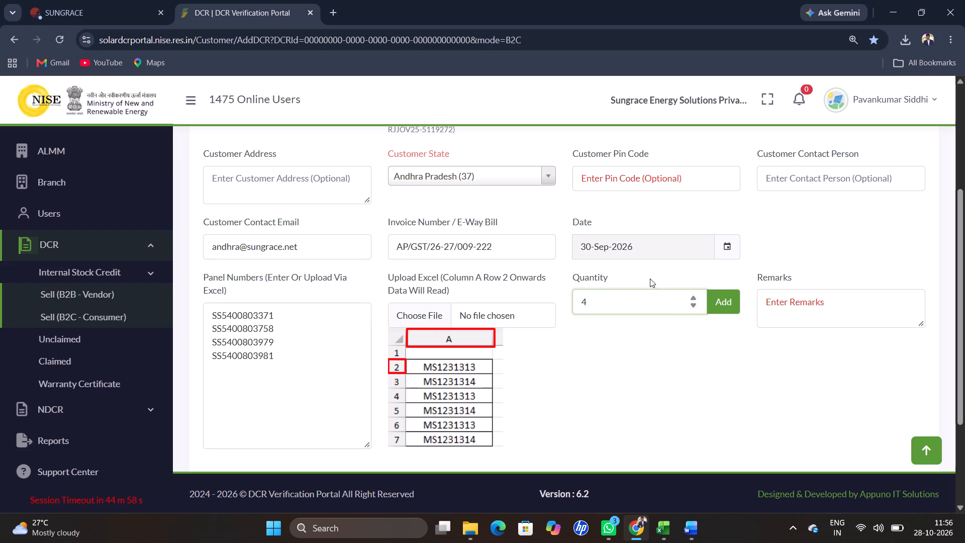
pyautogui.click(738, 301)
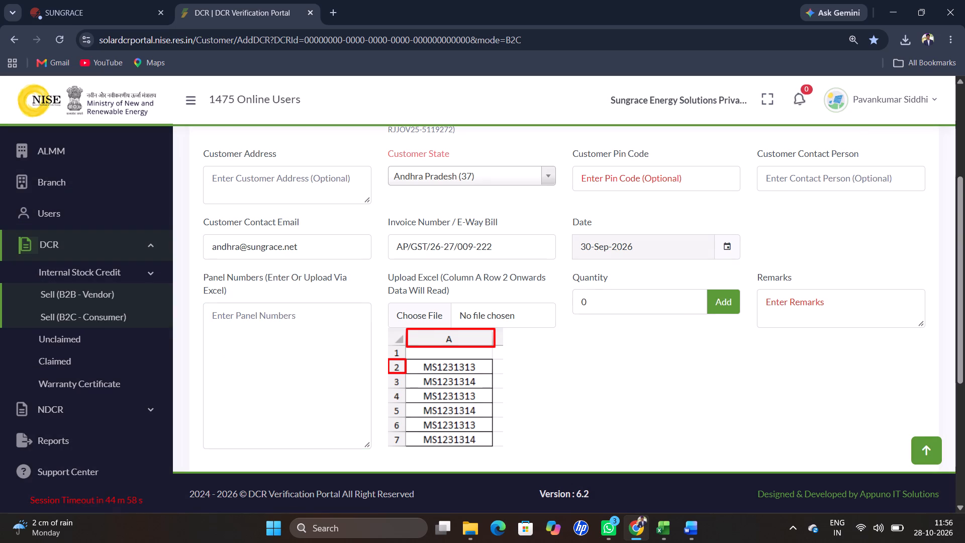
# Copy the installation address from the SUNGRACE Quick Copy Details into the DCR form's Remarks.
pyautogui.click(799, 315)
pyautogui.click(110, 0)
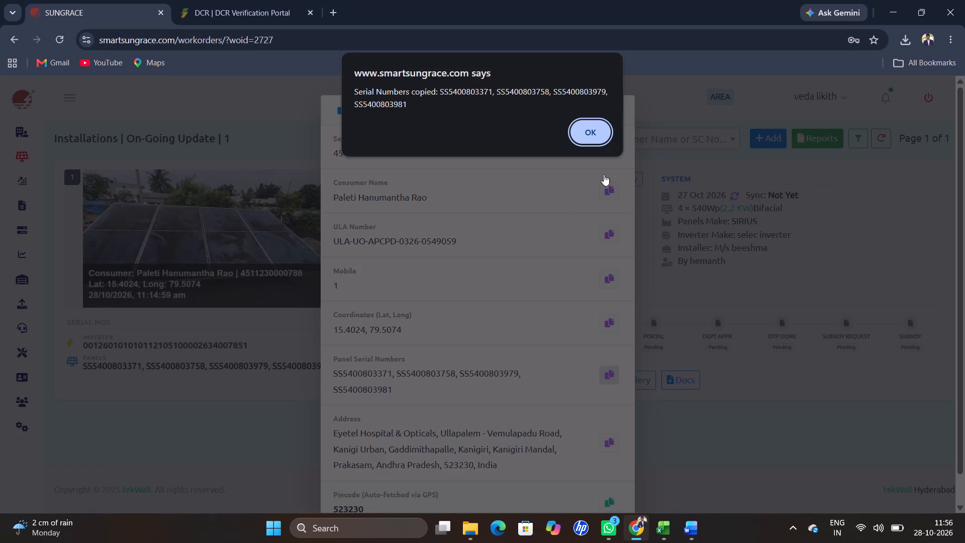
pyautogui.click(602, 131)
pyautogui.click(608, 436)
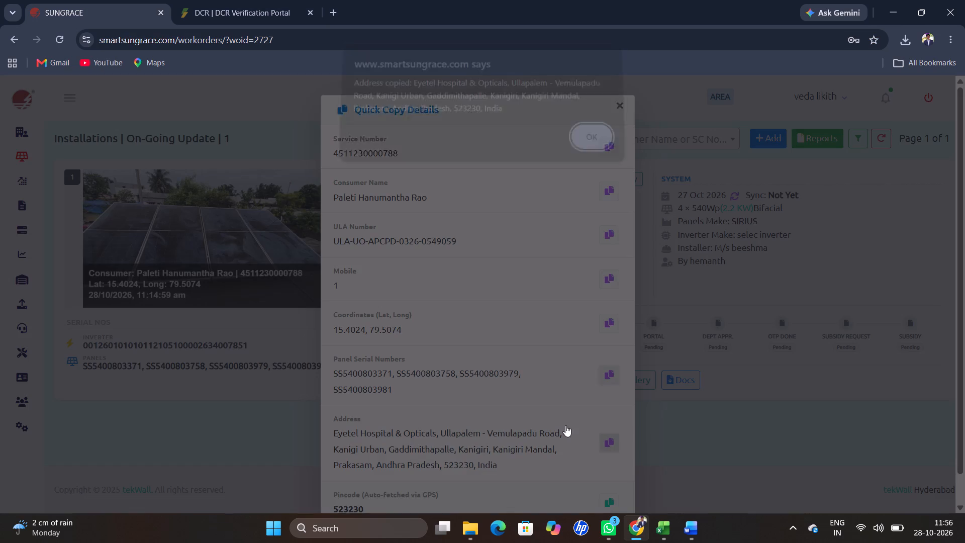
pyautogui.moveTo(234, 0); pyautogui.dragTo(250, 33)
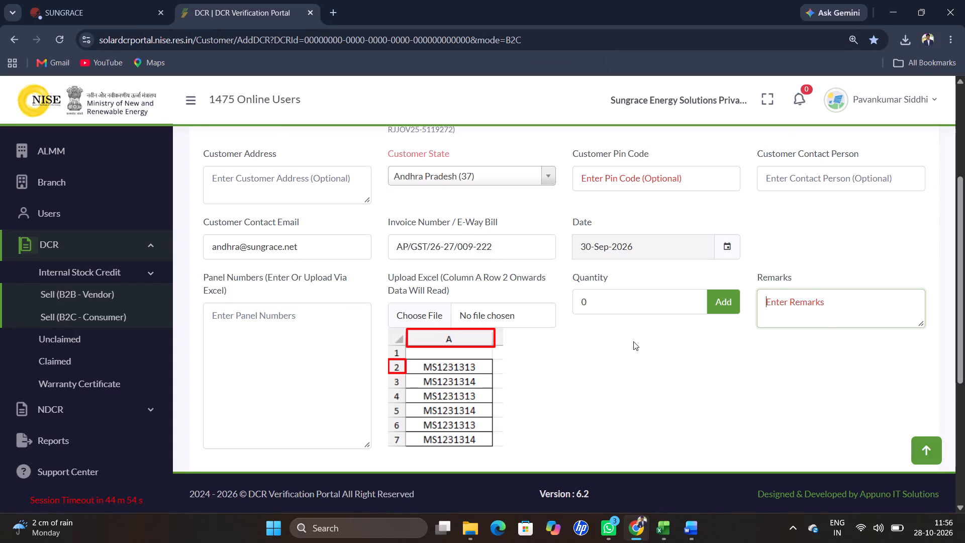
pyautogui.hotkey('ctrl', 'v')
# Copy the auto-fetched pincode from the SUNGRACE Quick Copy Details into the DCR form's Customer Pin Code.
pyautogui.scroll(2, 629, 338)
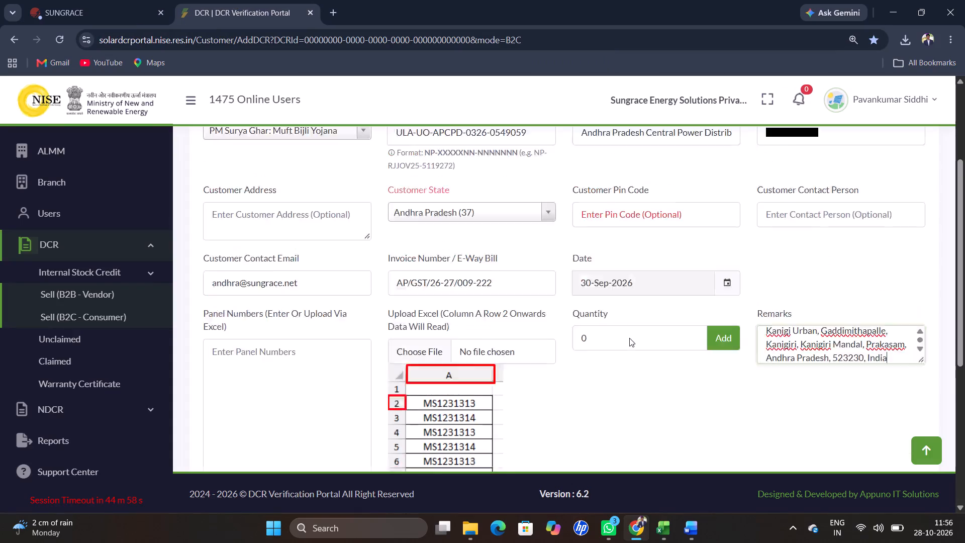
pyautogui.click(612, 307)
pyautogui.moveTo(128, 0); pyautogui.dragTo(125, 26)
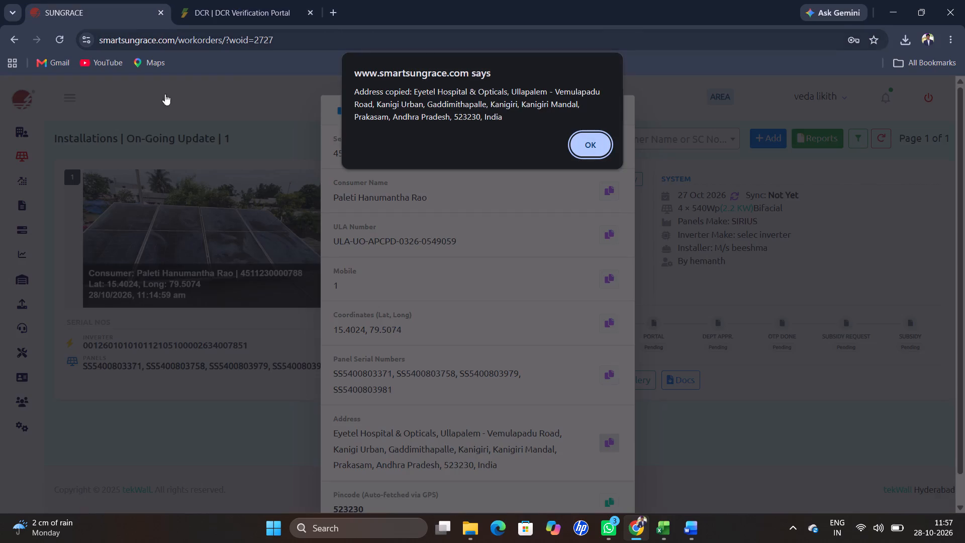
pyautogui.click(576, 138)
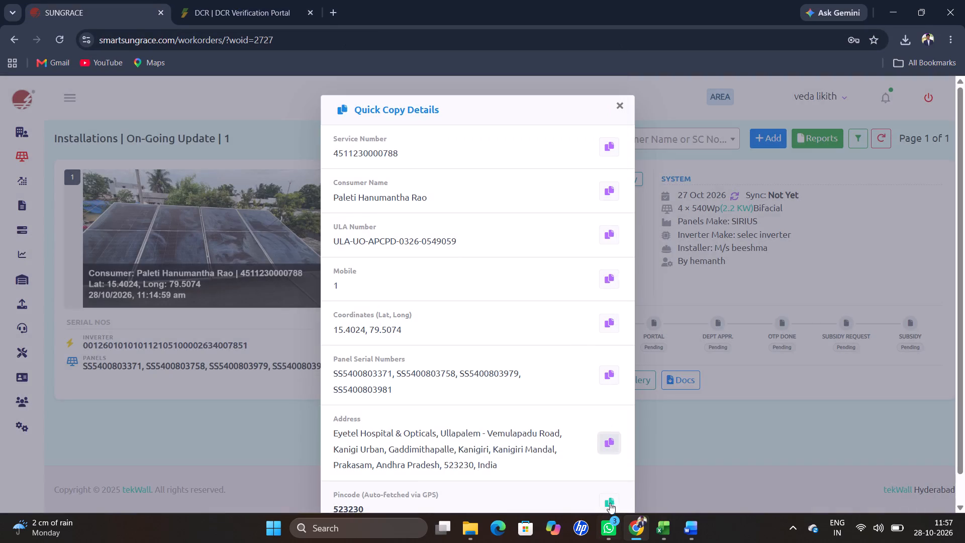
pyautogui.click(605, 498)
pyautogui.moveTo(249, 1); pyautogui.dragTo(256, 11)
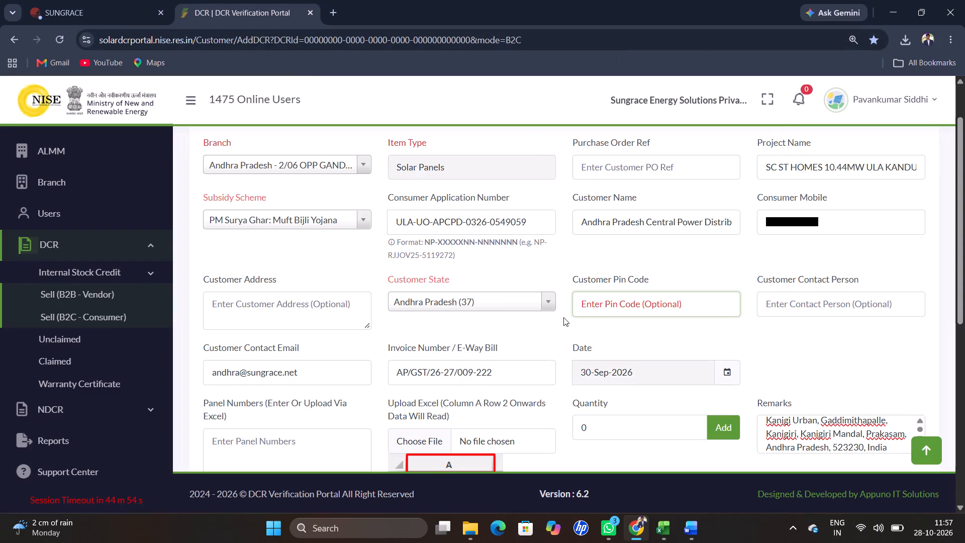
pyautogui.hotkey('ctrl', 'v')
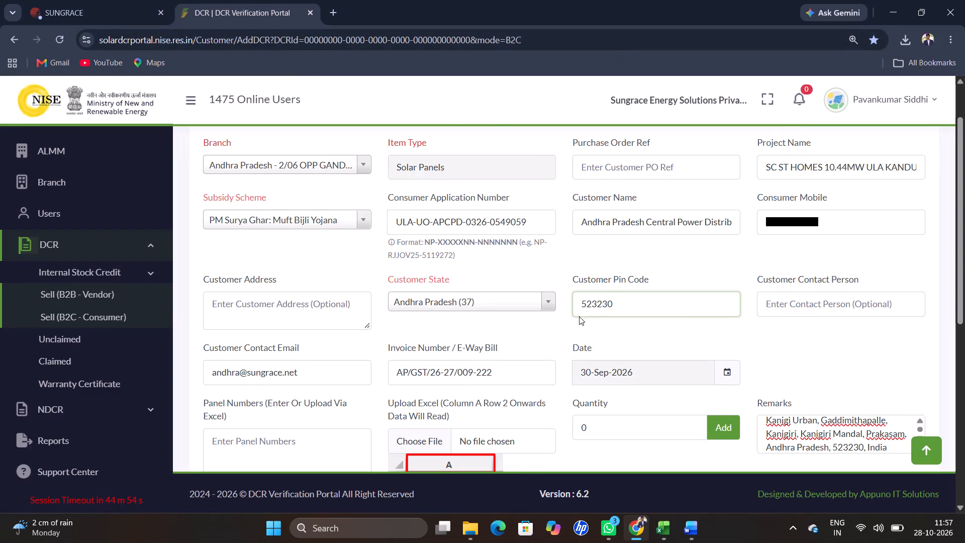
# Confirm the completed B2C DCR entry and accept the confirmation request.
pyautogui.scroll(-4, 684, 305)
pyautogui.click(848, 348)
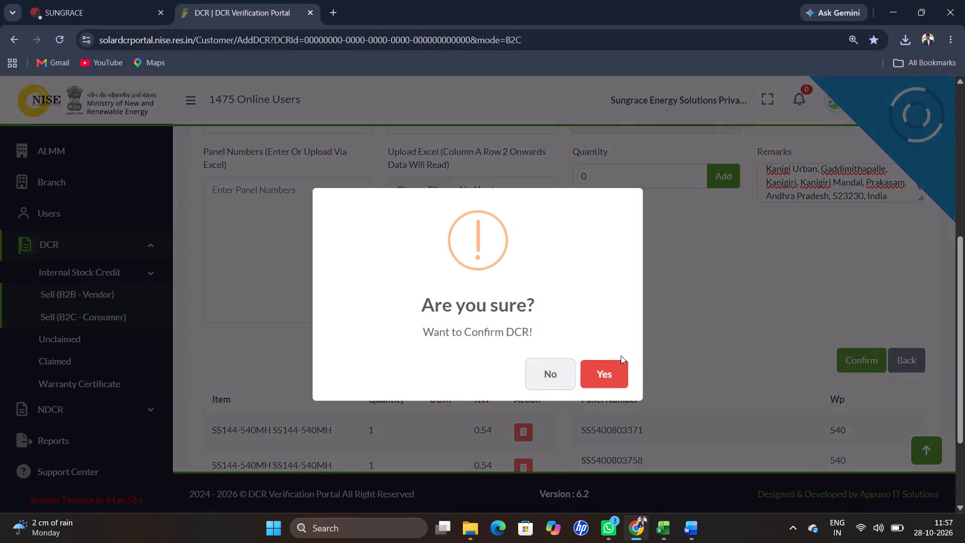
pyautogui.click(599, 365)
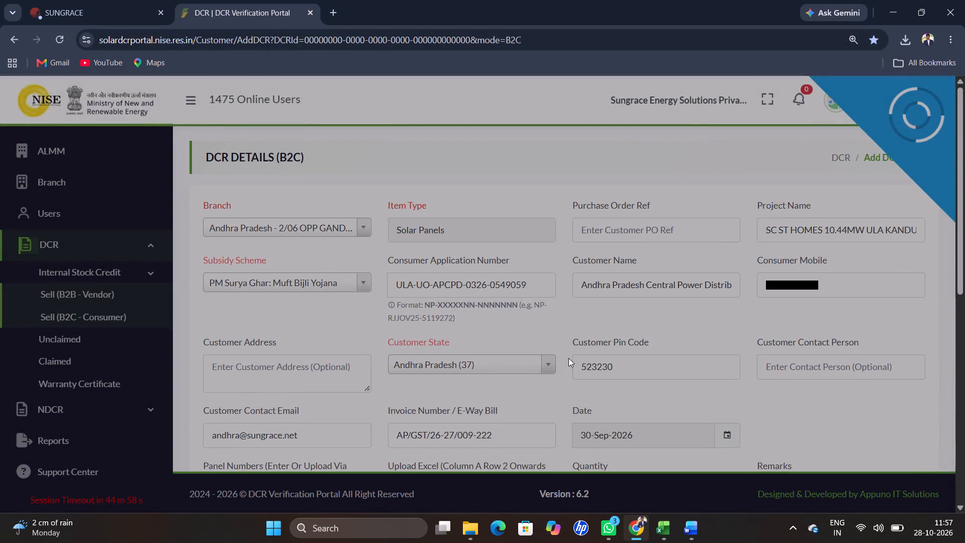
# In File Explorer, create a new folder named 222_ inside the DCR009 folder.
pyautogui.moveTo(460, 445); pyautogui.dragTo(464, 450)
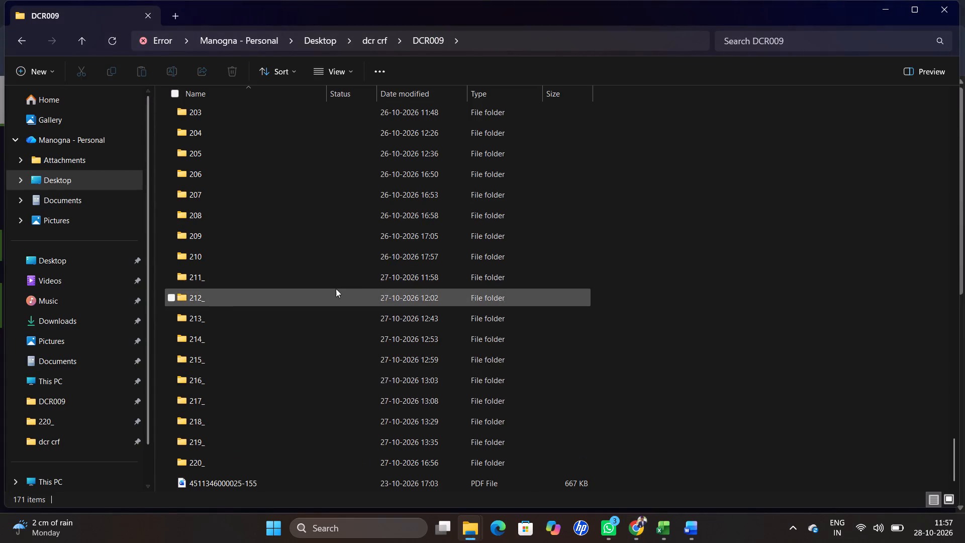
pyautogui.scroll(-4, 336, 289)
pyautogui.scroll(-3, 224, 273)
pyautogui.click(24, 74)
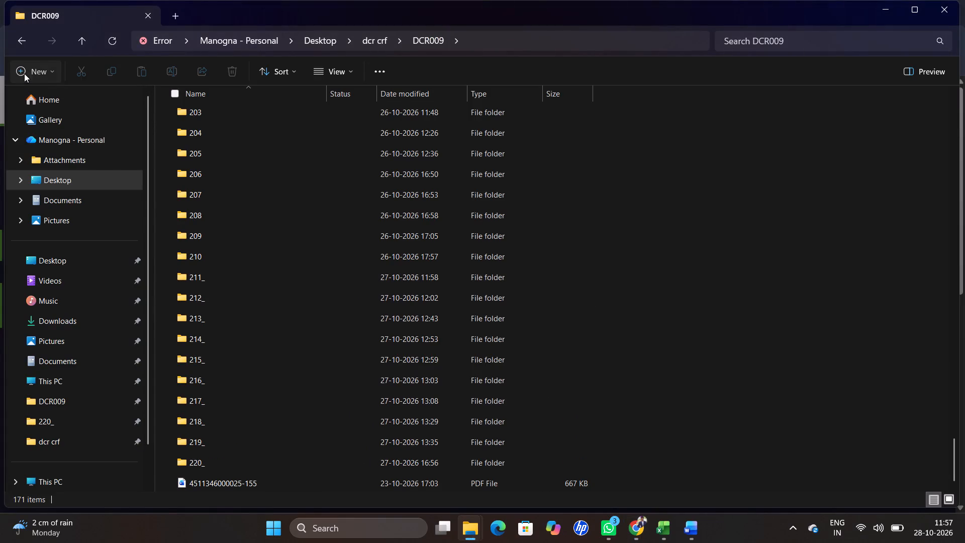
pyautogui.click(34, 100)
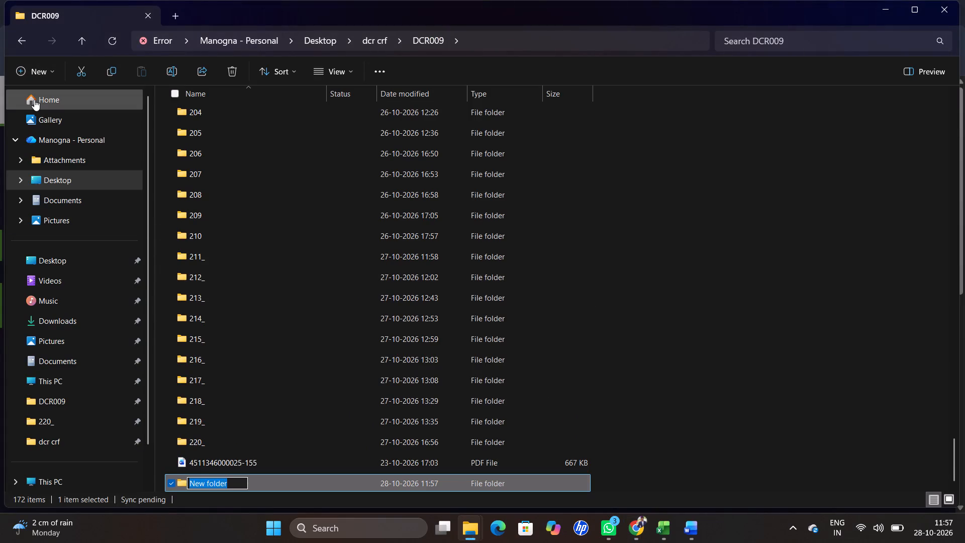
pyautogui.write('222')
pyautogui.hotkey('shift', '_')
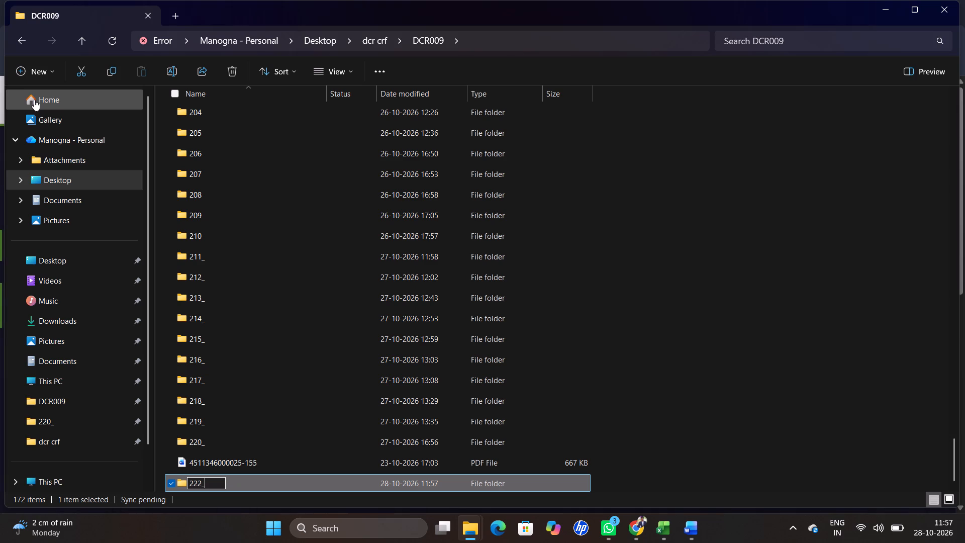
pyautogui.press('Return')
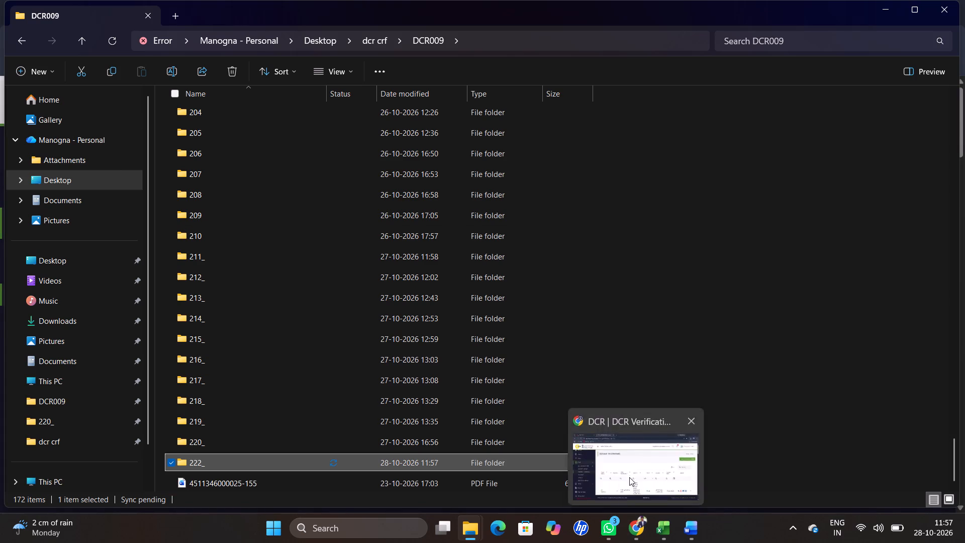
# Switch back to Chrome and copy the service number from the SUNGRACE work order's Quick Copy Details.
pyautogui.click(629, 477)
pyautogui.click(72, 0)
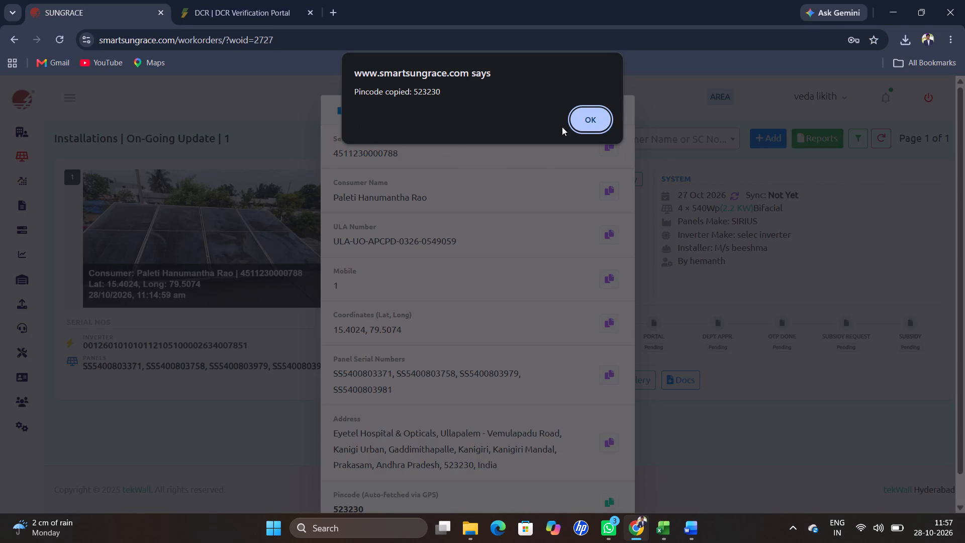
pyautogui.click(583, 122)
pyautogui.click(608, 144)
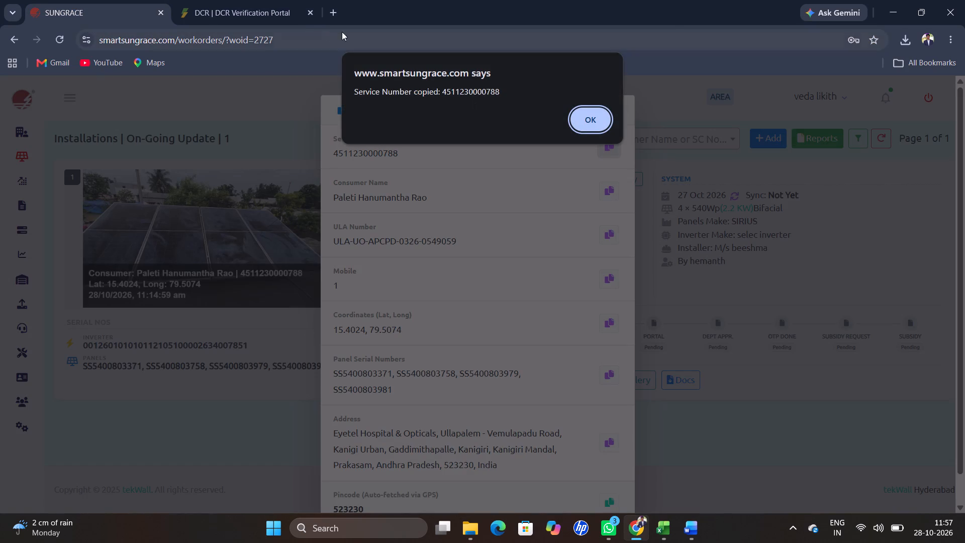
# Download the PDF certificate of the invoice AP/GST/26-27/009-222 entry, naming it with the copied service number followed by -222.
pyautogui.click(270, 3)
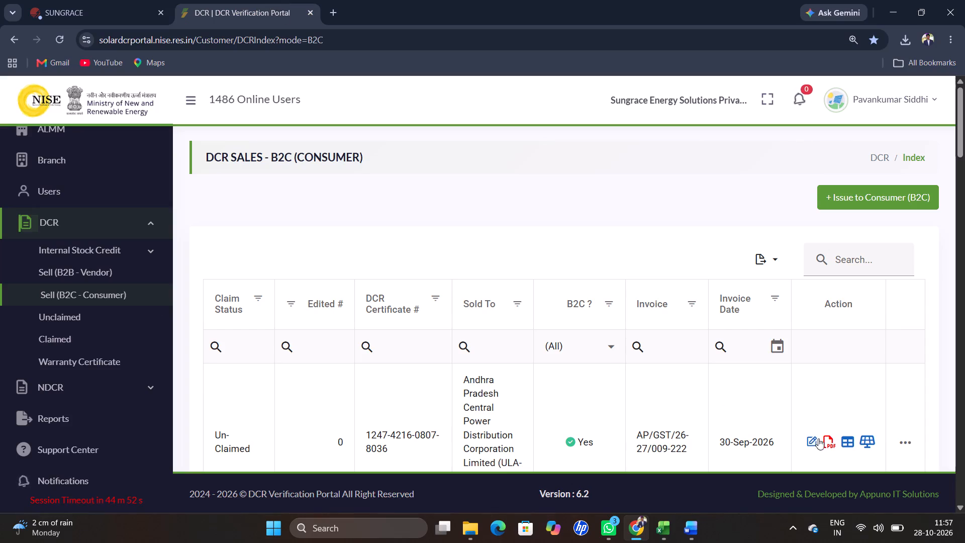
pyautogui.click(826, 443)
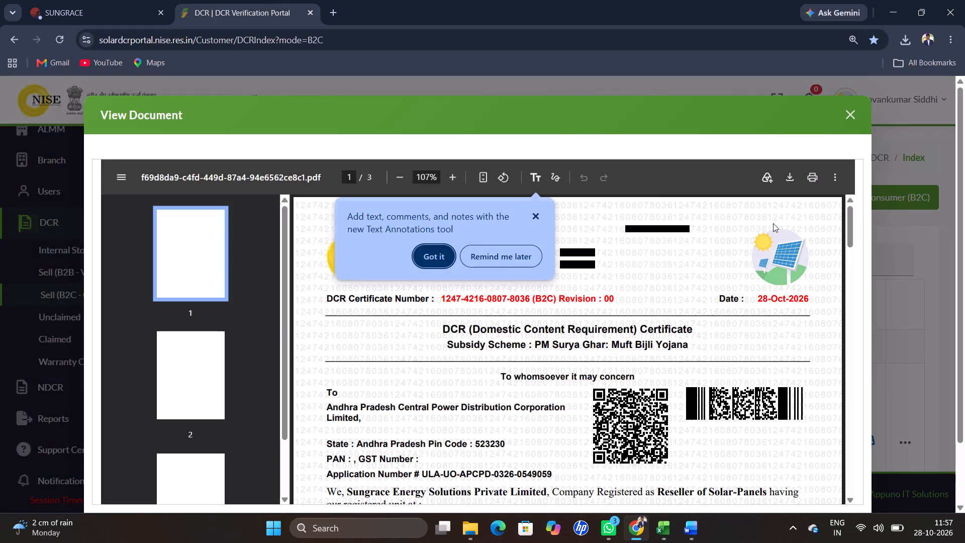
pyautogui.click(787, 177)
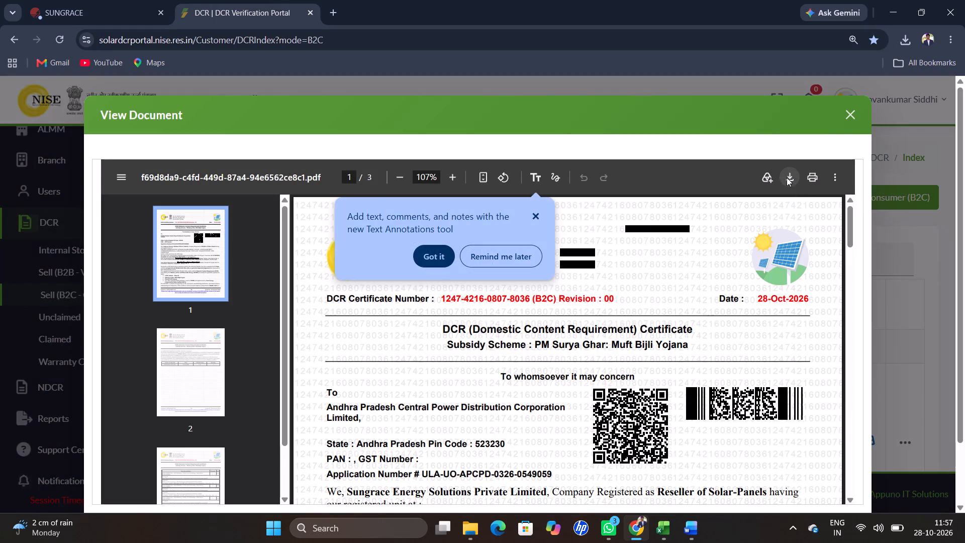
pyautogui.hotkey('ctrl', 'v')
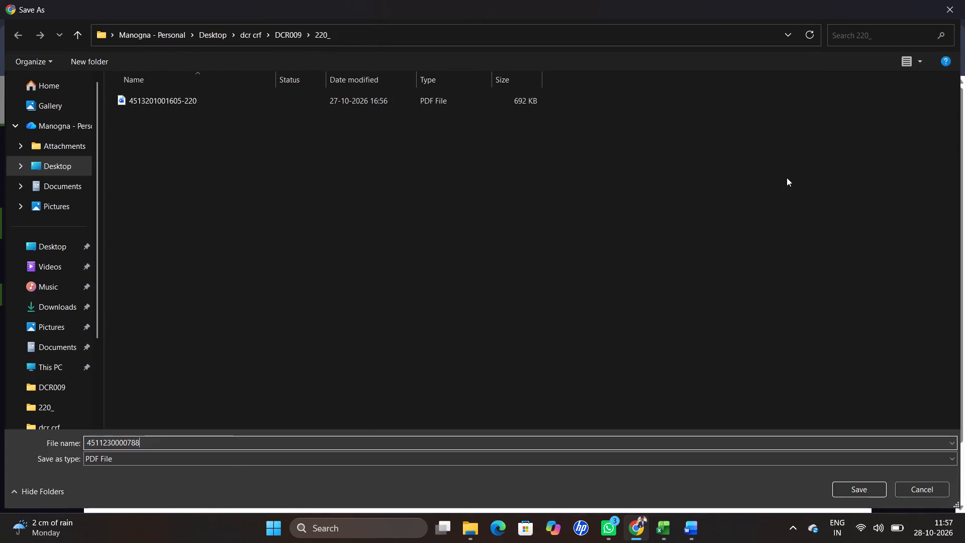
pyautogui.press('-')
pyautogui.press('2')
pyautogui.press('2')
pyautogui.press('2')
# Save the certificate PDF in the 222_ folder inside DCR009.
pyautogui.click(303, 37)
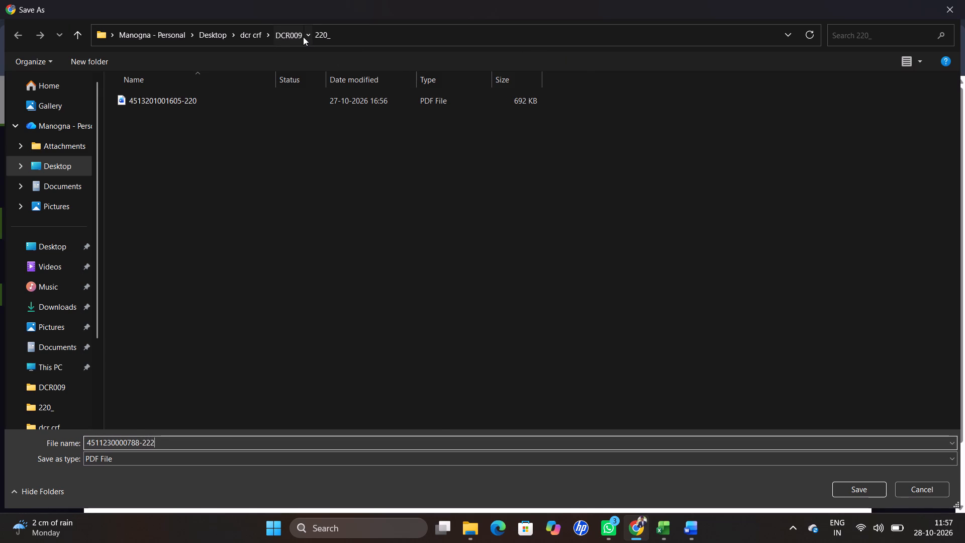
pyautogui.scroll(-9, 226, 321)
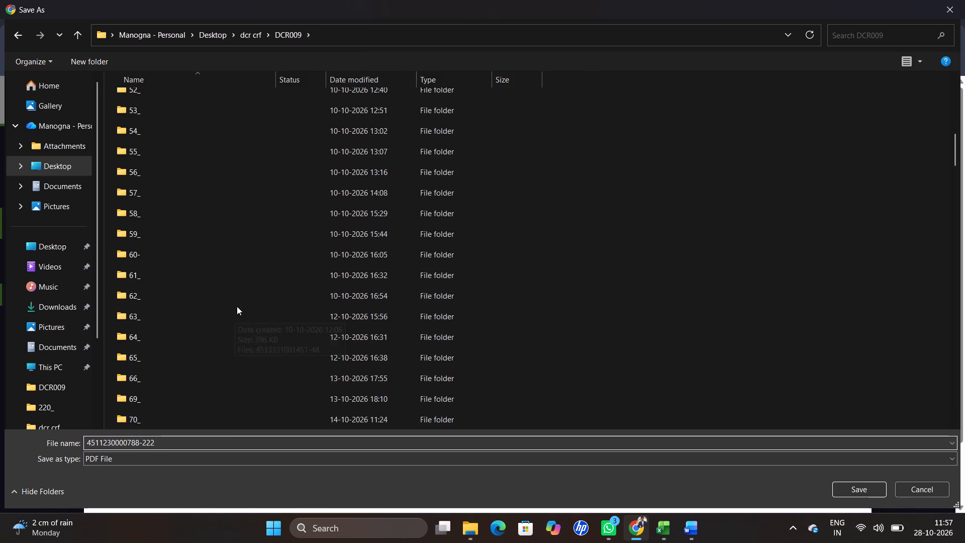
pyautogui.scroll(-20, 232, 302)
pyautogui.scroll(-11, 232, 302)
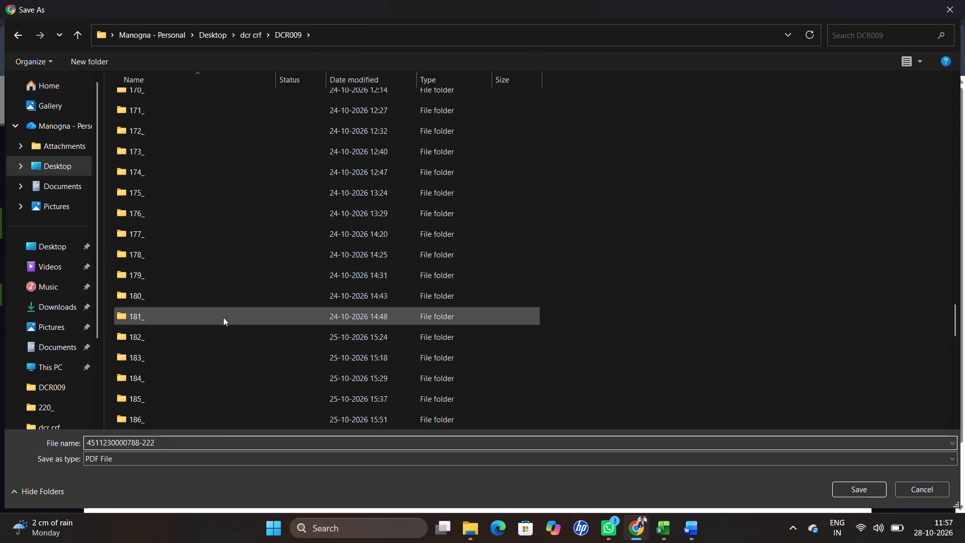
pyautogui.scroll(-20, 223, 317)
pyautogui.scroll(-2, 223, 317)
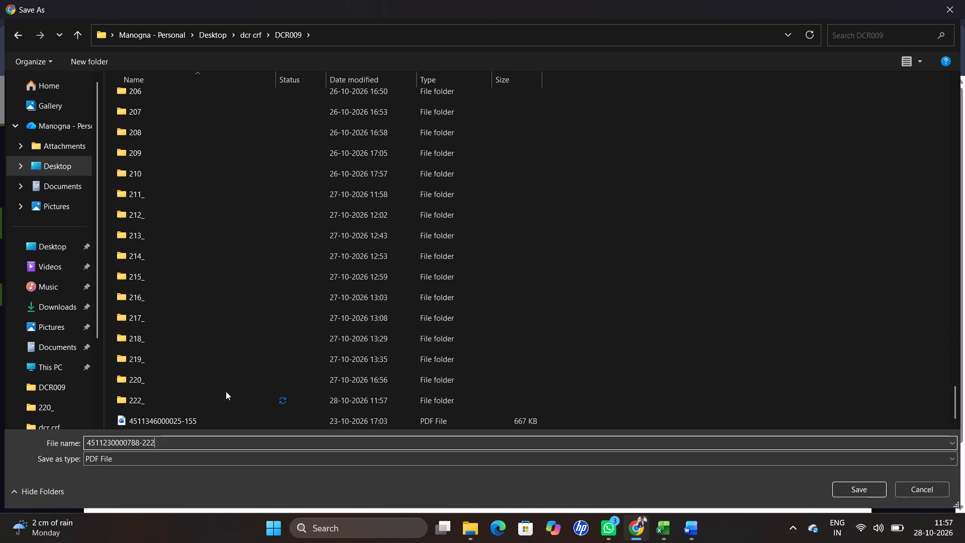
pyautogui.doubleClick(227, 393)
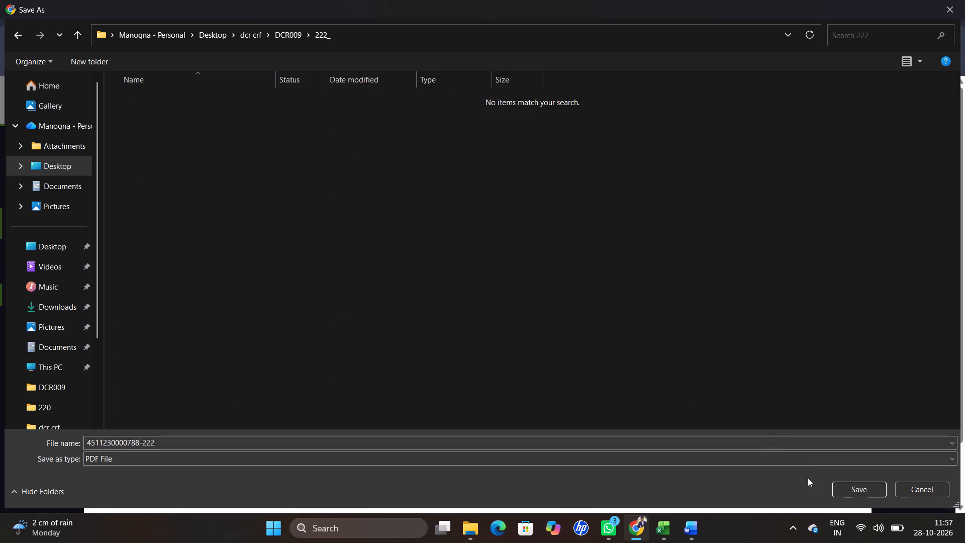
pyautogui.click(838, 486)
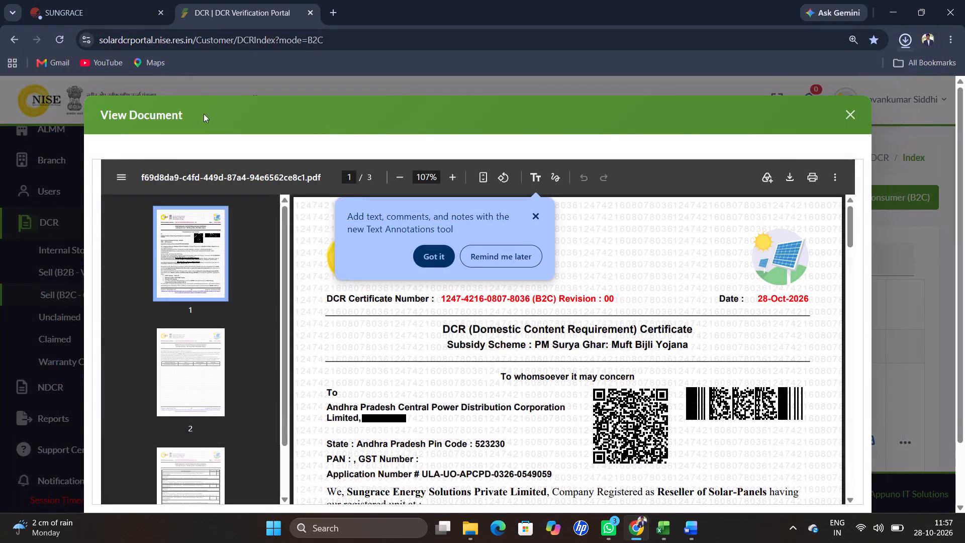
# Close the SUNGRACE Quick Copy Details and open the work order's Project Stage update form.
pyautogui.click(96, 24)
pyautogui.click(590, 115)
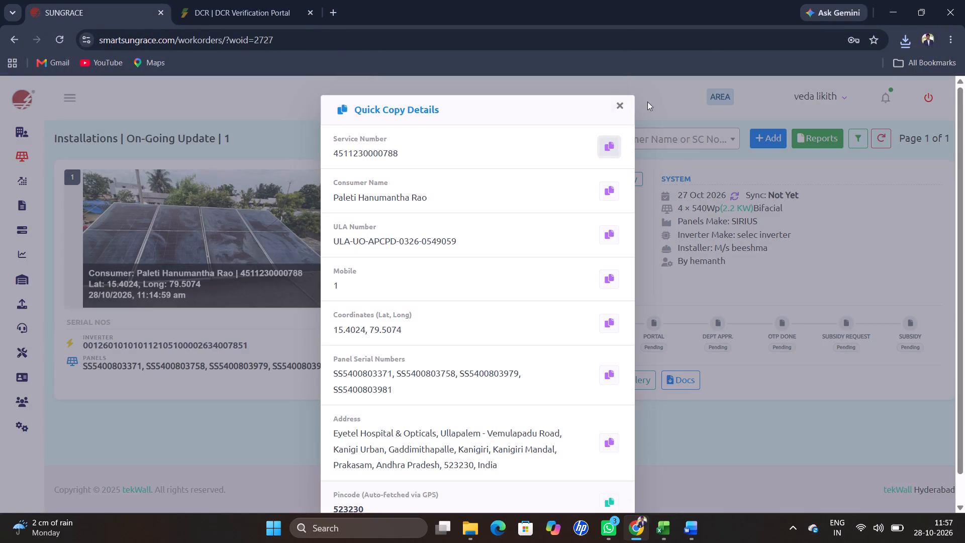
pyautogui.click(622, 97)
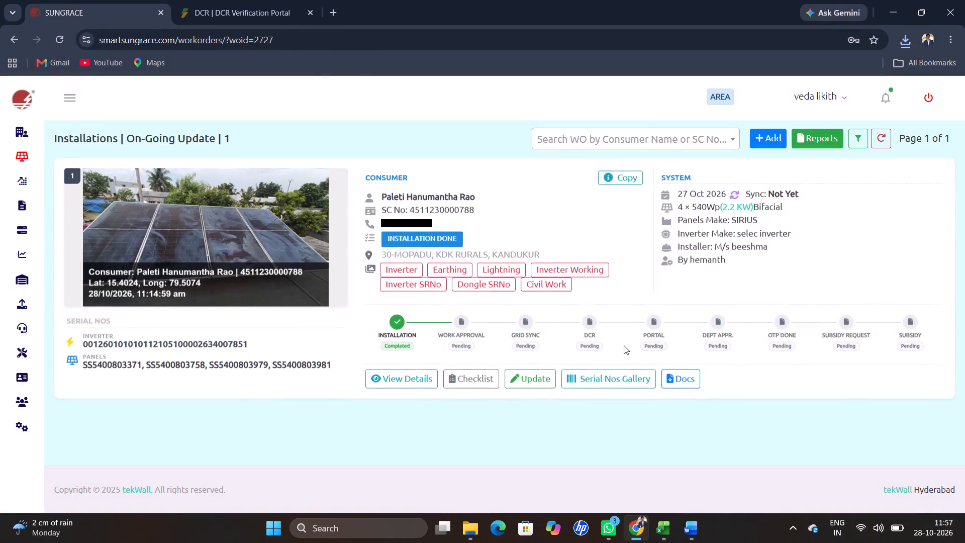
pyautogui.click(527, 384)
pyautogui.click(435, 335)
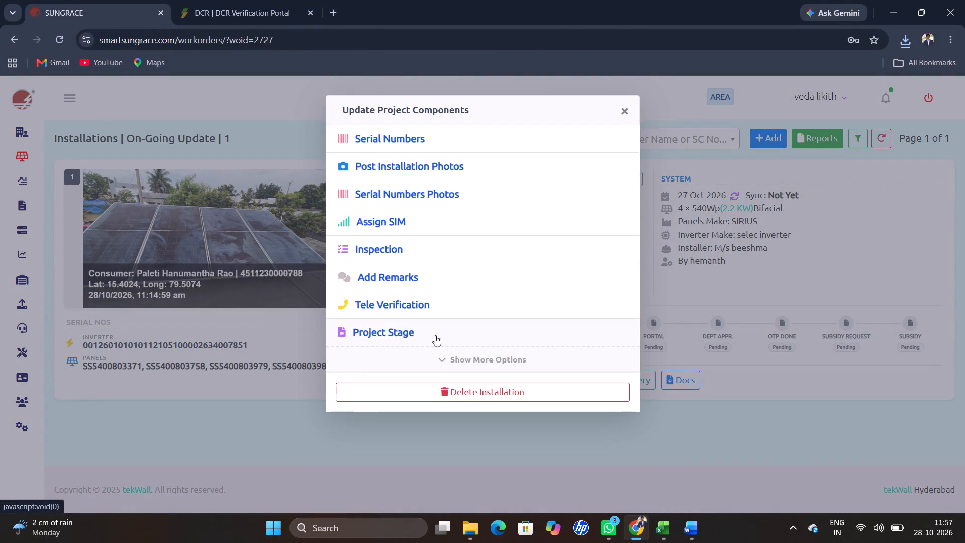
# Attach the certificate PDF from the DCR009 folder's 222_ subfolder as the Dcr upload.
pyautogui.scroll(-5, 362, 295)
pyautogui.click(337, 323)
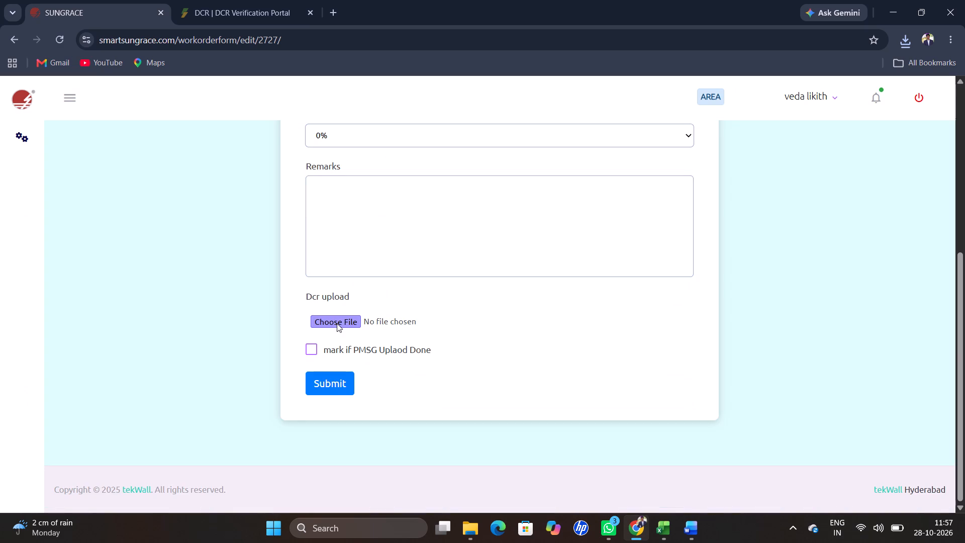
pyautogui.click(285, 30)
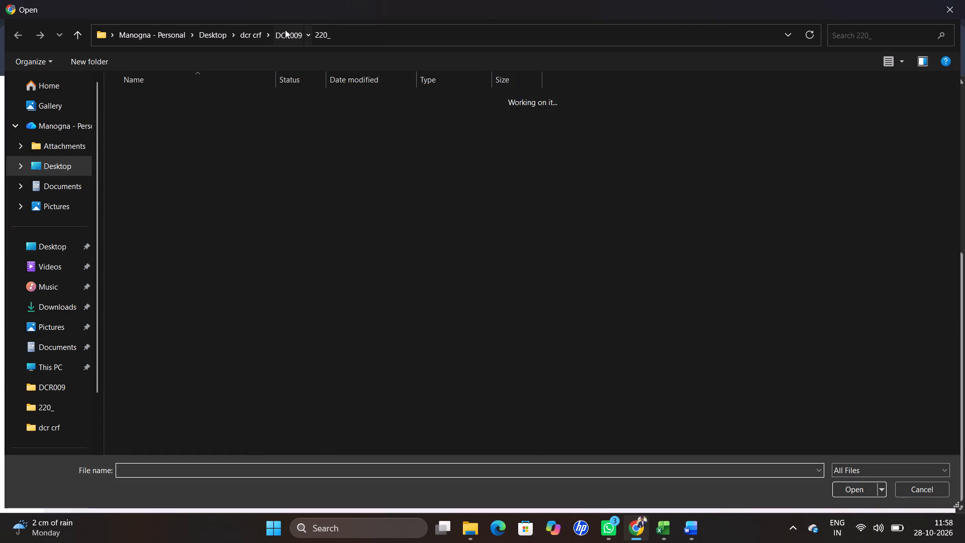
pyautogui.scroll(-3, 292, 336)
pyautogui.doubleClick(255, 425)
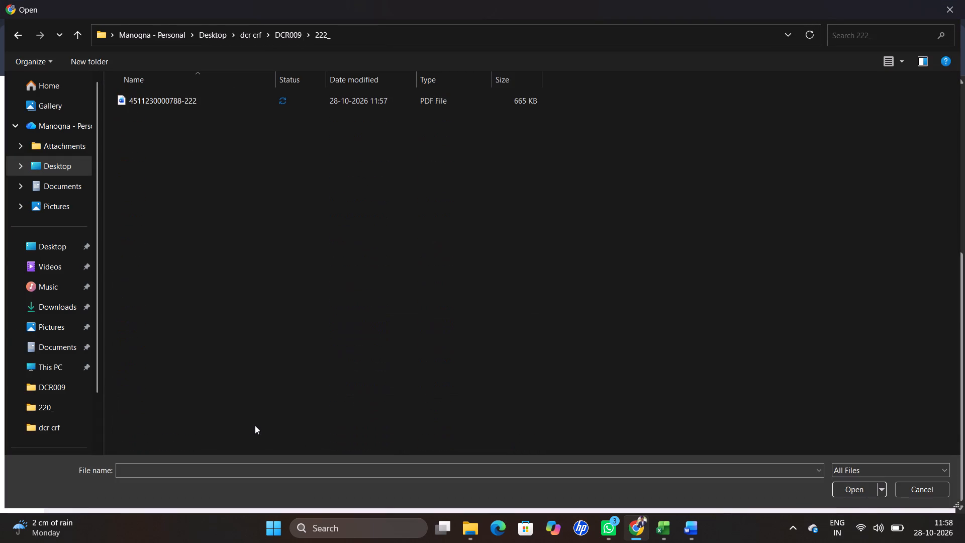
pyautogui.doubleClick(209, 103)
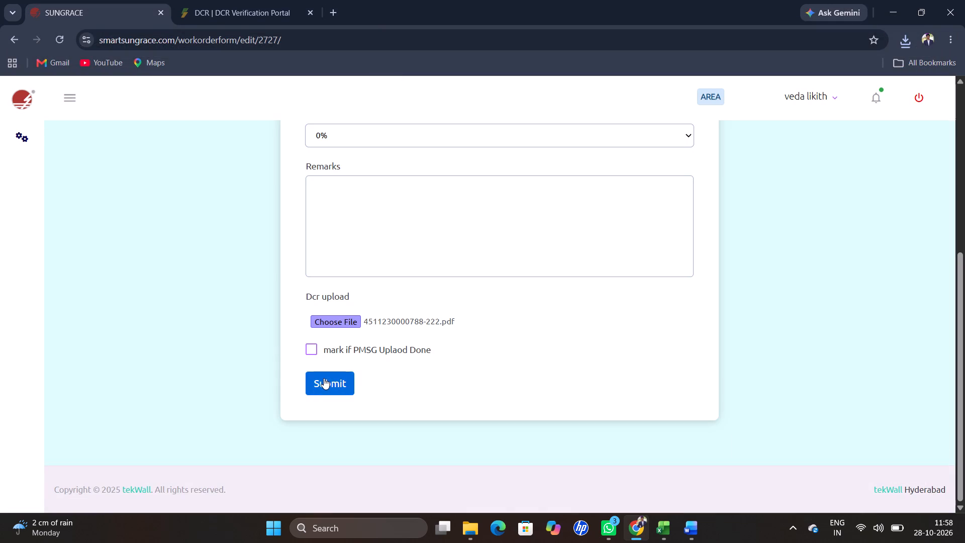
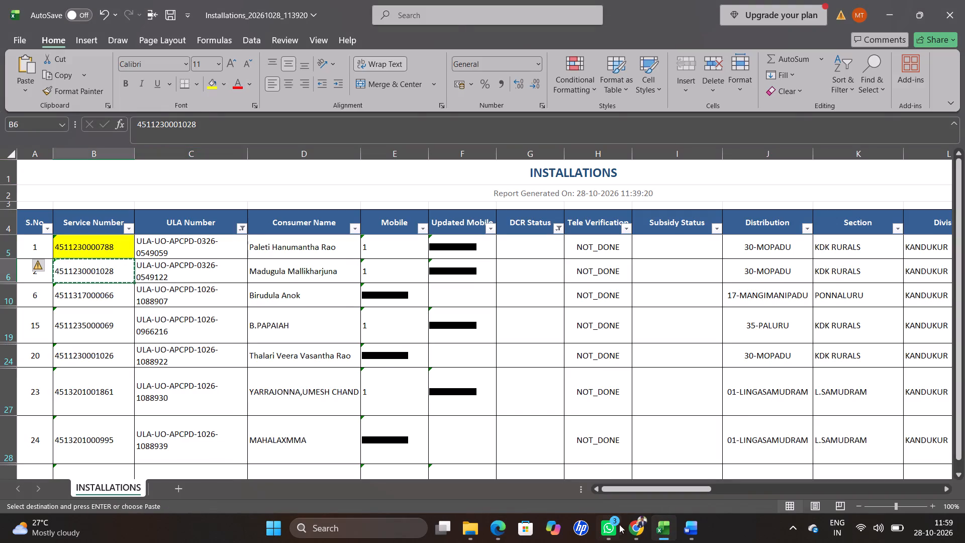
# Switch to SUNGRACE in Chrome and open the work order matching the service number copied from the Installations sheet.
pyautogui.doubleClick(627, 507)
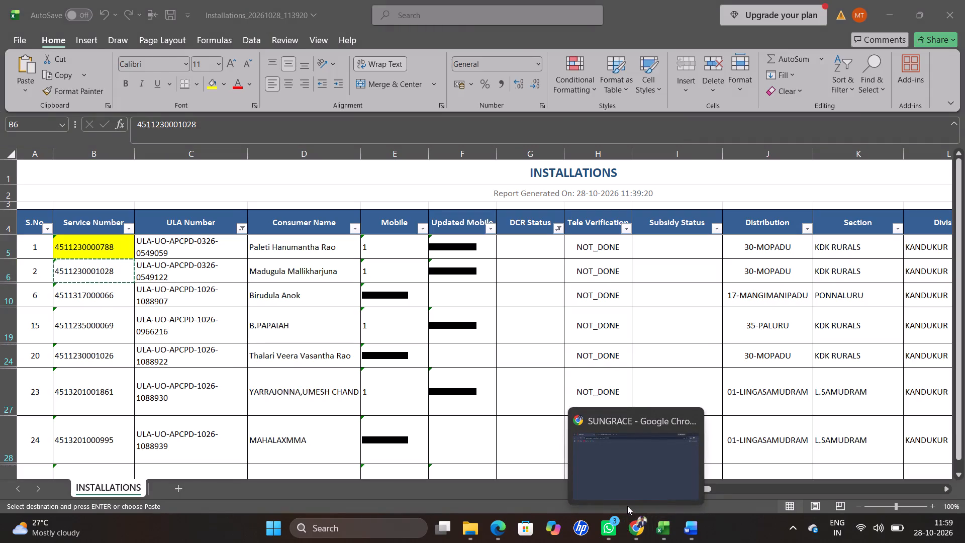
pyautogui.click(629, 497)
pyautogui.click(641, 136)
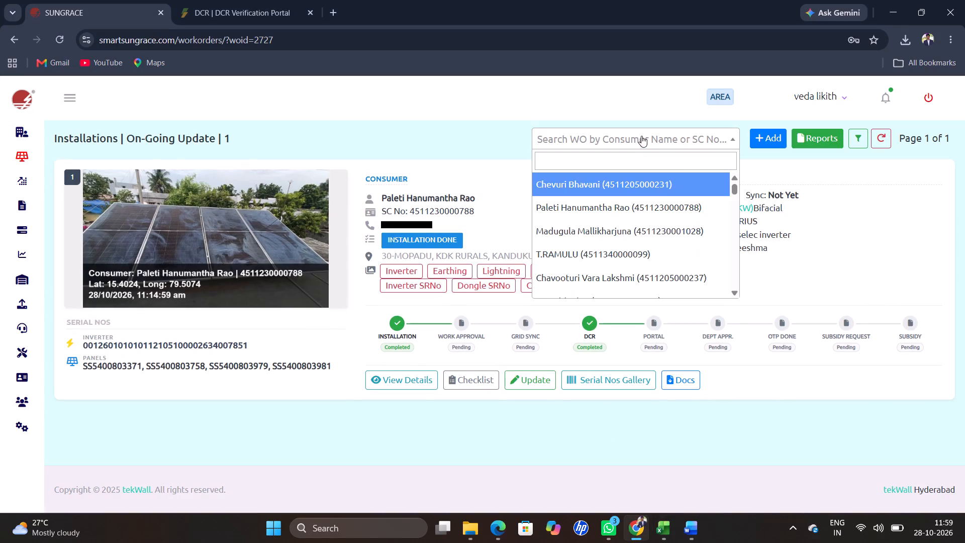
pyautogui.hotkey('ctrl', 'v')
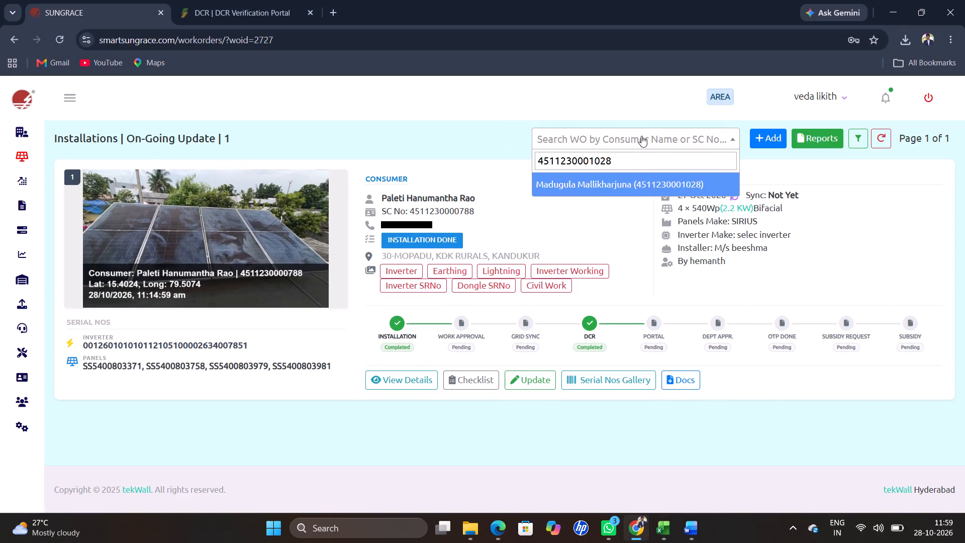
pyautogui.hotkey('ctrl', 'Return')
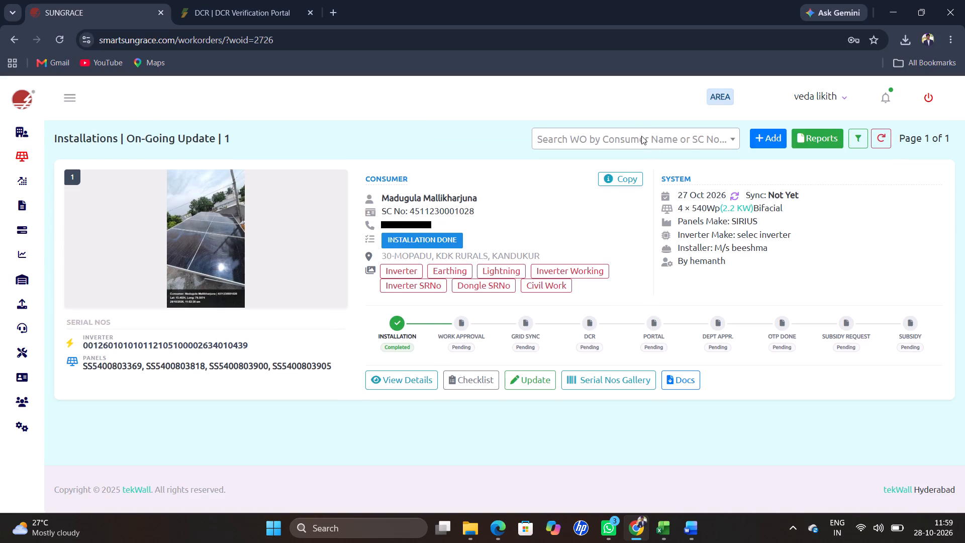
# Enter the work order's ULA number as the Consumer Application Number in a new B2C issue form on the DCR Verification Portal.
pyautogui.keyDown('ctrl'); pyautogui.click(628, 180); pyautogui.keyUp('ctrl')
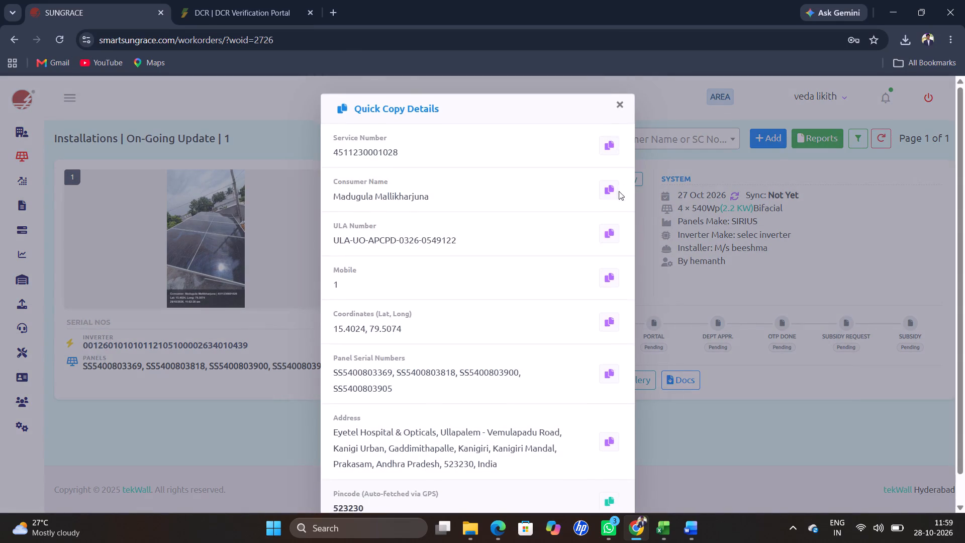
pyautogui.keyDown('ctrl'); pyautogui.click(599, 233); pyautogui.keyUp('ctrl')
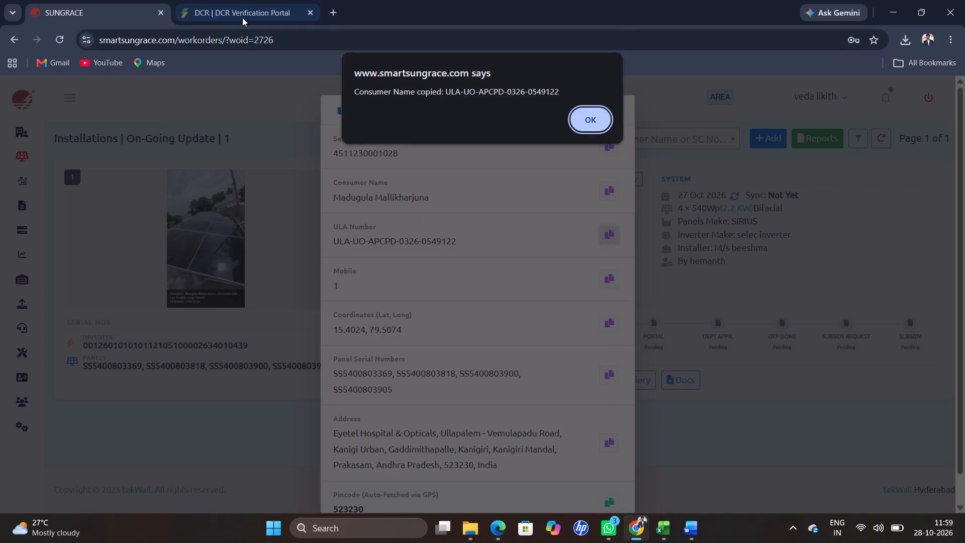
pyautogui.keyDown('ctrl'); pyautogui.click(244, 8); pyautogui.keyUp('ctrl')
pyautogui.keyDown('ctrl'); pyautogui.click(848, 110); pyautogui.keyUp('ctrl')
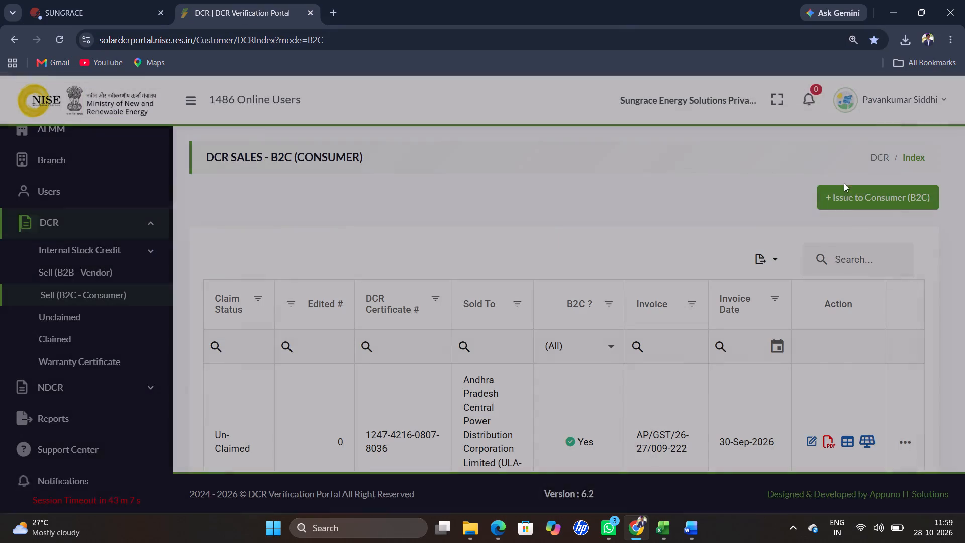
pyautogui.keyDown('ctrl'); pyautogui.click(848, 187); pyautogui.keyUp('ctrl')
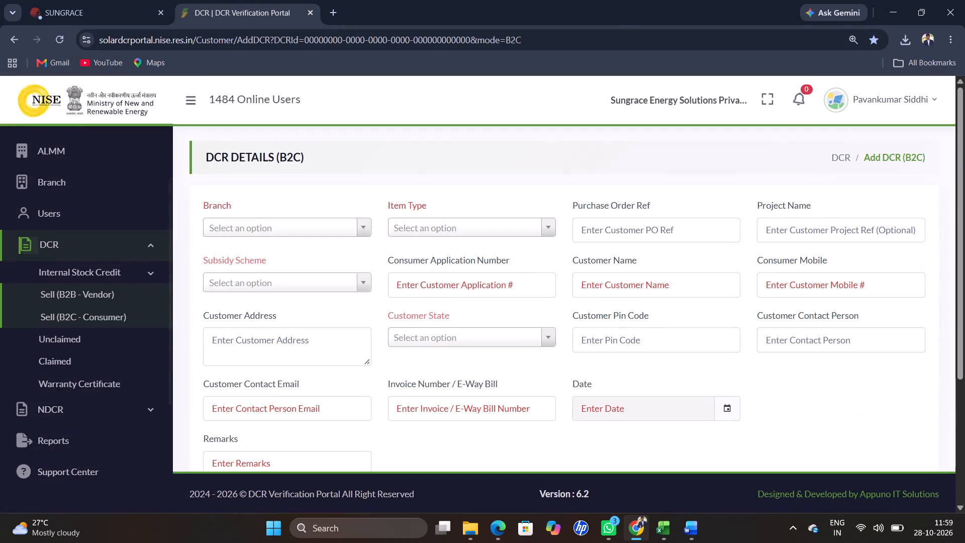
pyautogui.keyDown('ctrl'); pyautogui.click(512, 282); pyautogui.keyUp('ctrl')
pyautogui.hotkey('ctrl', 'v')
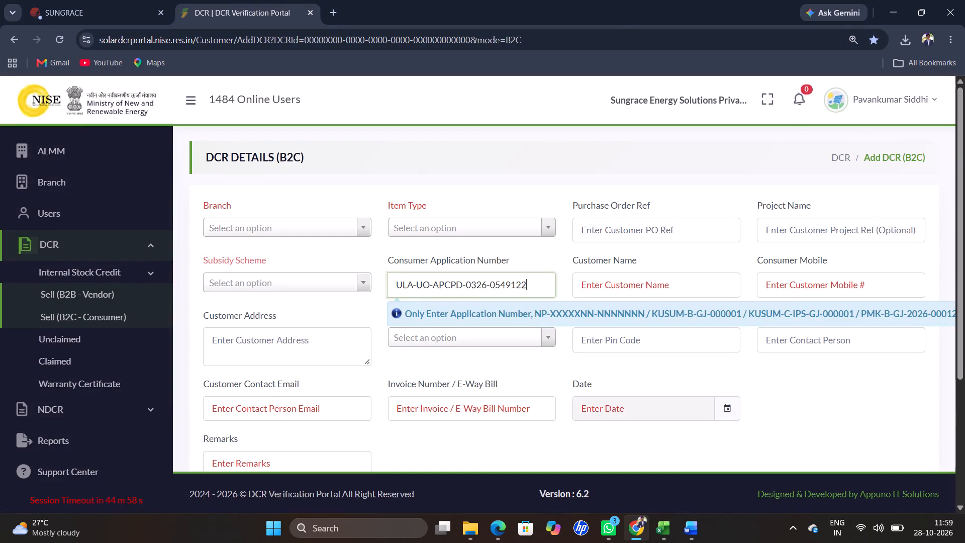
# Set the branch to Andhra Pradesh, the subsidy scheme to PM Surya Ghar: Muft Bijli Yojana and the item type to Solar Panels.
pyautogui.click(303, 234)
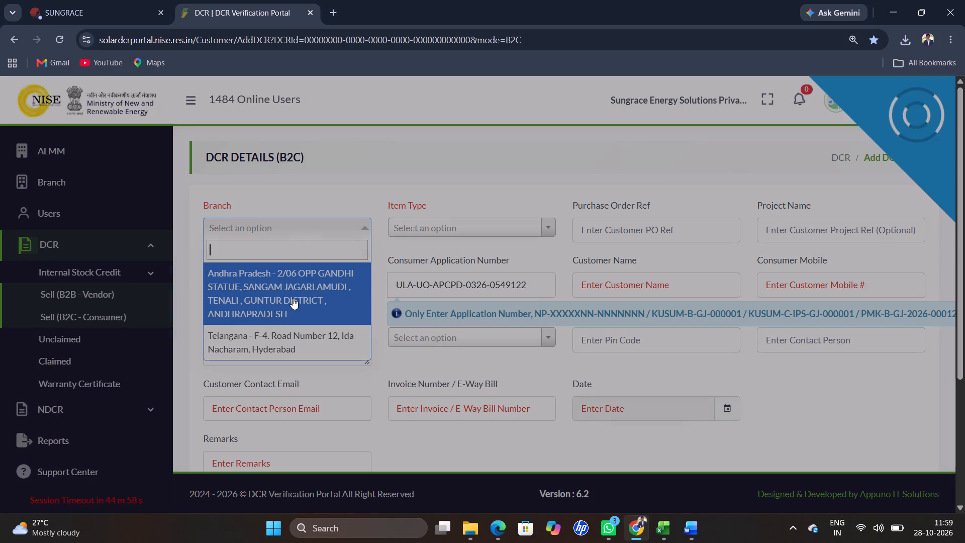
pyautogui.click(293, 298)
pyautogui.click(299, 281)
pyautogui.click(307, 387)
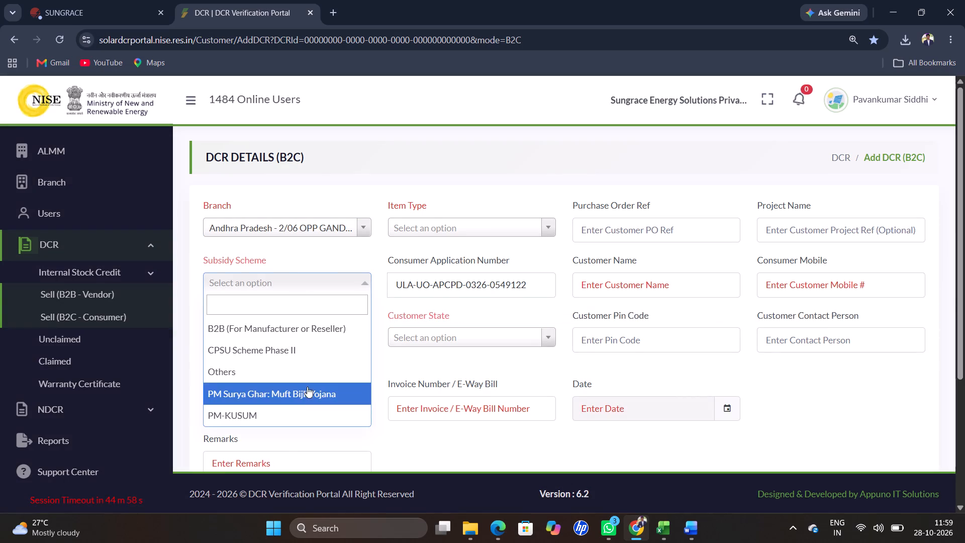
pyautogui.click(480, 218)
pyautogui.click(455, 262)
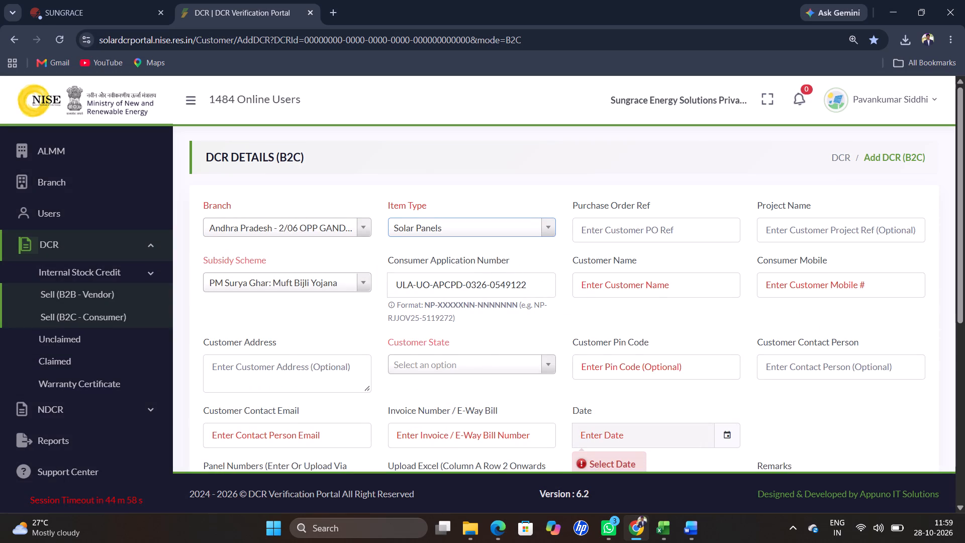
# Fill in the Customer Name with Andhra Pradesh Central Power Distribution Corporation Limited, copied from the Word details document.
pyautogui.click(623, 276)
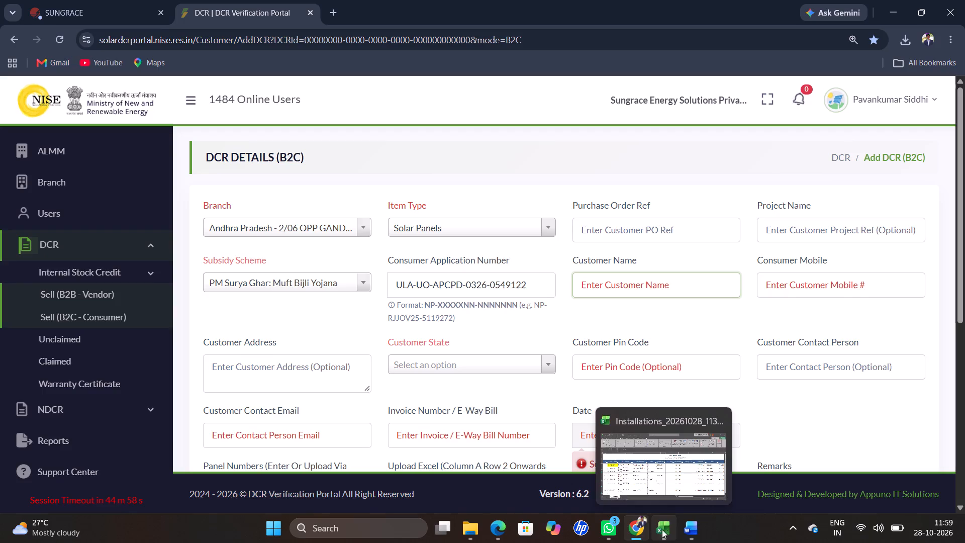
pyautogui.click(692, 475)
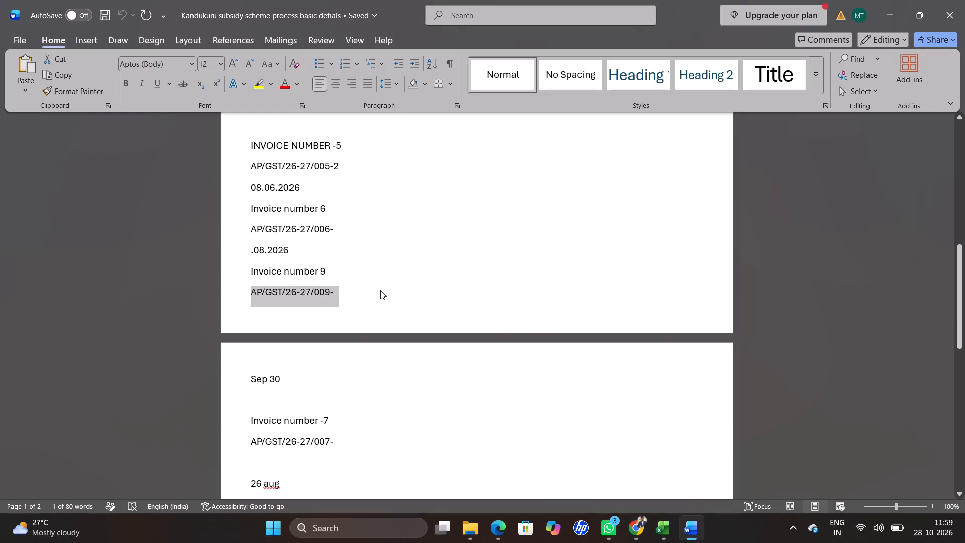
pyautogui.scroll(20, 380, 289)
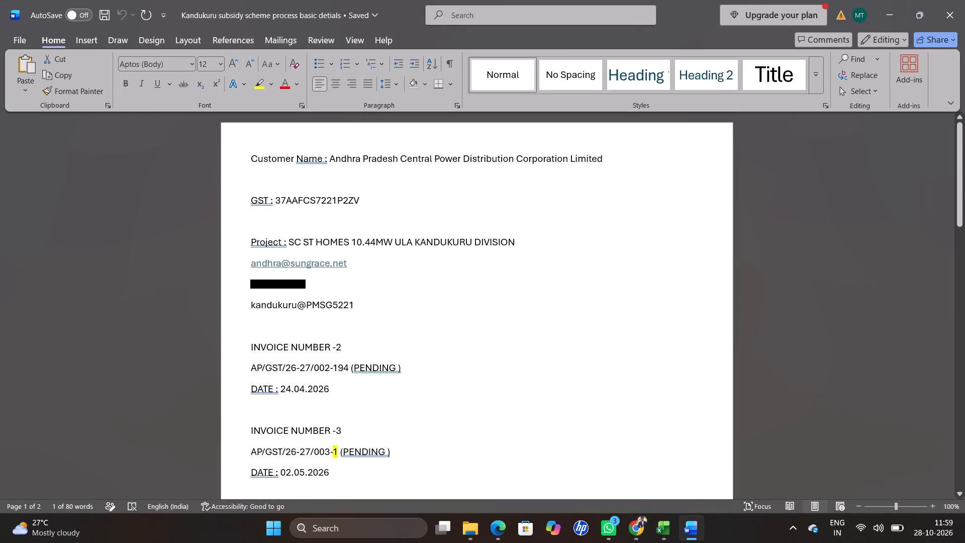
pyautogui.moveTo(330, 162); pyautogui.dragTo(403, 163)
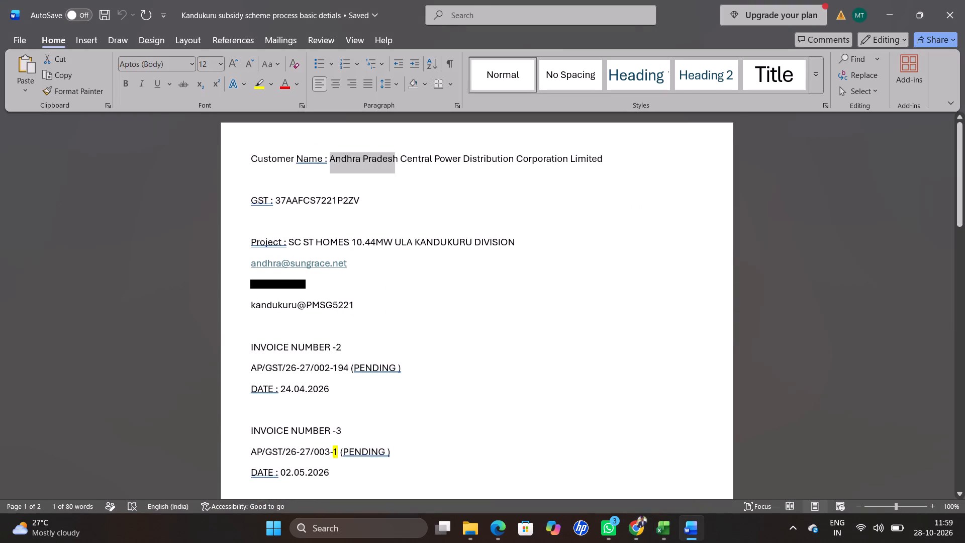
pyautogui.moveTo(403, 163); pyautogui.dragTo(604, 166)
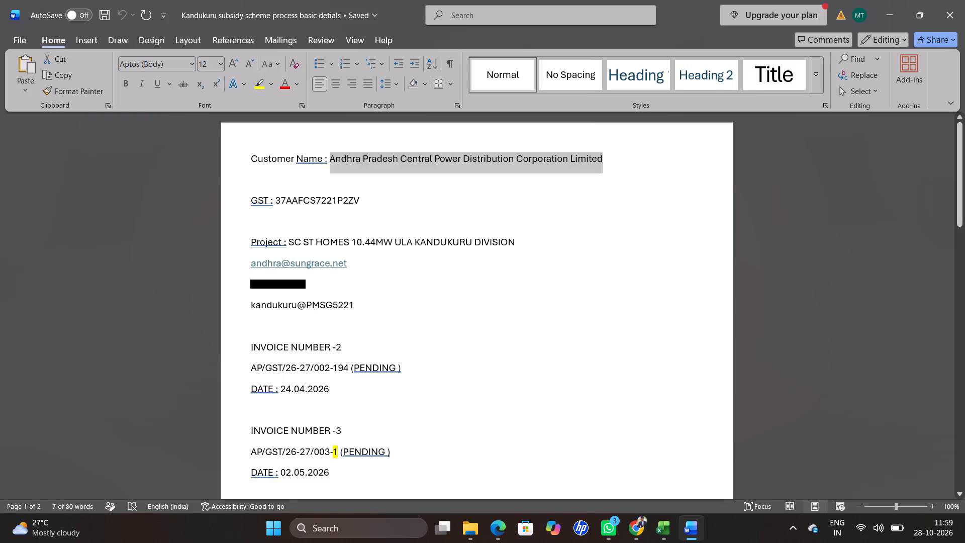
pyautogui.hotkey('ctrl', 'c')
pyautogui.click(645, 475)
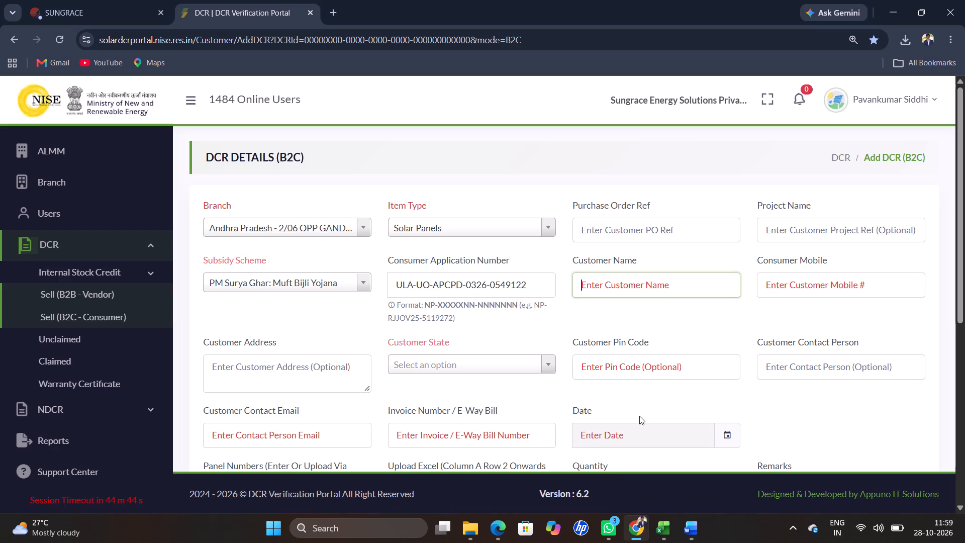
pyautogui.hotkey('ctrl', 'v')
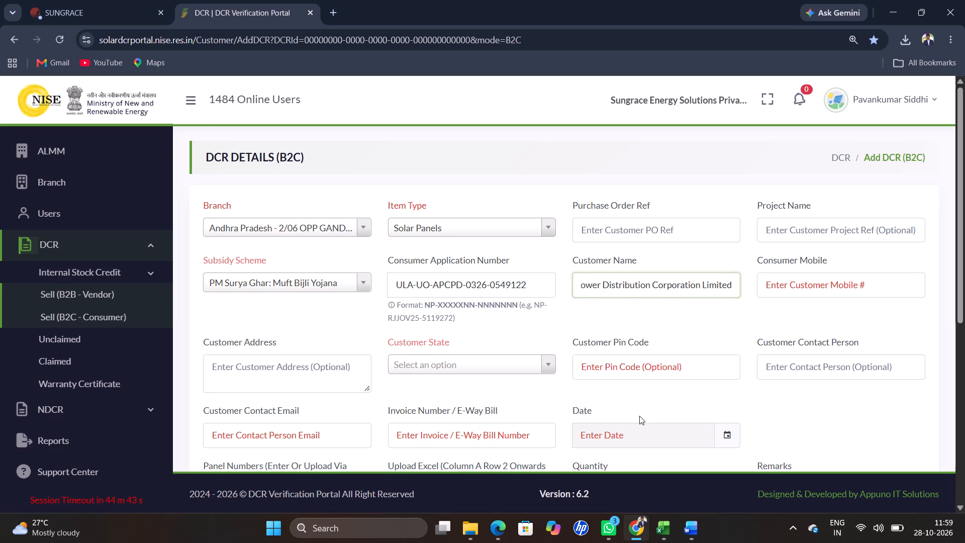
# Fill in the Project Name with SC ST HOMES 10.44MW ULA KANDUKURU DIVISION, copied from the Word details document.
pyautogui.click(761, 232)
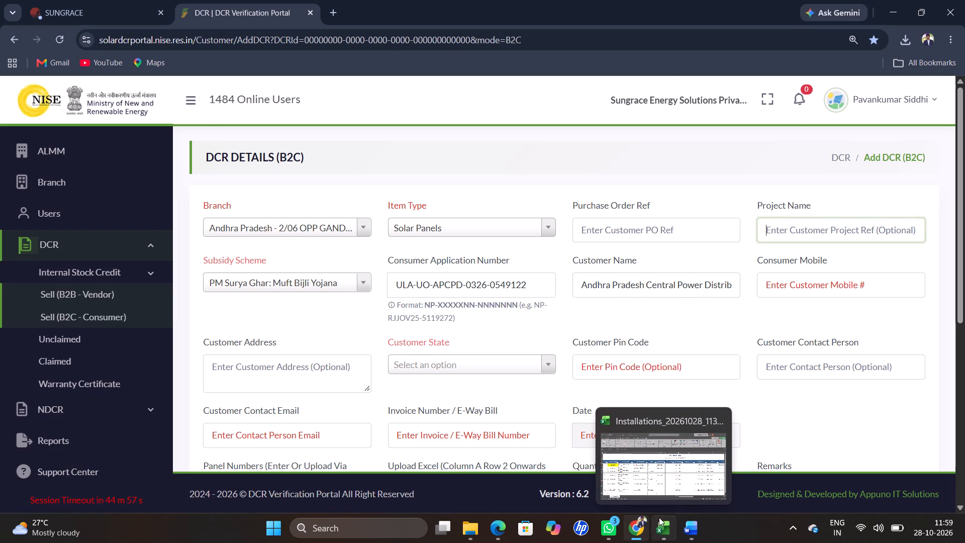
pyautogui.click(706, 459)
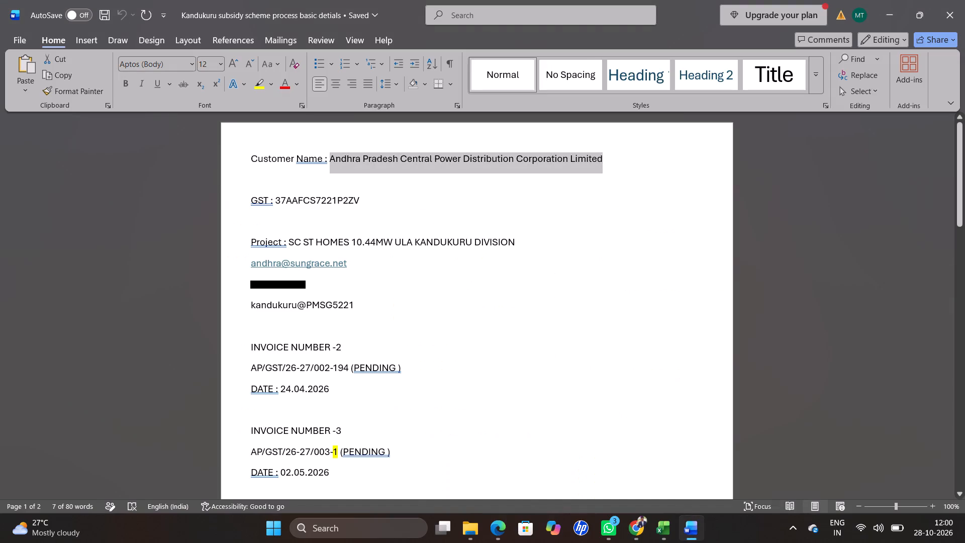
pyautogui.moveTo(288, 238); pyautogui.dragTo(558, 239)
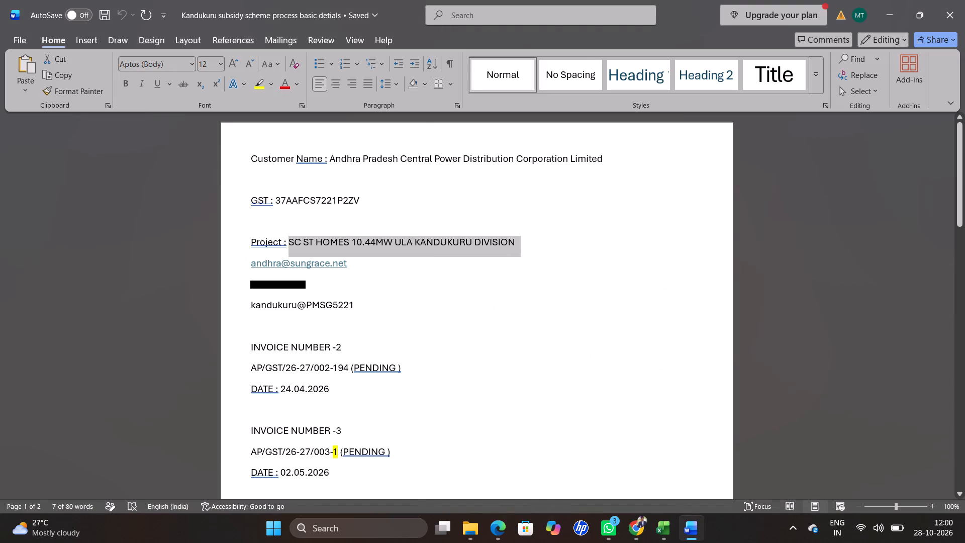
pyautogui.moveTo(558, 239); pyautogui.dragTo(518, 254)
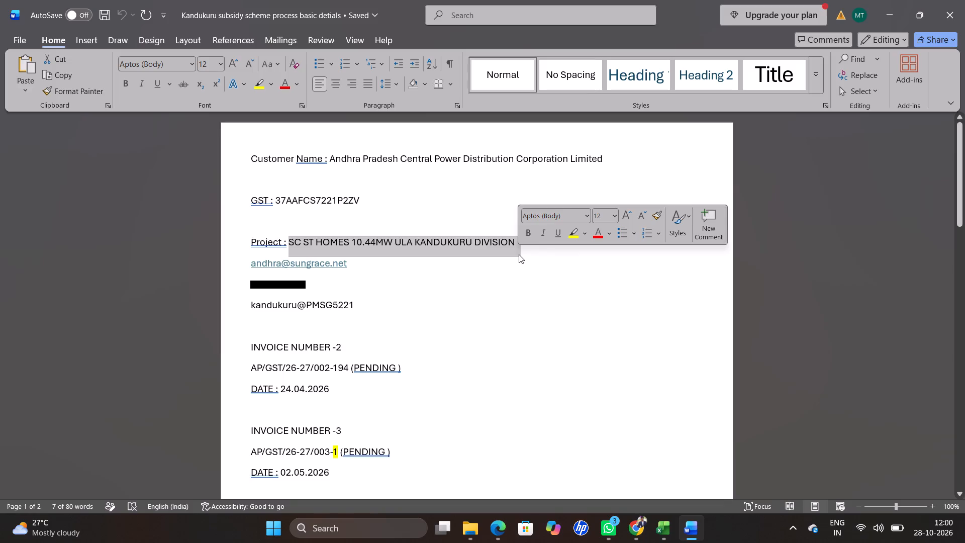
pyautogui.hotkey('ctrl', 'c')
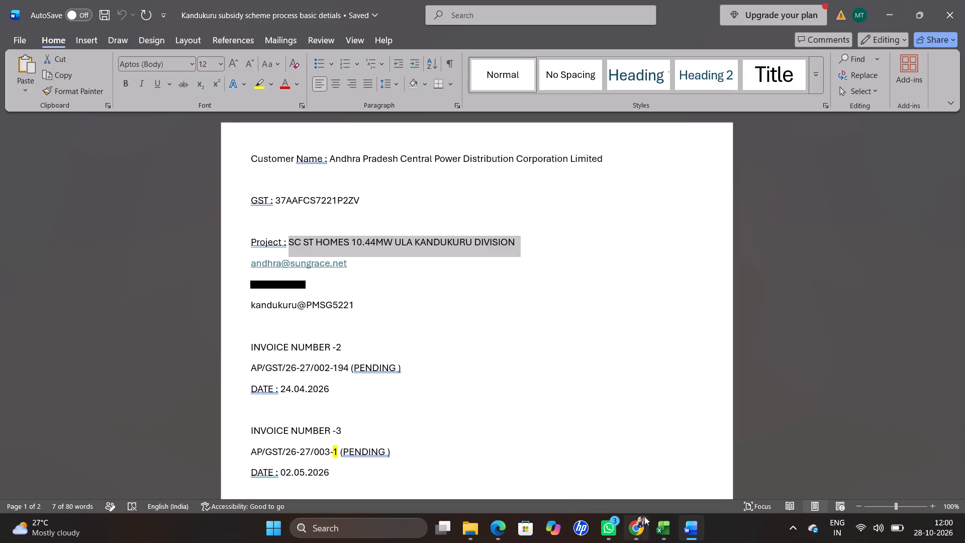
pyautogui.click(649, 455)
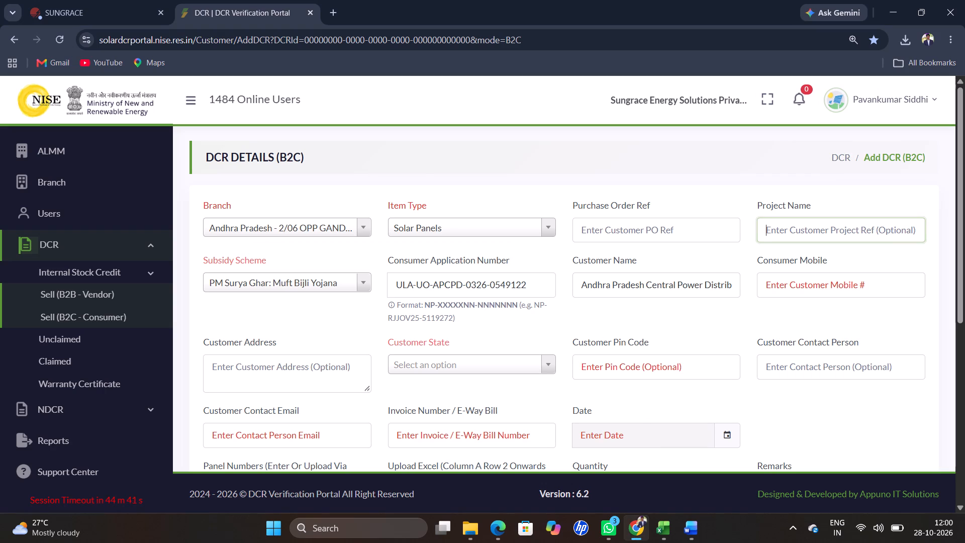
pyautogui.hotkey('ctrl', 'v')
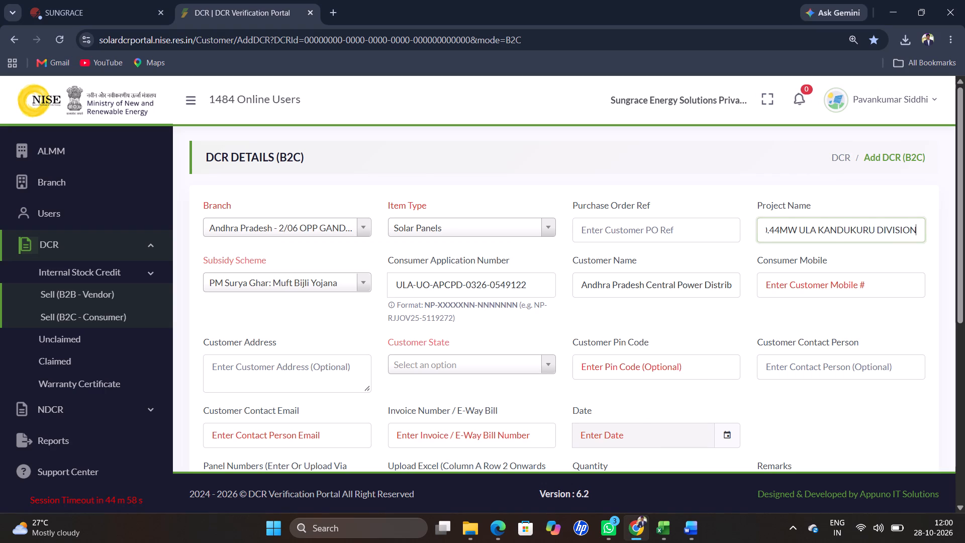
# Copy the mobile number from the Word details document for the Consumer Mobile field.
pyautogui.click(825, 291)
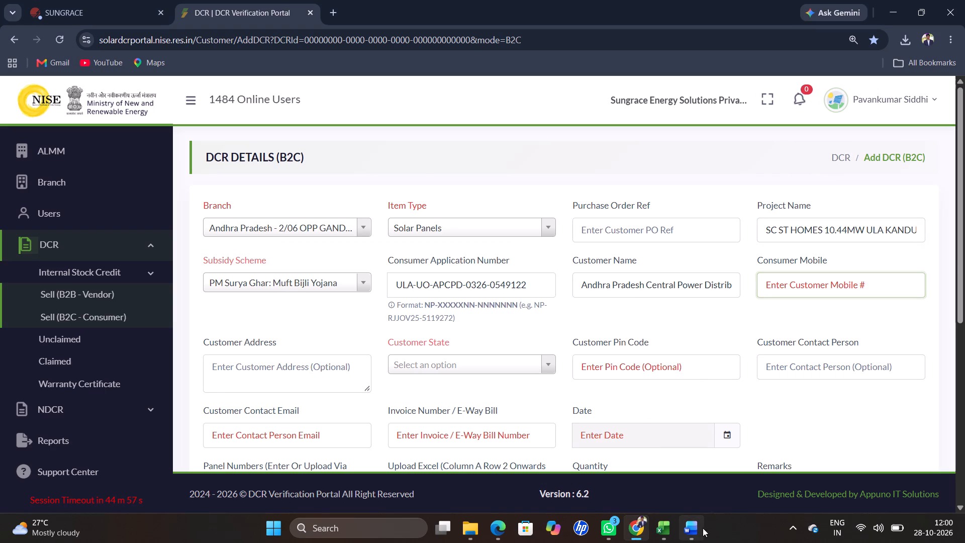
pyautogui.click(703, 488)
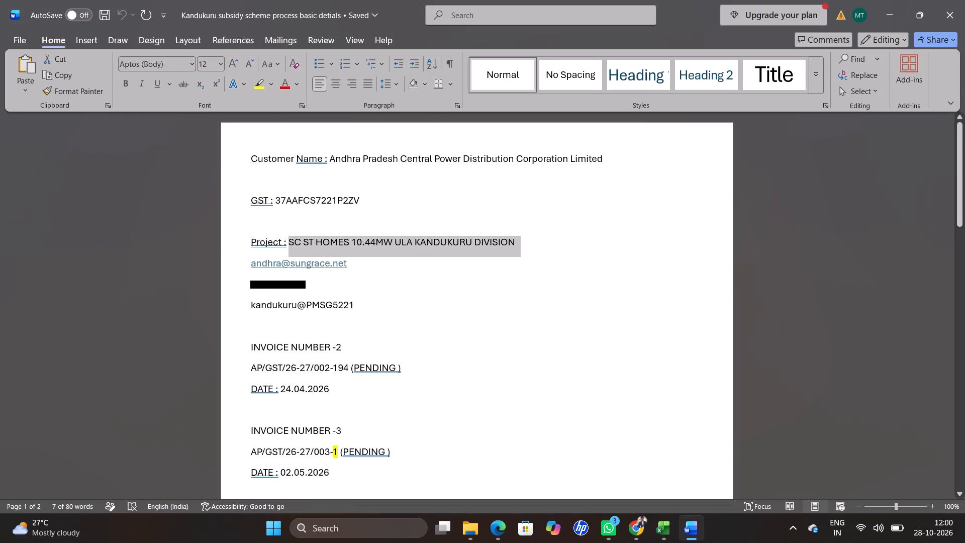
pyautogui.moveTo(250, 281); pyautogui.dragTo(346, 282)
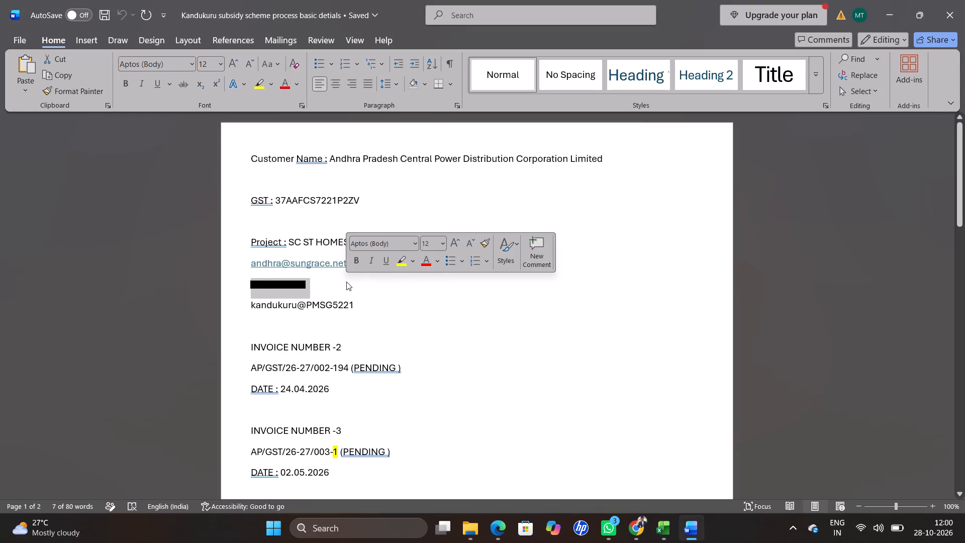
pyautogui.hotkey('ctrl', 'c')
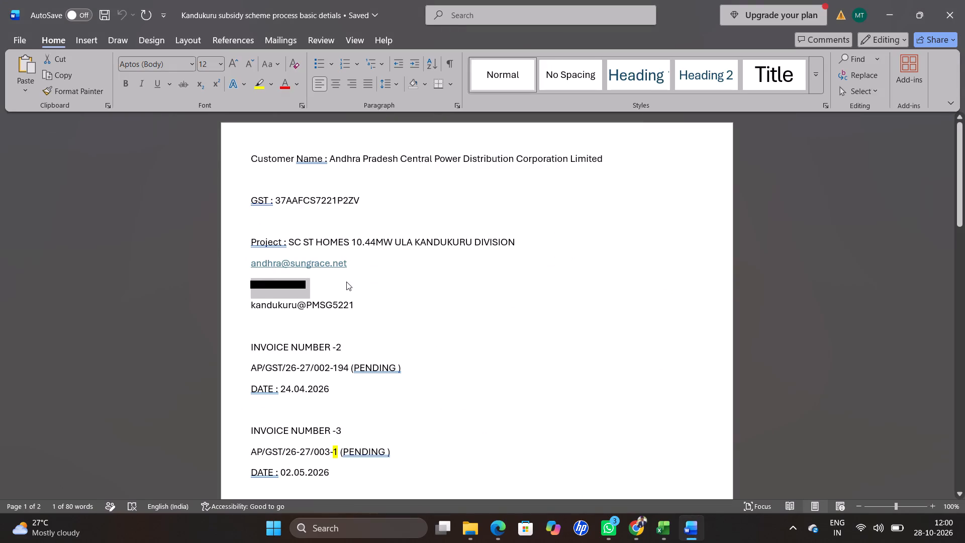
# Fill in the Consumer Mobile field on the DCR portal form with the copied mobile number.
pyautogui.click(638, 475)
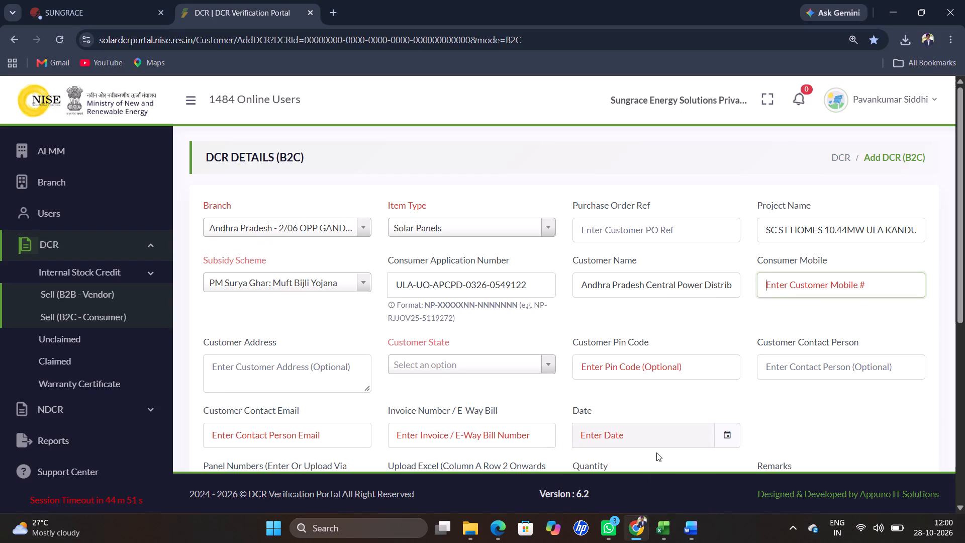
pyautogui.hotkey('ctrl', 'v')
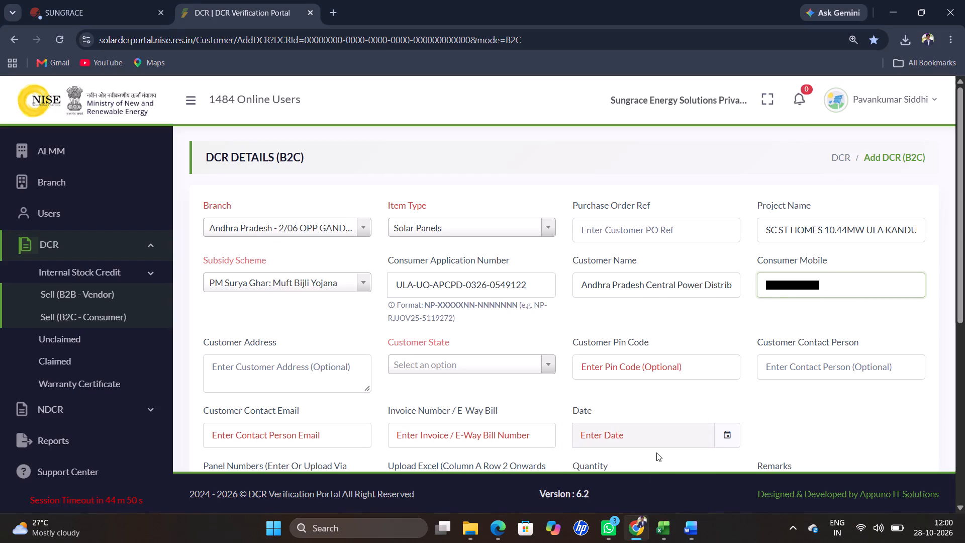
# Set the Customer State to Andhra Pradesh (37).
pyautogui.scroll(-2, 455, 278)
pyautogui.click(439, 237)
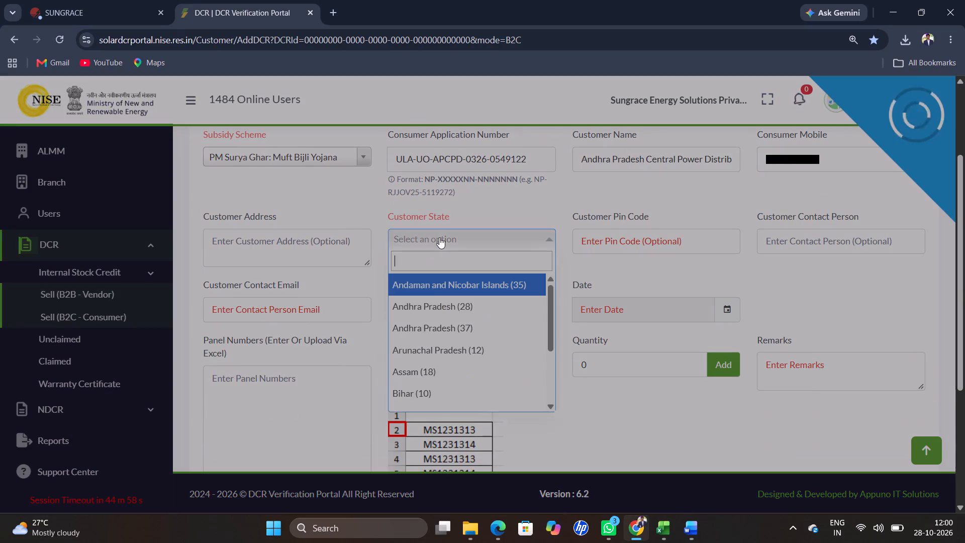
pyautogui.click(433, 318)
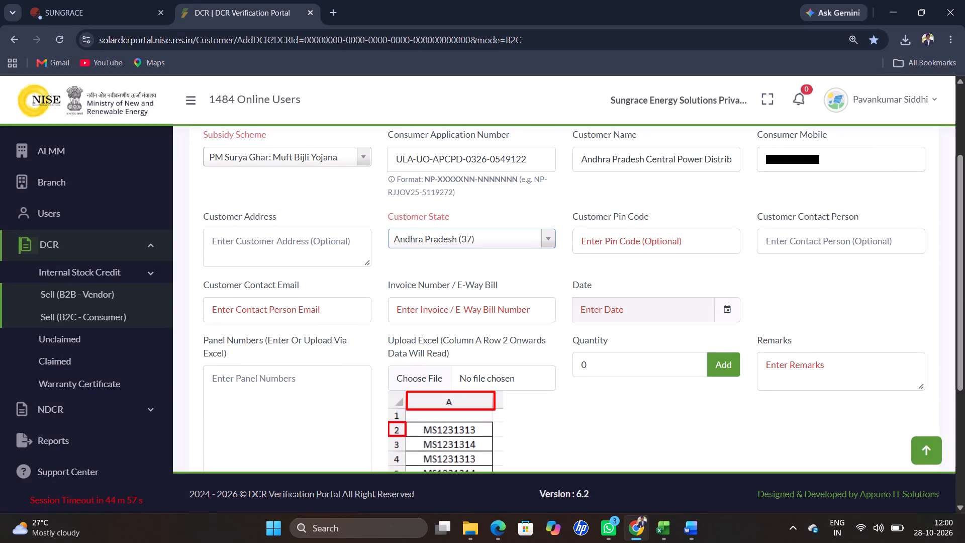
# Fill in the Customer Contact Email with the e-mail address copied from the Word details document.
pyautogui.click(361, 308)
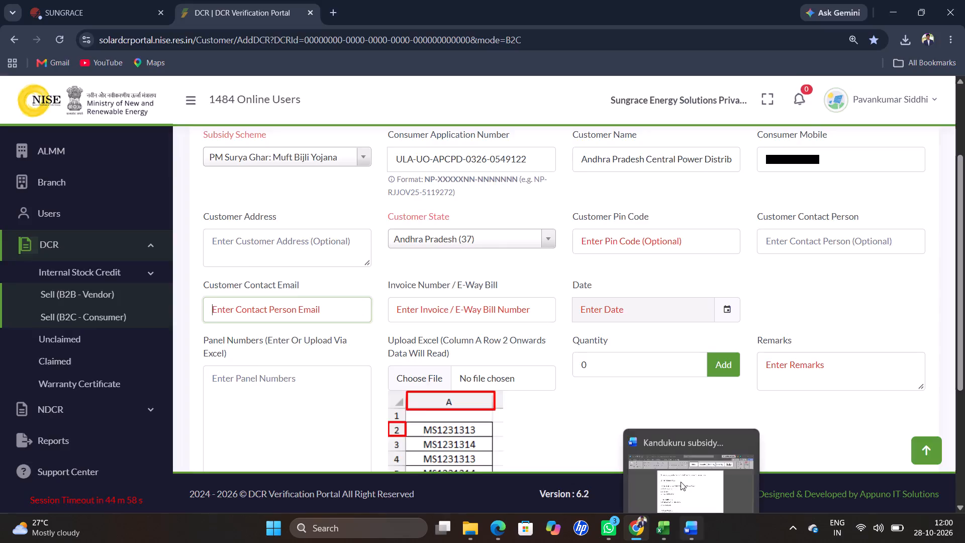
pyautogui.click(678, 478)
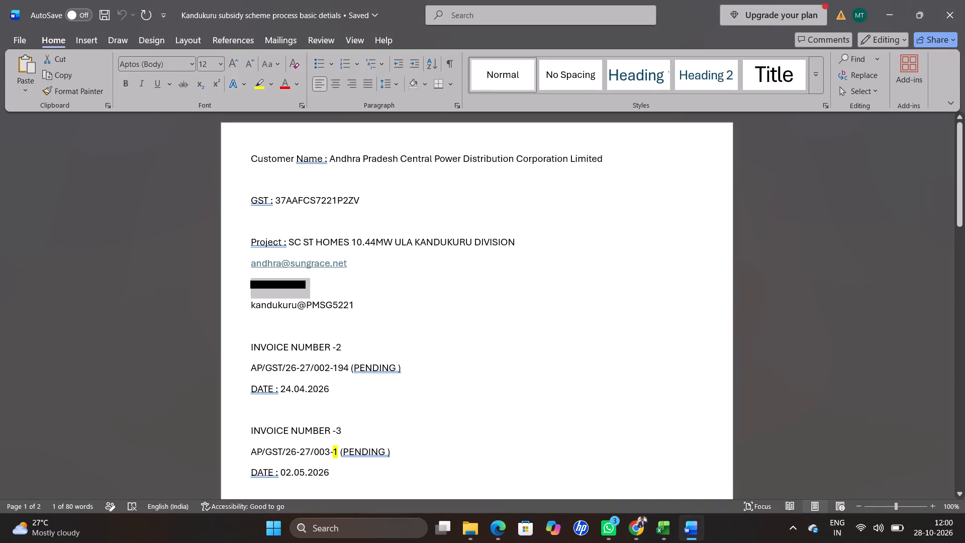
pyautogui.moveTo(348, 264); pyautogui.dragTo(239, 259)
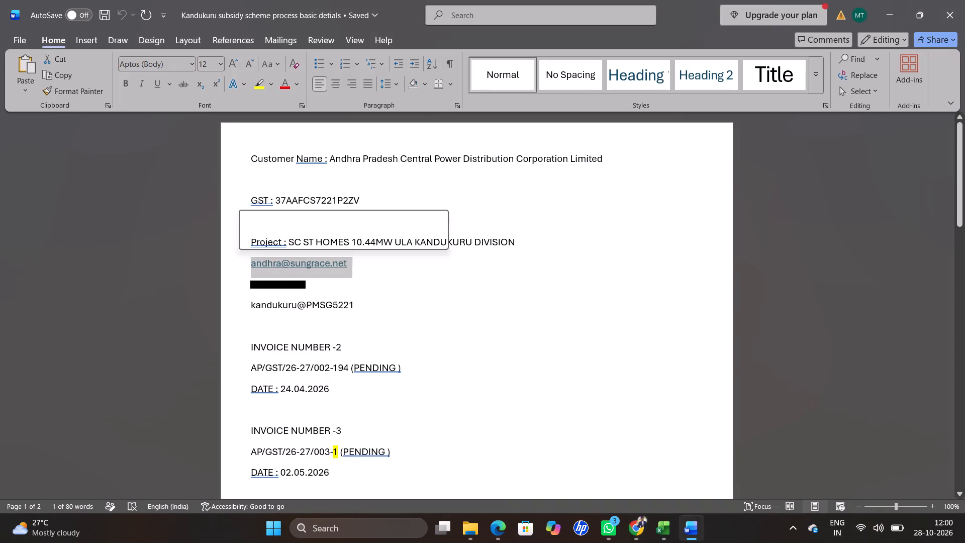
pyautogui.hotkey('ctrl', 'c')
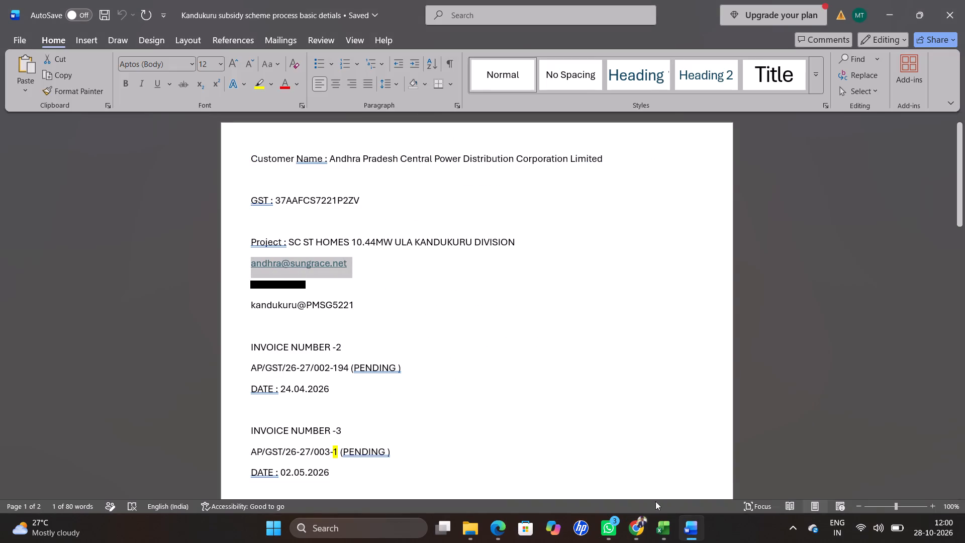
pyautogui.click(626, 477)
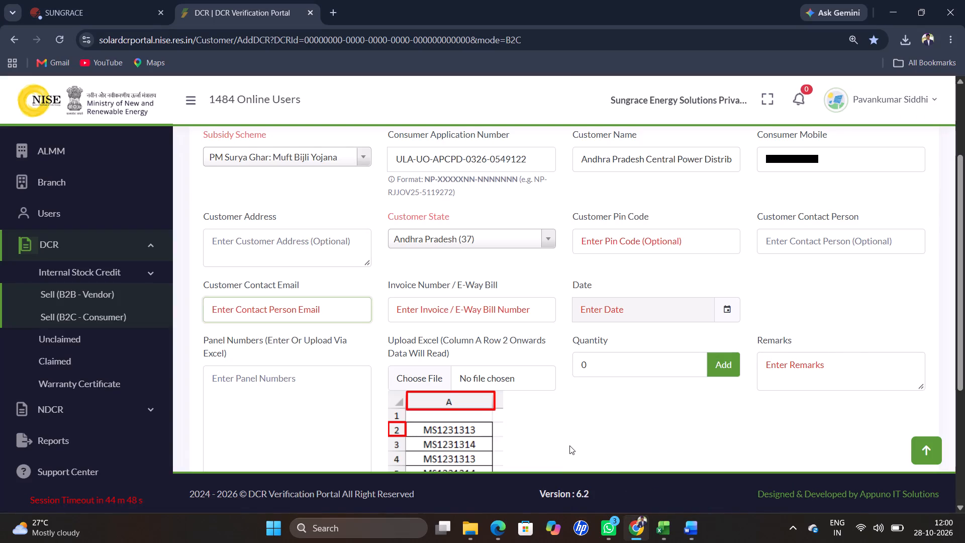
pyautogui.hotkey('ctrl', 'v')
pyautogui.keyDown('ctrl'); pyautogui.rightClick(569, 445); pyautogui.keyUp('ctrl')
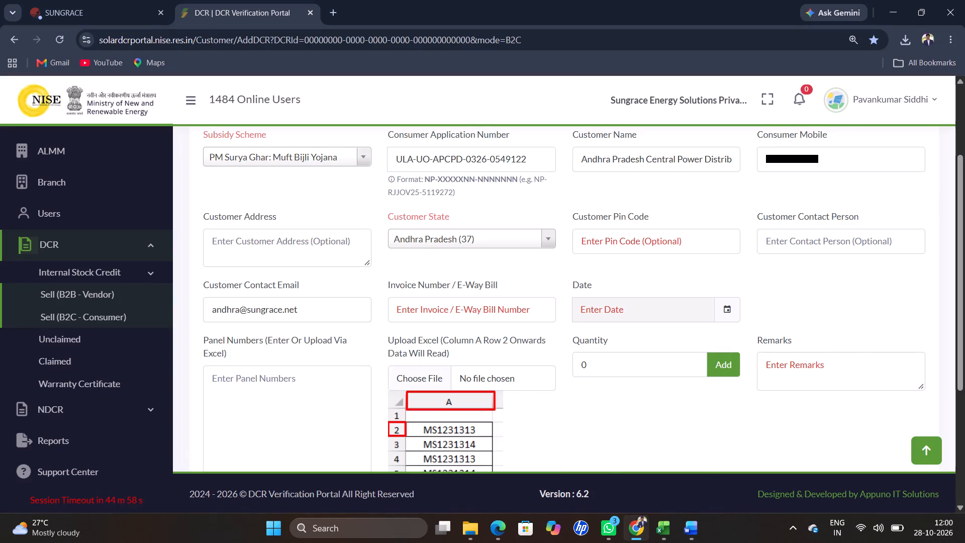
# Enter invoice number AP/GST/26-27/009-223, copying the AP/GST/26-27/009- prefix from the invoice 9 entry in the Word details document.
pyautogui.click(479, 317)
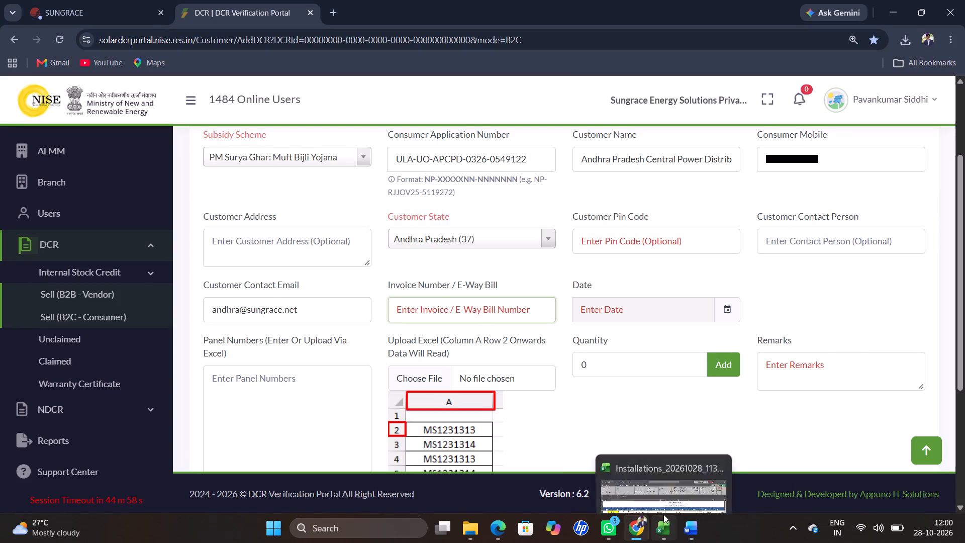
pyautogui.click(673, 477)
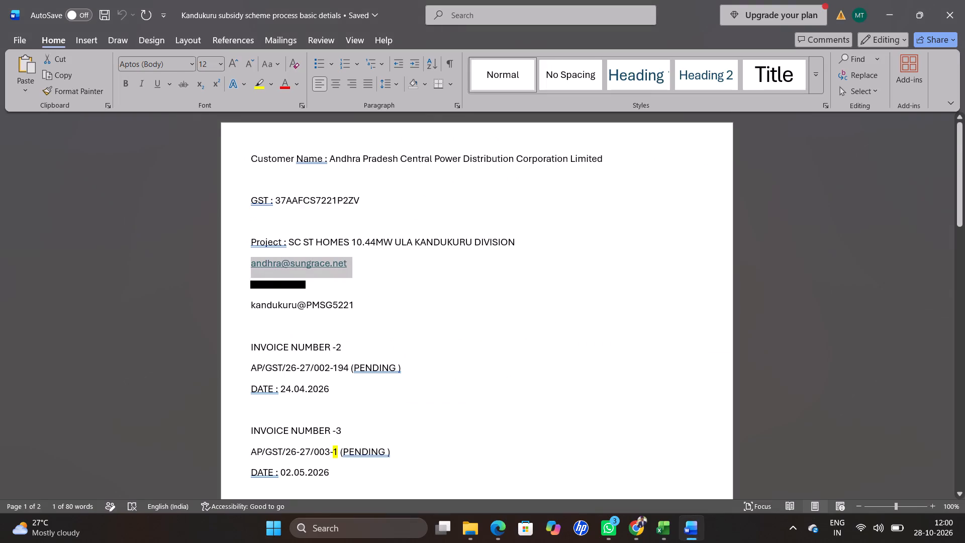
pyautogui.scroll(-15, 362, 279)
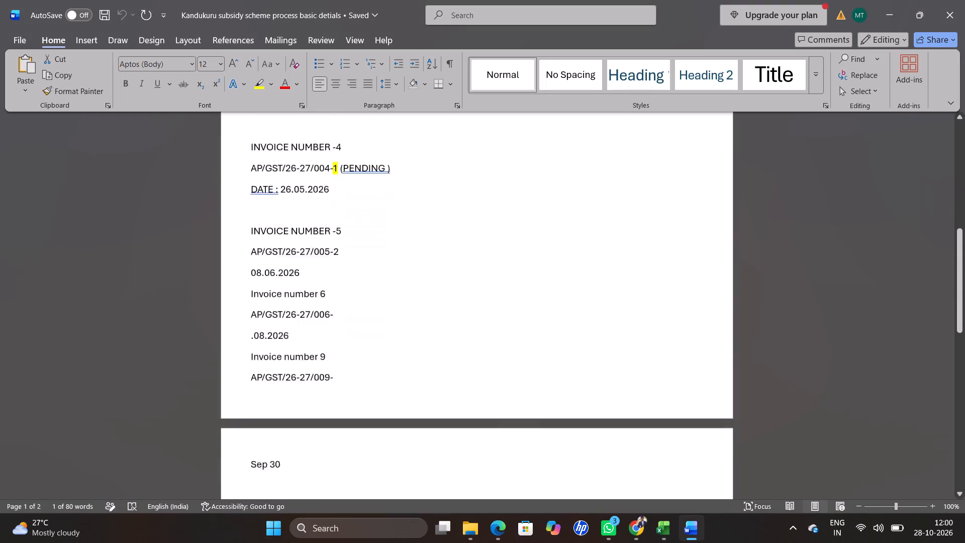
pyautogui.scroll(-7, 361, 260)
pyautogui.scroll(3, 361, 259)
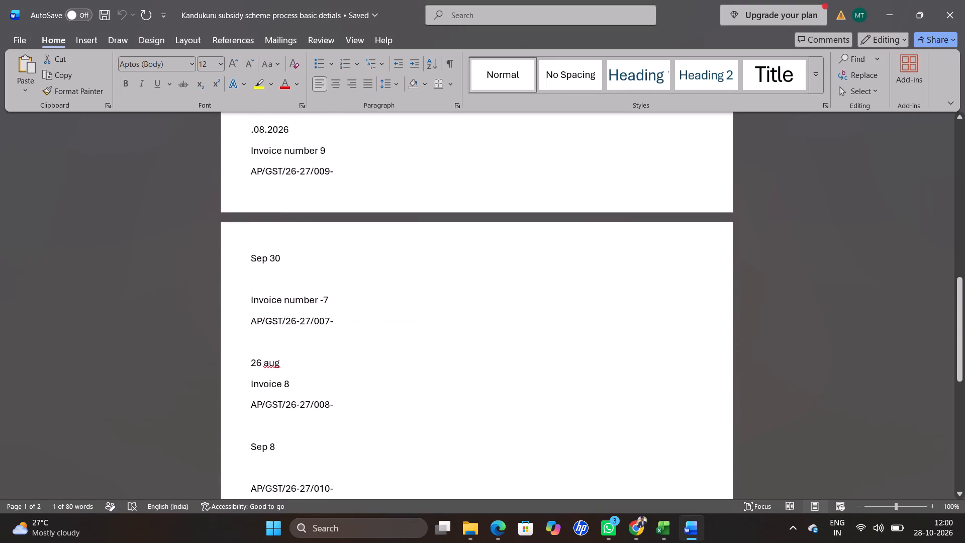
pyautogui.moveTo(334, 174); pyautogui.dragTo(261, 172)
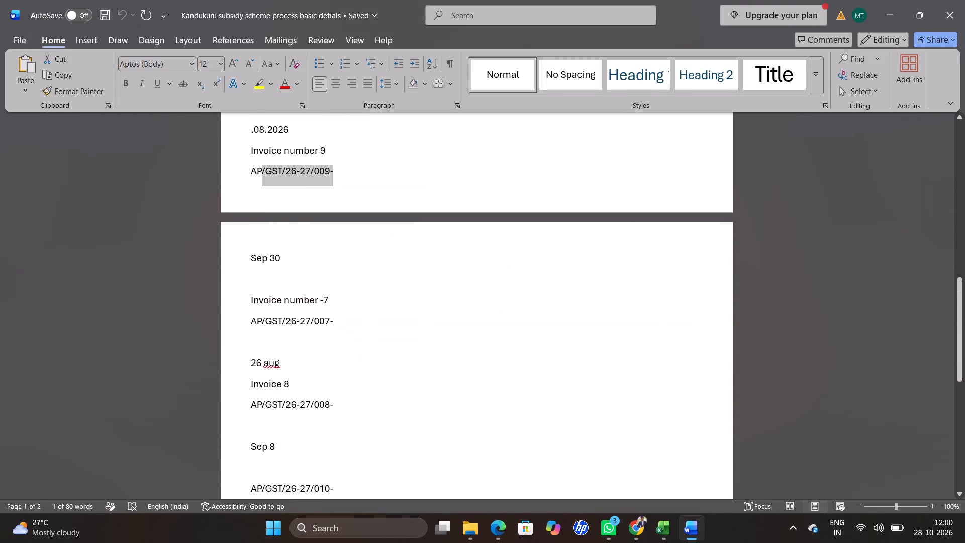
pyautogui.moveTo(261, 172); pyautogui.dragTo(233, 171)
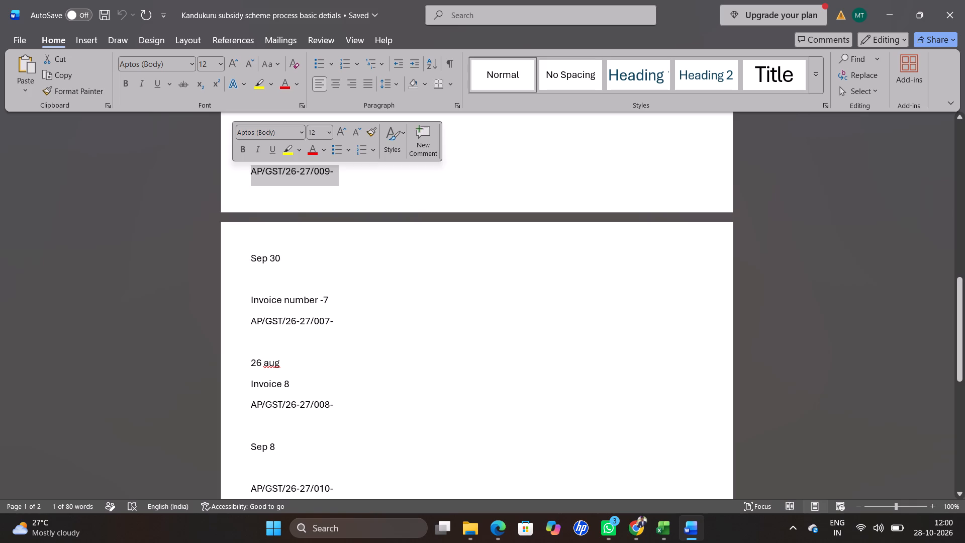
pyautogui.hotkey('ctrl', 'c')
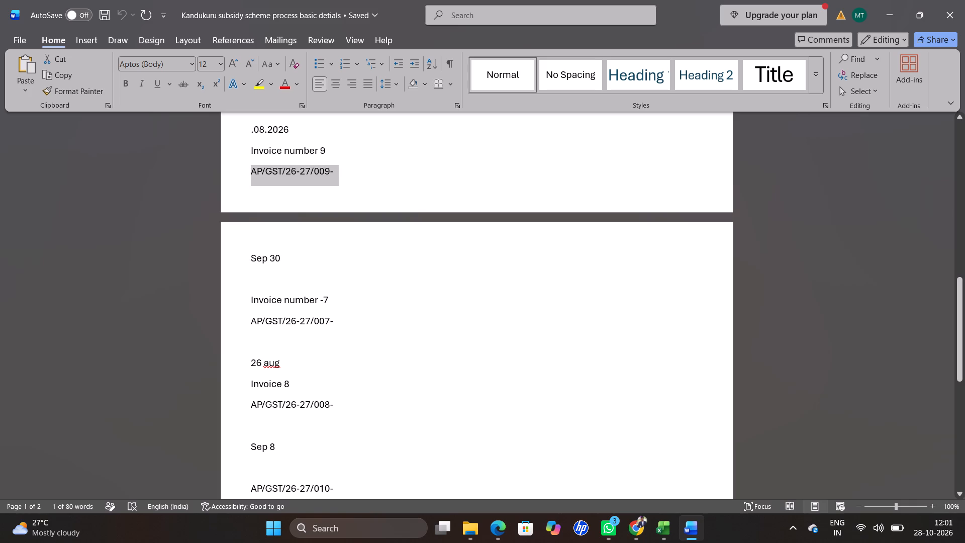
pyautogui.click(643, 439)
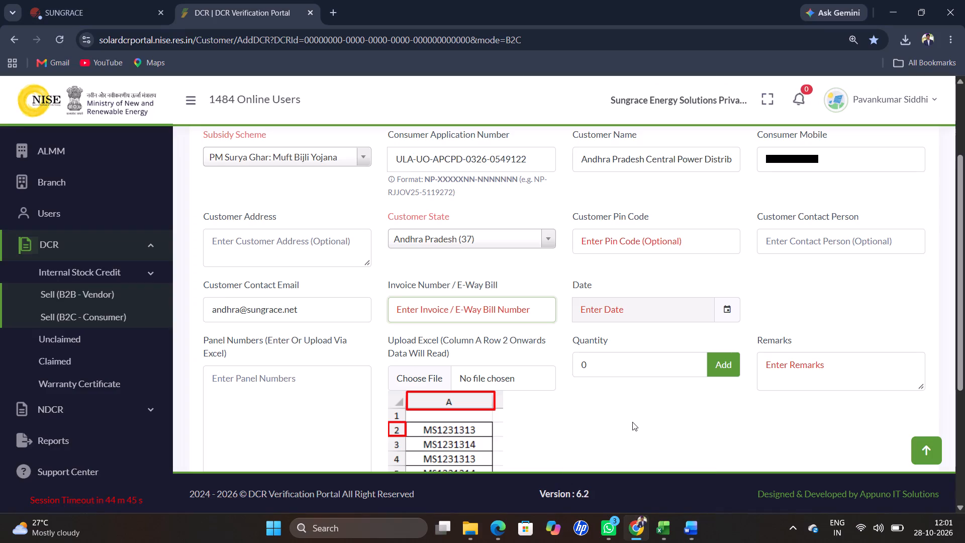
pyautogui.hotkey('ctrl', 'v')
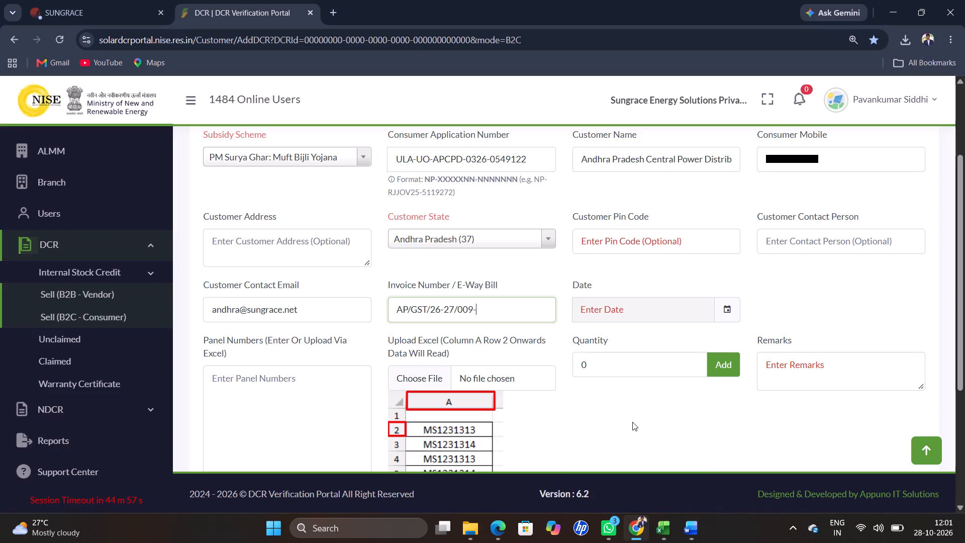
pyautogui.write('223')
# Set the invoice Date to 30-Sep-2026.
pyautogui.click(676, 314)
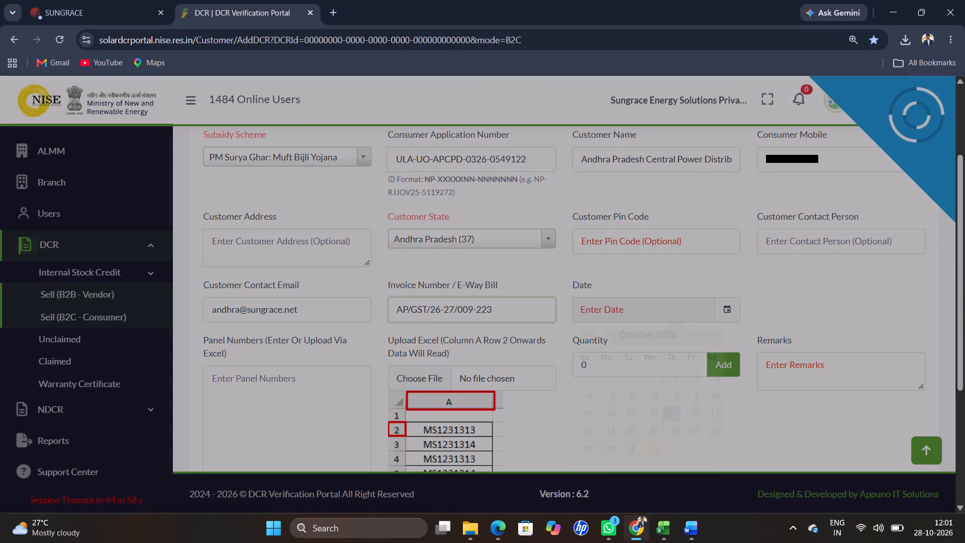
pyautogui.click(573, 334)
pyautogui.click(582, 331)
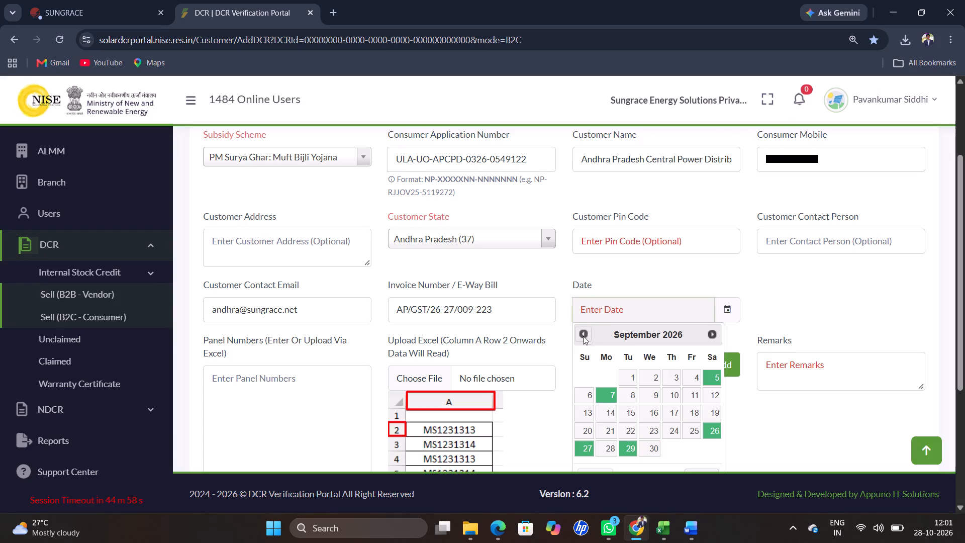
pyautogui.click(640, 446)
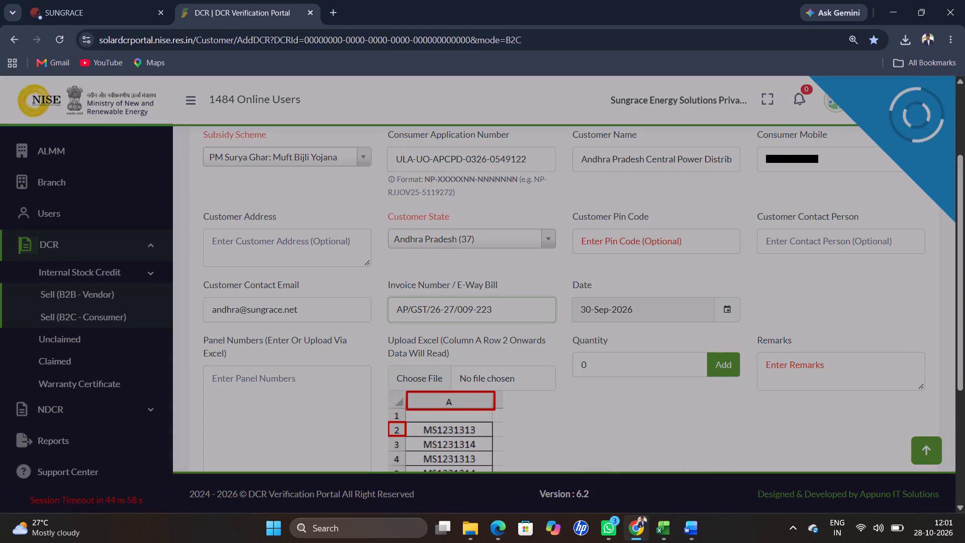
# Fill in the Panel Numbers with the four panel serial numbers copied from the SUNGRACE work order's Quick Copy Details.
pyautogui.click(326, 403)
pyautogui.moveTo(104, 1); pyautogui.dragTo(100, 8)
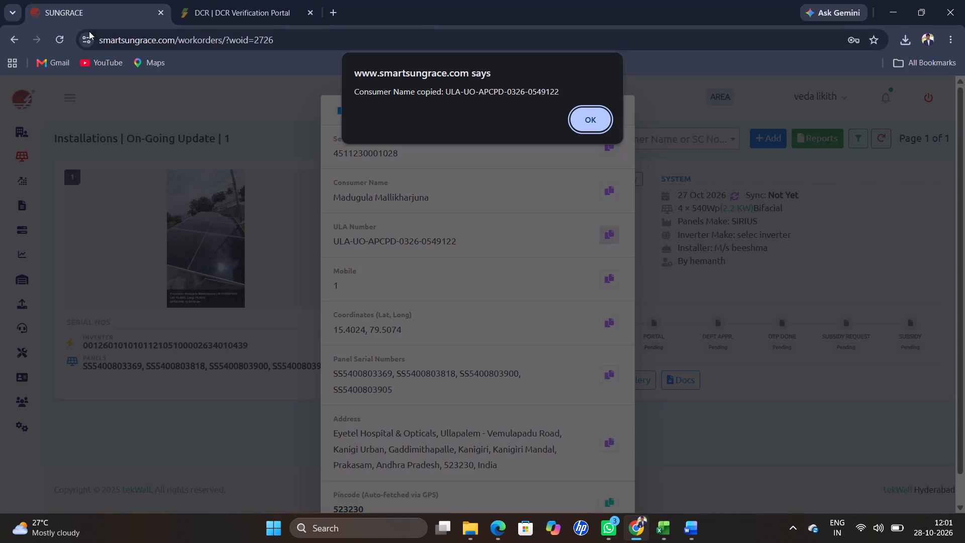
pyautogui.click(581, 120)
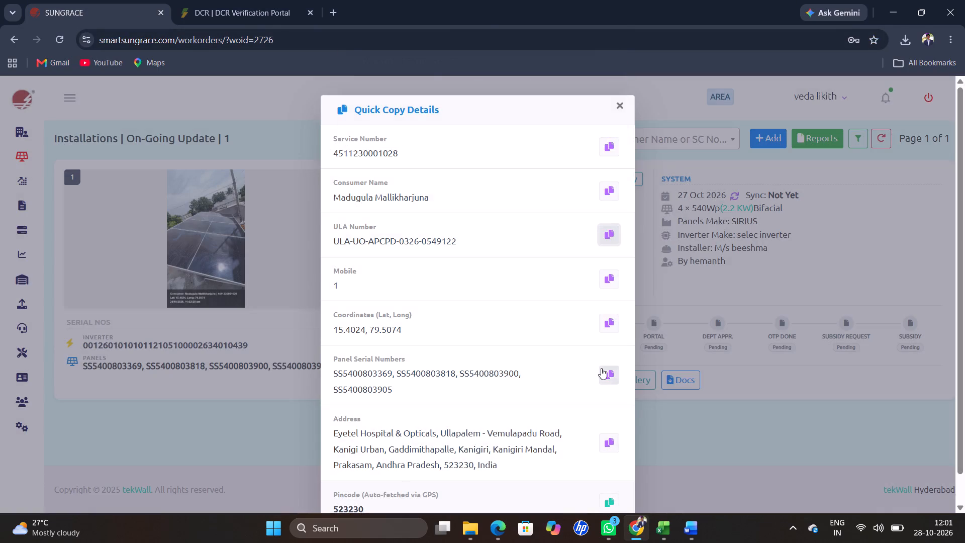
pyautogui.click(602, 368)
pyautogui.click(233, 18)
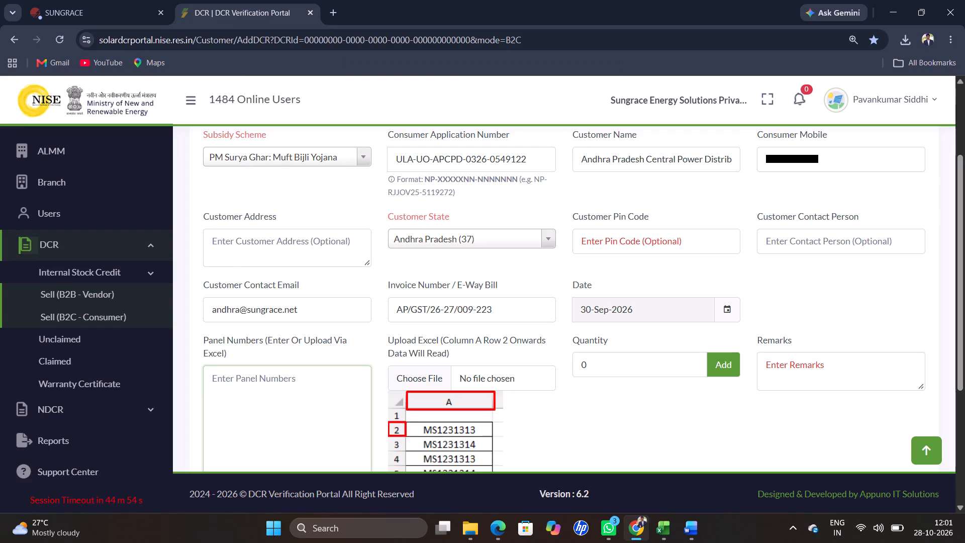
pyautogui.hotkey('ctrl', 'v')
pyautogui.press('Left')
pyautogui.press('Left')
pyautogui.press('Left')
pyautogui.press('Left')
pyautogui.press('Left')
pyautogui.press('Left')
pyautogui.press('Left')
pyautogui.press('Left')
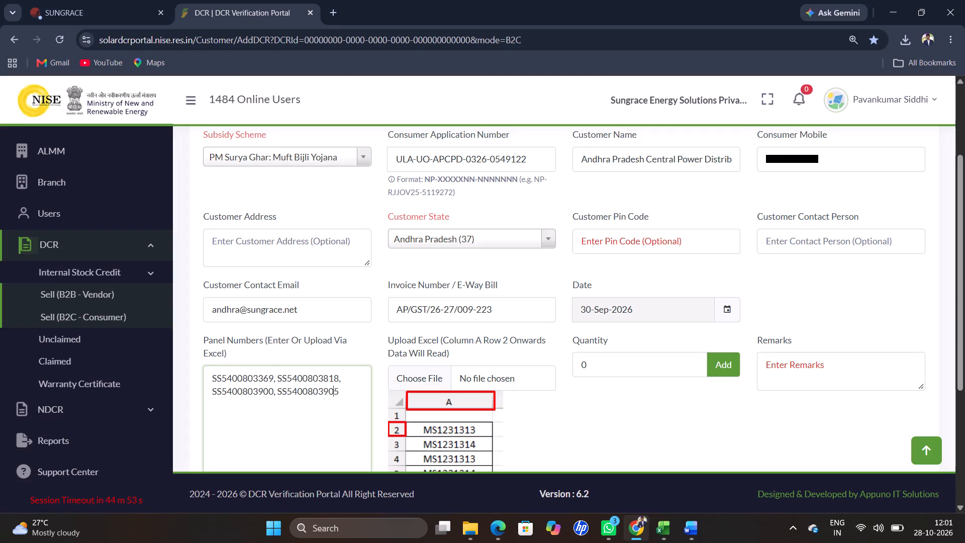
pyautogui.press('Left')
pyautogui.press('Left')
pyautogui.press('Left')
pyautogui.press('Left')
pyautogui.press('BackSpace')
pyautogui.press('BackSpace')
pyautogui.press('Return')
pyautogui.press('Up')
pyautogui.press('Up')
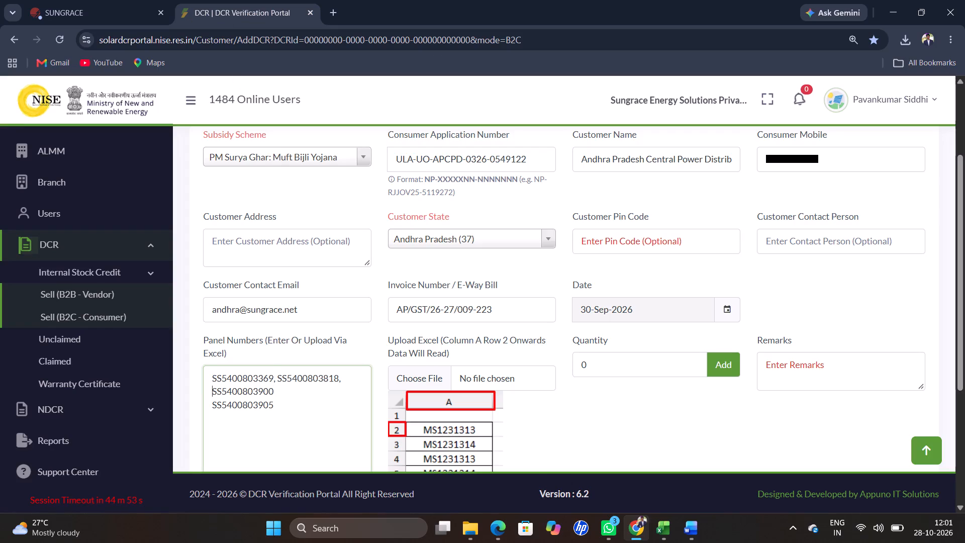
pyautogui.press('Right')
pyautogui.press('Right')
pyautogui.press('Right')
pyautogui.press('Right')
pyautogui.press('Right')
pyautogui.press('Right')
pyautogui.press('Right')
pyautogui.press('Right')
pyautogui.press('Right')
pyautogui.press('Right')
pyautogui.press('Right')
pyautogui.press('Right')
pyautogui.press('Right')
pyautogui.press('Right')
pyautogui.press('Right')
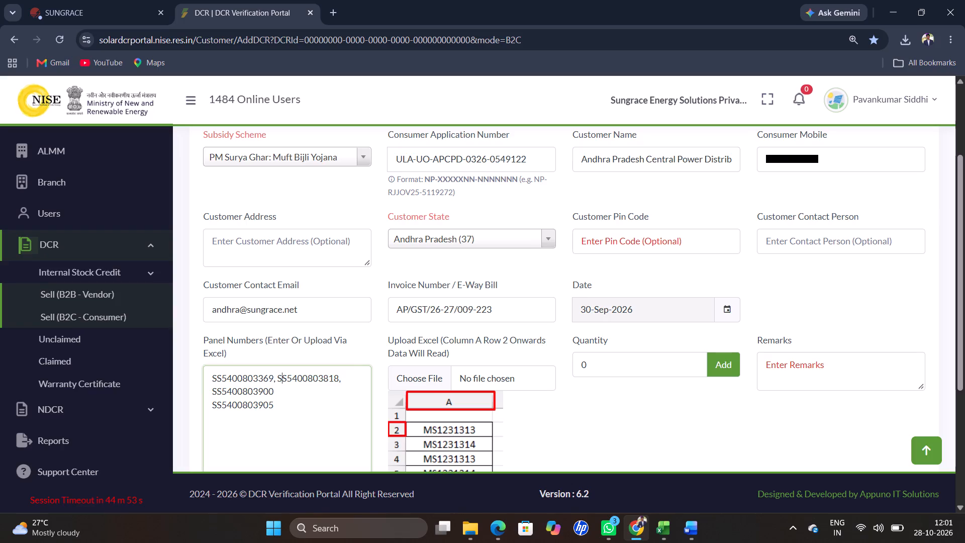
pyautogui.press('Left')
pyautogui.press('BackSpace')
pyautogui.press('BackSpace')
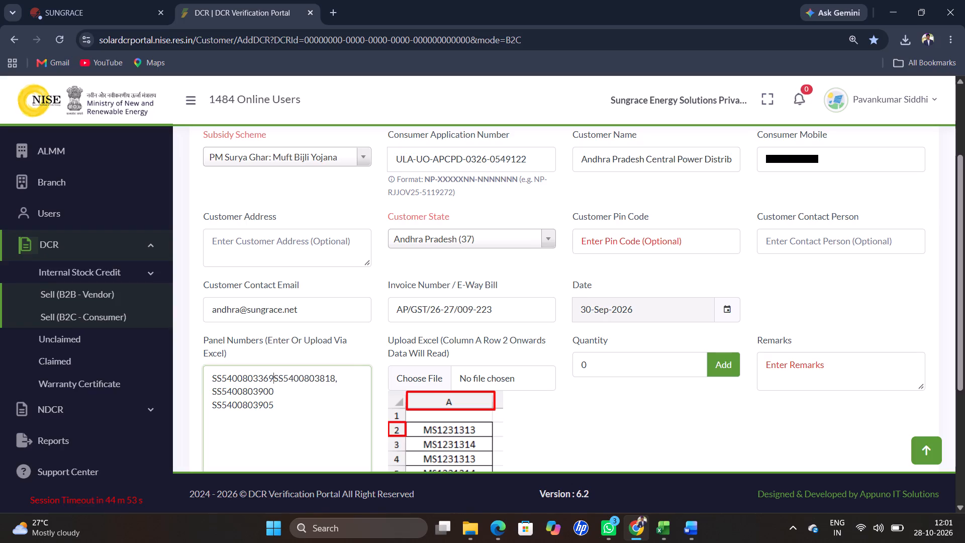
pyautogui.press('Return')
pyautogui.press('Right')
pyautogui.press('Right')
pyautogui.press('Right')
pyautogui.press('Right')
pyautogui.press('Right')
pyautogui.press('Right')
pyautogui.press('Right')
pyautogui.press('Right')
pyautogui.press('Right')
pyautogui.press('Right')
pyautogui.press('Right')
pyautogui.press('Right')
pyautogui.press('Right')
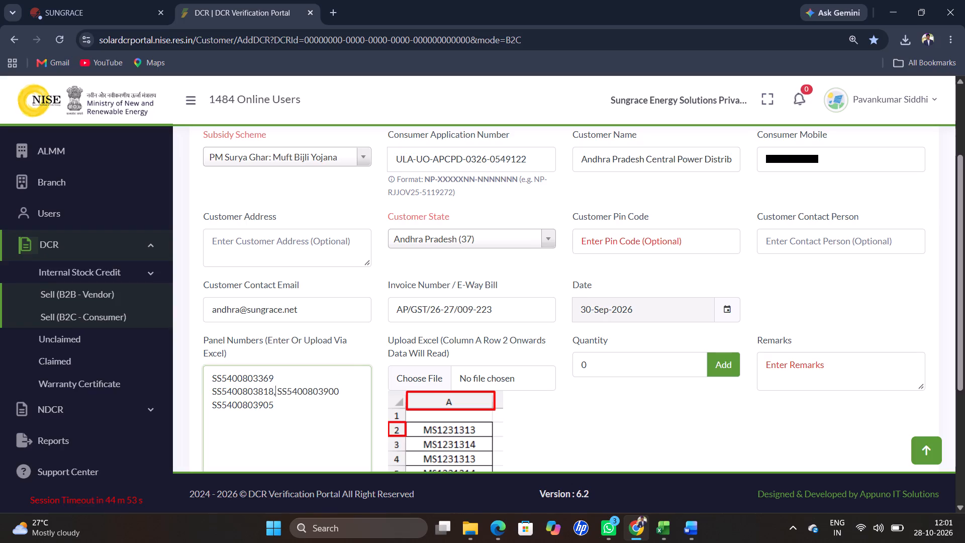
pyautogui.press('Right')
pyautogui.press('BackSpace')
pyautogui.press('BackSpace')
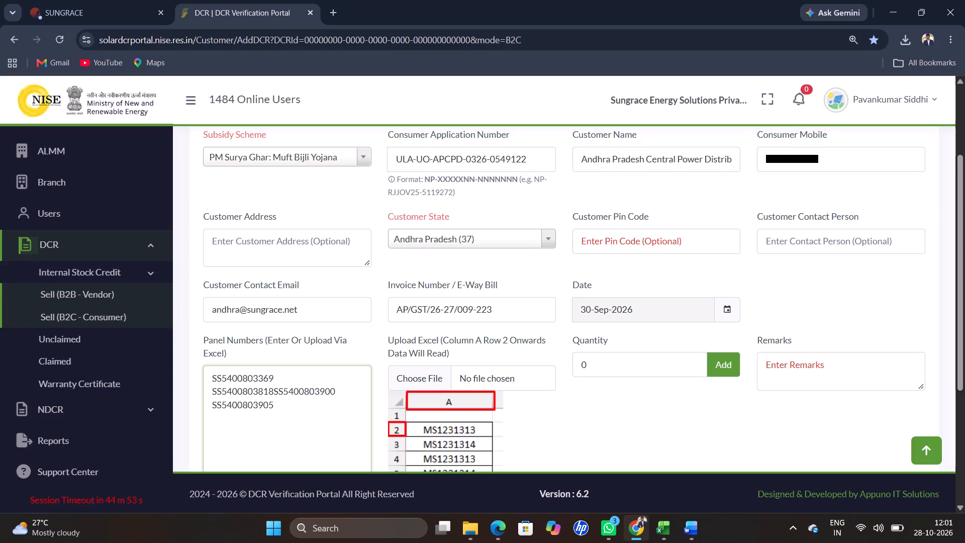
pyautogui.press('Return')
# Set the Quantity to 4 and add the listed panels to the DCR entry.
pyautogui.click(636, 370)
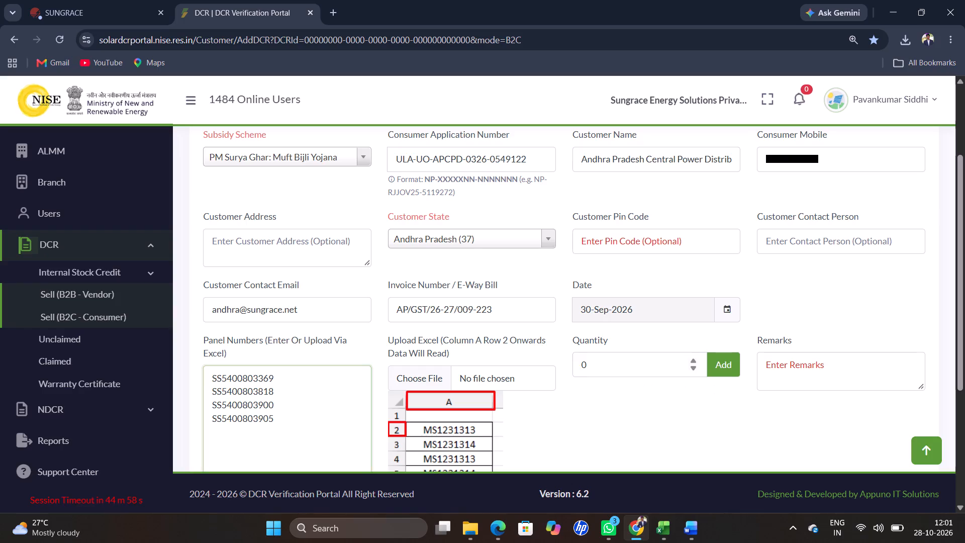
pyautogui.scroll(4, 636, 370)
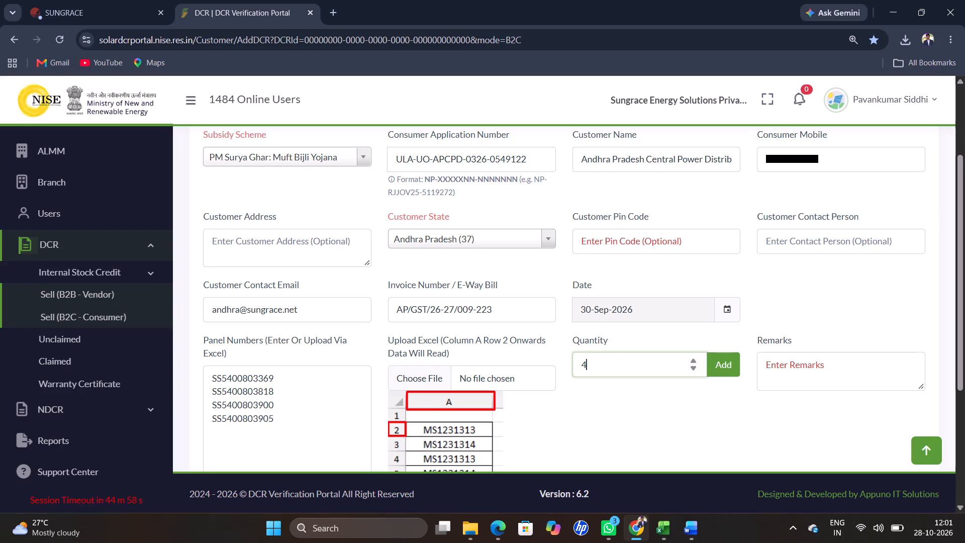
pyautogui.click(715, 367)
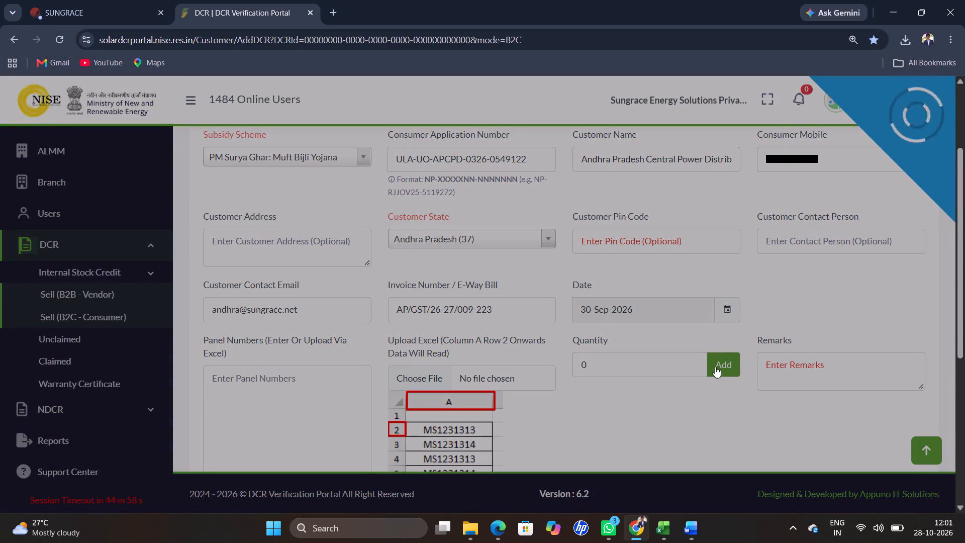
# Fill in the Remarks with the consumer's address copied from the SUNGRACE work order's Quick Copy Details.
pyautogui.click(859, 397)
pyautogui.doubleClick(802, 384)
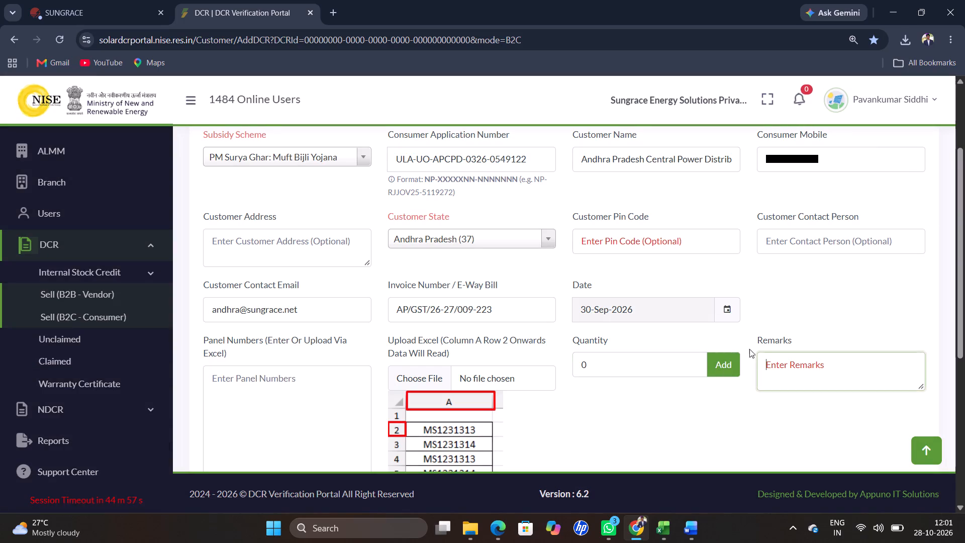
pyautogui.click(83, 0)
pyautogui.click(591, 126)
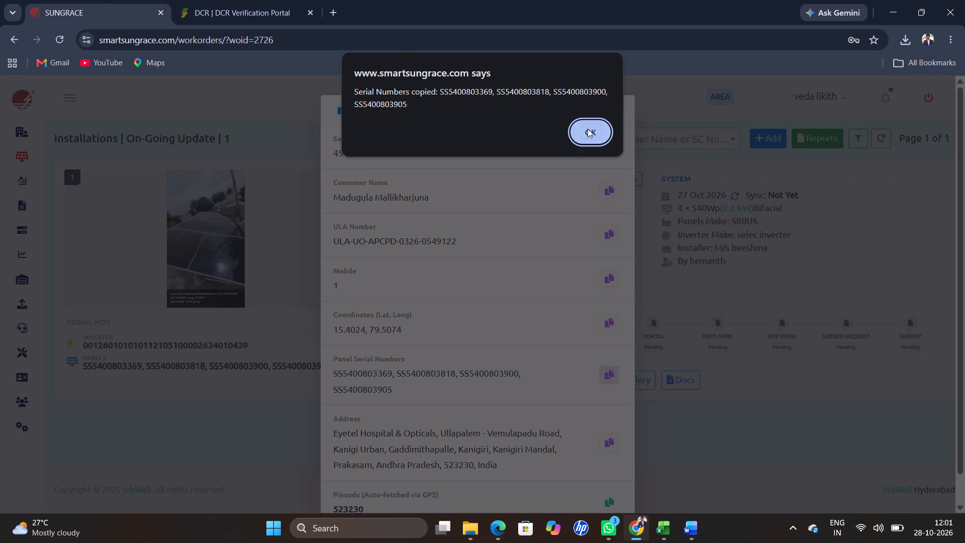
pyautogui.click(609, 438)
pyautogui.click(263, 3)
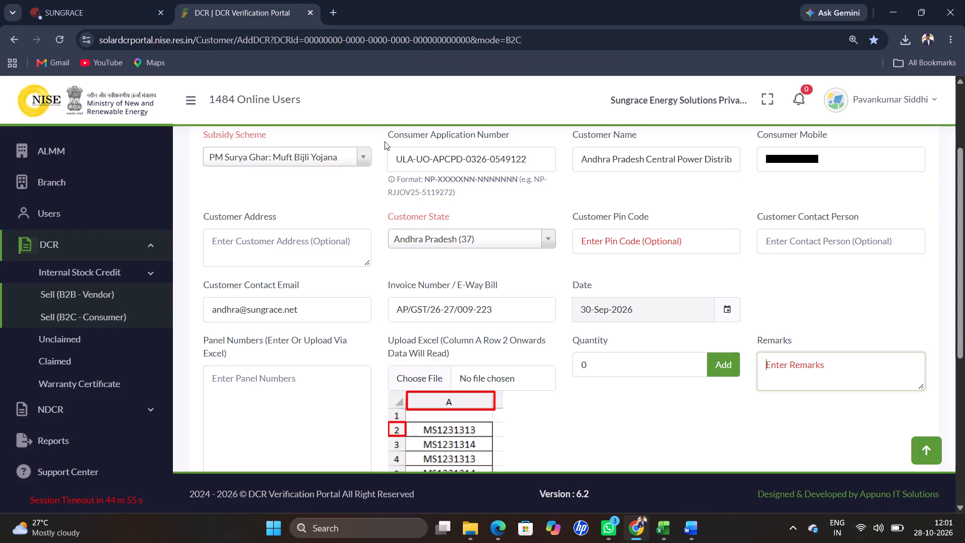
pyautogui.hotkey('ctrl', 'v')
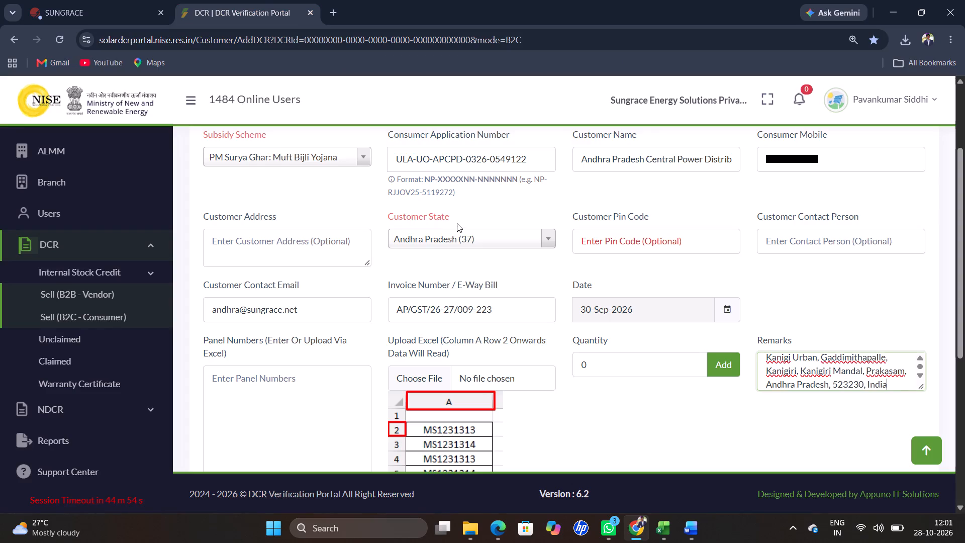
# Fill in the Customer Pin Code with the pincode copied from the SUNGRACE work order's Quick Copy Details.
pyautogui.click(630, 239)
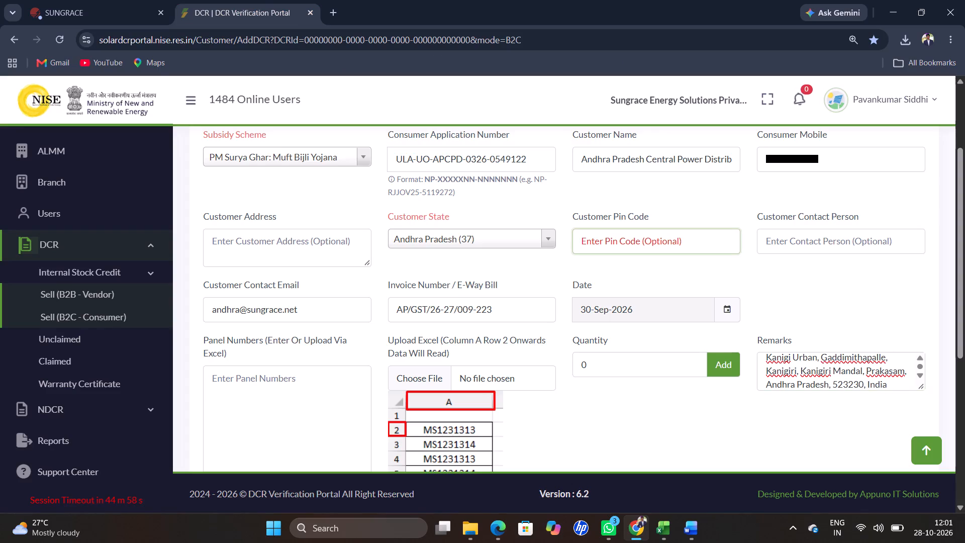
pyautogui.click(66, 0)
pyautogui.click(600, 146)
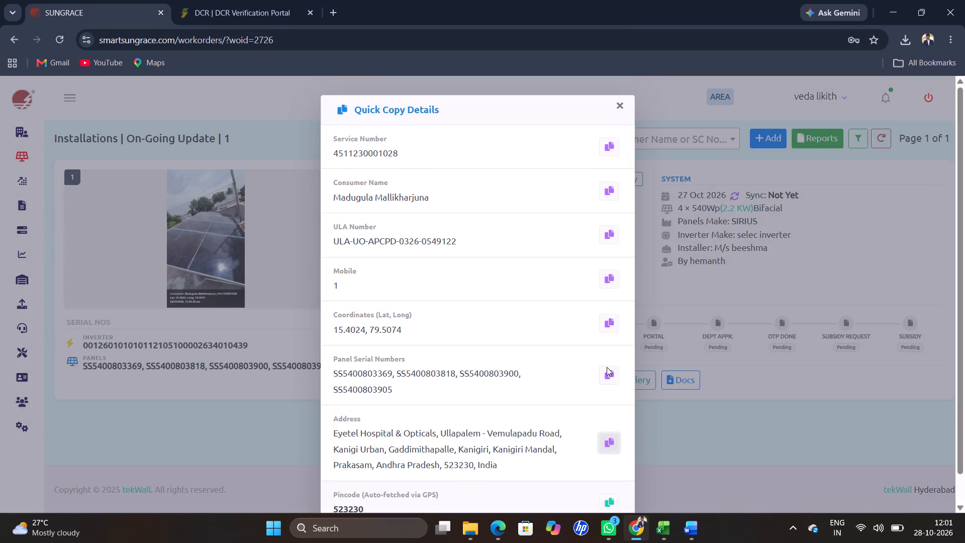
pyautogui.click(612, 500)
pyautogui.click(196, 0)
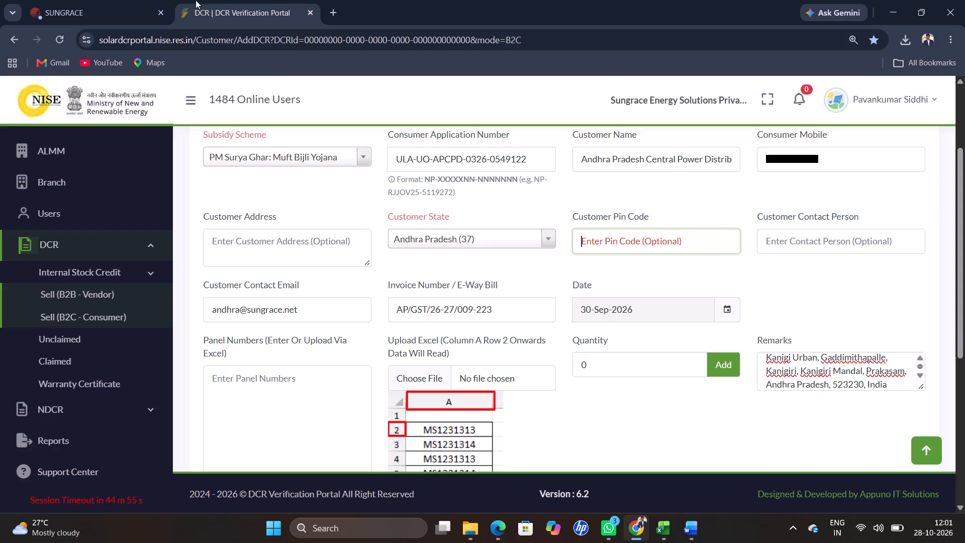
pyautogui.hotkey('ctrl', 'v')
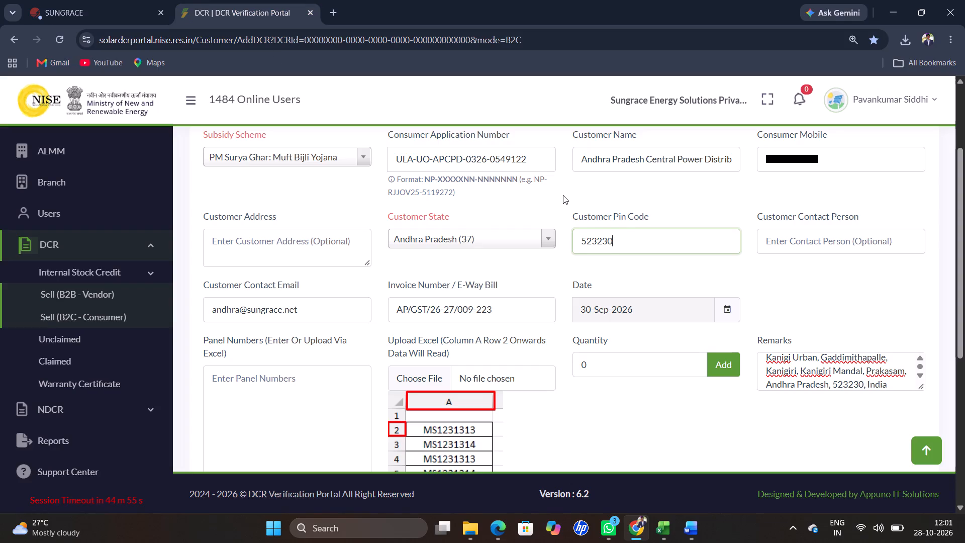
# Submit the completed B2C DCR form and confirm issuing it.
pyautogui.scroll(-5, 567, 204)
pyautogui.click(847, 259)
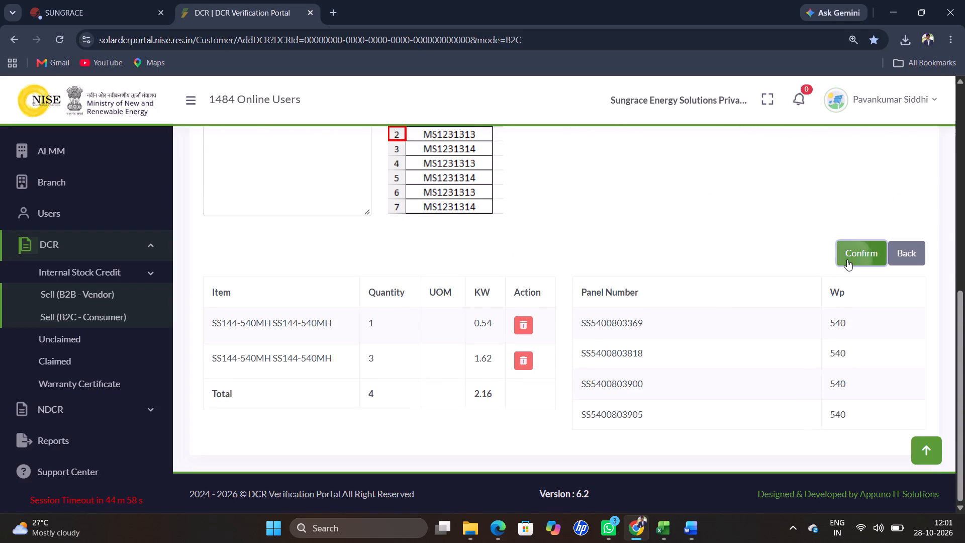
pyautogui.click(615, 373)
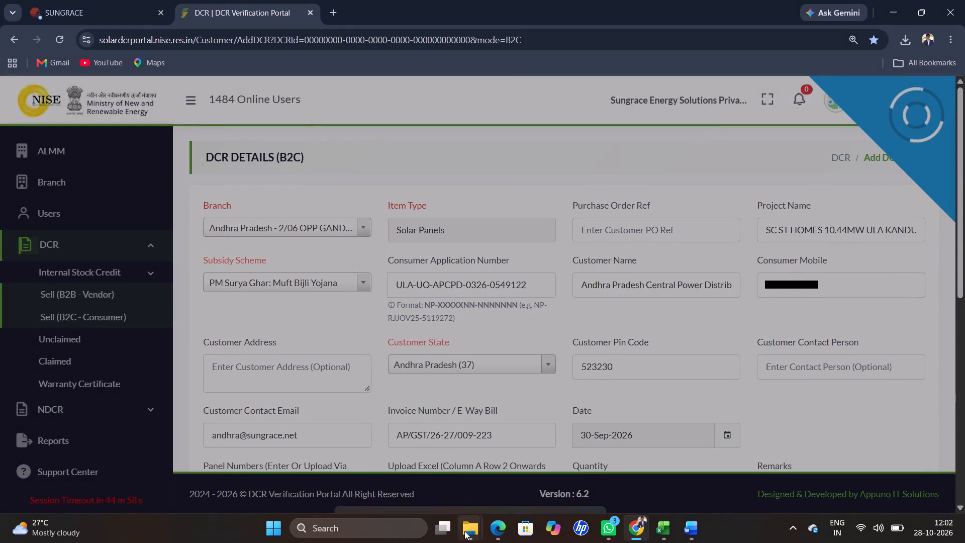
# Create a new folder named 223_ inside the DCR009 folder in File Explorer.
pyautogui.click(450, 449)
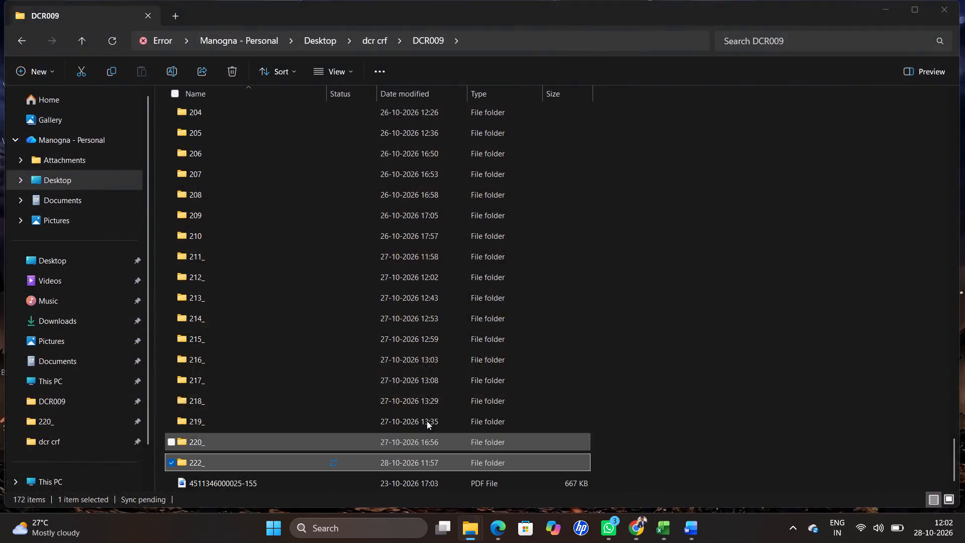
pyautogui.click(42, 71)
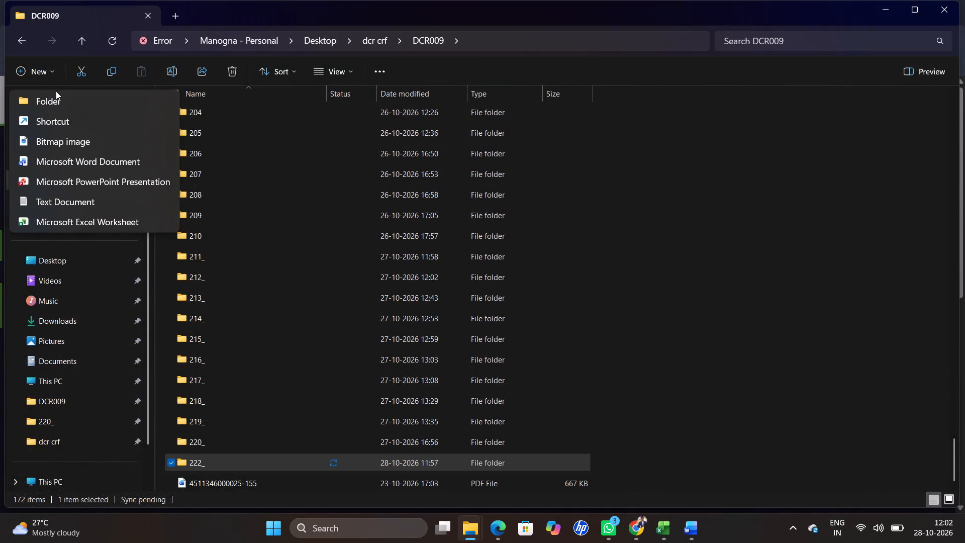
pyautogui.click(59, 102)
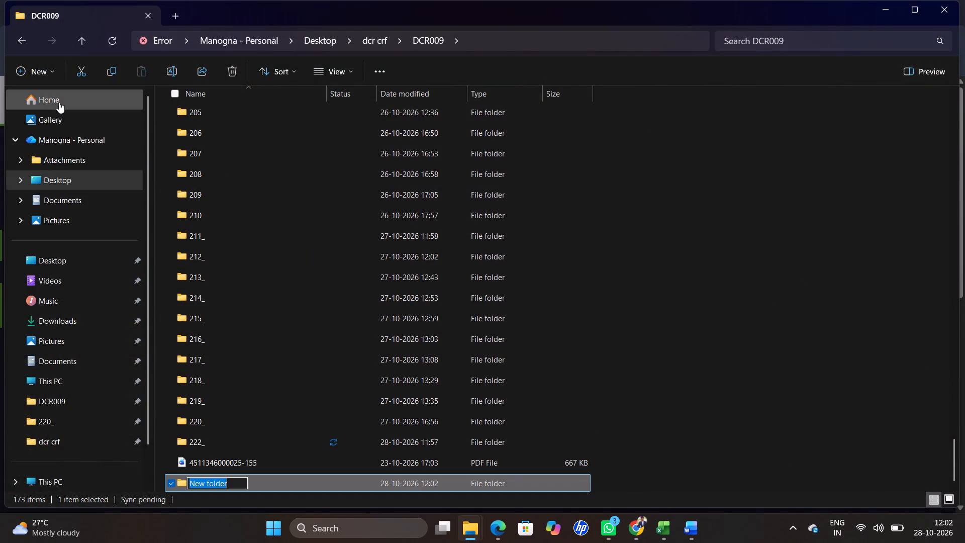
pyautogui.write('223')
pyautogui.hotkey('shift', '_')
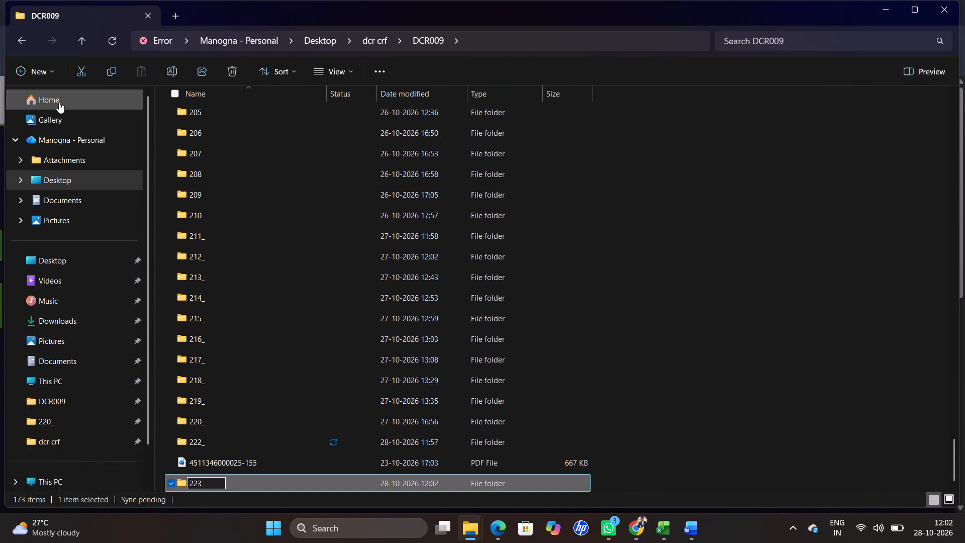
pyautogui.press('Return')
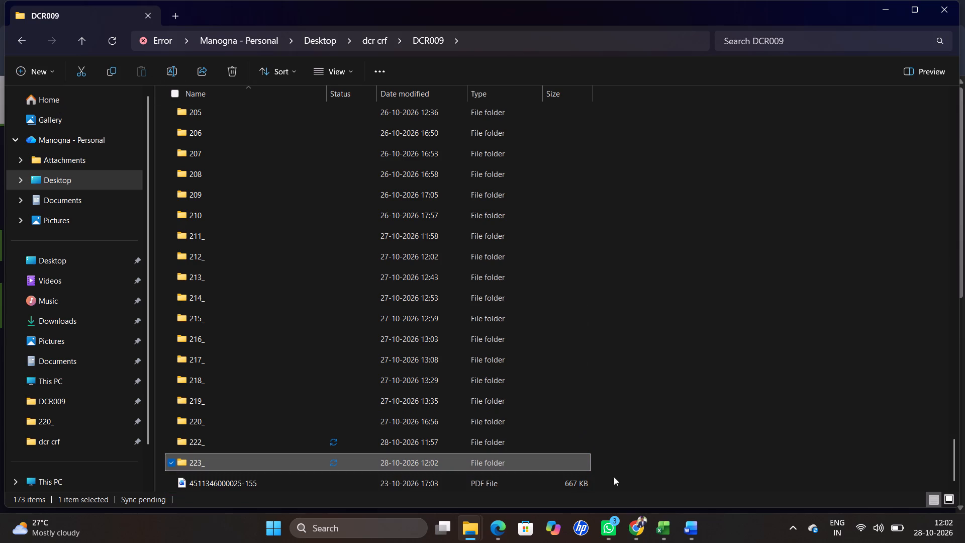
# Switch back to Chrome and copy the consumer's service number from the SUNGRACE work order's Quick Copy Details.
pyautogui.click(648, 470)
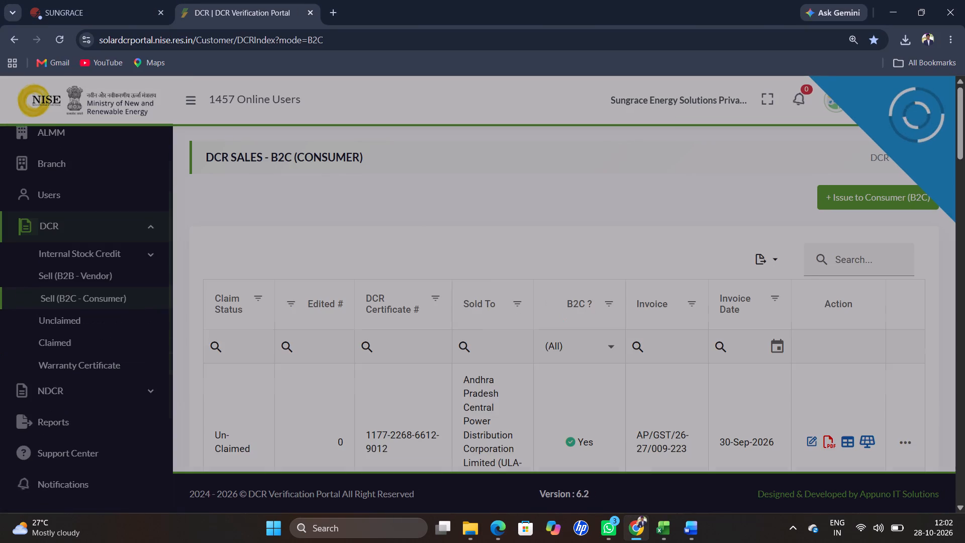
pyautogui.click(114, 1)
pyautogui.click(593, 123)
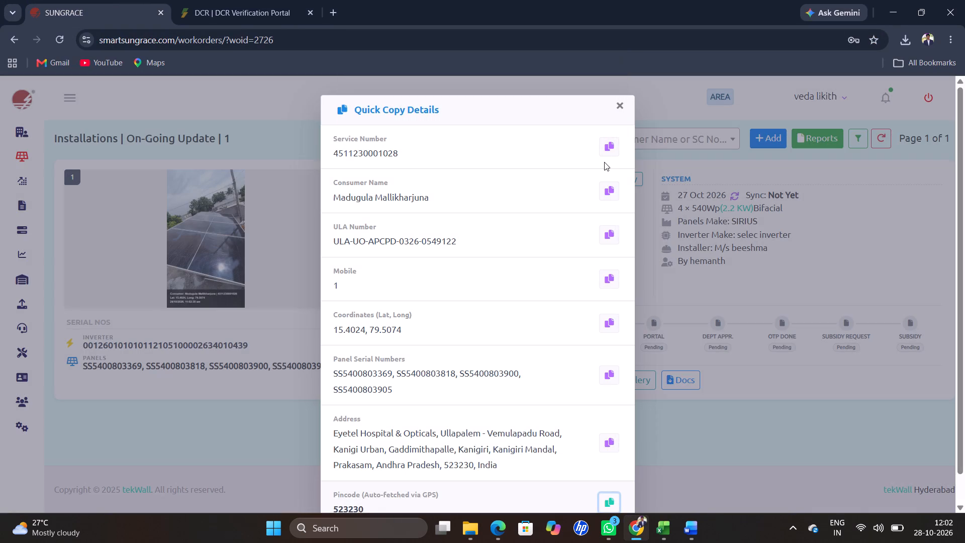
pyautogui.click(603, 141)
# Open the PDF certificate for invoice AP/GST/26-27/009-223 from the DCR portal's B2C sales list.
pyautogui.click(283, 4)
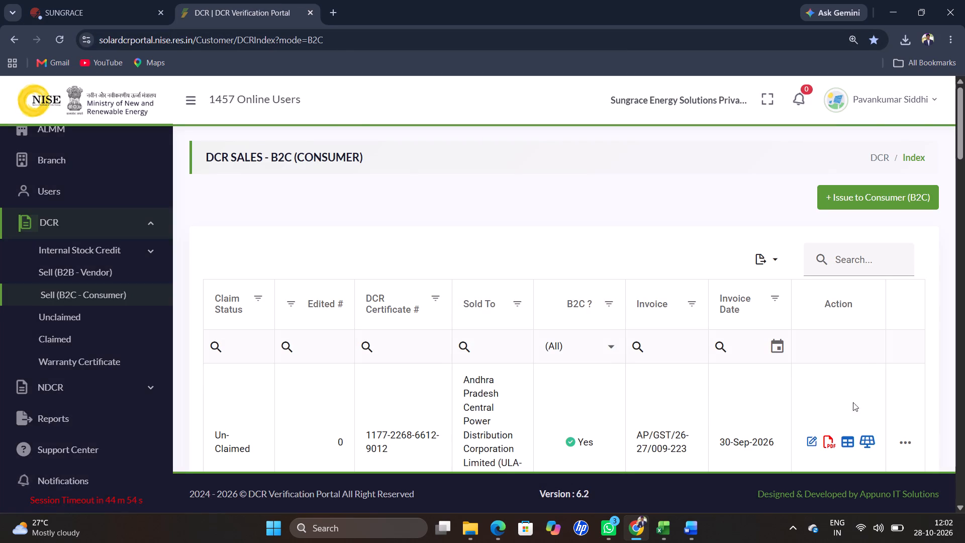
pyautogui.scroll(-2, 818, 405)
pyautogui.click(831, 315)
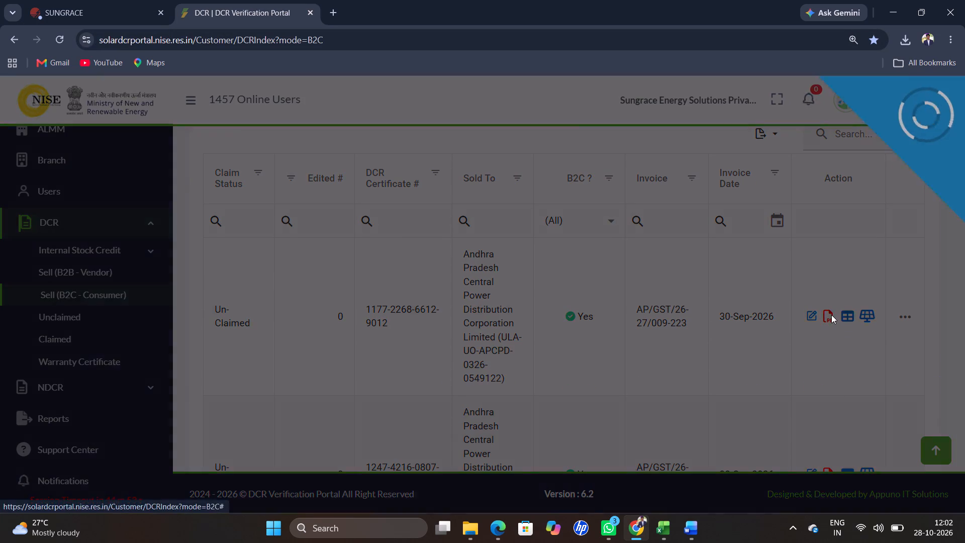
# Download the certificate PDF into the 223_ folder inside DCR009, named with the copied service number followed by -223.
pyautogui.click(789, 182)
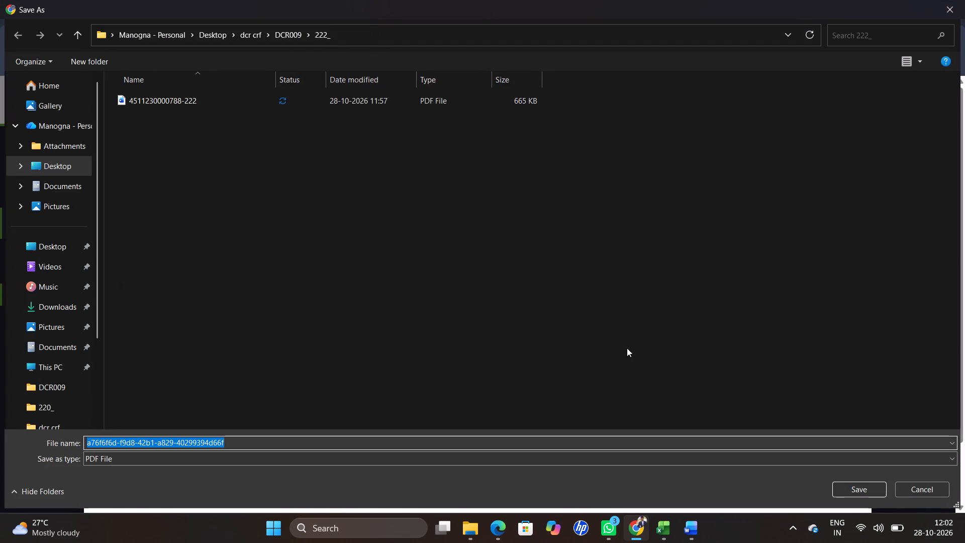
pyautogui.hotkey('ctrl', 'v')
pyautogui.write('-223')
pyautogui.click(292, 32)
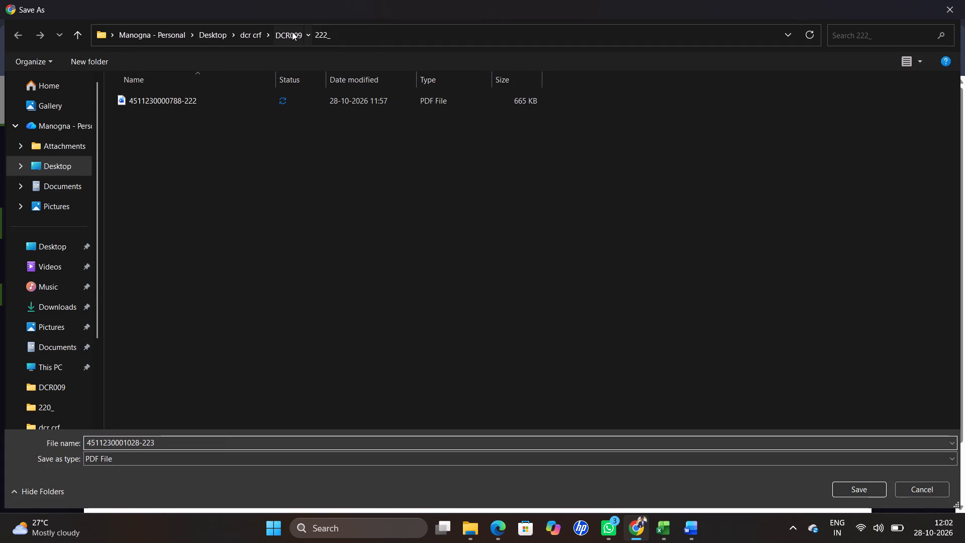
pyautogui.scroll(-14, 307, 326)
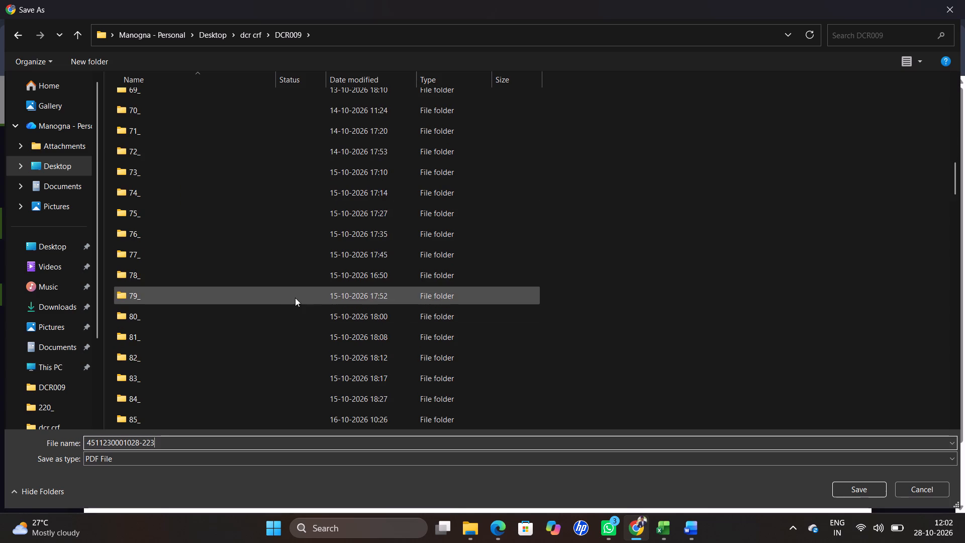
pyautogui.scroll(-20, 295, 298)
pyautogui.scroll(-9, 295, 298)
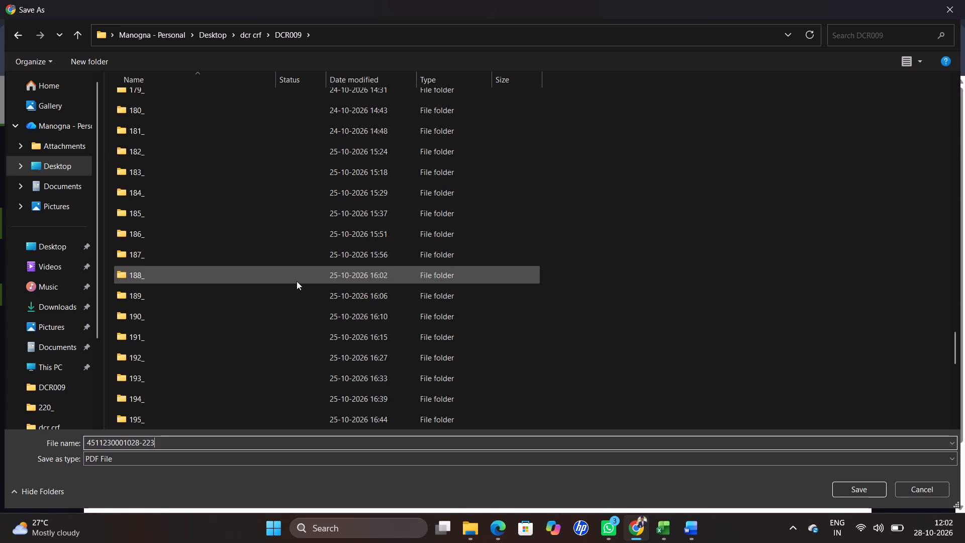
pyautogui.scroll(-13, 296, 282)
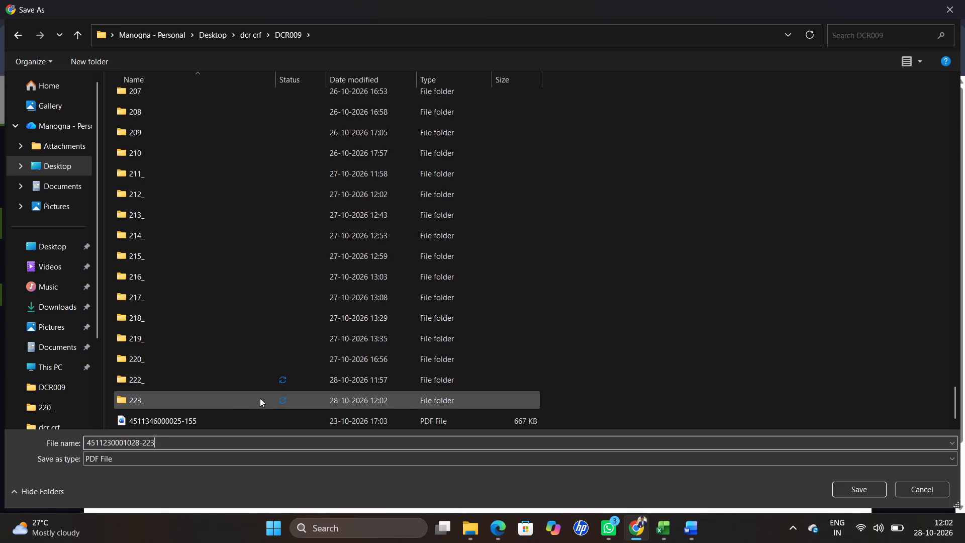
pyautogui.click(260, 398)
pyautogui.click(263, 393)
pyautogui.doubleClick(439, 400)
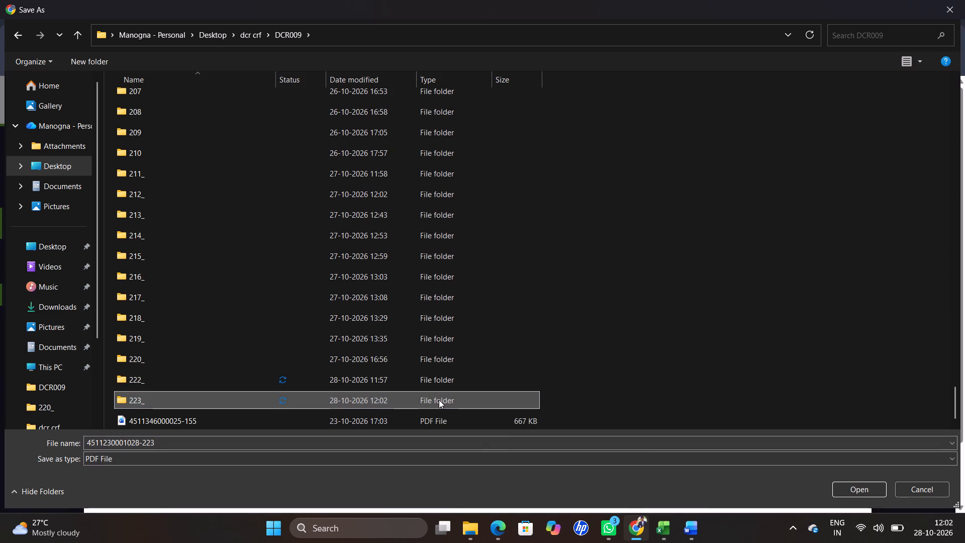
pyautogui.click(876, 488)
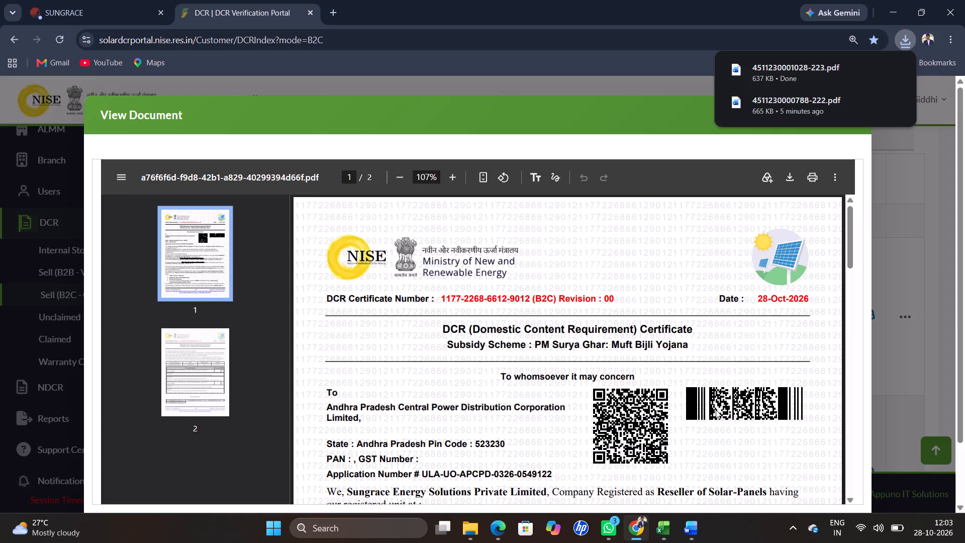
# Return to the SUNGRACE work order, close its Quick Copy Details and open its Project Stage update form.
pyautogui.click(138, 0)
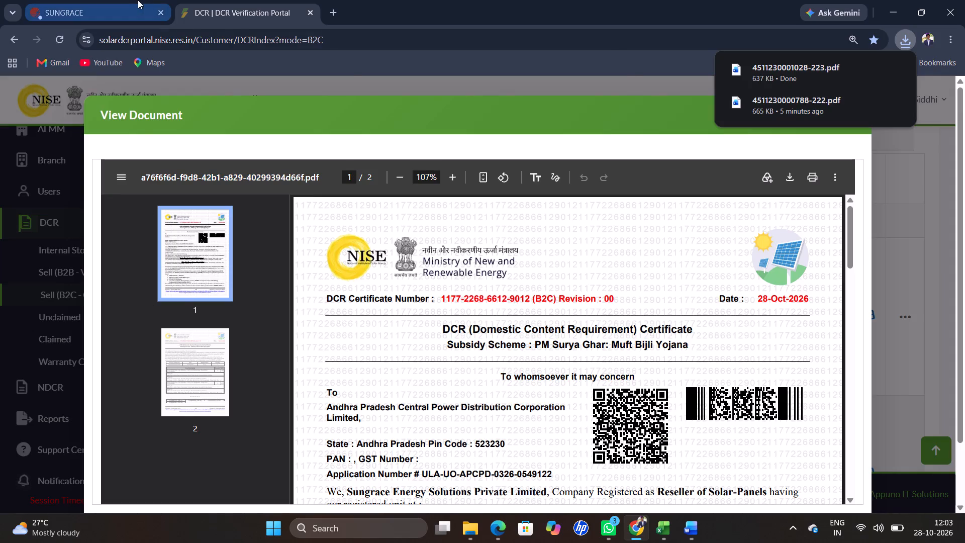
pyautogui.click(587, 119)
pyautogui.click(621, 100)
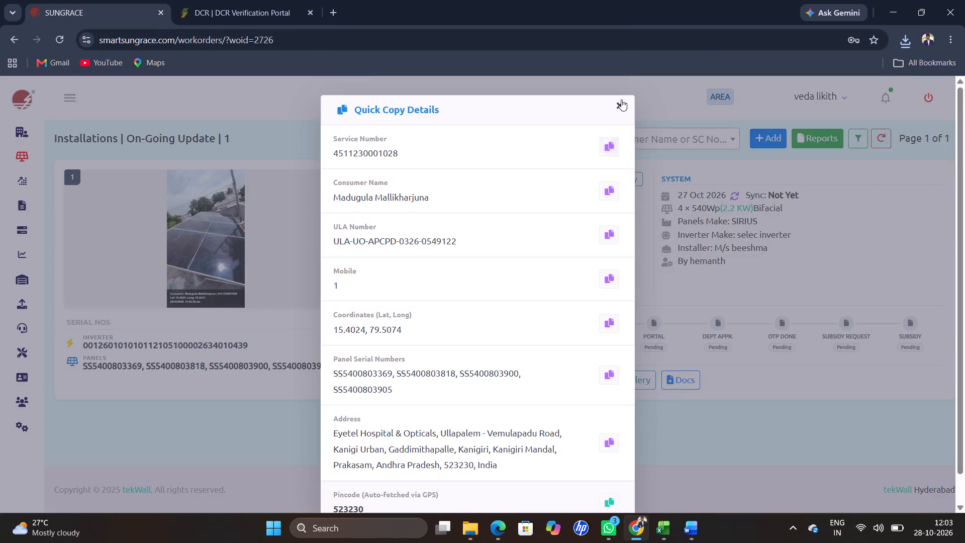
pyautogui.click(531, 368)
pyautogui.click(522, 384)
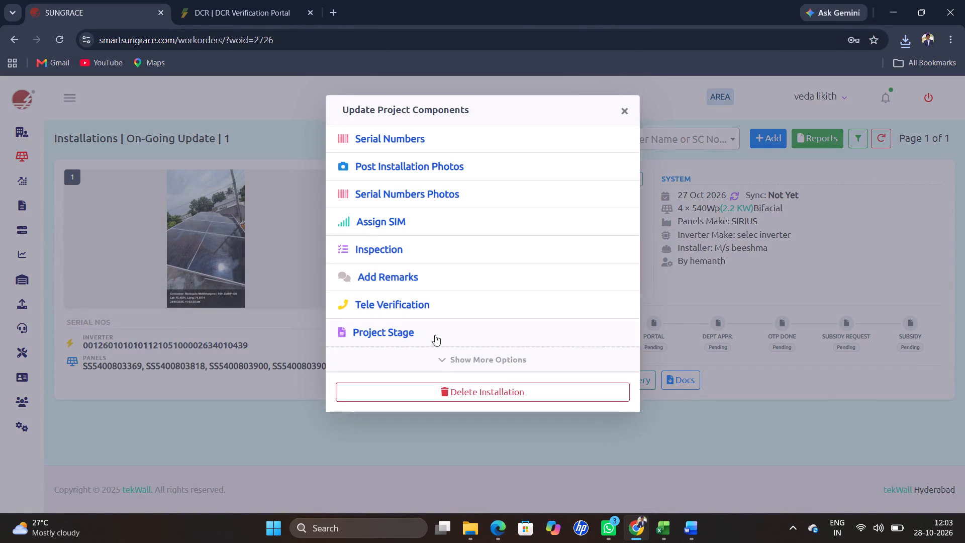
pyautogui.click(435, 335)
# Attach the saved -223 certificate PDF from the 223_ folder as the Dcr upload and submit the form.
pyautogui.scroll(-4, 435, 334)
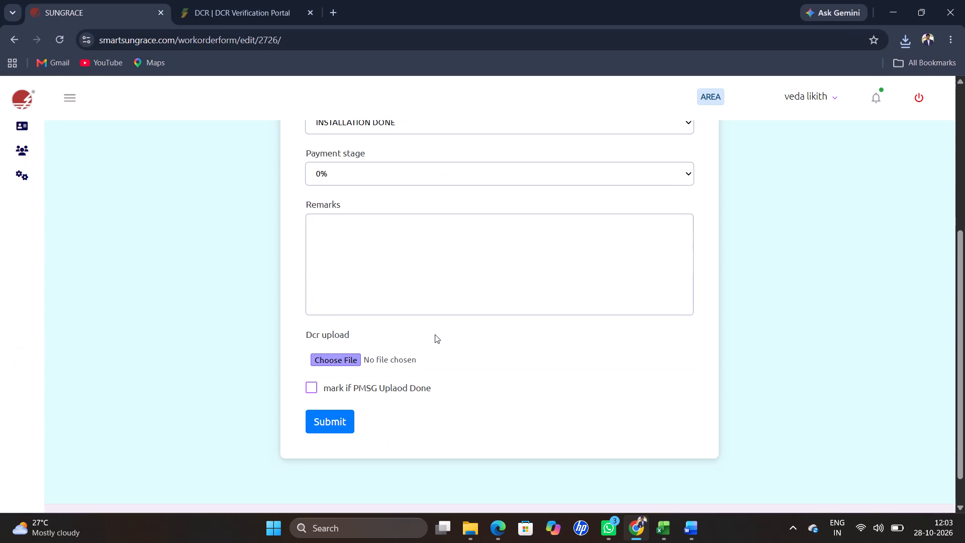
pyautogui.click(351, 358)
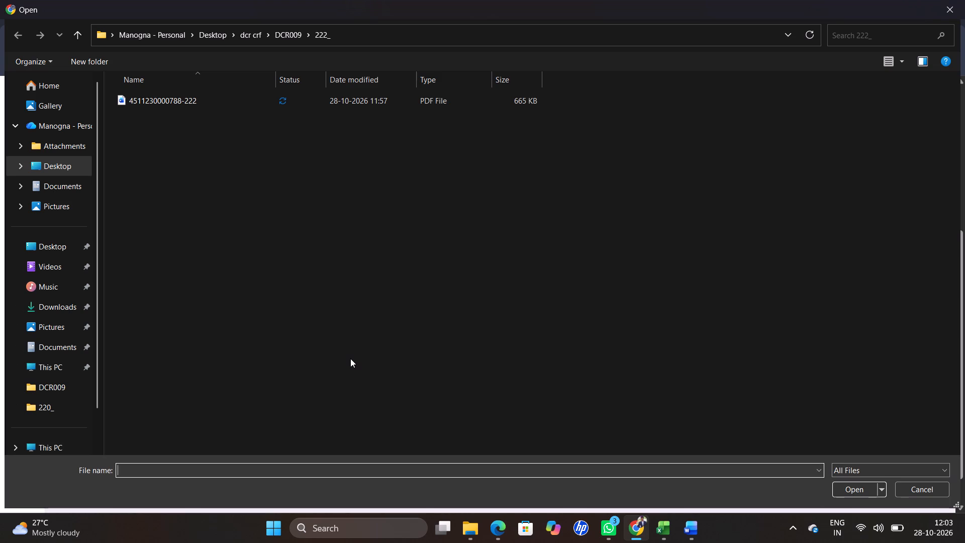
pyautogui.click(280, 34)
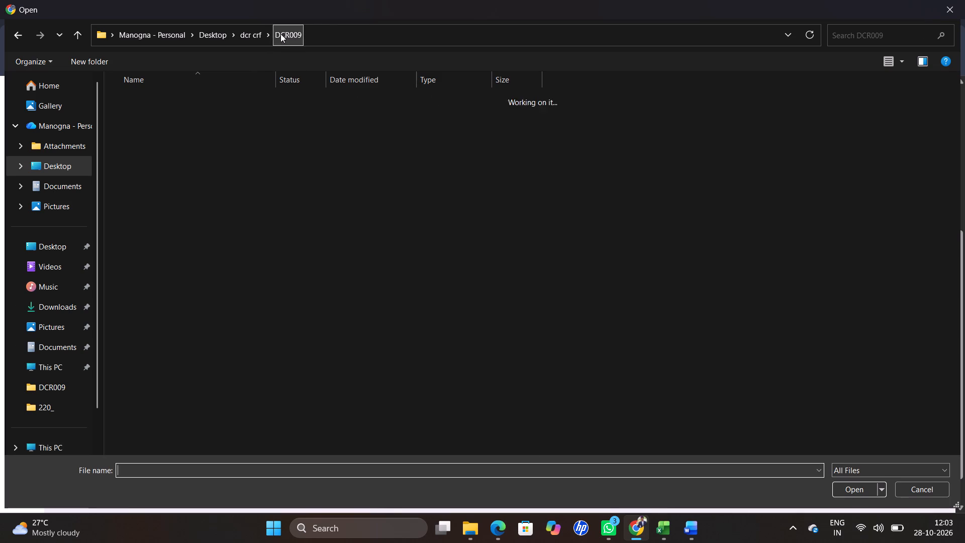
pyautogui.scroll(-2, 259, 381)
pyautogui.doubleClick(218, 430)
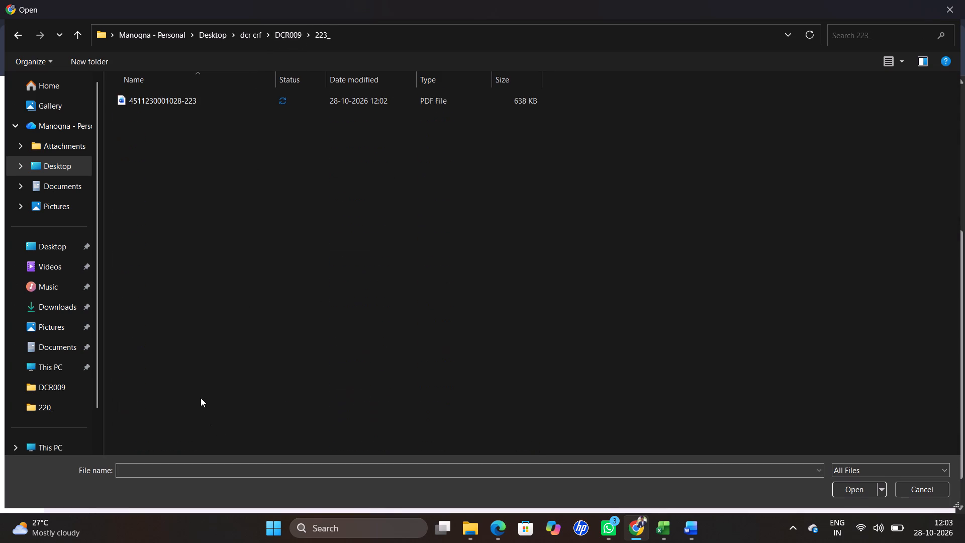
pyautogui.doubleClick(202, 106)
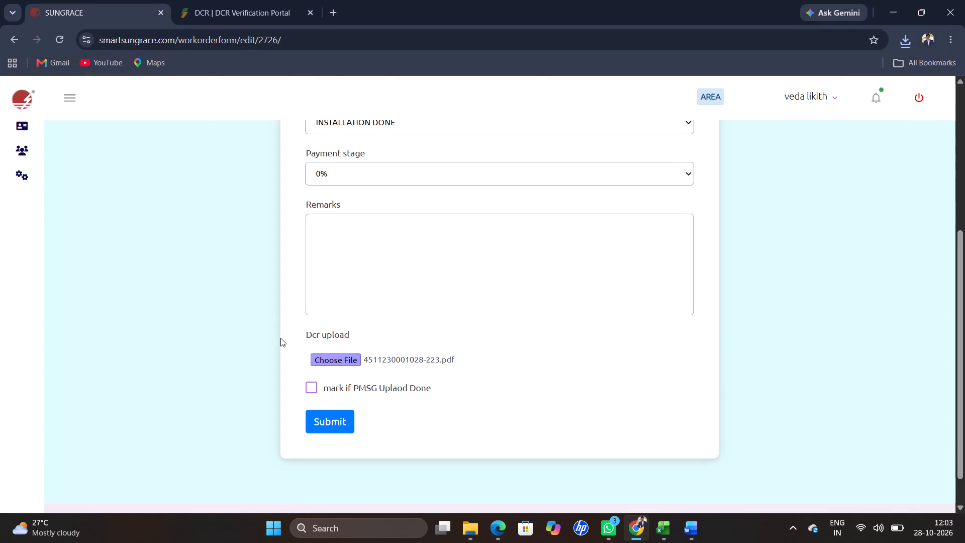
pyautogui.click(335, 410)
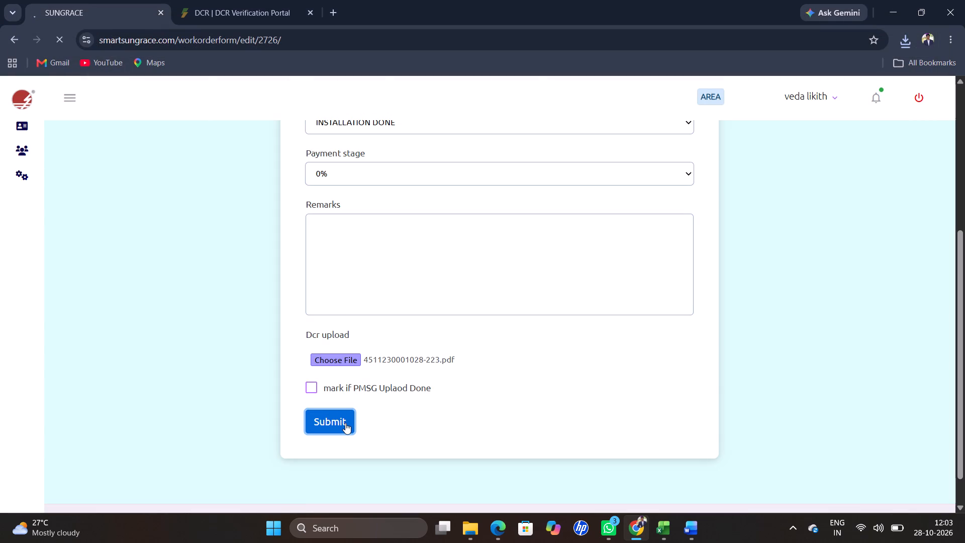
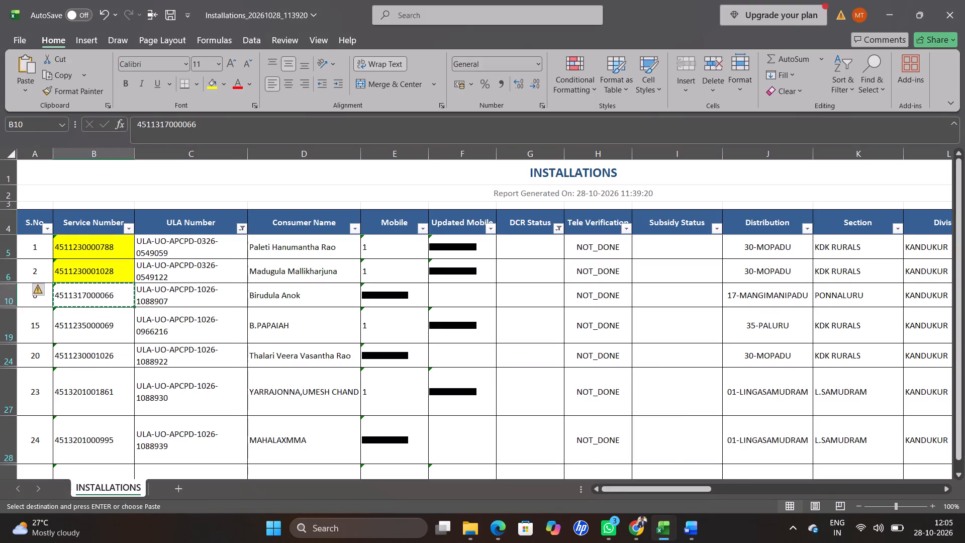
# Switch to SUNGRACE in Chrome, find the work order with the copied service number and copy its ULA number from Quick Copy Details.
pyautogui.click(616, 473)
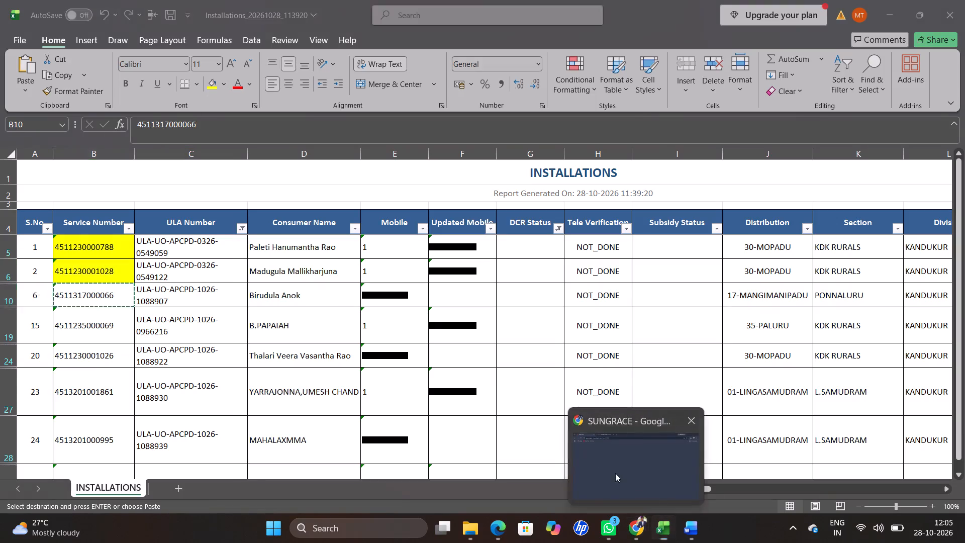
pyautogui.click(603, 136)
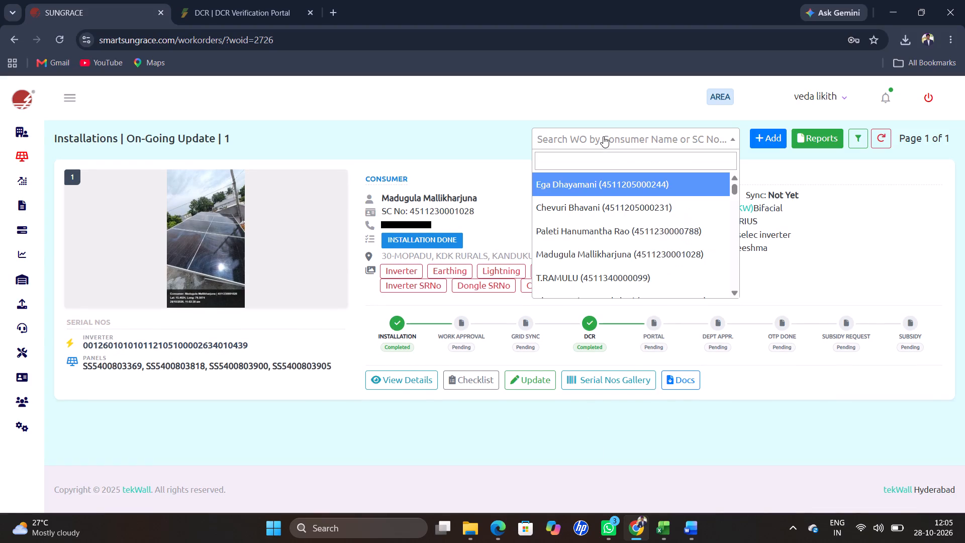
pyautogui.hotkey('ctrl', 'v')
pyautogui.press('Return')
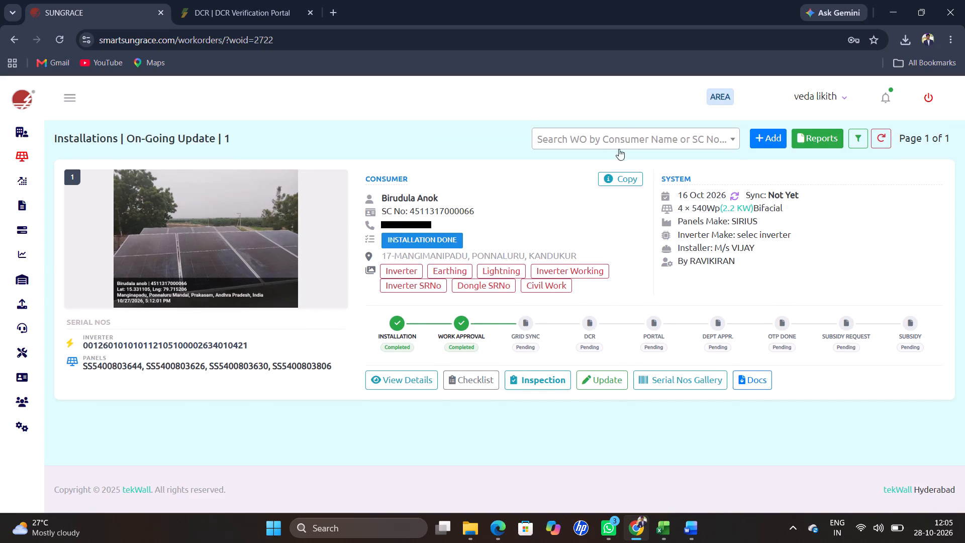
pyautogui.click(627, 181)
pyautogui.click(611, 231)
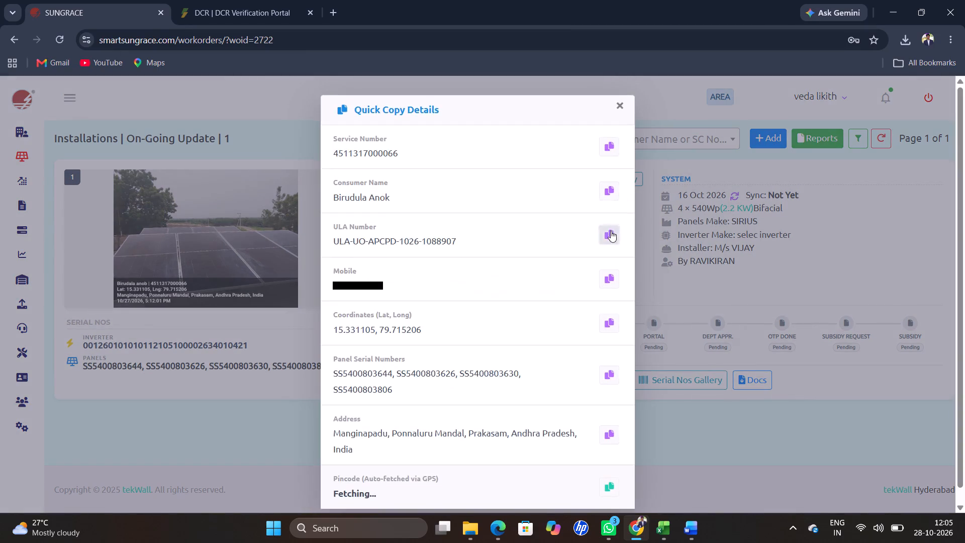
# On the DCR portal, close the displayed certificate and open a new Issue to Consumer (B2C) form.
pyautogui.click(257, 0)
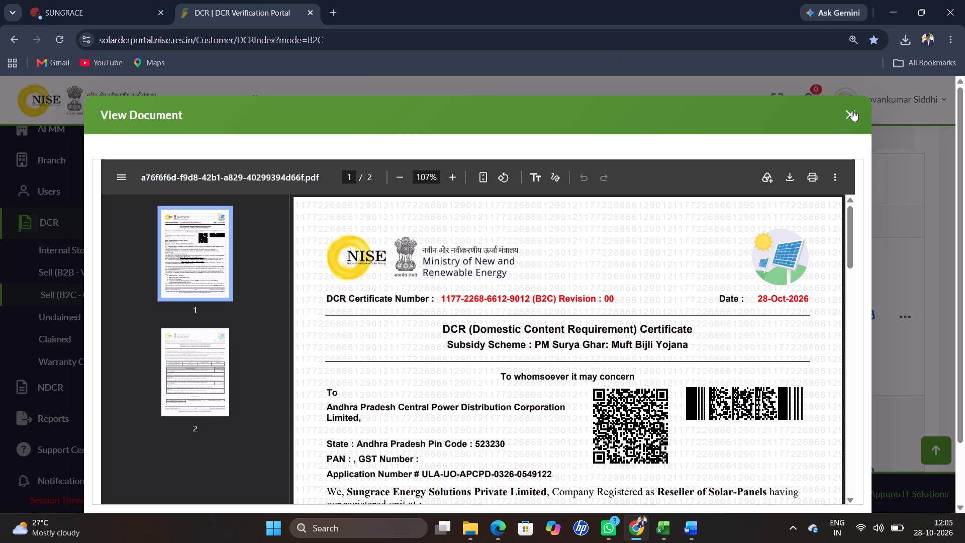
pyautogui.click(852, 110)
pyautogui.scroll(3, 797, 215)
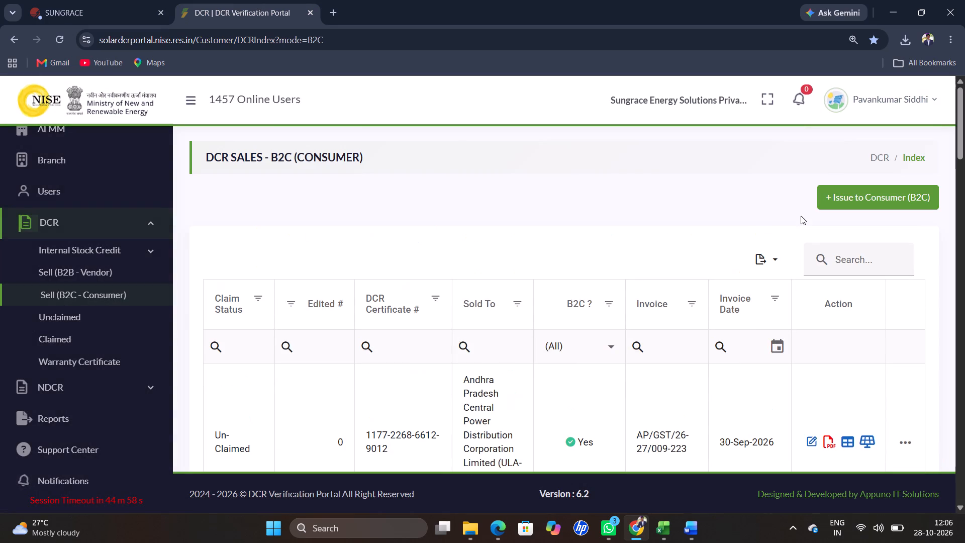
pyautogui.click(854, 194)
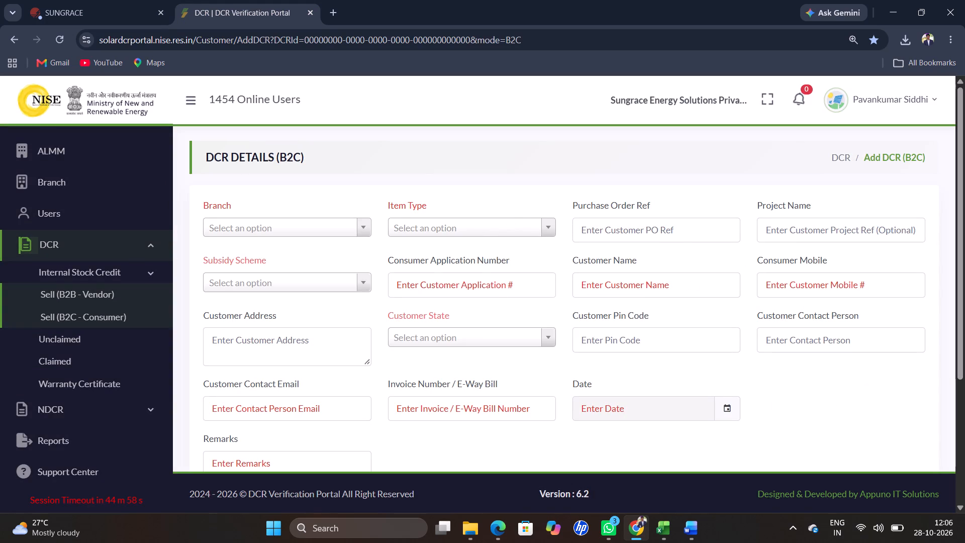
# Enter the copied ULA number as application number, and choose the Andhra Pradesh branch, PM Surya Ghar: Muft Bijli Yojana scheme and Solar Panels item type.
pyautogui.click(500, 298)
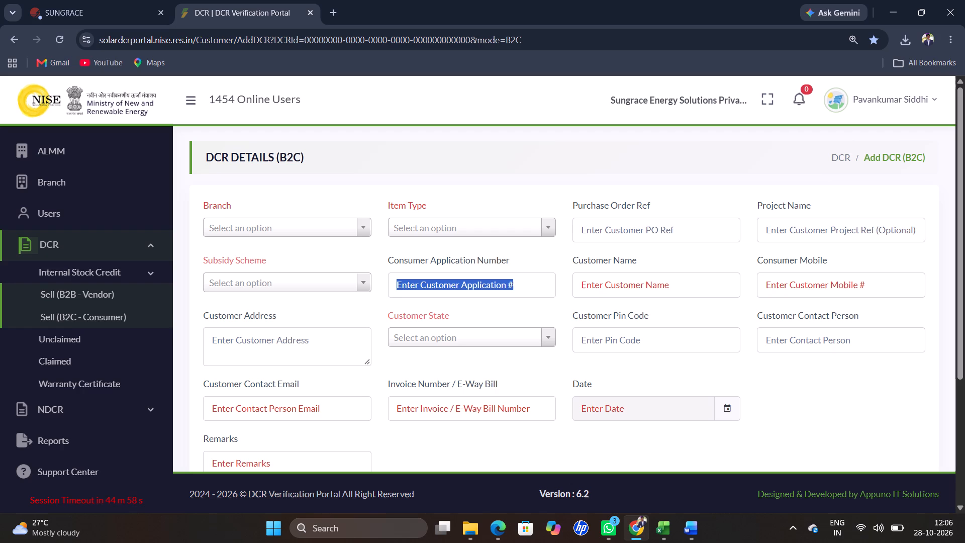
pyautogui.click(539, 287)
pyautogui.hotkey('ctrl', 'v')
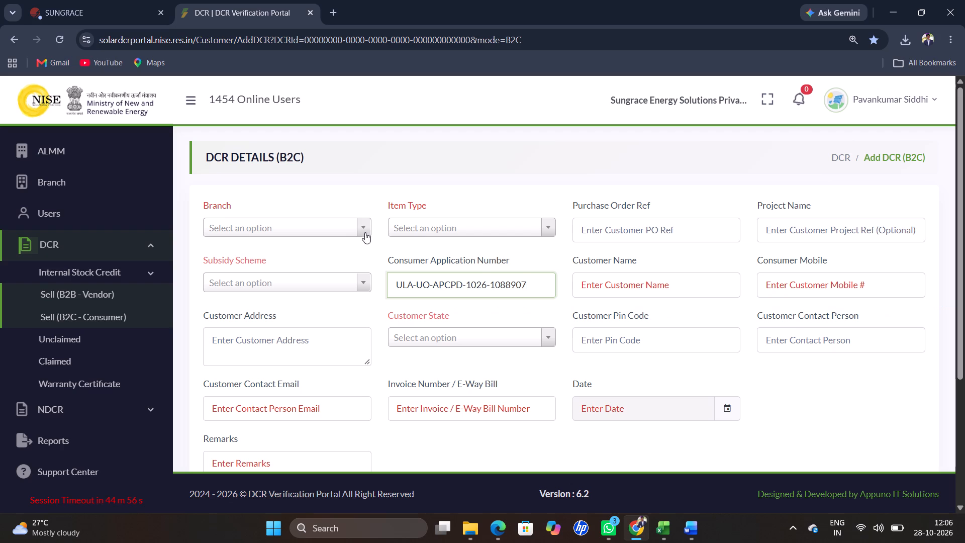
pyautogui.click(341, 224)
pyautogui.doubleClick(294, 298)
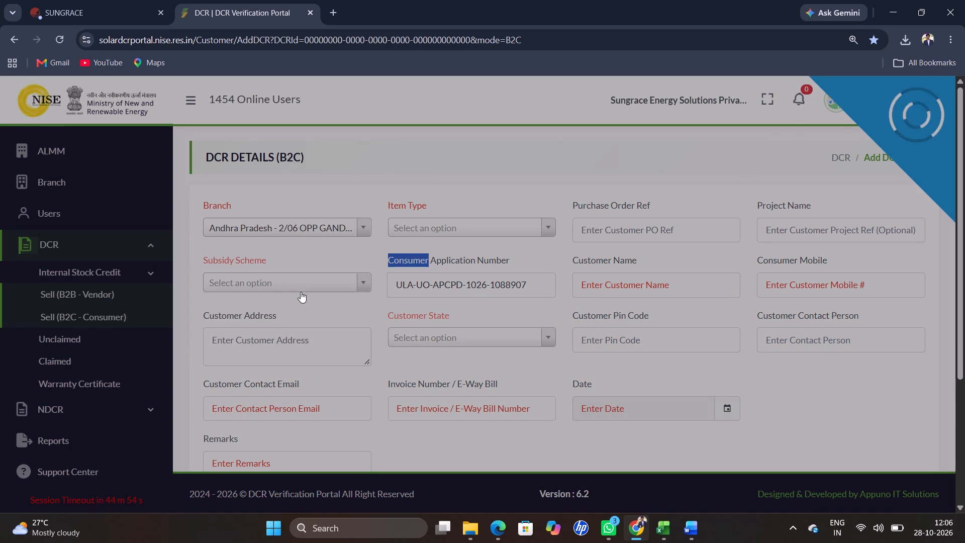
pyautogui.click(302, 278)
pyautogui.click(275, 395)
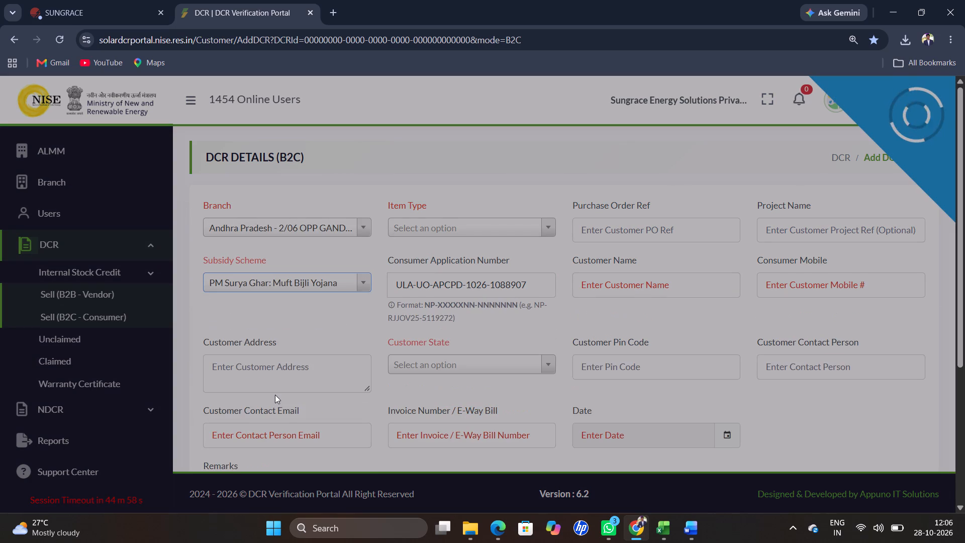
pyautogui.click(435, 227)
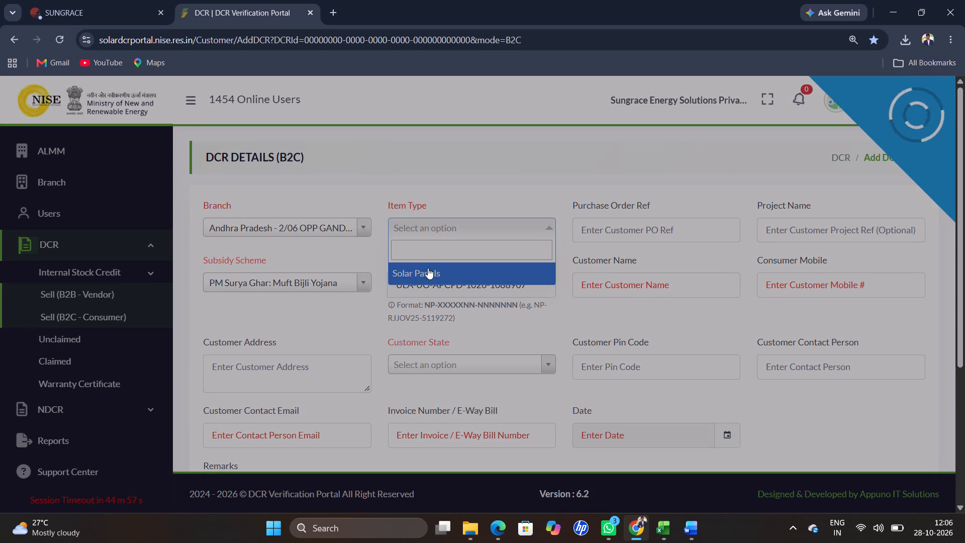
pyautogui.click(428, 268)
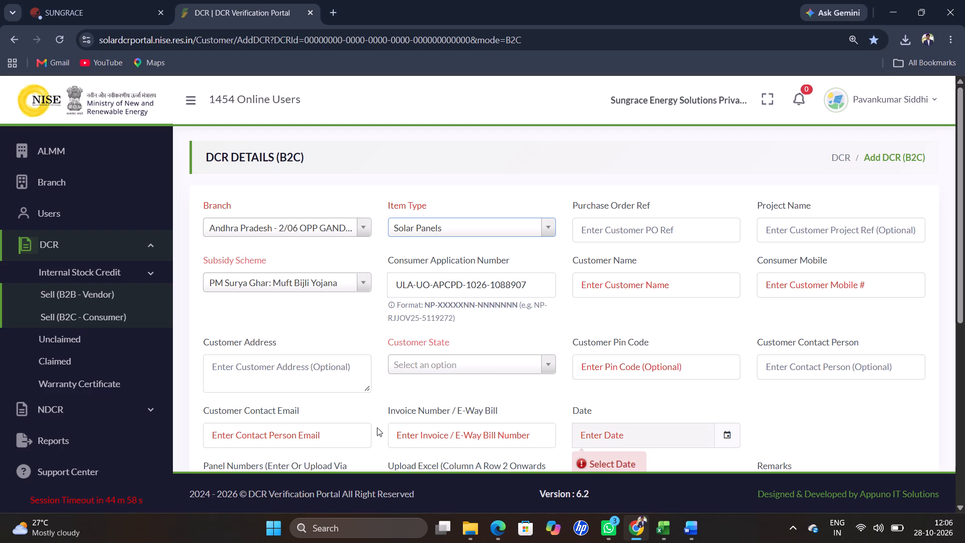
pyautogui.click(667, 288)
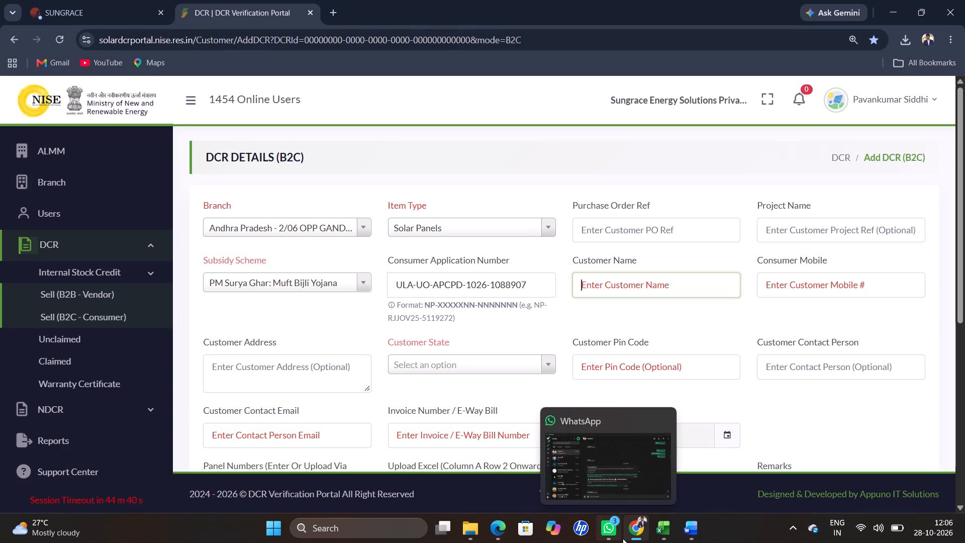
pyautogui.click(657, 493)
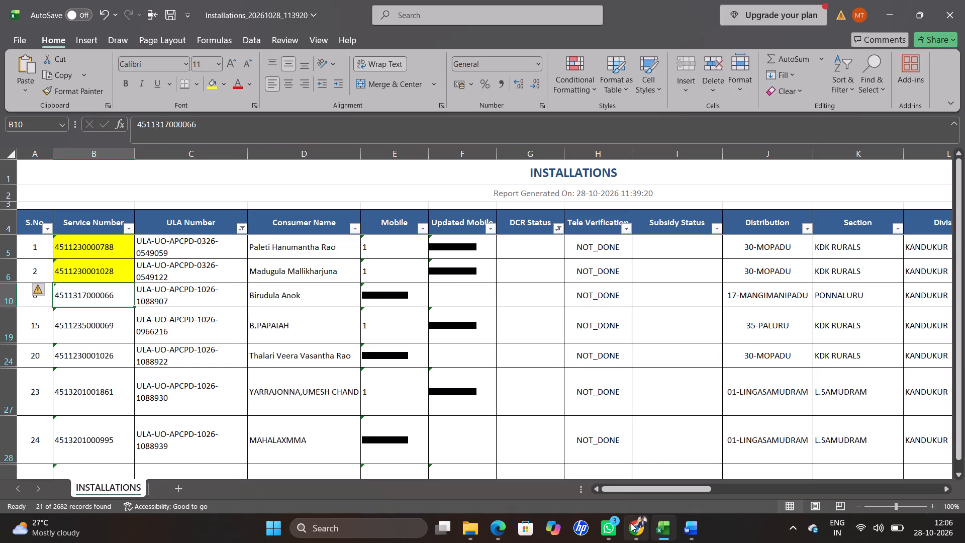
pyautogui.click(647, 479)
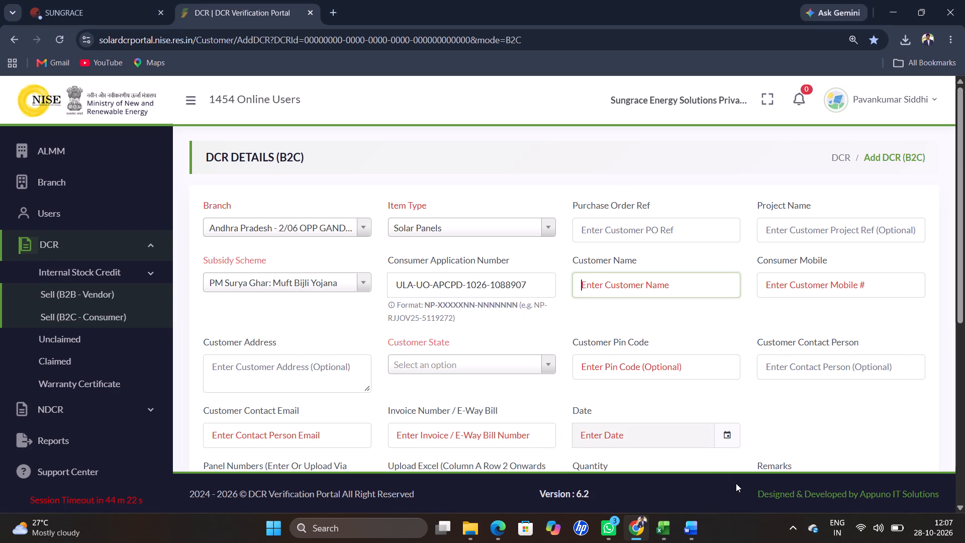
pyautogui.click(677, 476)
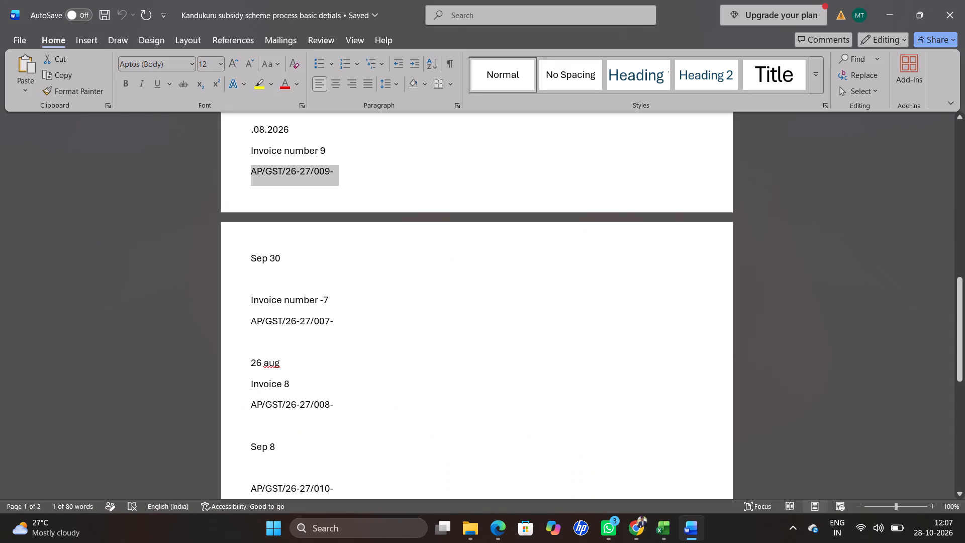
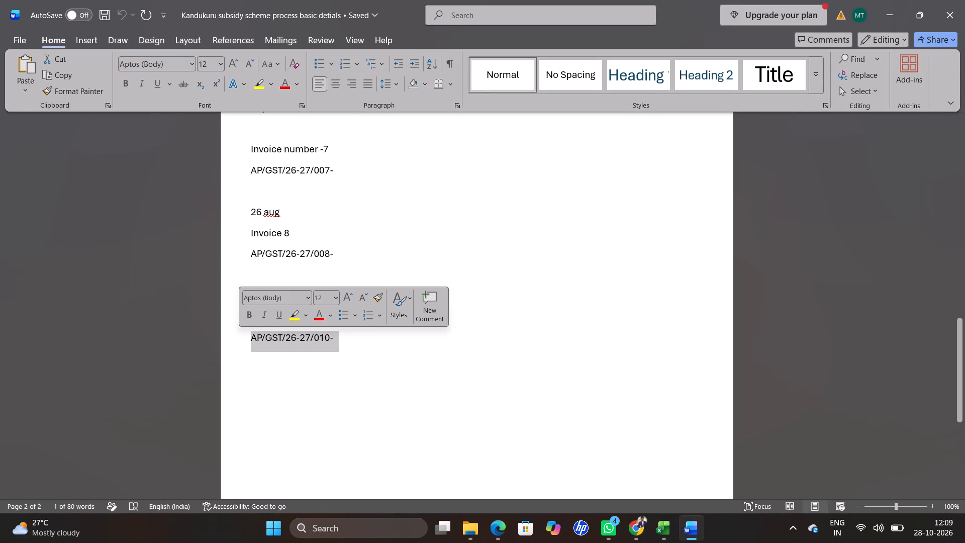
pyautogui.click(371, 256)
pyautogui.scroll(5, 371, 256)
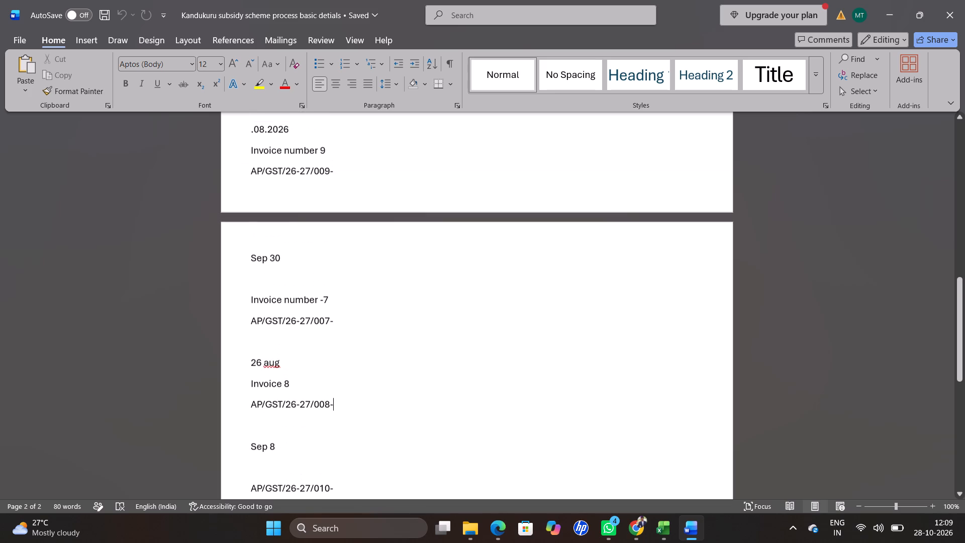
pyautogui.moveTo(340, 175); pyautogui.dragTo(246, 180)
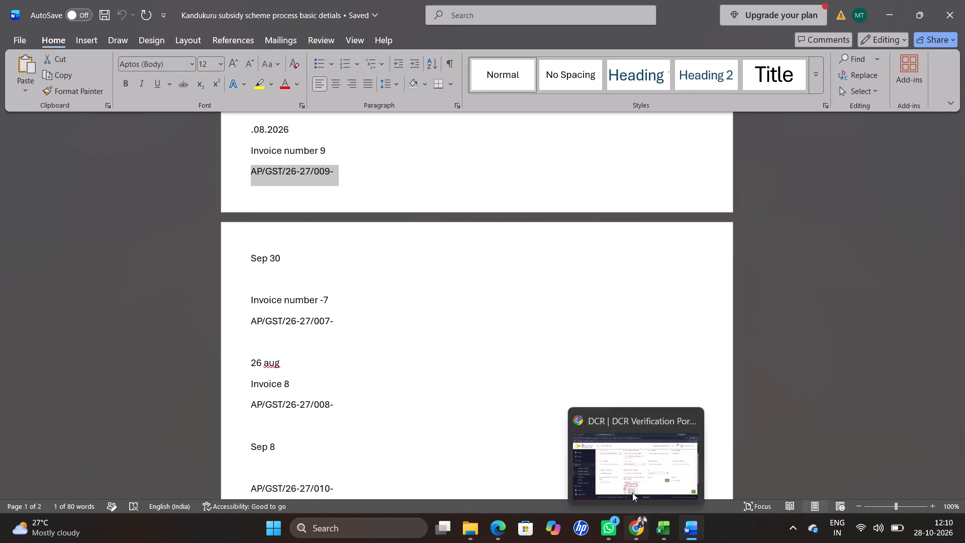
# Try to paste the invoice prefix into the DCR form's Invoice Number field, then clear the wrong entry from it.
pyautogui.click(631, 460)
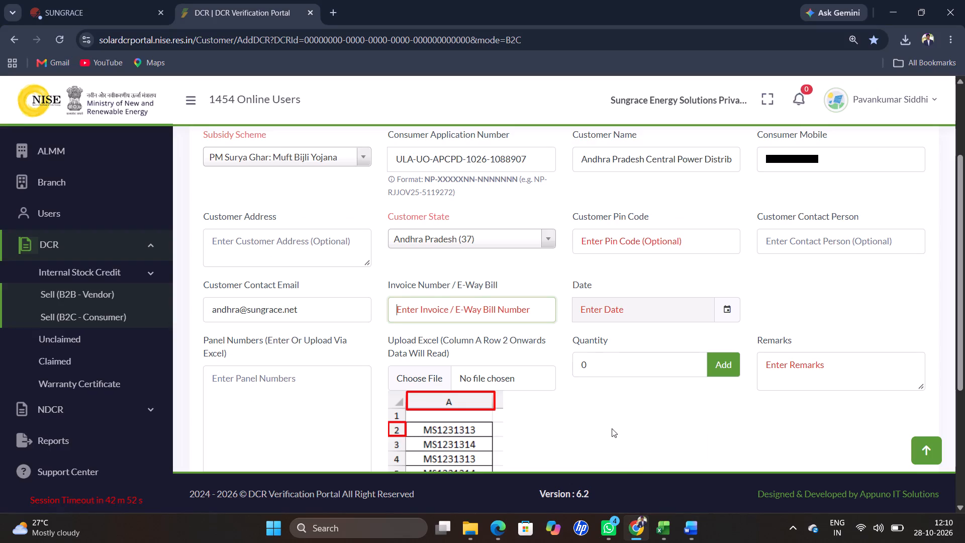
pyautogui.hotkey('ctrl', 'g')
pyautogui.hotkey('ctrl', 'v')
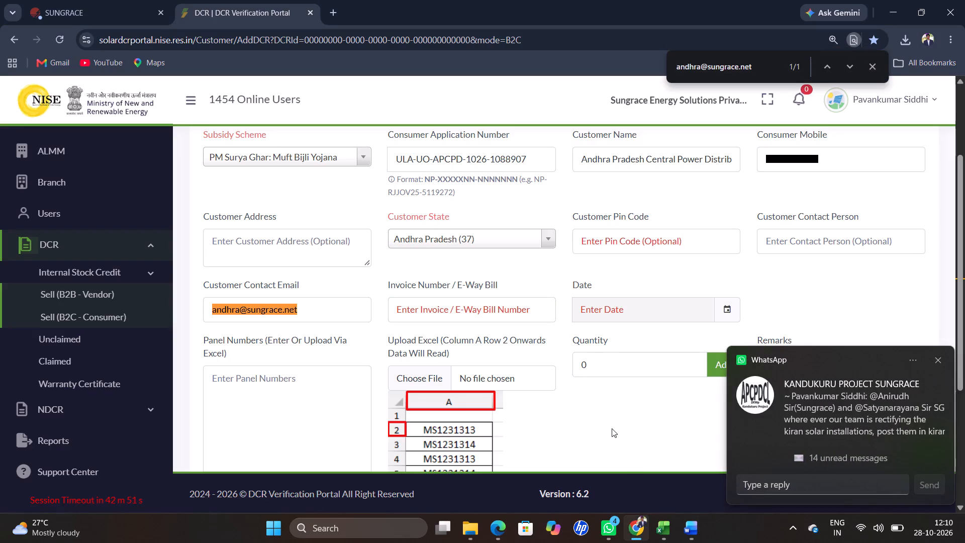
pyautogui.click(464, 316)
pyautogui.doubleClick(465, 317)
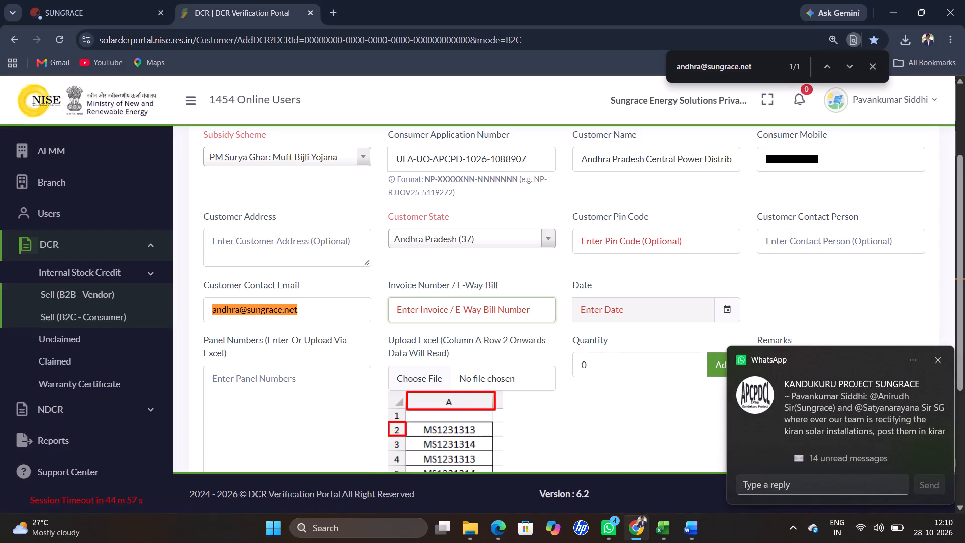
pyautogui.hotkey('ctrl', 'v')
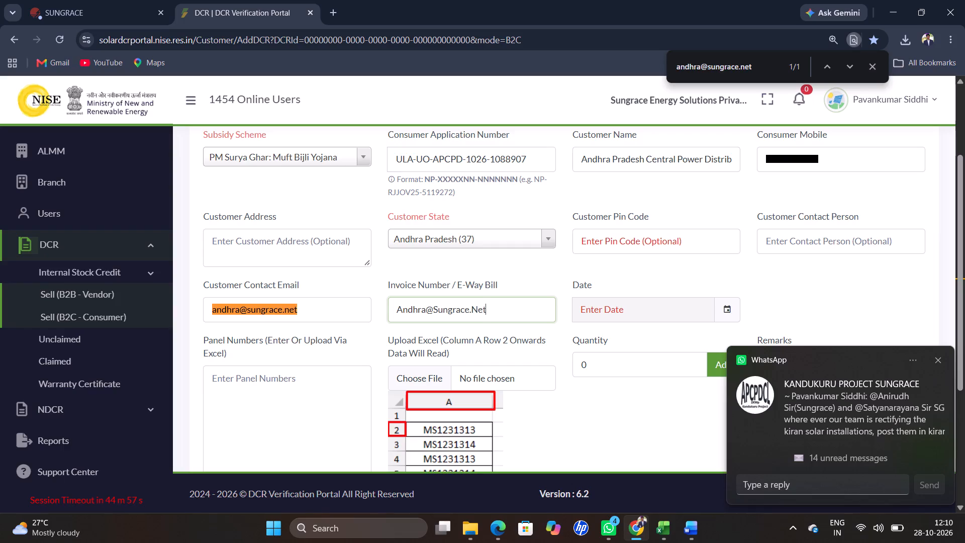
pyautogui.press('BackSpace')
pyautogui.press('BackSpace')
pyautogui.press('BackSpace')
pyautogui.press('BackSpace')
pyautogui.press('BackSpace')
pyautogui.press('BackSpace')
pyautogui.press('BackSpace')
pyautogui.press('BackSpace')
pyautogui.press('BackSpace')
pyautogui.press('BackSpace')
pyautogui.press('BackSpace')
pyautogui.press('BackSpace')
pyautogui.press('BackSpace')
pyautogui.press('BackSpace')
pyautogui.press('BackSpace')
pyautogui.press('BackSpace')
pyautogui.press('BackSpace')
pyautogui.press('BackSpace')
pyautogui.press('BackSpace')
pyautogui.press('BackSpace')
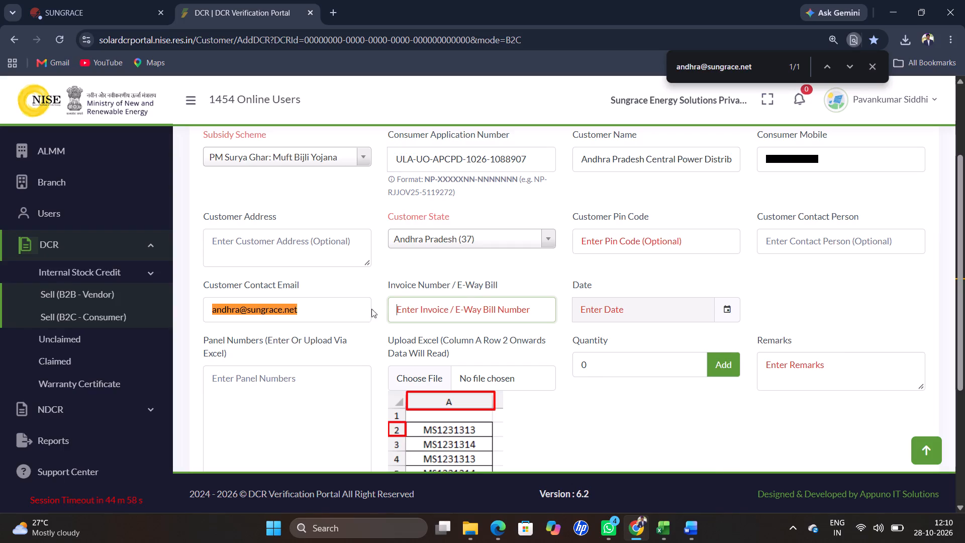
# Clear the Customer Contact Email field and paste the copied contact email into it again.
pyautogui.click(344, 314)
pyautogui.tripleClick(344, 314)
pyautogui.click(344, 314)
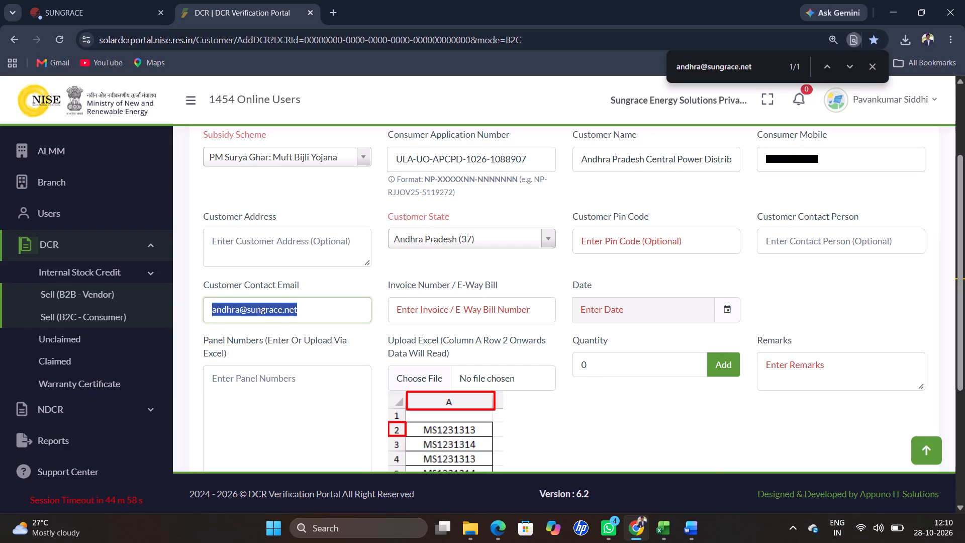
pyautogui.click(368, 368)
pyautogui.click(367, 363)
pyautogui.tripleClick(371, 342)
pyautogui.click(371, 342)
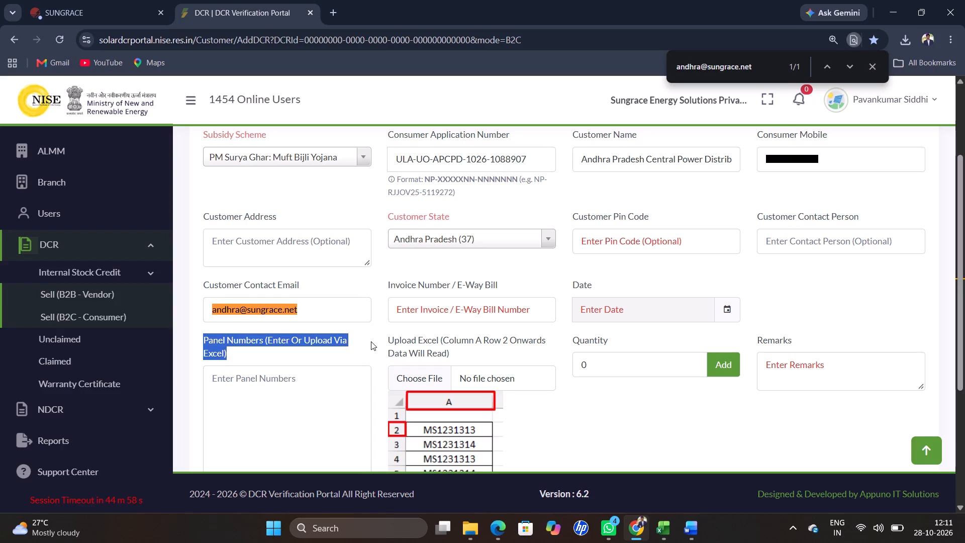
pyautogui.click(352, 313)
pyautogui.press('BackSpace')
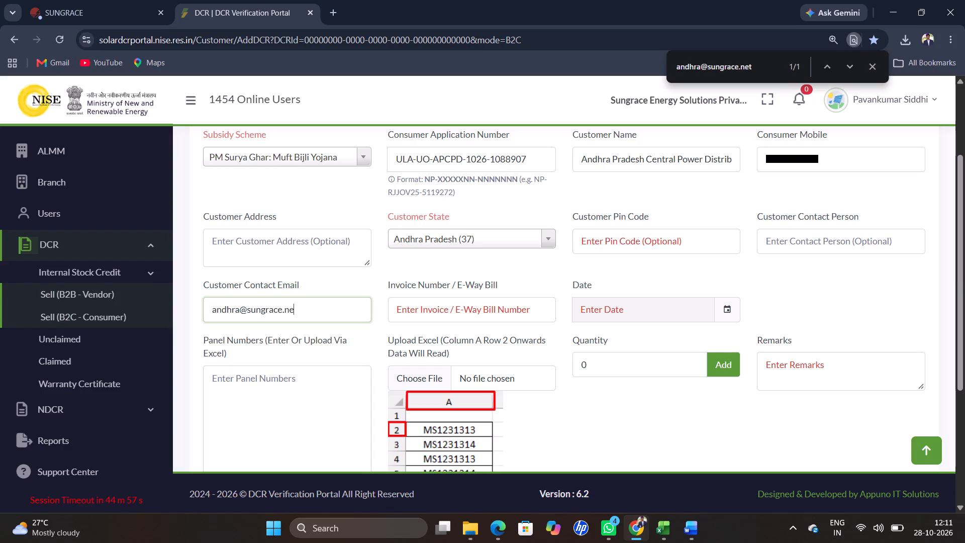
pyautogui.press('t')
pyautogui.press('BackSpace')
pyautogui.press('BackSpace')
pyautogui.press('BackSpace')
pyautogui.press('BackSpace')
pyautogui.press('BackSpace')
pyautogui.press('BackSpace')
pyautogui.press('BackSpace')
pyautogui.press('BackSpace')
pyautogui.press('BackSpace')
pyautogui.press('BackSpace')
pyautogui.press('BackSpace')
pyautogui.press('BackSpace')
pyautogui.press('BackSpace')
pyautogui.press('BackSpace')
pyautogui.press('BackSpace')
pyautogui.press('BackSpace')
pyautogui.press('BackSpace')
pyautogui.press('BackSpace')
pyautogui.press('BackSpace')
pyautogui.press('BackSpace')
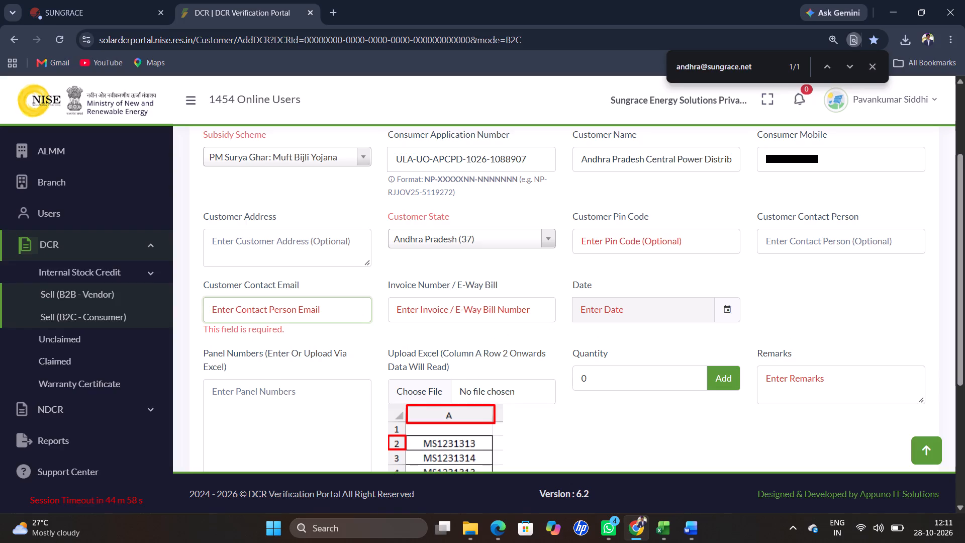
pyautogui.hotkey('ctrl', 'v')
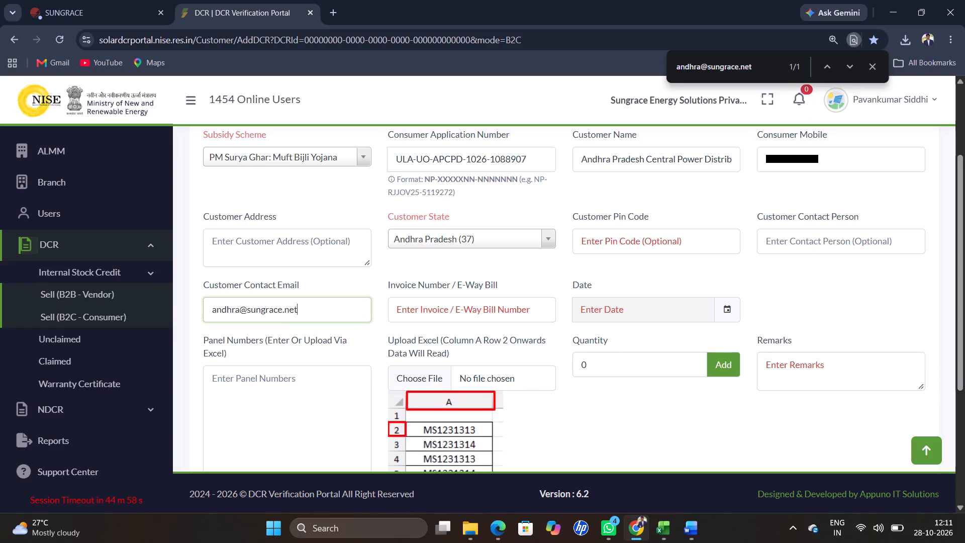
# Copy AP/GST/26-27/009- from the Word document into the form's invoice number and complete it as AP/GST/26-27/009-224.
pyautogui.click(410, 308)
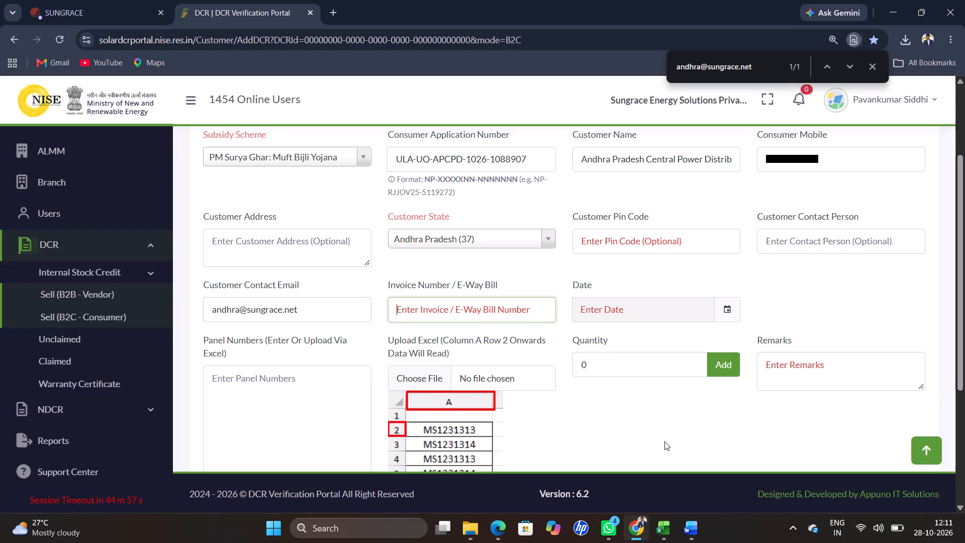
pyautogui.click(697, 482)
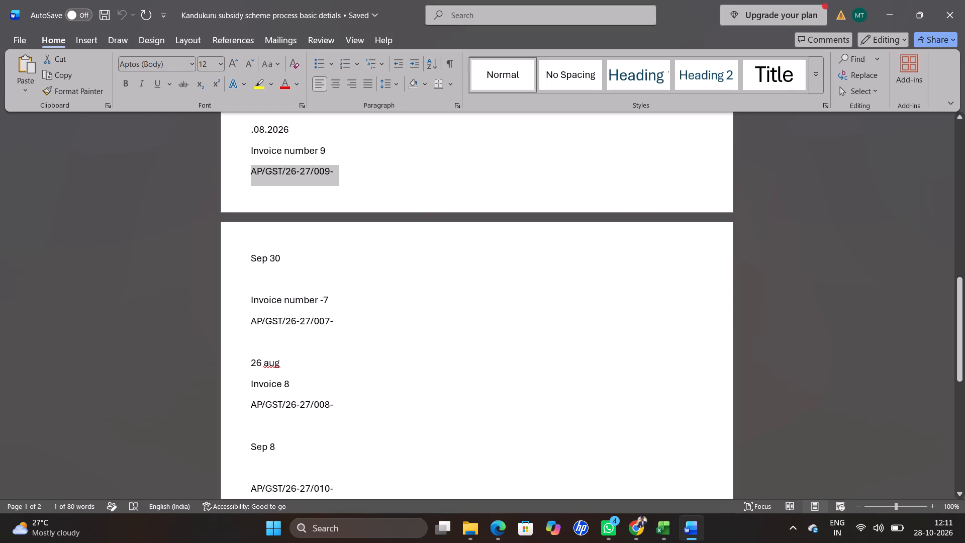
pyautogui.hotkey('ctrl', 'c')
pyautogui.click(638, 486)
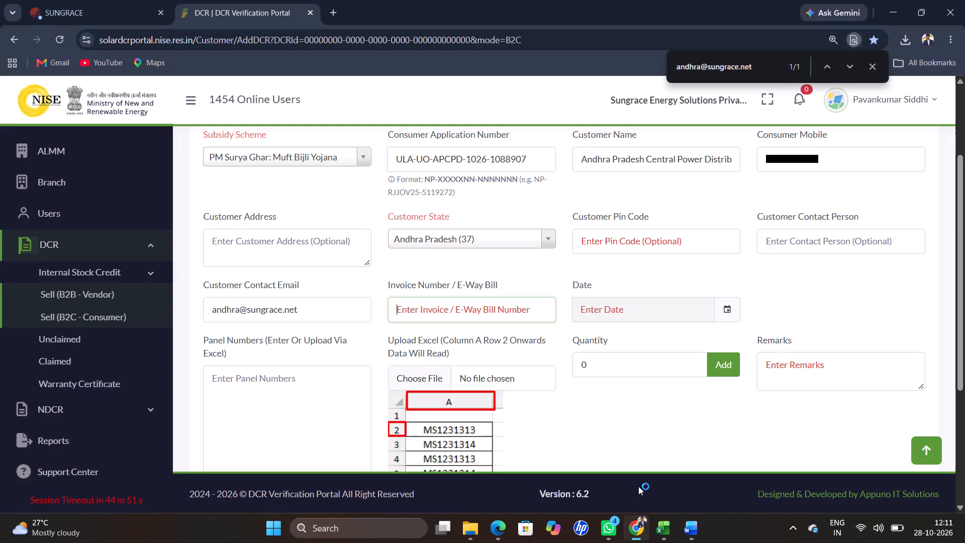
pyautogui.hotkey('ctrl', 'v')
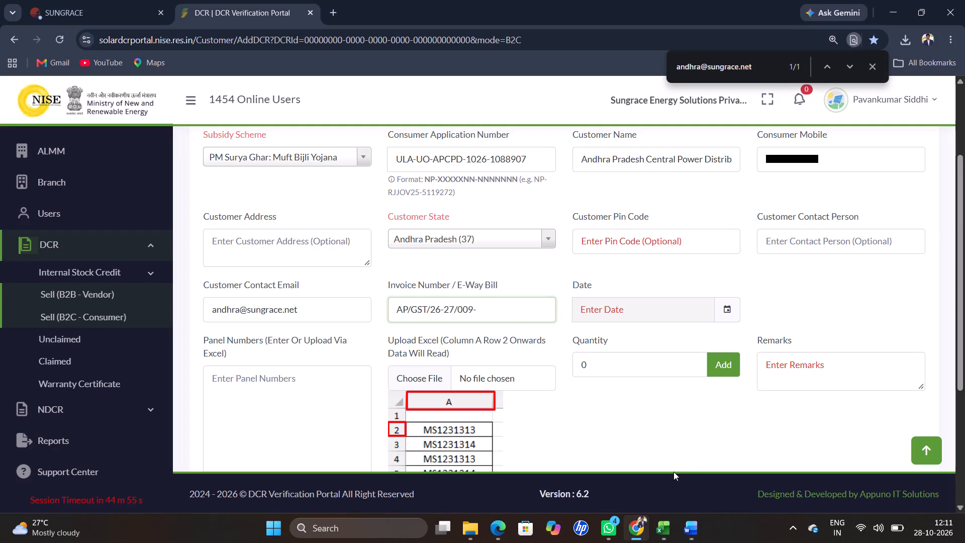
pyautogui.write('224')
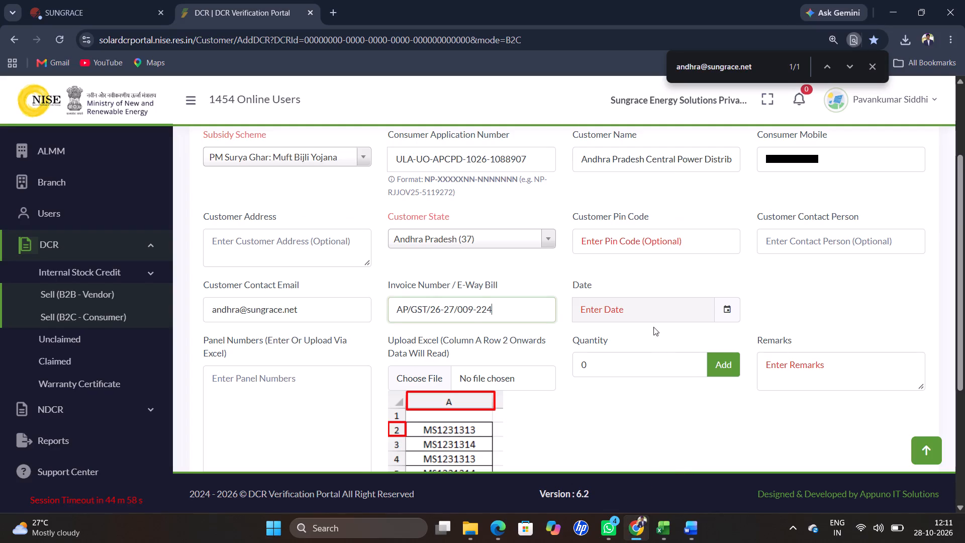
# Set the invoice date to 30-Sep-2026.
pyautogui.click(652, 318)
pyautogui.click(588, 329)
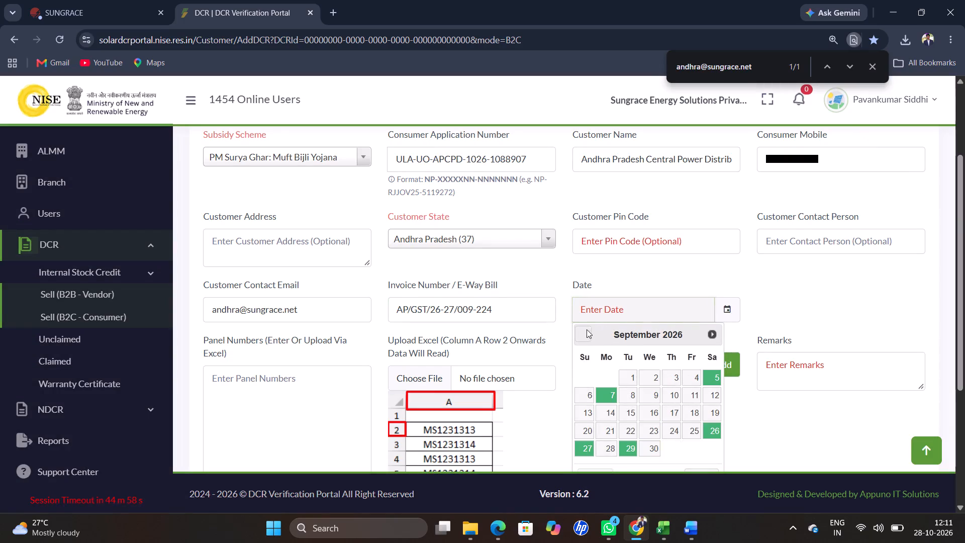
pyautogui.click(658, 447)
# Copy the panel serial numbers from the SUNGRACE work order details into the DCR form's Panel Numbers field.
pyautogui.click(366, 406)
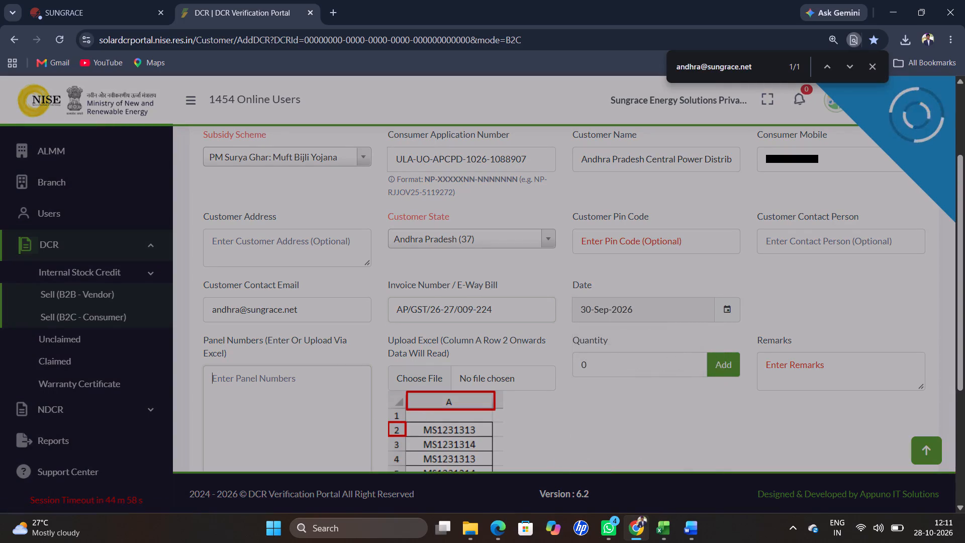
pyautogui.click(99, 0)
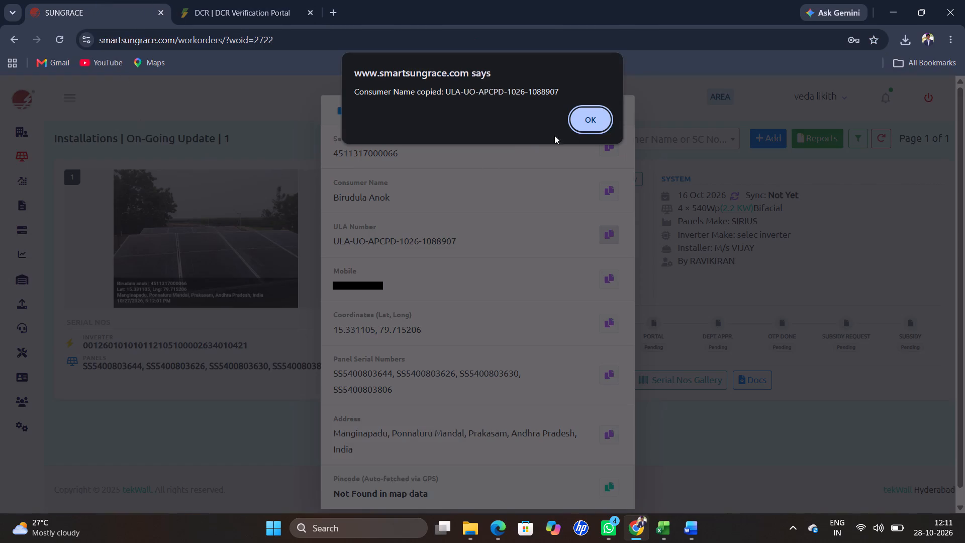
pyautogui.click(591, 119)
pyautogui.click(607, 371)
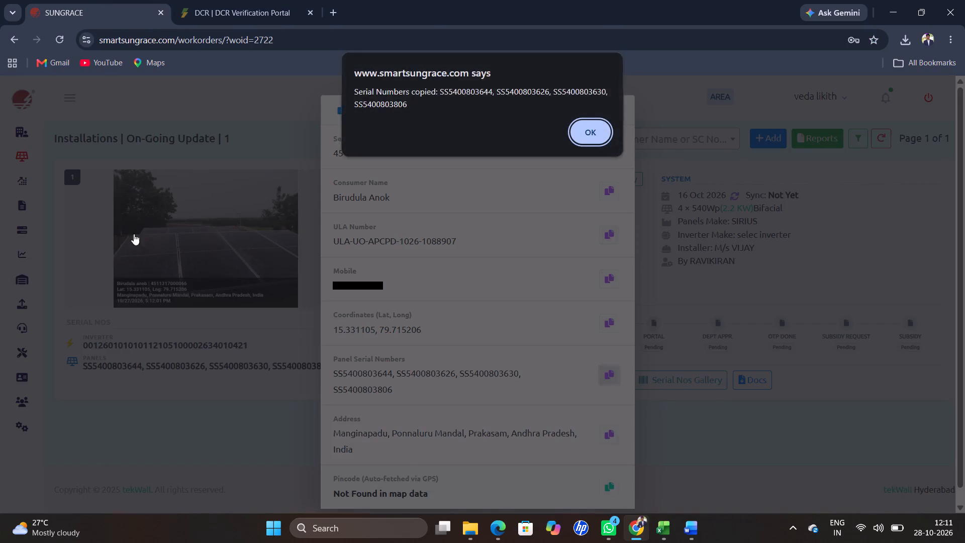
pyautogui.click(249, 0)
pyautogui.hotkey('ctrl', 'v')
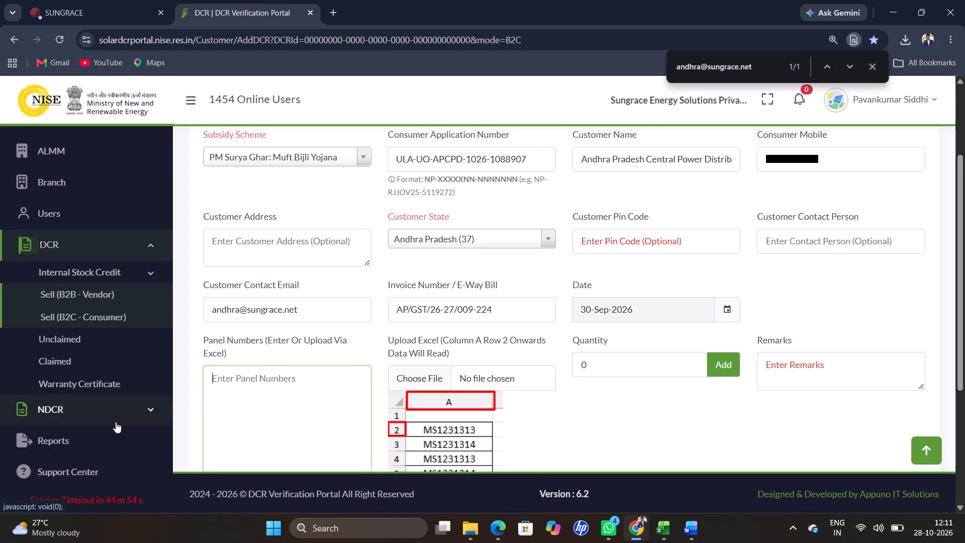
pyautogui.press('Left')
pyautogui.press('Left')
pyautogui.press('Left')
pyautogui.press('Left')
pyautogui.press('Left')
pyautogui.press('Left')
pyautogui.press('Left')
pyautogui.press('Left')
pyautogui.press('Left')
pyautogui.press('Left')
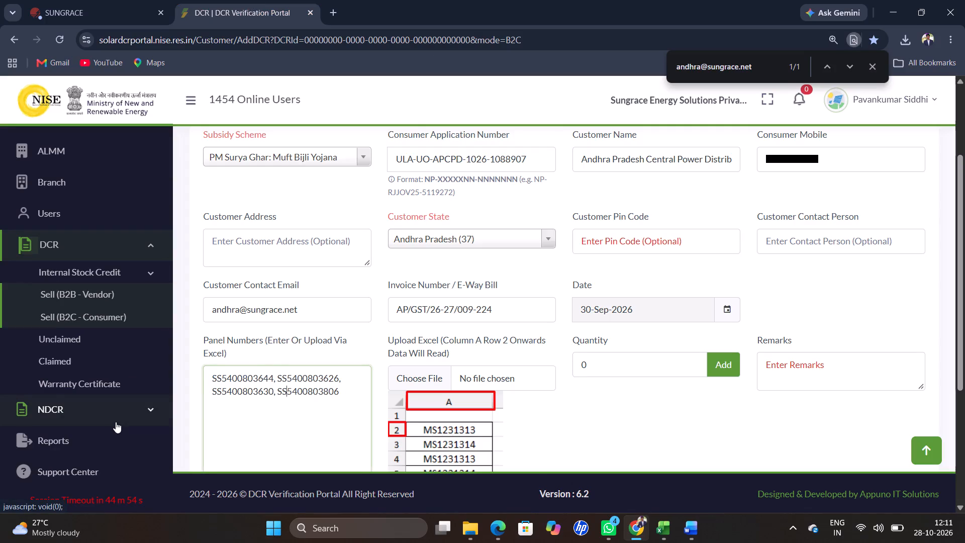
pyautogui.press('Left')
pyautogui.press('Left')
pyautogui.press('BackSpace')
pyautogui.press('BackSpace')
pyautogui.press('Return')
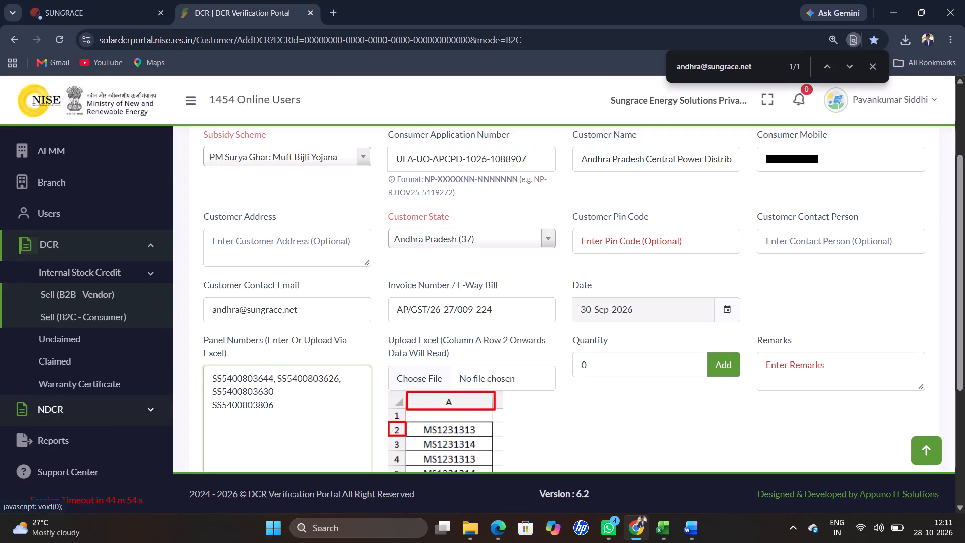
pyautogui.press('Up')
pyautogui.press('Up')
pyautogui.press('Right')
pyautogui.press('Right')
pyautogui.press('Right')
pyautogui.press('Right')
pyautogui.press('Right')
pyautogui.press('Right')
pyautogui.press('Right')
pyautogui.press('Right')
pyautogui.press('Right')
pyautogui.press('Right')
pyautogui.press('Right')
pyautogui.press('Right')
pyautogui.press('Right')
pyautogui.press('Right')
pyautogui.press('Right')
pyautogui.press('Left')
pyautogui.press('BackSpace')
pyautogui.press('BackSpace')
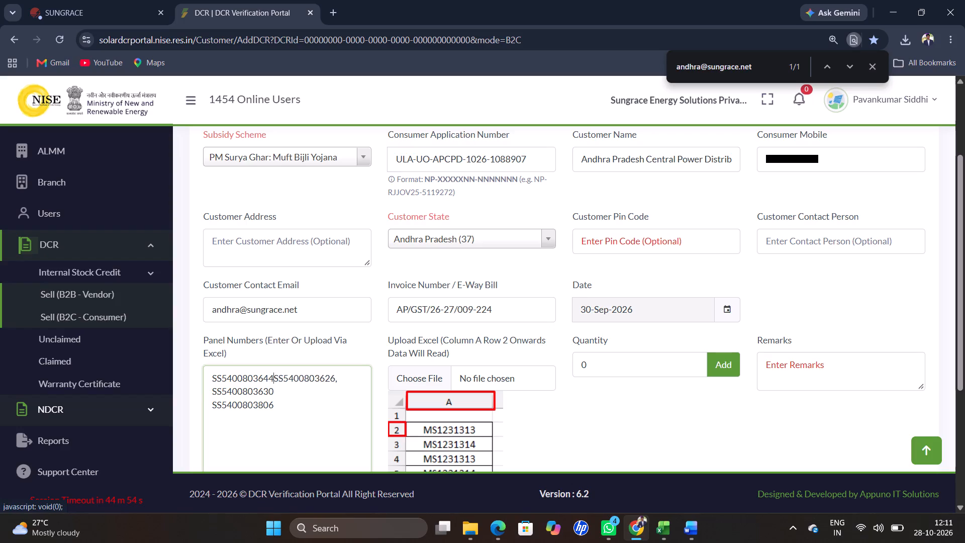
pyautogui.press('Return')
pyautogui.press('Right')
pyautogui.press('Right')
pyautogui.press('Right')
pyautogui.press('Right')
pyautogui.press('Right')
pyautogui.press('Right')
pyautogui.press('Right')
pyautogui.press('Right')
pyautogui.press('Right')
pyautogui.press('Right')
pyautogui.press('Right')
pyautogui.press('Right')
pyautogui.press('Right')
pyautogui.press('Right')
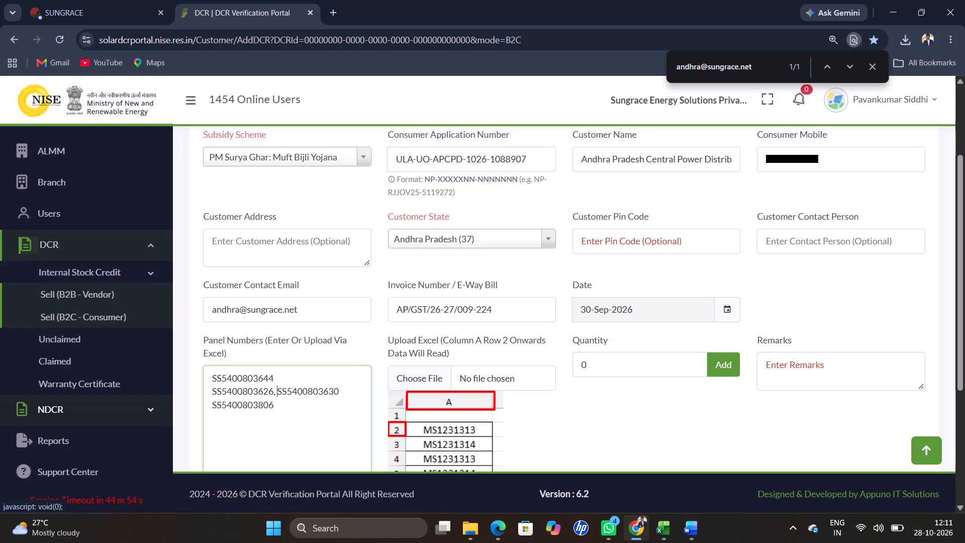
pyautogui.press('BackSpace')
pyautogui.press('BackSpace')
pyautogui.press('Return')
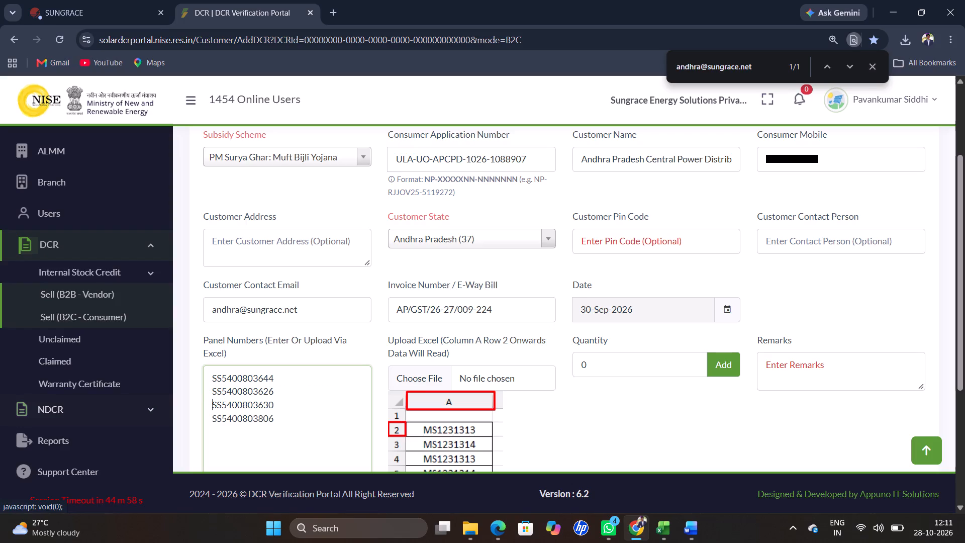
# Set the quantity for the four entered panel numbers and add them to the DCR form.
pyautogui.click(623, 366)
pyautogui.scroll(2, 623, 366)
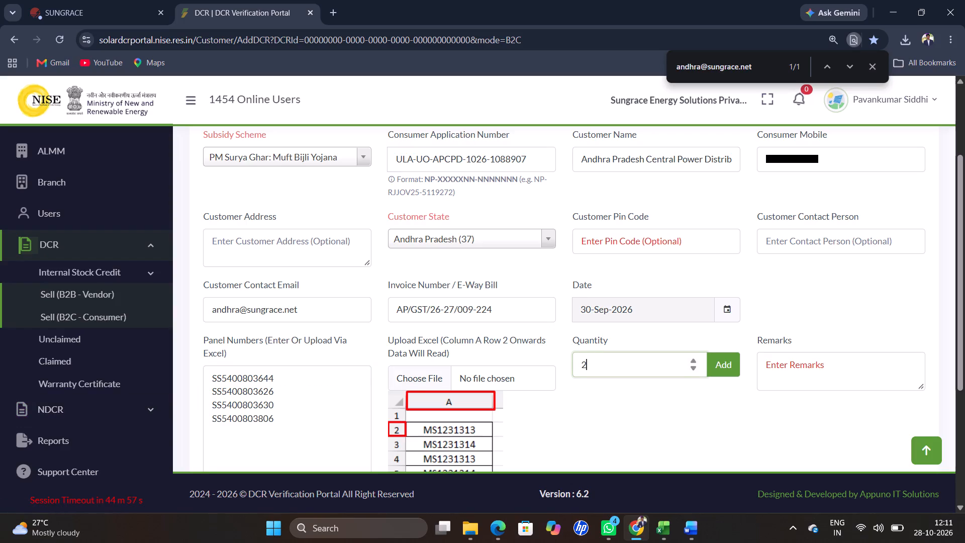
pyautogui.scroll(2, 623, 366)
pyautogui.click(731, 370)
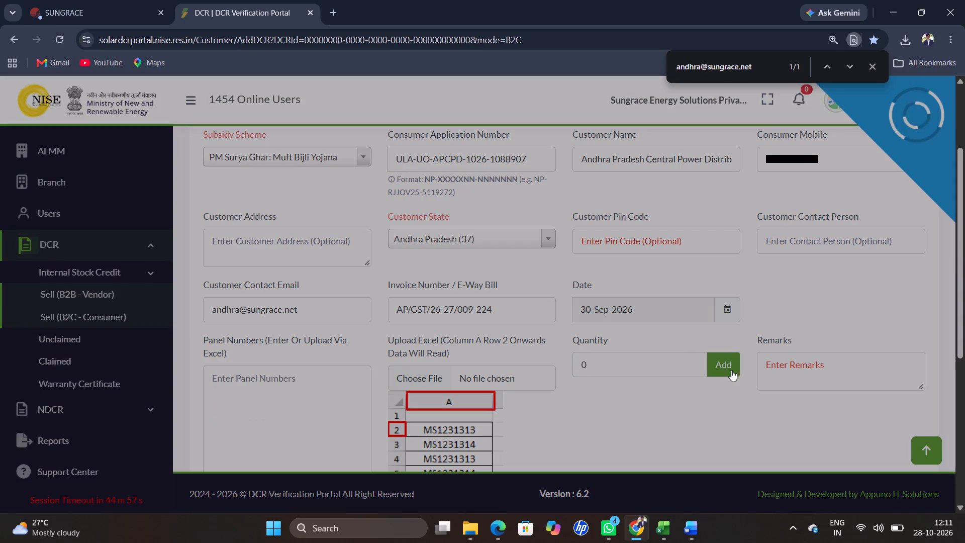
# Copy the address from the work order's Quick Copy Details into the Remarks field of the DCR form.
pyautogui.click(808, 380)
pyautogui.click(67, 1)
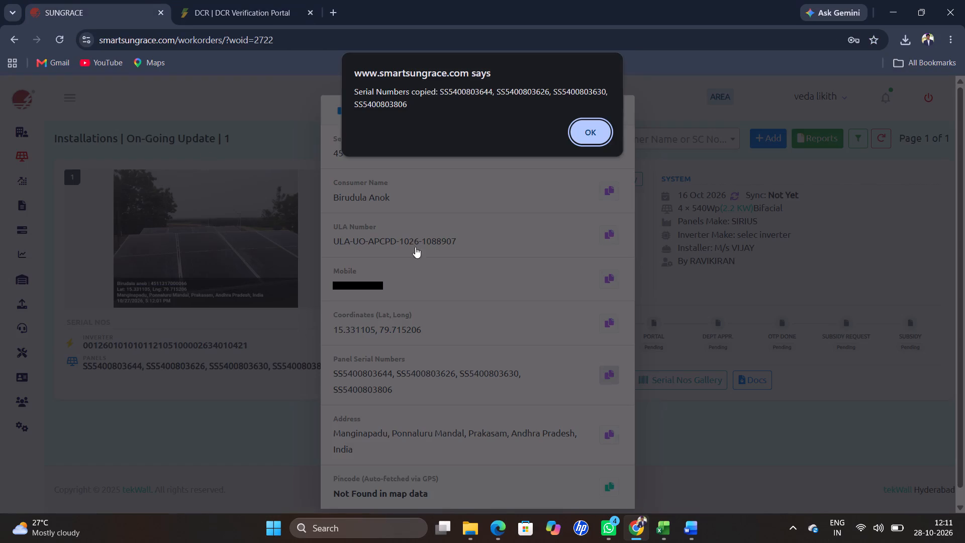
pyautogui.click(600, 138)
pyautogui.click(614, 432)
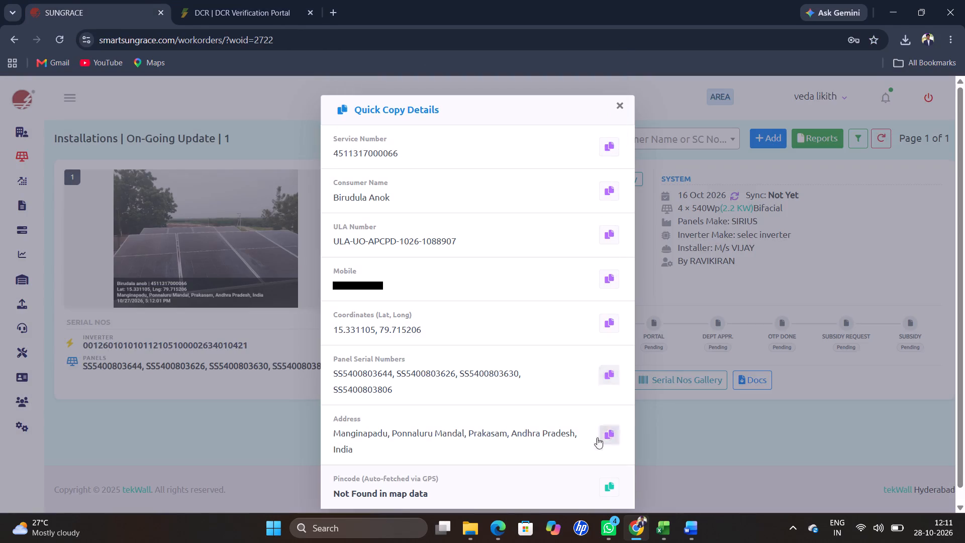
pyautogui.click(241, 0)
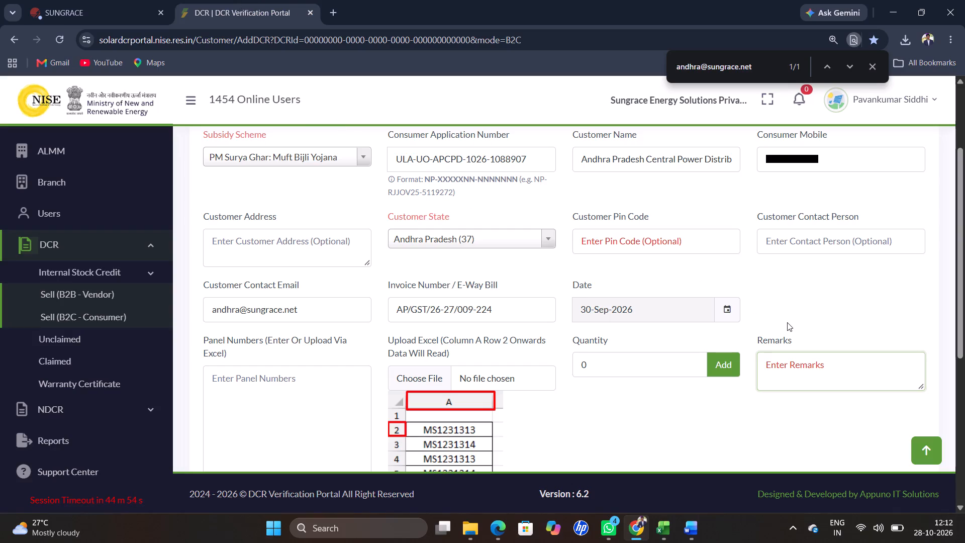
pyautogui.hotkey('ctrl', 'v')
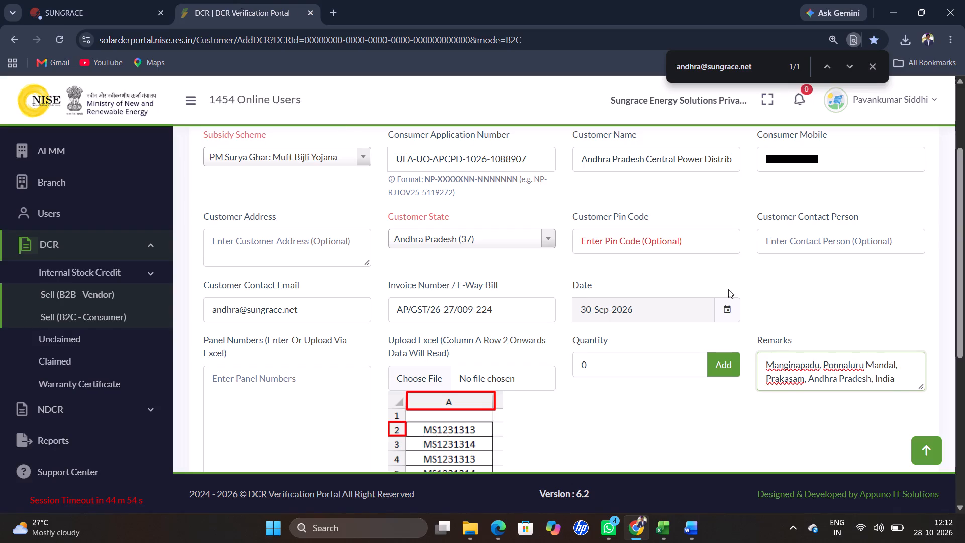
# Look up the pin code for the copied work order address on Google and enter it as the Customer Pin Code.
pyautogui.click(667, 236)
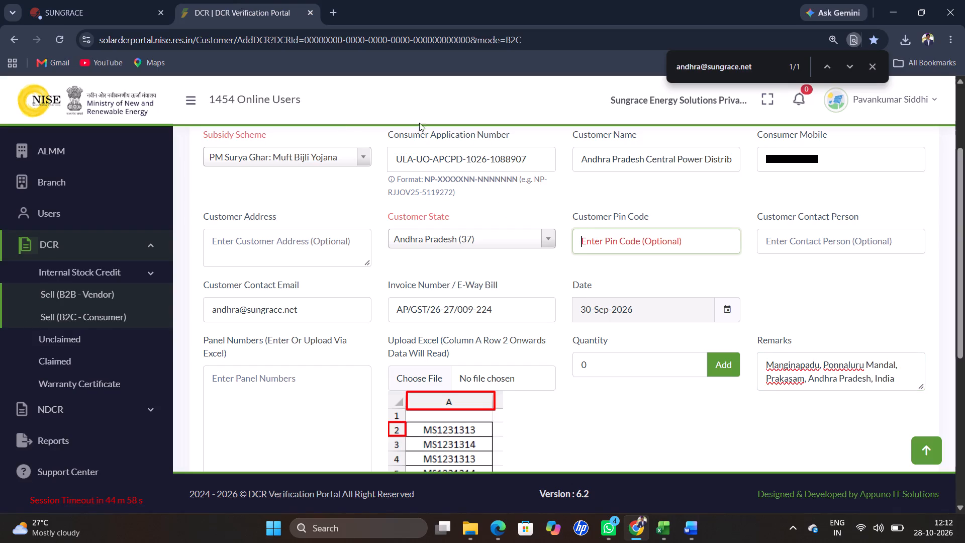
pyautogui.click(332, 7)
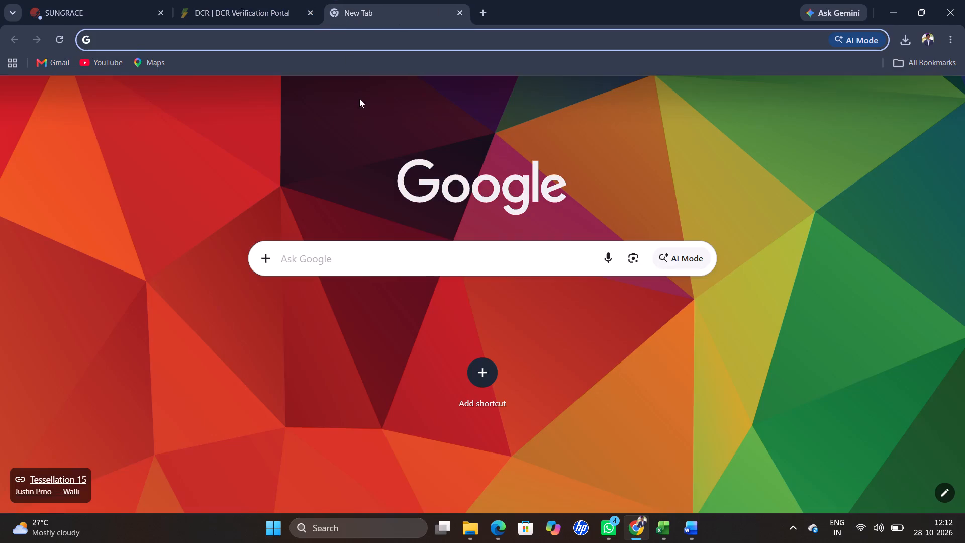
pyautogui.hotkey('ctrl', 'v')
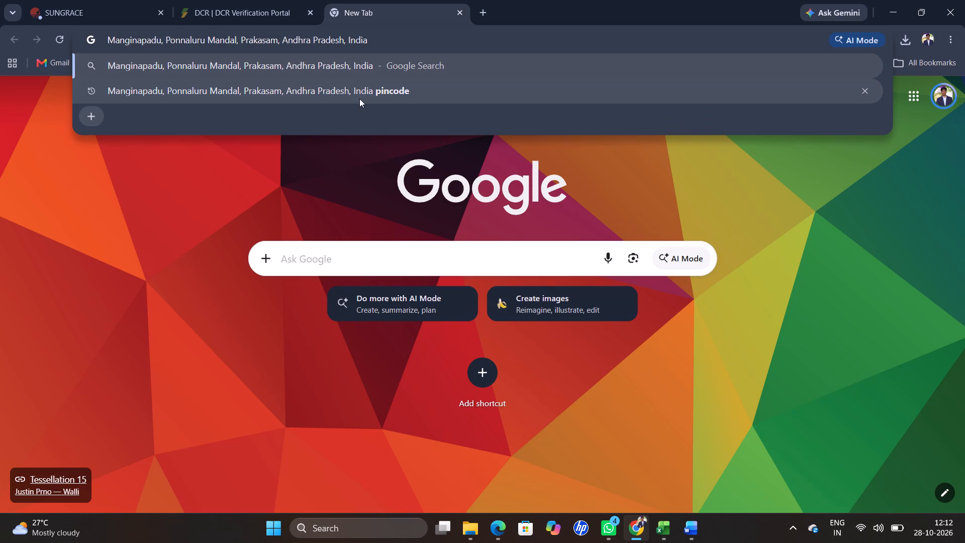
pyautogui.click(357, 90)
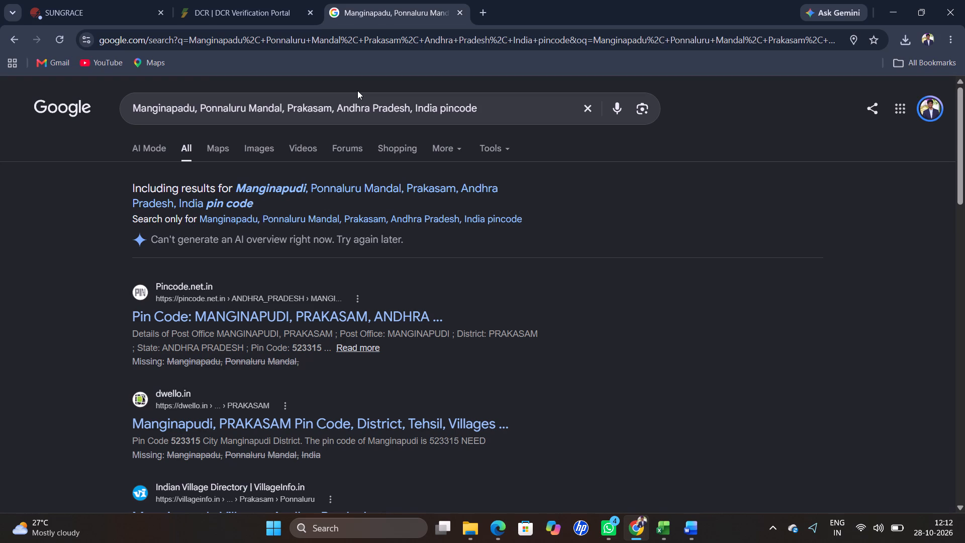
pyautogui.click(236, 205)
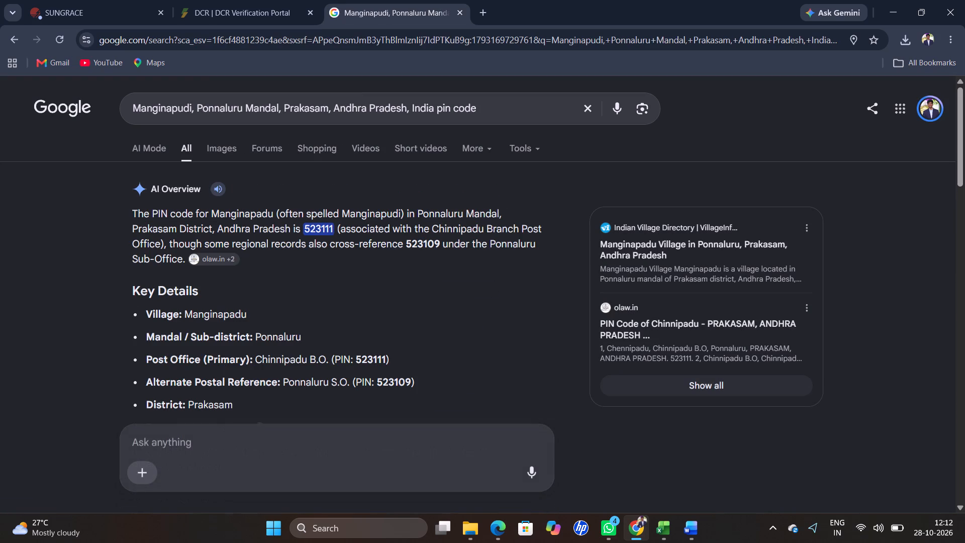
pyautogui.doubleClick(307, 228)
pyautogui.hotkey('ctrl', 'c')
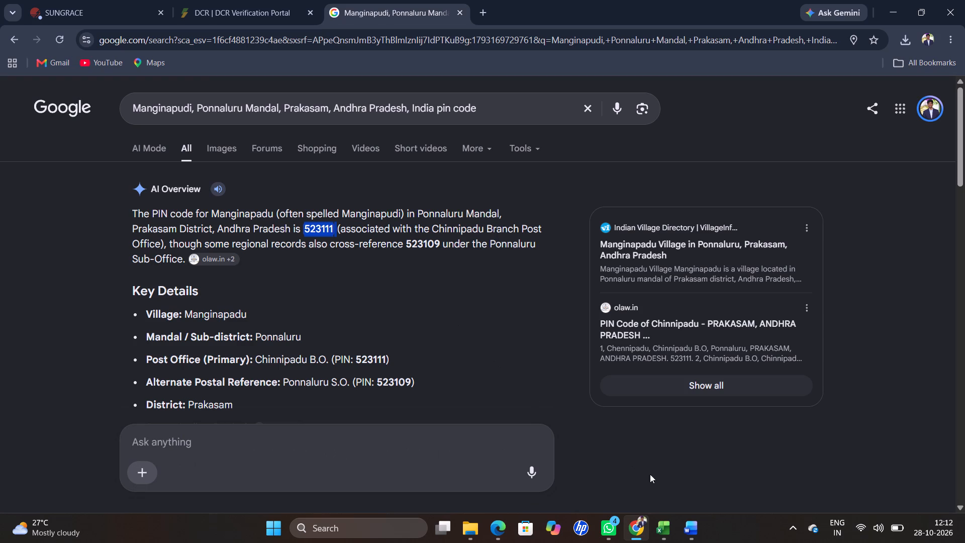
pyautogui.click(644, 472)
pyautogui.click(260, 7)
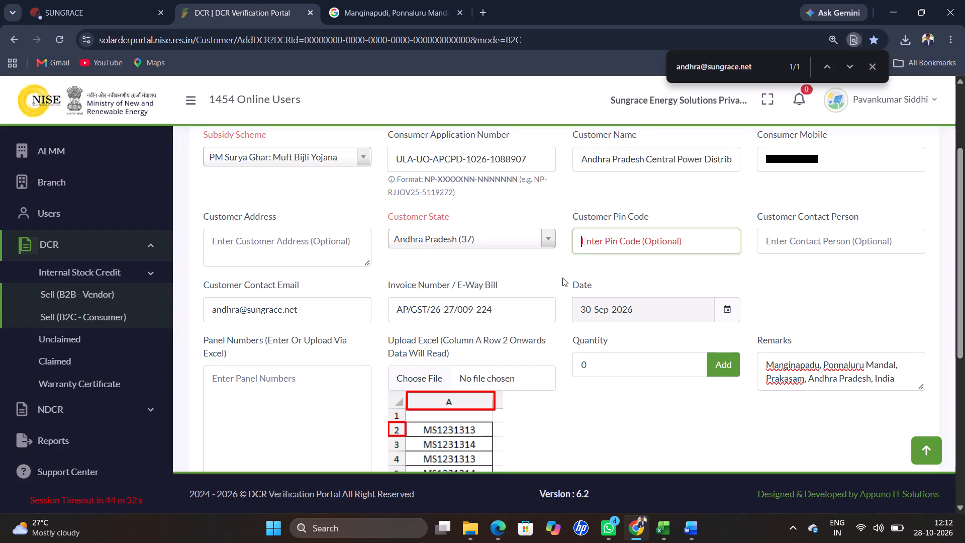
pyautogui.hotkey('ctrl', 'v')
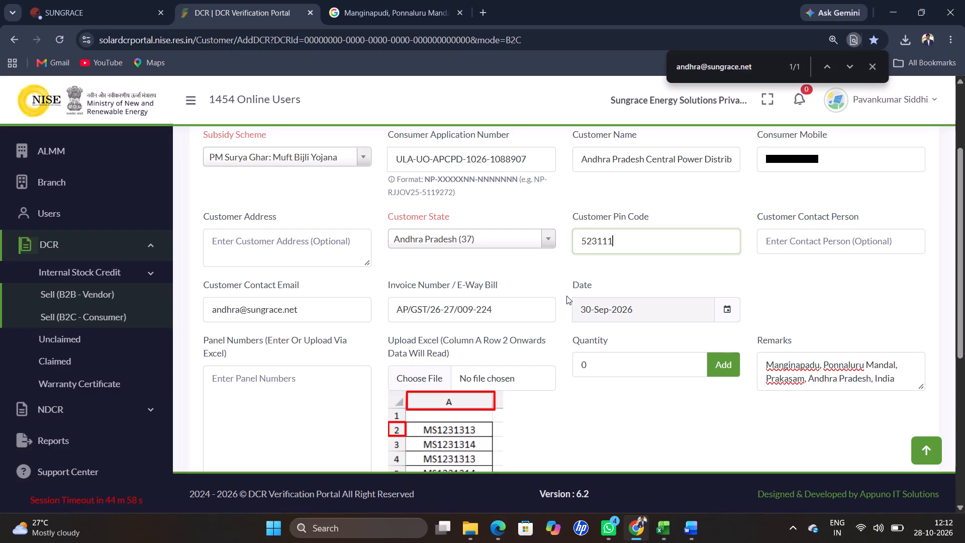
# Confirm the completed B2C DCR form for invoice AP/GST/26-27/009-224.
pyautogui.scroll(-2, 596, 296)
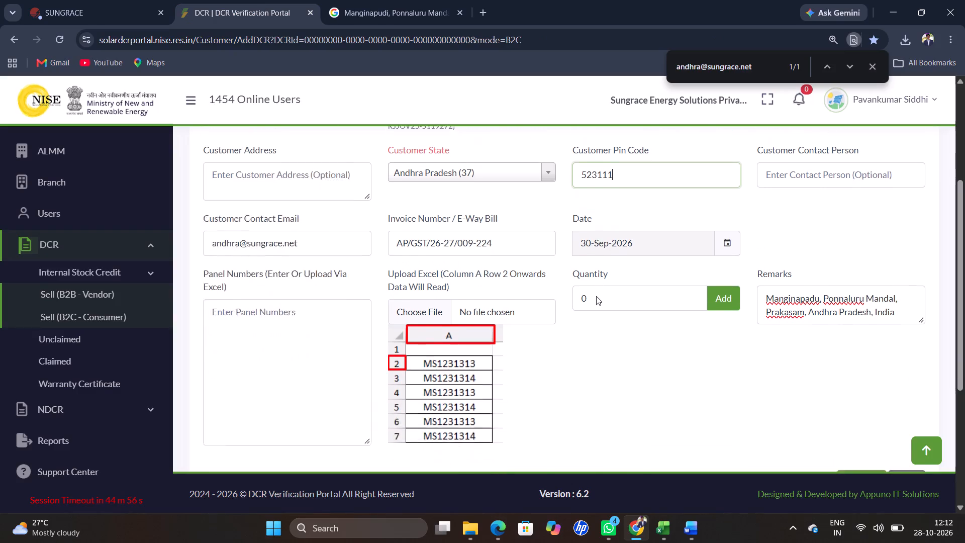
pyautogui.scroll(-1, 596, 296)
pyautogui.click(873, 361)
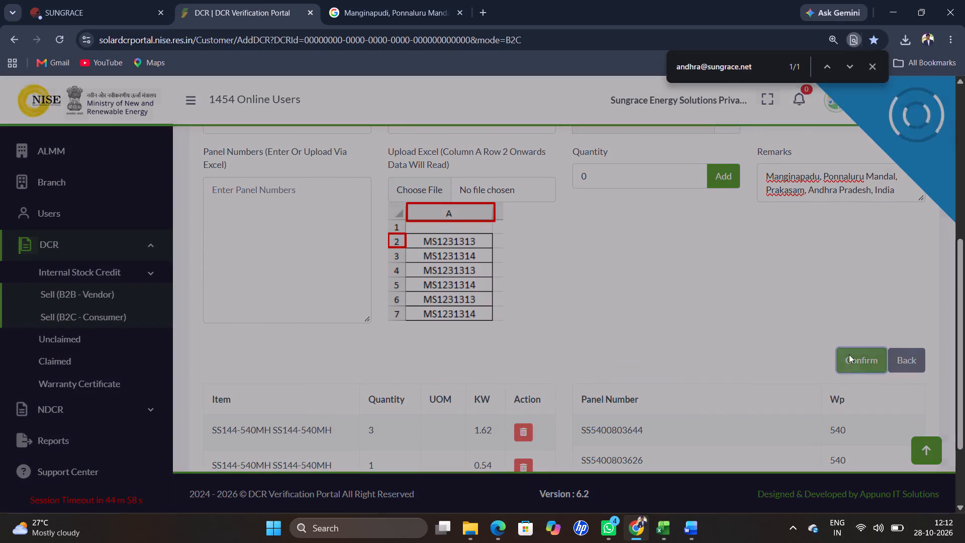
pyautogui.click(622, 362)
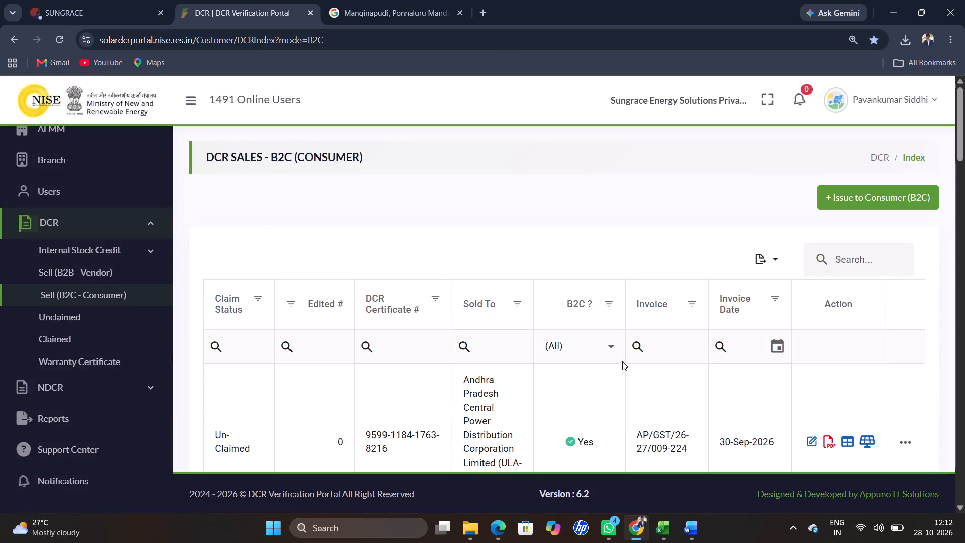
# Copy the work order's service number from SUNGRACE and open the PDF certificate for invoice AP/GST/26-27/009-224.
pyautogui.scroll(-3, 603, 308)
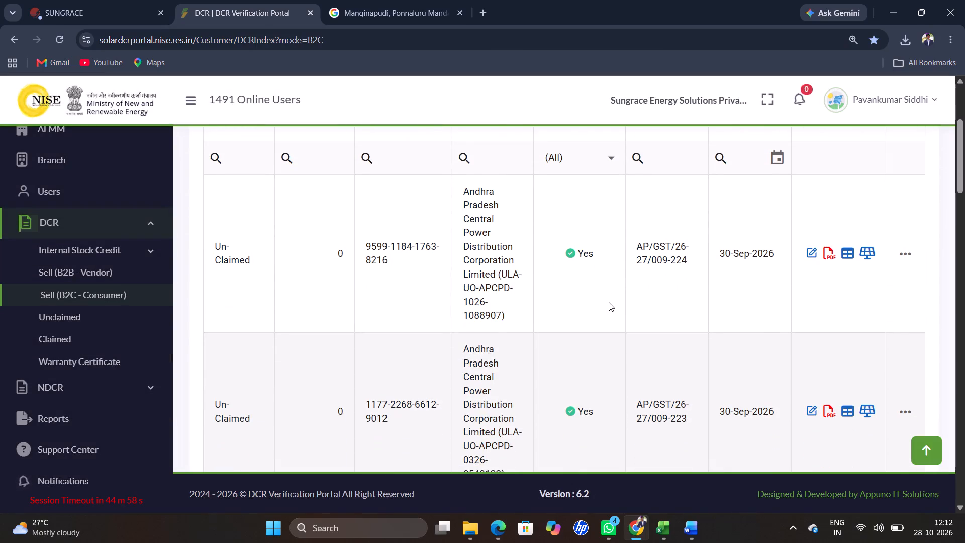
pyautogui.scroll(2, 609, 302)
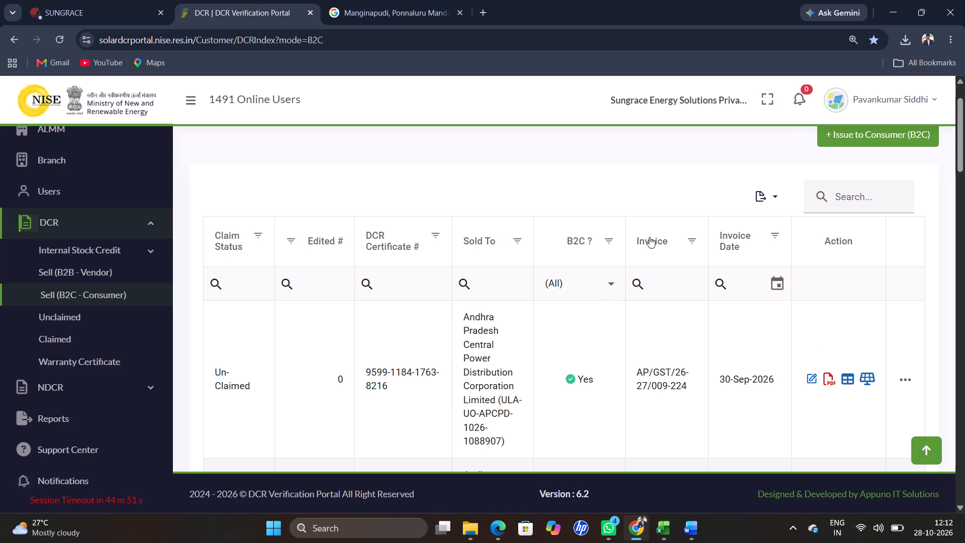
pyautogui.click(116, 12)
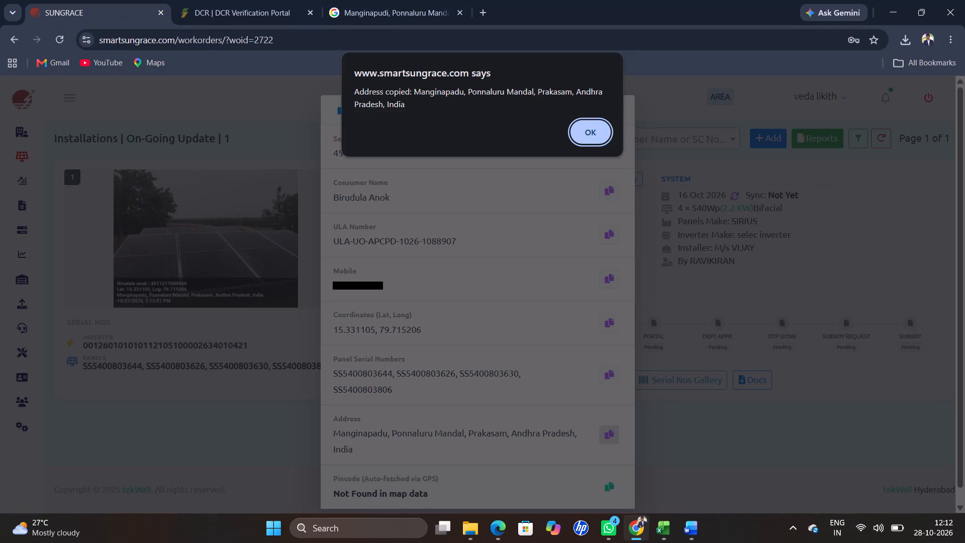
pyautogui.click(601, 131)
pyautogui.click(609, 140)
pyautogui.click(272, 0)
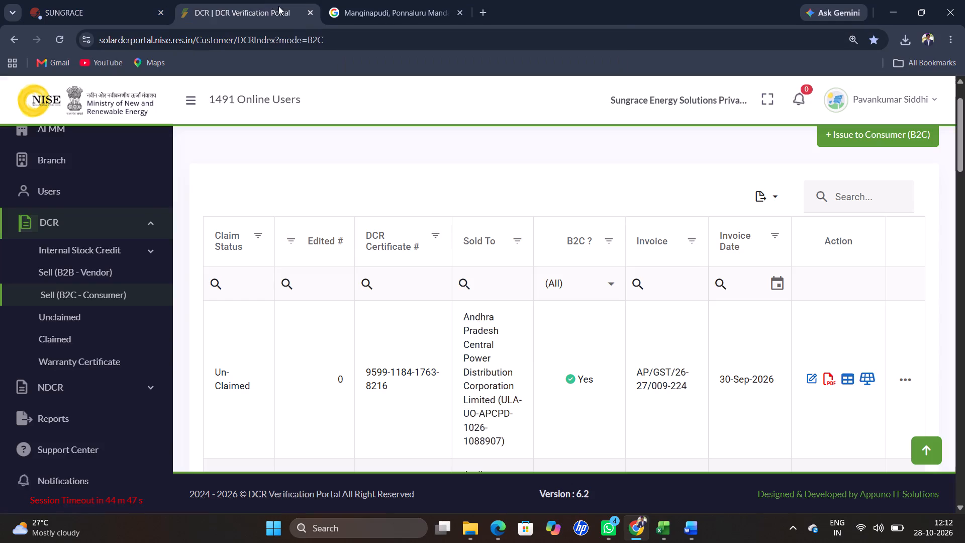
pyautogui.click(833, 380)
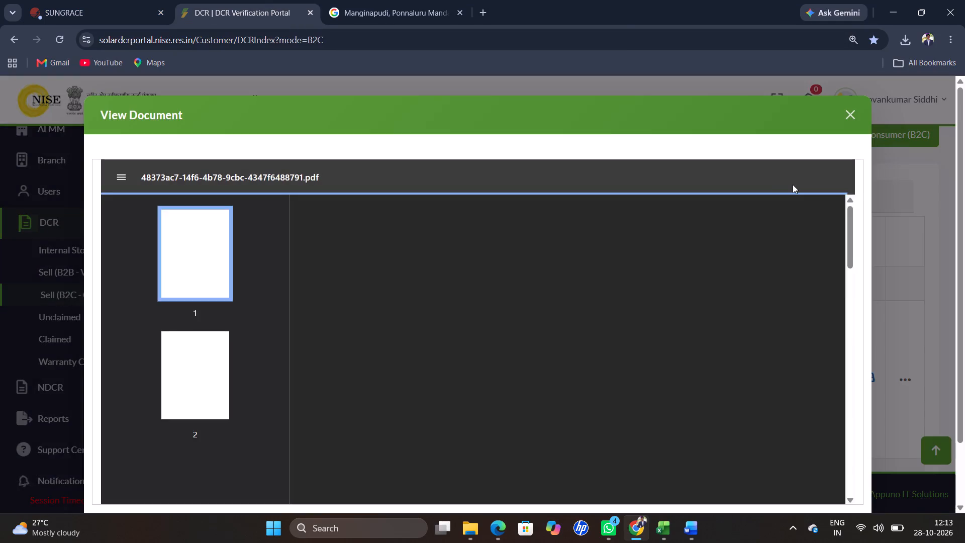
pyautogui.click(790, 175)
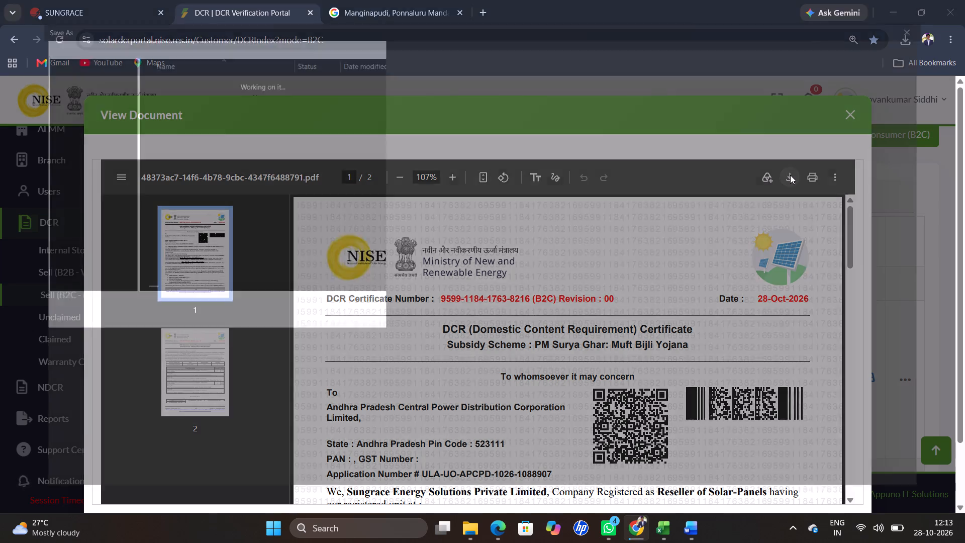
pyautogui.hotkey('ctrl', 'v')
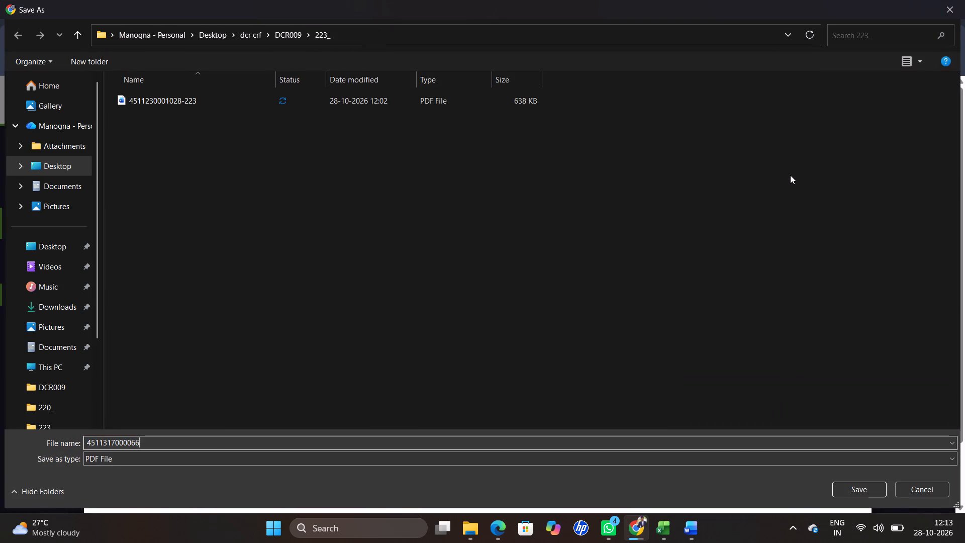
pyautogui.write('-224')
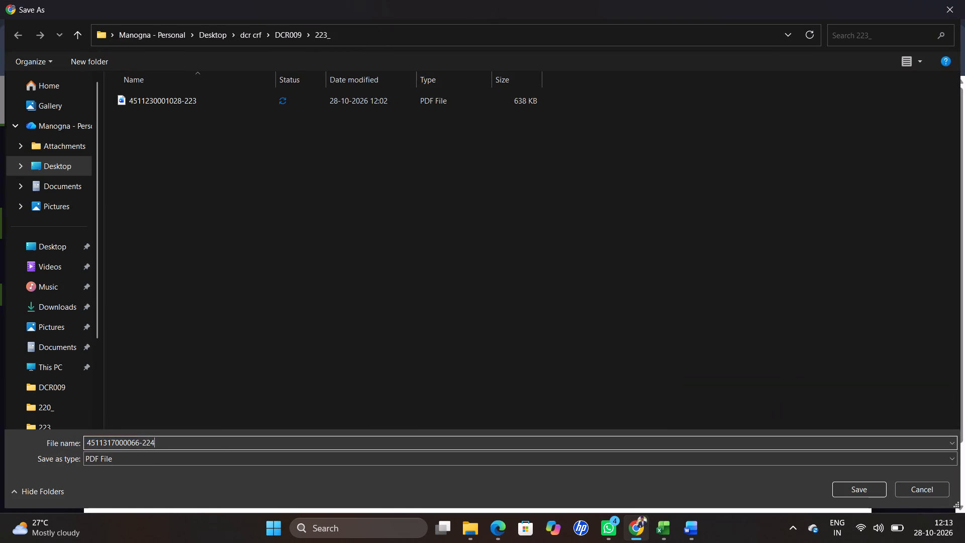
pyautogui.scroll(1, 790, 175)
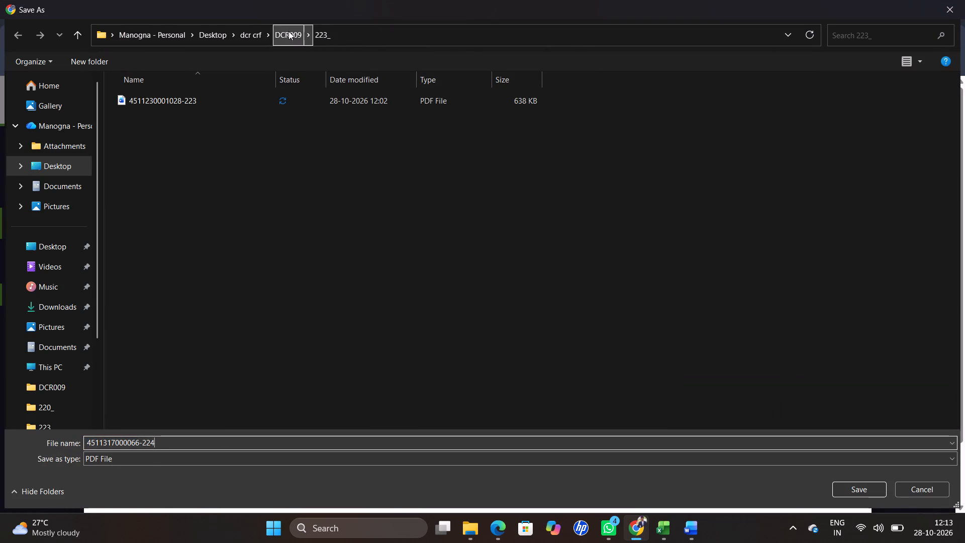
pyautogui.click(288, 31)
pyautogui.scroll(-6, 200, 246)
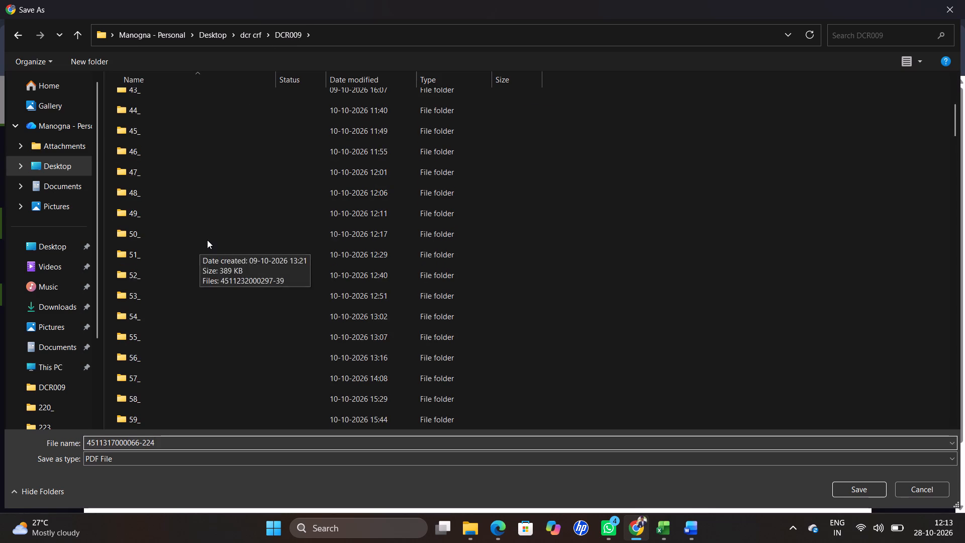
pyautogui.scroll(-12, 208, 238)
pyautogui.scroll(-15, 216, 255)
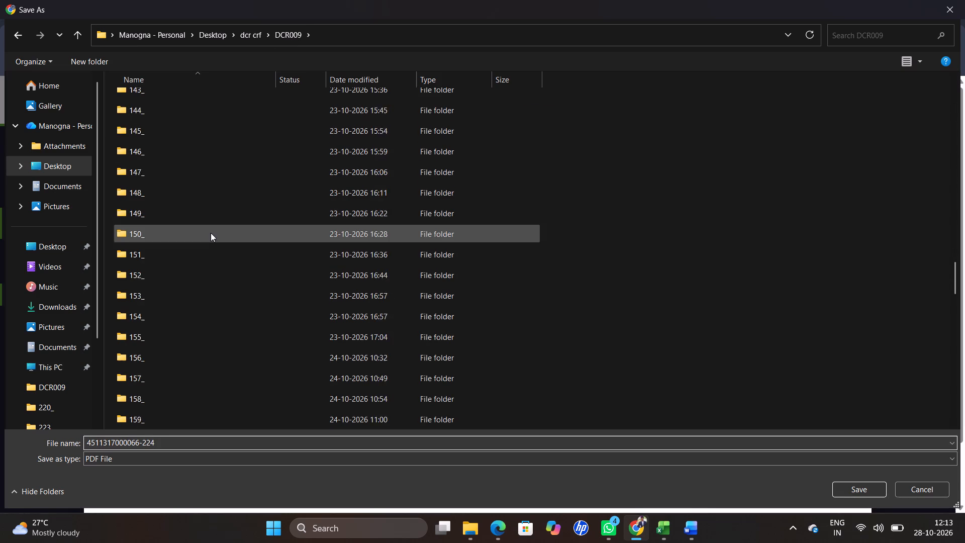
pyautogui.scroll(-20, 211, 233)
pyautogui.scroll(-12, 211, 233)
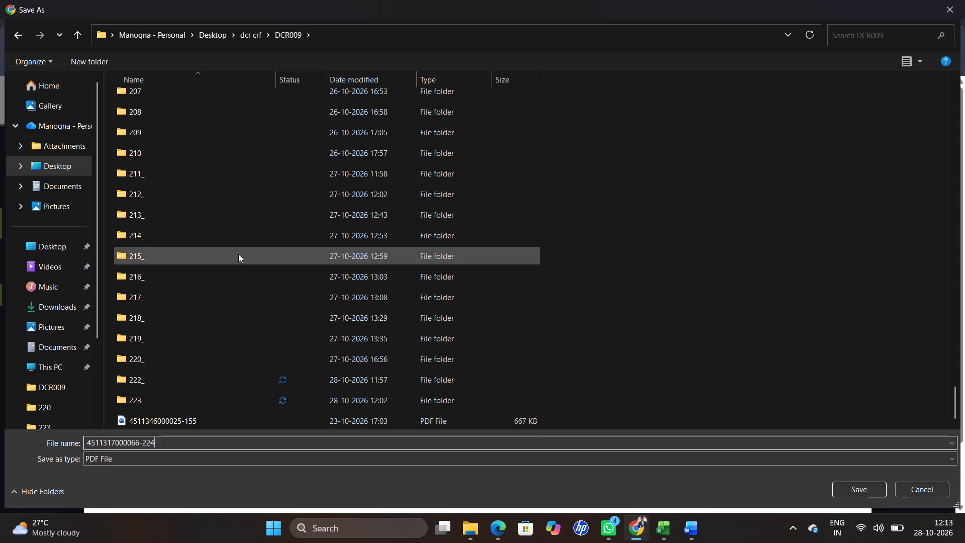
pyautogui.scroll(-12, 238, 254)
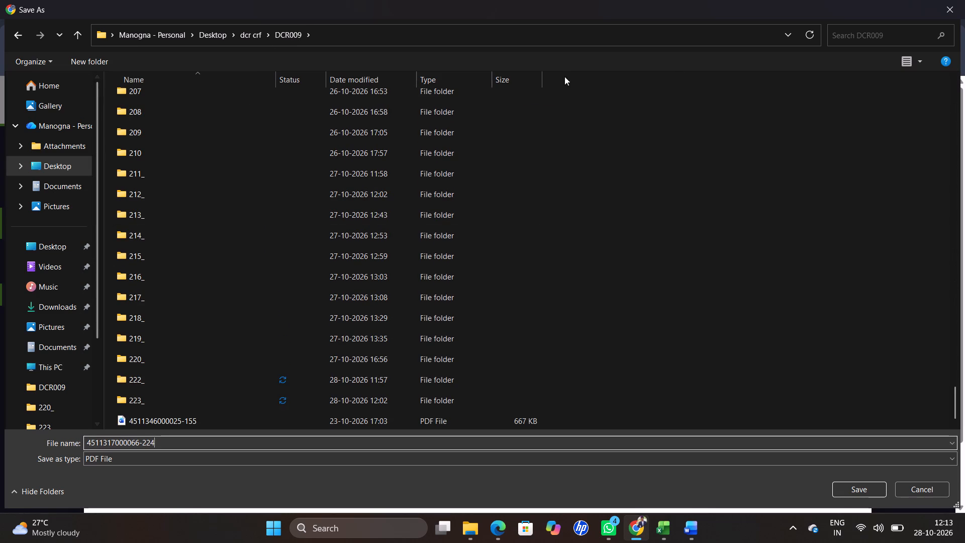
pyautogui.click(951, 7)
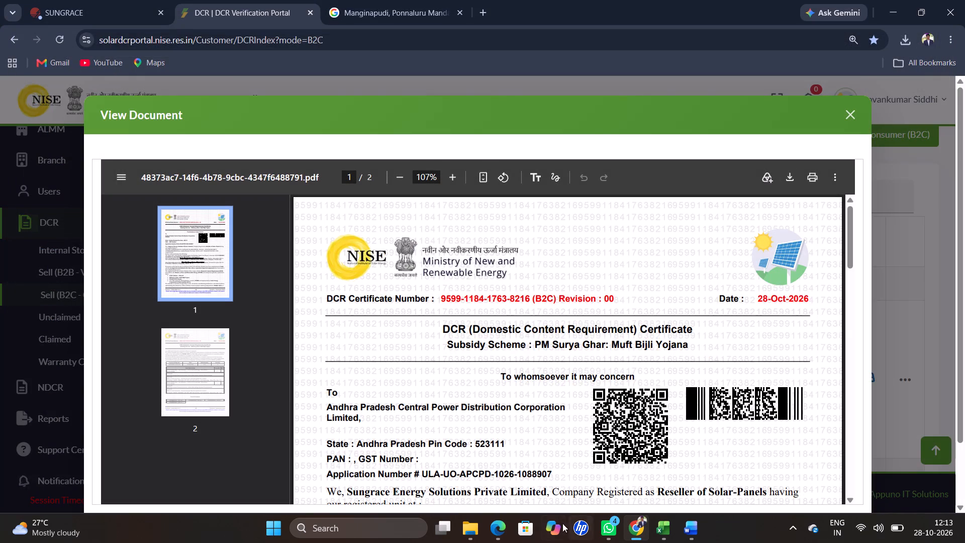
# Switch to the DCR009 folder in File Explorer and create a new folder named 224_.
pyautogui.click(464, 531)
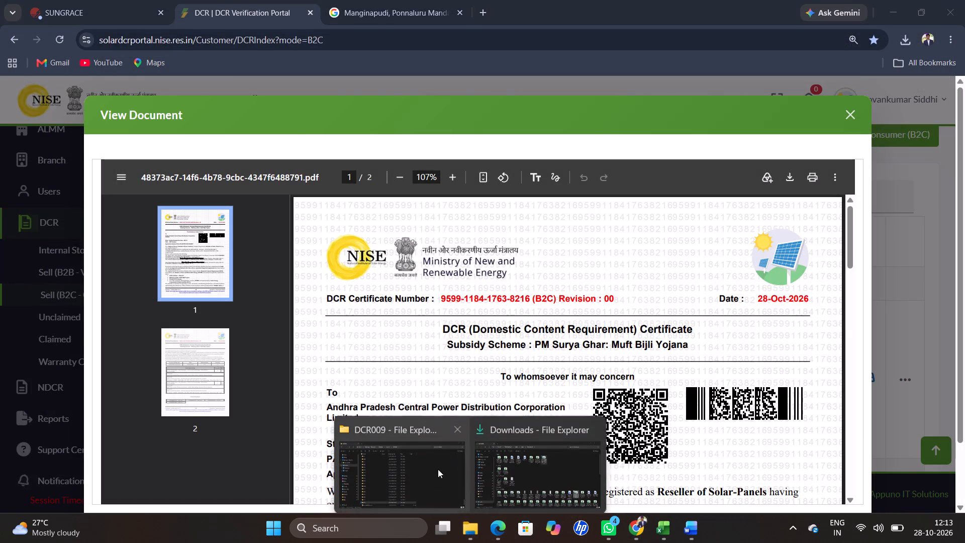
pyautogui.doubleClick(599, 411)
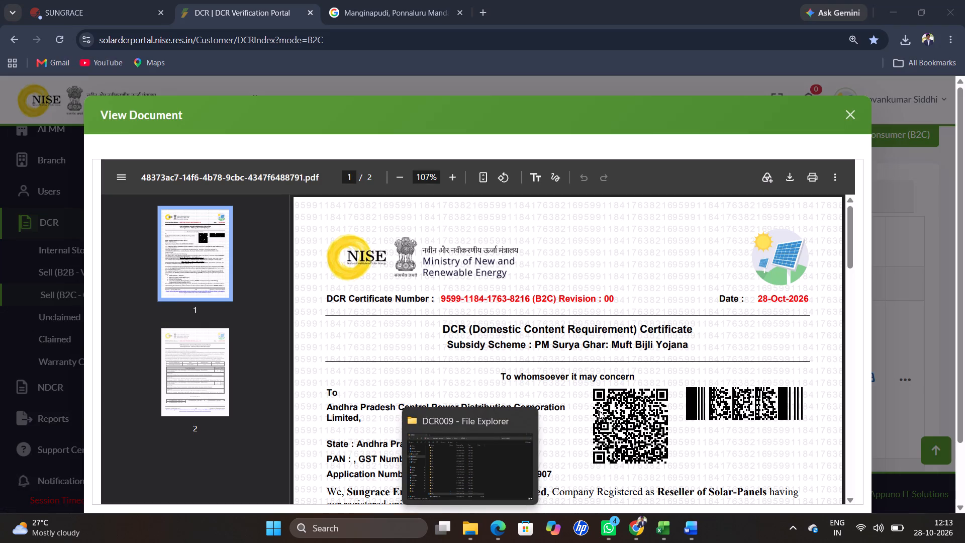
pyautogui.click(475, 459)
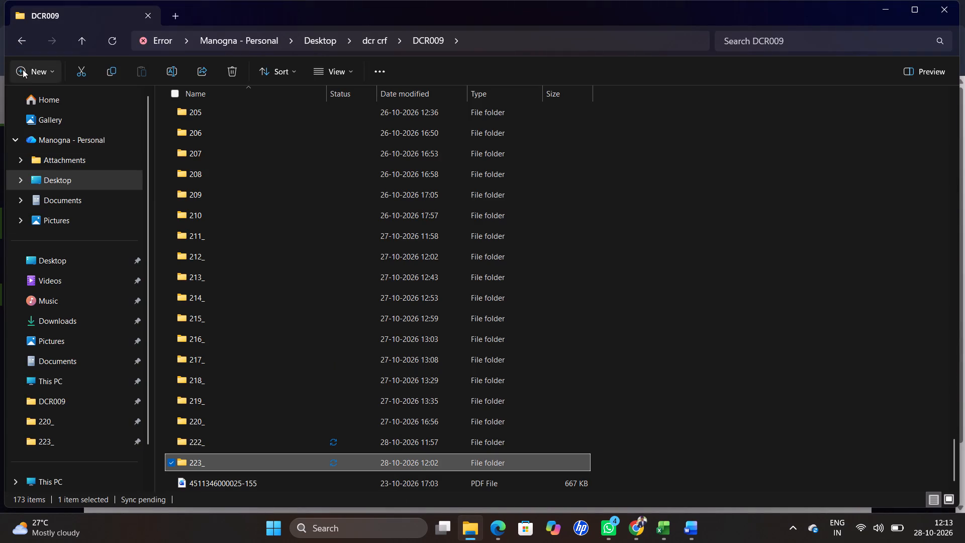
pyautogui.click(23, 69)
pyautogui.click(33, 102)
pyautogui.write('224')
pyautogui.hotkey('shift', '_')
pyautogui.press('Return')
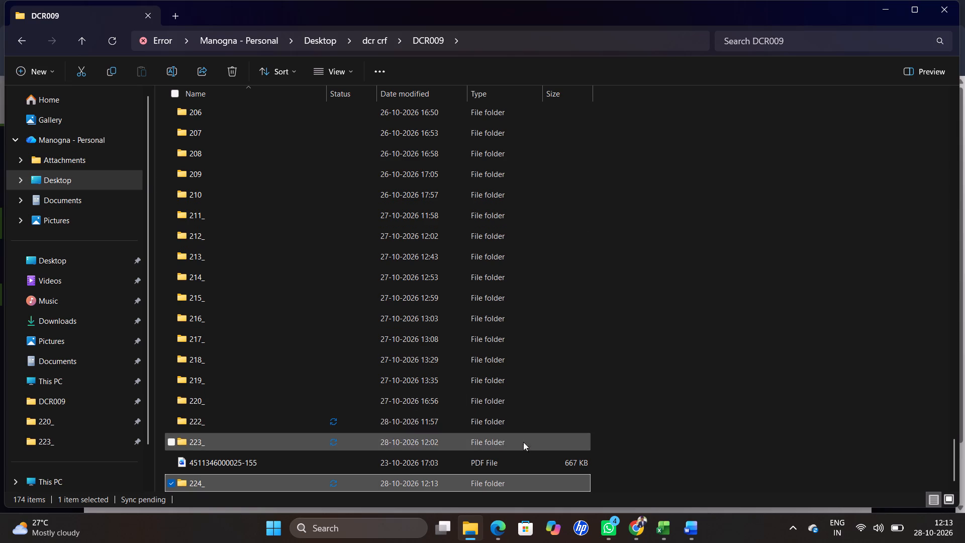
# Download the open DCR certificate PDF into DCR009's 224_ folder, named with the copied SUNGRACE service number followed by -224.
pyautogui.click(642, 527)
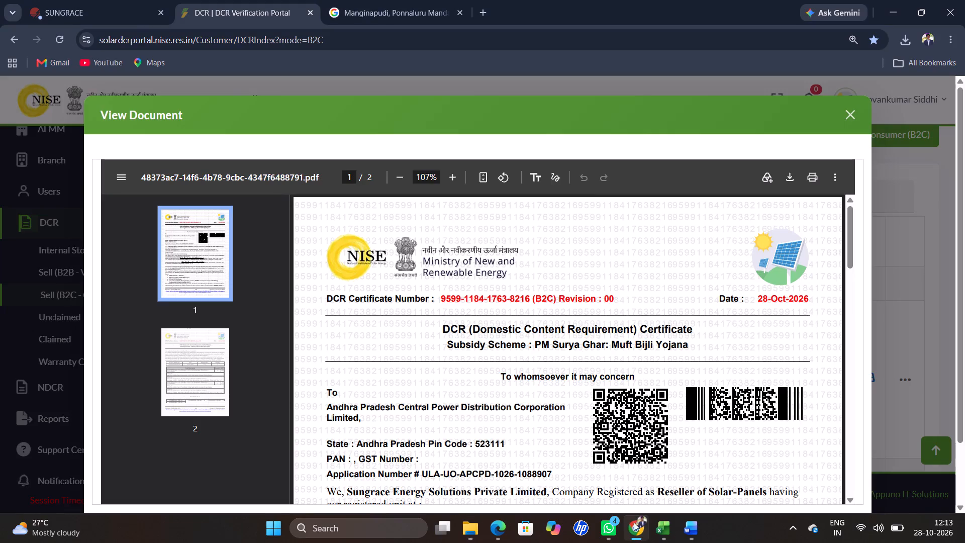
pyautogui.click(63, 0)
pyautogui.click(600, 113)
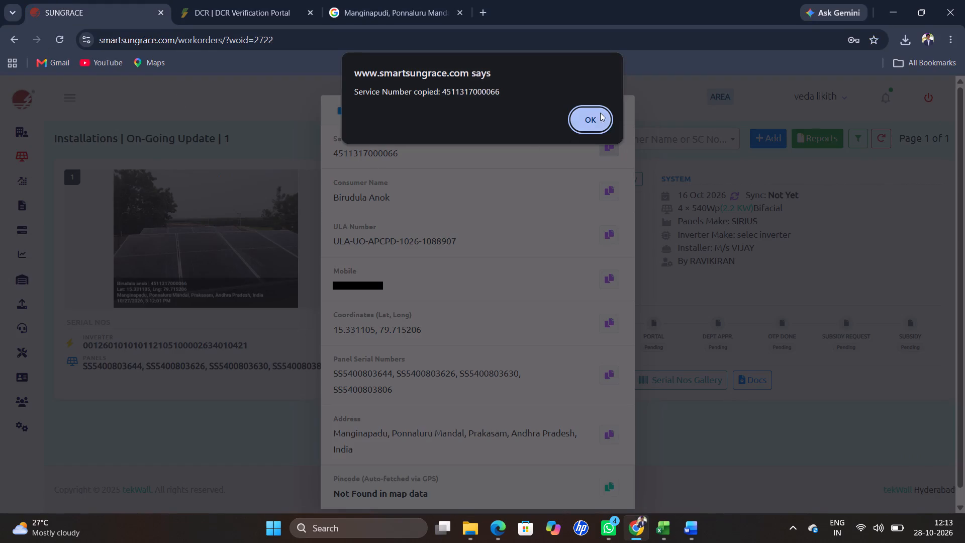
pyautogui.click(265, 9)
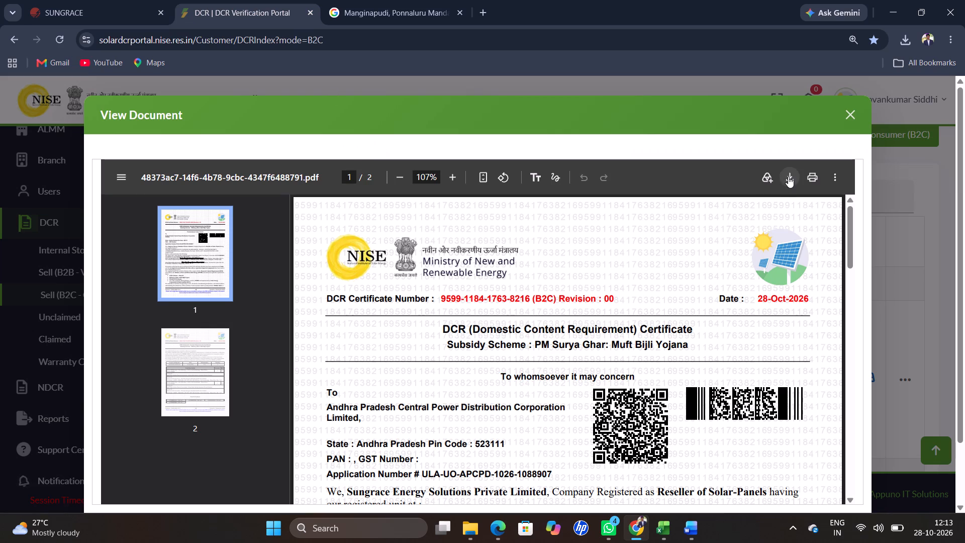
pyautogui.click(790, 176)
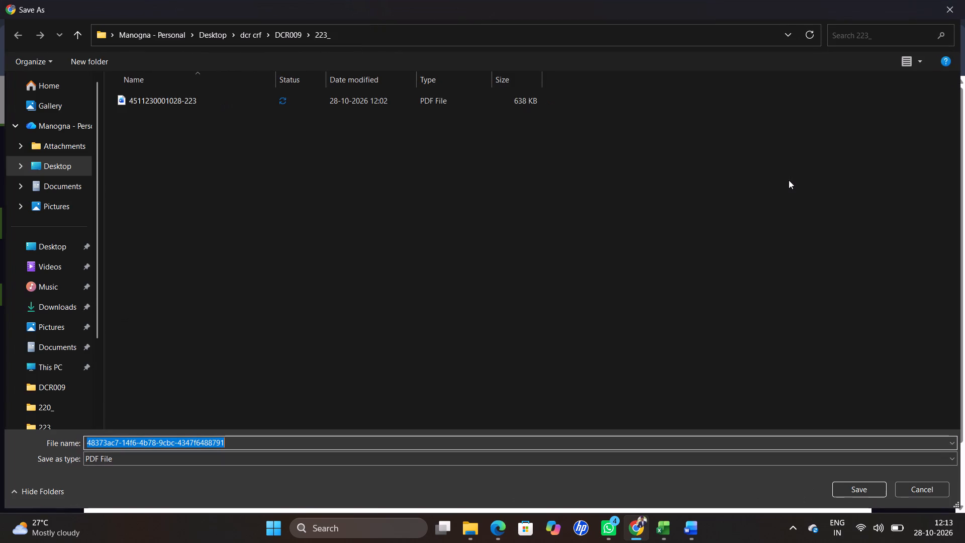
pyautogui.hotkey('ctrl', 'v')
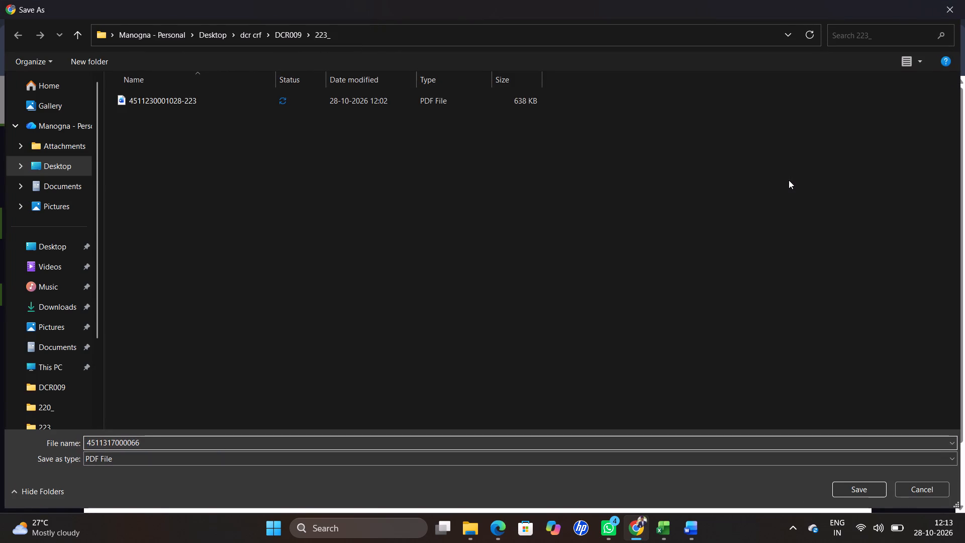
pyautogui.write('-224')
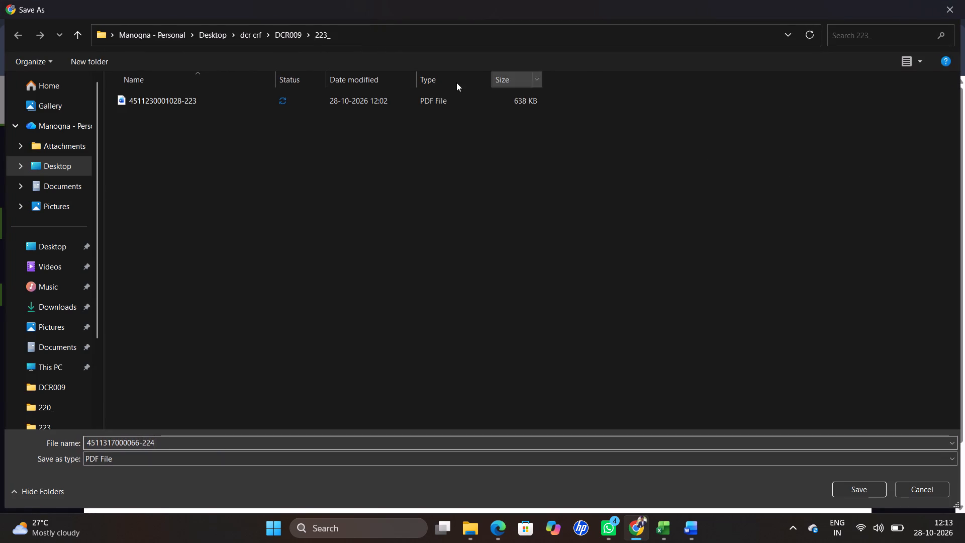
pyautogui.click(293, 35)
pyautogui.scroll(-4, 186, 283)
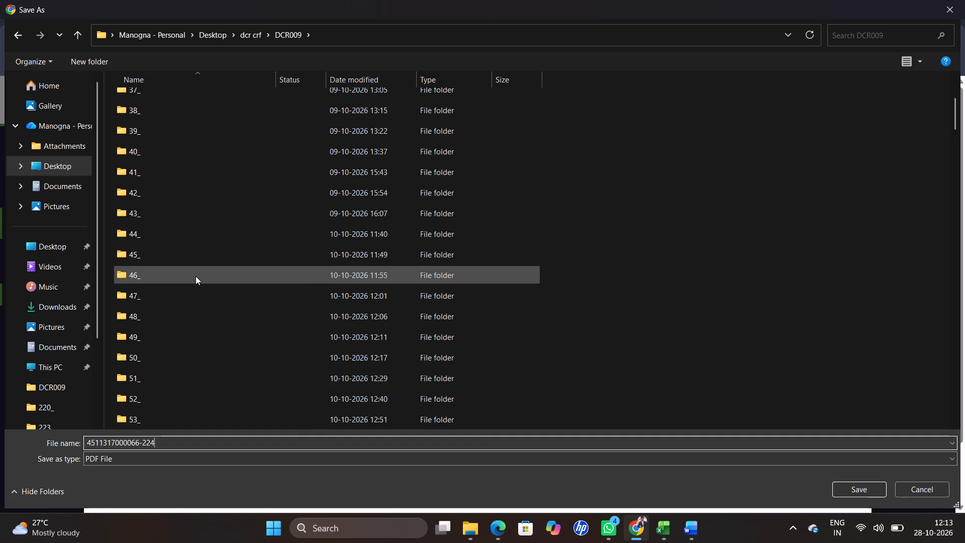
pyautogui.scroll(-8, 196, 276)
pyautogui.scroll(-18, 207, 249)
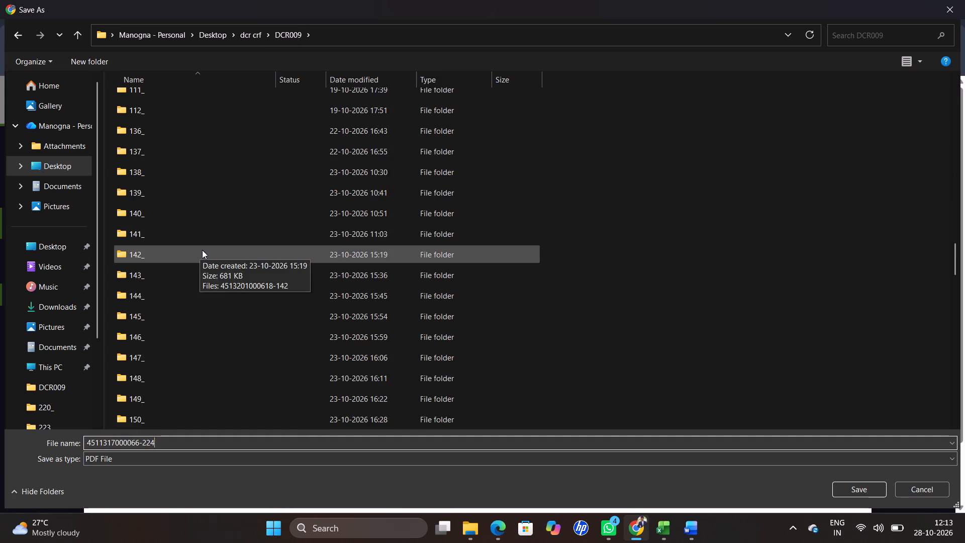
pyautogui.scroll(-13, 202, 250)
pyautogui.scroll(-14, 215, 254)
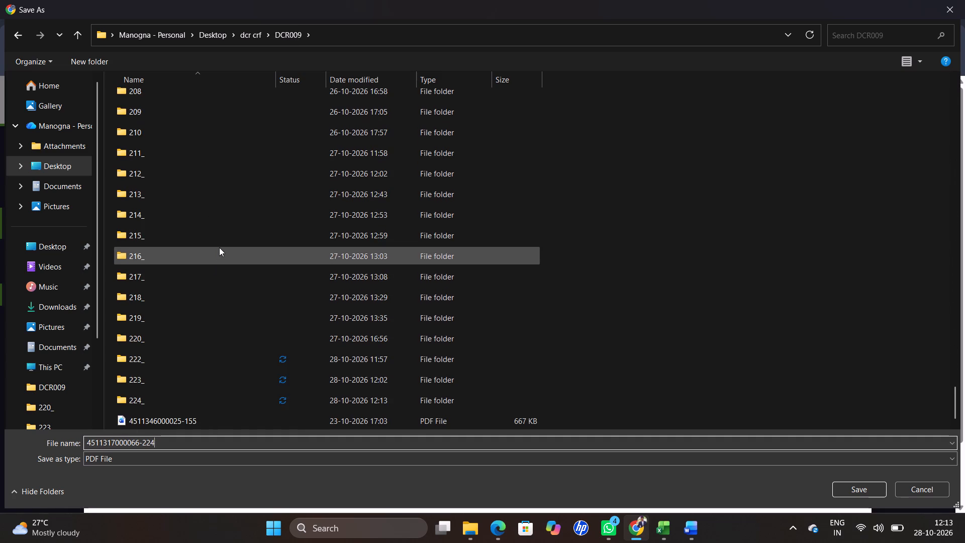
pyautogui.scroll(-3, 219, 247)
pyautogui.doubleClick(202, 398)
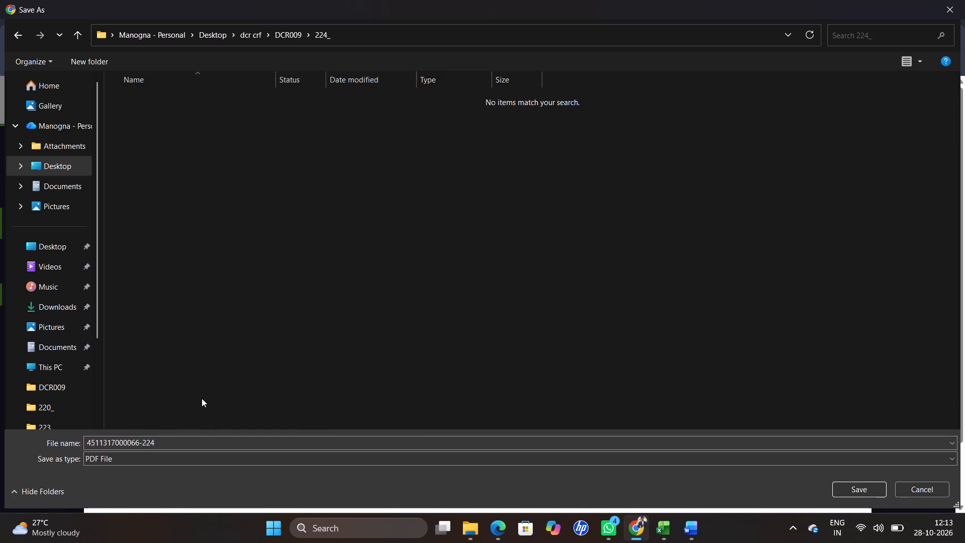
pyautogui.click(847, 487)
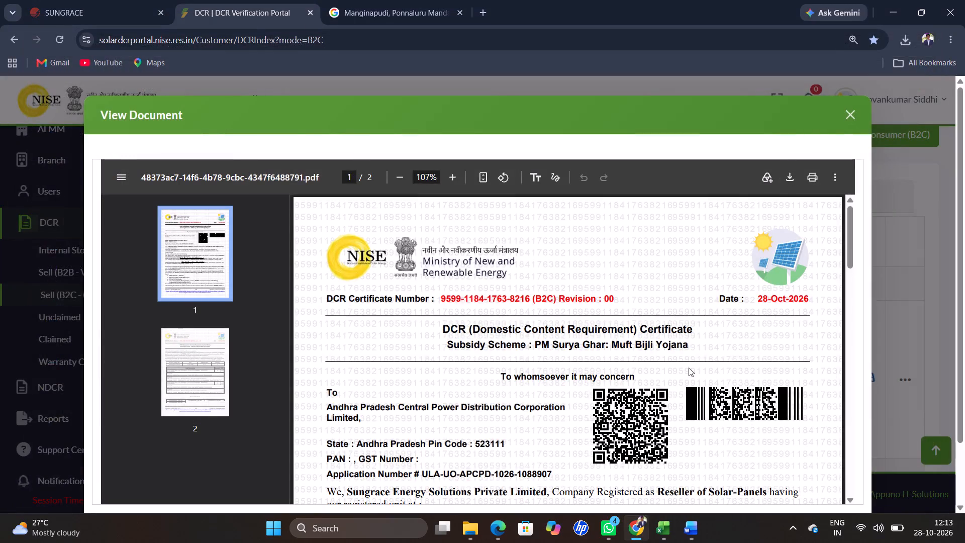
# Attach the certificate PDF from folder 224_ as the Dcr upload in the SUNGRACE work order's Project Stage form and submit it.
pyautogui.click(103, 5)
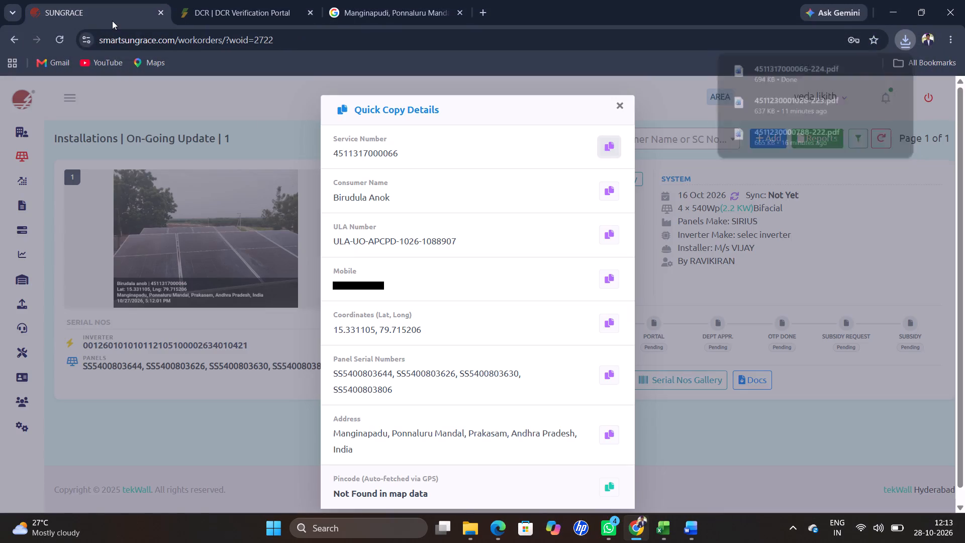
pyautogui.click(618, 104)
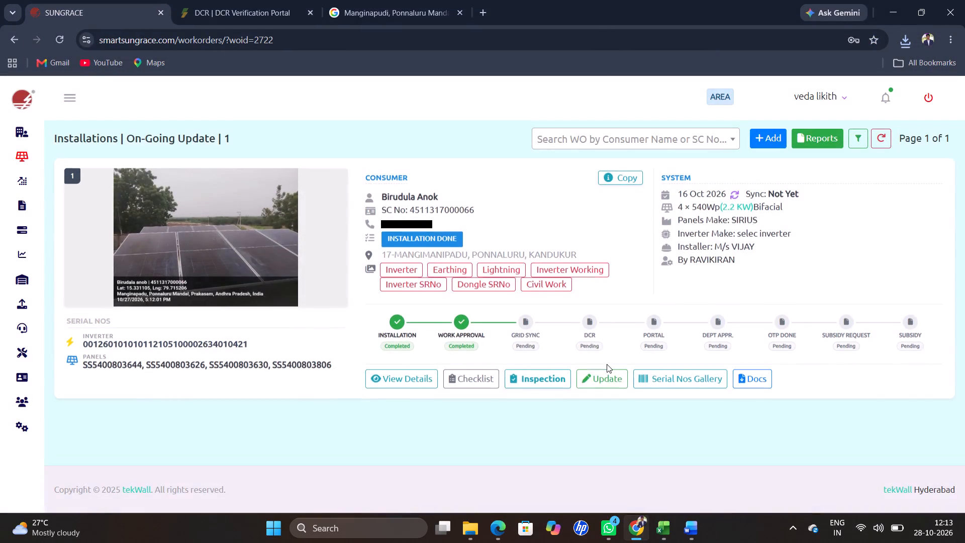
pyautogui.click(603, 378)
pyautogui.click(370, 321)
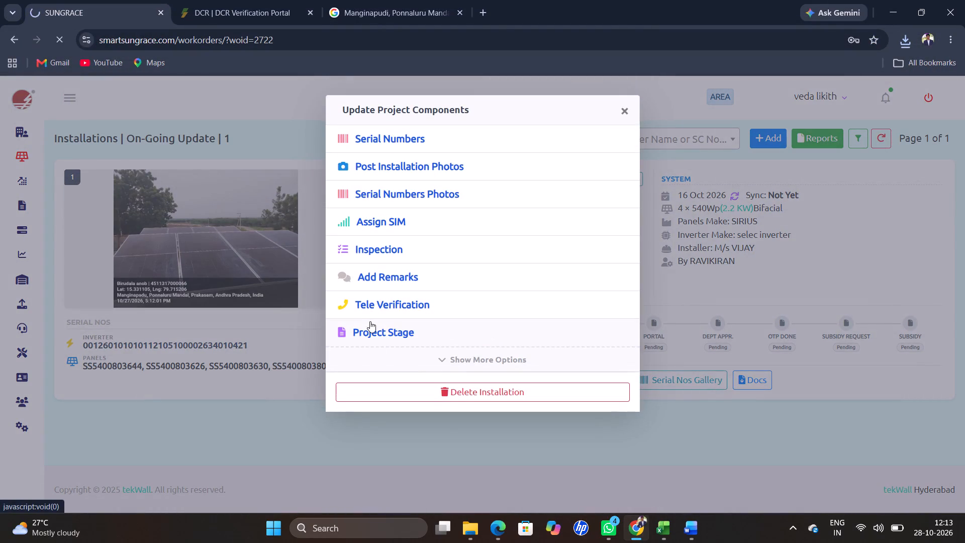
pyautogui.scroll(-5, 365, 250)
pyautogui.click(318, 316)
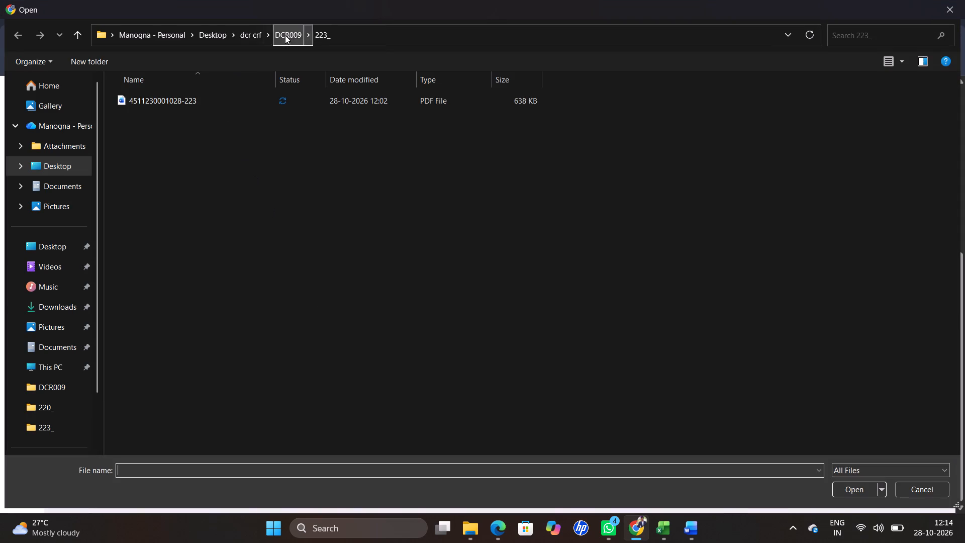
pyautogui.click(285, 35)
pyautogui.scroll(-6, 225, 446)
pyautogui.doubleClick(173, 420)
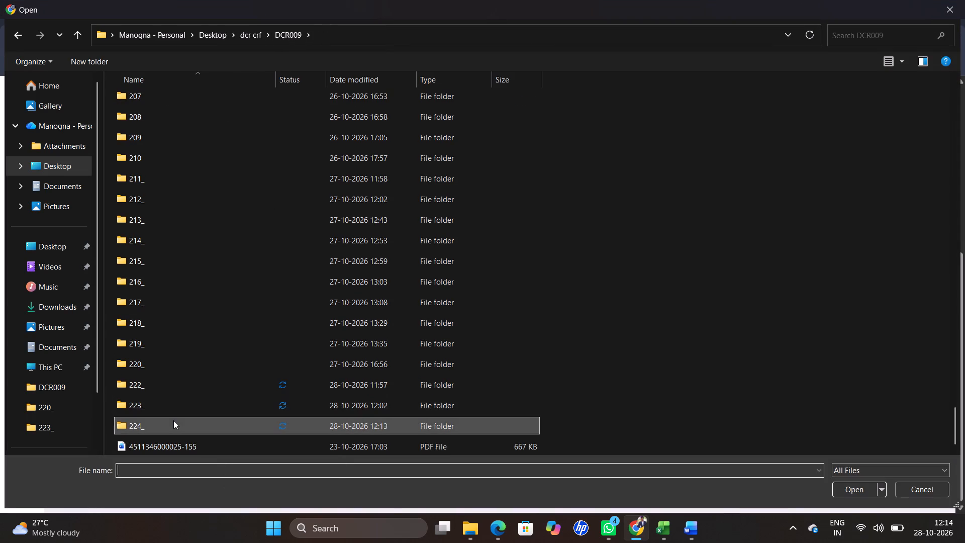
pyautogui.doubleClick(142, 101)
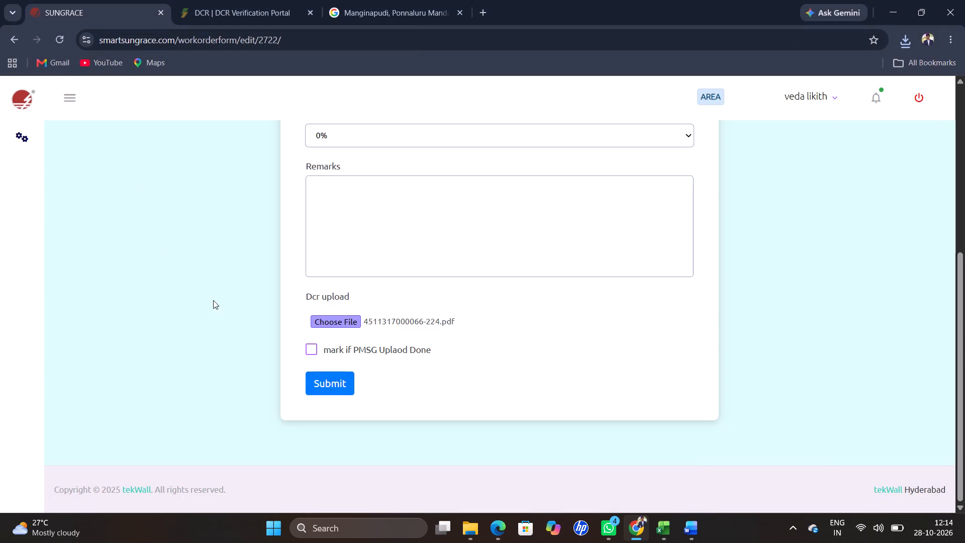
pyautogui.click(329, 382)
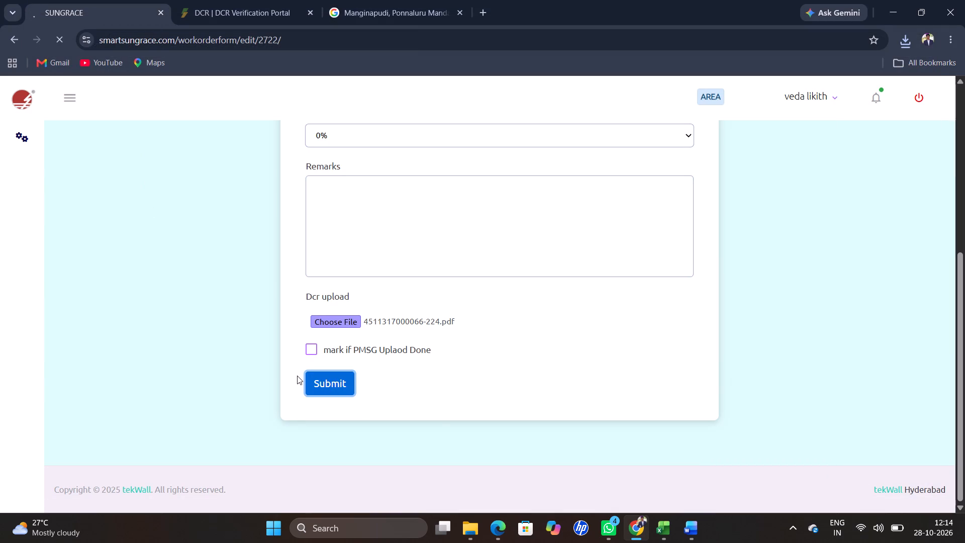
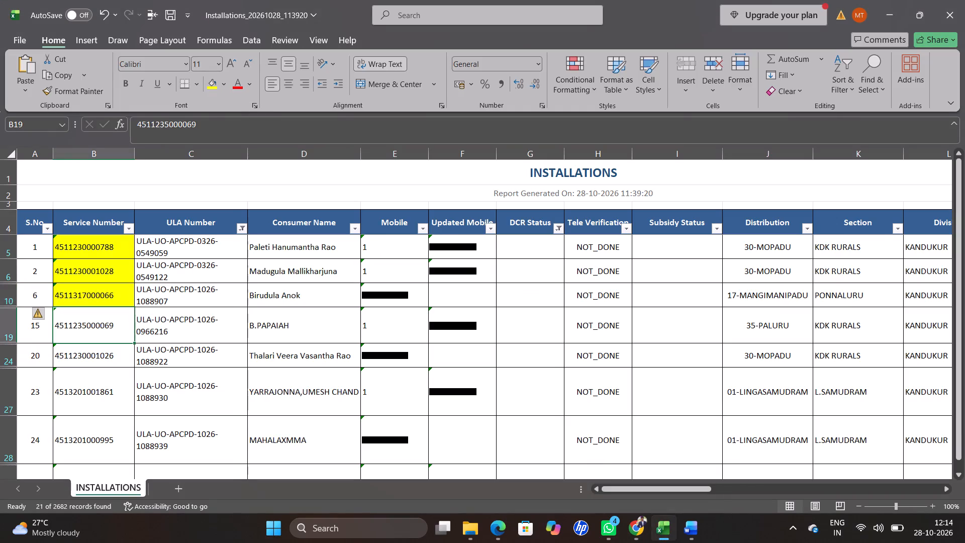
# Copy the service number in the S.No 15 row of the INSTALLATIONS sheet and open its work order in SUNGRACE.
pyautogui.hotkey('ctrl', 'c')
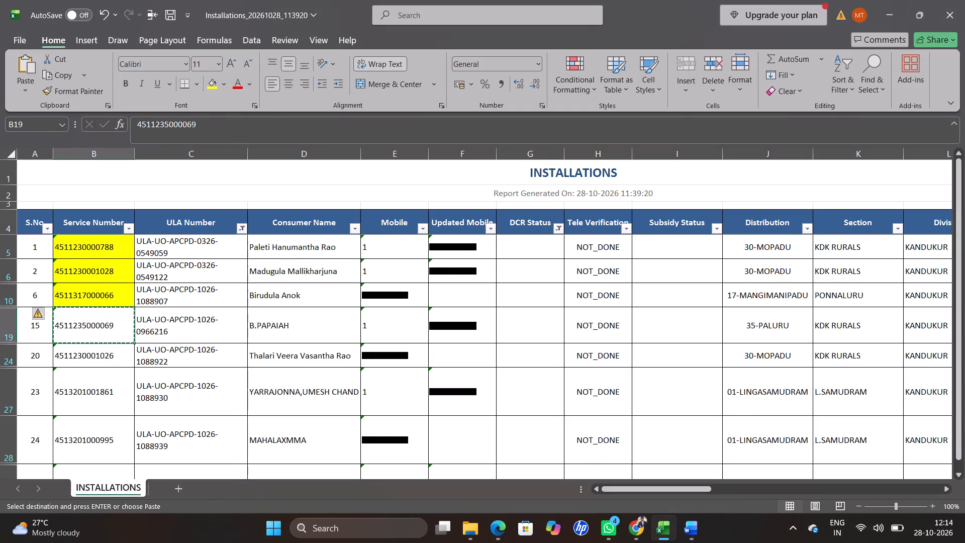
pyautogui.click(626, 485)
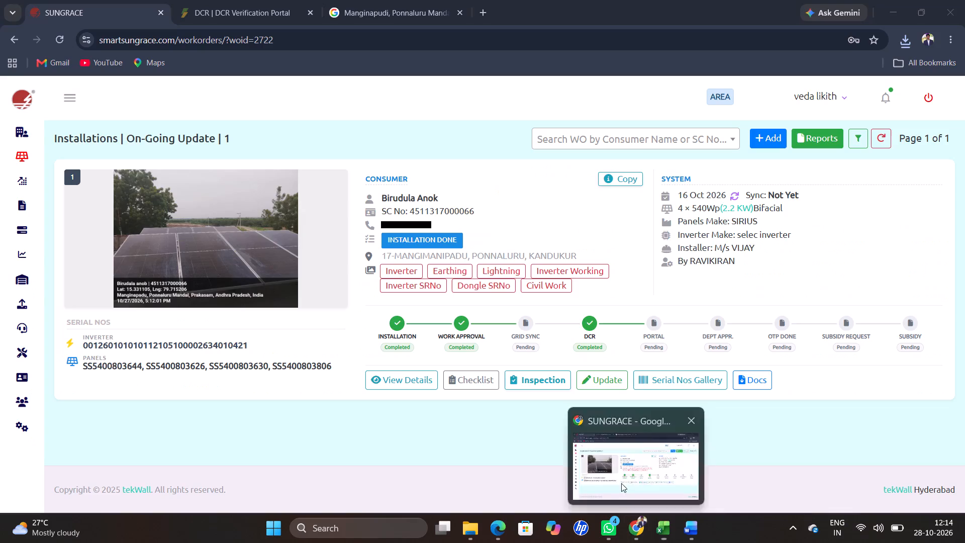
pyautogui.click(576, 143)
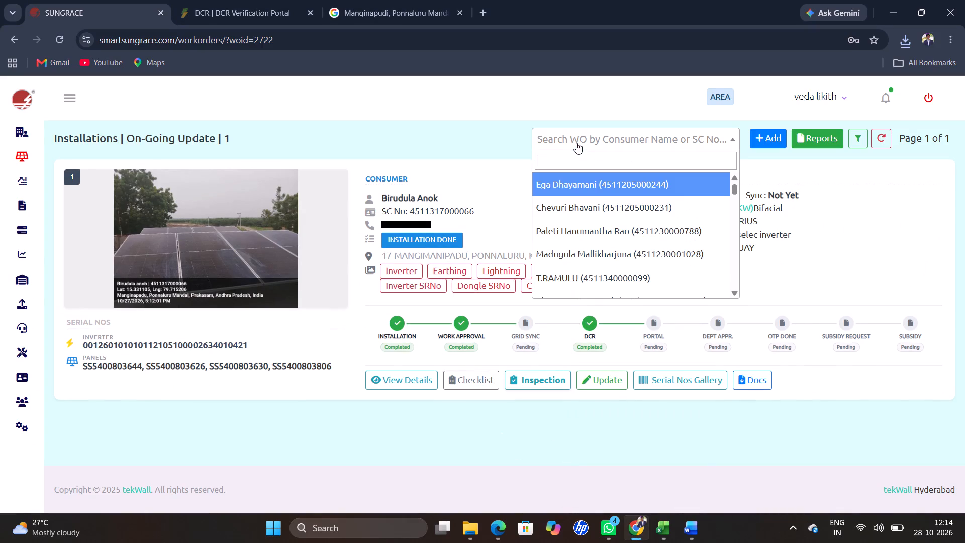
pyautogui.hotkey('ctrl', 'v')
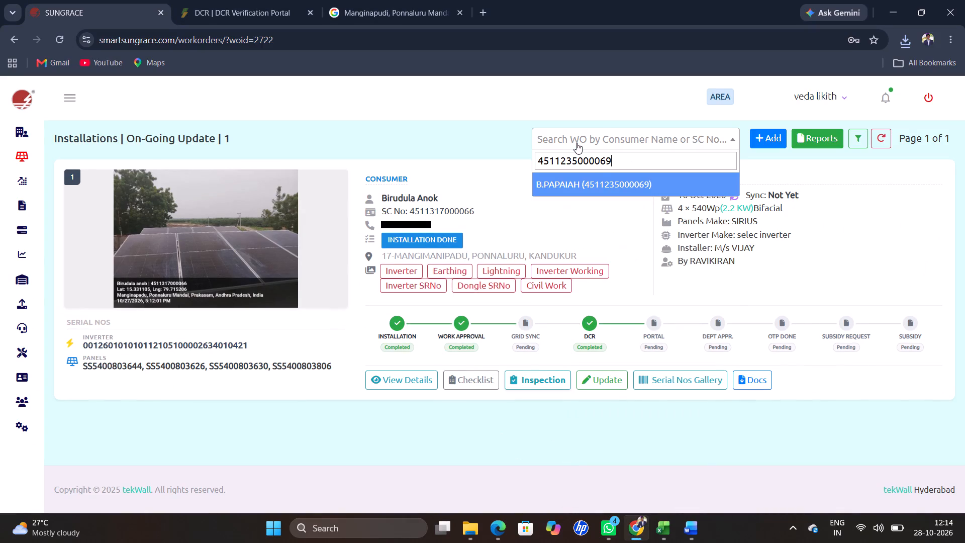
pyautogui.press('Return')
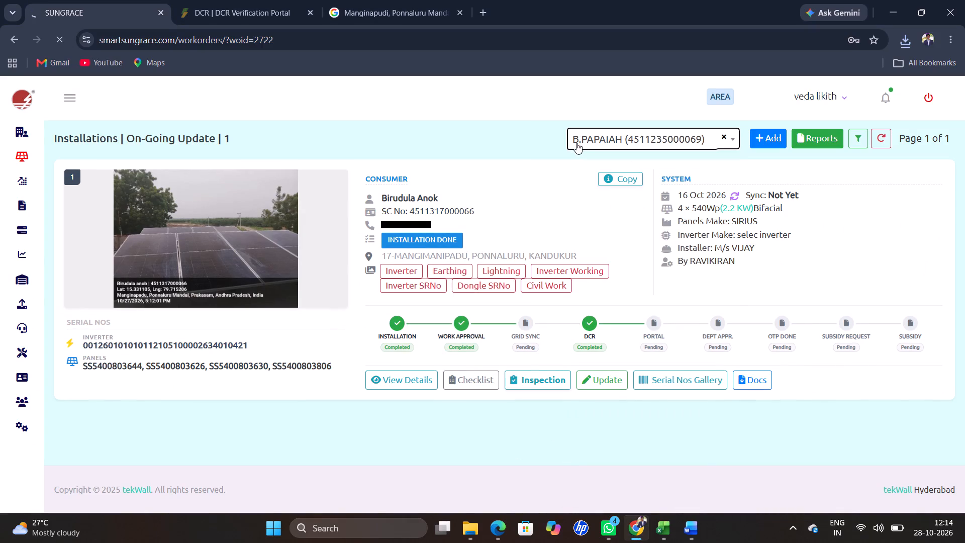
# Copy the work order's ULA number and enter it as the consumer application number in a new B2C DCR form on the DCR portal.
pyautogui.click(607, 175)
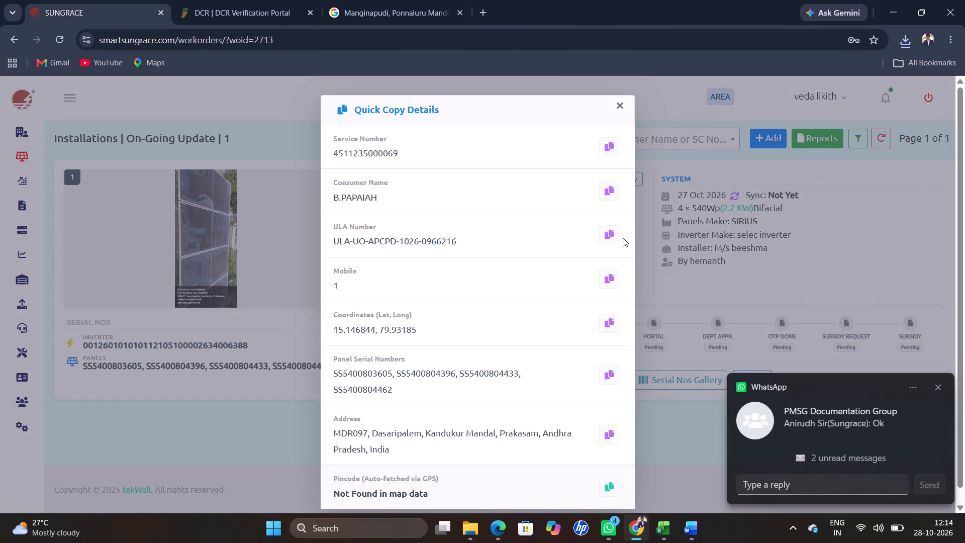
pyautogui.doubleClick(610, 236)
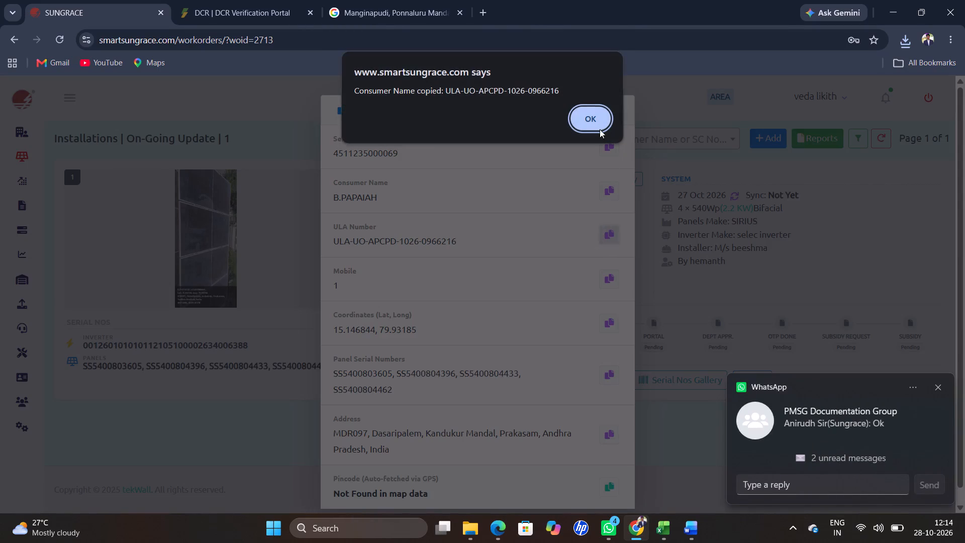
pyautogui.click(595, 122)
pyautogui.click(257, 2)
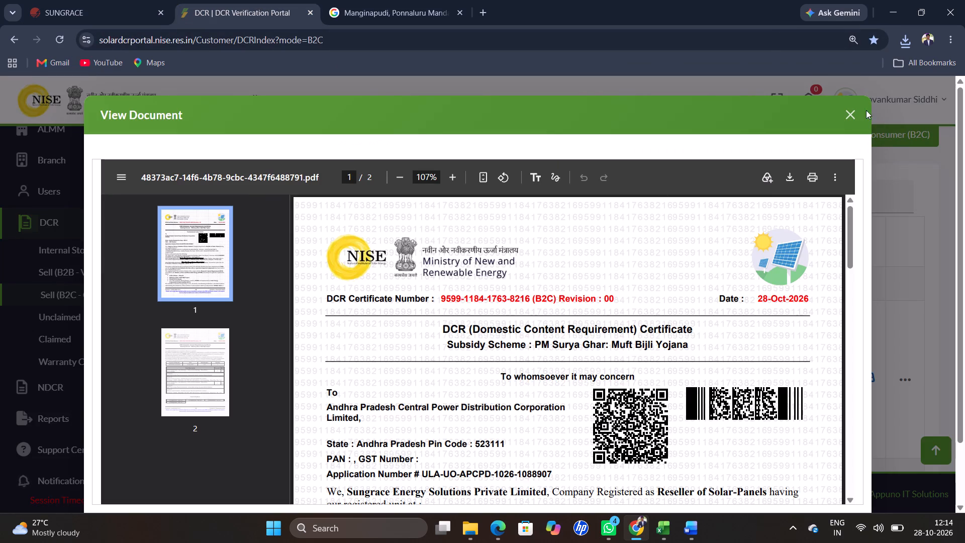
pyautogui.click(863, 110)
pyautogui.click(852, 114)
pyautogui.click(864, 139)
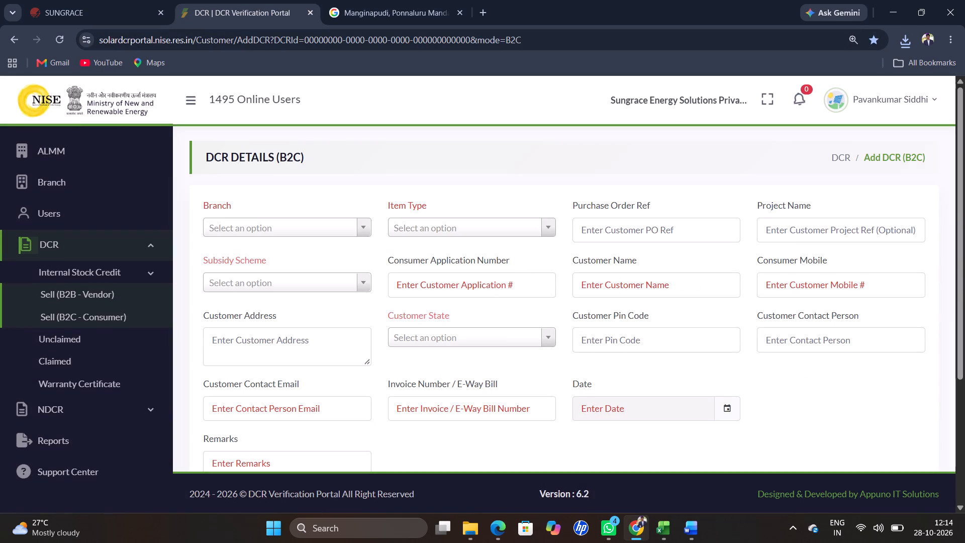
pyautogui.click(497, 285)
pyautogui.hotkey('ctrl', 'v')
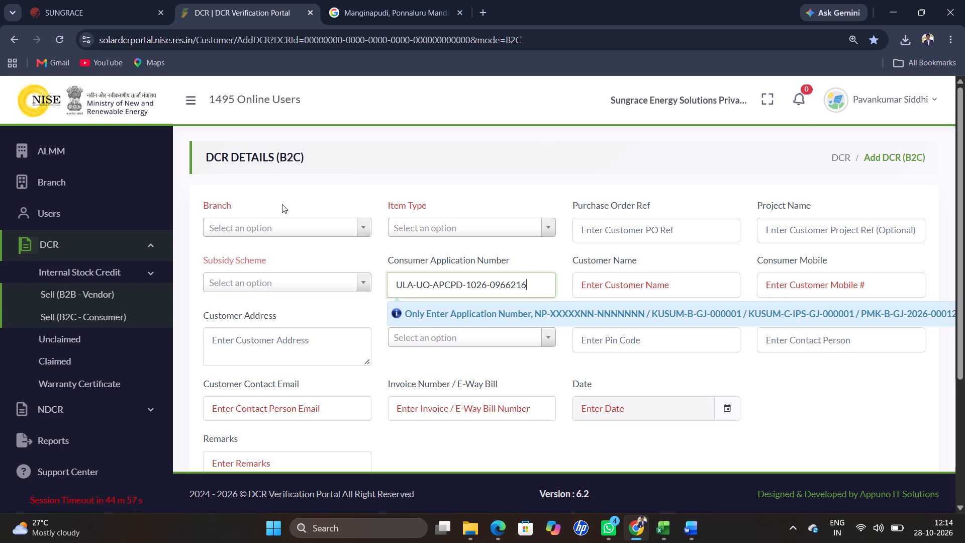
# Set the branch to Andhra Pradesh, the item type to Solar Panels and the subsidy scheme to PM Surya Ghar: Muft Bijli Yojana.
pyautogui.click(277, 224)
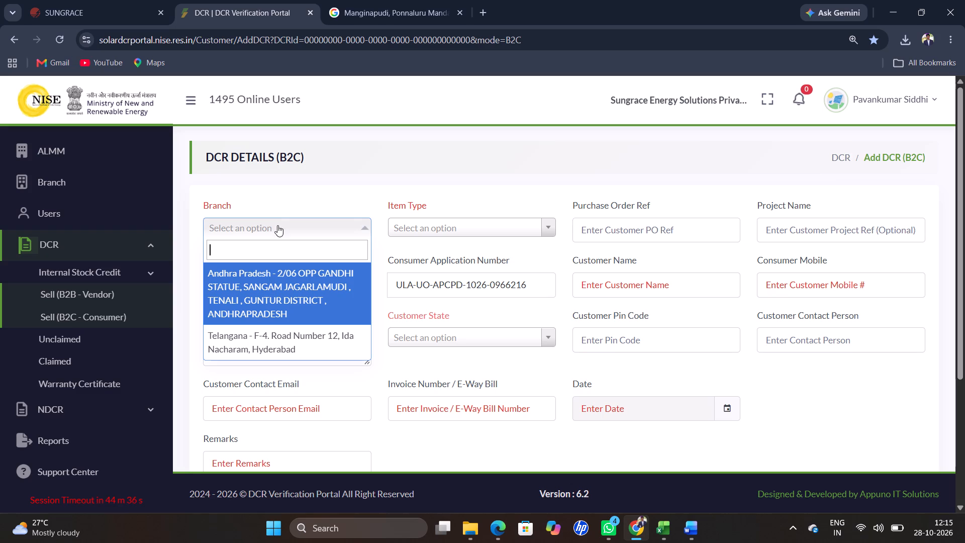
pyautogui.click(265, 294)
pyautogui.click(409, 221)
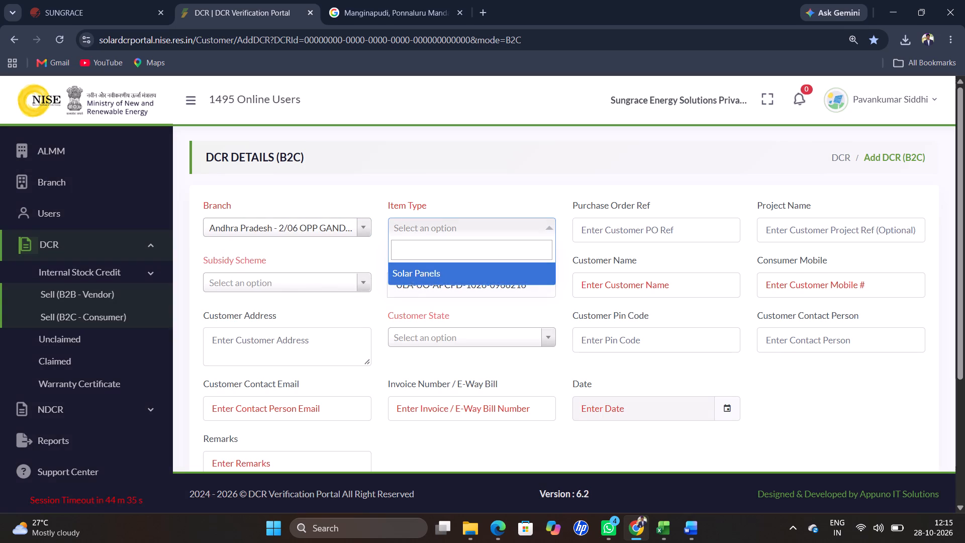
pyautogui.click(411, 275)
pyautogui.click(346, 284)
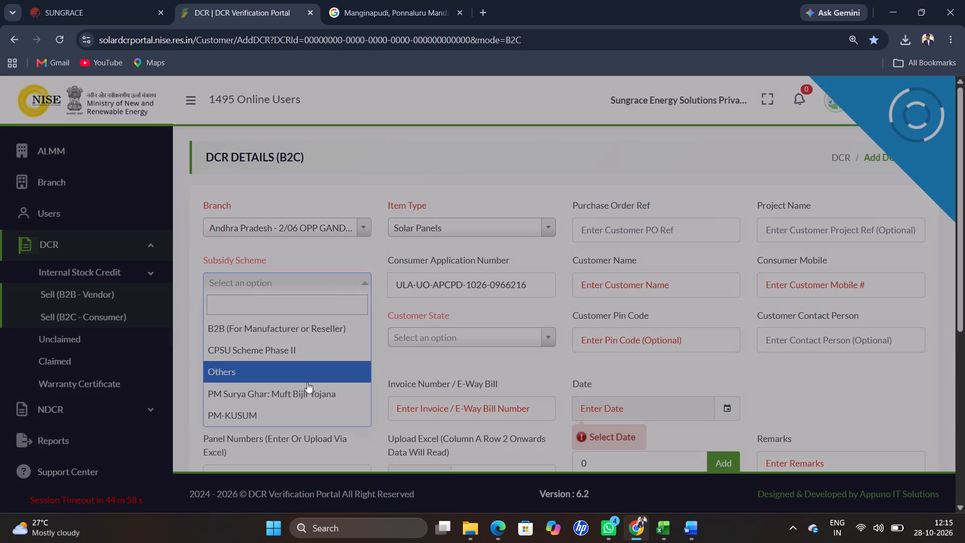
pyautogui.click(309, 385)
# Copy Andhra Pradesh Central Power Distribution Corporation Limited from the Kandukuru details Word document into the DCR form's customer name.
pyautogui.click(601, 288)
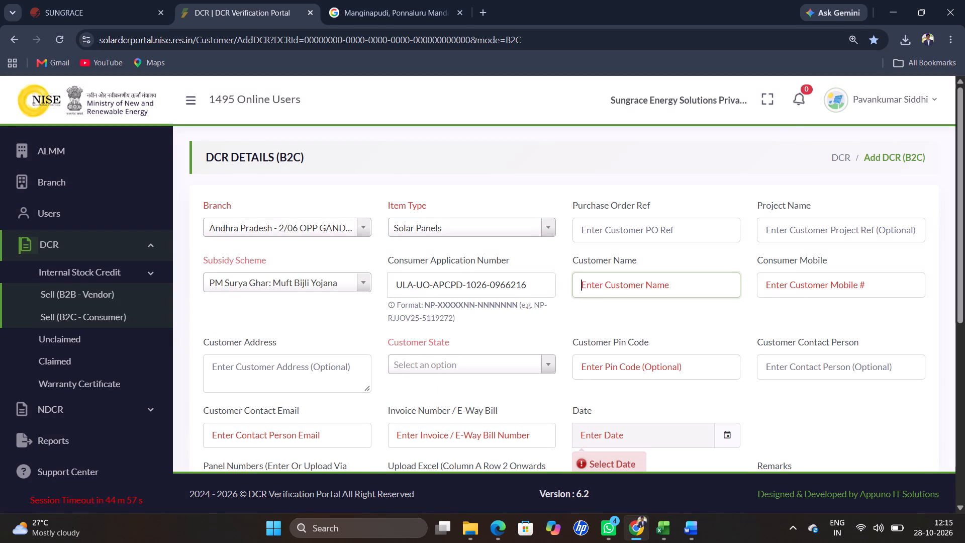
pyautogui.click(684, 489)
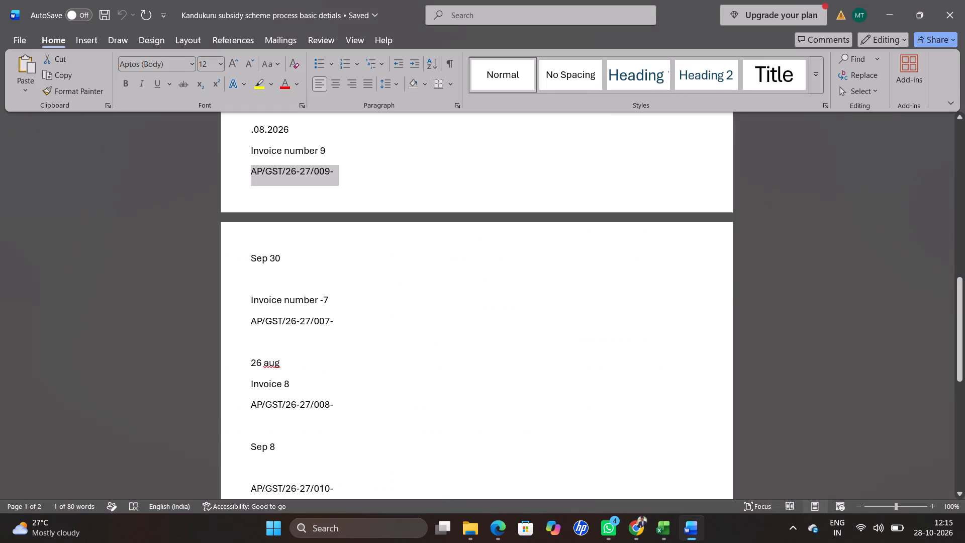
pyautogui.scroll(14, 234, 261)
pyautogui.scroll(3, 308, 227)
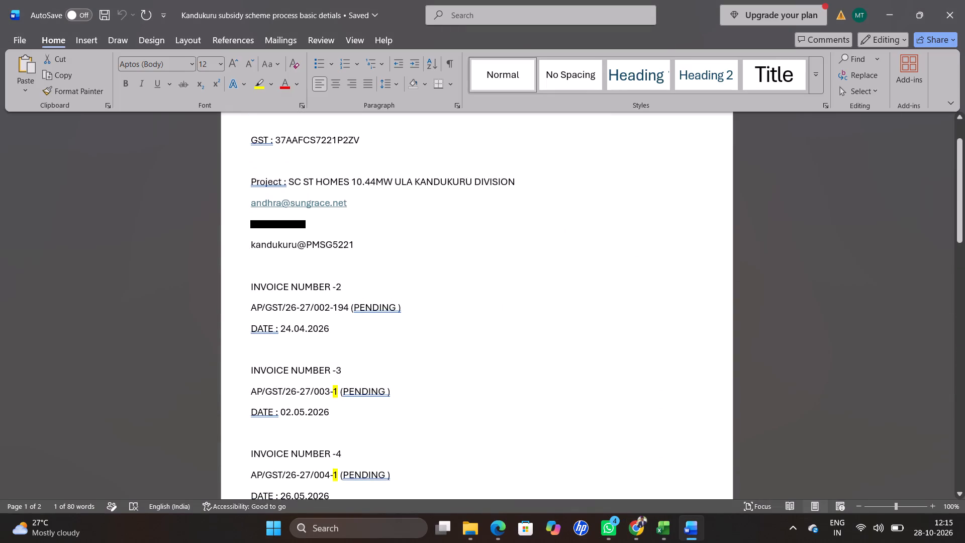
pyautogui.scroll(6, 419, 228)
pyautogui.moveTo(333, 159); pyautogui.dragTo(443, 162)
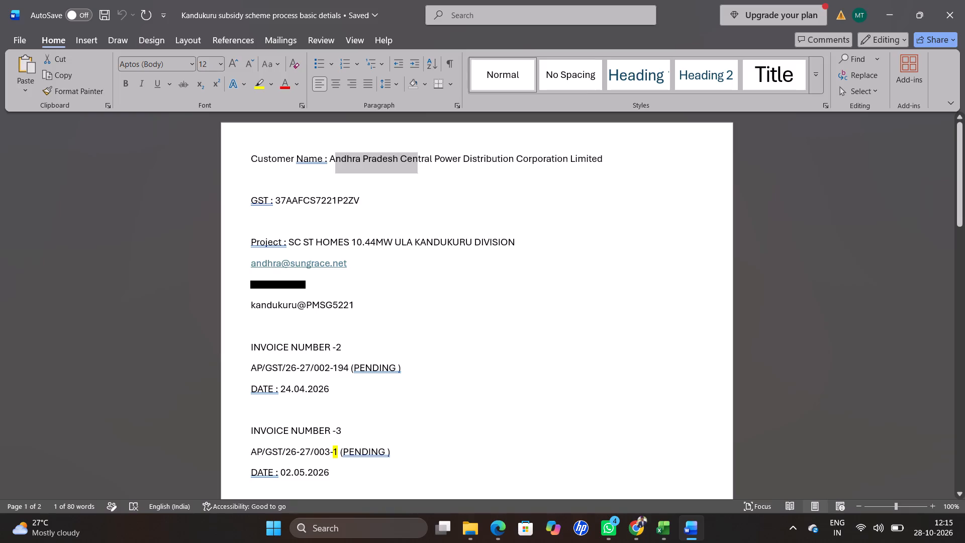
pyautogui.moveTo(443, 162); pyautogui.dragTo(630, 162)
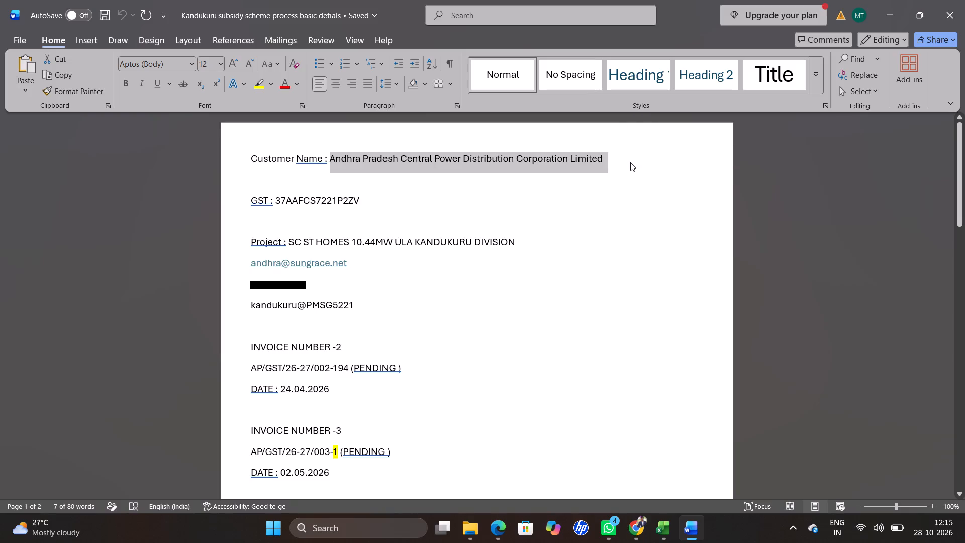
pyautogui.hotkey('ctrl', 'c')
pyautogui.click(623, 483)
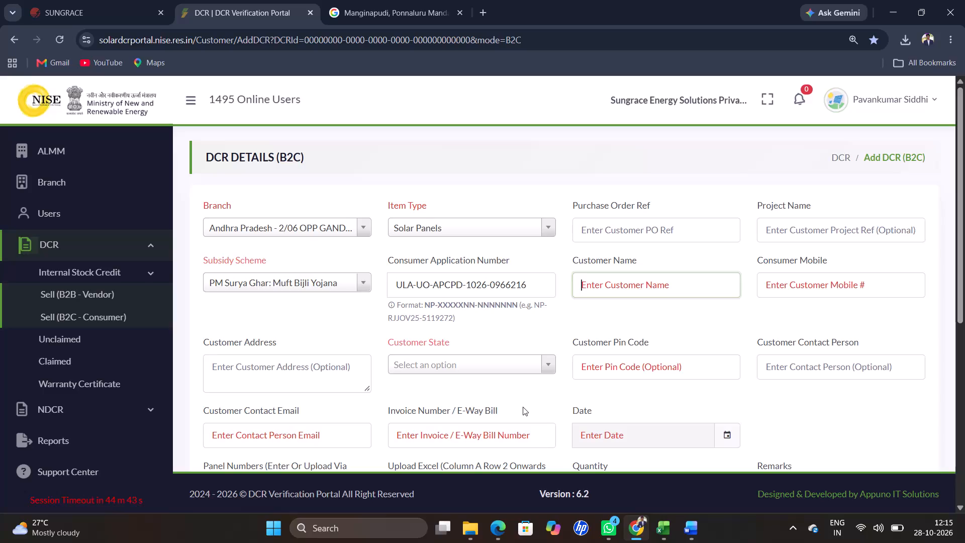
pyautogui.hotkey('ctrl', 'v')
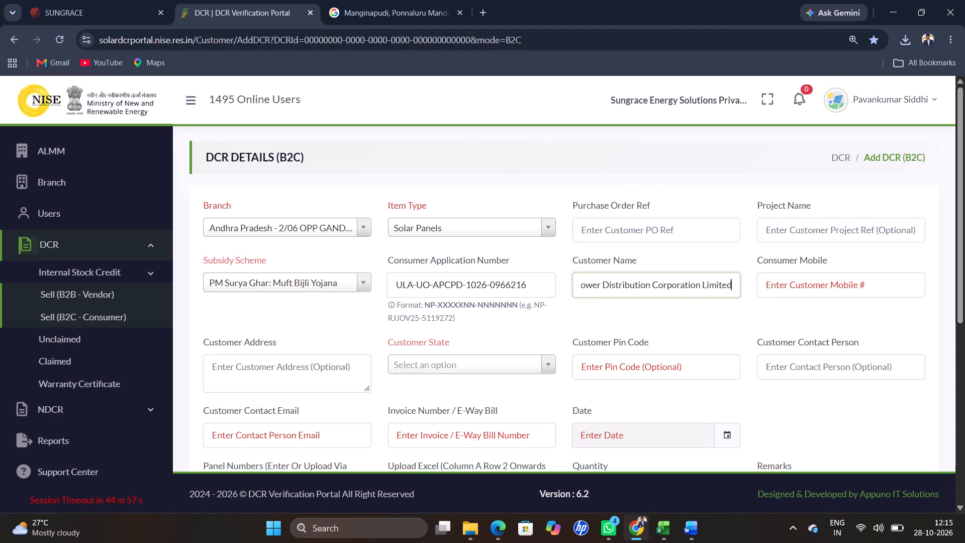
pyautogui.click(808, 239)
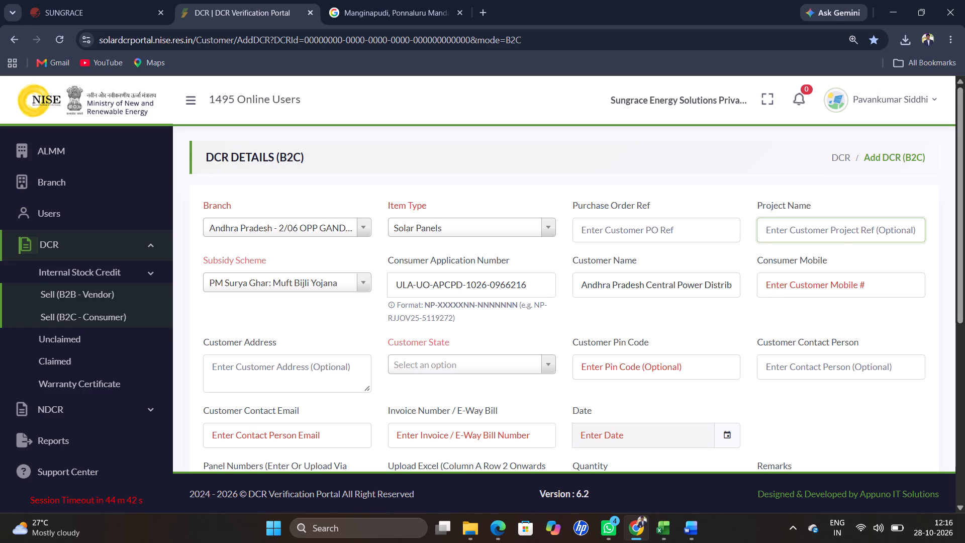
pyautogui.click(689, 474)
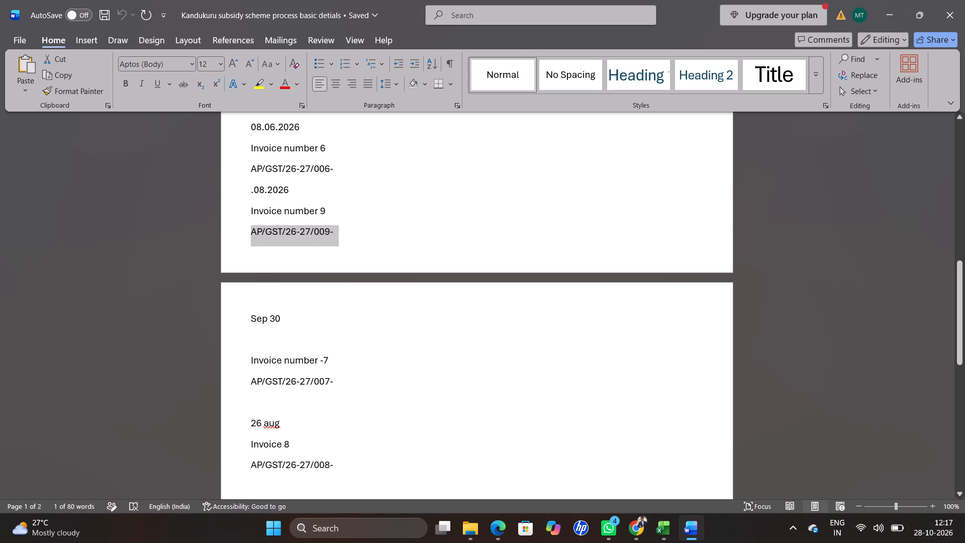
pyautogui.click(633, 475)
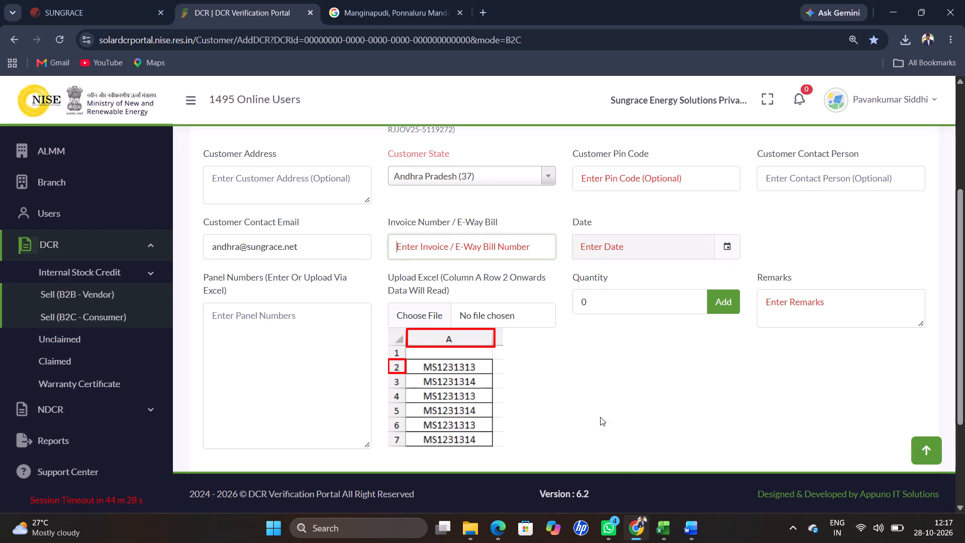
pyautogui.hotkey('ctrl', 'v')
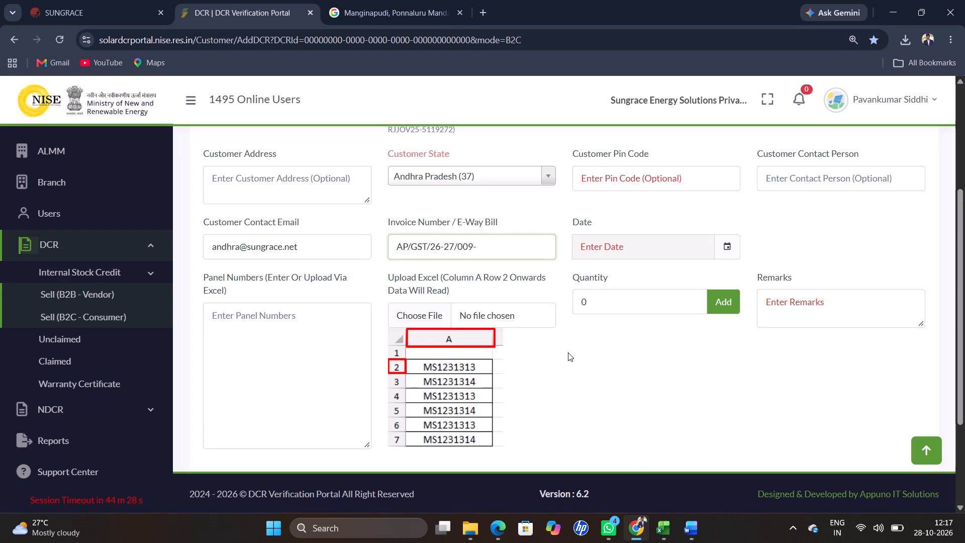
pyautogui.write('225')
pyautogui.press('BackSpace')
pyautogui.press('4')
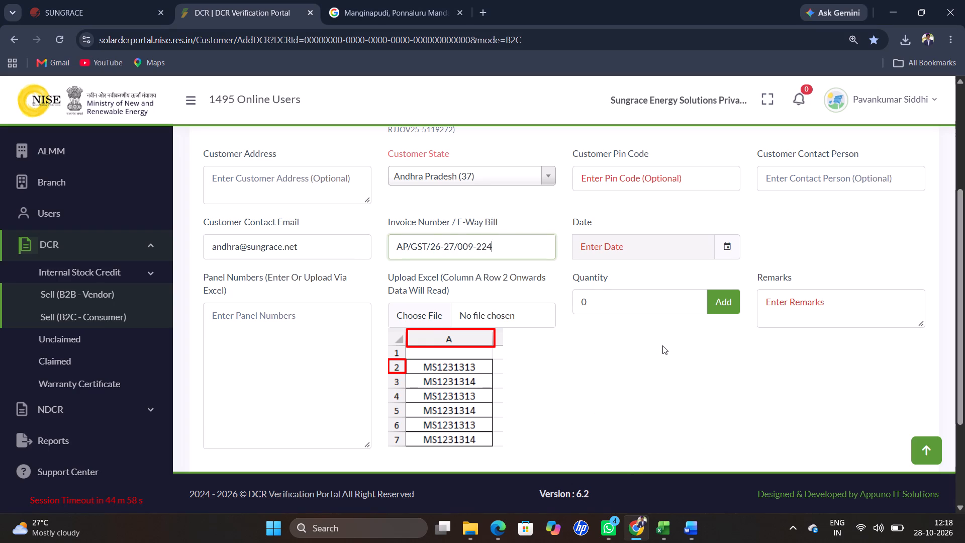
pyautogui.click(647, 249)
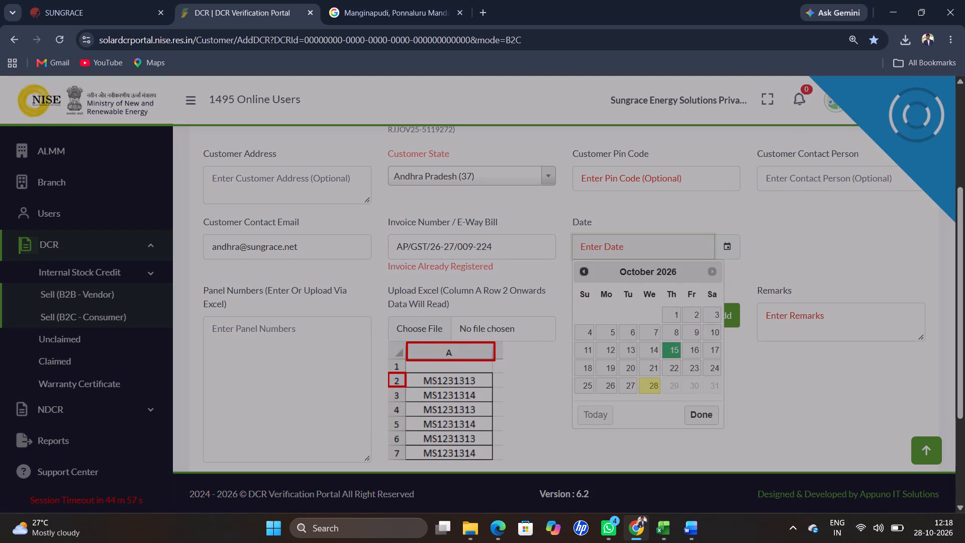
# Change the invoice number to AP/GST/26-27/009-225.
pyautogui.click(526, 251)
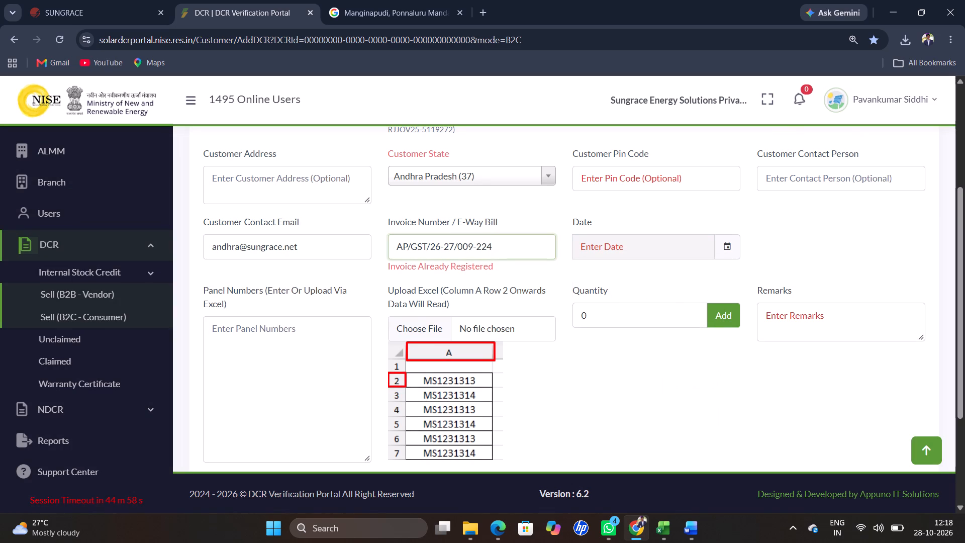
pyautogui.press('BackSpace')
pyautogui.press('5')
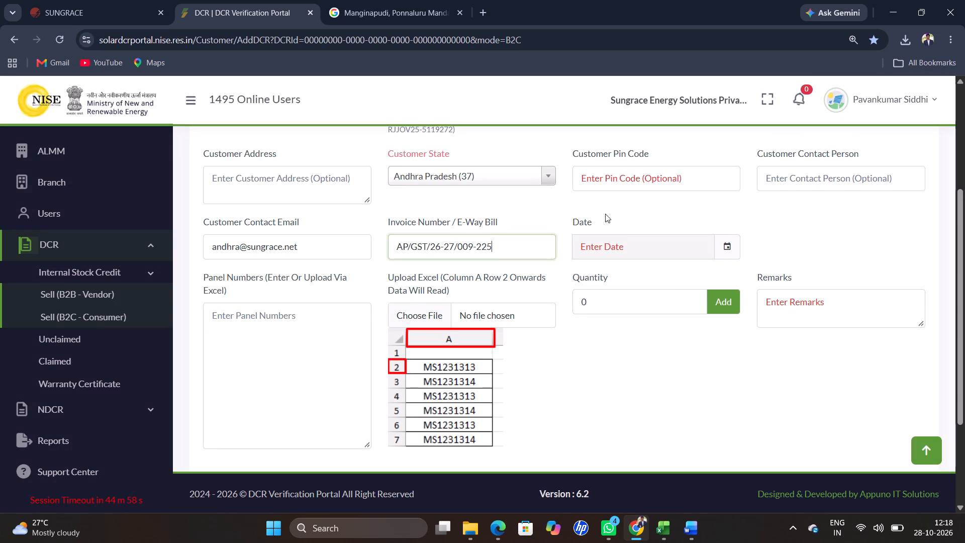
# Set the invoice date to 30-Sep-2026.
pyautogui.click(612, 243)
pyautogui.click(588, 271)
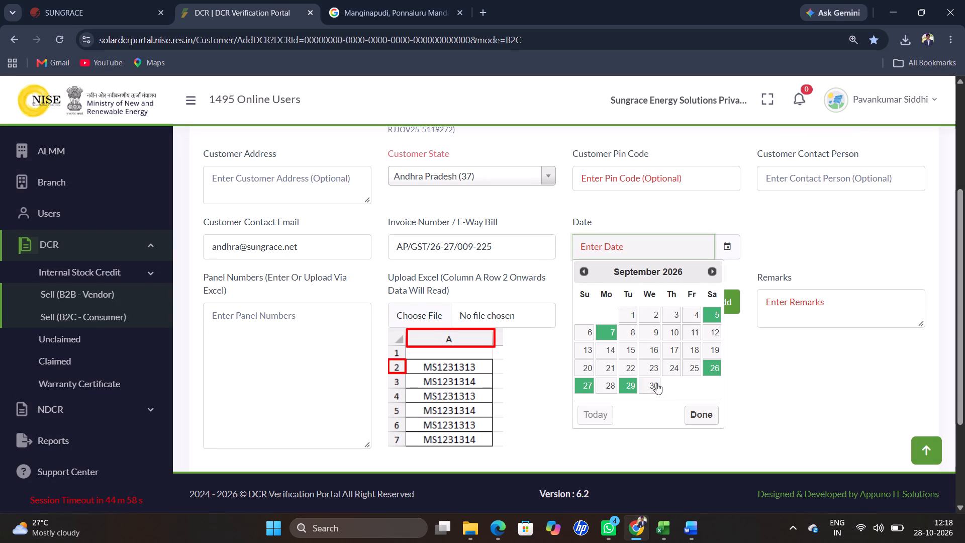
pyautogui.click(656, 383)
pyautogui.click(193, 393)
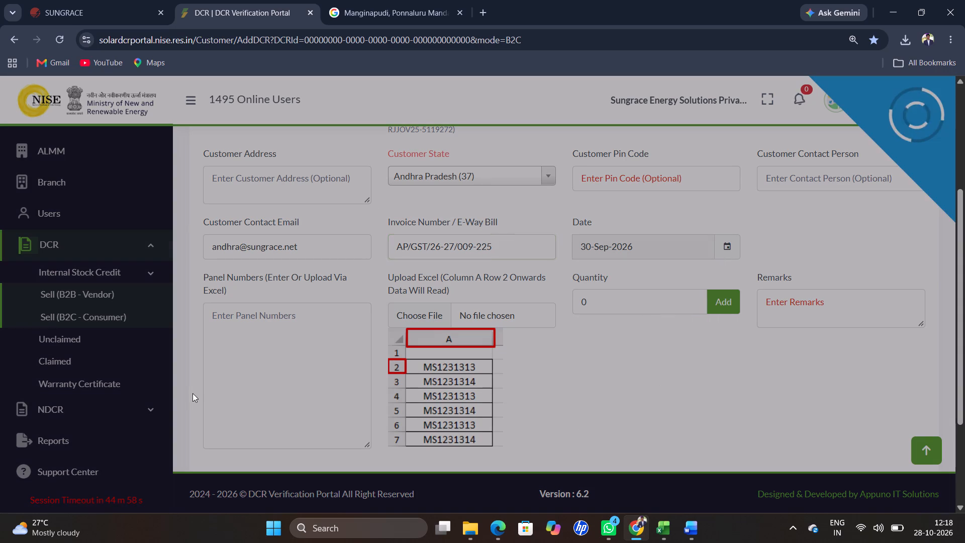
# Copy the four panel serial numbers from the SUNGRACE work order's quick copy details into the DCR form's panel numbers.
pyautogui.click(268, 338)
pyautogui.click(88, 0)
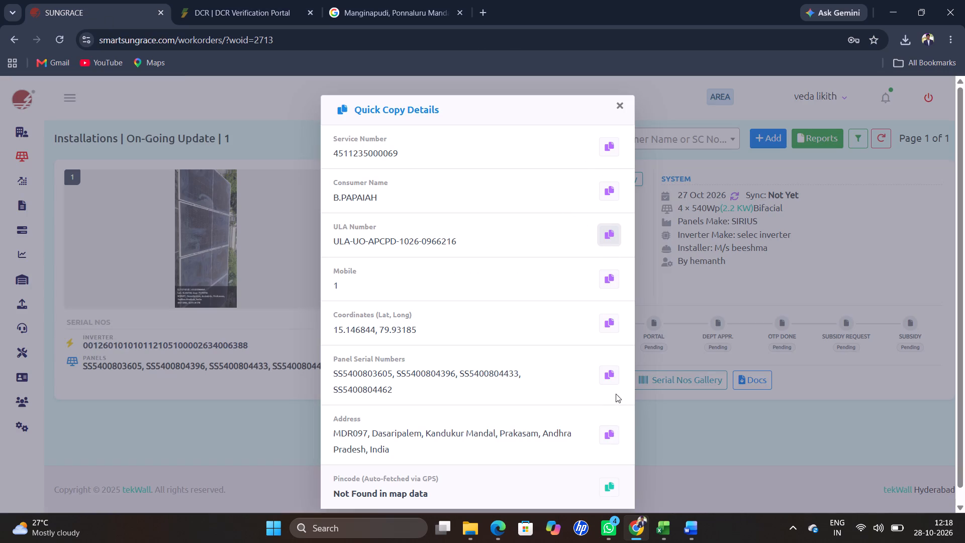
pyautogui.doubleClick(611, 374)
pyautogui.moveTo(260, 0); pyautogui.dragTo(260, 12)
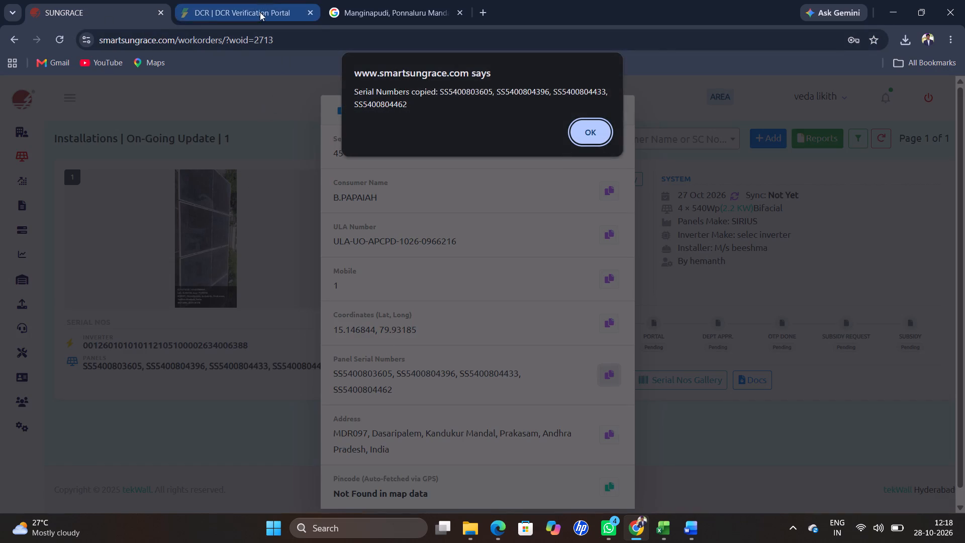
pyautogui.moveTo(260, 12); pyautogui.dragTo(262, 19)
pyautogui.hotkey('ctrl', 'v')
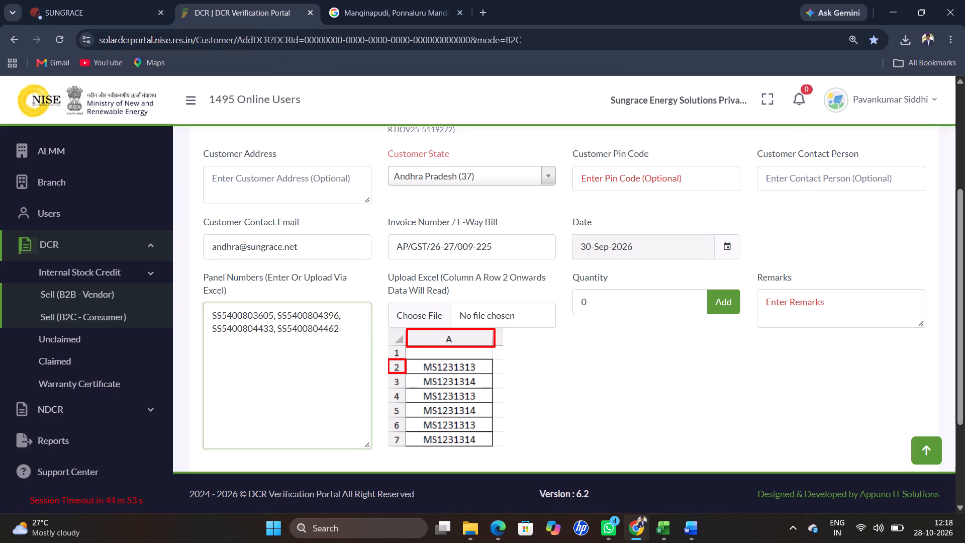
pyautogui.press('Left')
pyautogui.press('Left')
pyautogui.press('Left')
pyautogui.press('Left')
pyautogui.press('Left')
pyautogui.press('Left')
pyautogui.press('Left')
pyautogui.press('Left')
pyautogui.press('Left')
pyautogui.press('Left')
pyautogui.press('Left')
pyautogui.press('Left')
pyautogui.press('BackSpace')
pyautogui.press('BackSpace')
pyautogui.press('Return')
pyautogui.press('Up')
pyautogui.press('Up')
pyautogui.press('Up')
pyautogui.press('Up')
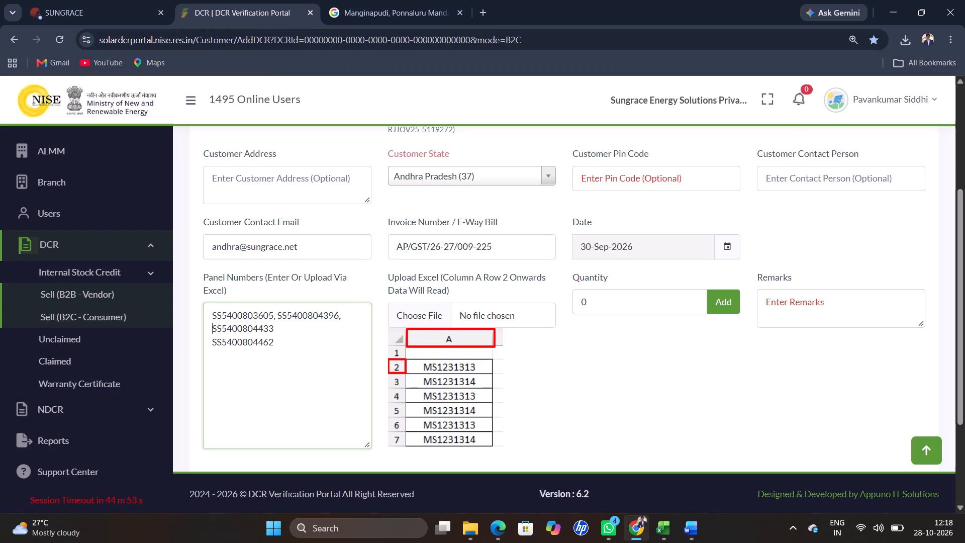
pyautogui.press('Right')
pyautogui.press('Right')
pyautogui.press('Right')
pyautogui.press('Right')
pyautogui.press('Right')
pyautogui.press('Right')
pyautogui.press('Right')
pyautogui.press('Right')
pyautogui.press('Right')
pyautogui.press('Right')
pyautogui.press('Right')
pyautogui.press('Right')
pyautogui.press('Right')
pyautogui.press('Right')
pyautogui.press('Right')
pyautogui.press('Right')
pyautogui.press('Left')
pyautogui.press('Left')
pyautogui.press('BackSpace')
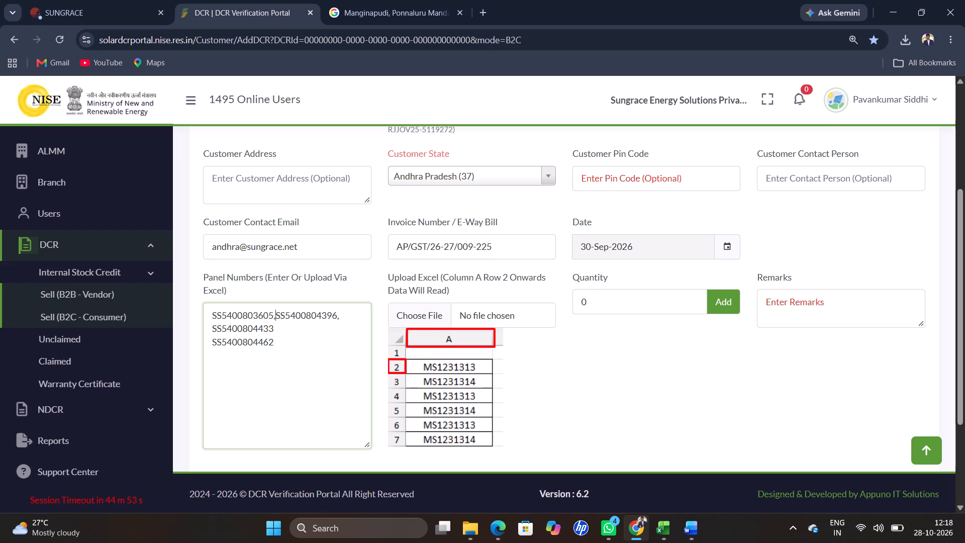
pyautogui.press('BackSpace')
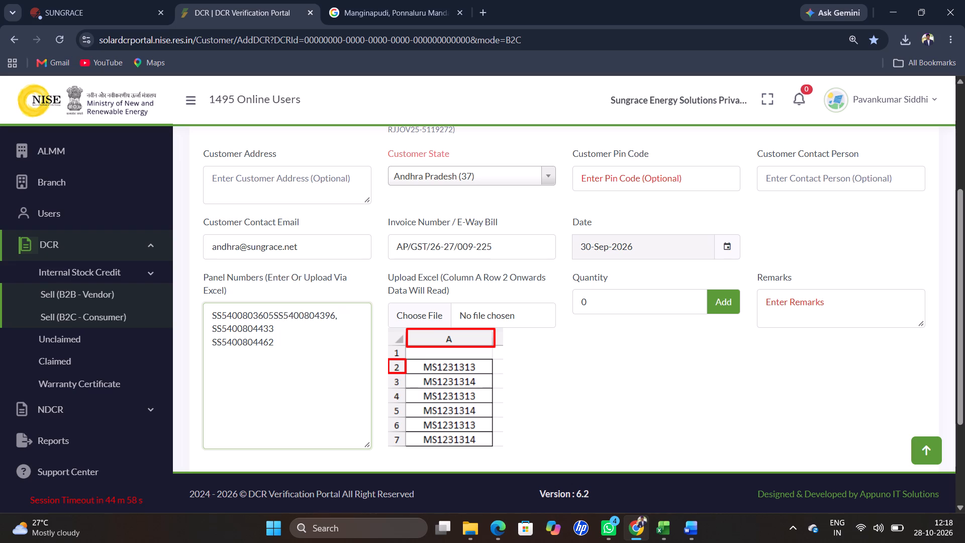
pyautogui.press('Return')
pyautogui.press('Right')
pyautogui.press('Right')
pyautogui.press('Right')
pyautogui.press('Right')
pyautogui.press('Right')
pyautogui.press('Right')
pyautogui.press('Right')
pyautogui.press('Right')
pyautogui.press('Right')
pyautogui.press('Right')
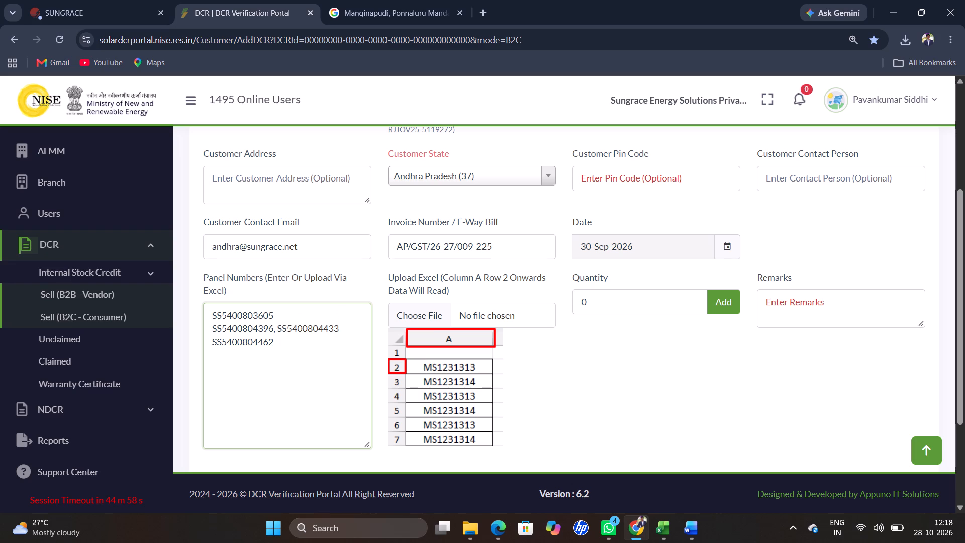
pyautogui.press('Right')
pyautogui.press('Right')
pyautogui.press('Right')
pyautogui.press('Right')
pyautogui.press('BackSpace')
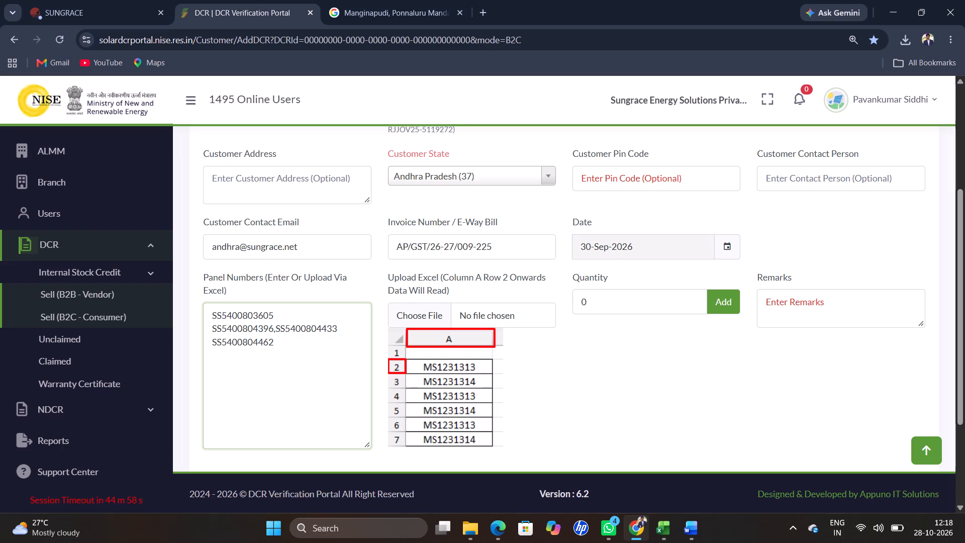
pyautogui.press('BackSpace')
pyautogui.press('Return')
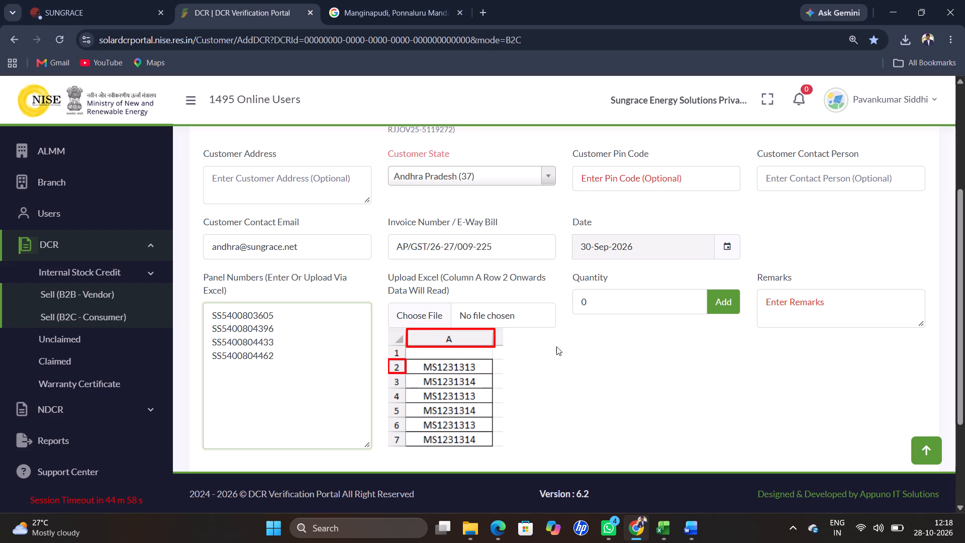
# Set the quantity to 4 and try to add the listed panel serial numbers to the form.
pyautogui.click(606, 307)
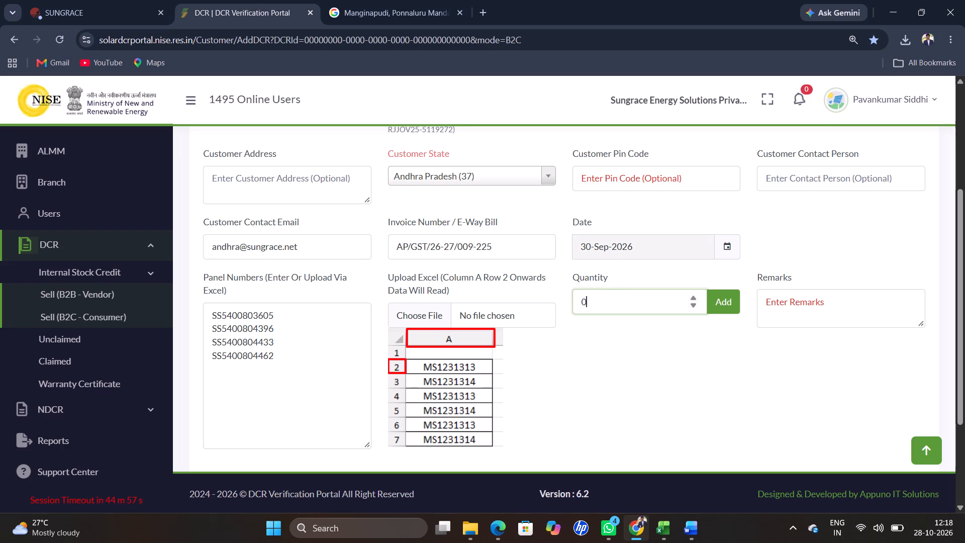
pyautogui.scroll(4, 605, 308)
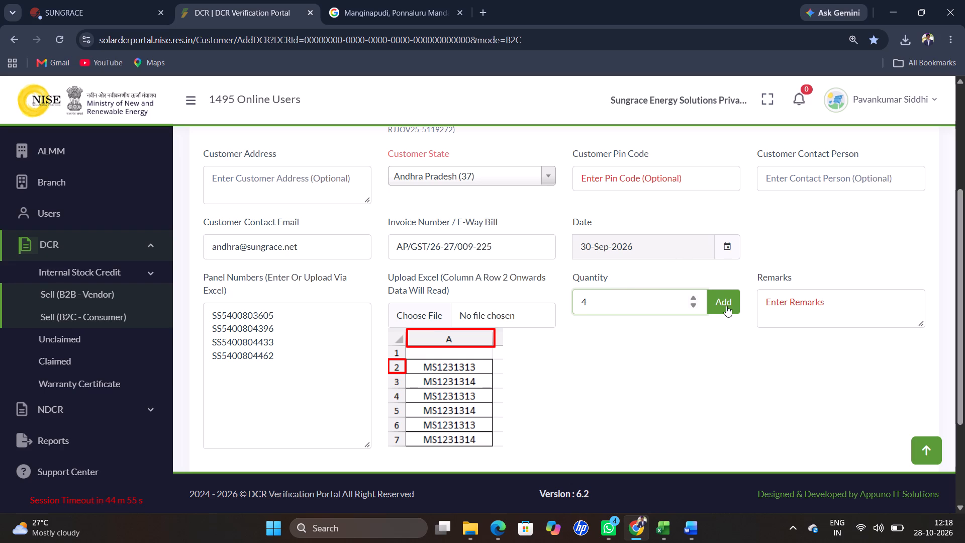
pyautogui.click(729, 308)
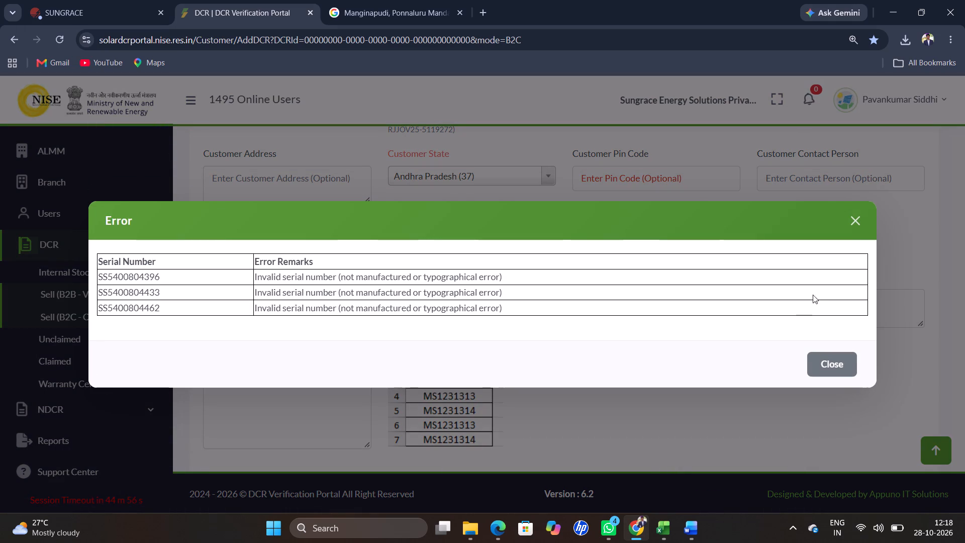
pyautogui.click(854, 214)
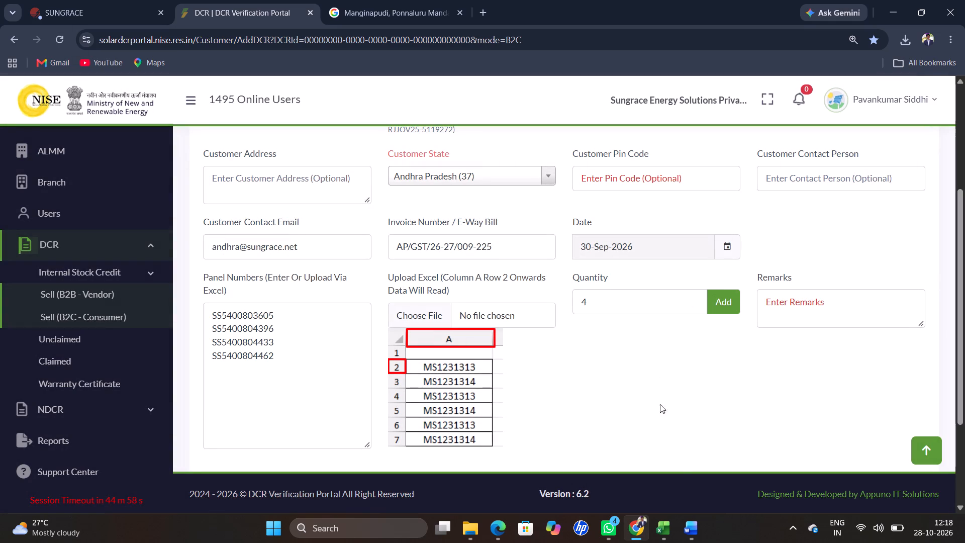
# Fill the S.No 15 service number cell with standard red in the Excel installations sheet.
pyautogui.click(678, 451)
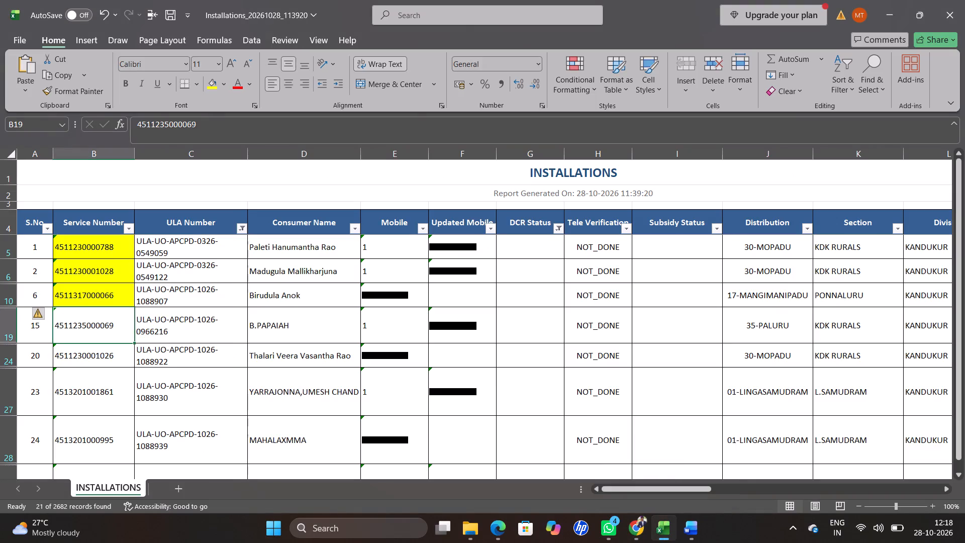
pyautogui.click(227, 88)
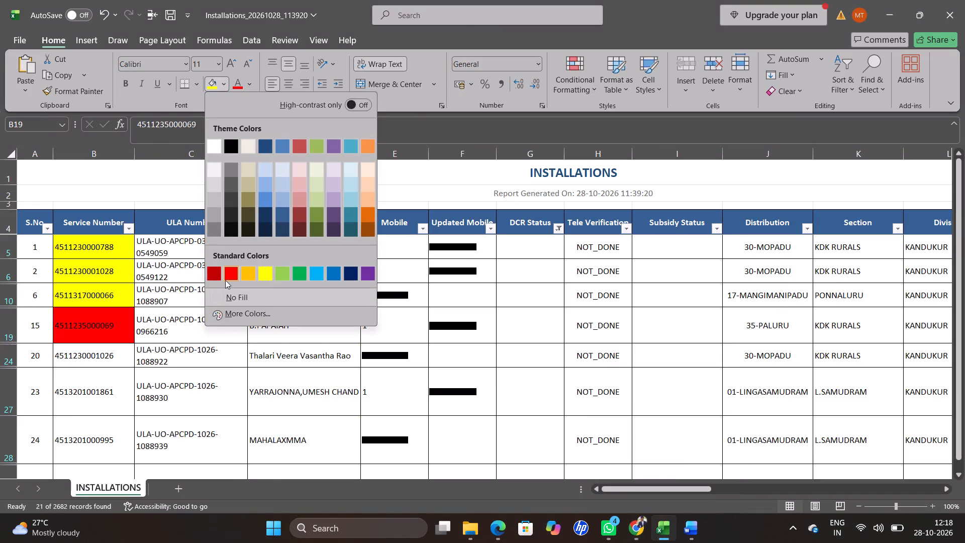
pyautogui.click(228, 275)
# Copy the S.No 20 service number from the Excel installations sheet and open its work order in SUNGRACE in Chrome.
pyautogui.press('Down')
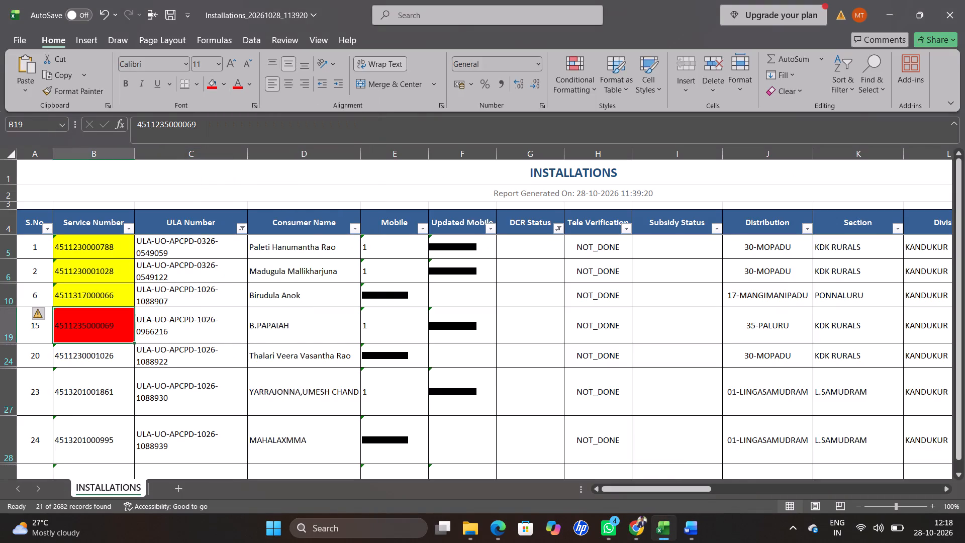
pyautogui.hotkey('ctrl', 'c')
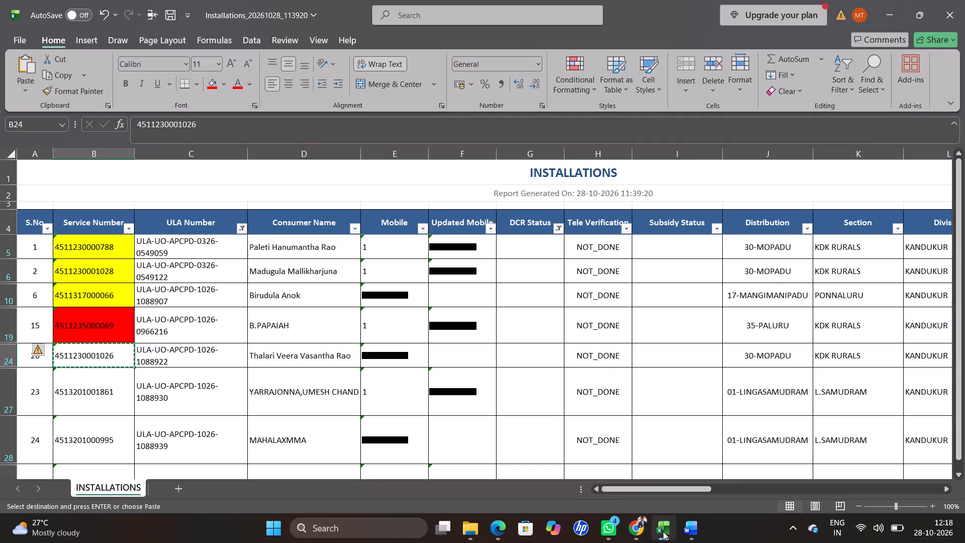
pyautogui.click(625, 474)
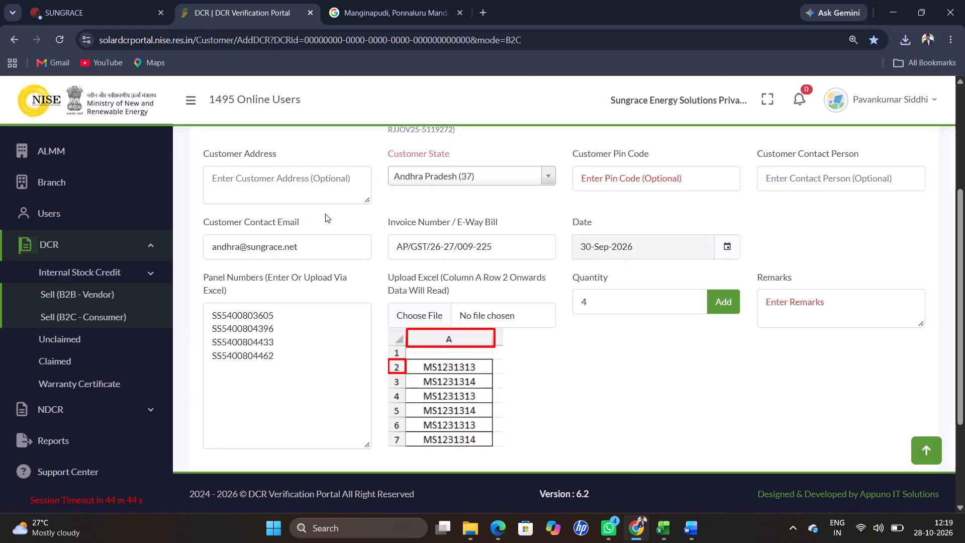
pyautogui.click(90, 0)
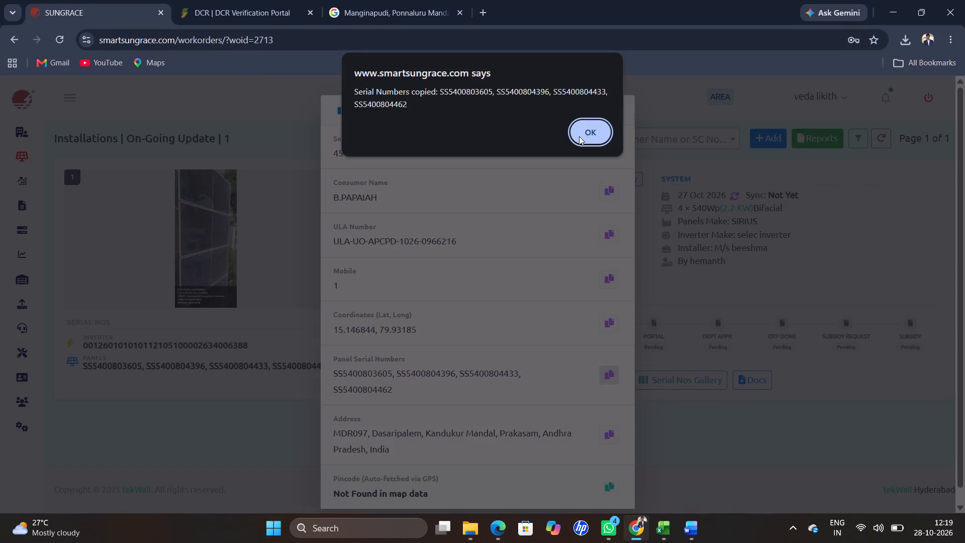
pyautogui.click(587, 134)
pyautogui.click(615, 101)
pyautogui.click(606, 138)
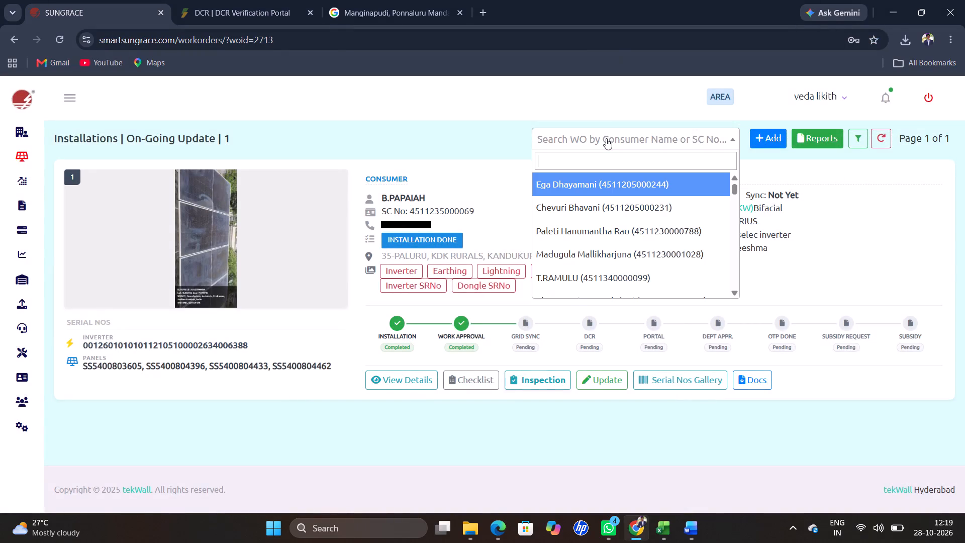
pyautogui.hotkey('ctrl', 'v')
pyautogui.press('Return')
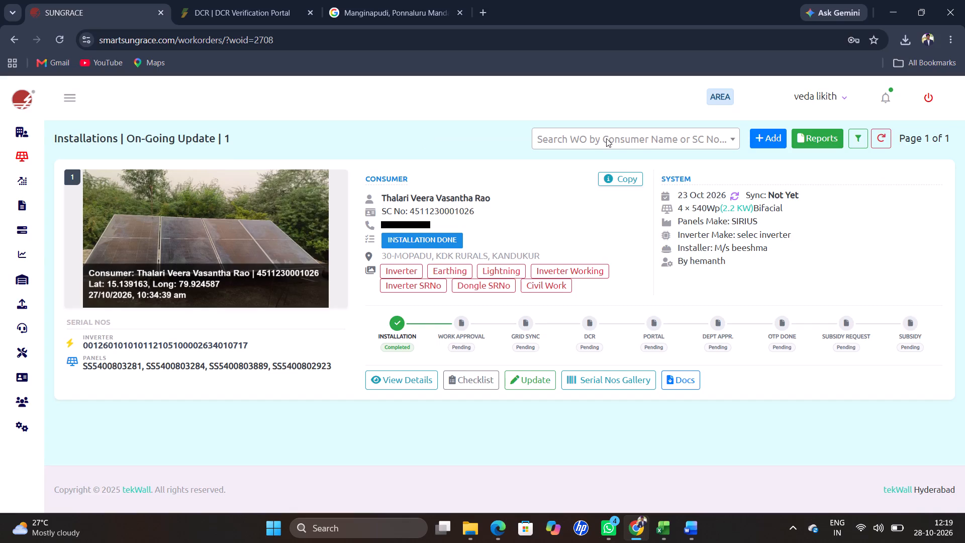
# Copy the ULA number from the S.No 20 work order's quick copy details.
pyautogui.click(618, 173)
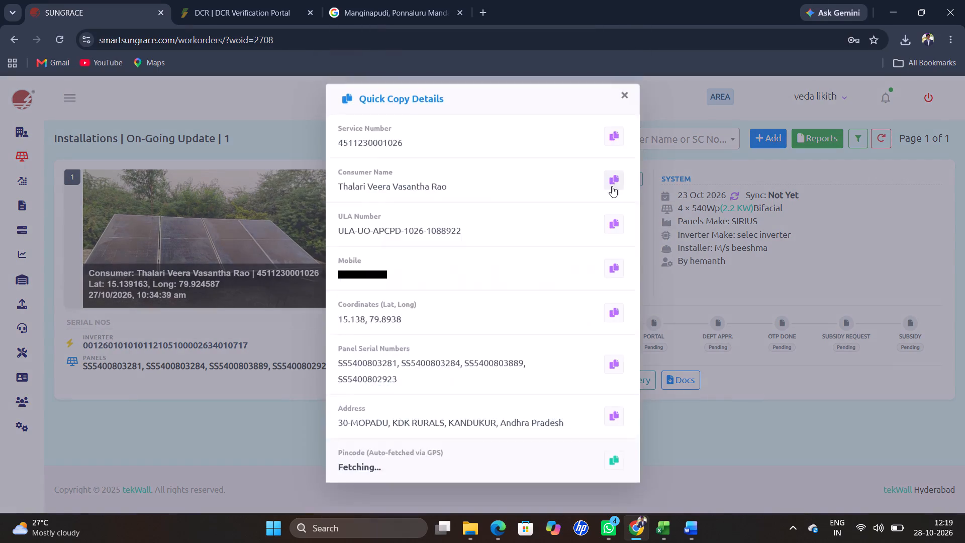
pyautogui.click(616, 230)
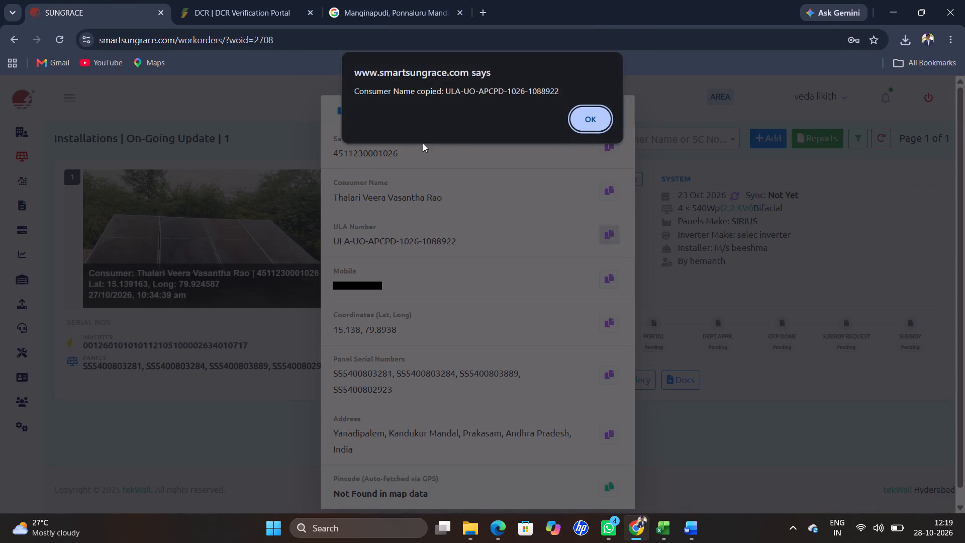
# Clear the previous entry from the Consumer Application Number field in the DCR portal's B2C sale form.
pyautogui.click(278, 6)
pyautogui.scroll(2, 457, 158)
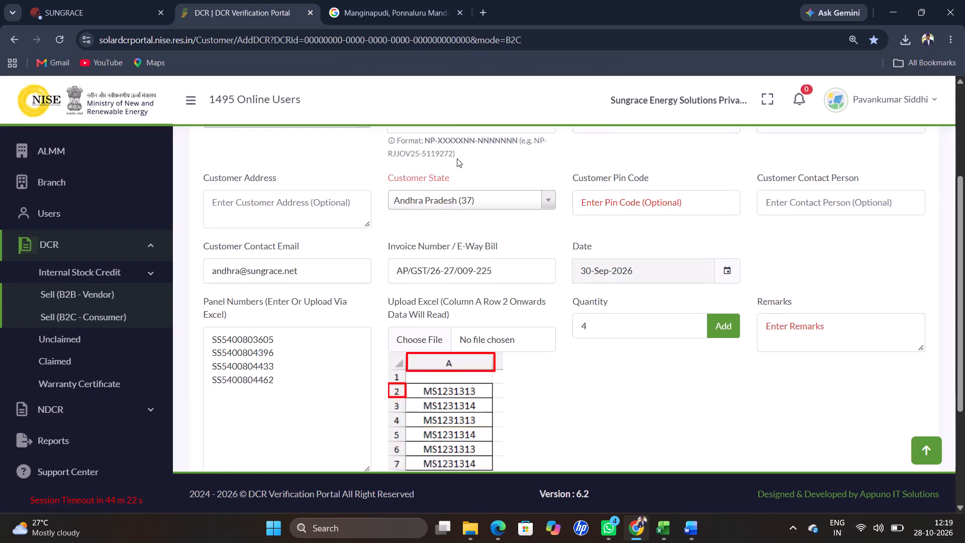
pyautogui.click(529, 223)
pyautogui.press('BackSpace')
pyautogui.press('BackSpace')
pyautogui.press('BackSpace')
pyautogui.press('BackSpace')
pyautogui.press('BackSpace')
pyautogui.press('BackSpace')
pyautogui.press('BackSpace')
pyautogui.press('BackSpace')
pyautogui.press('BackSpace')
pyautogui.press('BackSpace')
pyautogui.press('BackSpace')
pyautogui.press('BackSpace')
pyautogui.press('BackSpace')
pyautogui.press('BackSpace')
pyautogui.press('BackSpace')
pyautogui.press('BackSpace')
pyautogui.press('BackSpace')
pyautogui.press('BackSpace')
pyautogui.press('BackSpace')
pyautogui.press('BackSpace')
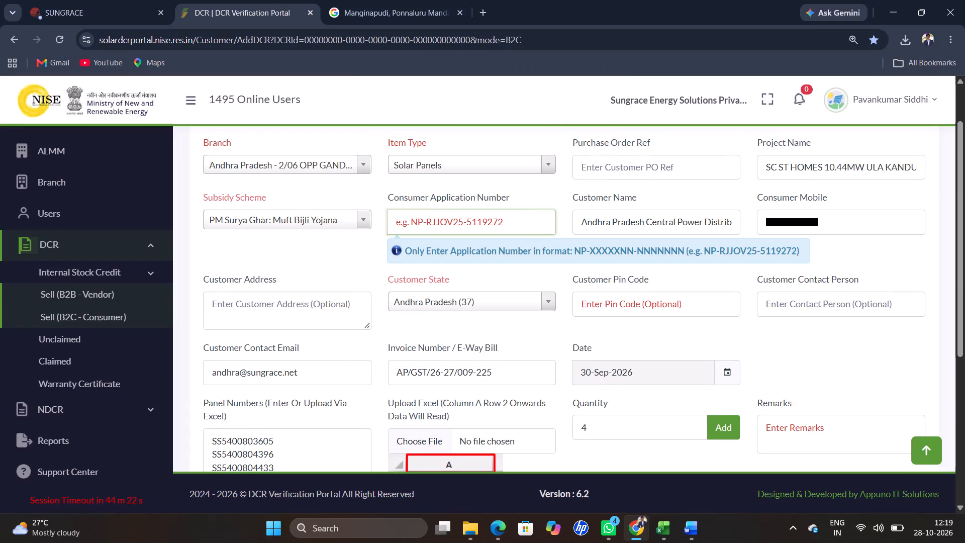
# Enter the copied ULA number from the S.No 20 work order as the Consumer Application Number in the B2C sale form.
pyautogui.hotkey('ctrl', 'v')
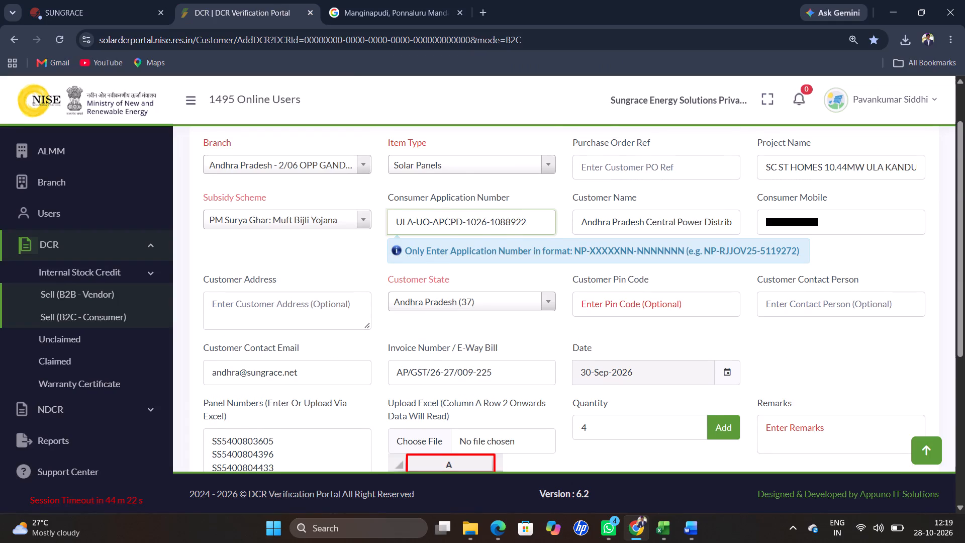
pyautogui.scroll(-2, 529, 223)
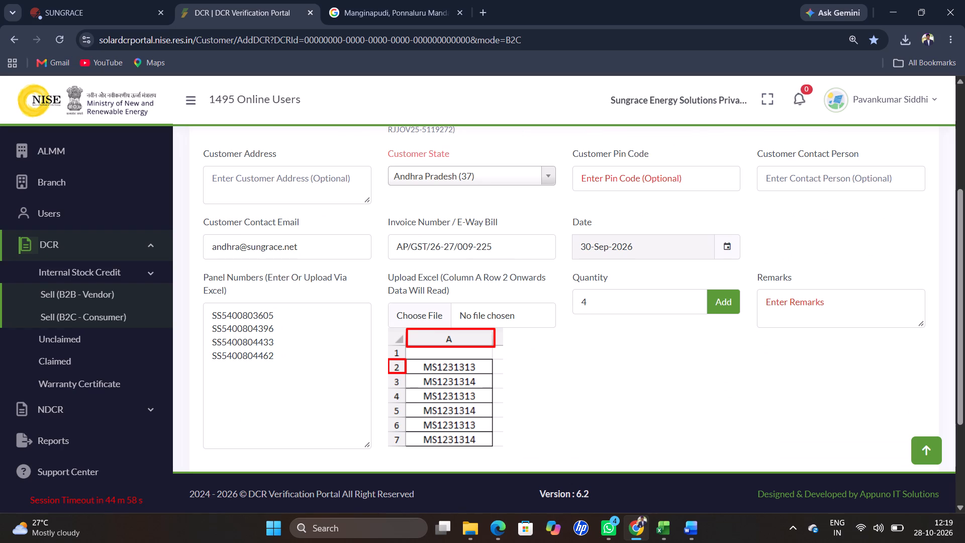
pyautogui.doubleClick(497, 248)
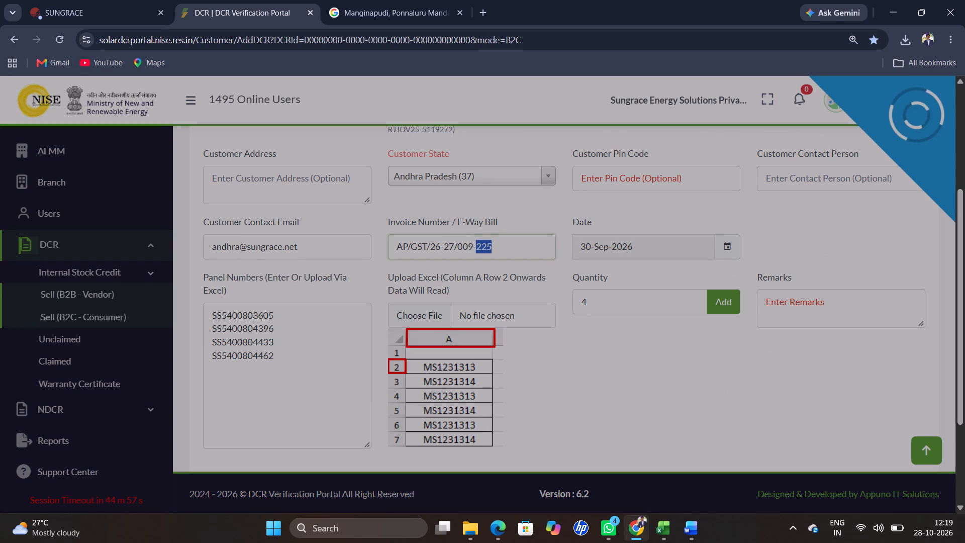
pyautogui.click(497, 248)
# Clear all the previous consumer's serial numbers from the Panel Numbers field.
pyautogui.click(320, 345)
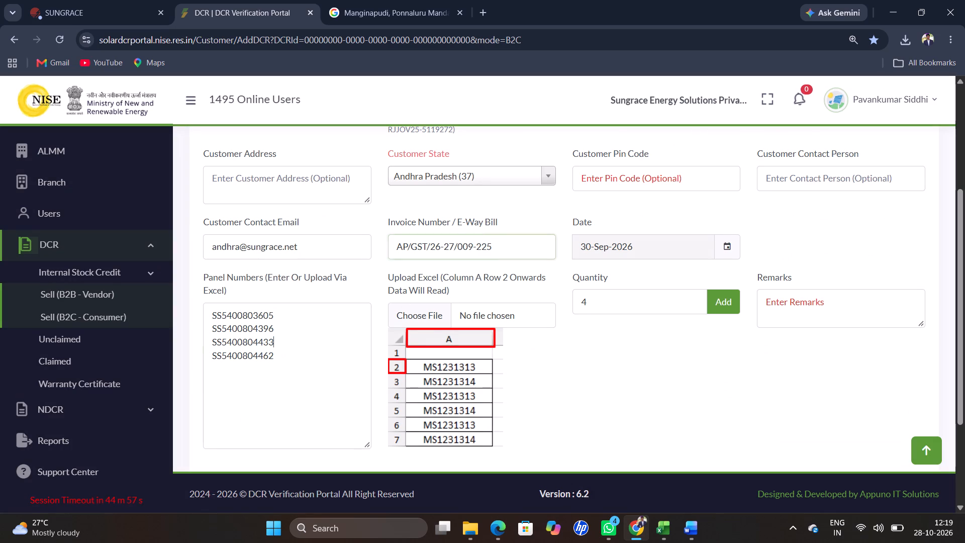
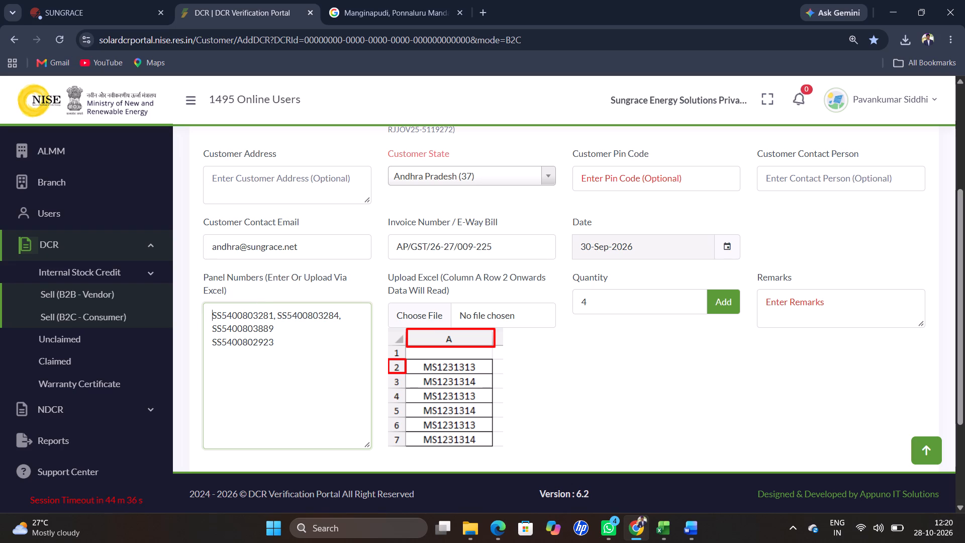
pyautogui.click(277, 320)
# Put each of the four panel serial numbers on its own line without commas and add them to the B2C sale.
pyautogui.press('BackSpace')
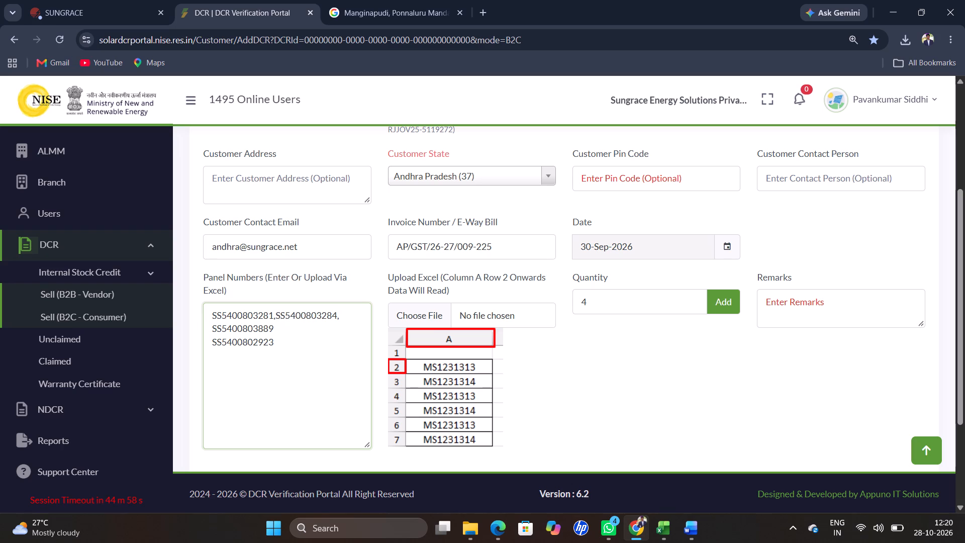
pyautogui.press('BackSpace')
pyautogui.press('Return')
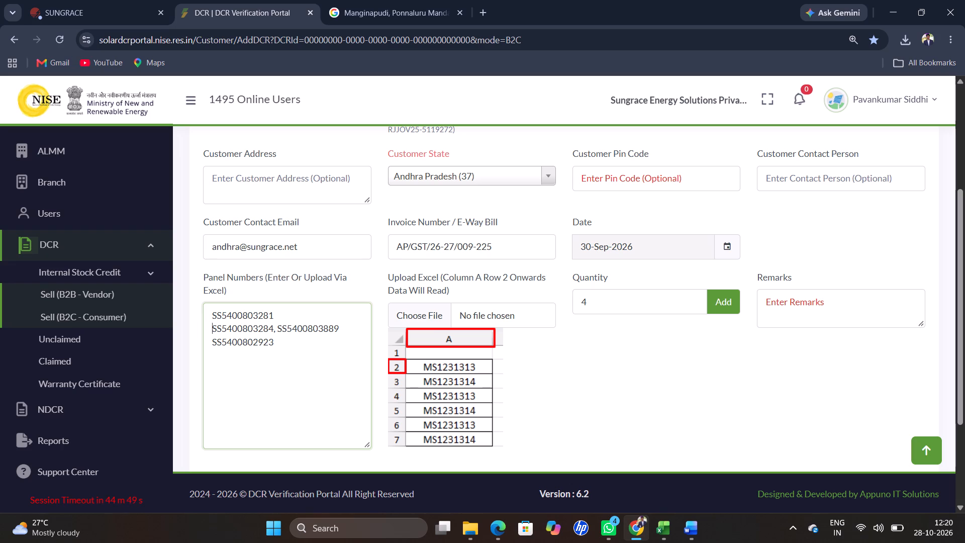
pyautogui.press('Right')
pyautogui.press('Right')
pyautogui.press('Right')
pyautogui.press('Right')
pyautogui.press('Right')
pyautogui.press('Right')
pyautogui.press('Right')
pyautogui.press('Right')
pyautogui.press('Right')
pyautogui.press('Right')
pyautogui.press('Right')
pyautogui.press('Right')
pyautogui.press('Right')
pyautogui.press('Right')
pyautogui.press('Right')
pyautogui.press('Left')
pyautogui.press('BackSpace')
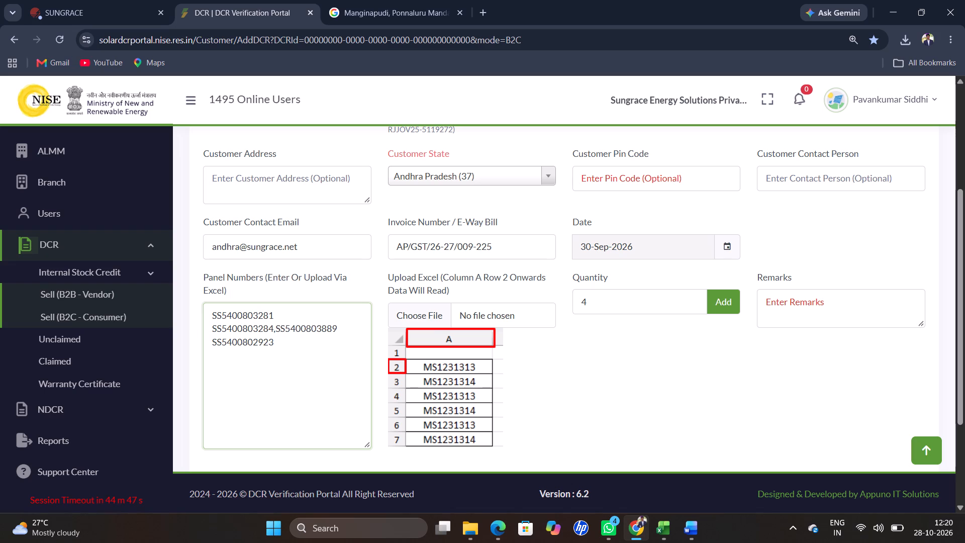
pyautogui.press('BackSpace')
pyautogui.press('Return')
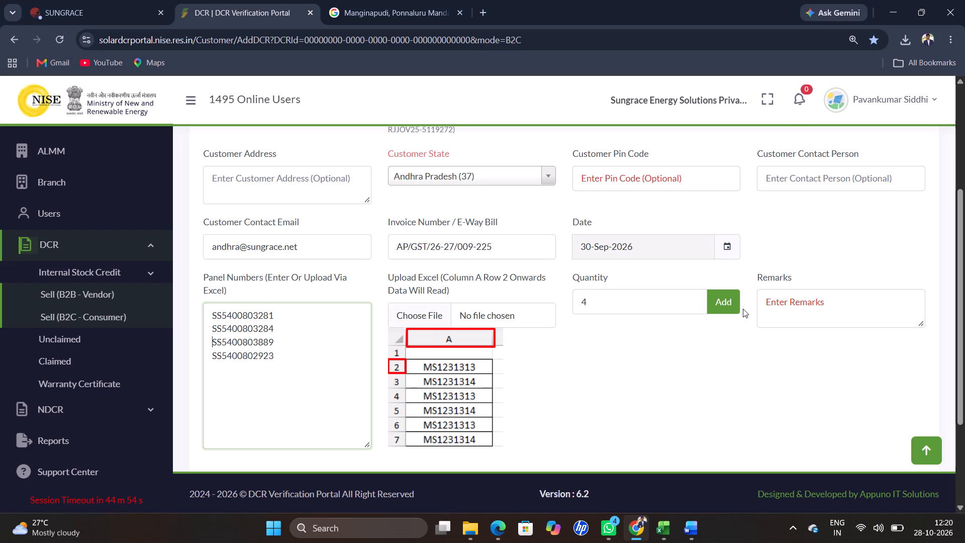
pyautogui.click(728, 303)
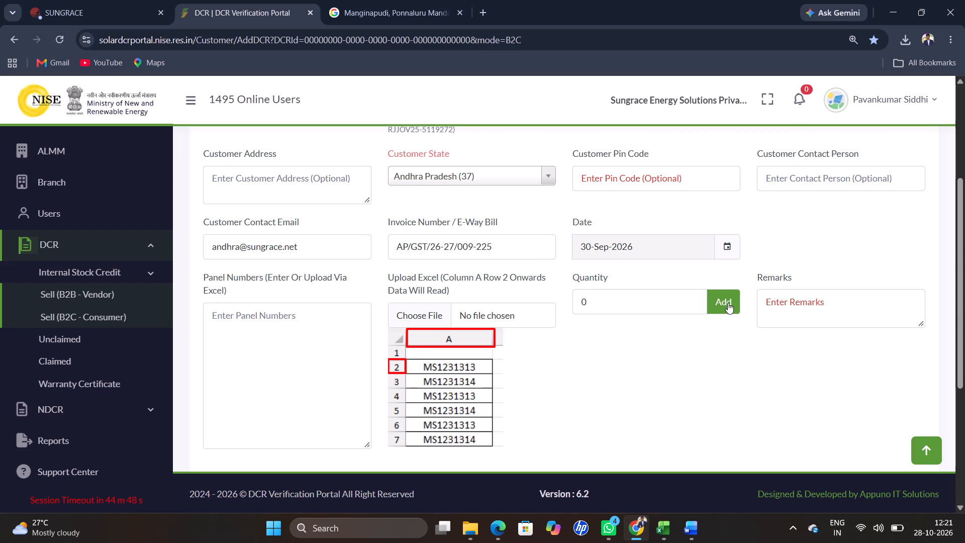
# Fill the sale form's Remarks with the address copied from the S.No 20 work order's quick copy details in SUNGRACE.
pyautogui.scroll(-4, 654, 284)
pyautogui.scroll(4, 654, 284)
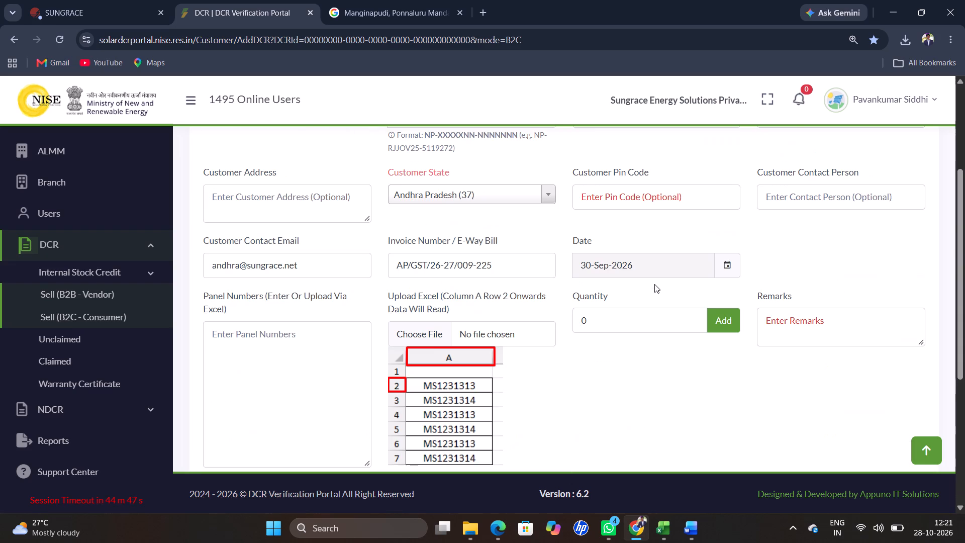
pyautogui.click(777, 327)
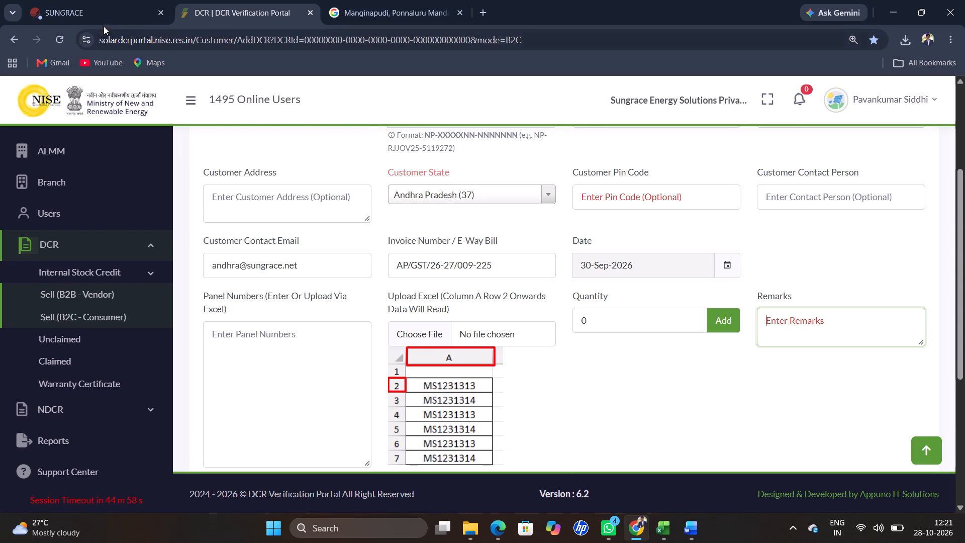
pyautogui.click(111, 12)
pyautogui.click(584, 130)
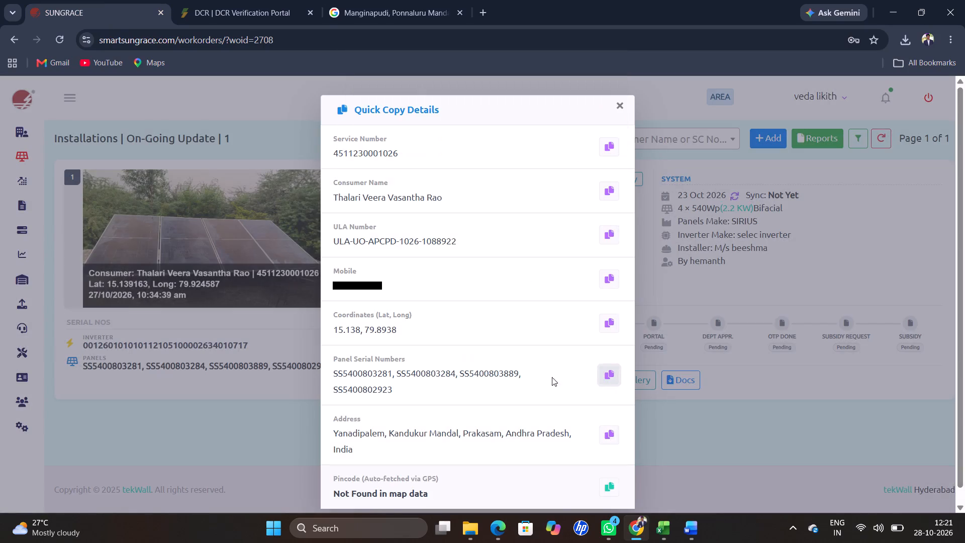
pyautogui.click(603, 430)
pyautogui.click(246, 2)
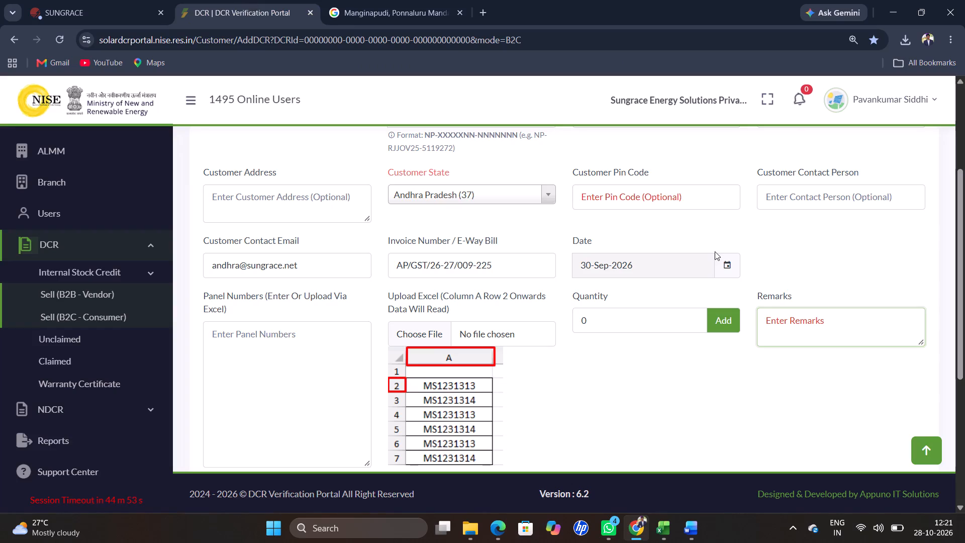
pyautogui.hotkey('ctrl', 'v')
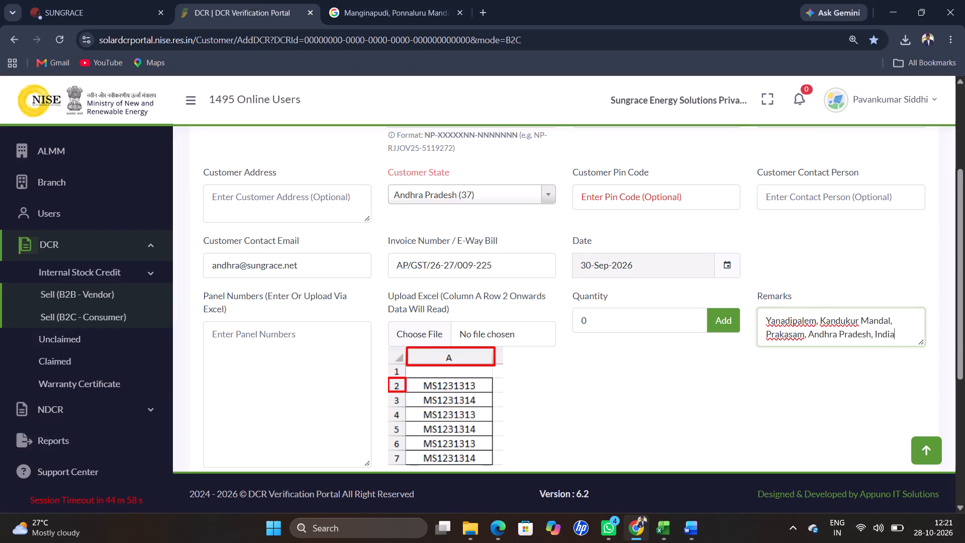
# Search Google in a new tab for the copied address plus PINCODE and copy the Kandukur pin code 523105.
pyautogui.click(659, 195)
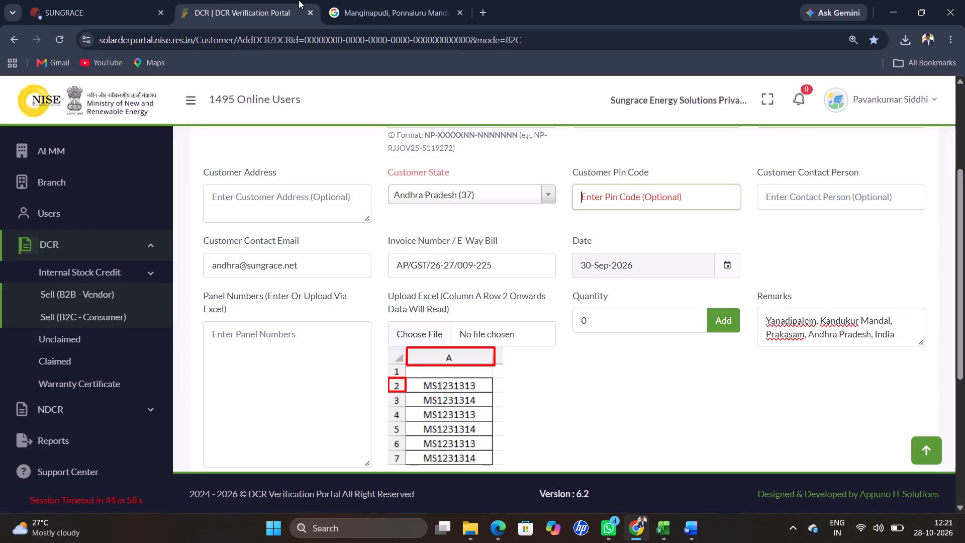
pyautogui.click(138, 8)
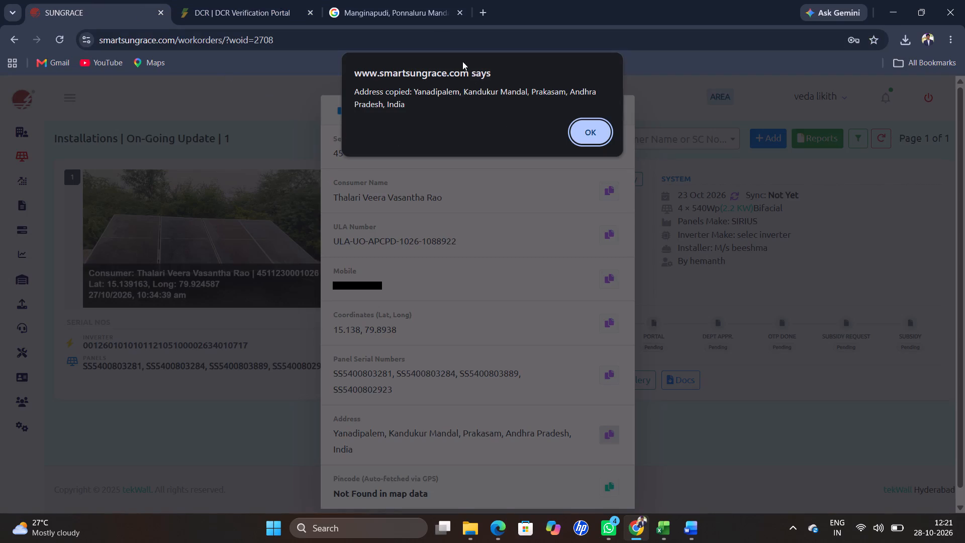
pyautogui.click(473, 8)
pyautogui.click(478, 10)
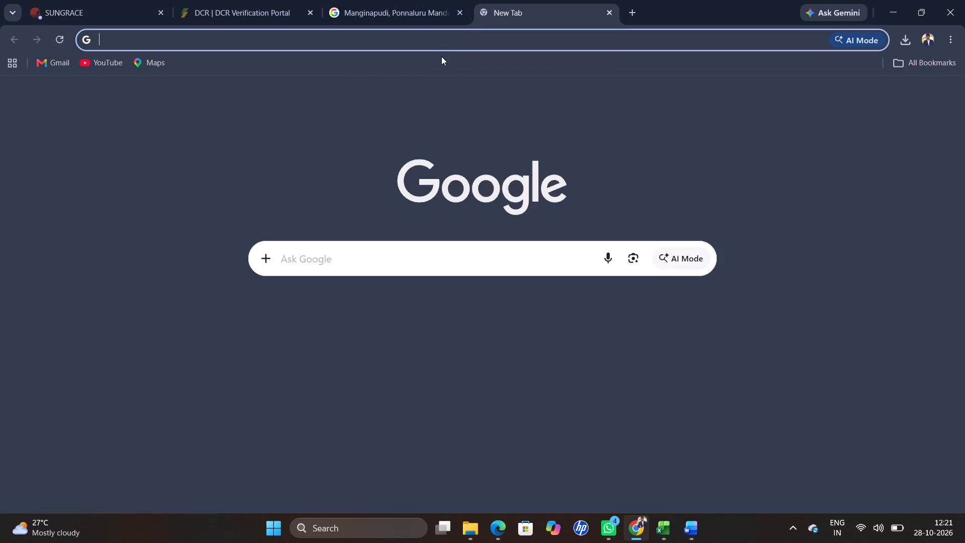
pyautogui.hotkey('ctrl', 'v')
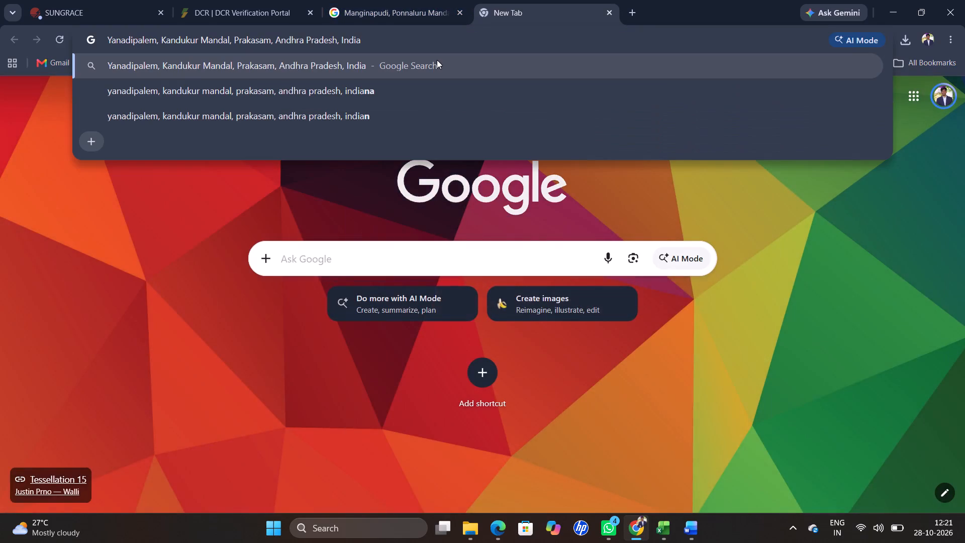
pyautogui.press('space')
pyautogui.write('PIN')
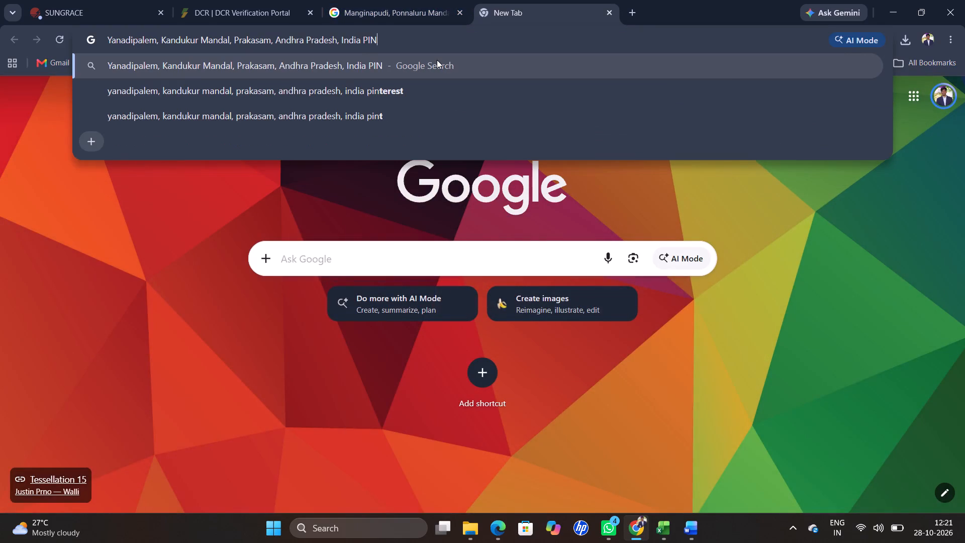
pyautogui.press('c')
pyautogui.press('o')
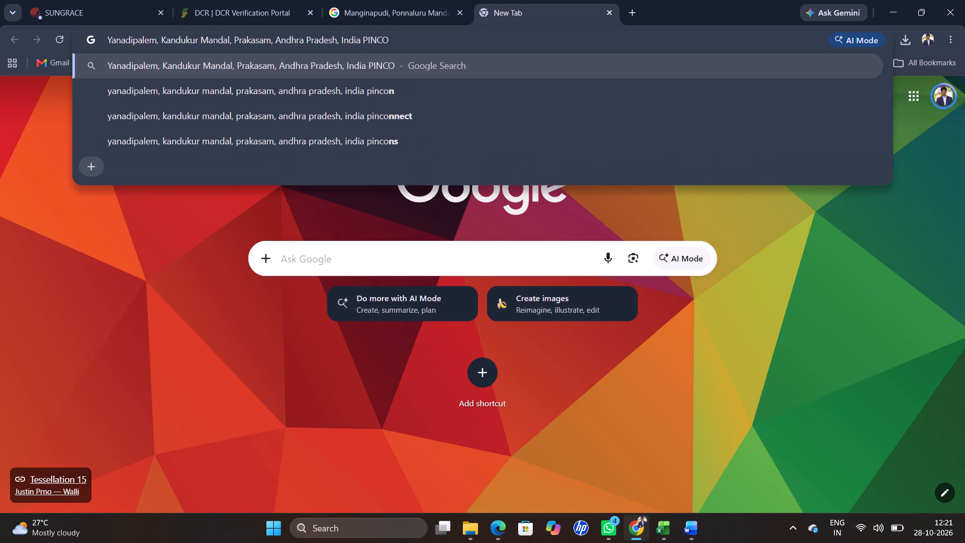
pyautogui.write('DE')
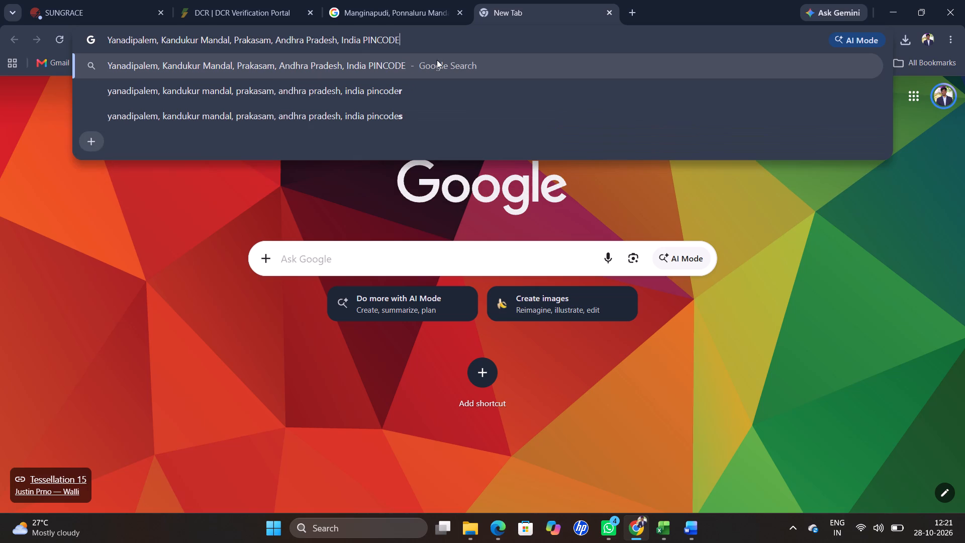
pyautogui.click(425, 69)
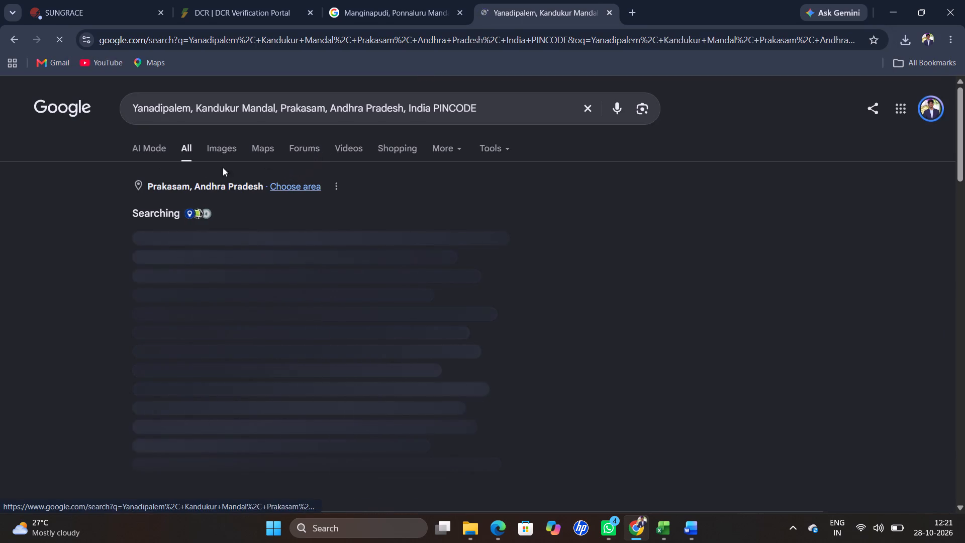
pyautogui.doubleClick(190, 254)
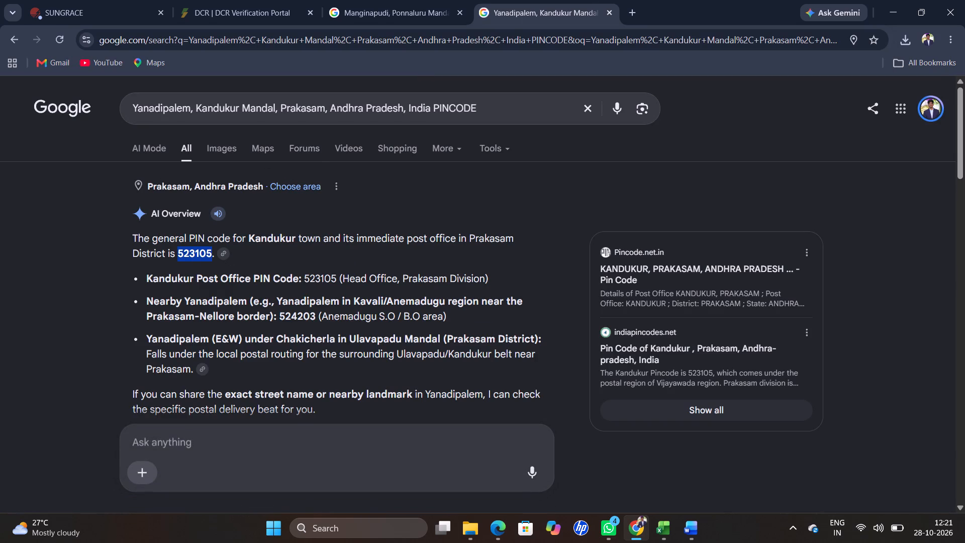
pyautogui.hotkey('ctrl', 'c')
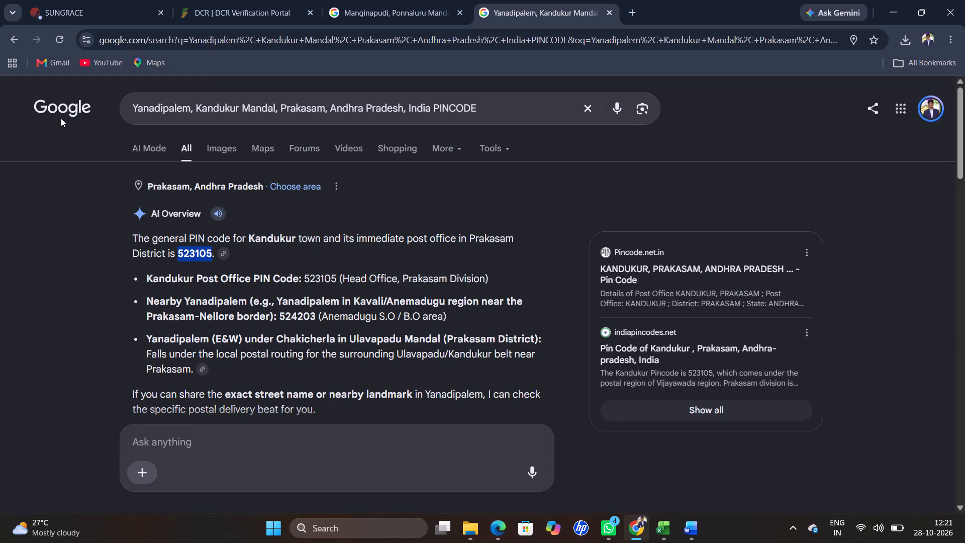
# Enter 523105 as the Customer Pin Code in the DCR portal's B2C sale form.
pyautogui.click(218, 0)
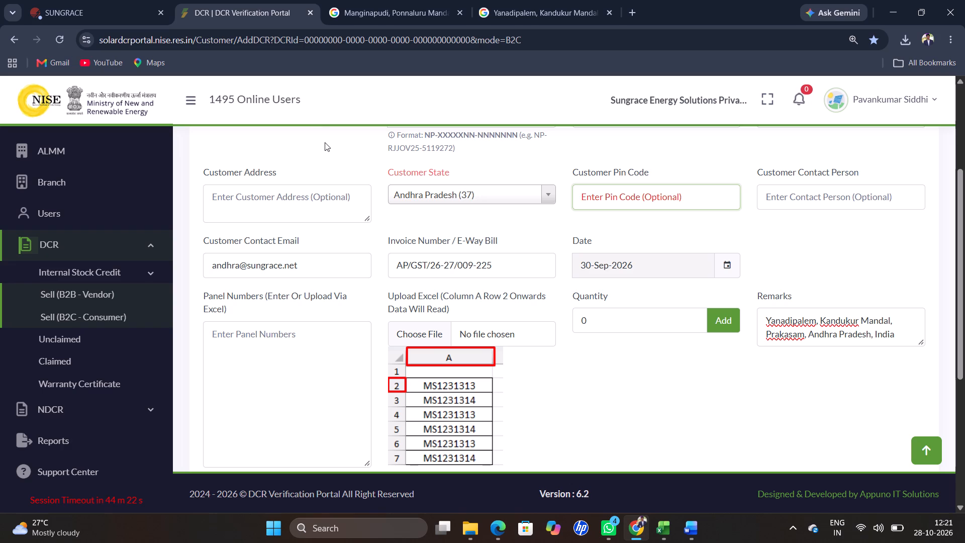
pyautogui.hotkey('ctrl', 'v')
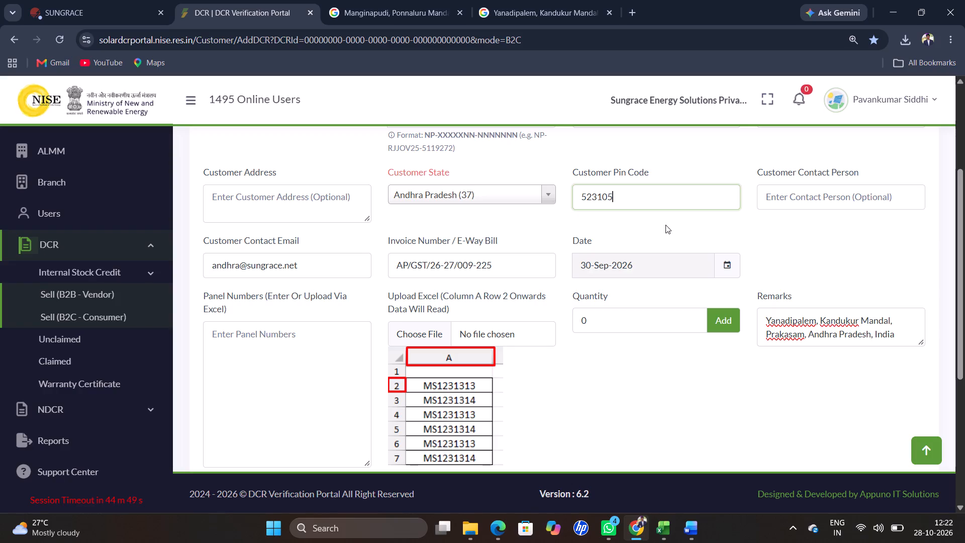
# Confirm the B2C sale for invoice AP/GST/26-27/009-225 and find its entry in the DCR sales list.
pyautogui.scroll(-4, 699, 228)
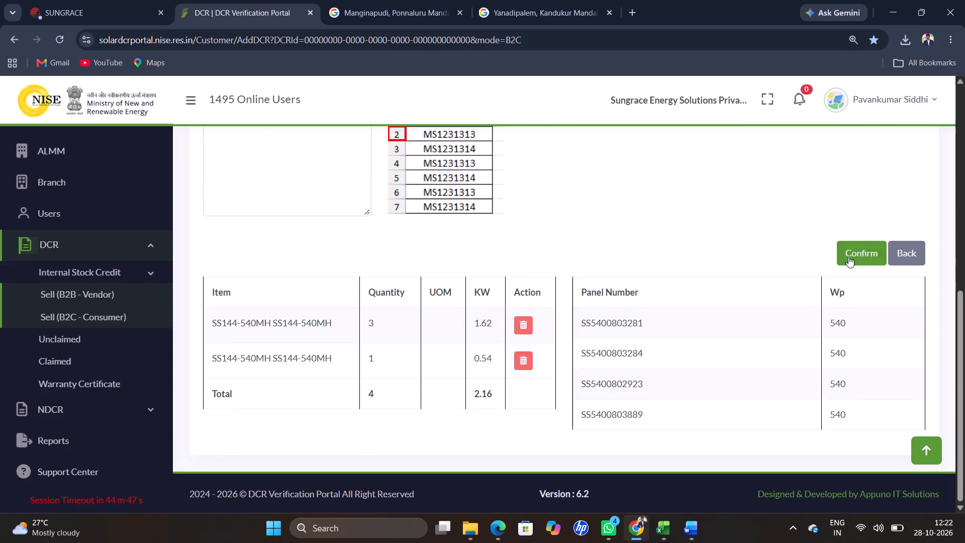
pyautogui.click(846, 253)
pyautogui.click(619, 369)
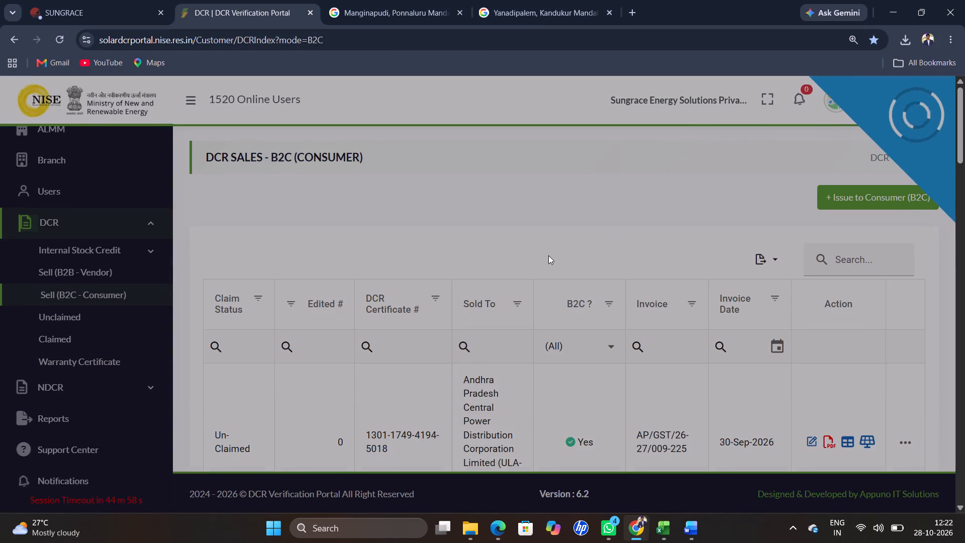
pyautogui.scroll(-2, 549, 253)
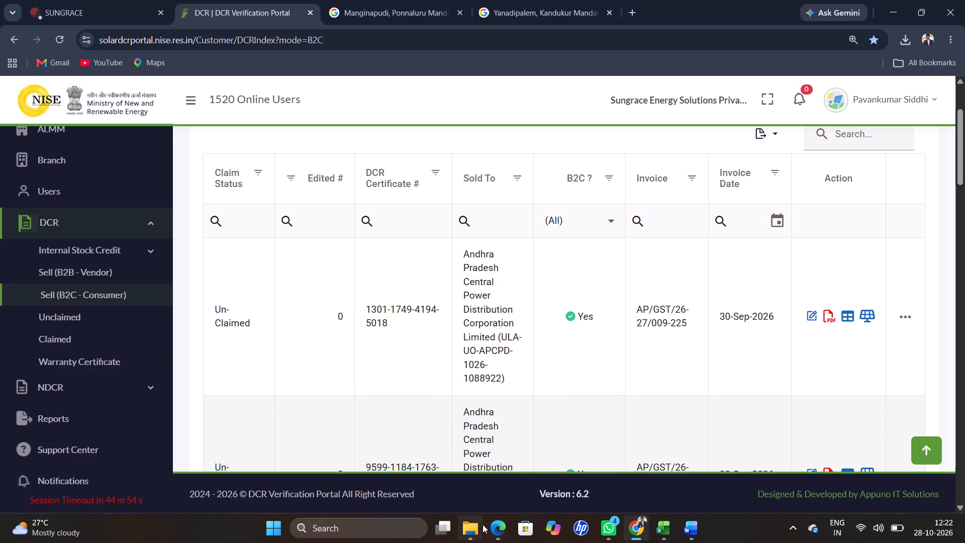
# Create a new folder named 225_ inside the DCR009 folder in File Explorer.
pyautogui.click(463, 472)
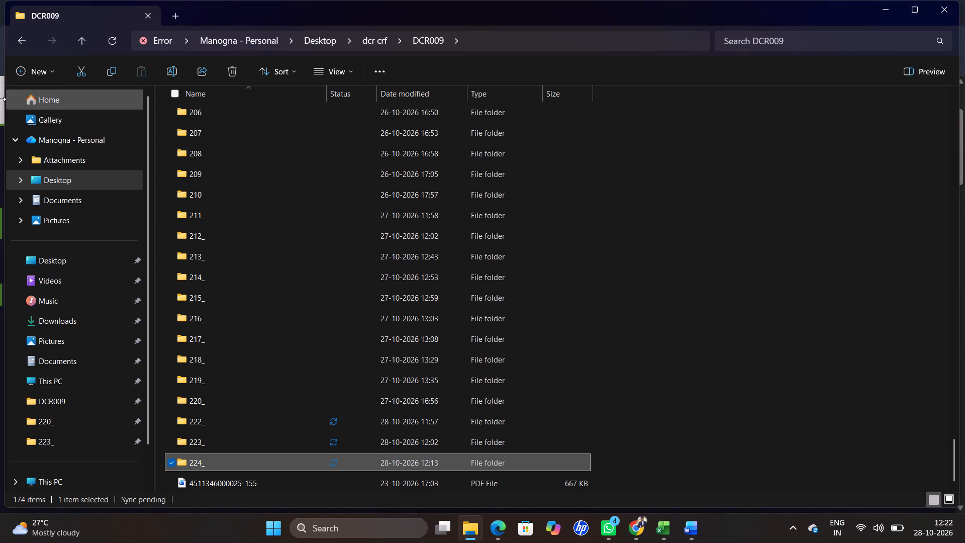
pyautogui.click(19, 67)
pyautogui.click(37, 104)
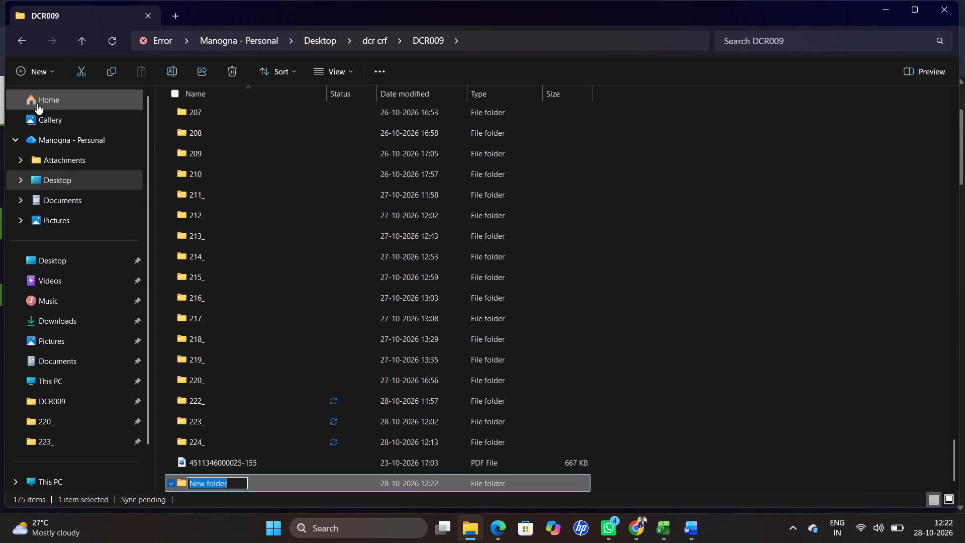
pyautogui.write('225')
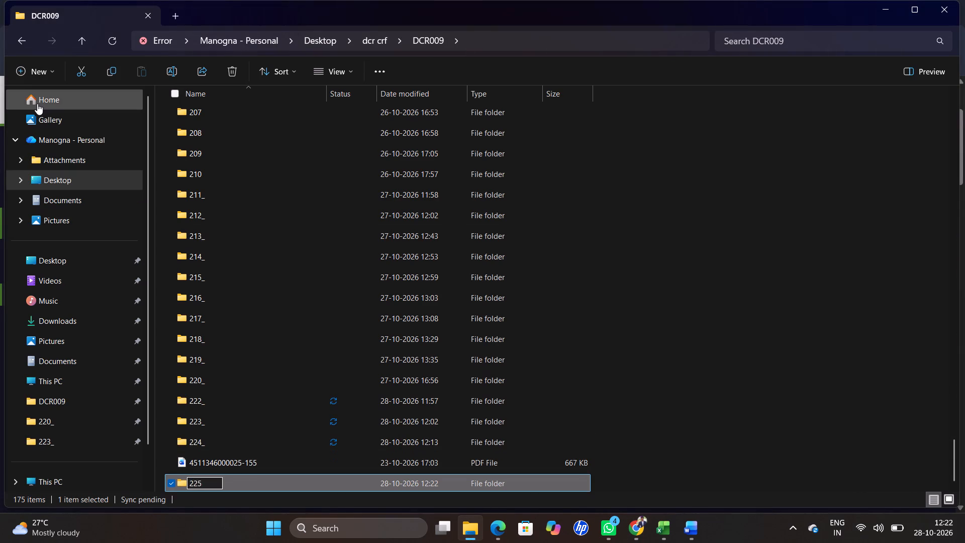
pyautogui.hotkey('shift', '_')
pyautogui.press('Return')
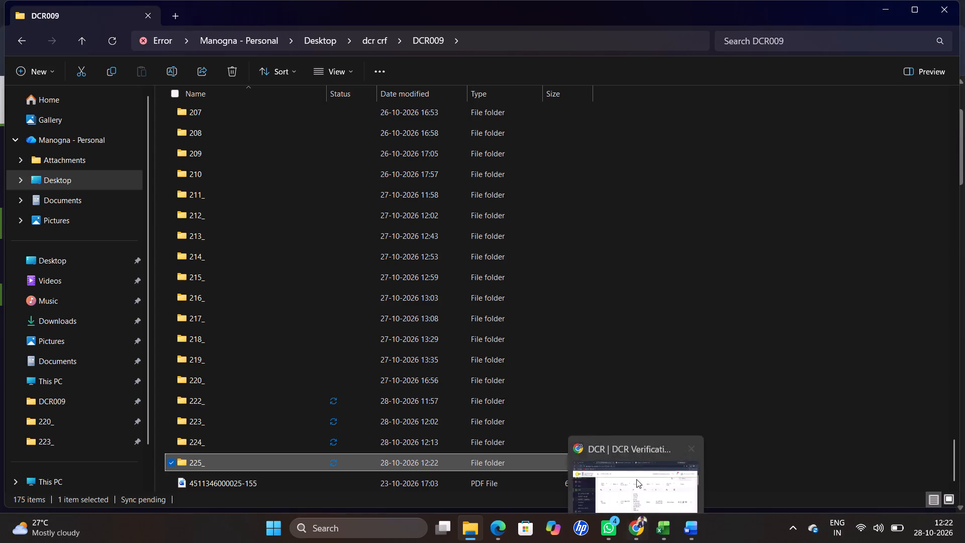
# Copy the service number from the S.No 20 work order's quick copy details in SUNGRACE in Chrome.
pyautogui.click(636, 458)
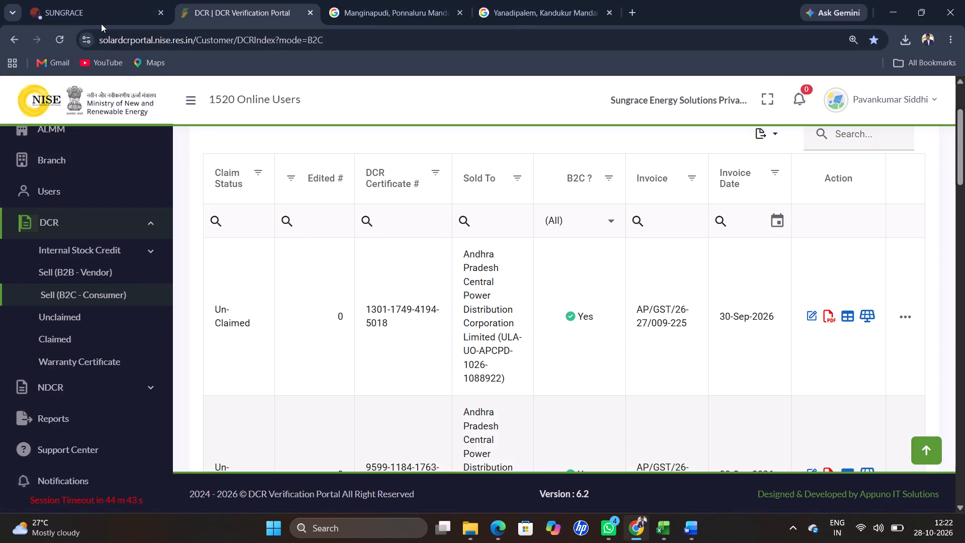
pyautogui.click(54, 0)
pyautogui.click(586, 134)
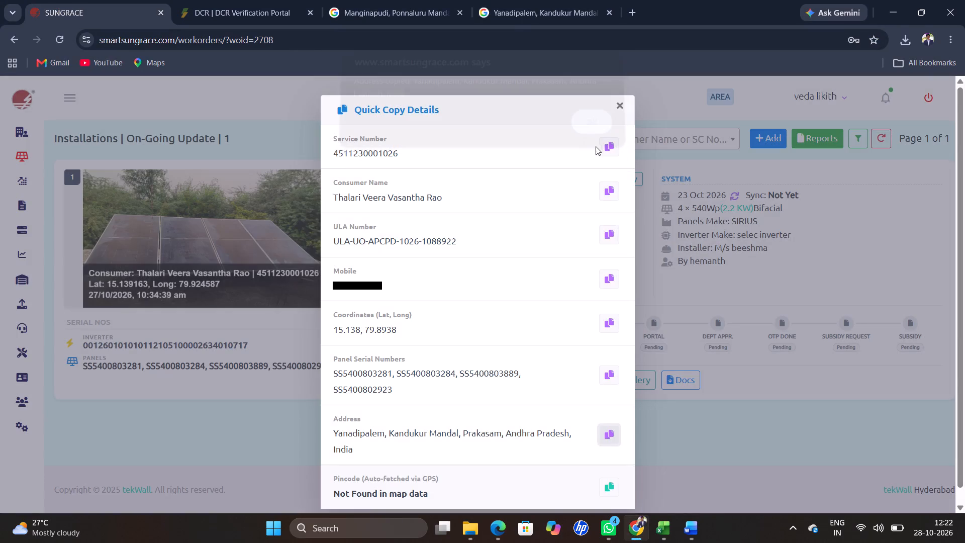
pyautogui.click(606, 145)
# Download the DCR certificate PDF for invoice AP/GST/26-27/009-225 into DCR009's 225_ folder, named with the copied service number plus -225.
pyautogui.click(202, 0)
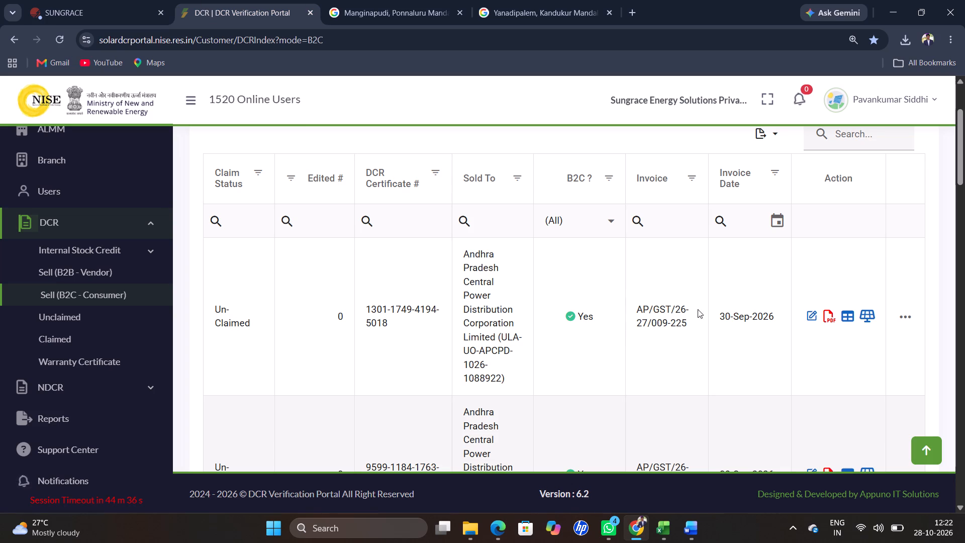
pyautogui.click(830, 317)
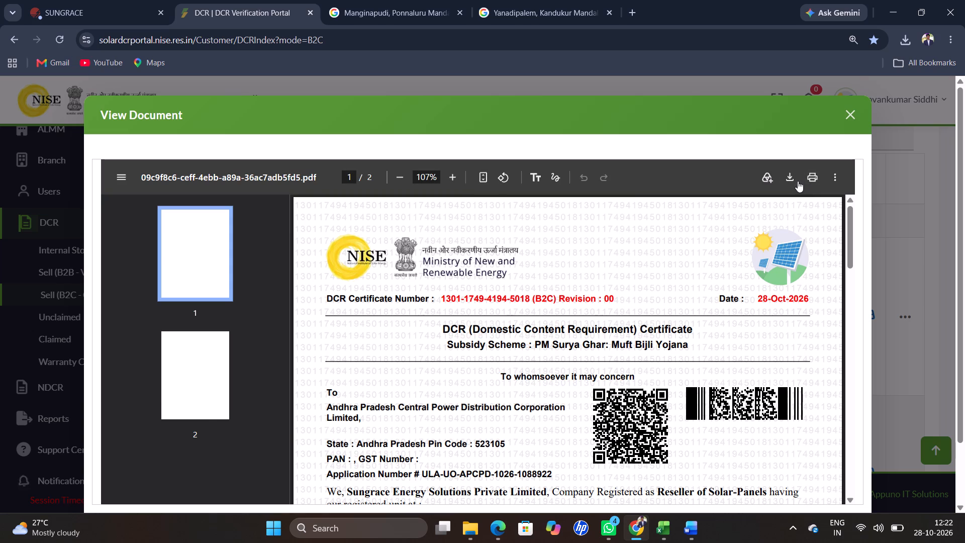
pyautogui.click(791, 176)
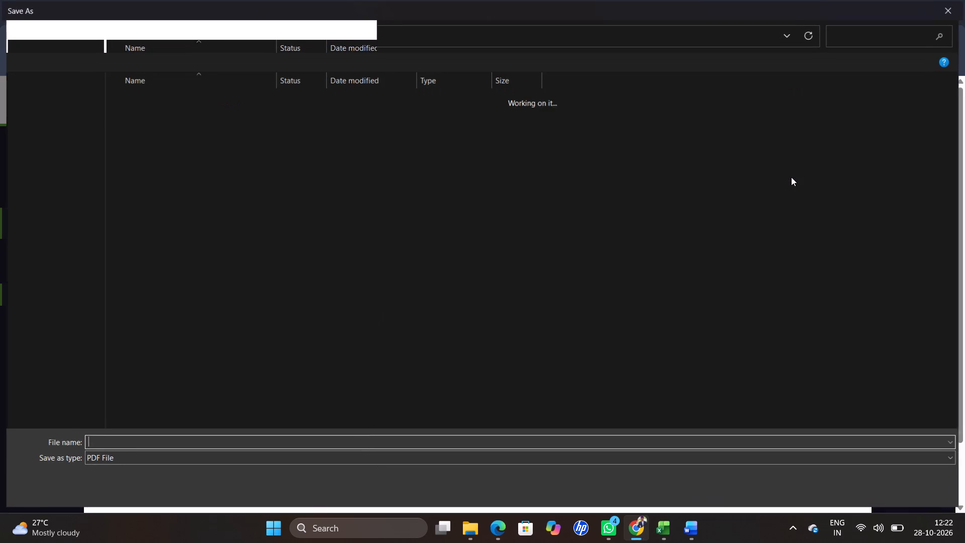
pyautogui.hotkey('ctrl', 'v')
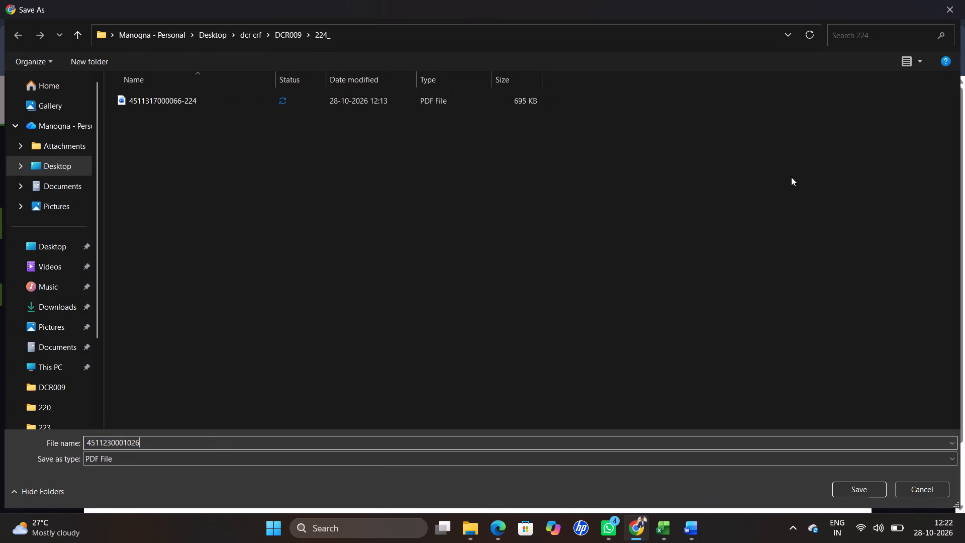
pyautogui.write('-225')
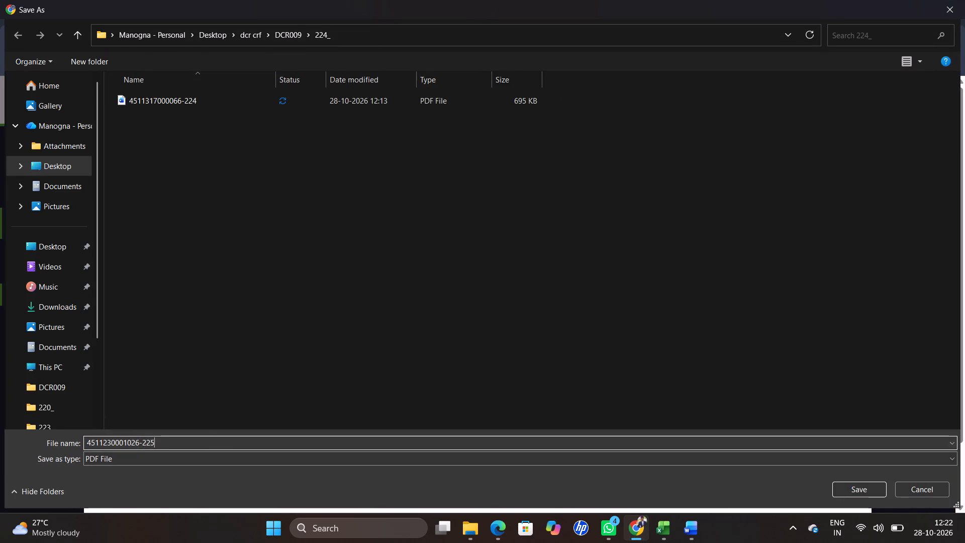
pyautogui.click(291, 35)
pyautogui.scroll(-20, 234, 236)
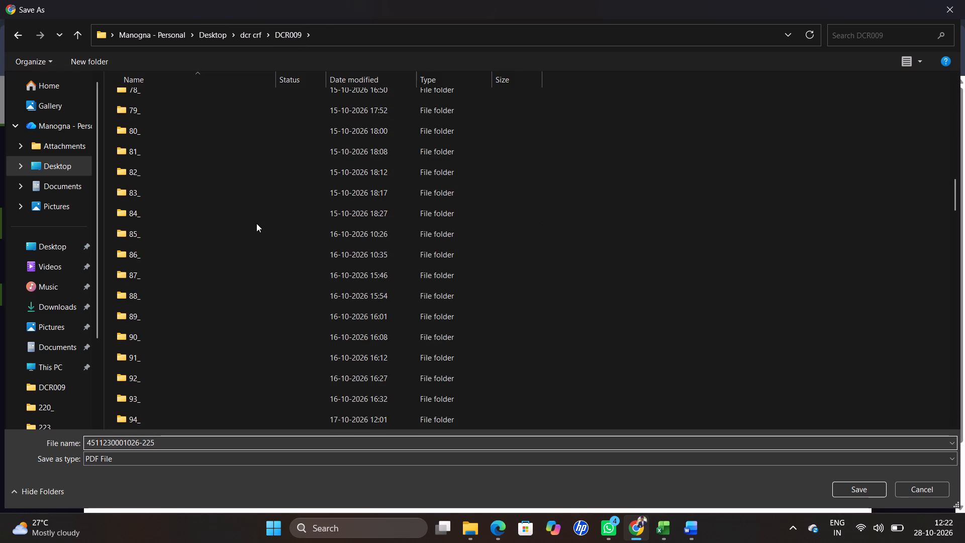
pyautogui.scroll(-2, 256, 223)
pyautogui.scroll(-11, 236, 338)
pyautogui.scroll(-12, 229, 335)
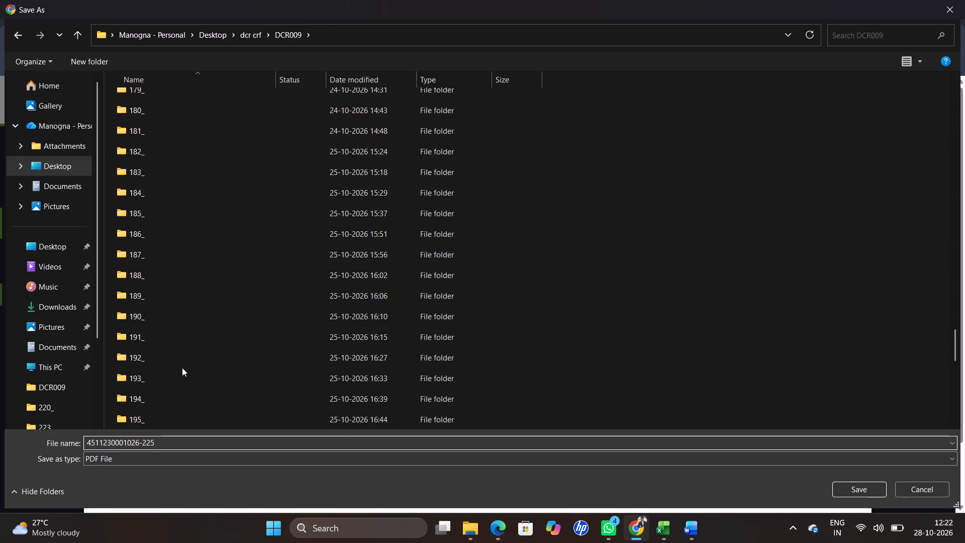
pyautogui.scroll(-17, 182, 368)
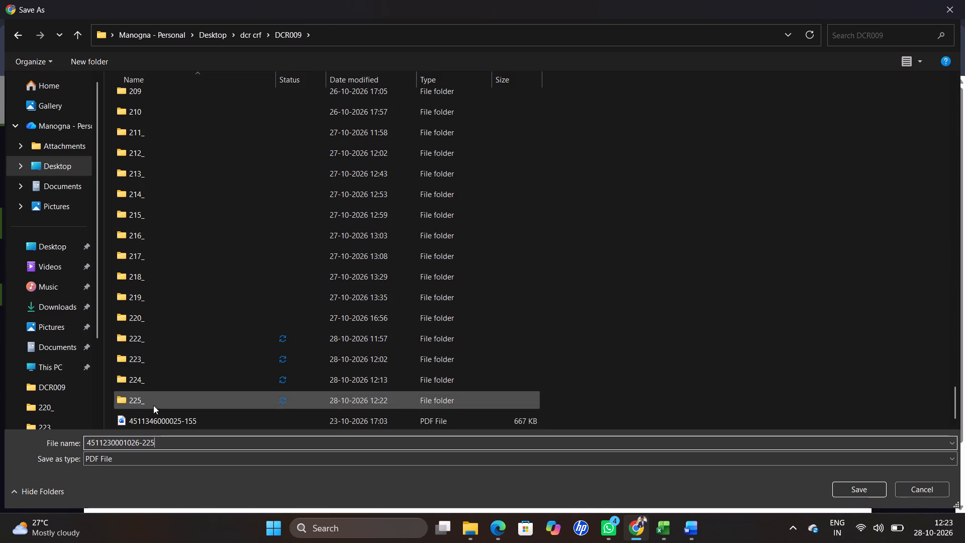
pyautogui.doubleClick(152, 402)
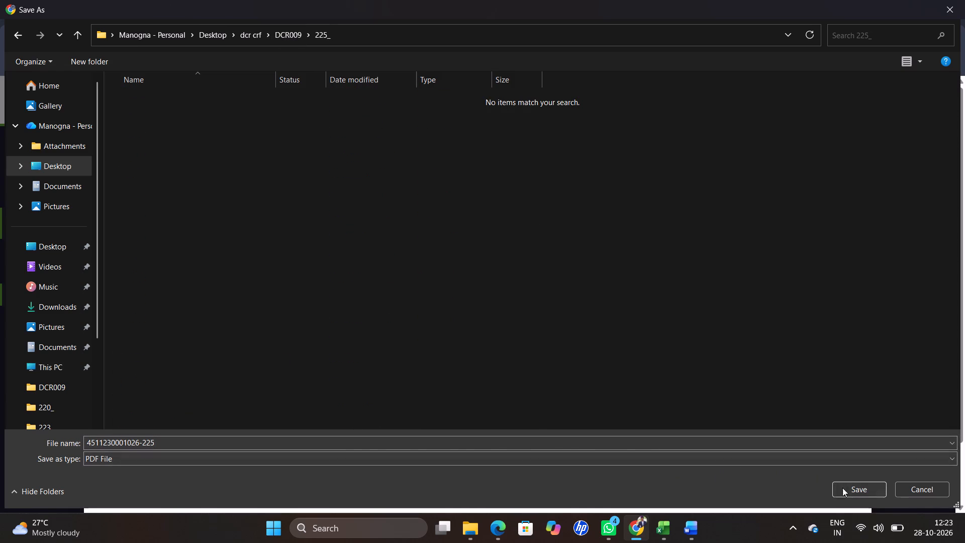
pyautogui.click(846, 489)
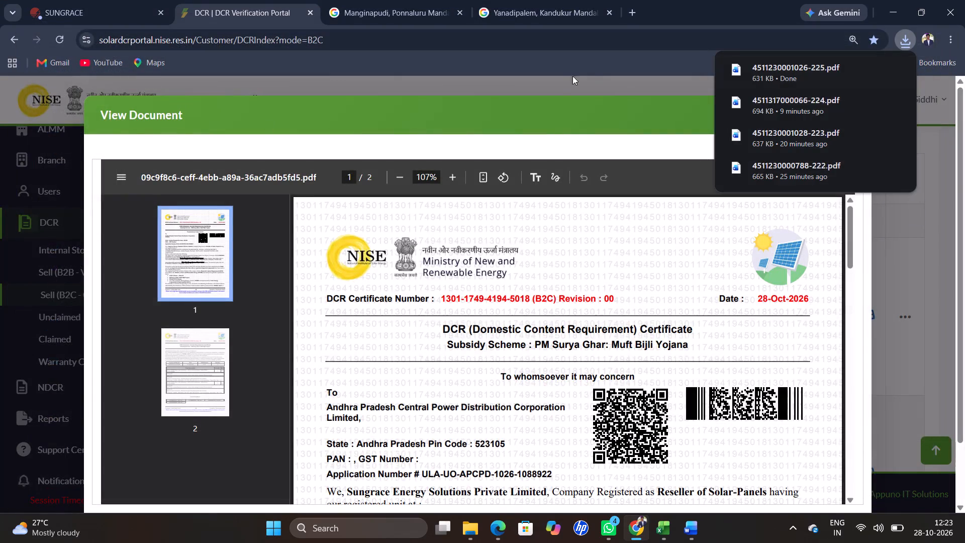
# Return to SUNGRACE, close the quick copy details and open the work order's Project Stage update form.
pyautogui.click(50, 0)
pyautogui.click(598, 122)
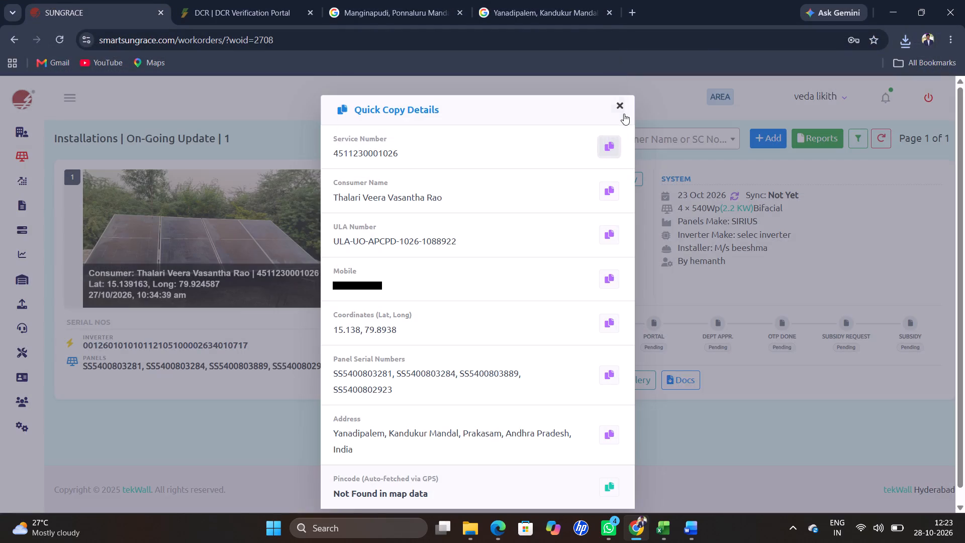
pyautogui.click(616, 104)
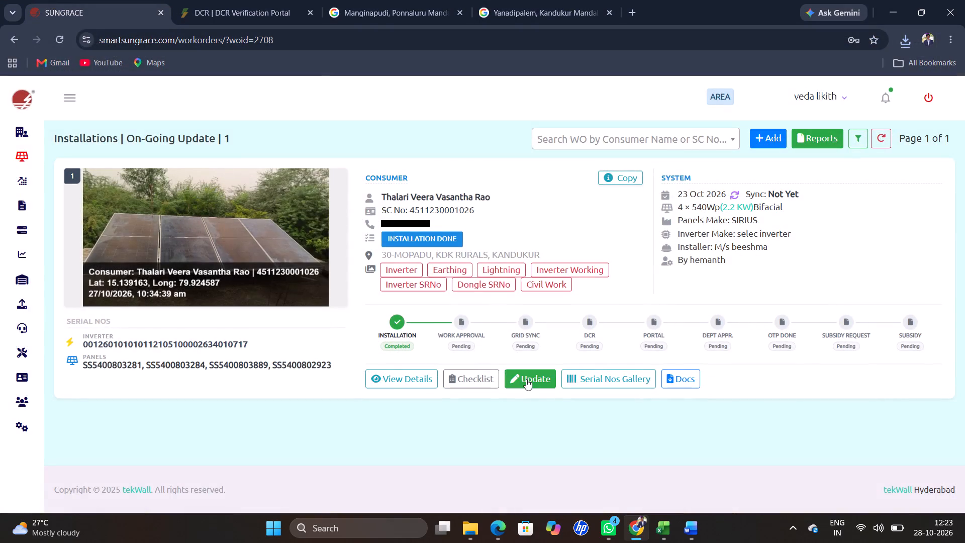
pyautogui.click(526, 379)
pyautogui.click(393, 327)
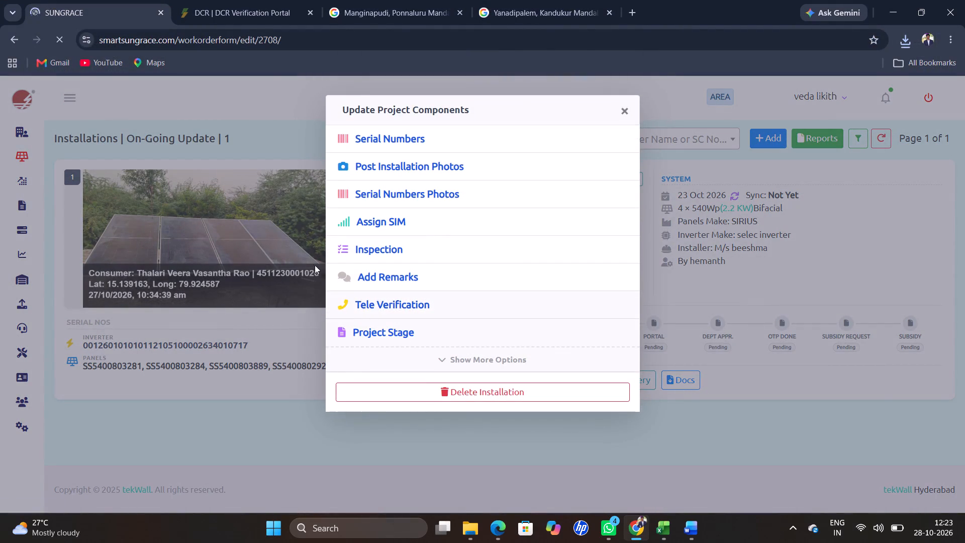
# Attach the certificate PDF from the DCR009 225_ folder as the Dcr upload and submit the form.
pyautogui.scroll(-4, 357, 247)
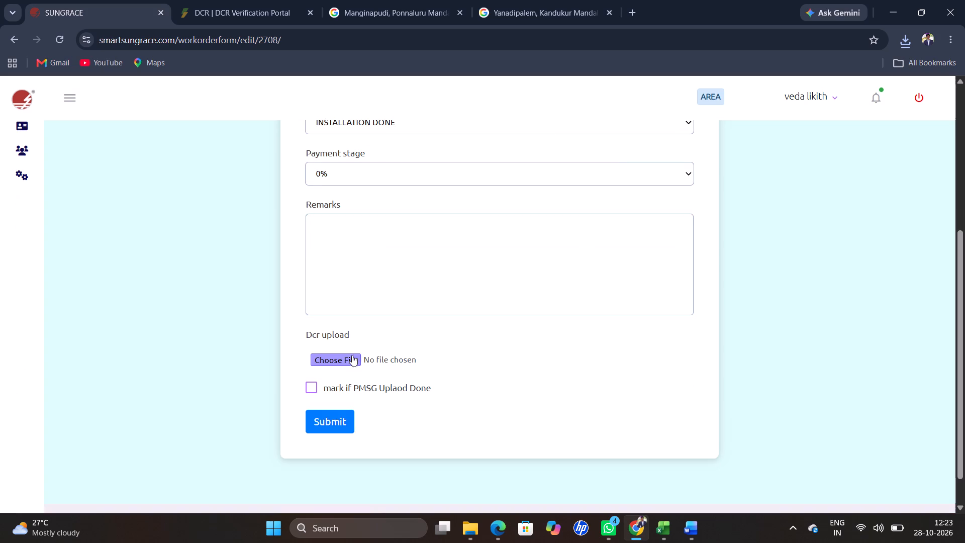
pyautogui.click(350, 358)
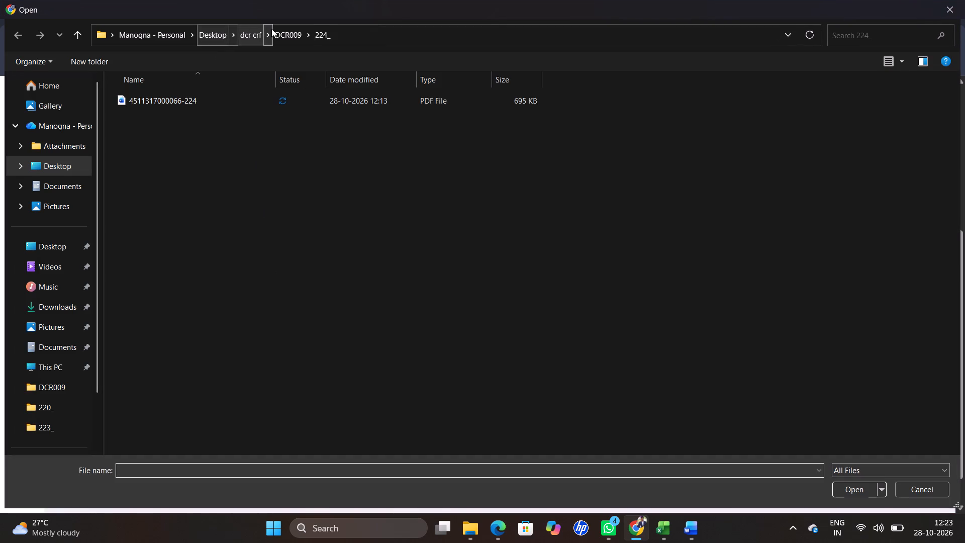
pyautogui.click(283, 31)
pyautogui.scroll(-6, 201, 218)
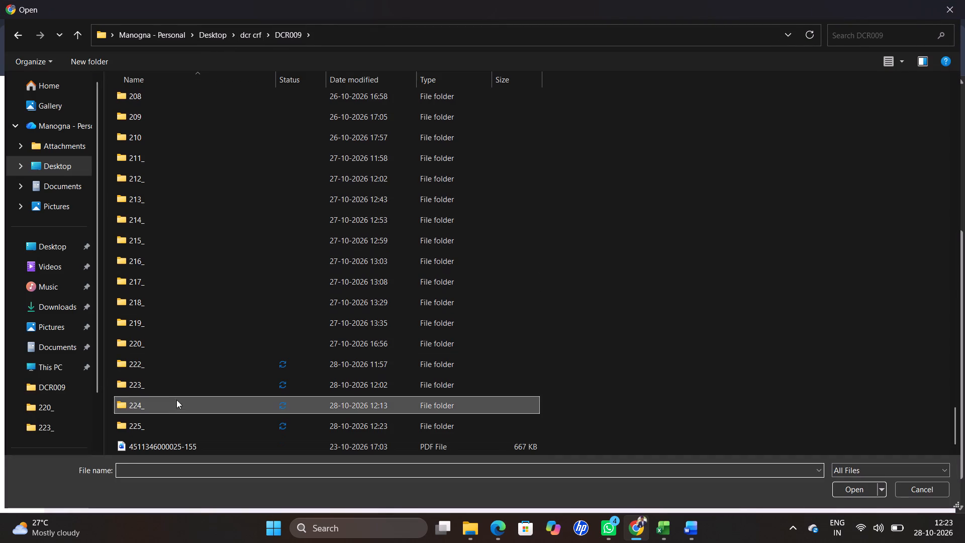
pyautogui.doubleClick(188, 423)
pyautogui.doubleClick(181, 106)
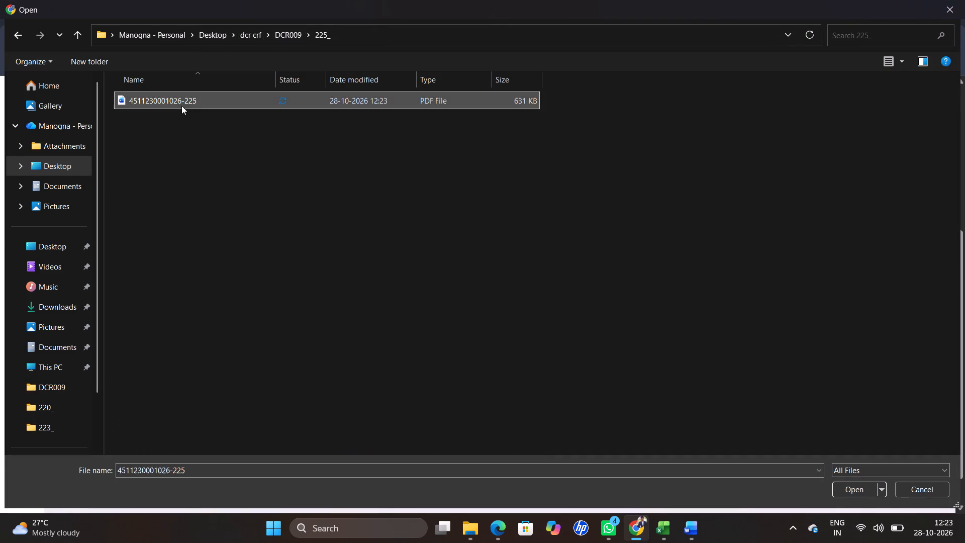
pyautogui.click(337, 422)
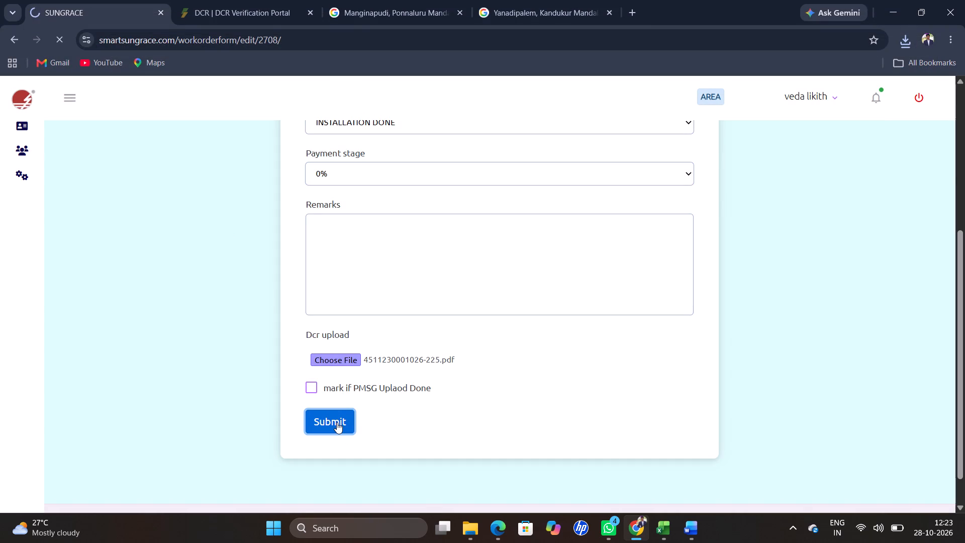
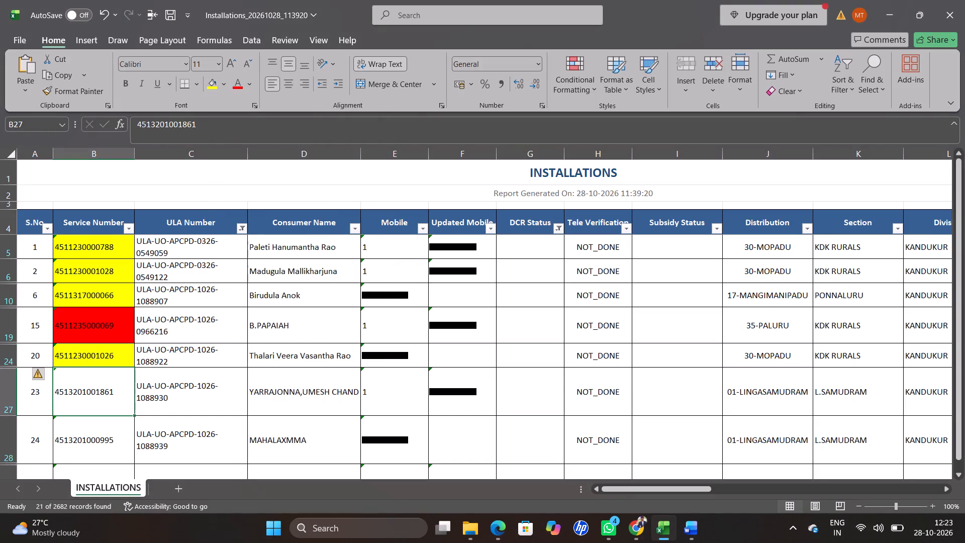
# Copy the S.No 23 service number from the INSTALLATIONS sheet and open its work order in SUNGRACE in Chrome.
pyautogui.hotkey('ctrl', 'c')
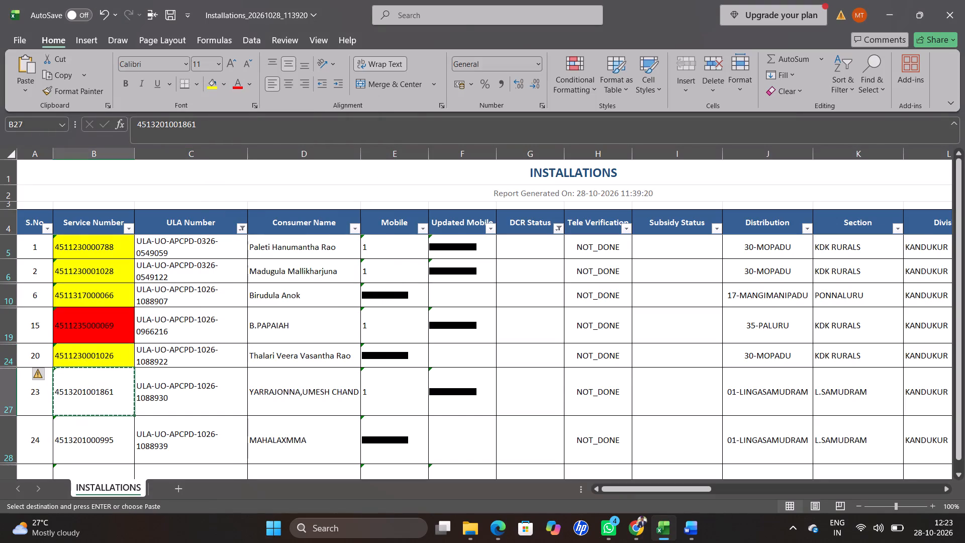
pyautogui.click(637, 483)
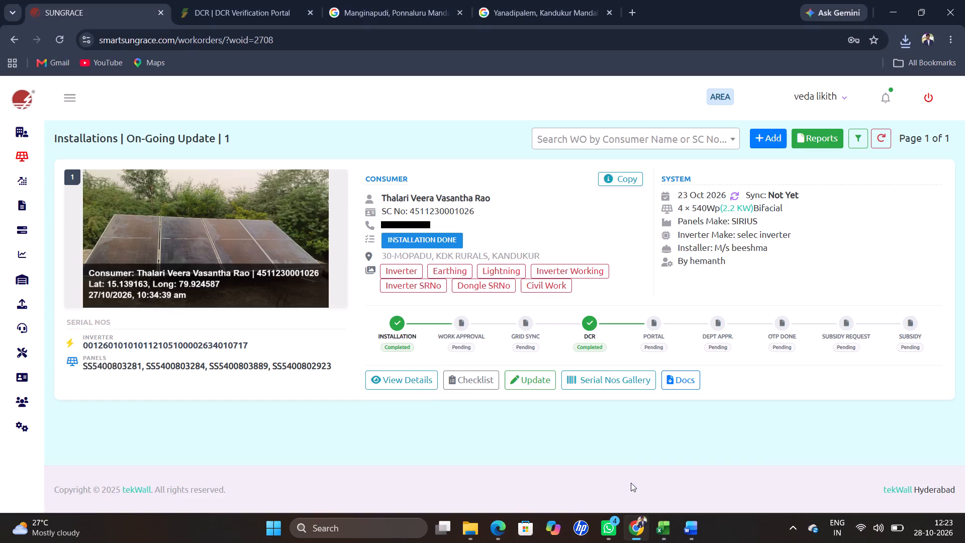
pyautogui.click(567, 142)
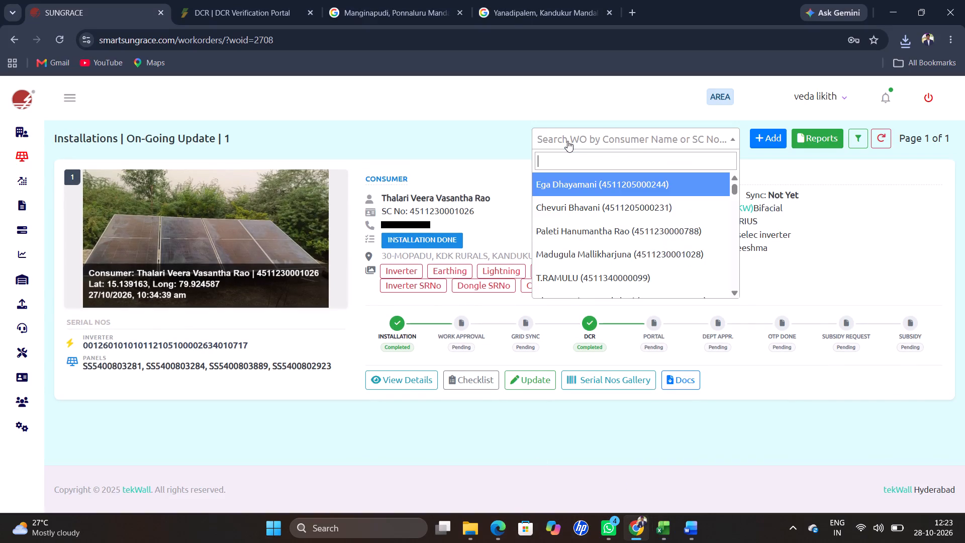
pyautogui.hotkey('ctrl', 'v')
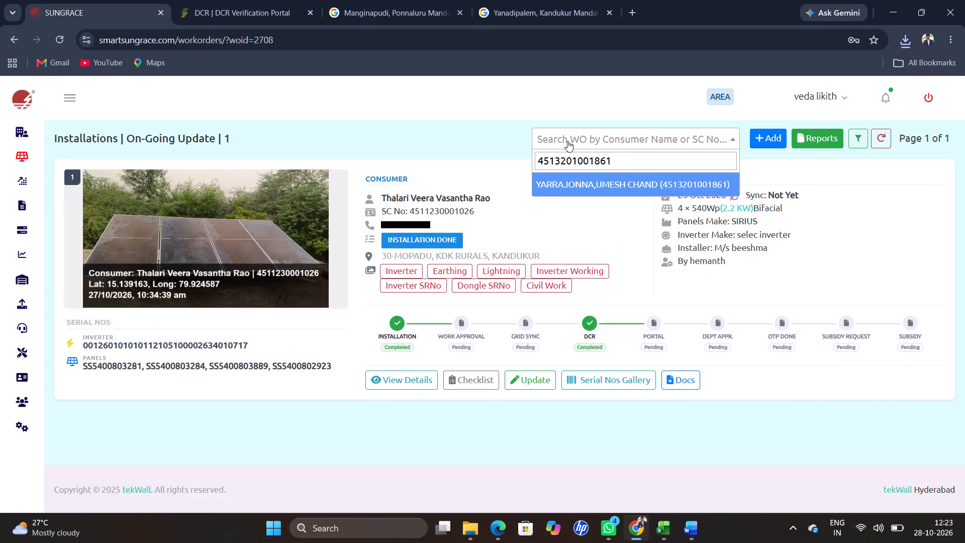
pyautogui.press('Return')
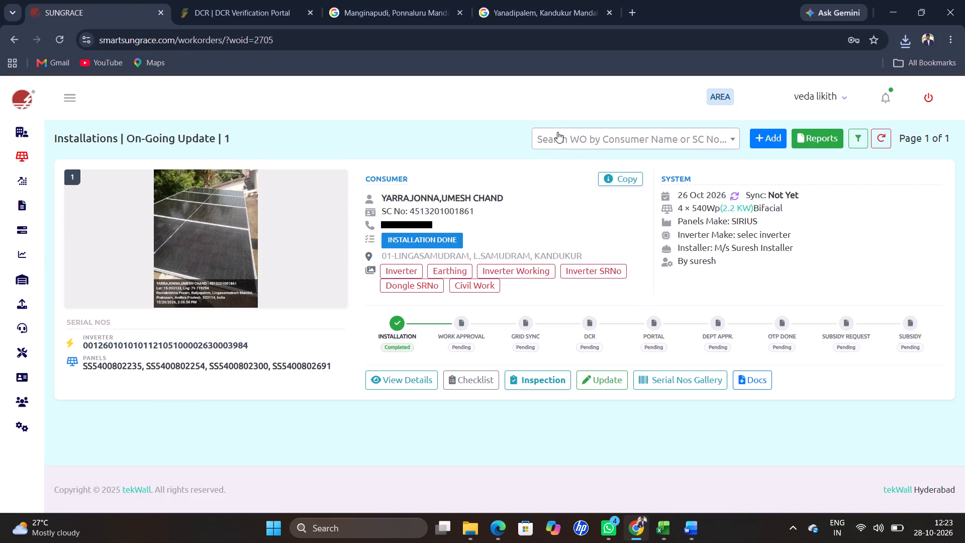
# Copy the work order's ULA number and enter it as the consumer application number in a new Issue to Consumer (B2C) form on the DCR portal.
pyautogui.click(619, 181)
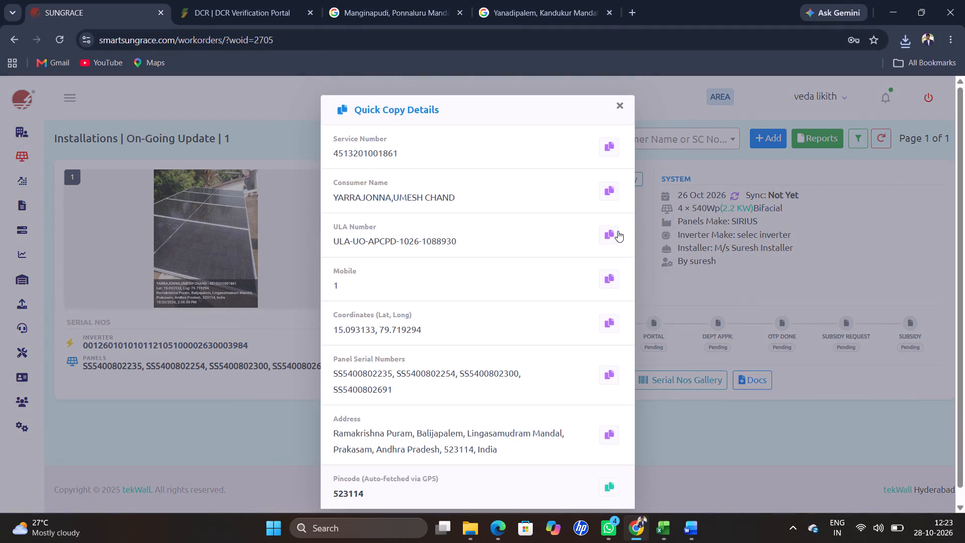
pyautogui.click(615, 232)
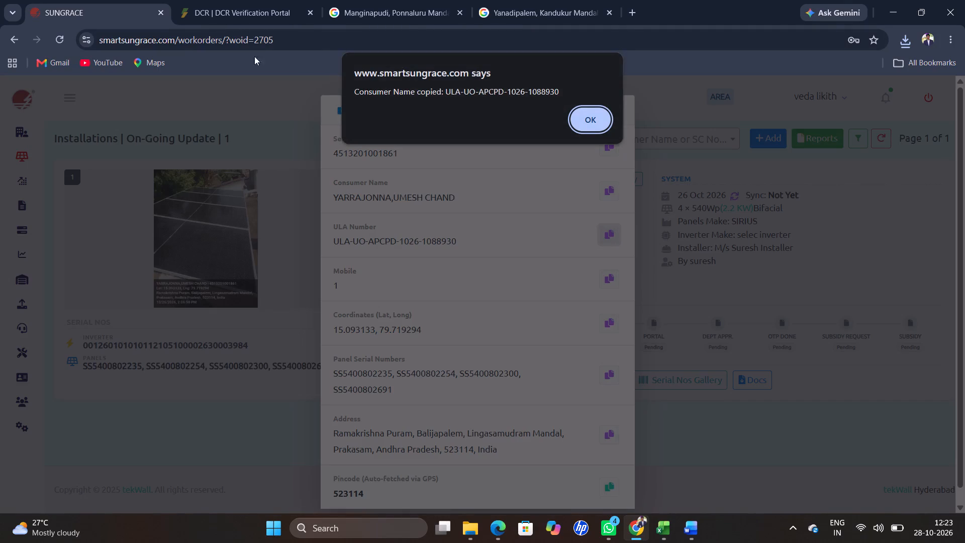
pyautogui.click(245, 1)
pyautogui.click(854, 110)
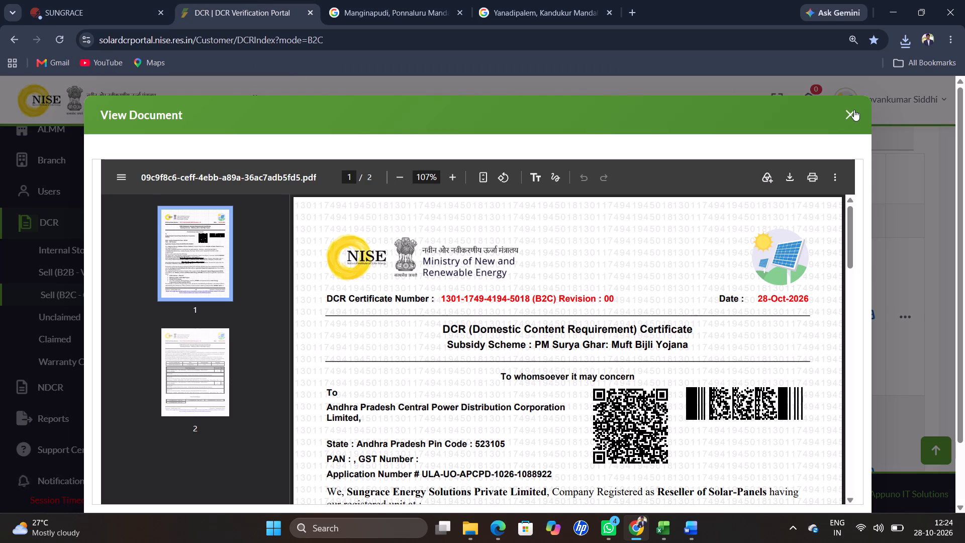
pyautogui.scroll(2, 570, 223)
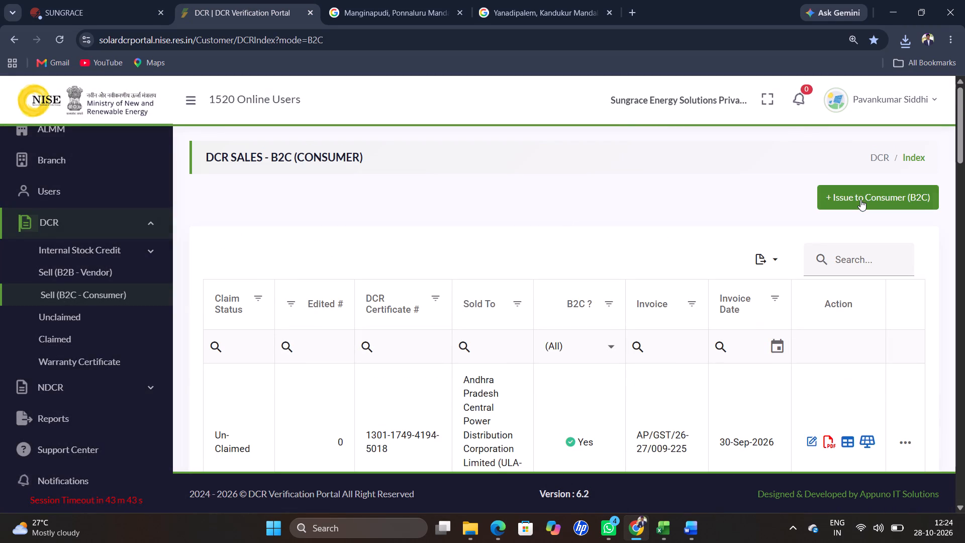
pyautogui.click(860, 200)
pyautogui.click(450, 283)
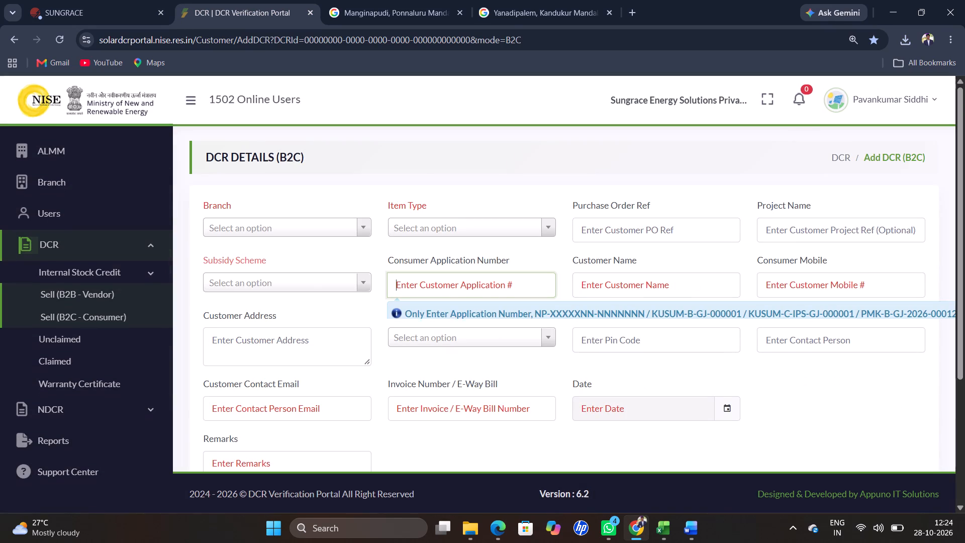
pyautogui.hotkey('ctrl', 'v')
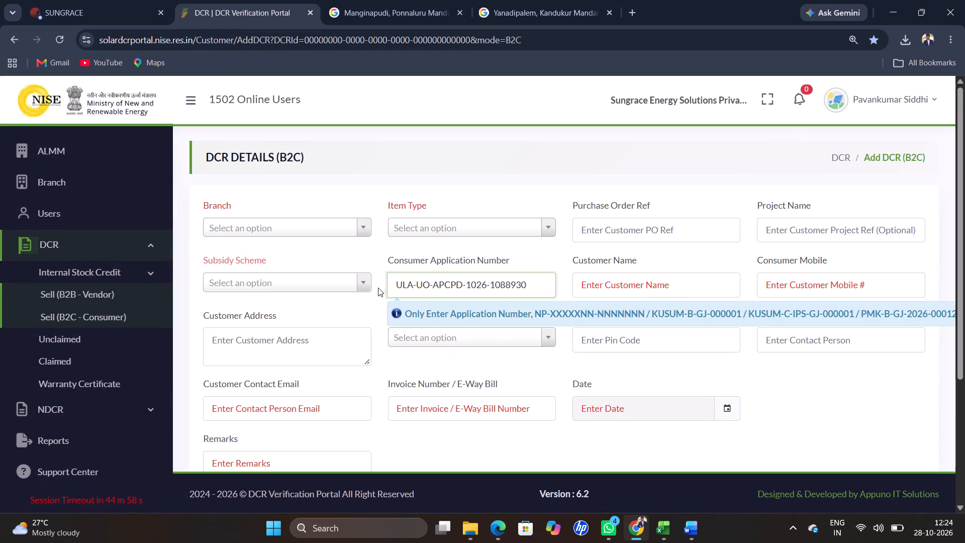
# Set the Andhra Pradesh branch, the subsidy scheme PM Surya Ghar: Muft Bijli Yojana and the item type Solar Panels.
pyautogui.click(282, 225)
pyautogui.click(257, 296)
pyautogui.moveTo(263, 278); pyautogui.dragTo(265, 319)
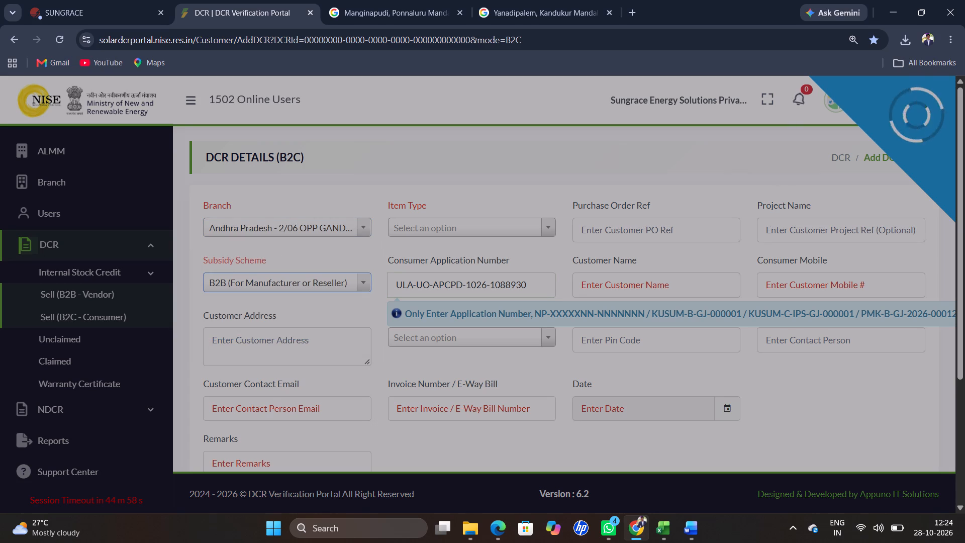
pyautogui.click(289, 277)
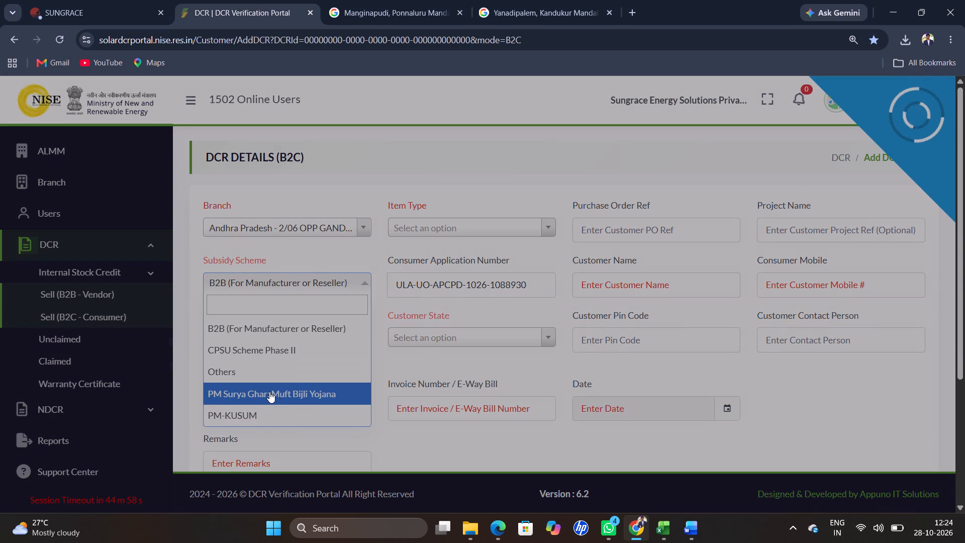
pyautogui.click(269, 392)
pyautogui.click(453, 231)
pyautogui.click(444, 273)
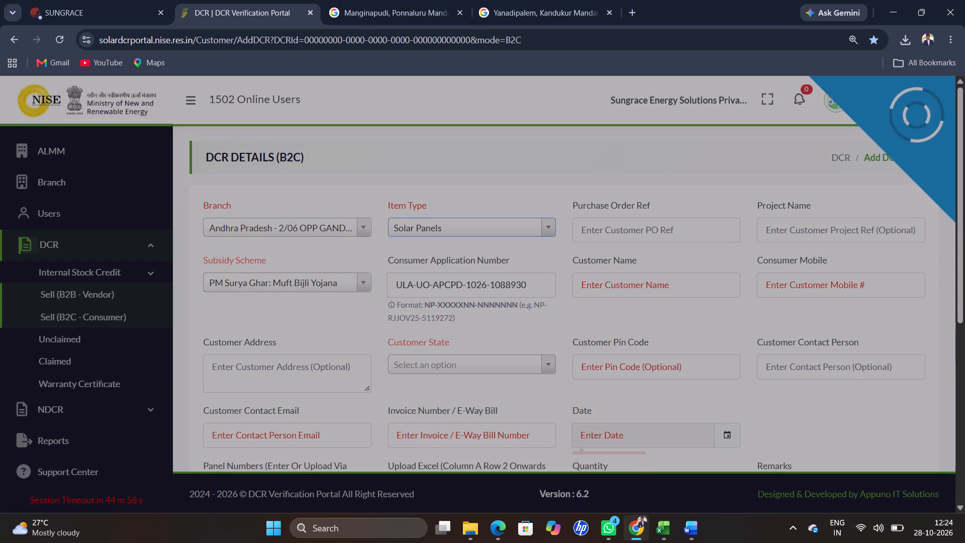
# Copy Andhra Pradesh Central Power Distribution Corporation Limited from the Kandukuru details document in Word into the DCR form's Customer Name.
pyautogui.click(588, 286)
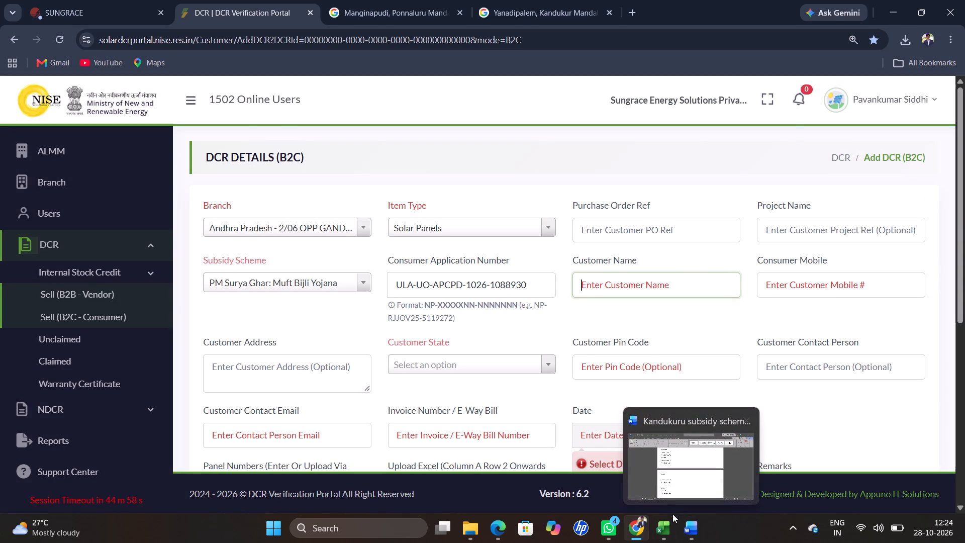
pyautogui.click(678, 466)
pyautogui.scroll(10, 348, 226)
pyautogui.scroll(12, 348, 226)
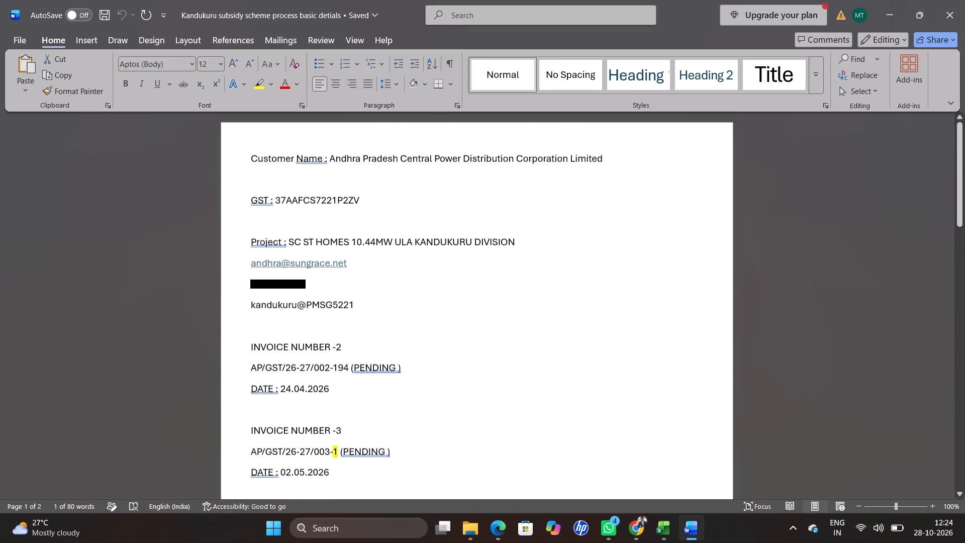
pyautogui.moveTo(332, 160); pyautogui.dragTo(593, 162)
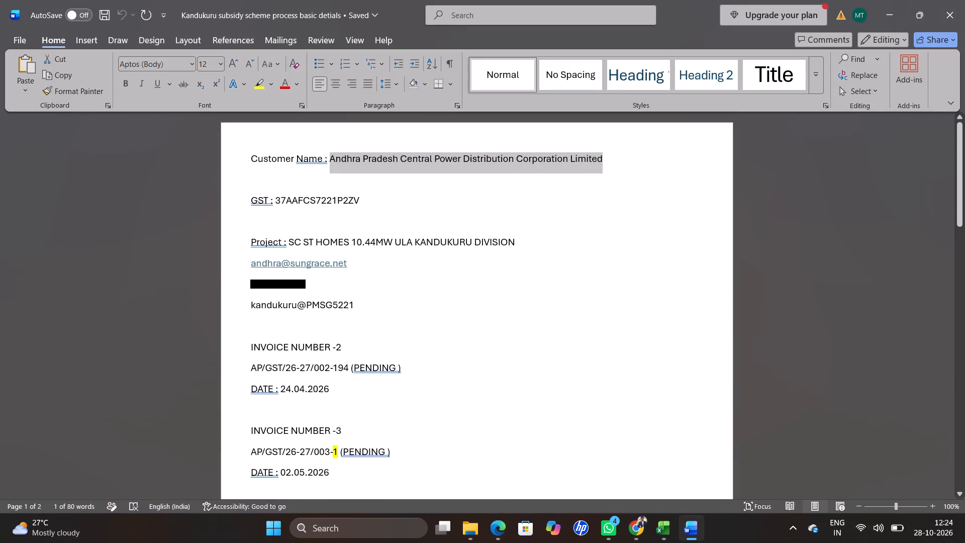
pyautogui.moveTo(593, 162); pyautogui.dragTo(609, 161)
pyautogui.click(609, 161)
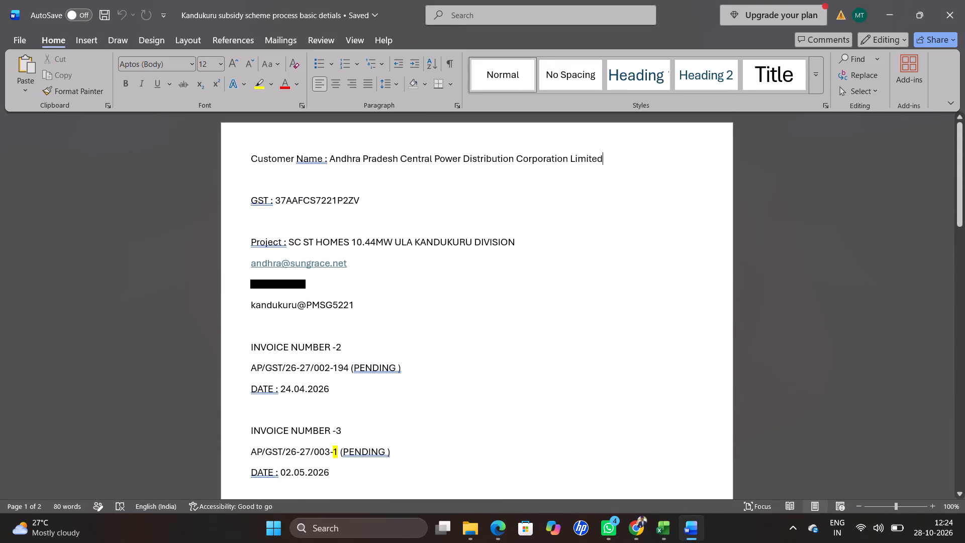
pyautogui.moveTo(609, 161); pyautogui.dragTo(344, 154)
pyautogui.click(344, 154)
pyautogui.click(329, 160)
pyautogui.moveTo(329, 160); pyautogui.dragTo(643, 166)
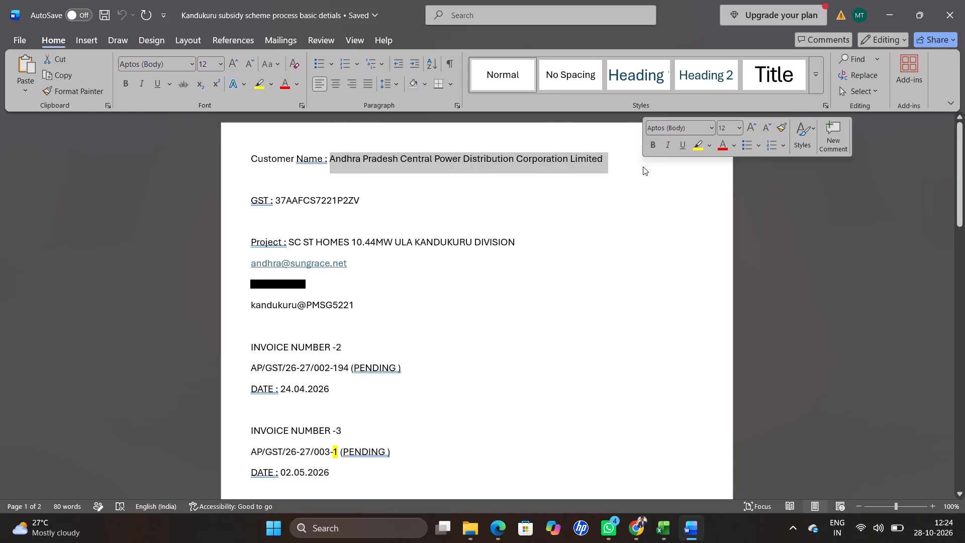
pyautogui.hotkey('ctrl', 'c')
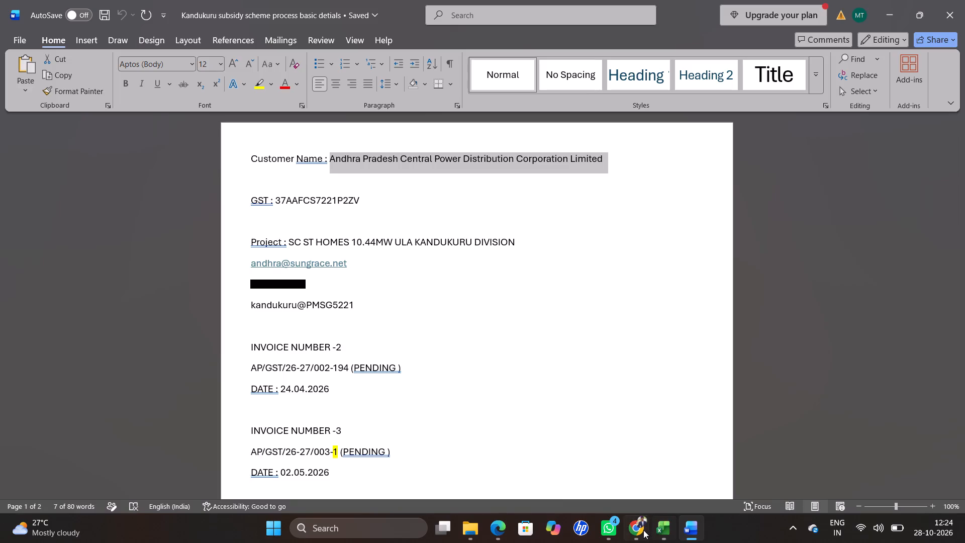
pyautogui.click(619, 468)
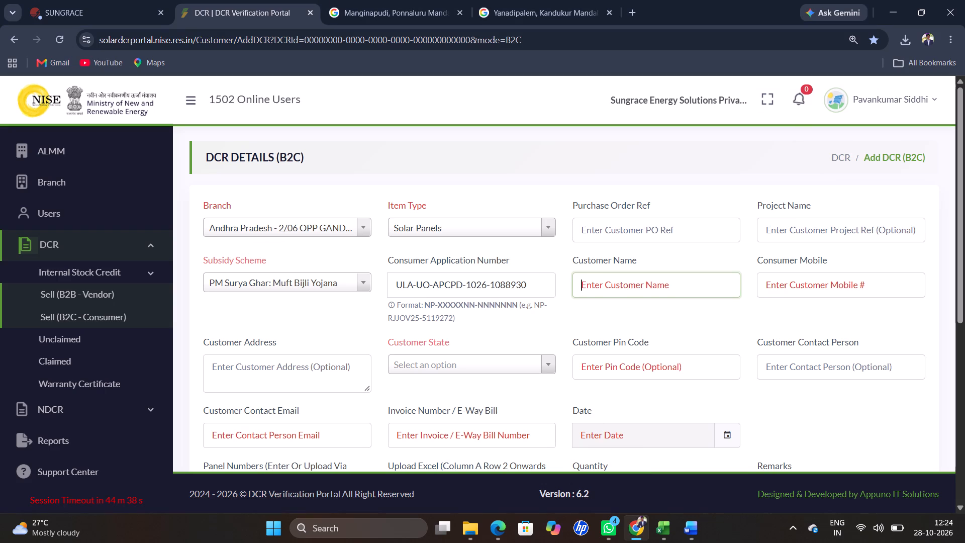
pyautogui.hotkey('ctrl', 'v')
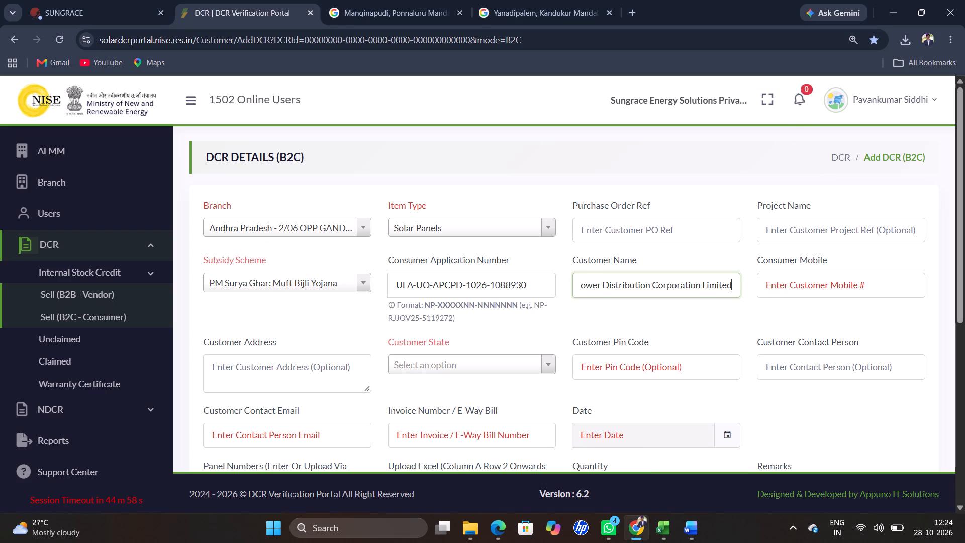
pyautogui.click(816, 225)
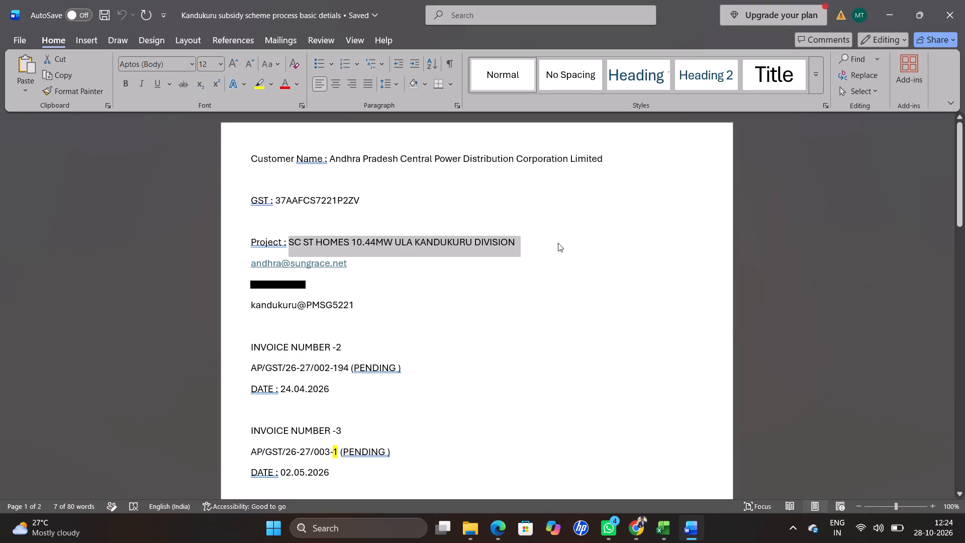
pyautogui.hotkey('ctrl', 'c')
pyautogui.click(621, 458)
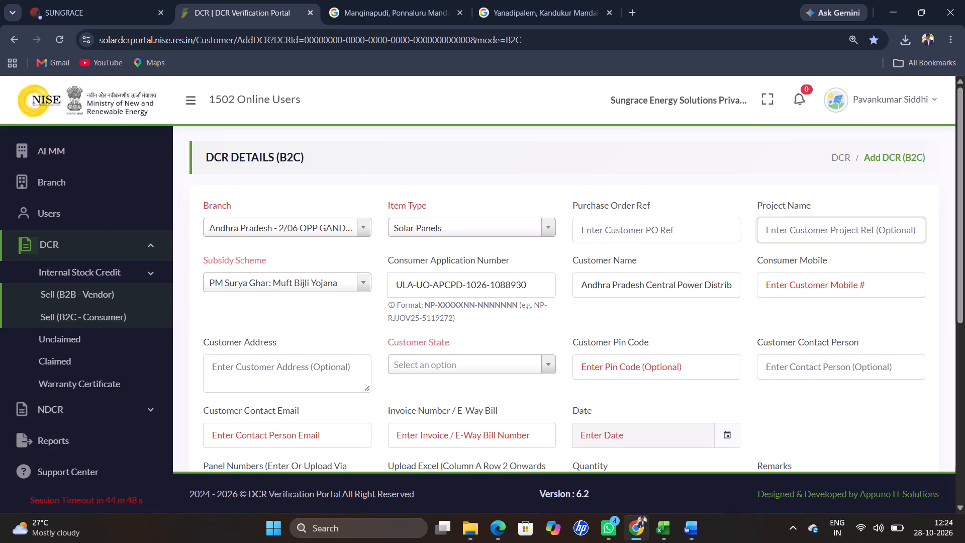
pyautogui.hotkey('ctrl', 'v')
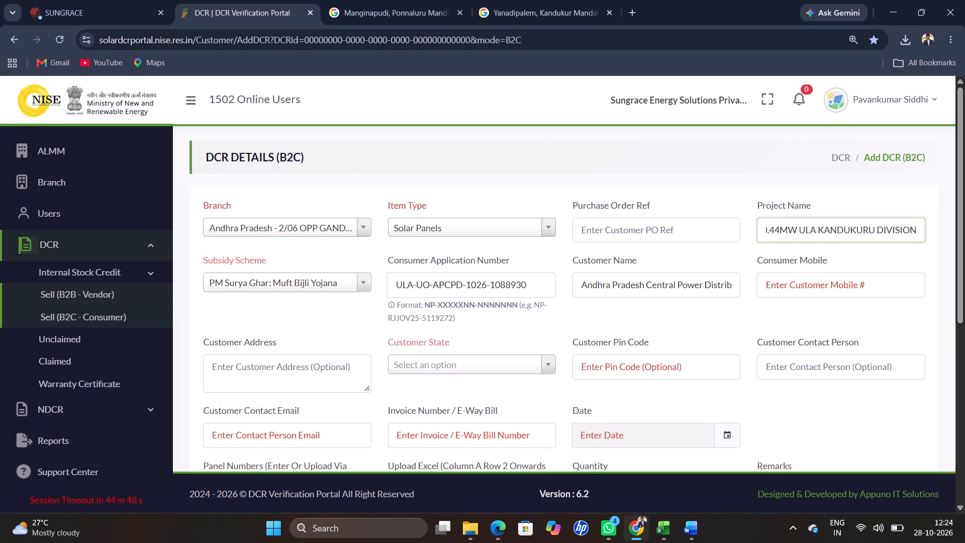
# Copy the mobile number from the Word document into the DCR form's Consumer Mobile.
pyautogui.click(836, 284)
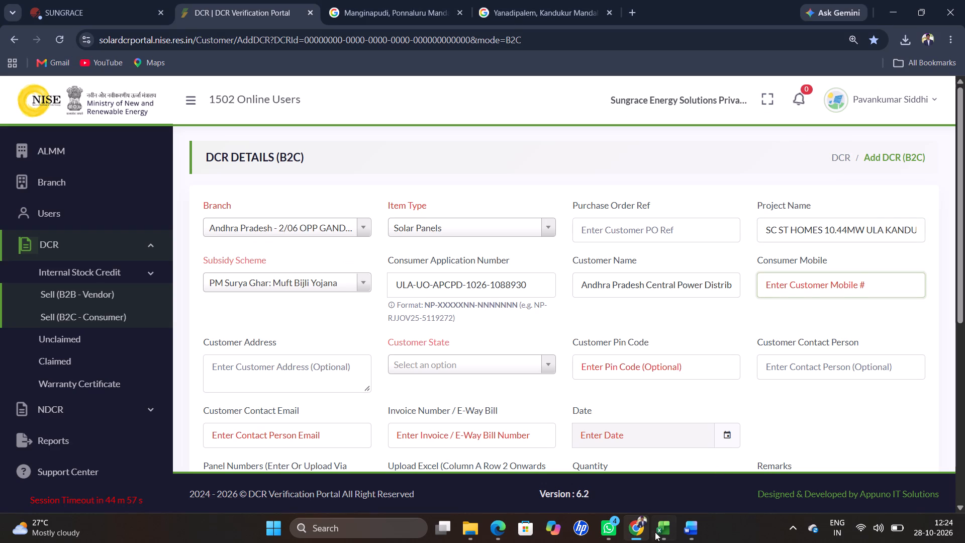
pyautogui.click(691, 473)
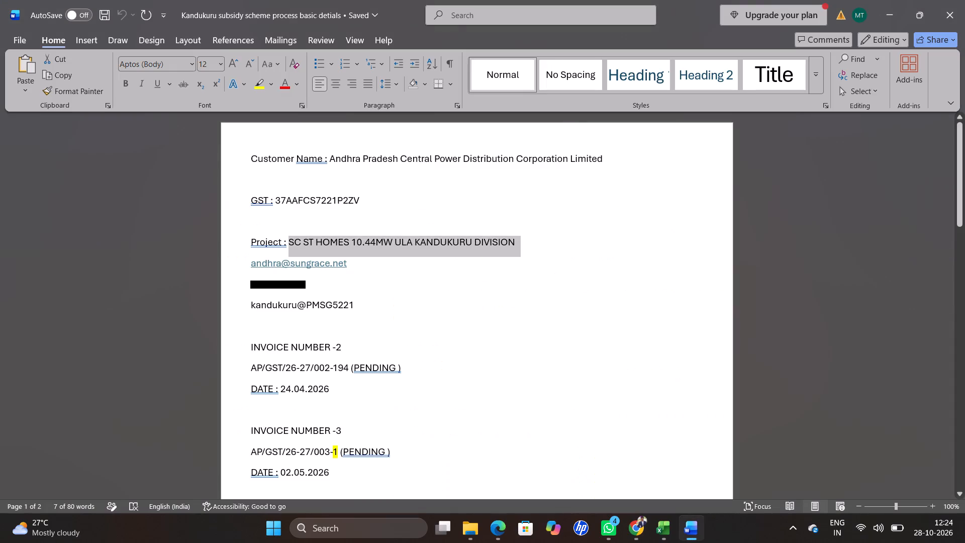
pyautogui.moveTo(241, 283); pyautogui.dragTo(312, 285)
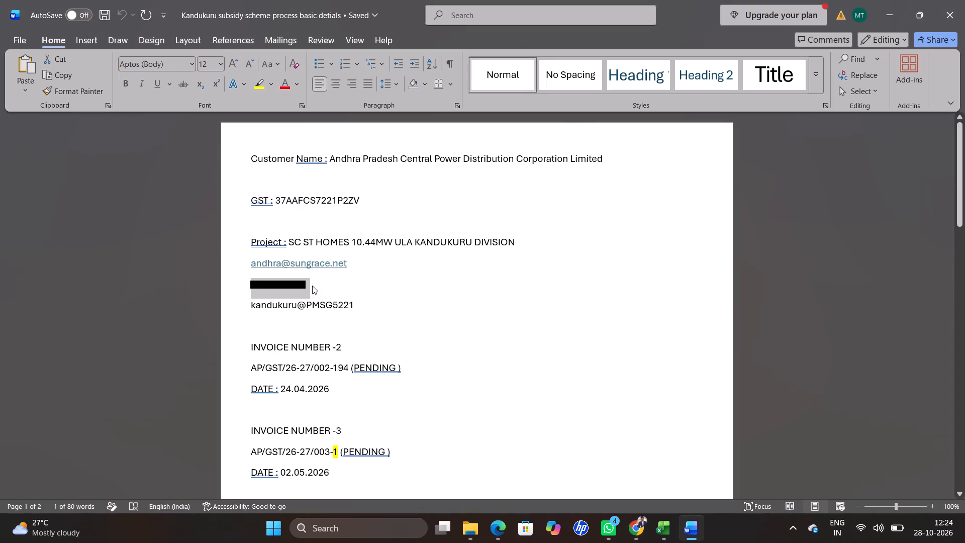
pyautogui.hotkey('ctrl', 'c')
pyautogui.click(609, 458)
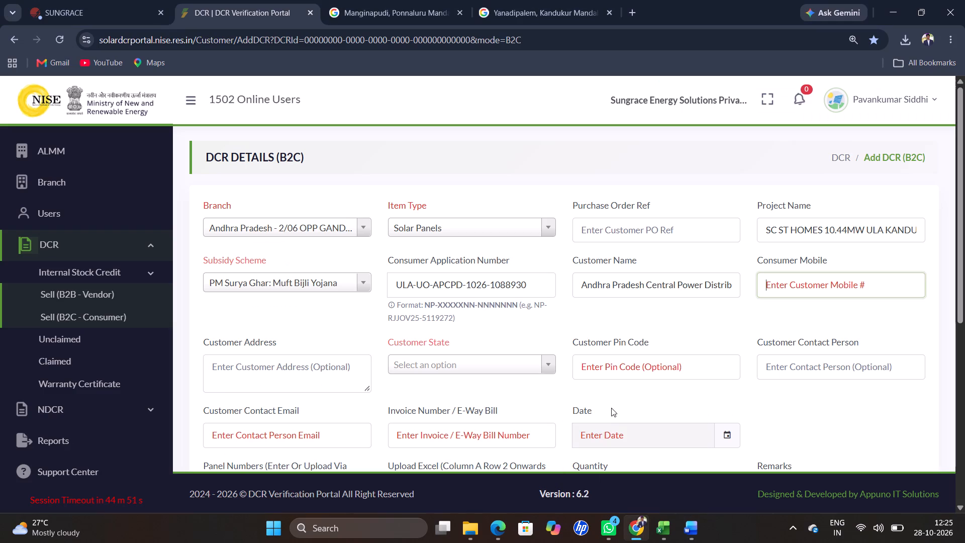
pyautogui.hotkey('ctrl', 'v')
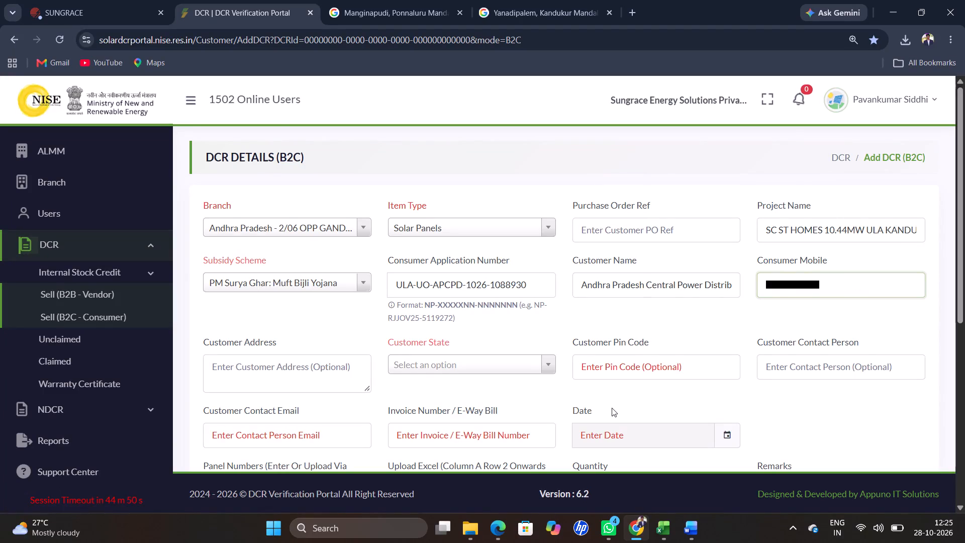
# Set the customer state to Andhra Pradesh (37).
pyautogui.scroll(-2, 483, 204)
pyautogui.click(457, 237)
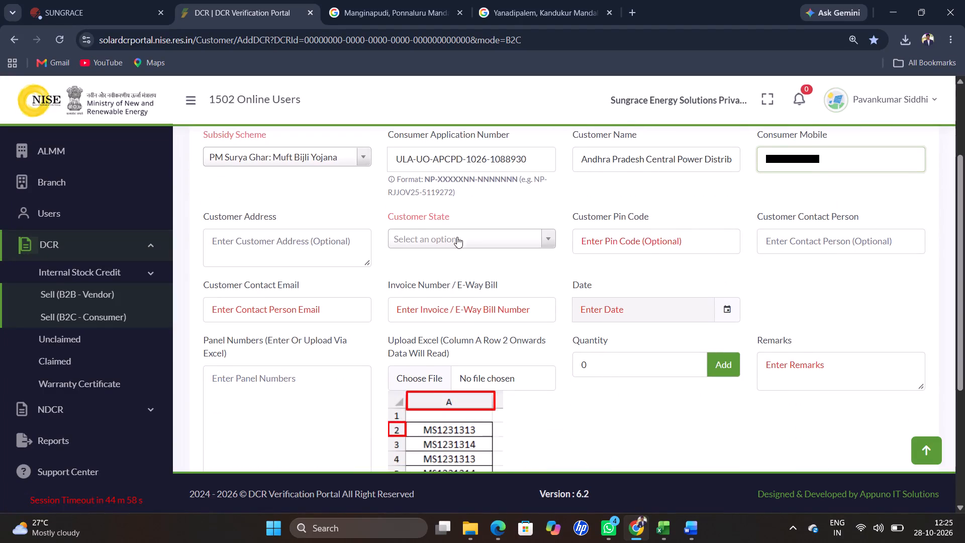
pyautogui.click(459, 328)
# Start filling in the Customer Contact Email on the DCR form.
pyautogui.click(353, 309)
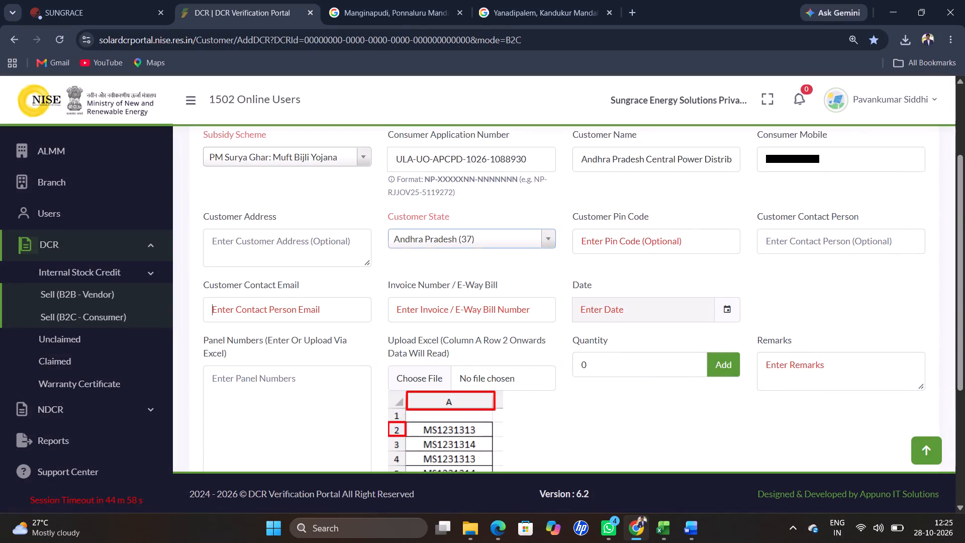
# Copy the contact email address from the Word document into the DCR form's Customer Contact Email.
pyautogui.click(687, 462)
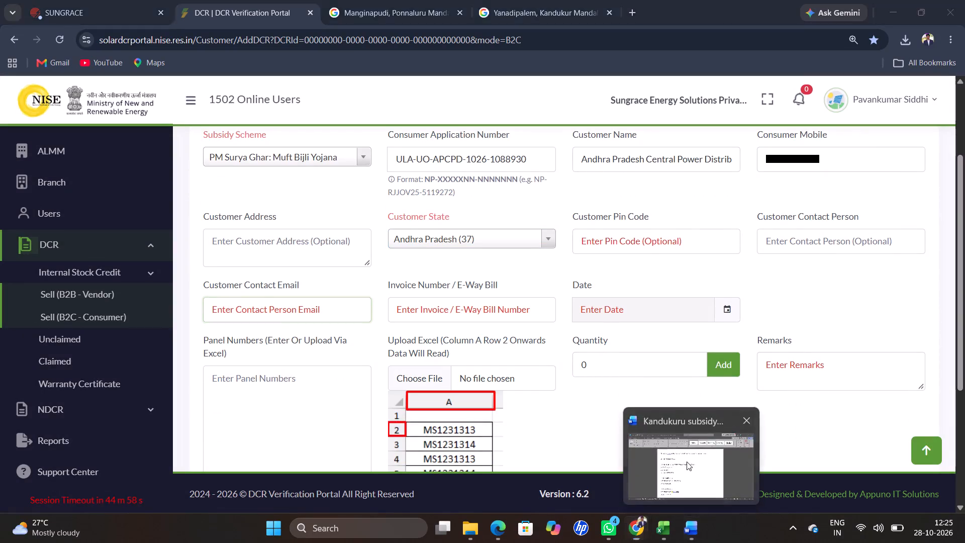
pyautogui.moveTo(374, 260); pyautogui.dragTo(237, 259)
pyautogui.click(237, 259)
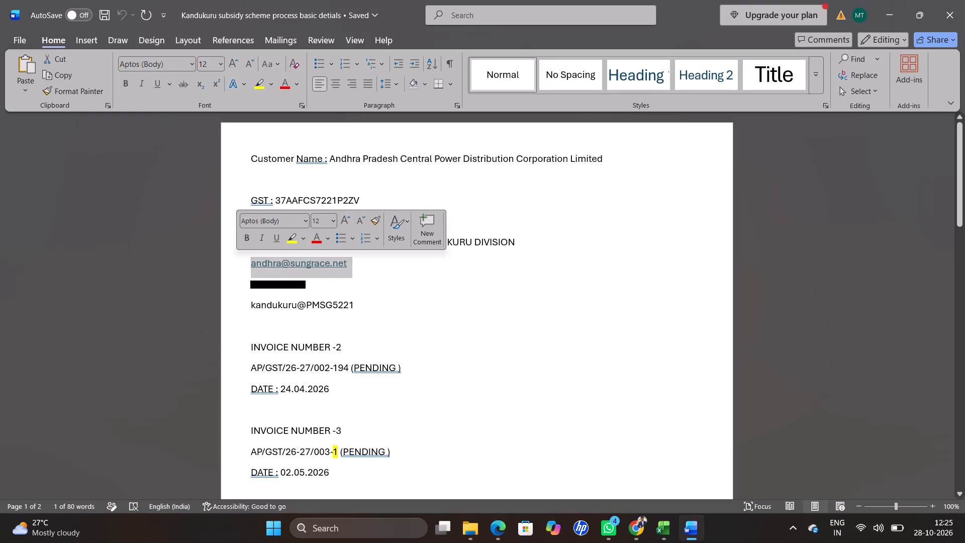
pyautogui.hotkey('ctrl', 'c')
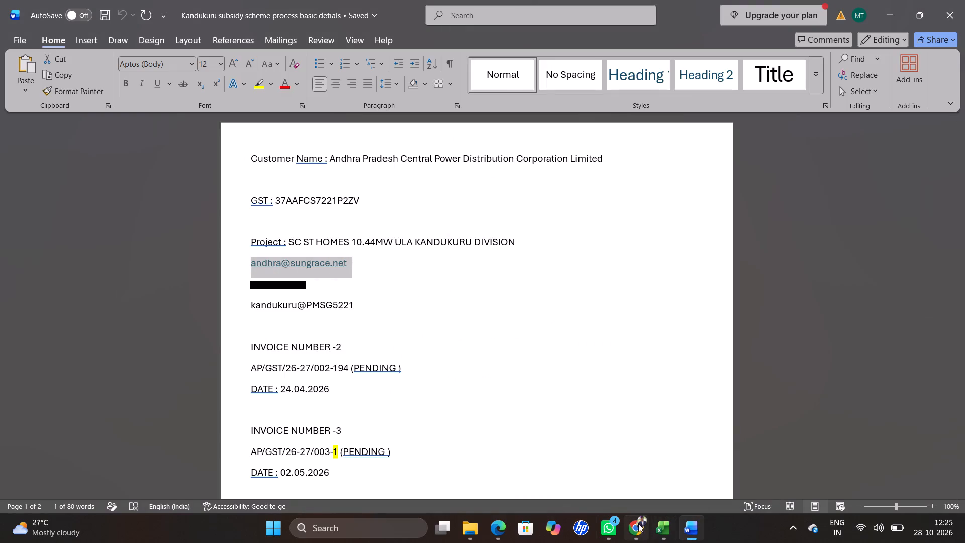
pyautogui.click(626, 480)
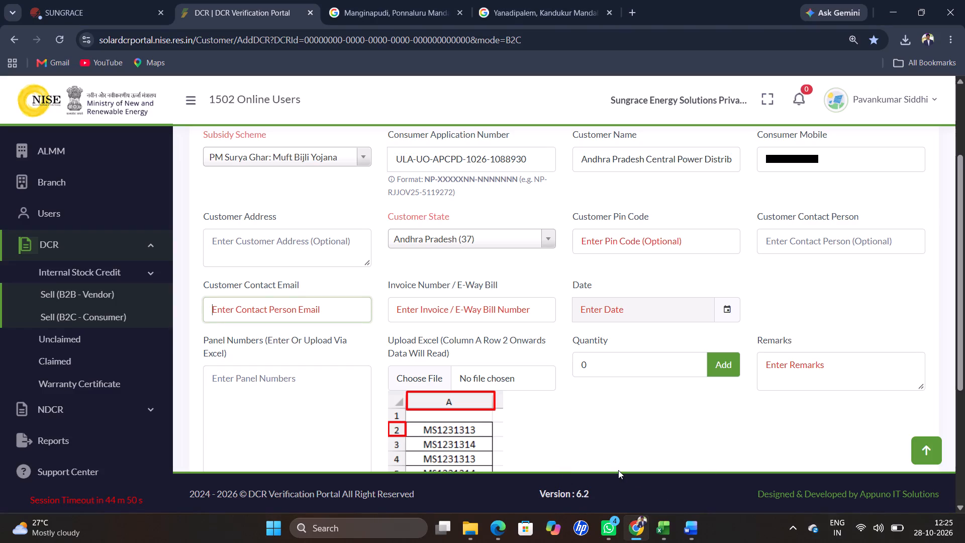
pyautogui.hotkey('ctrl', 'v')
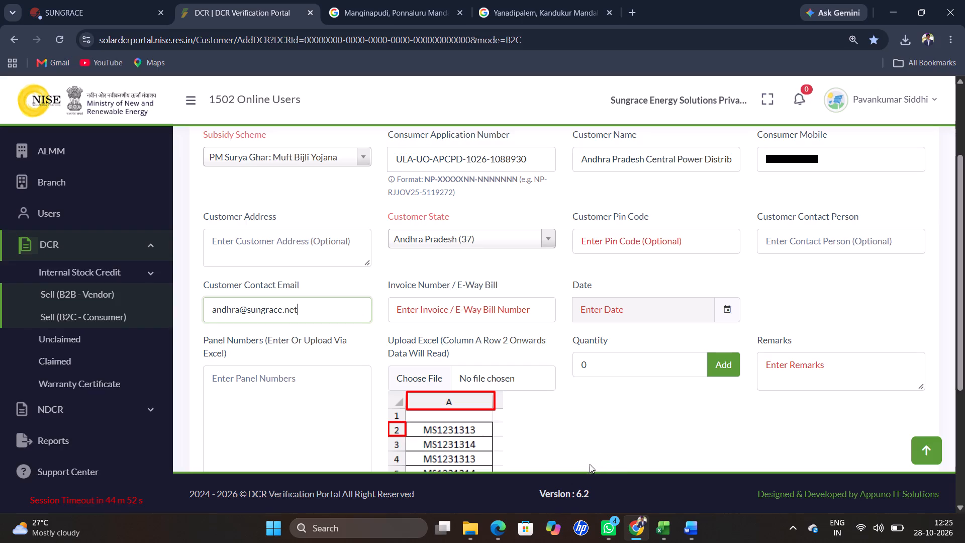
# Start filling in the Invoice Number / E-Way Bill on the DCR form.
pyautogui.click(484, 304)
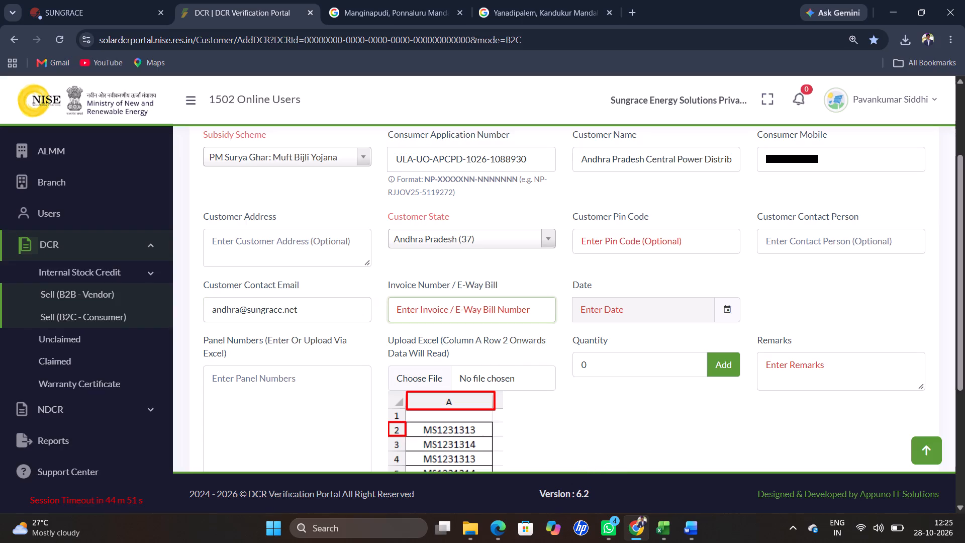
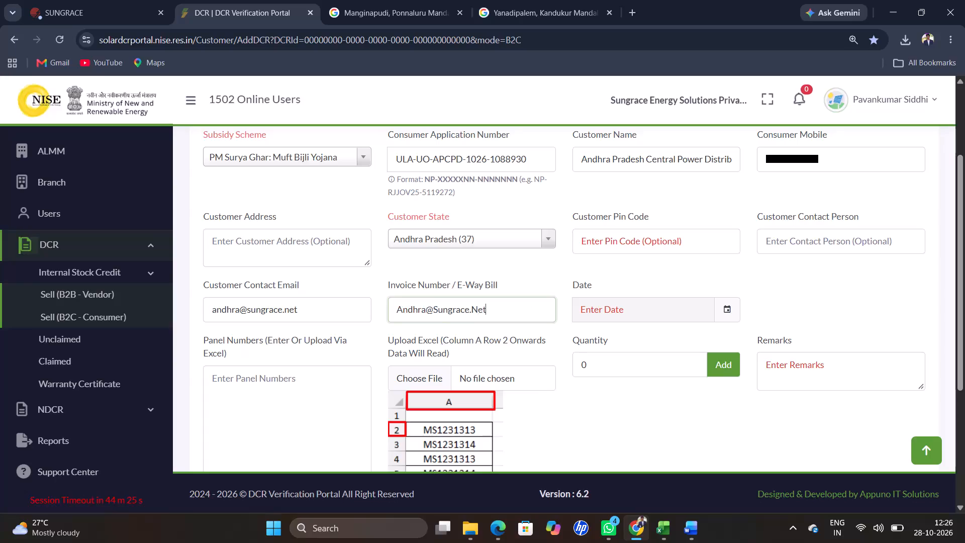
# Replace the mistaken Invoice Number / E-Way Bill entry with AP/GST/26-27/009-226, copying the invoice number 9 prefix from the Word document.
pyautogui.press('BackSpace')
pyautogui.press('BackSpace')
pyautogui.press('BackSpace')
pyautogui.press('BackSpace')
pyautogui.press('BackSpace')
pyautogui.press('BackSpace')
pyautogui.press('BackSpace')
pyautogui.press('BackSpace')
pyautogui.press('BackSpace')
pyautogui.press('BackSpace')
pyautogui.press('BackSpace')
pyautogui.press('BackSpace')
pyautogui.press('BackSpace')
pyautogui.press('BackSpace')
pyautogui.press('BackSpace')
pyautogui.press('BackSpace')
pyautogui.press('BackSpace')
pyautogui.press('BackSpace')
pyautogui.press('BackSpace')
pyautogui.press('BackSpace')
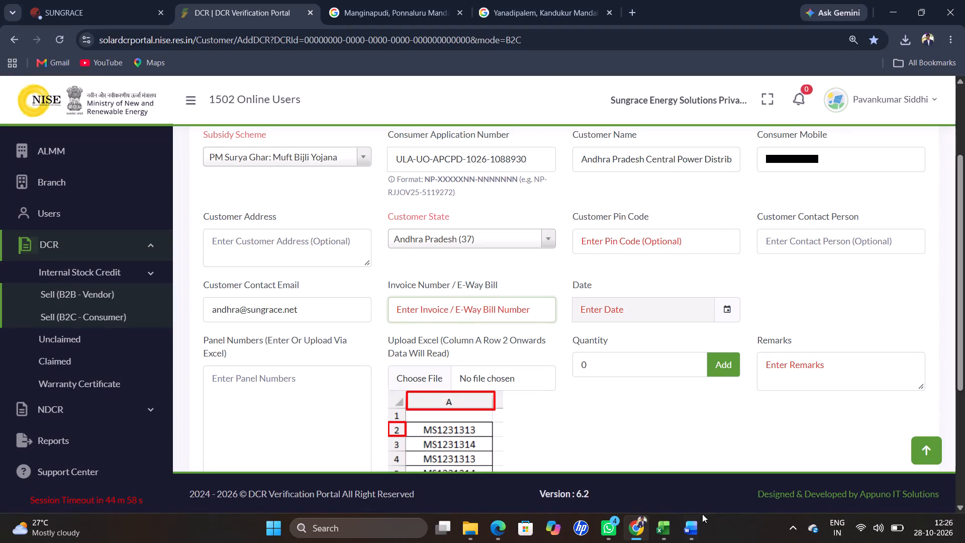
pyautogui.click(679, 481)
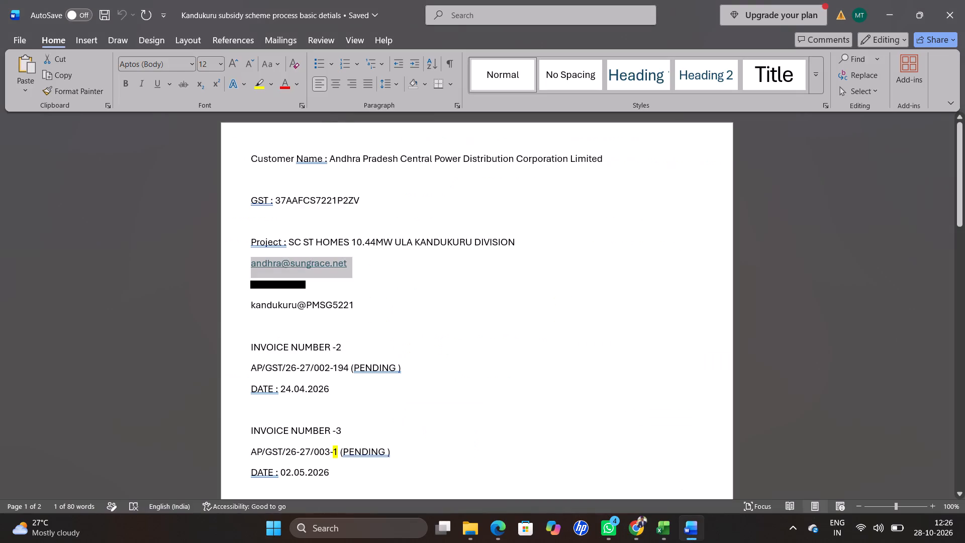
pyautogui.scroll(-8, 419, 264)
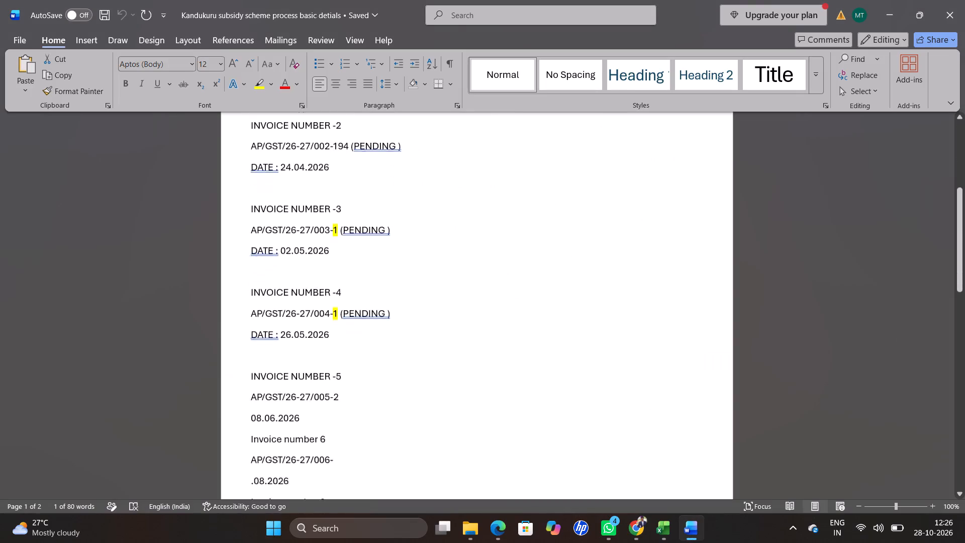
pyautogui.scroll(-6, 419, 263)
pyautogui.scroll(-1, 358, 267)
pyautogui.moveTo(341, 295); pyautogui.dragTo(234, 296)
pyautogui.click(234, 296)
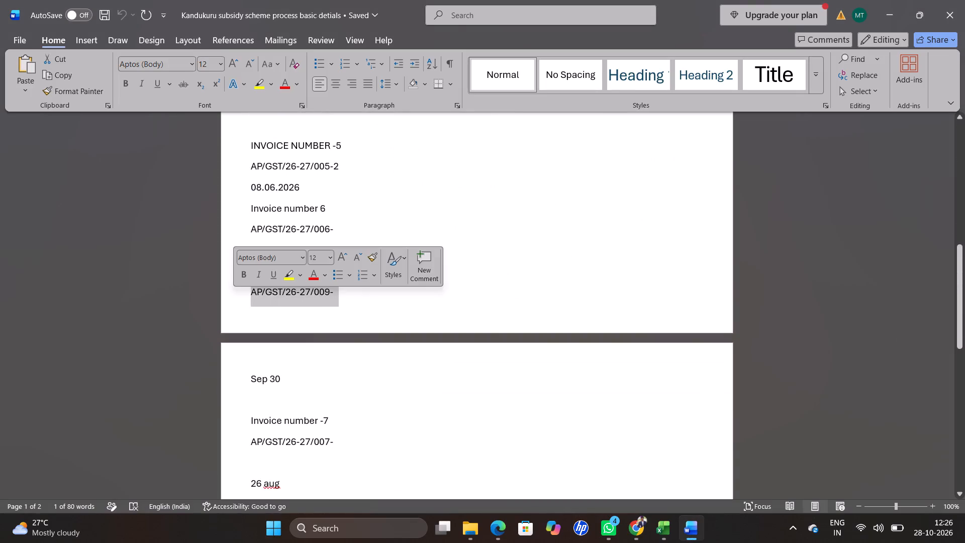
pyautogui.hotkey('ctrl', 'c')
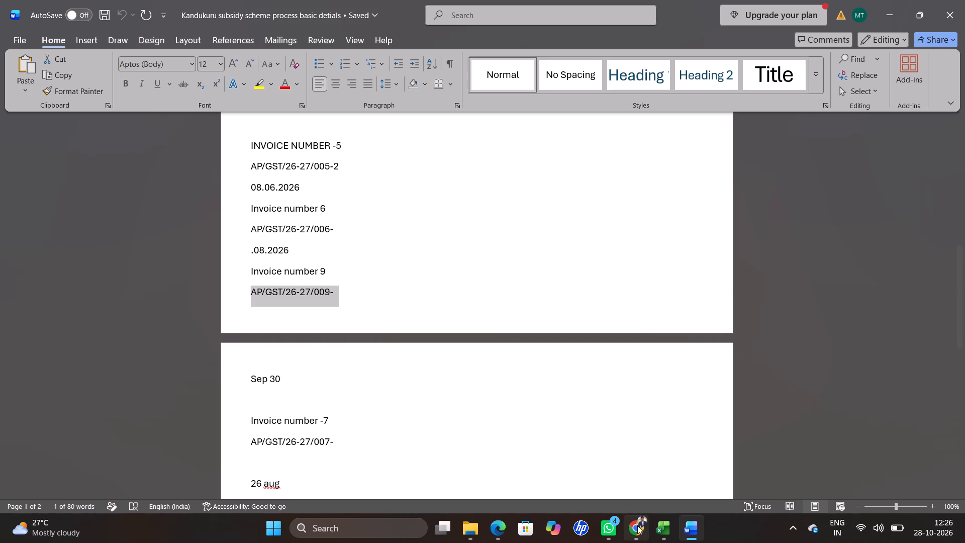
pyautogui.click(607, 478)
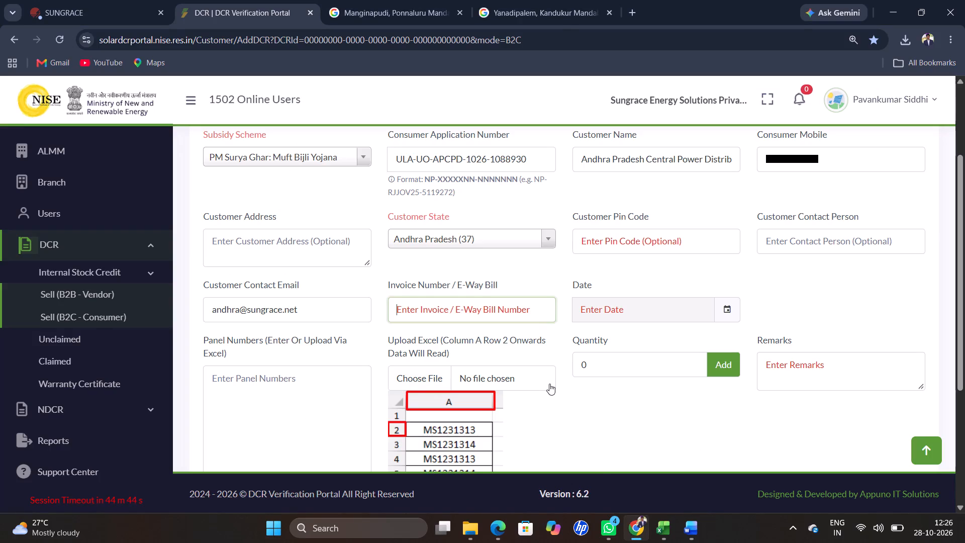
pyautogui.hotkey('ctrl', 'v')
pyautogui.write('226')
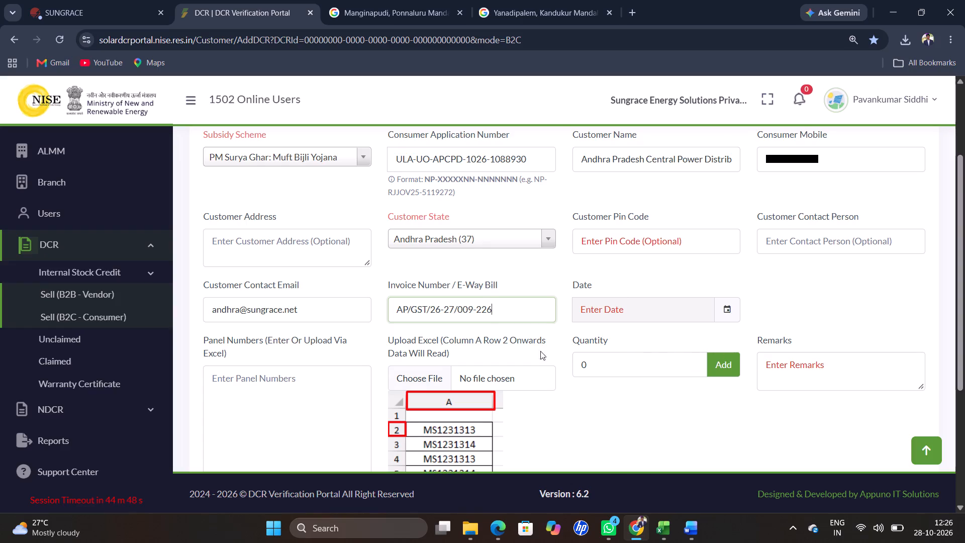
# Copy the panel serial numbers from the SUNGRACE work order into the DCR form's Panel Numbers.
pyautogui.scroll(-4, 494, 344)
pyautogui.scroll(-3, 596, 344)
pyautogui.click(222, 244)
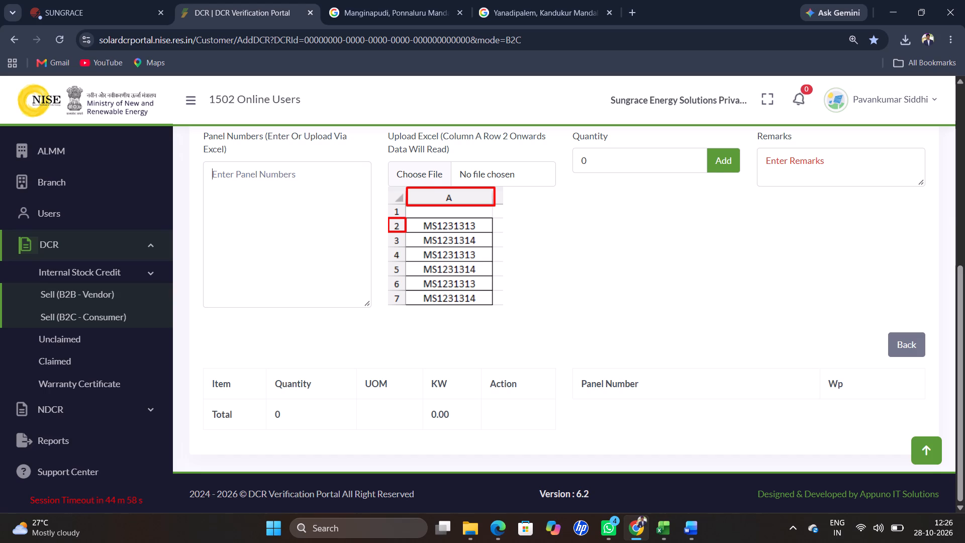
pyautogui.click(77, 6)
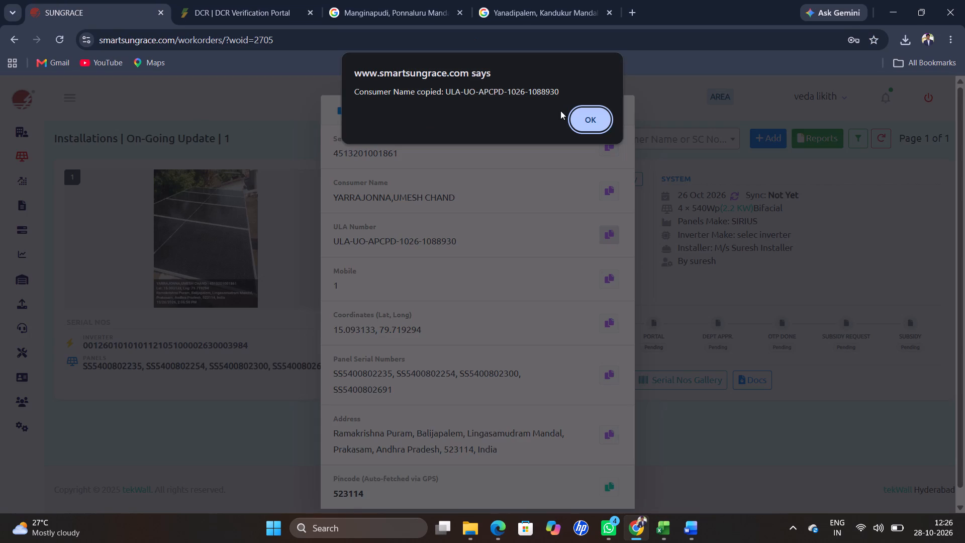
pyautogui.click(583, 117)
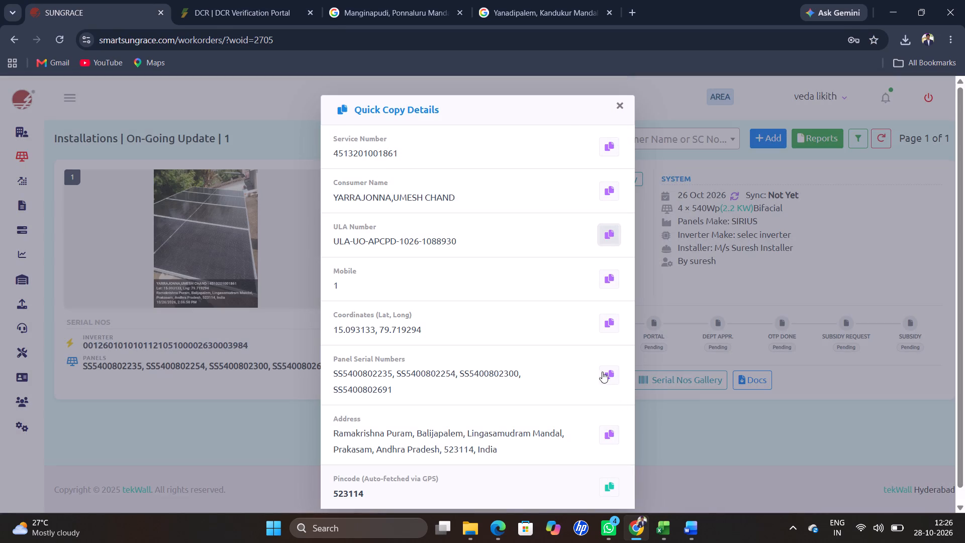
pyautogui.click(604, 371)
pyautogui.click(250, 13)
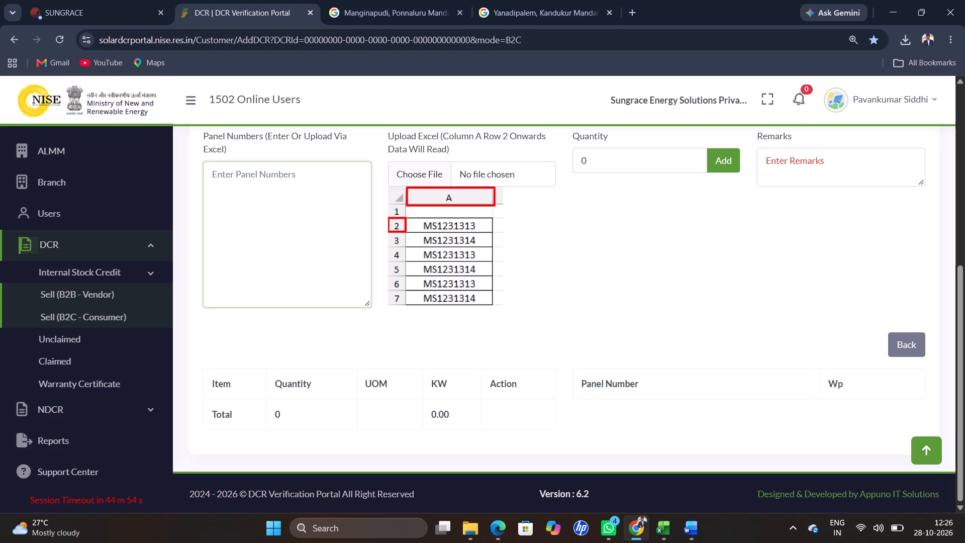
pyautogui.hotkey('ctrl', 'v')
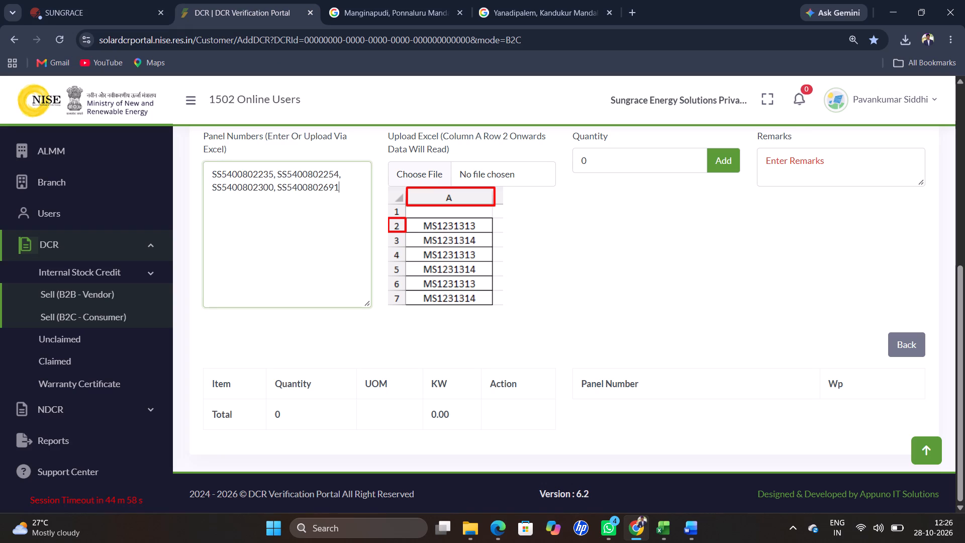
pyautogui.press('Left')
pyautogui.press('Left')
pyautogui.press('Left')
pyautogui.press('Left')
pyautogui.press('Left')
pyautogui.press('Left')
pyautogui.press('Left')
pyautogui.press('Left')
pyautogui.press('Left')
pyautogui.press('Left')
pyautogui.press('Left')
pyautogui.press('Left')
pyautogui.press('BackSpace')
pyautogui.press('BackSpace')
pyautogui.press('Return')
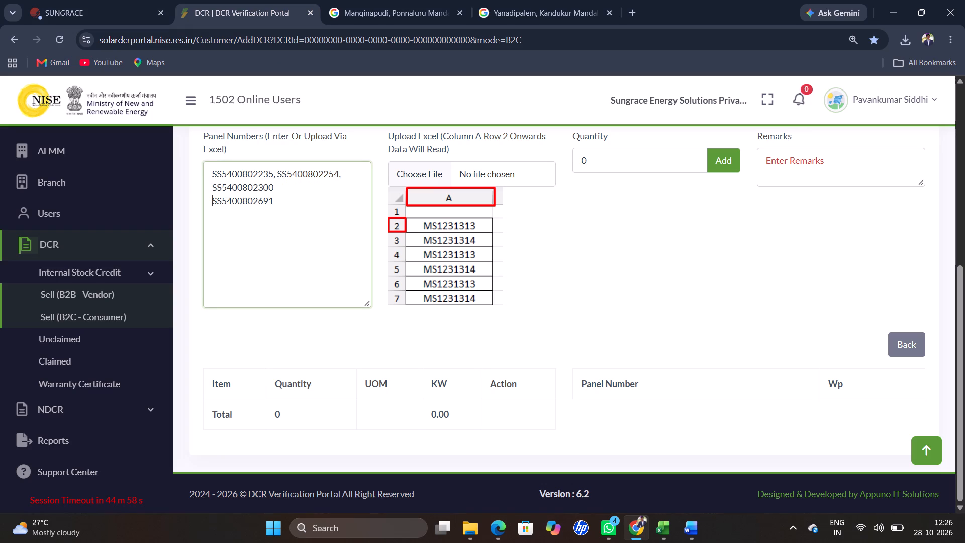
pyautogui.press('Up')
pyautogui.press('Up')
pyautogui.press('Up')
pyautogui.press('Up')
pyautogui.press('Up')
pyautogui.press('Up')
pyautogui.press('Up')
pyautogui.press('Right')
pyautogui.press('Right')
pyautogui.press('Right')
pyautogui.press('Right')
pyautogui.press('Right')
pyautogui.press('Right')
pyautogui.press('Right')
pyautogui.press('Right')
pyautogui.press('Right')
pyautogui.press('Right')
pyautogui.press('Right')
pyautogui.press('Right')
pyautogui.press('Right')
pyautogui.press('Right')
pyautogui.press('BackSpace')
pyautogui.press('BackSpace')
pyautogui.press('Return')
pyautogui.press('Right')
pyautogui.press('Right')
pyautogui.press('Right')
pyautogui.press('Right')
pyautogui.press('Right')
pyautogui.press('Right')
pyautogui.press('Right')
pyautogui.press('Right')
pyautogui.press('Right')
pyautogui.press('Right')
pyautogui.press('Right')
pyautogui.press('Right')
pyautogui.press('Right')
pyautogui.press('Right')
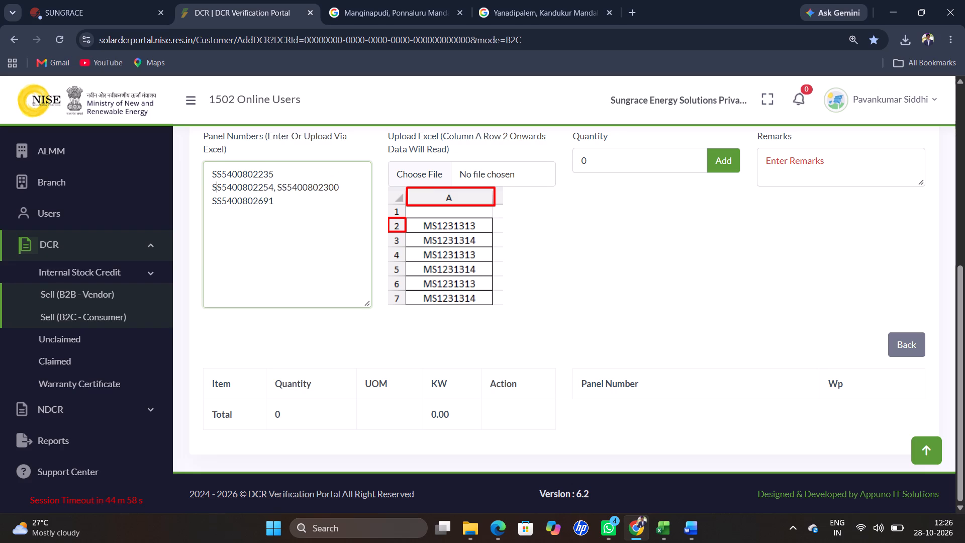
pyautogui.press('BackSpace')
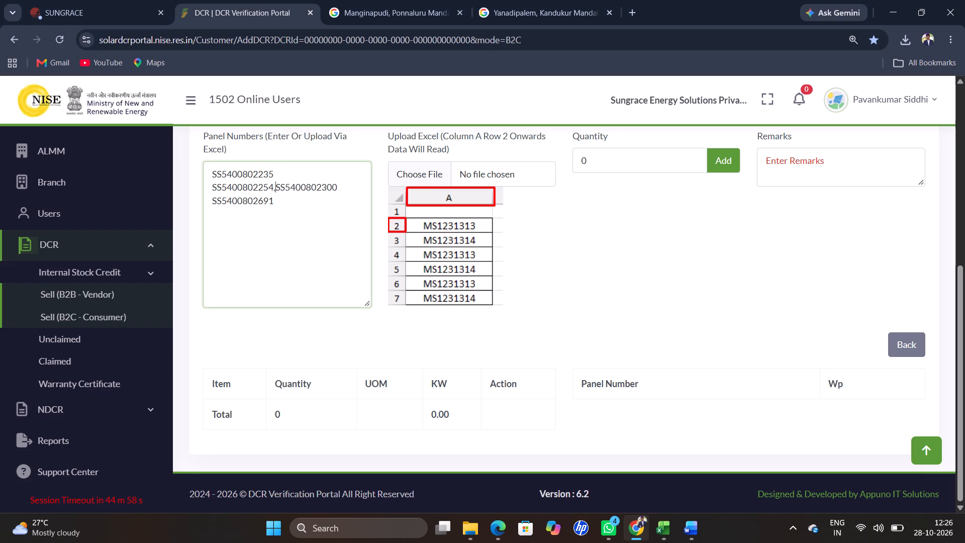
pyautogui.press('BackSpace')
pyautogui.press('Return')
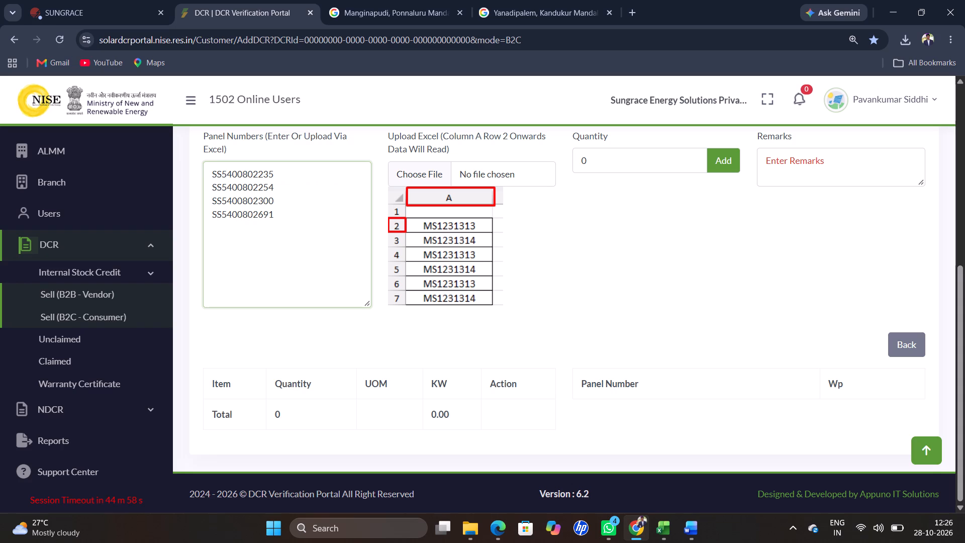
# Set the panel quantity to 4 and try to add the panels to the DCR.
pyautogui.click(615, 167)
pyautogui.scroll(2, 615, 167)
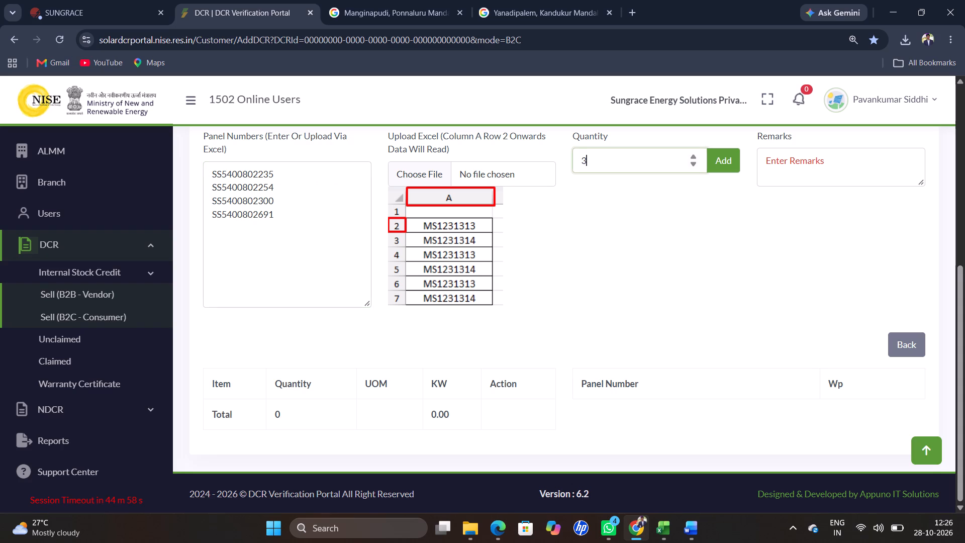
pyautogui.scroll(2, 615, 167)
pyautogui.click(725, 167)
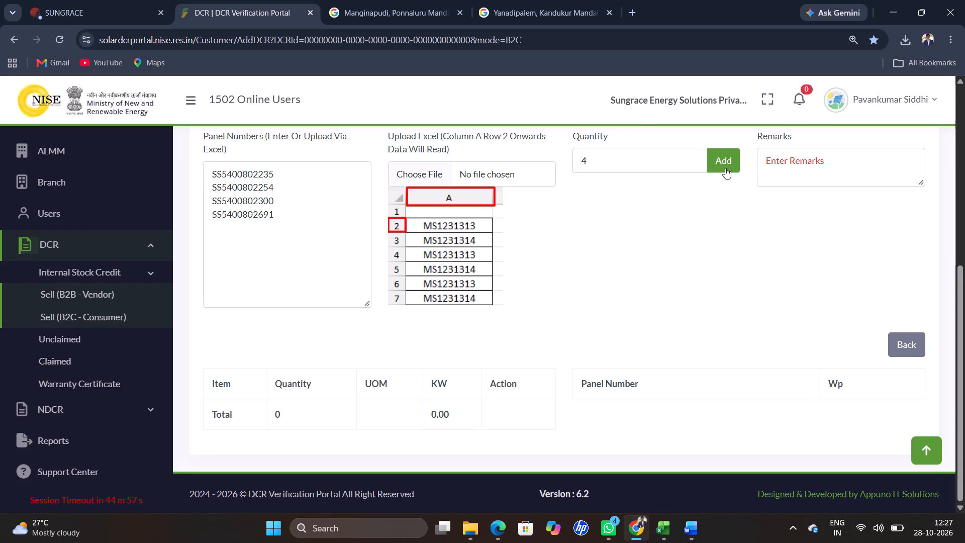
pyautogui.click(727, 153)
# Set the invoice date to 30-Sep-2026 and add the four panels to the DCR.
pyautogui.scroll(2, 644, 223)
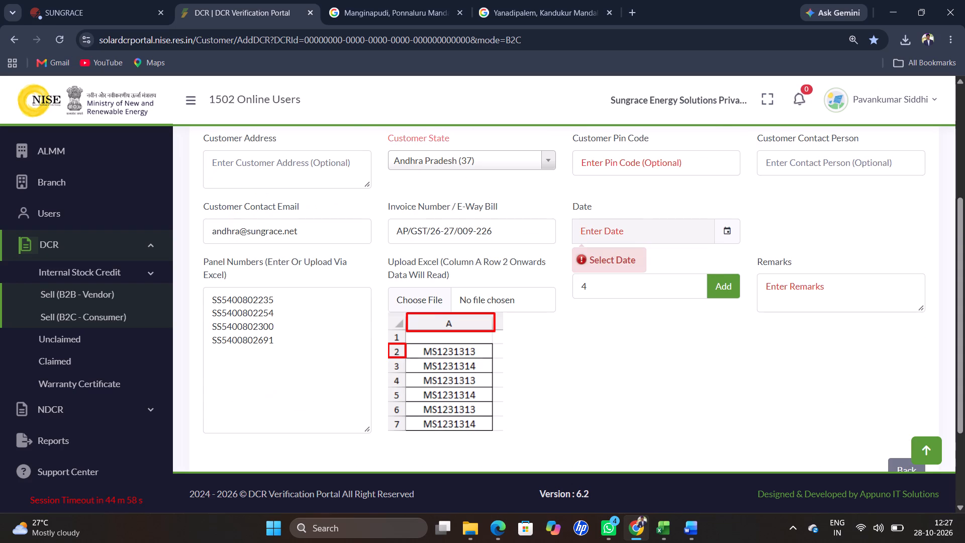
pyautogui.click(636, 234)
pyautogui.click(578, 251)
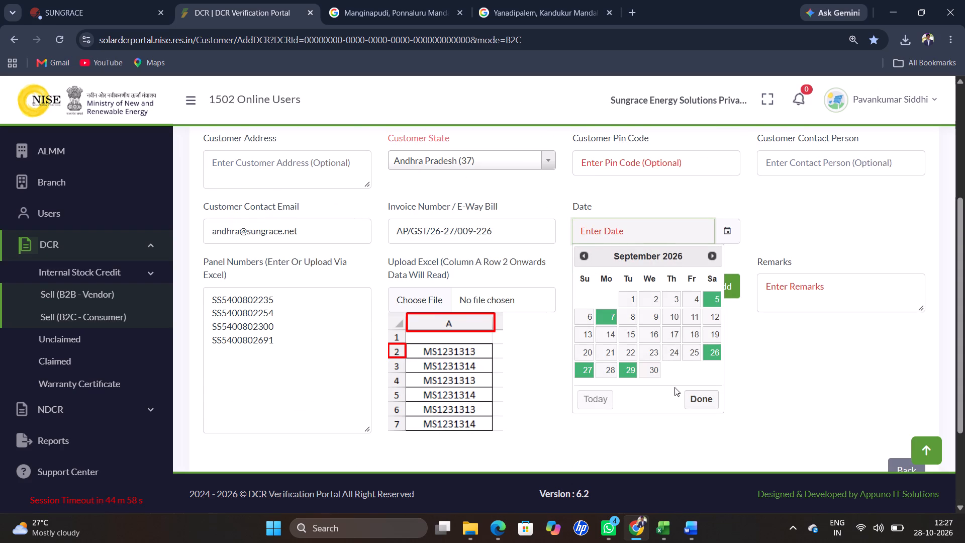
pyautogui.click(655, 371)
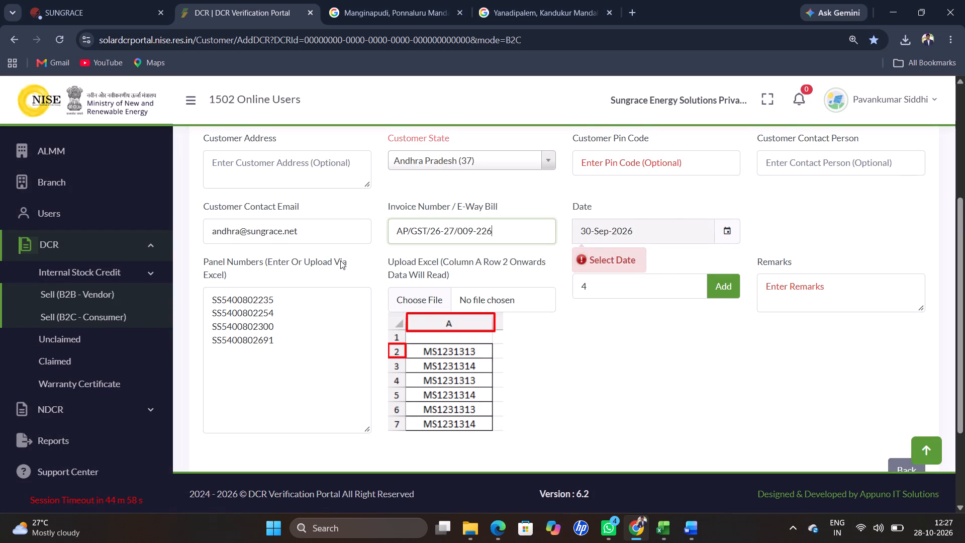
pyautogui.click(716, 284)
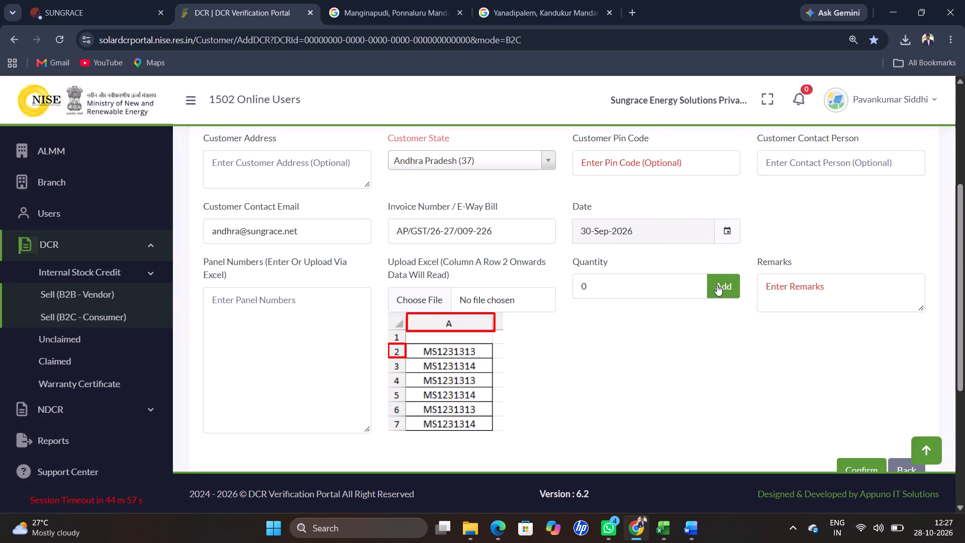
# Copy the installation address from the SUNGRACE work order into the DCR form's Remarks.
pyautogui.click(815, 297)
pyautogui.click(92, 0)
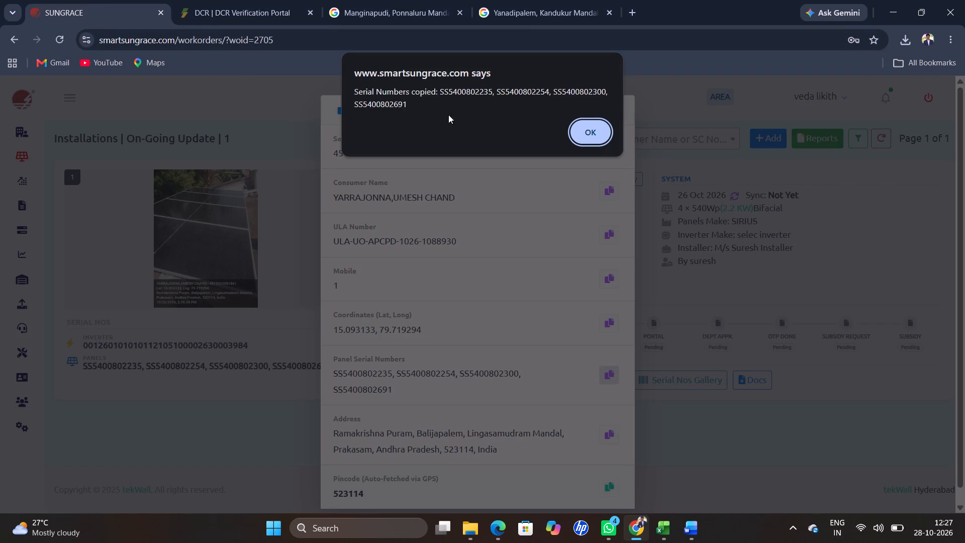
pyautogui.click(595, 136)
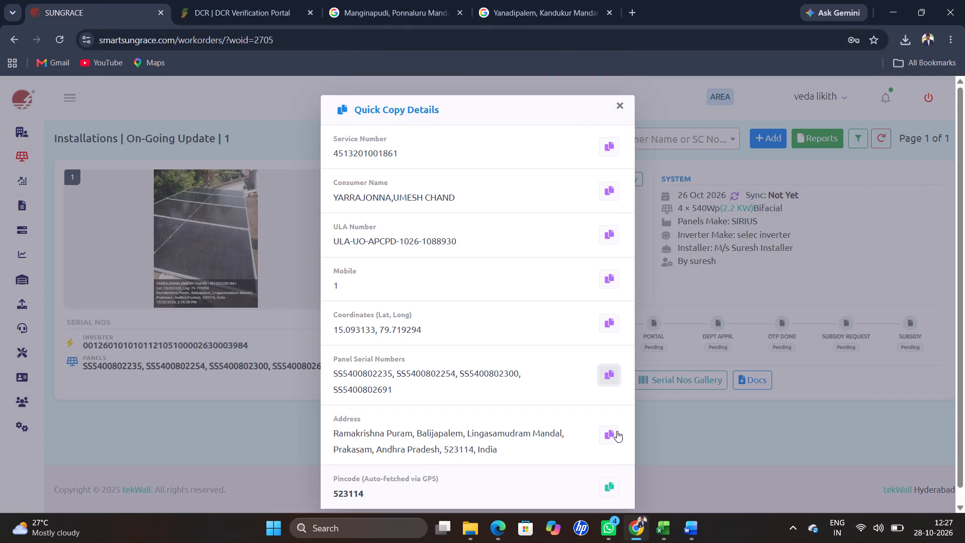
pyautogui.doubleClick(615, 433)
pyautogui.click(279, 9)
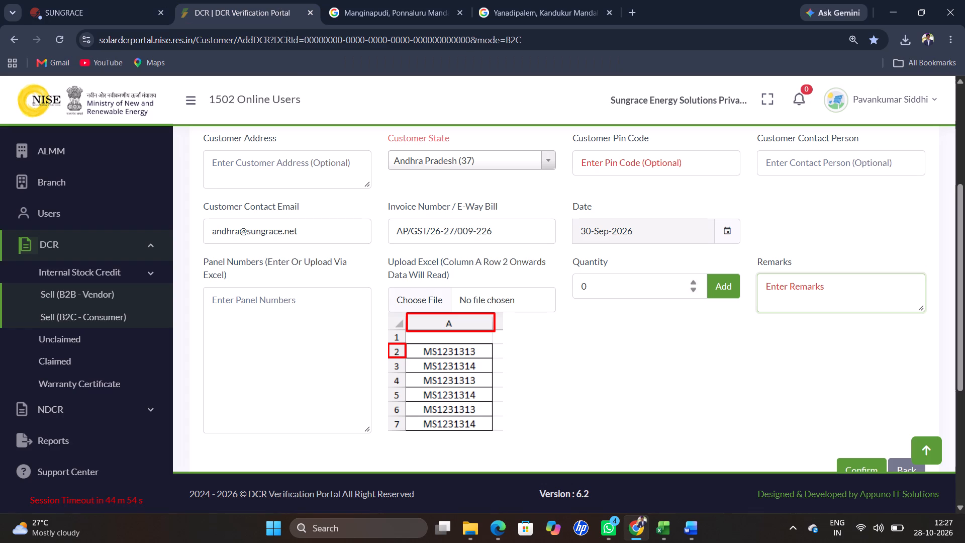
pyautogui.hotkey('ctrl', 'v')
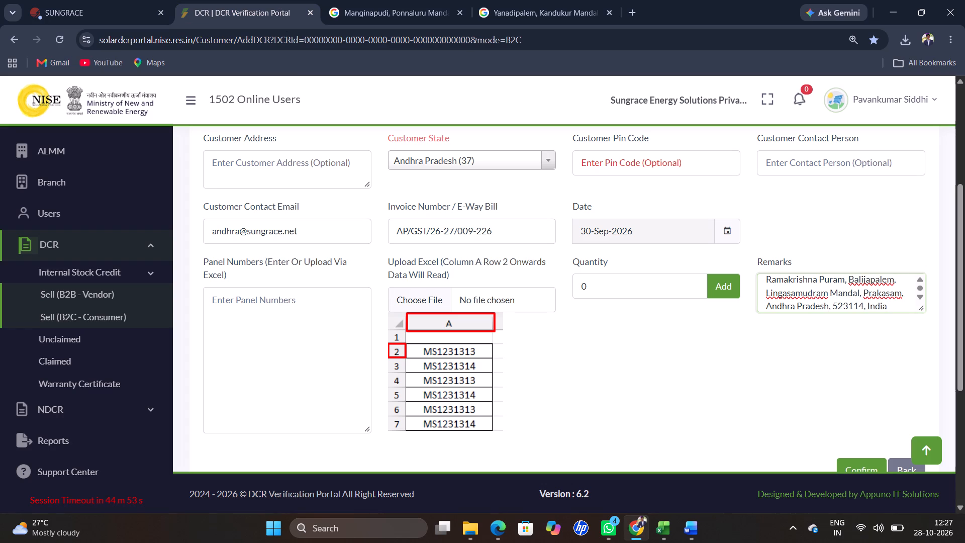
# Copy the pincode from the SUNGRACE work order into the DCR form's Customer Pin Code.
pyautogui.click(634, 163)
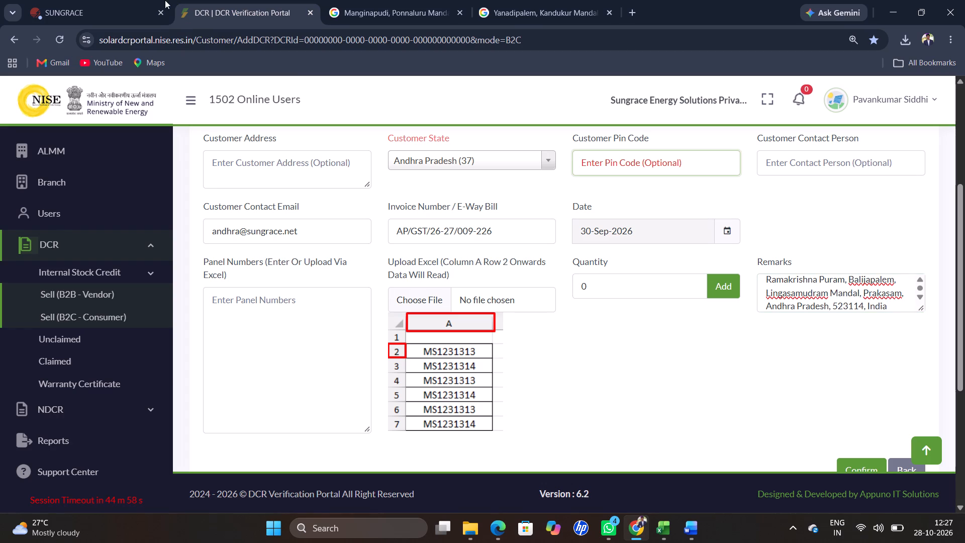
pyautogui.click(114, 1)
pyautogui.click(583, 146)
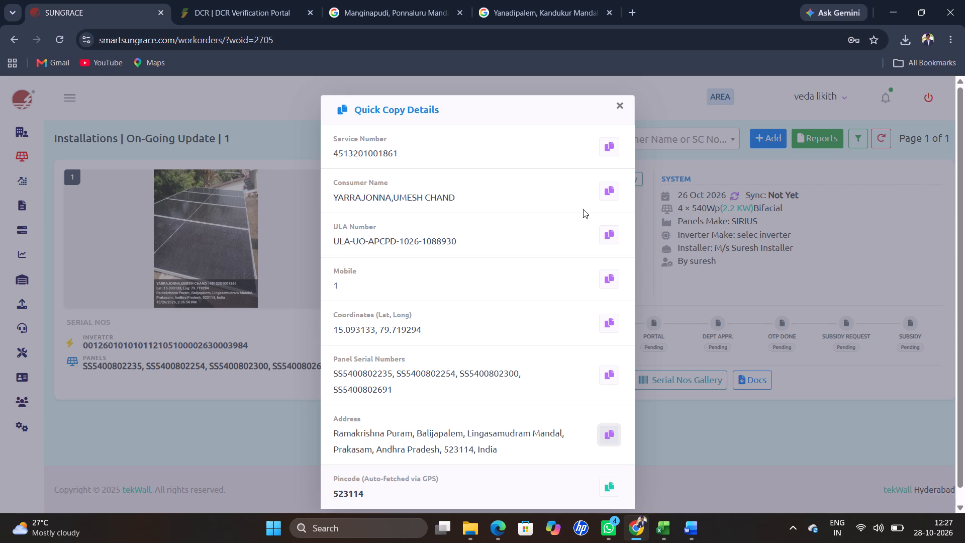
pyautogui.click(611, 489)
pyautogui.click(262, 0)
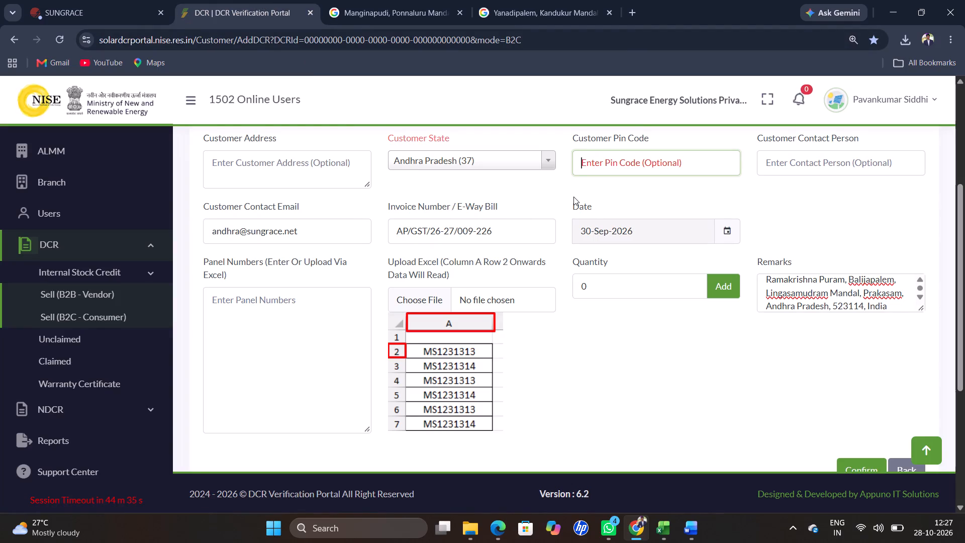
pyautogui.hotkey('ctrl', 'v')
# Submit the completed B2C DCR form and approve its confirmation.
pyautogui.scroll(-3, 623, 223)
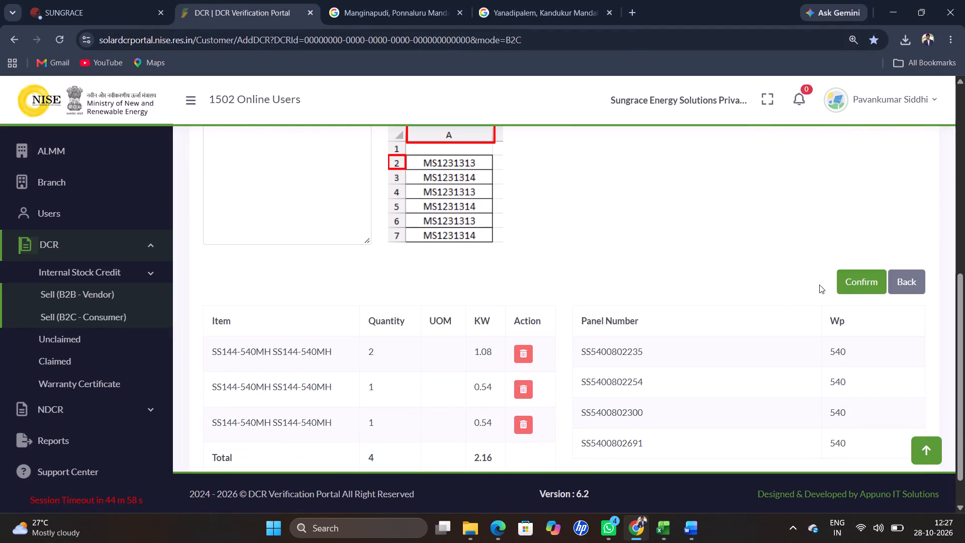
pyautogui.click(843, 280)
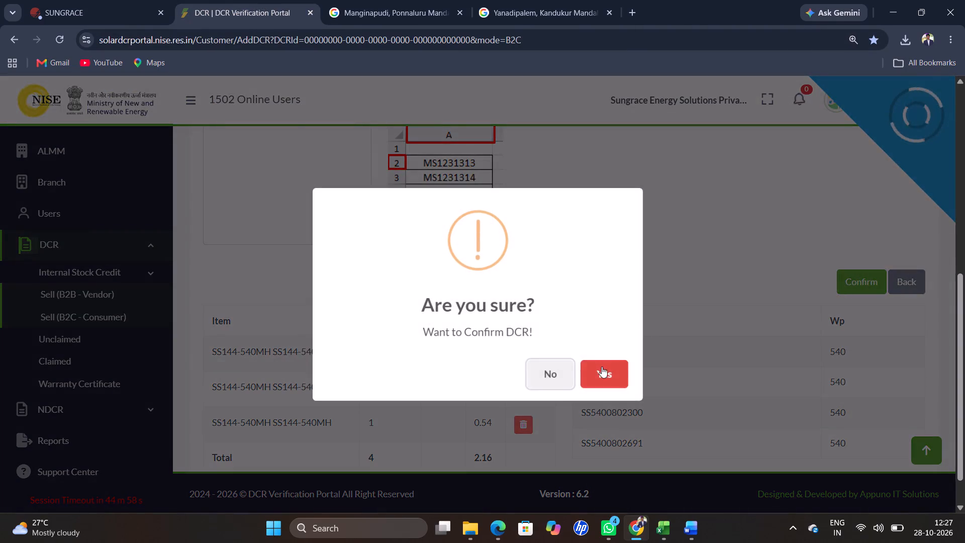
pyautogui.click(602, 367)
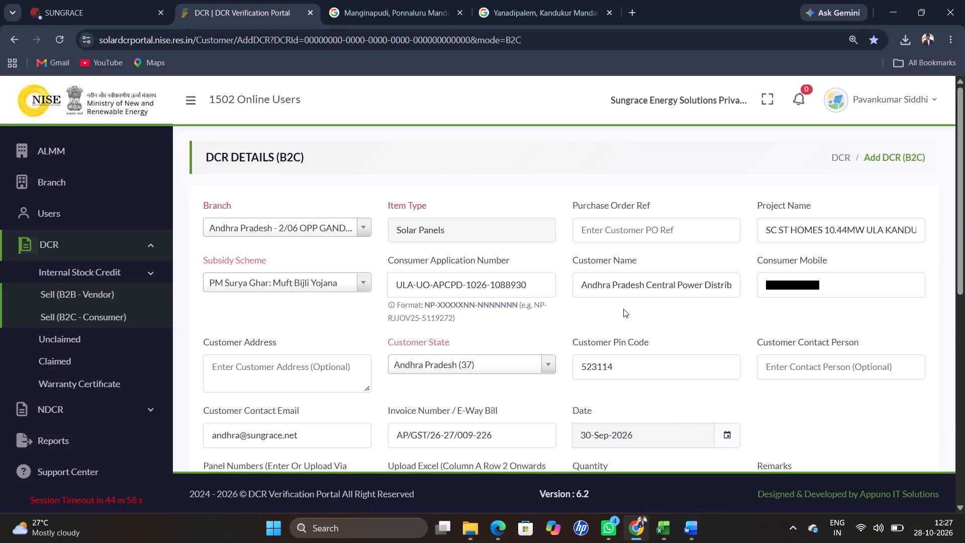
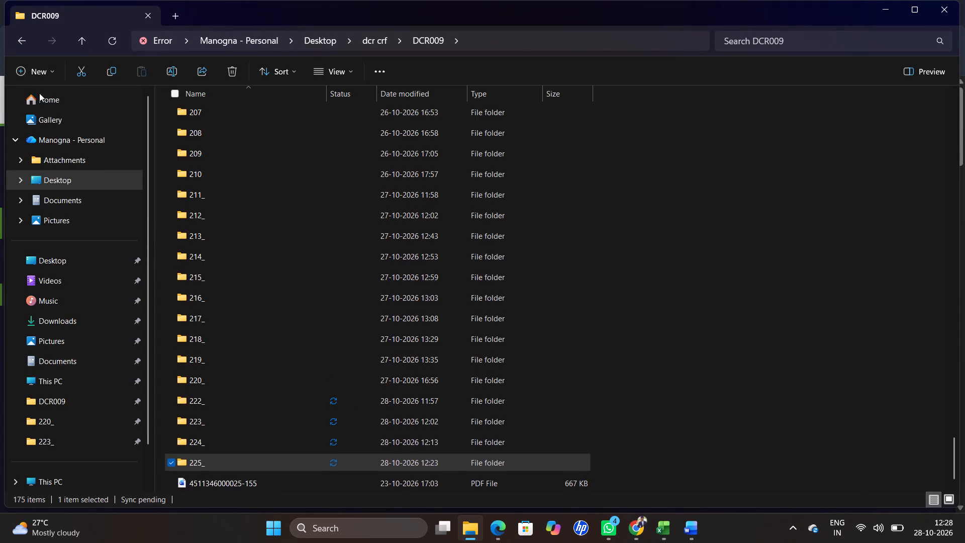
# Name the new folder inside DCR009 as 226_.
pyautogui.write('226')
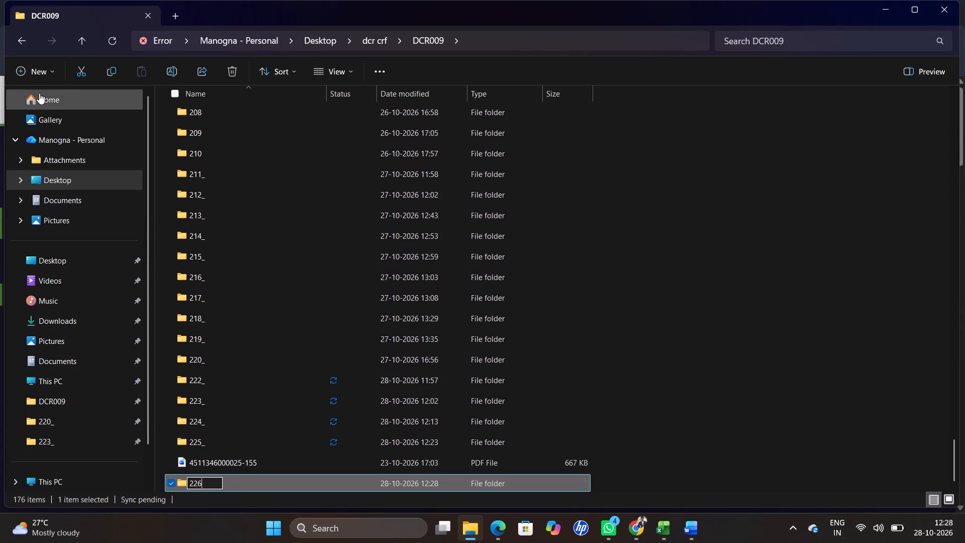
pyautogui.hotkey('shift', '_')
pyautogui.press('Return')
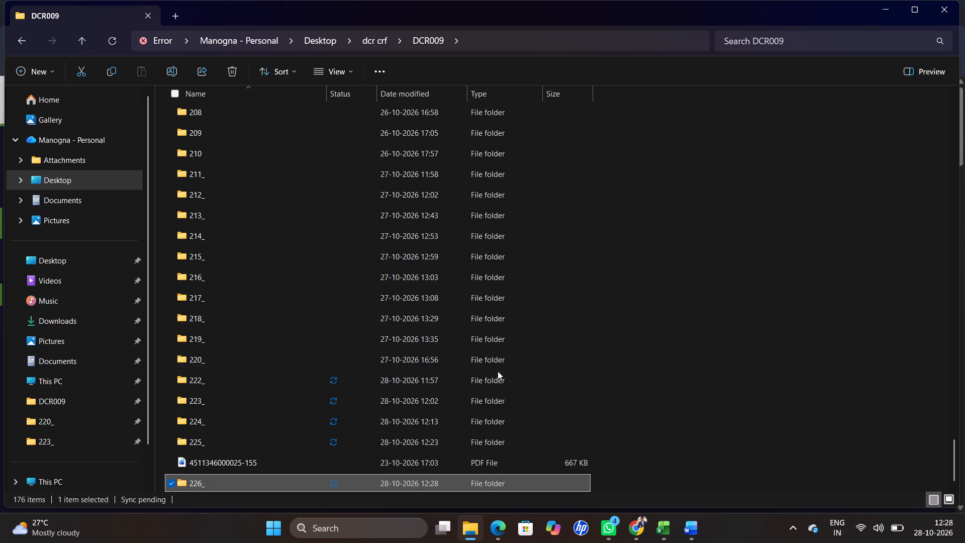
# In Chrome, start downloading the newest B2C certificate PDF, naming it with the work order's copied service number followed by -226.
pyautogui.click(631, 490)
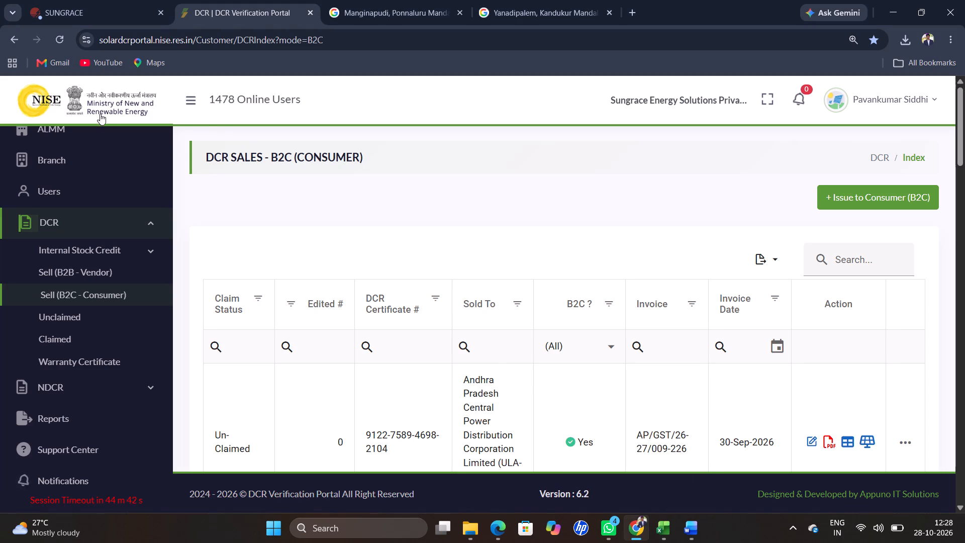
pyautogui.scroll(-1, 549, 242)
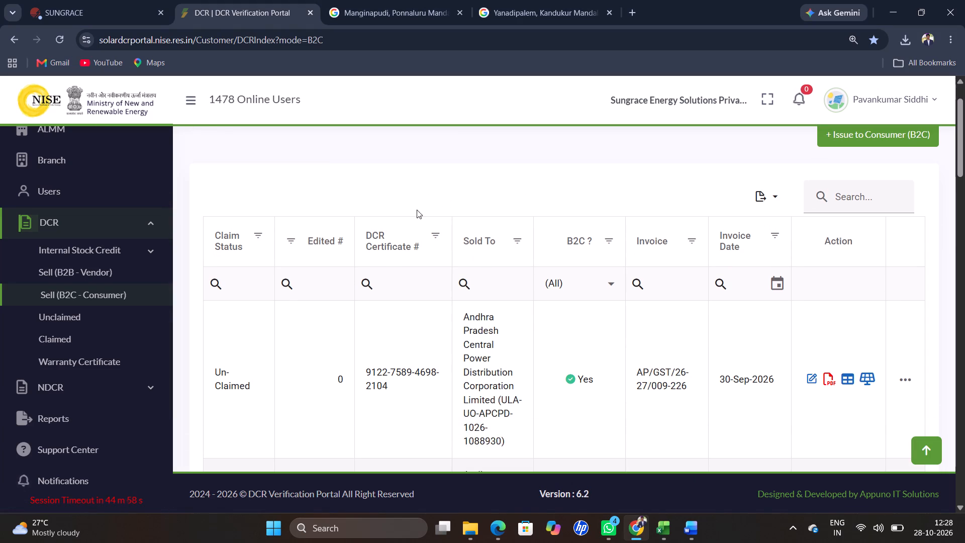
pyautogui.click(134, 1)
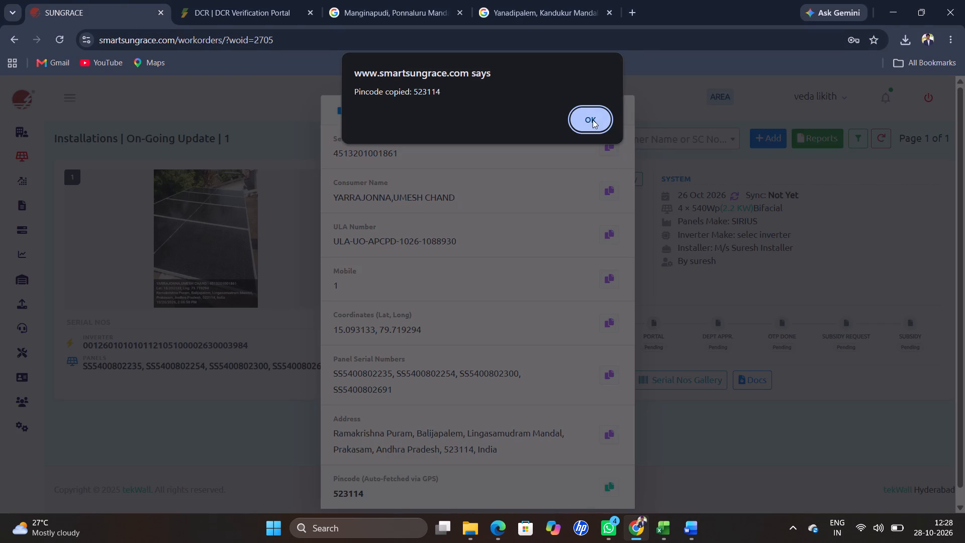
pyautogui.click(593, 120)
pyautogui.click(602, 145)
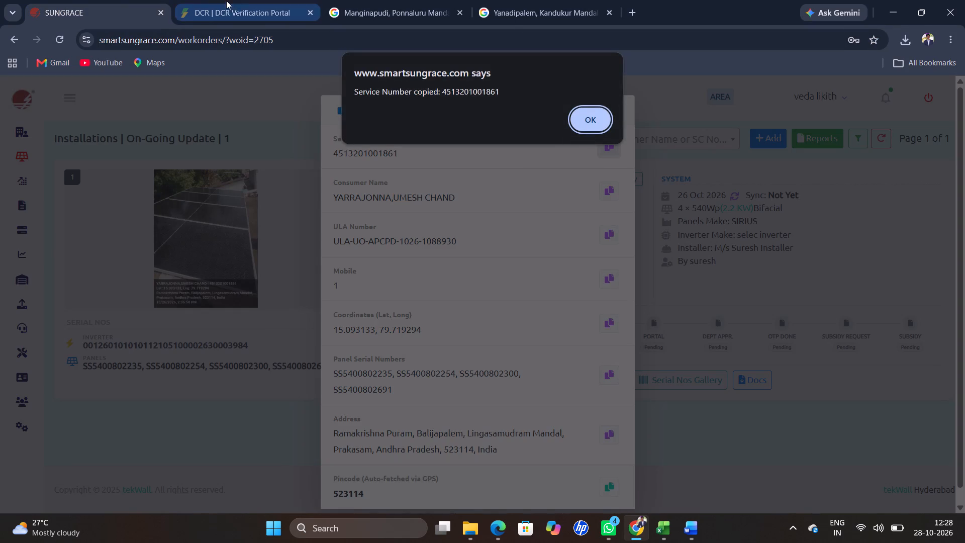
pyautogui.click(235, 5)
pyautogui.click(826, 380)
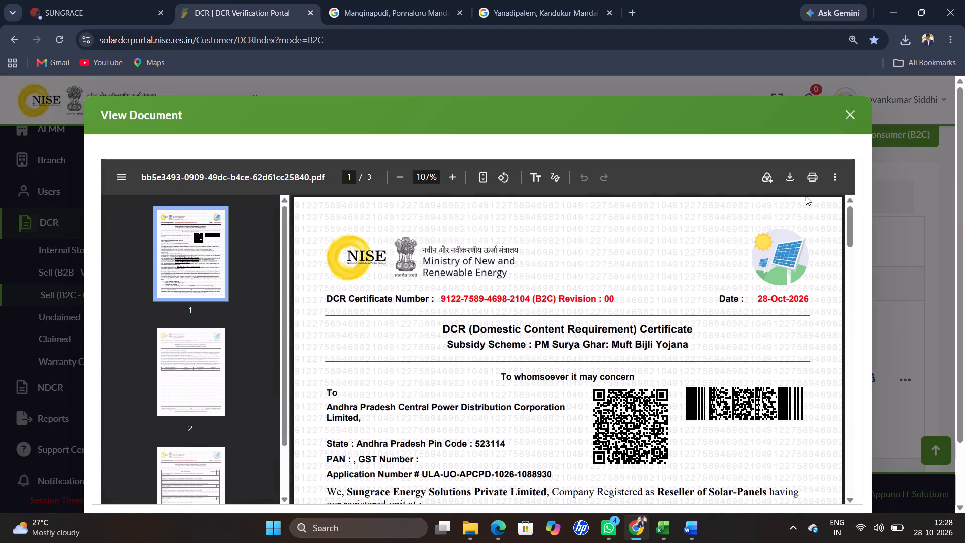
pyautogui.click(784, 171)
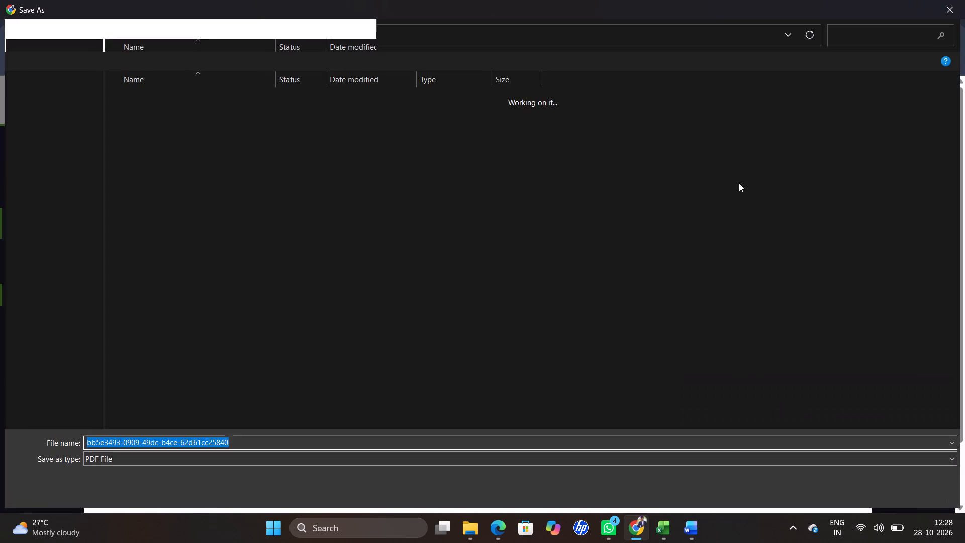
pyautogui.hotkey('ctrl', 'v')
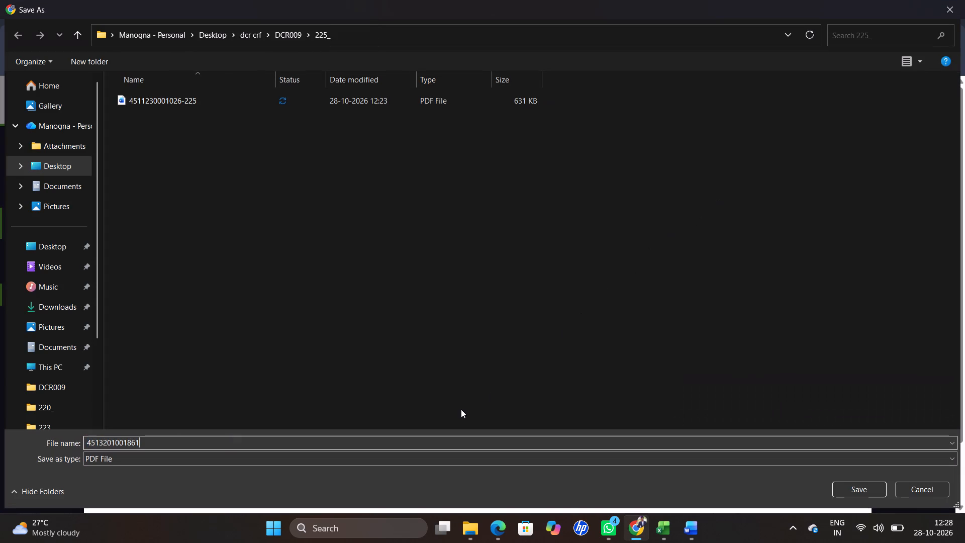
pyautogui.press('-')
pyautogui.write('226')
# Save the certificate PDF in the 226_ folder inside DCR009.
pyautogui.click(291, 30)
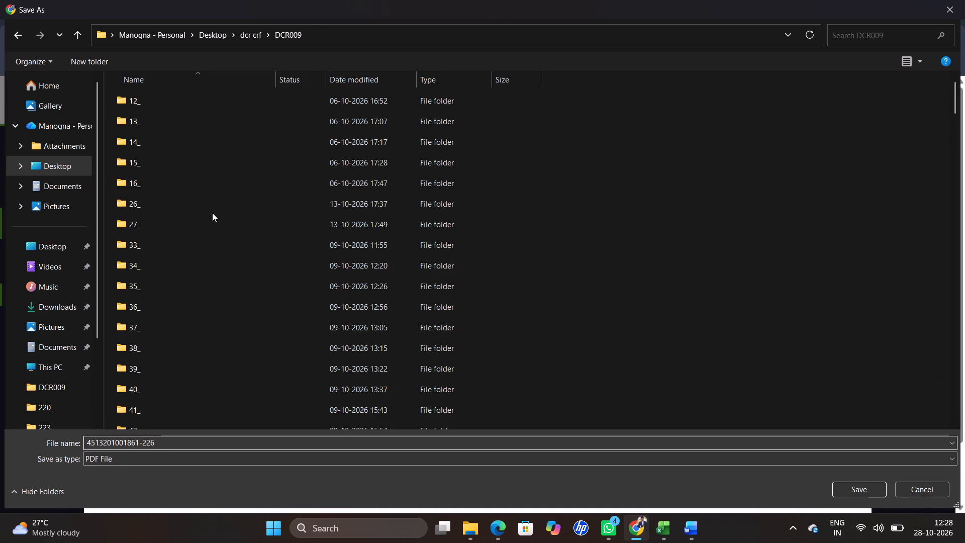
pyautogui.scroll(-16, 212, 213)
pyautogui.scroll(-8, 246, 302)
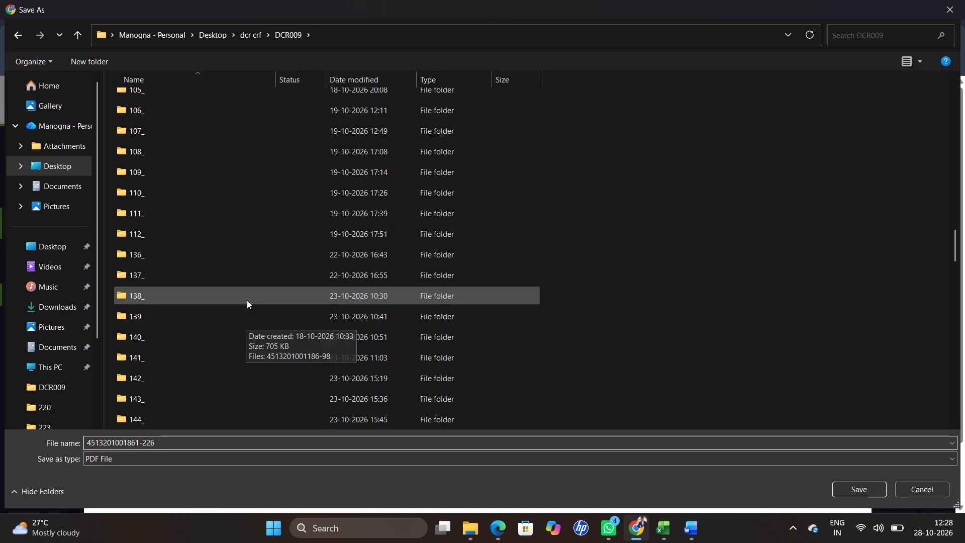
pyautogui.scroll(-18, 247, 300)
pyautogui.scroll(-9, 248, 326)
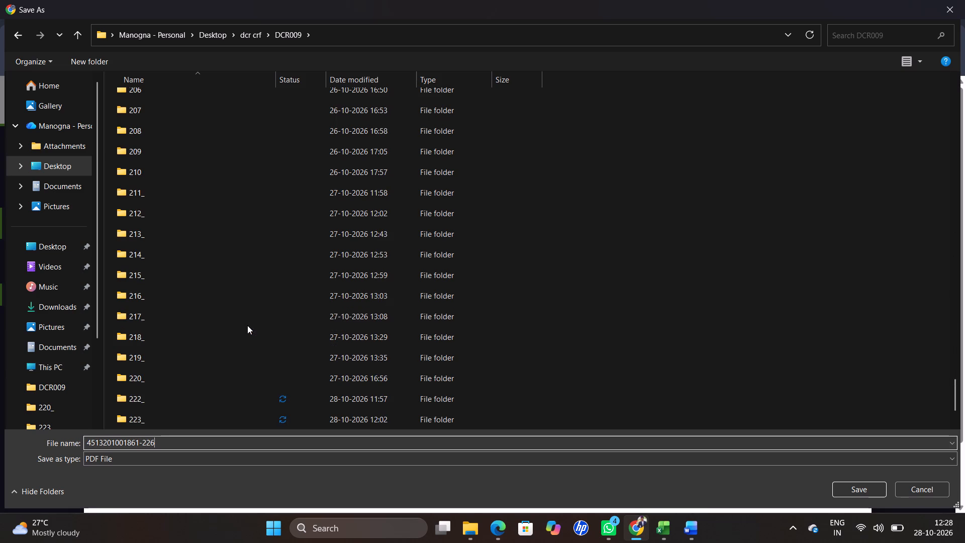
pyautogui.scroll(-9, 247, 325)
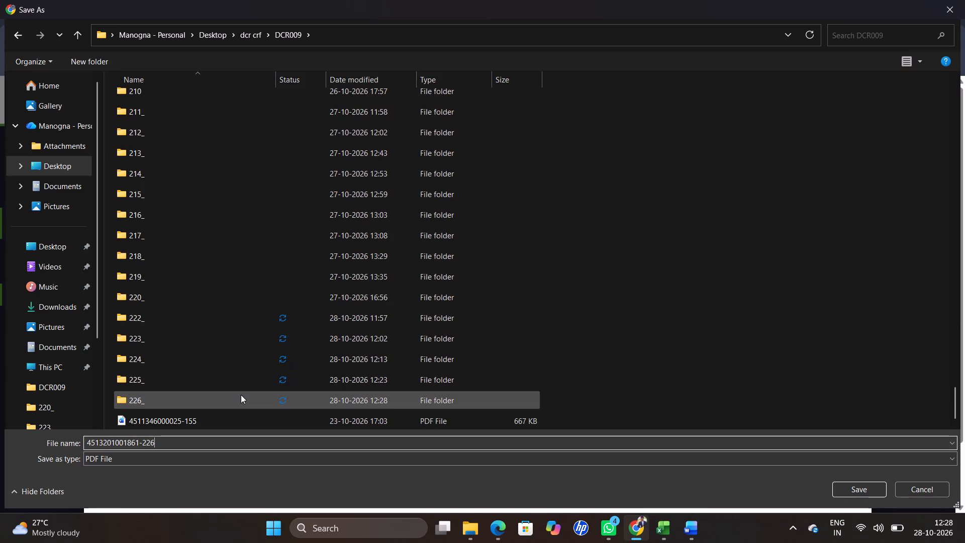
pyautogui.doubleClick(241, 395)
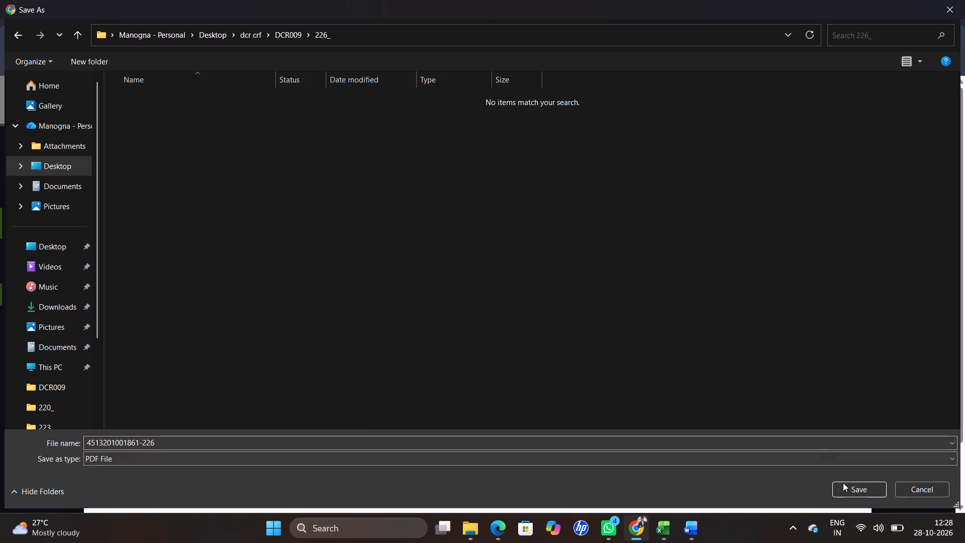
pyautogui.click(846, 490)
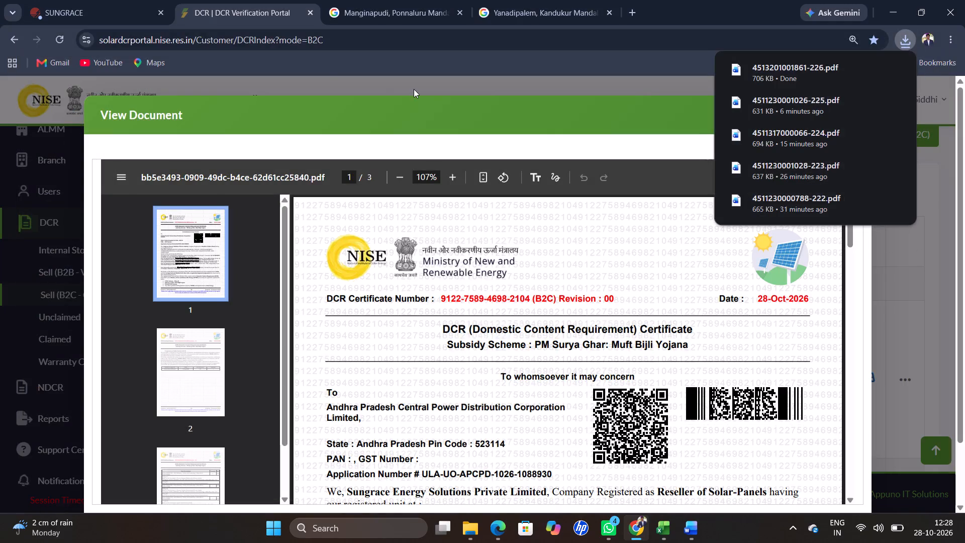
# Update the SUNGRACE work order by attaching the certificate PDF from folder 226_ as the Dcr upload, and submit the form.
pyautogui.click(81, 2)
pyautogui.click(588, 121)
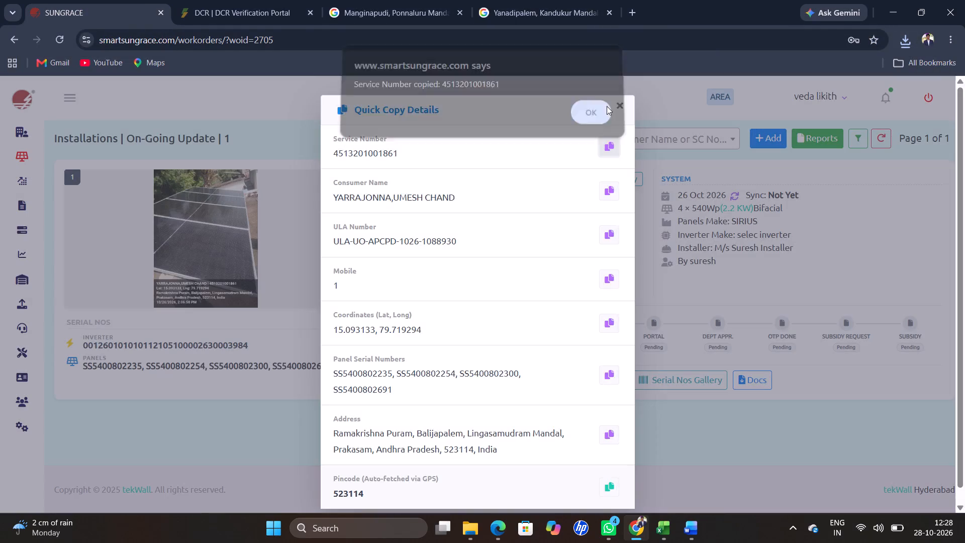
pyautogui.click(617, 98)
pyautogui.click(584, 381)
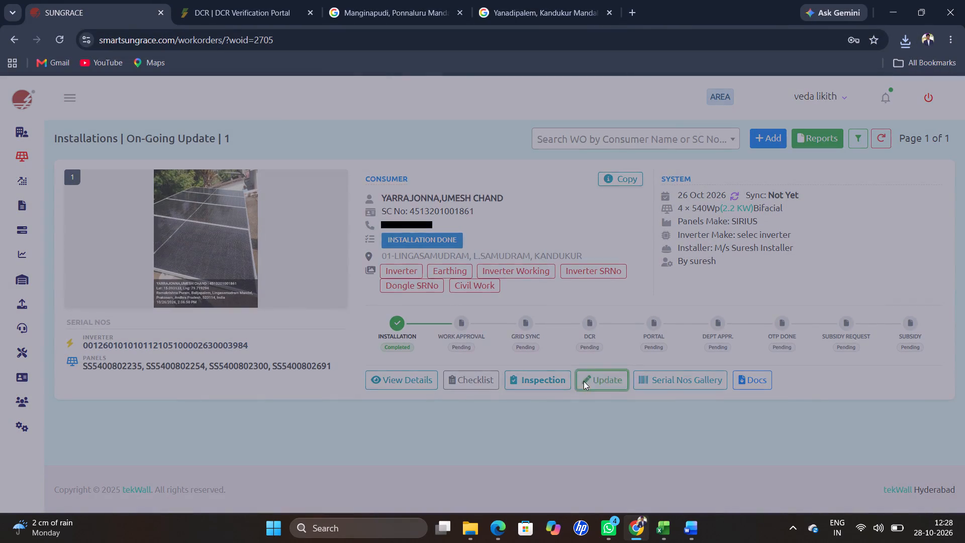
pyautogui.click(442, 333)
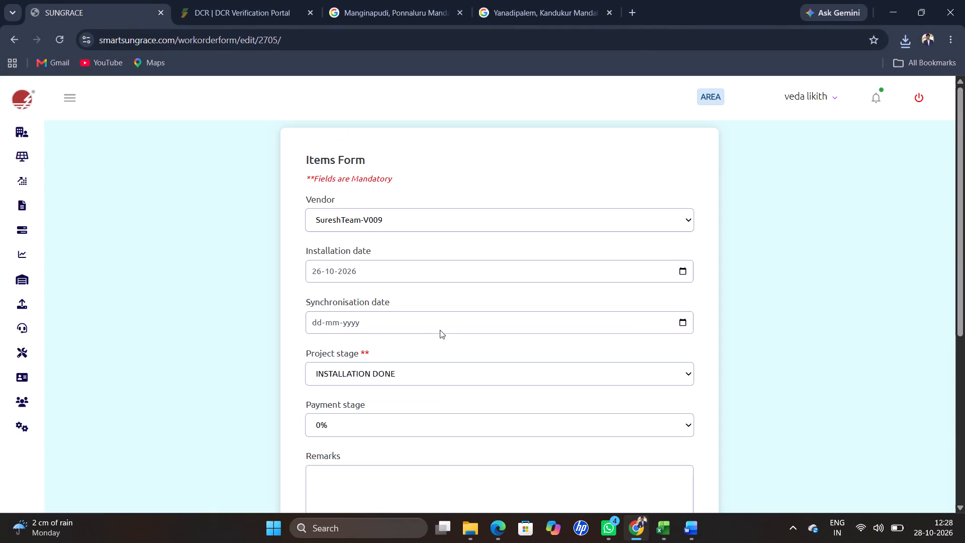
pyautogui.scroll(-3, 401, 276)
pyautogui.click(352, 420)
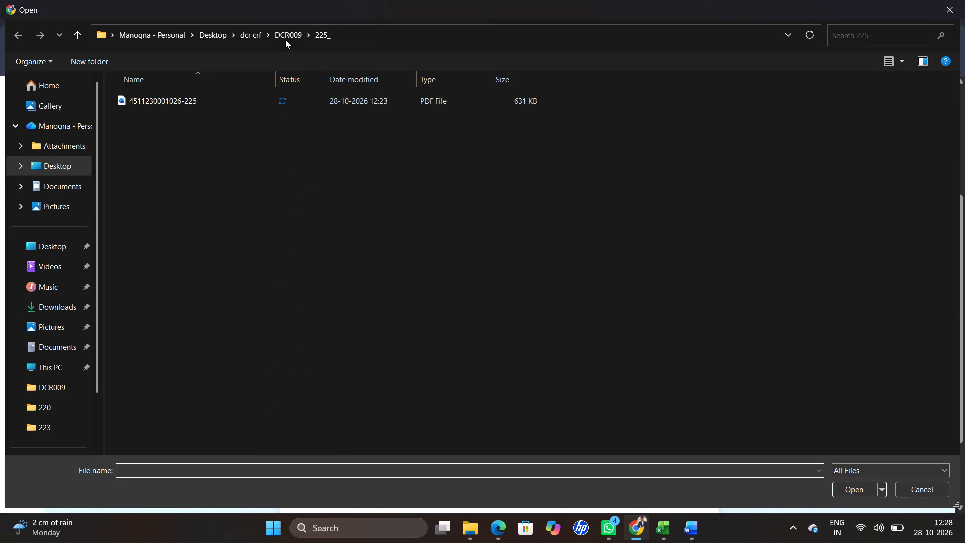
pyautogui.click(285, 39)
pyautogui.scroll(-5, 220, 245)
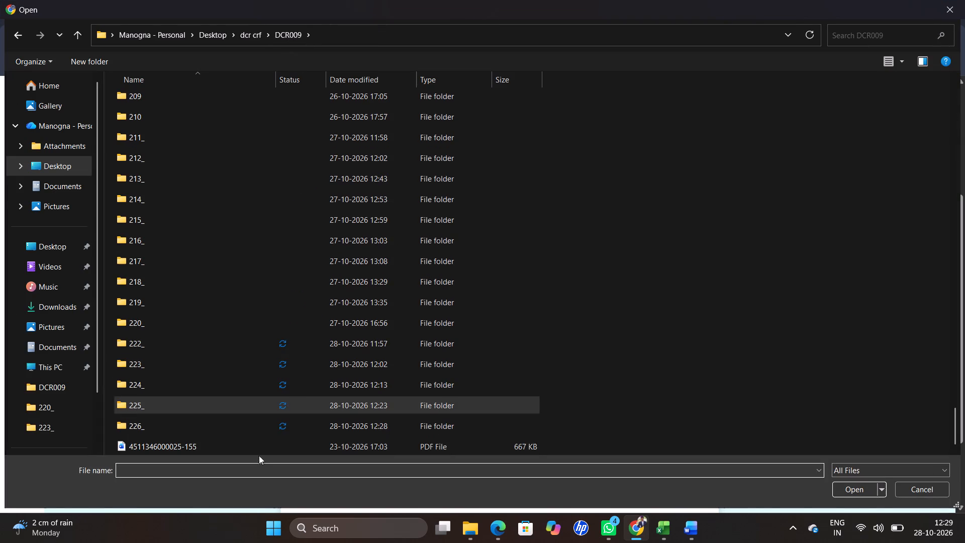
pyautogui.doubleClick(262, 430)
pyautogui.doubleClick(217, 97)
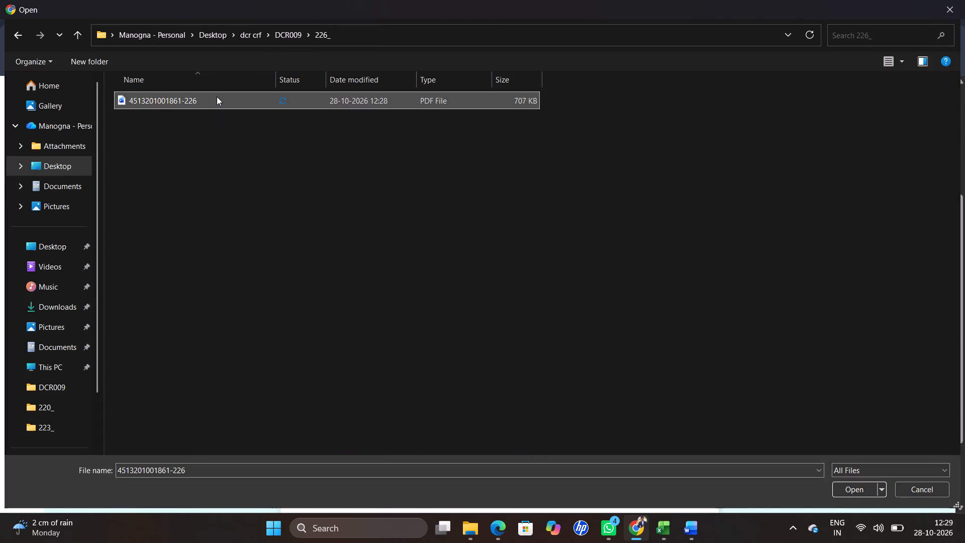
pyautogui.click(327, 488)
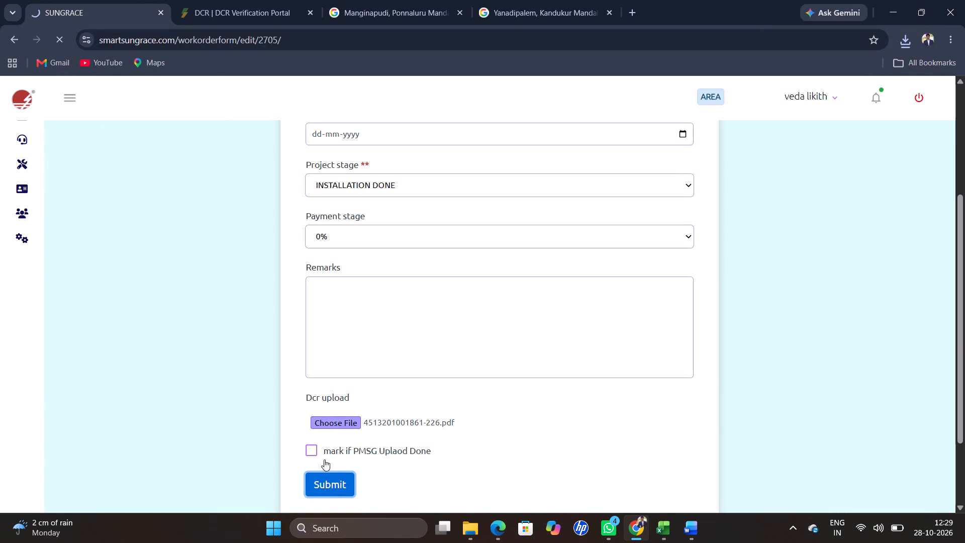
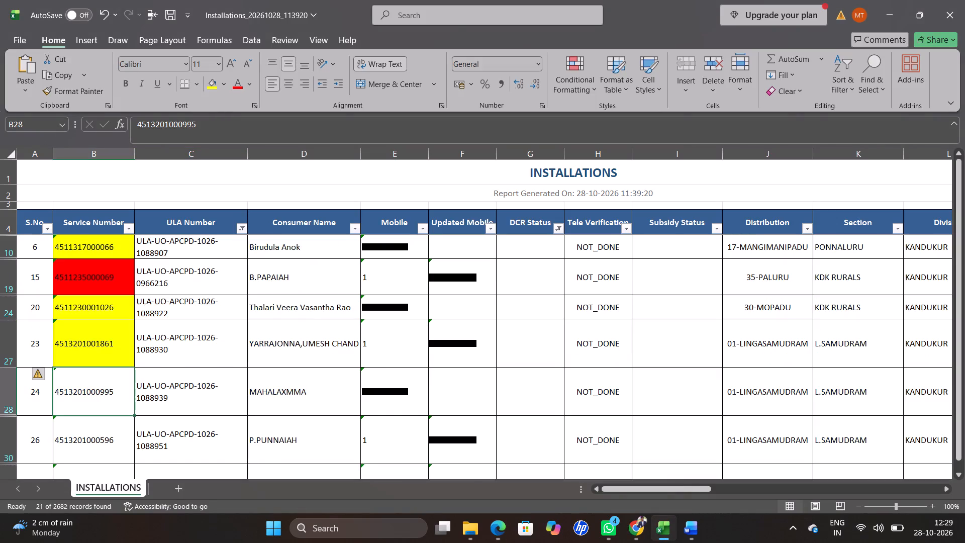
# Copy the service number of S.No 24 from the Installations workbook and find its work order in SUNGRACE in Chrome.
pyautogui.hotkey('ctrl', 'c')
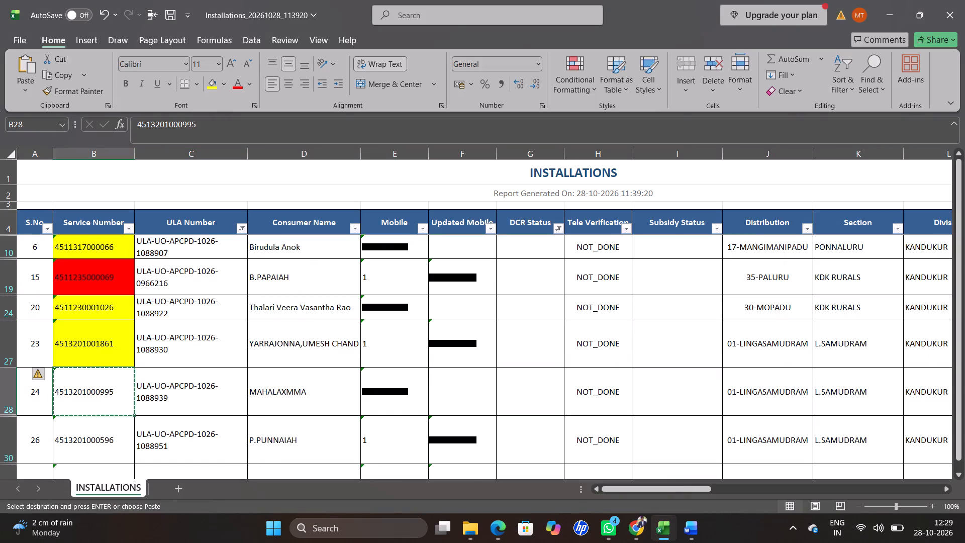
pyautogui.click(629, 481)
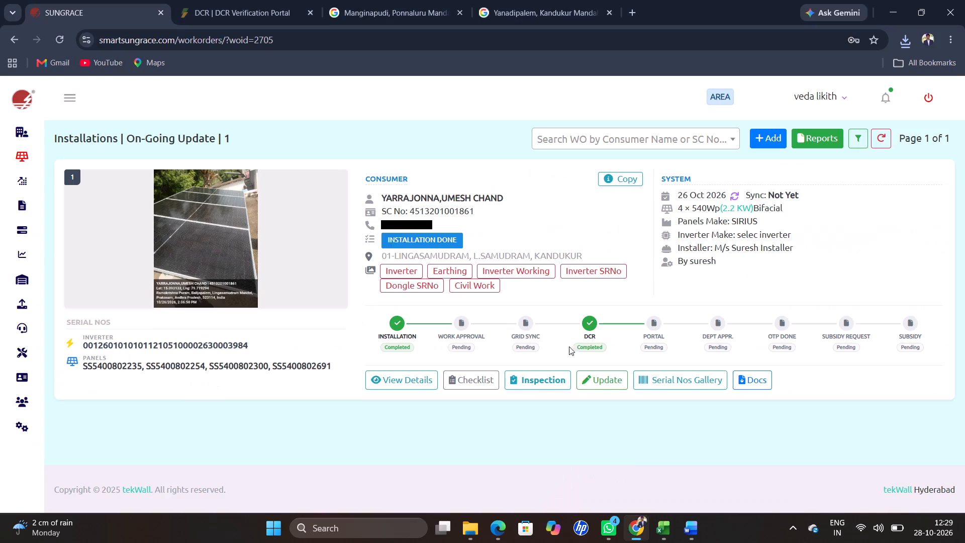
pyautogui.click(574, 133)
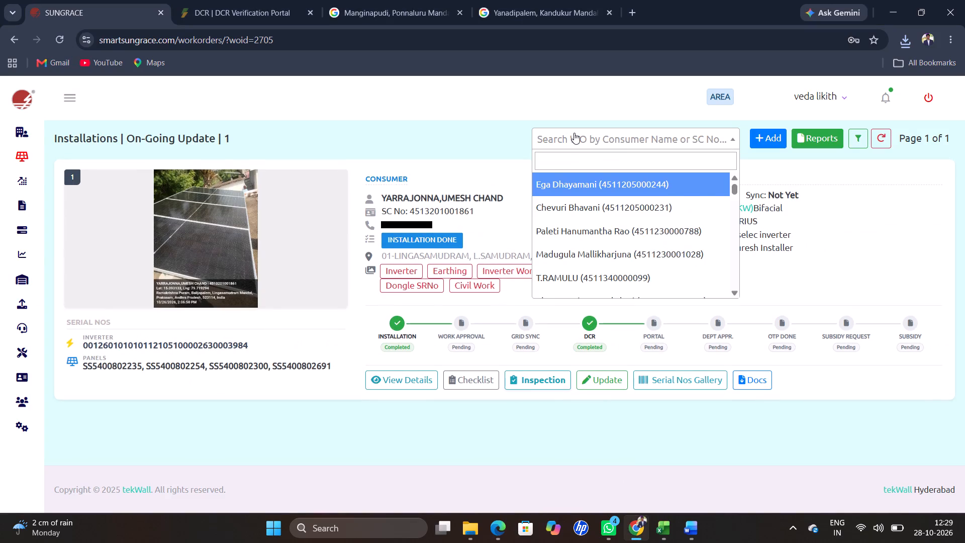
pyautogui.hotkey('ctrl', 'v')
pyautogui.press('Return')
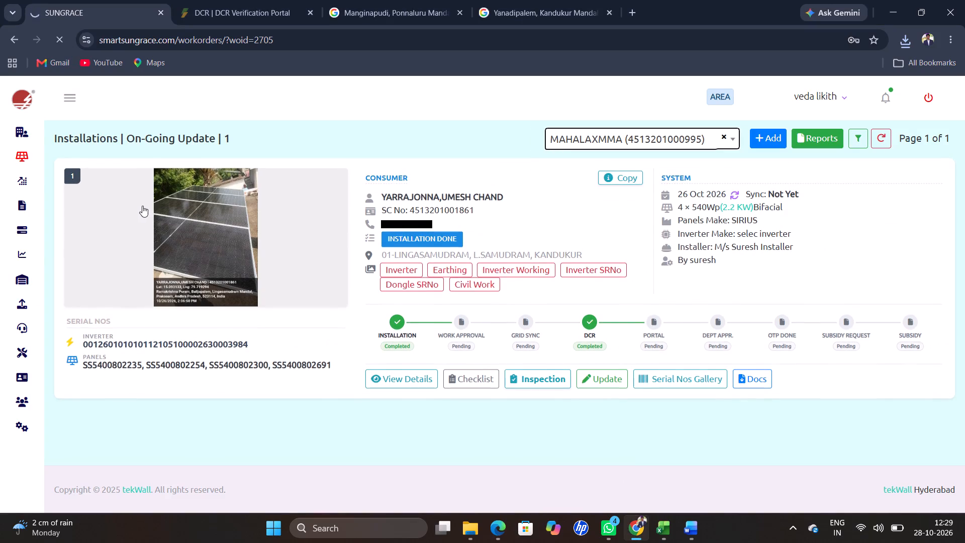
# Open SUNGRACE in a new browser tab and show the total installations list.
pyautogui.click(633, 8)
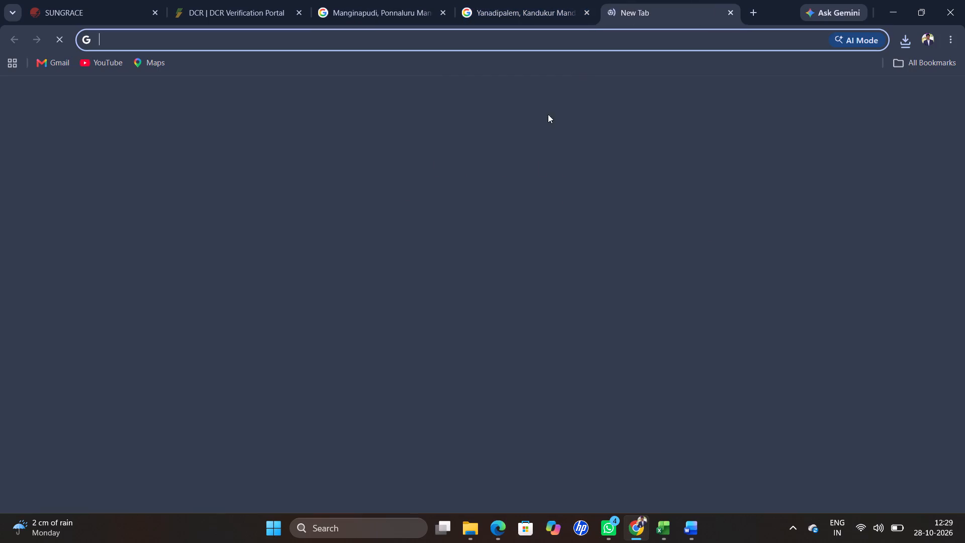
pyautogui.click(323, 263)
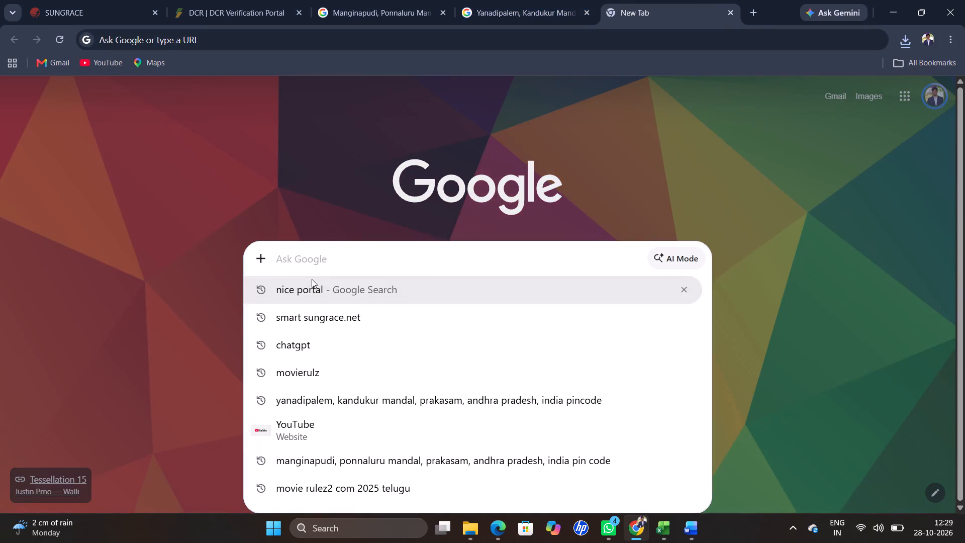
pyautogui.click(306, 319)
pyautogui.click(161, 231)
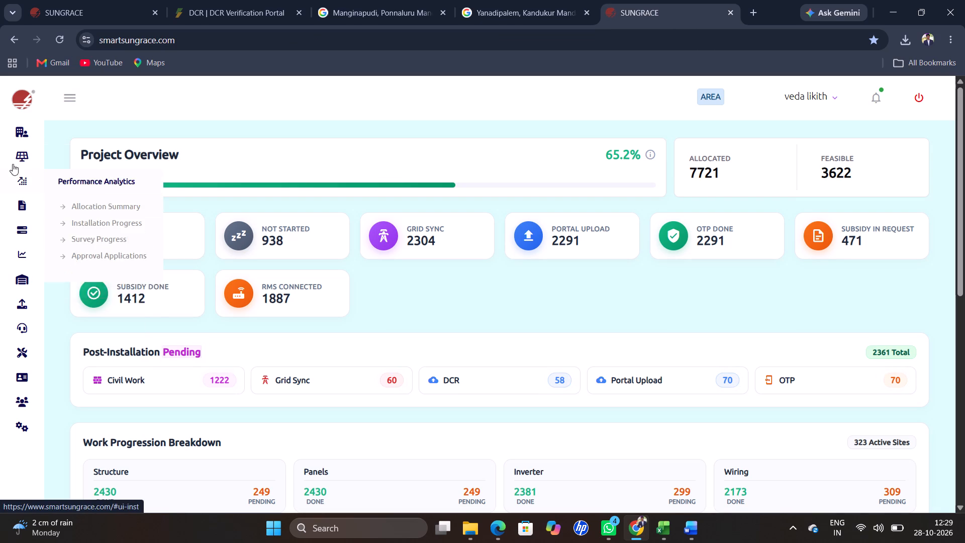
pyautogui.click(98, 182)
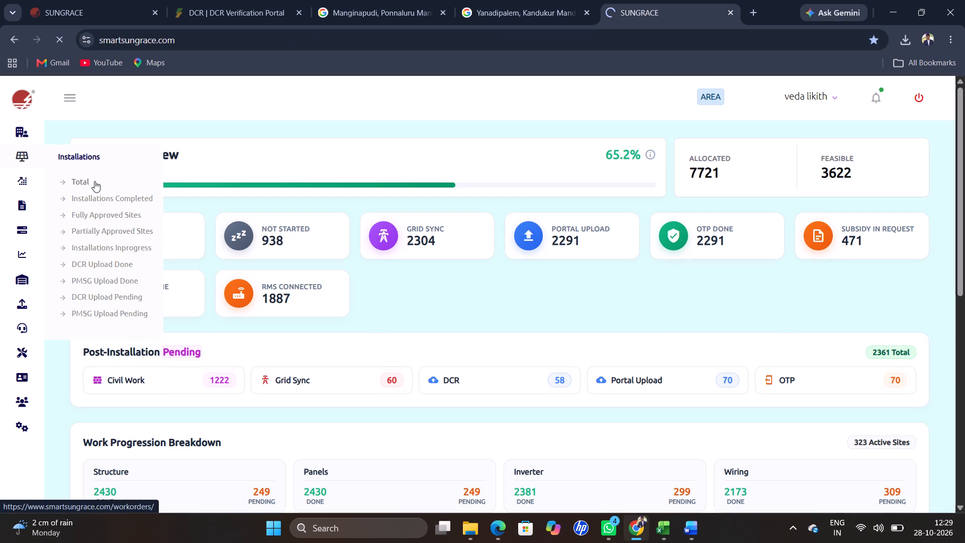
pyautogui.click(81, 177)
pyautogui.tripleClick(81, 177)
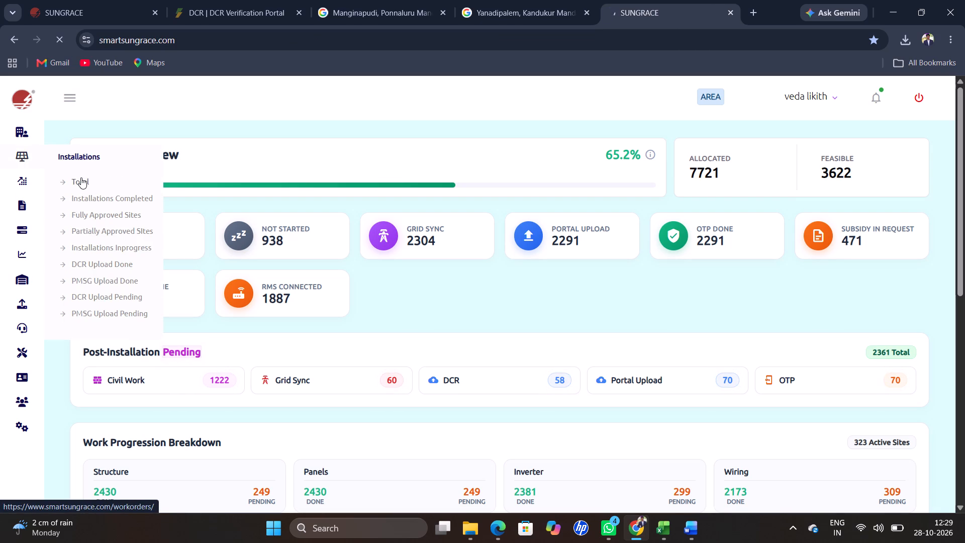
pyautogui.click(81, 177)
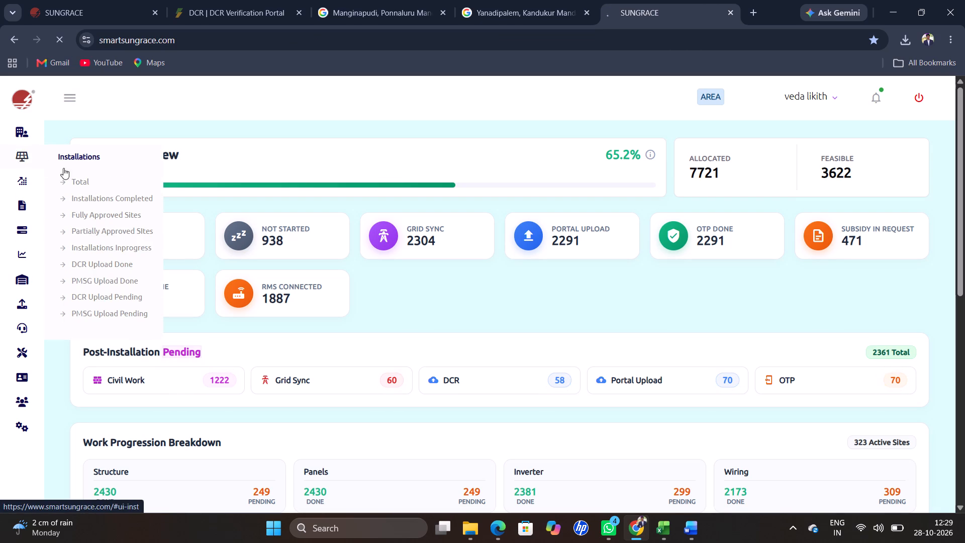
pyautogui.click(72, 174)
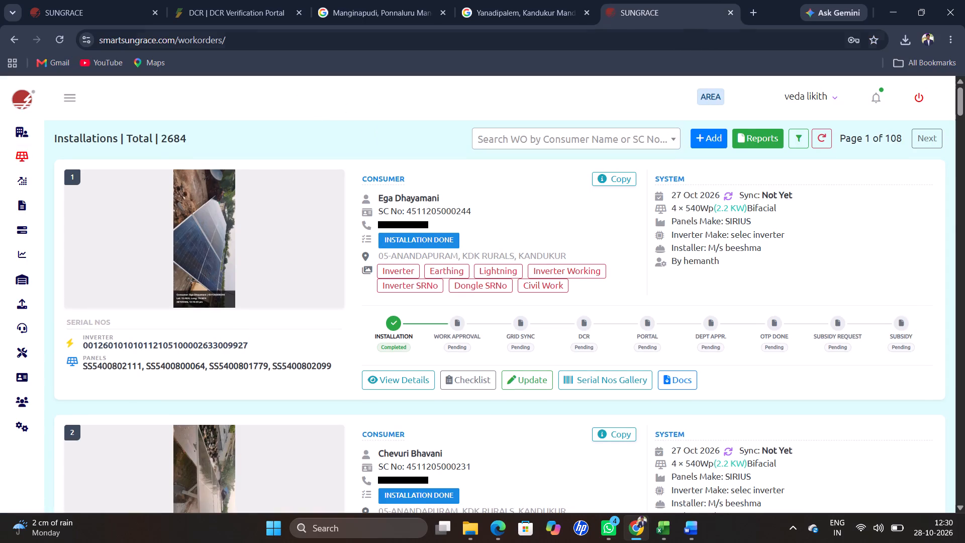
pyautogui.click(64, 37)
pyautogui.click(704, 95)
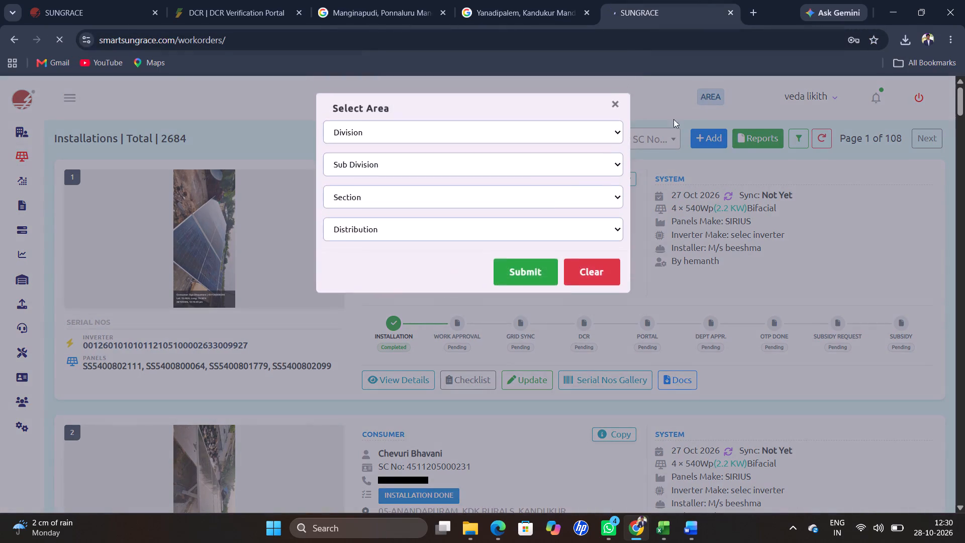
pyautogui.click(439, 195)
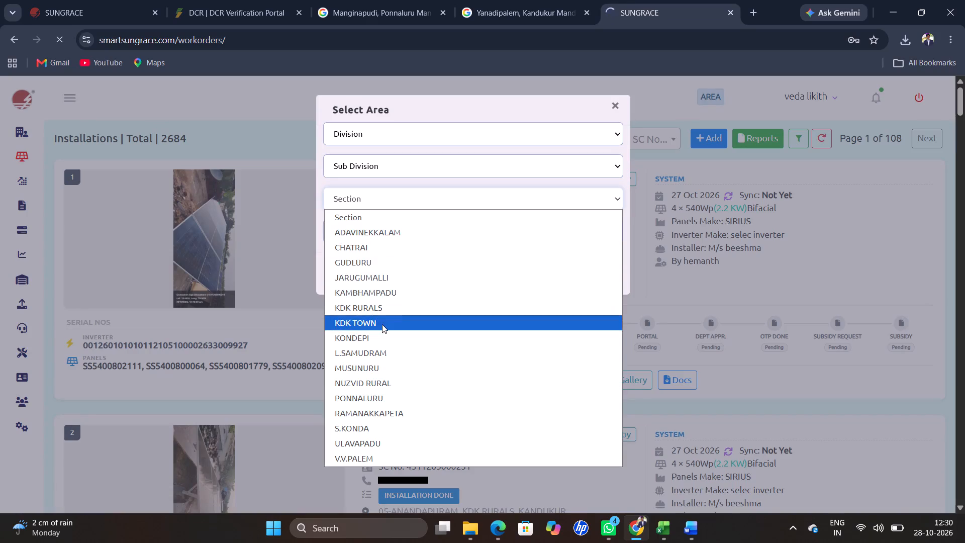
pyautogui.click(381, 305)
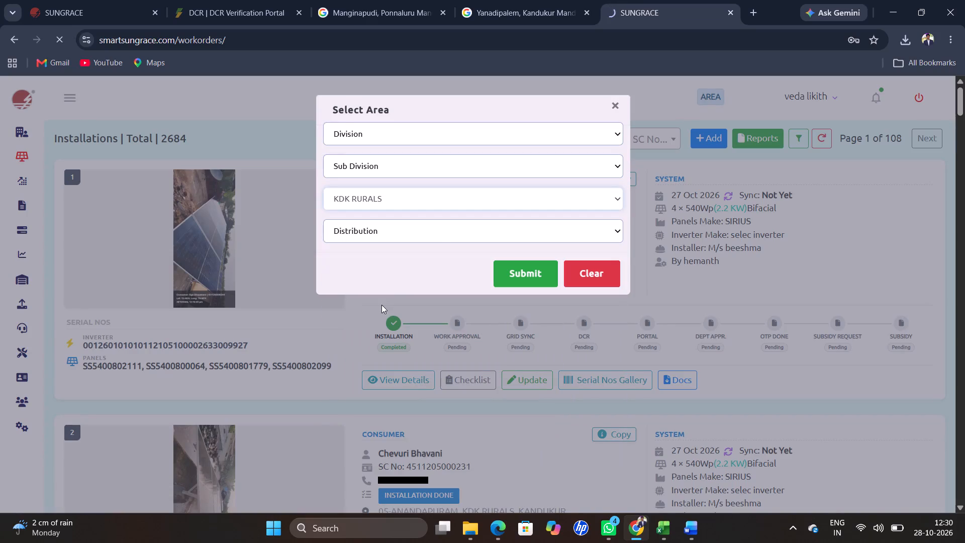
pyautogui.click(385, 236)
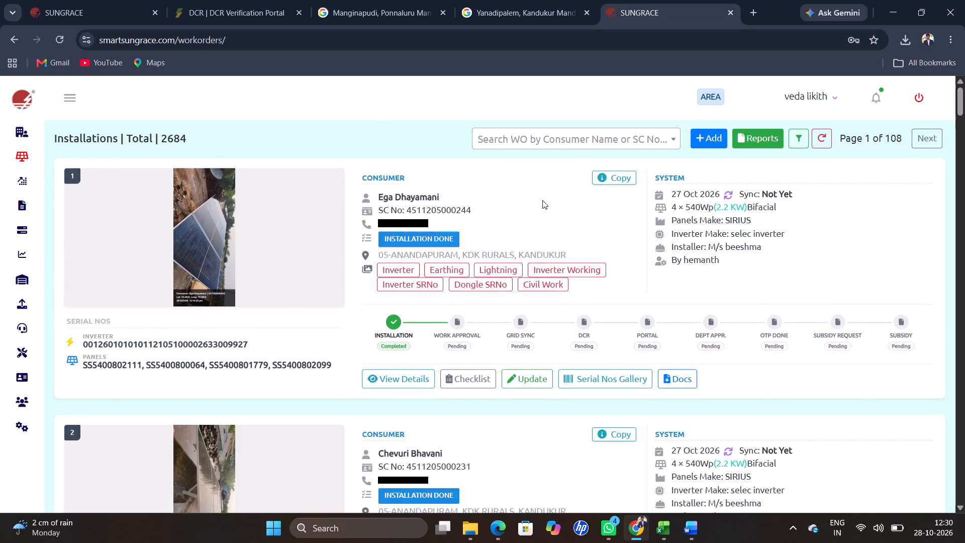
# Filter the installations by section KDK RURALS and distribution 05-ANANDAPURAM.
pyautogui.click(708, 90)
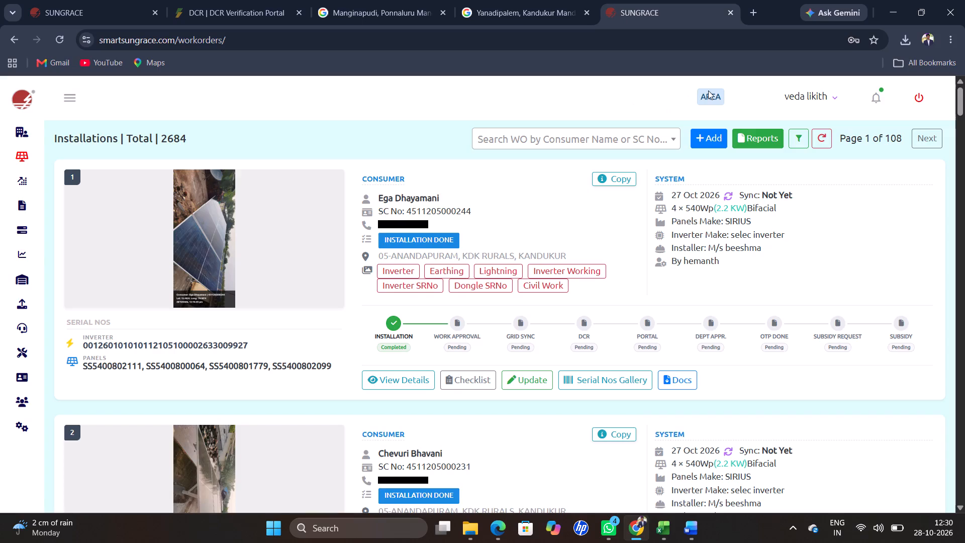
pyautogui.click(710, 96)
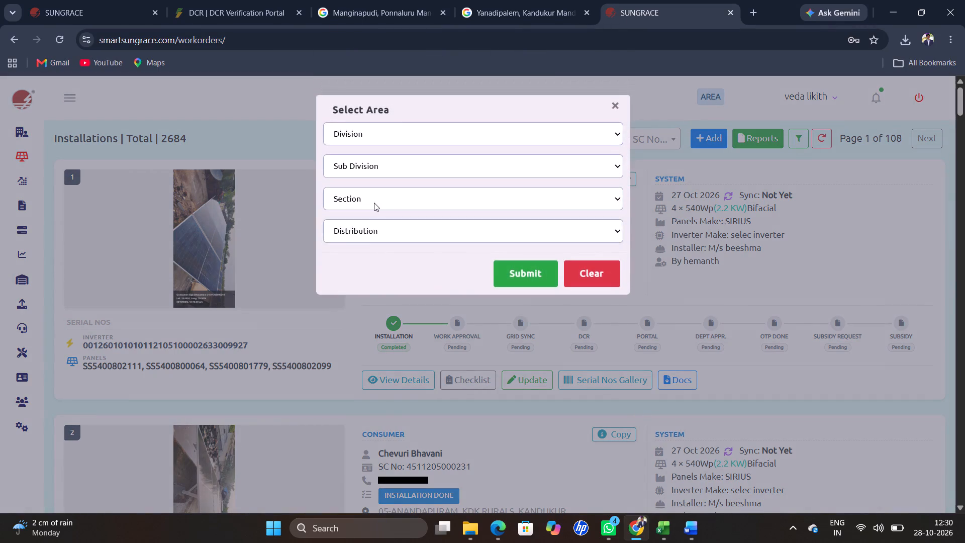
pyautogui.click(374, 200)
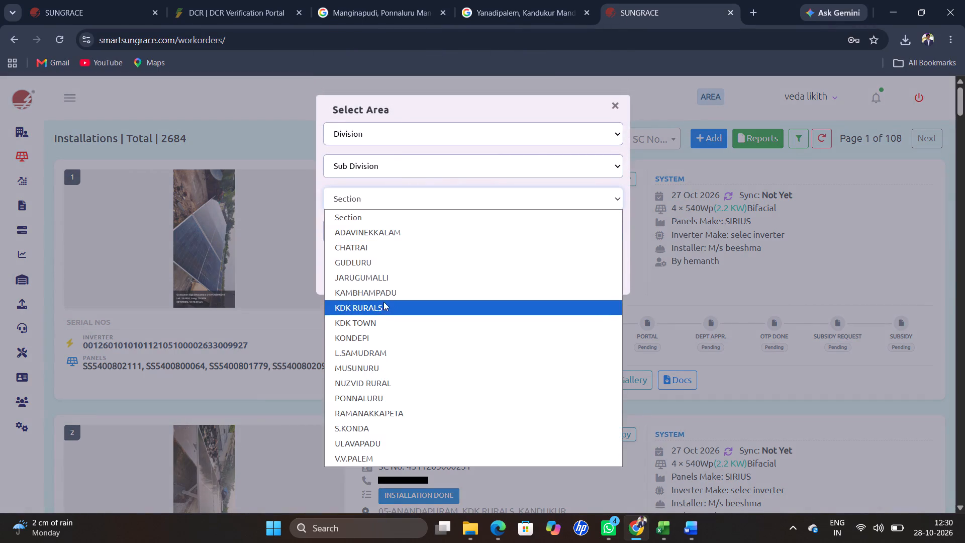
pyautogui.click(383, 304)
pyautogui.click(412, 235)
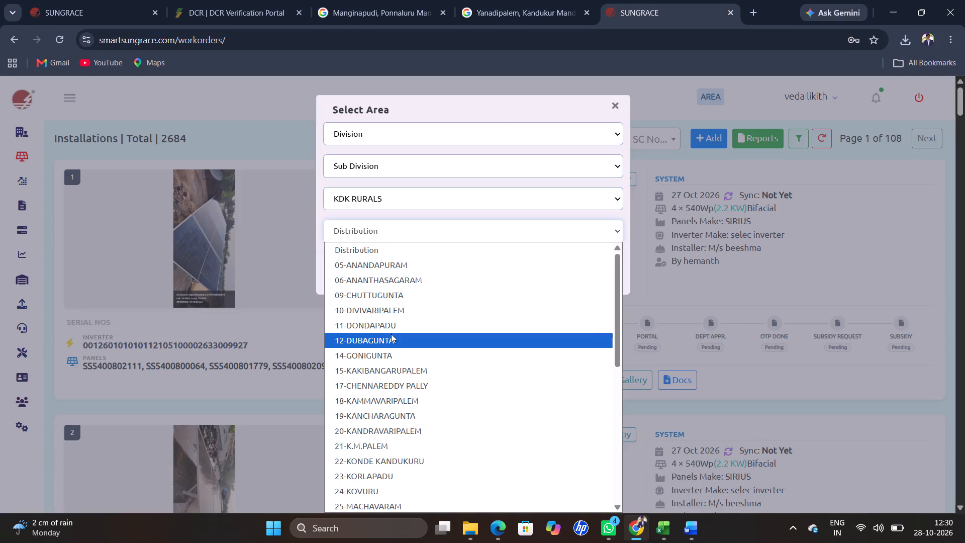
pyautogui.click(384, 262)
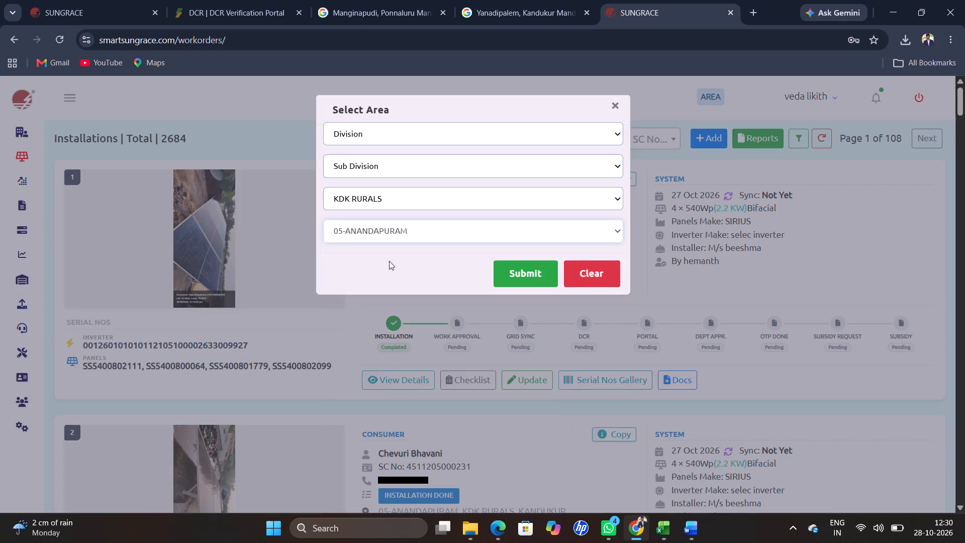
pyautogui.click(509, 269)
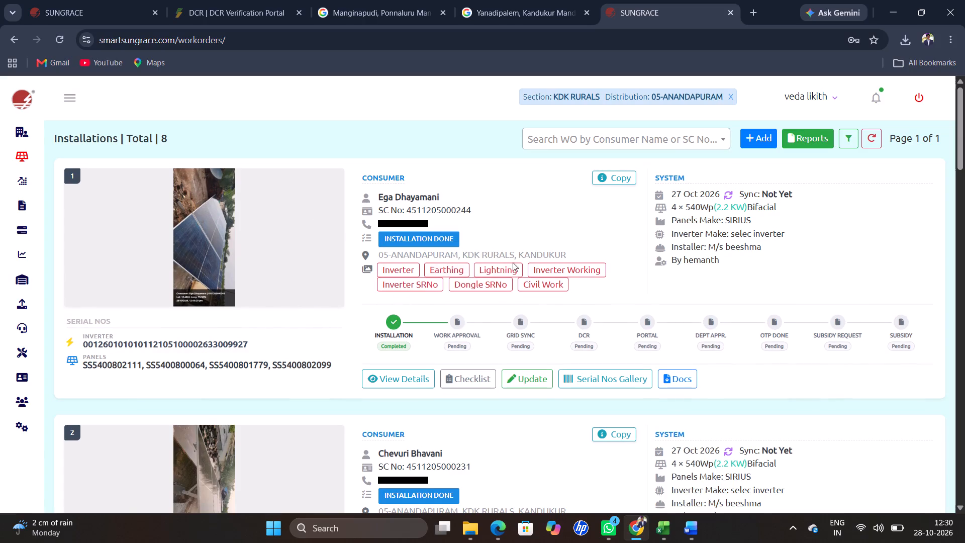
# Examine the filtered work orders' progress stages down to the last entry, and check the quick copy details of work order 7.
pyautogui.scroll(-2, 487, 308)
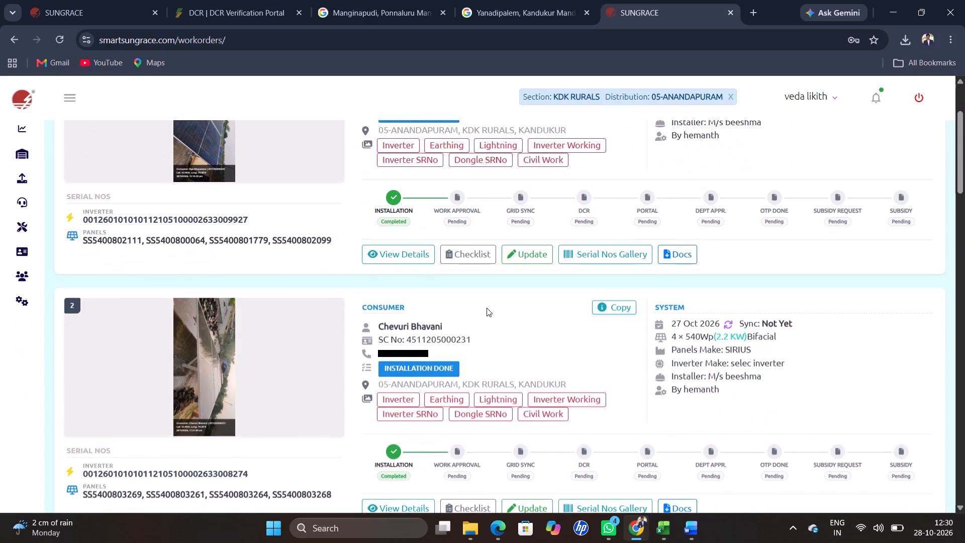
pyautogui.scroll(-18, 487, 308)
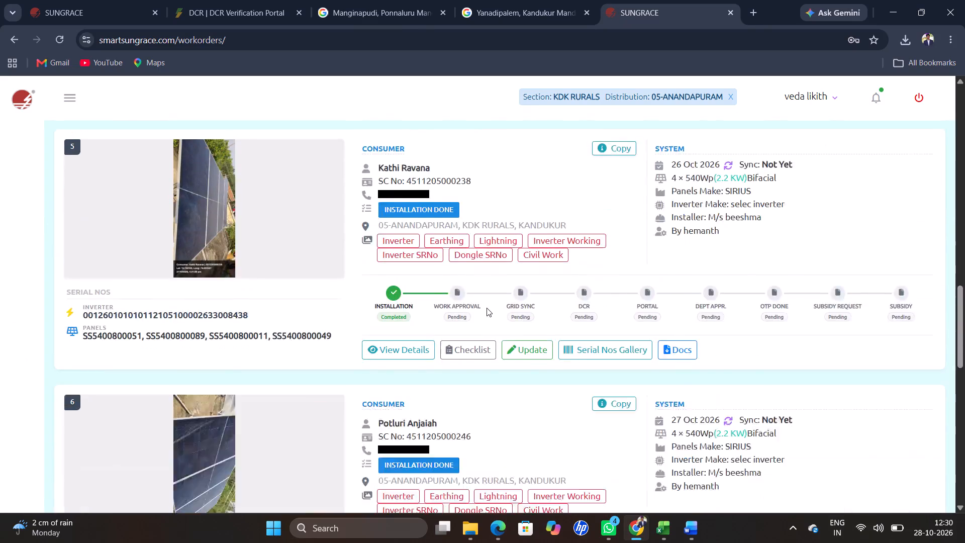
pyautogui.scroll(-14, 487, 308)
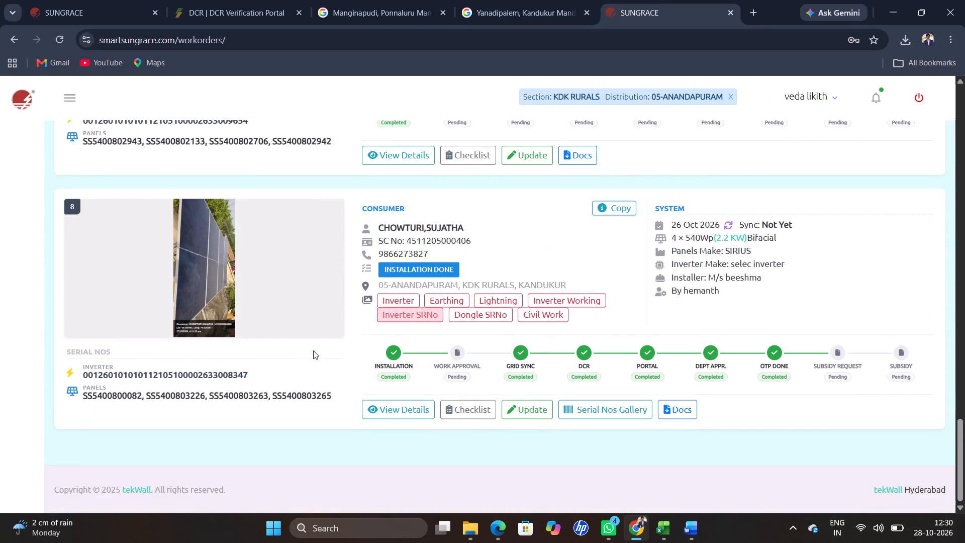
pyautogui.scroll(3, 313, 350)
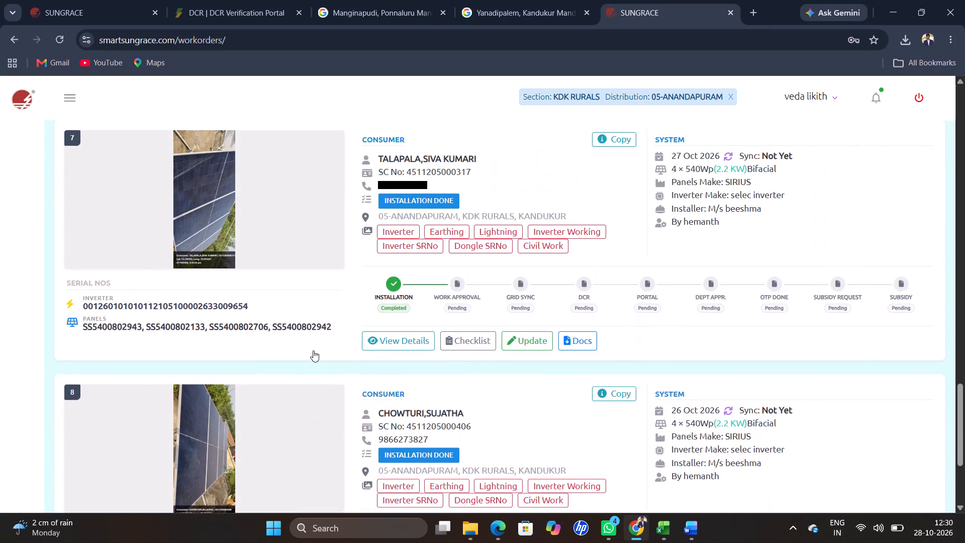
pyautogui.click(607, 140)
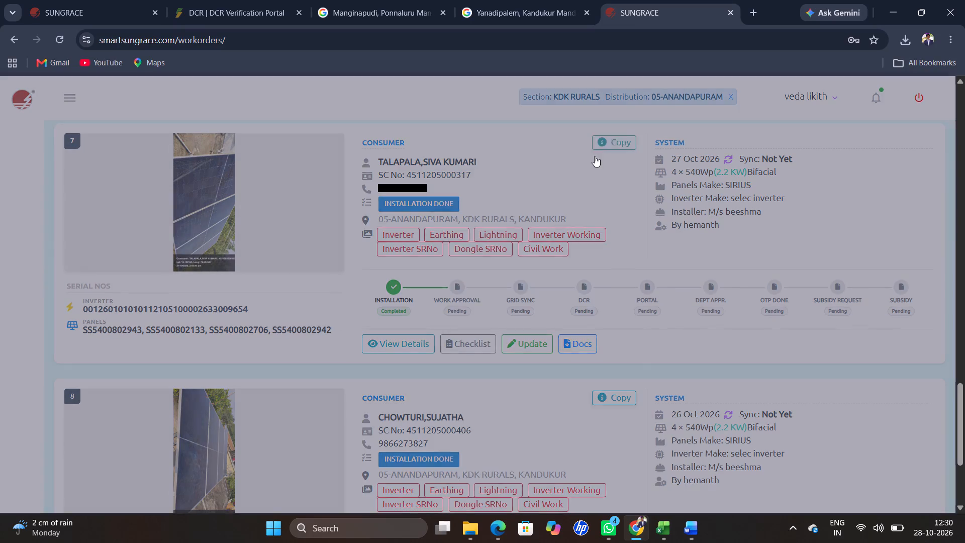
pyautogui.click(272, 220)
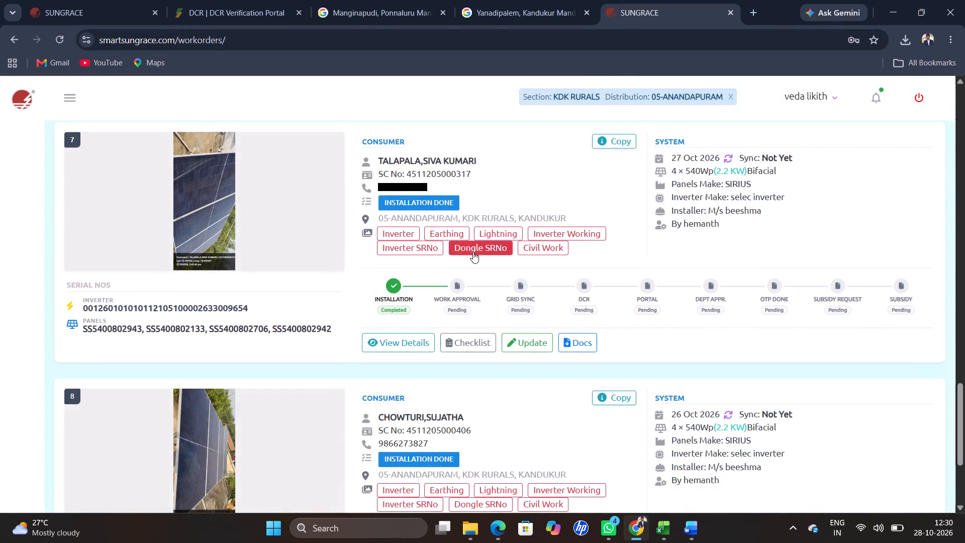
# Check the quick copy details of work orders 1 to 5 in the filtered 05-ANANDAPURAM list, and examine the remaining entries down to the last.
pyautogui.scroll(7, 433, 386)
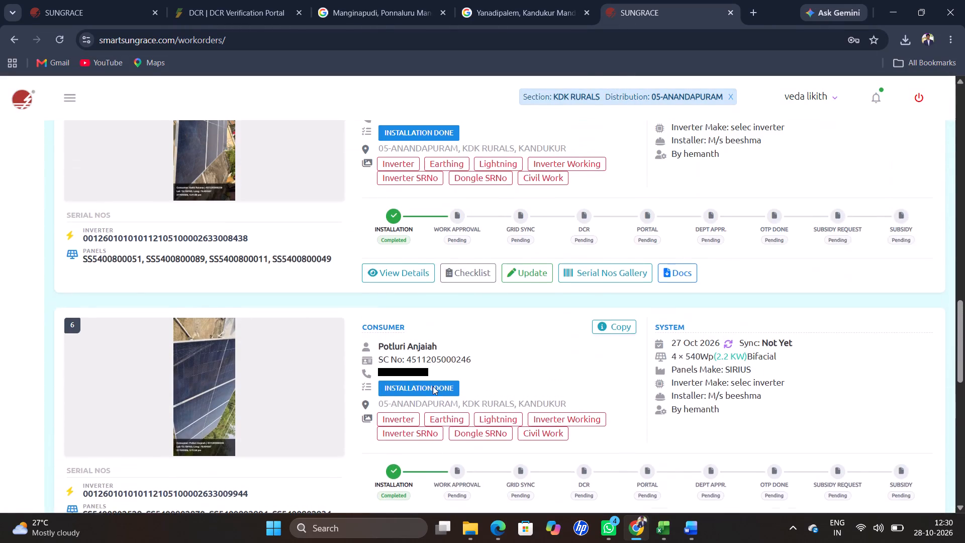
pyautogui.scroll(8, 433, 386)
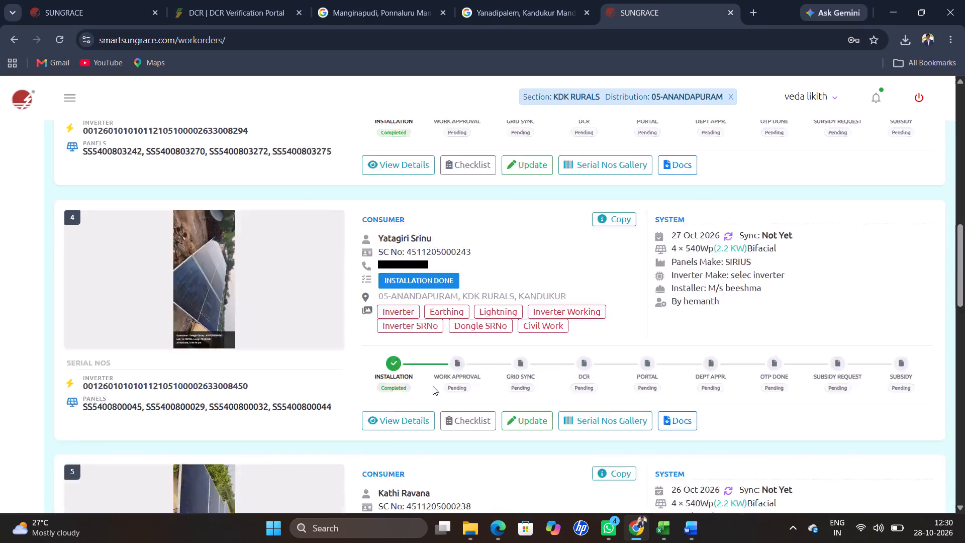
pyautogui.scroll(10, 433, 386)
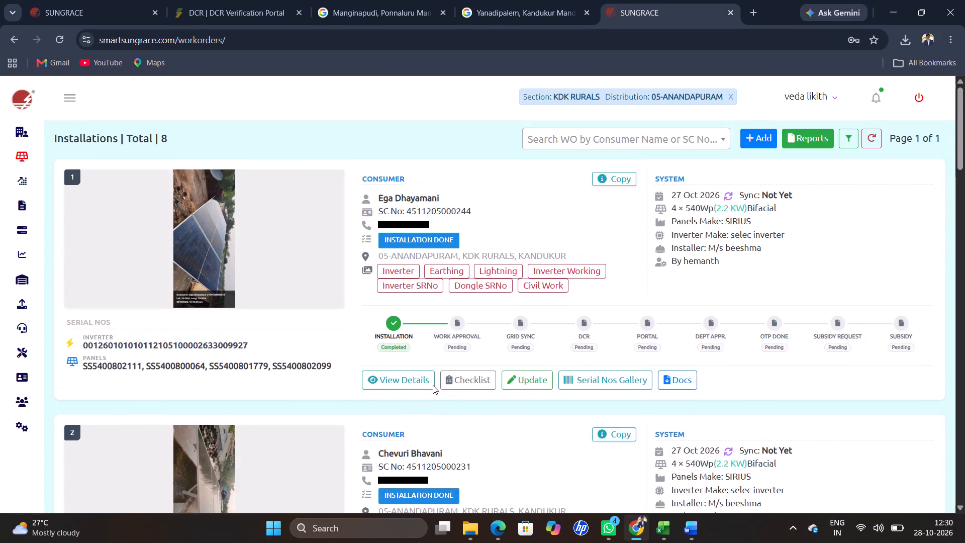
pyautogui.scroll(5, 433, 385)
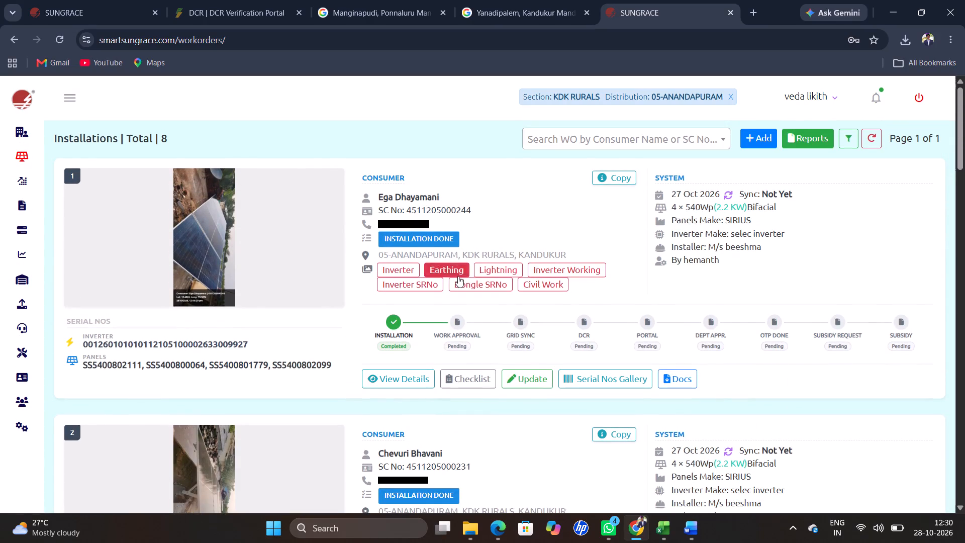
pyautogui.click(630, 180)
pyautogui.click(279, 139)
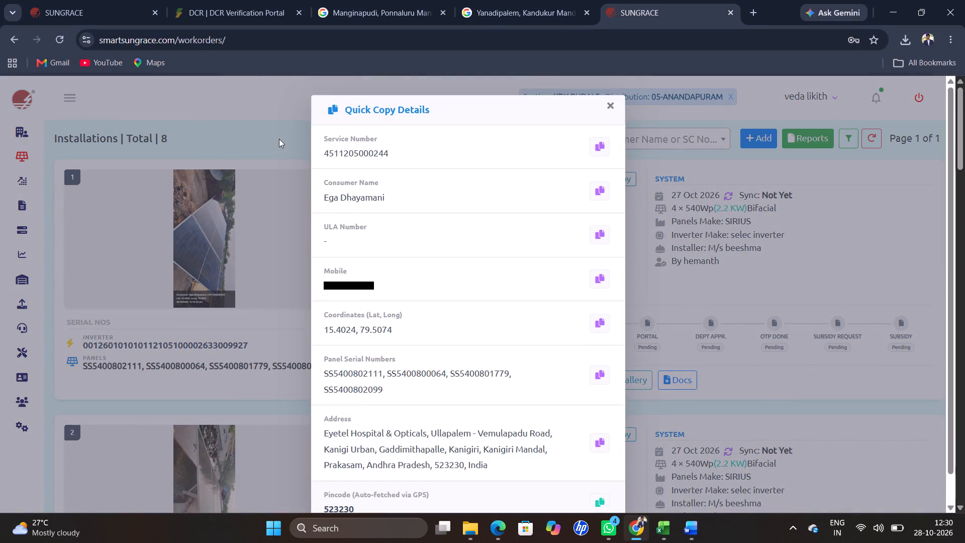
pyautogui.scroll(-3, 481, 227)
pyautogui.click(608, 241)
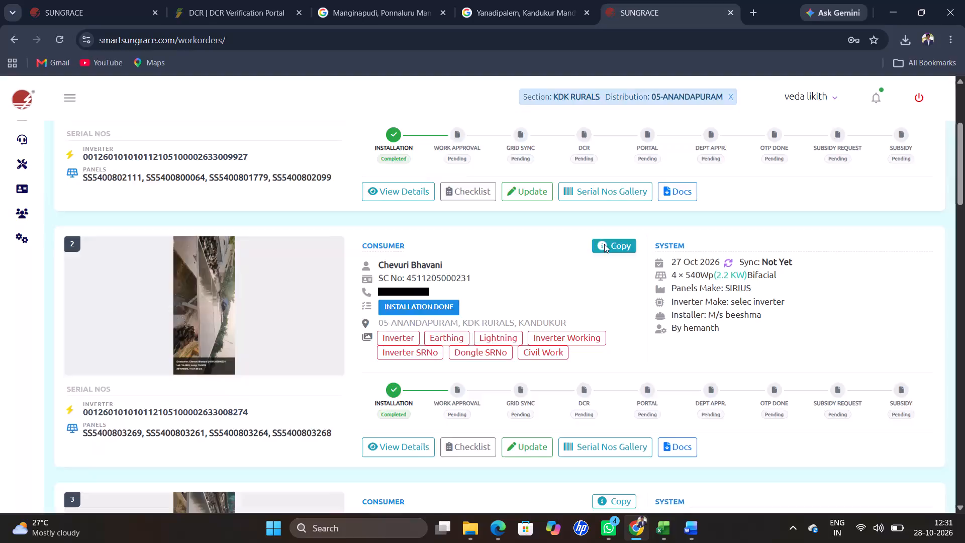
pyautogui.click(268, 155)
pyautogui.scroll(-3, 511, 258)
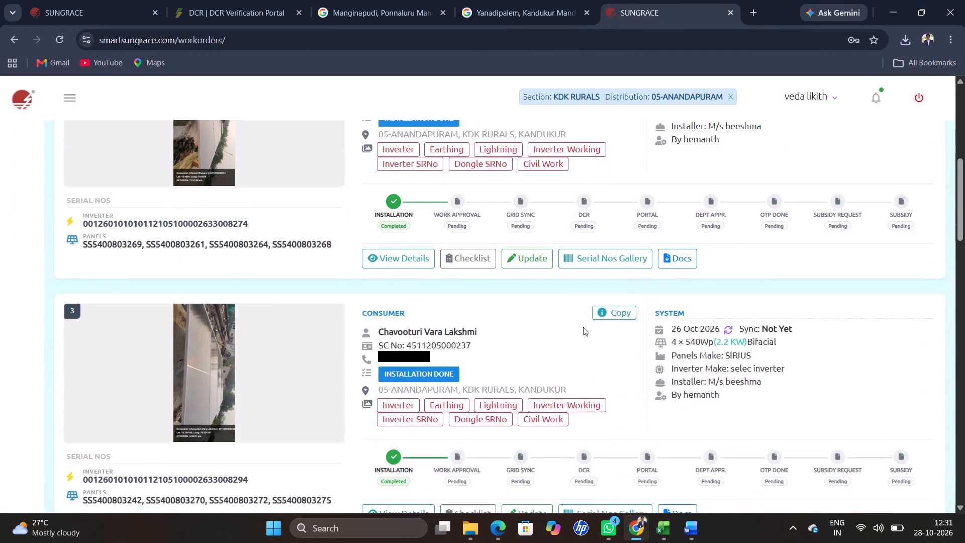
pyautogui.click(602, 314)
pyautogui.click(246, 264)
pyautogui.scroll(-4, 510, 295)
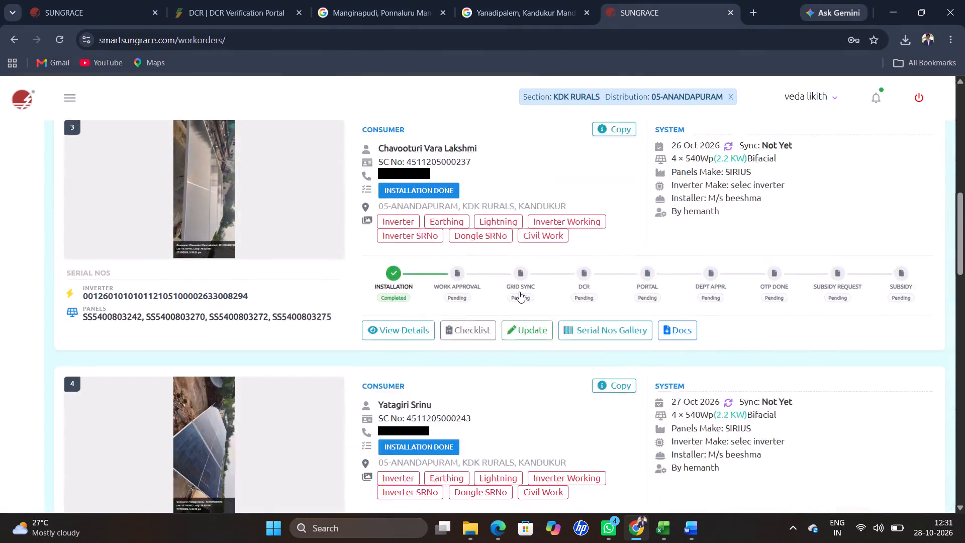
pyautogui.click(623, 320)
pyautogui.click(263, 287)
pyautogui.scroll(-2, 617, 303)
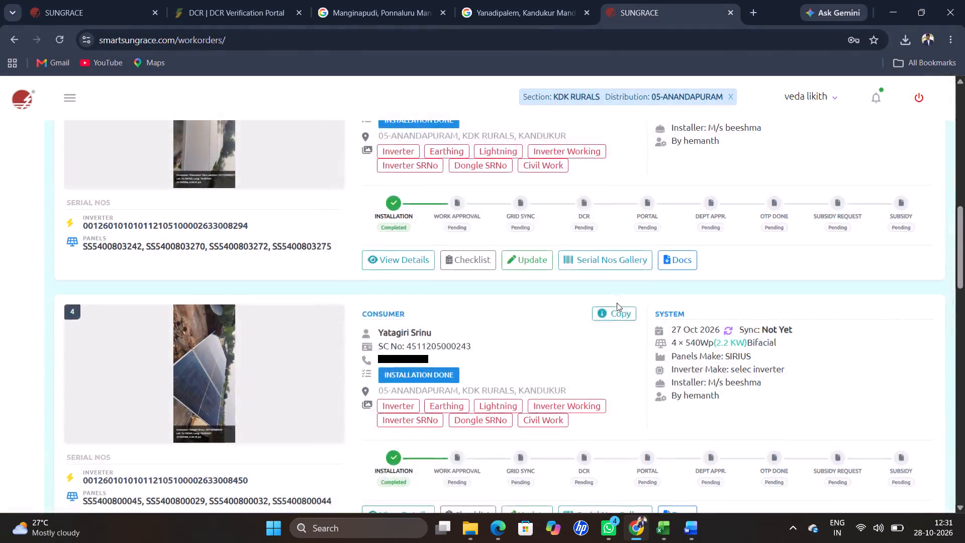
pyautogui.scroll(-2, 617, 303)
pyautogui.click(607, 324)
pyautogui.click(261, 265)
pyautogui.scroll(-3, 422, 281)
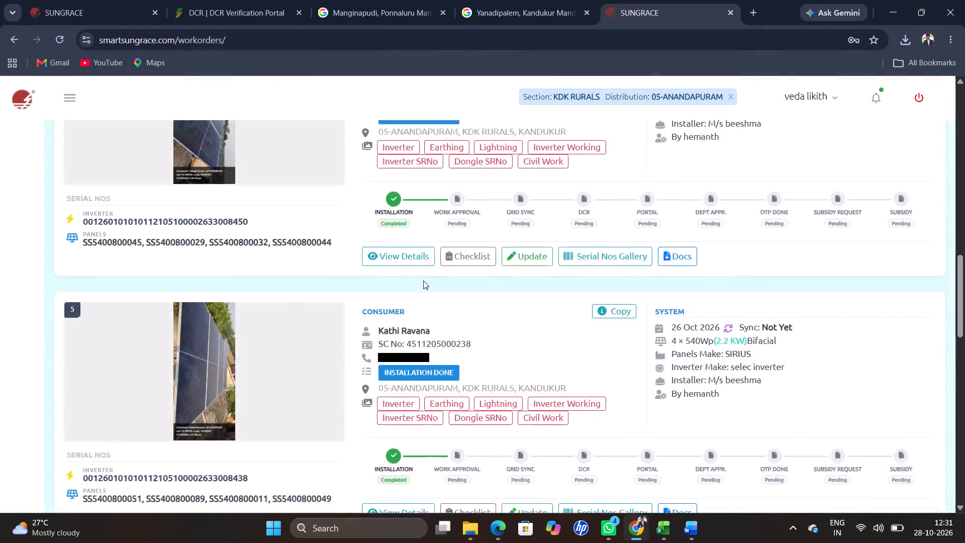
pyautogui.scroll(-18, 423, 281)
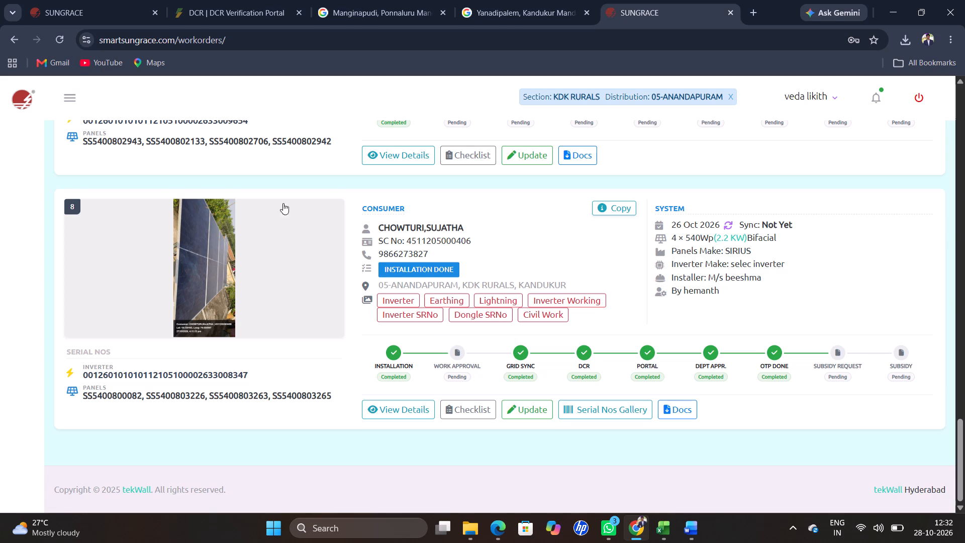
# Copy the ULA number from the quick copy details of the 01-LINGASAMUDRAM work order in the first SUNGRACE tab.
pyautogui.click(101, 1)
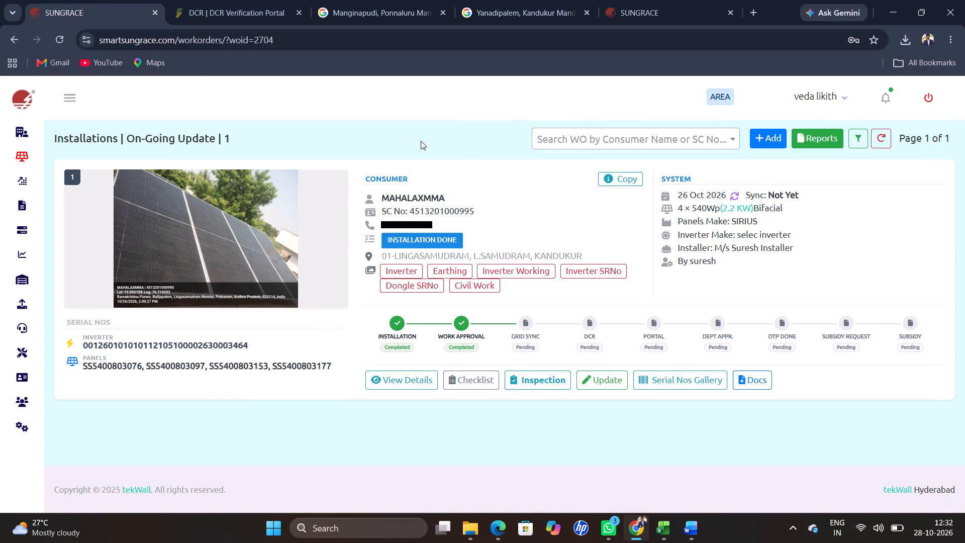
pyautogui.click(131, 13)
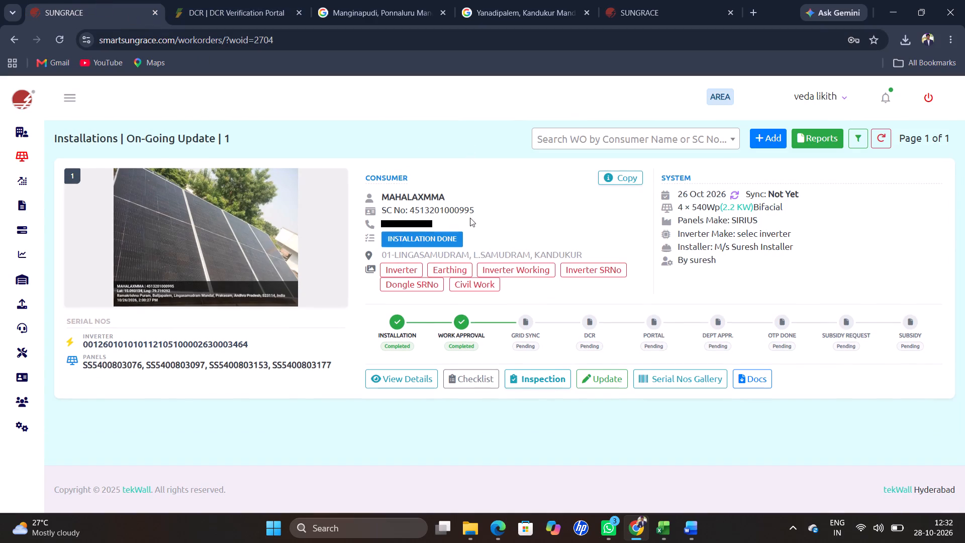
pyautogui.click(619, 180)
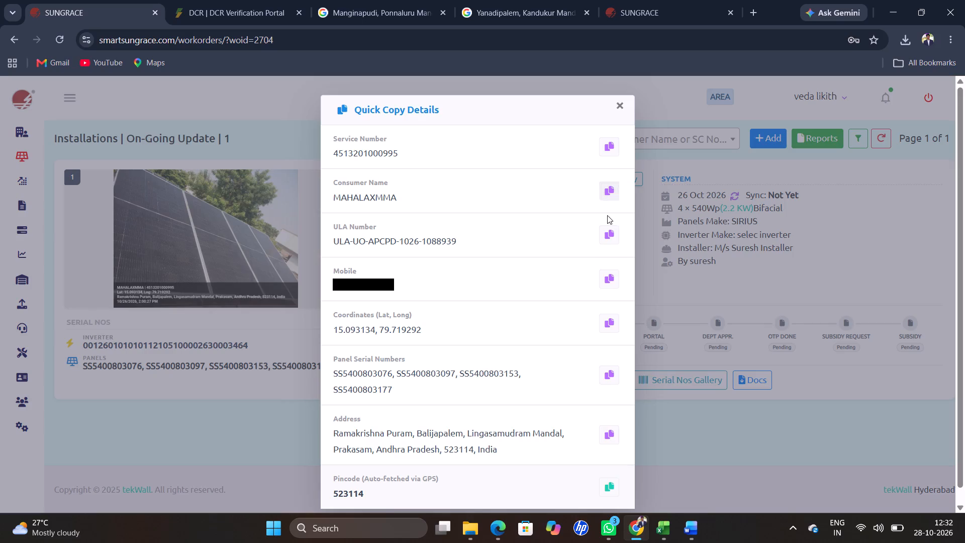
pyautogui.click(608, 230)
# Close the open certificate in the DCR Verification Portal and start a new B2C issue with the copied ULA number as consumer application number.
pyautogui.click(249, 0)
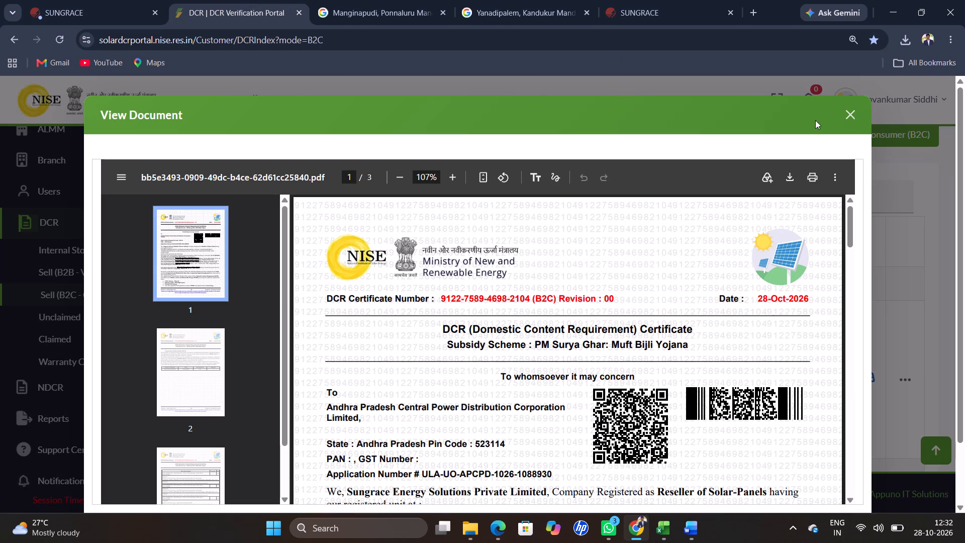
pyautogui.click(857, 113)
pyautogui.click(865, 126)
pyautogui.click(864, 132)
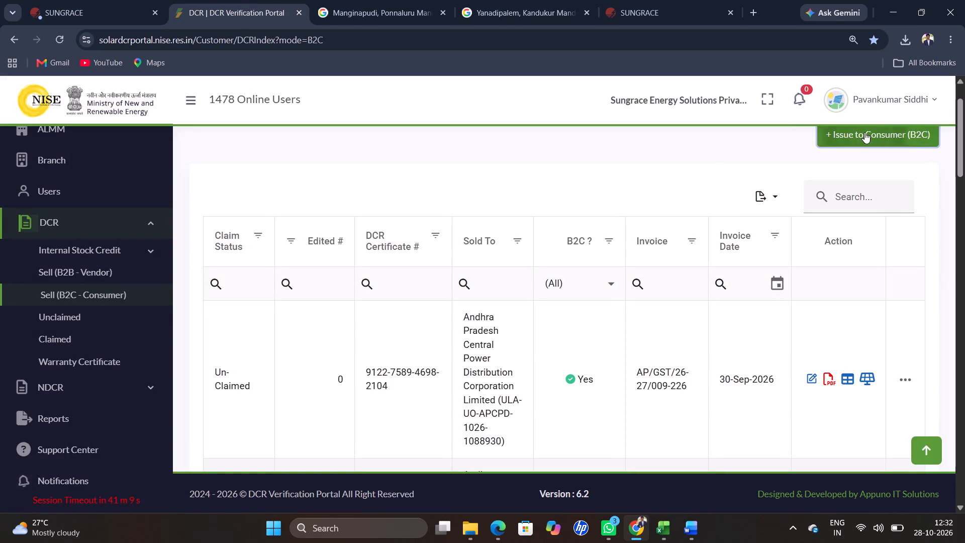
pyautogui.click(500, 292)
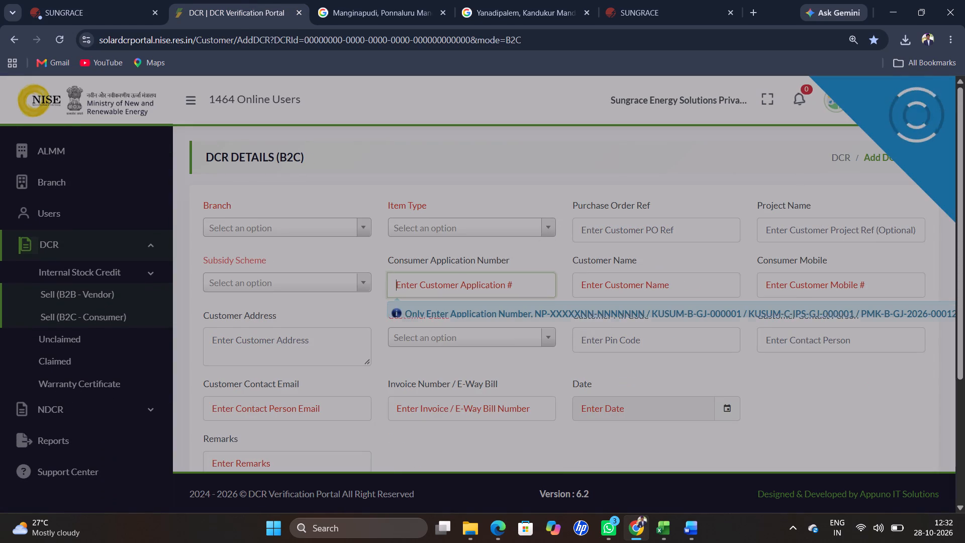
pyautogui.hotkey('ctrl', 'v')
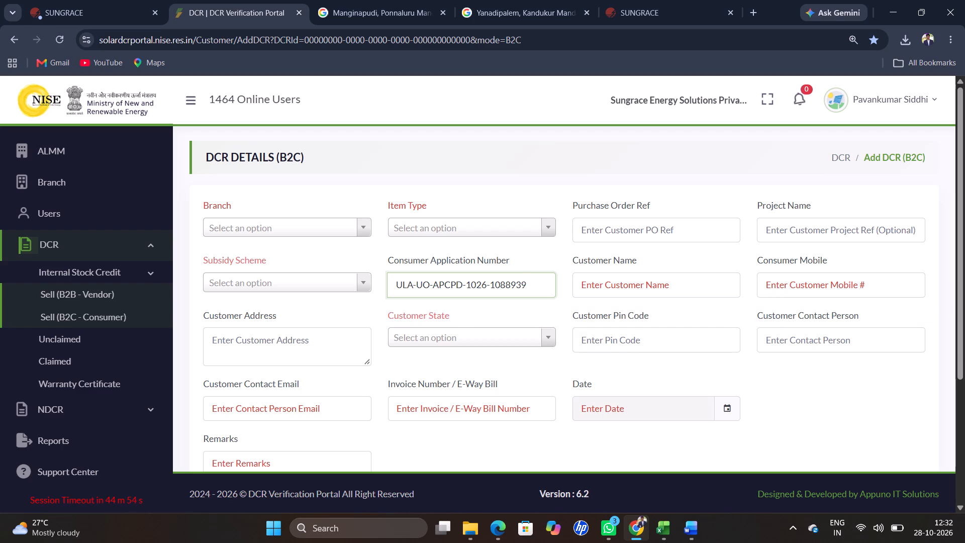
# Set the branch to Andhra Pradesh, the subsidy scheme to PM Surya Ghar: Muft Bijli Yojana and the item type to Solar Panels.
pyautogui.click(311, 234)
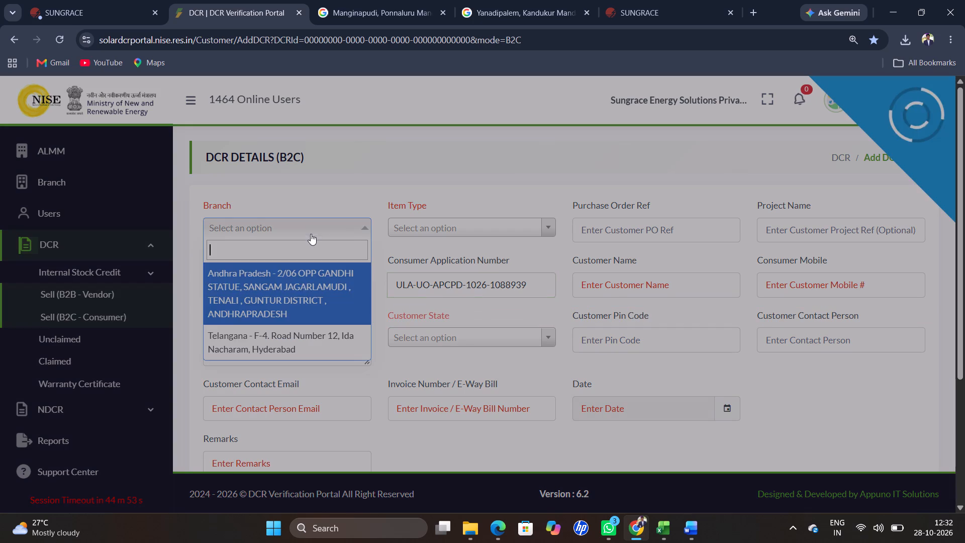
pyautogui.click(301, 285)
pyautogui.click(300, 285)
pyautogui.click(308, 393)
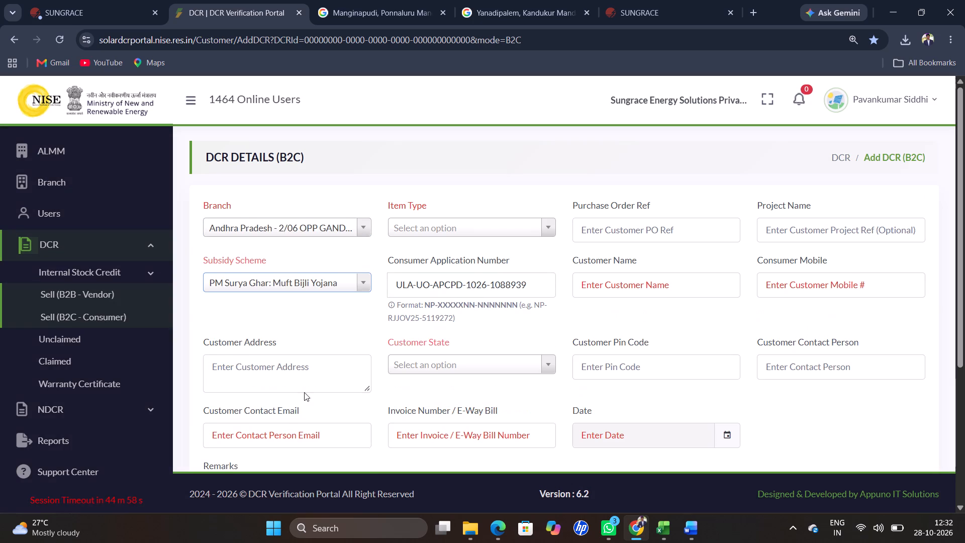
pyautogui.click(438, 230)
pyautogui.click(432, 266)
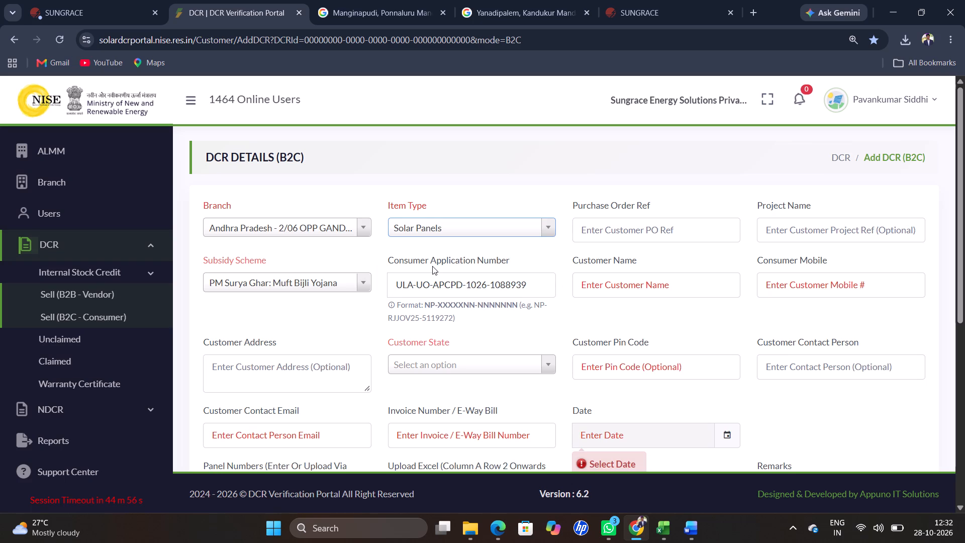
pyautogui.click(593, 287)
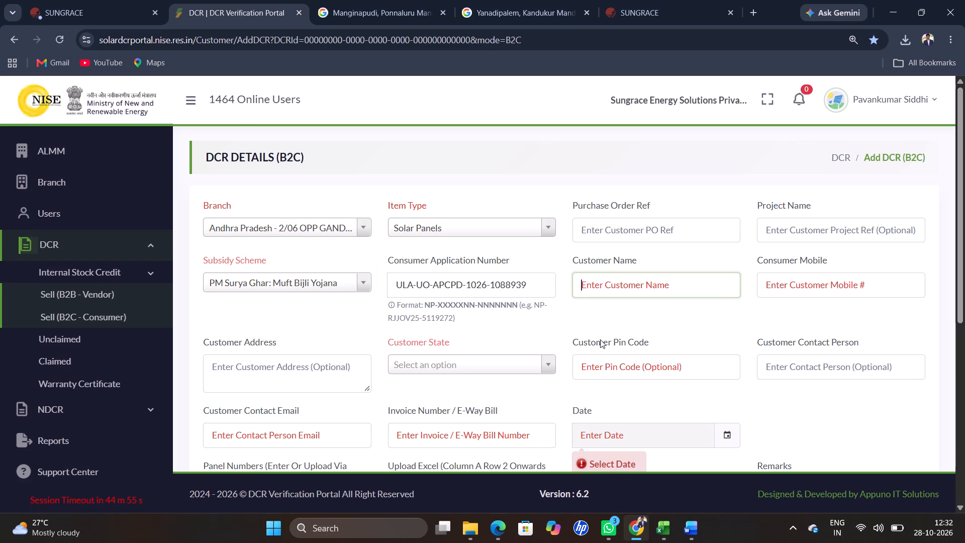
pyautogui.click(687, 481)
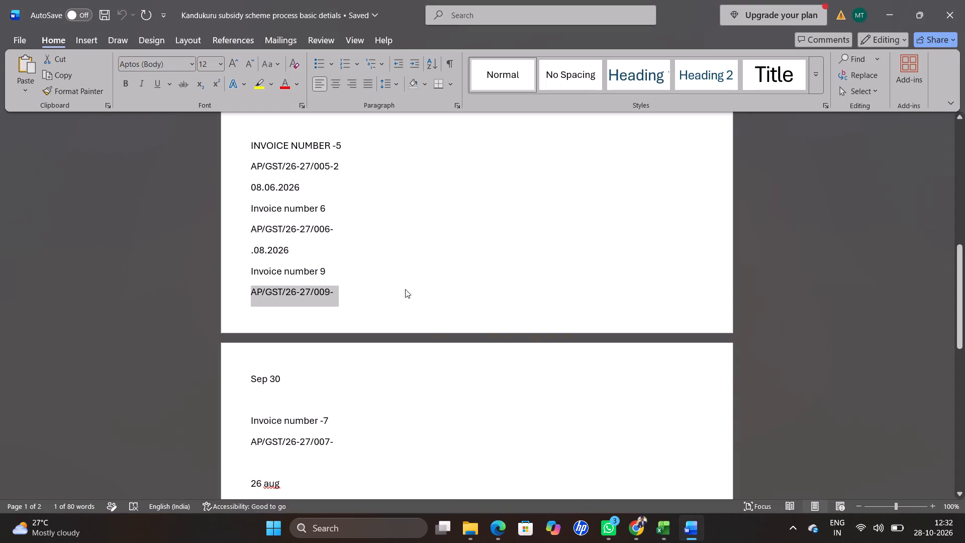
pyautogui.scroll(16, 336, 249)
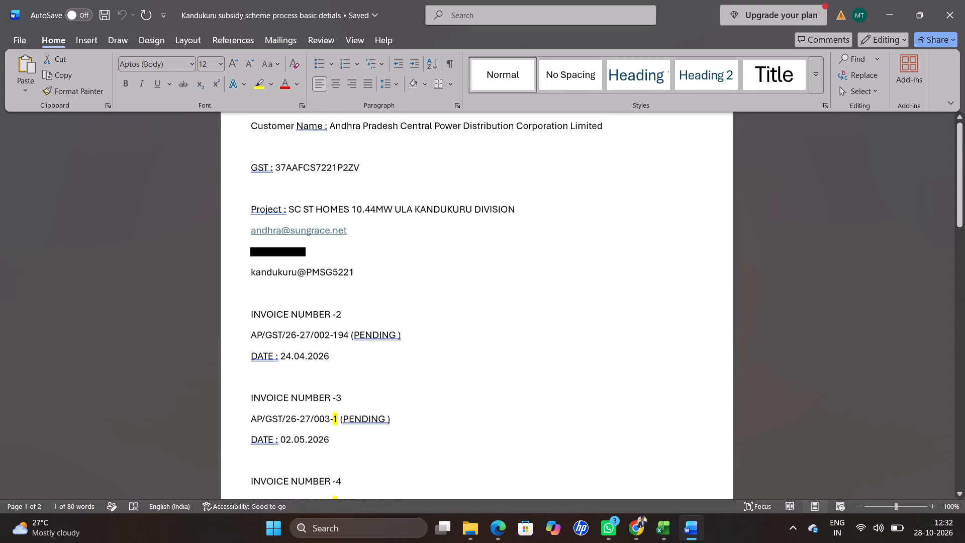
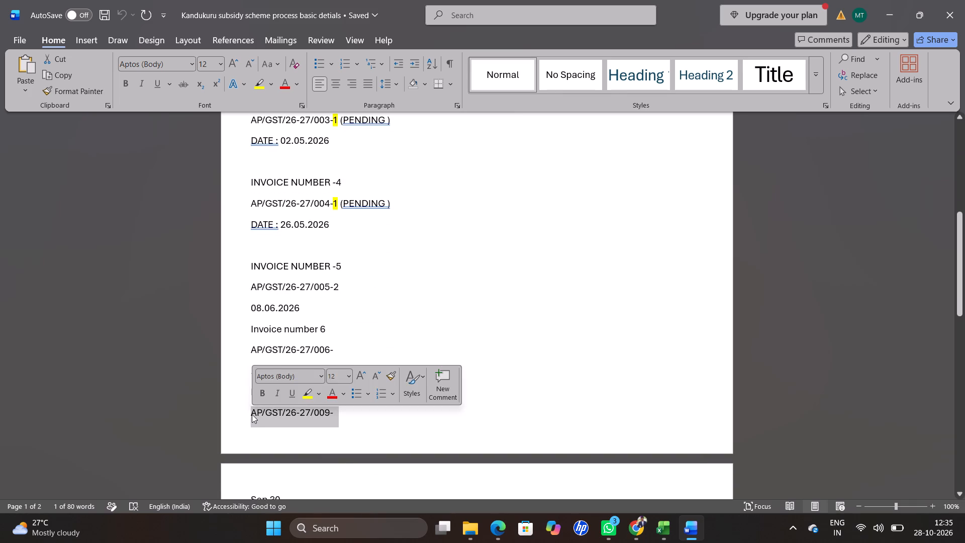
pyautogui.hotkey('ctrl', 'c')
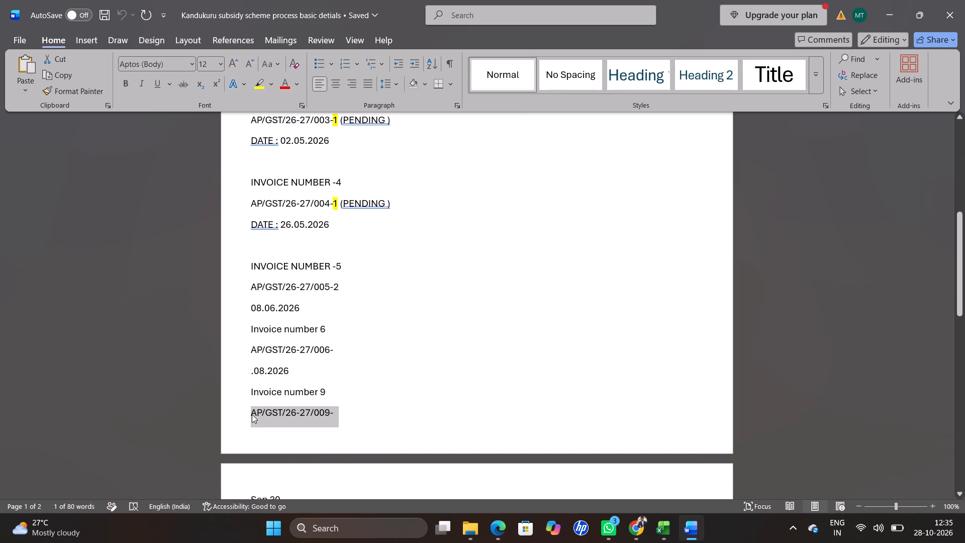
pyautogui.click(629, 470)
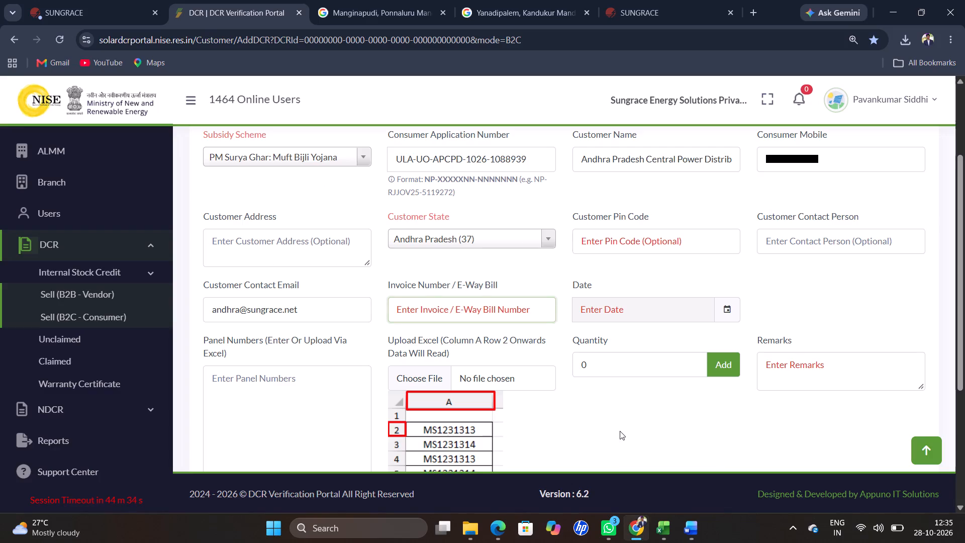
pyautogui.hotkey('ctrl', 'v')
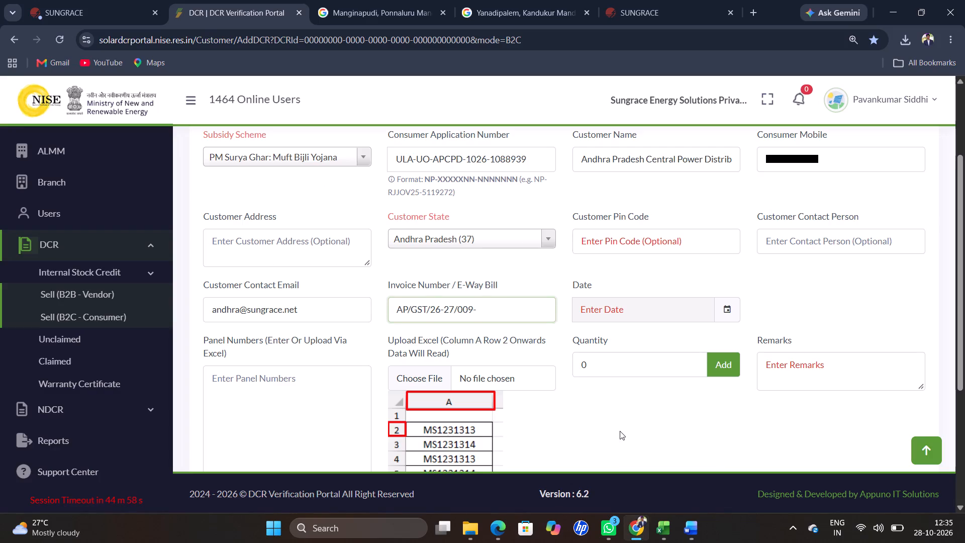
pyautogui.write('22')
pyautogui.press('7')
# Set the invoice date to 30-Sep-2026.
pyautogui.click(650, 316)
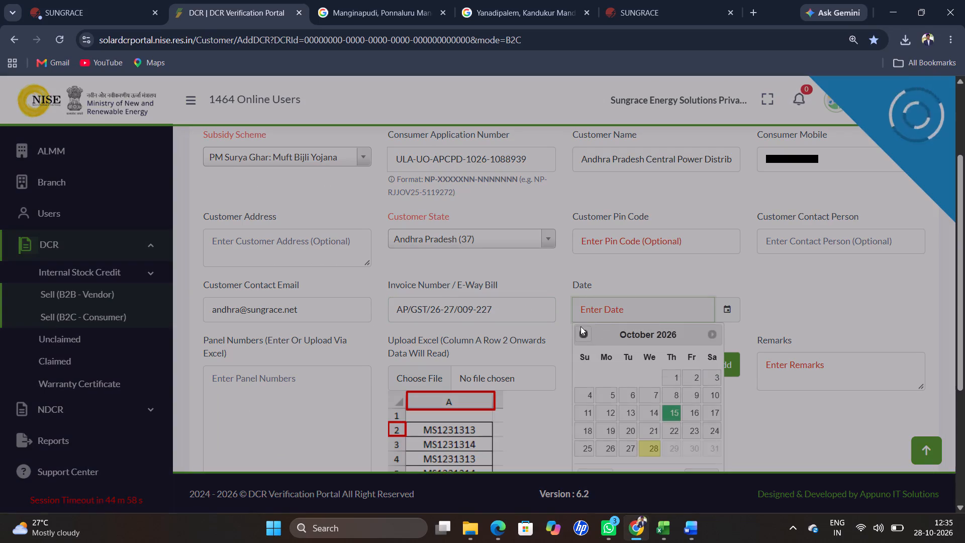
pyautogui.click(581, 326)
pyautogui.click(644, 444)
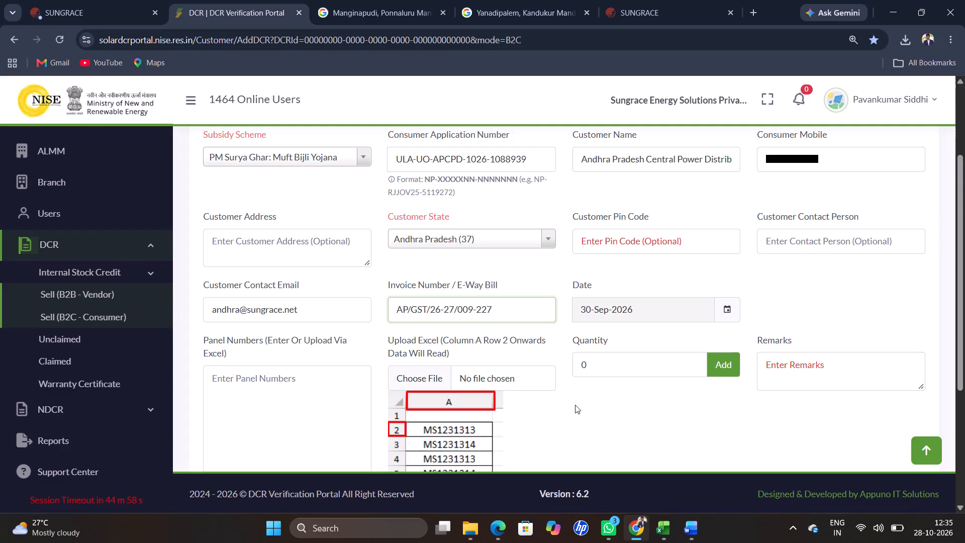
pyautogui.click(305, 390)
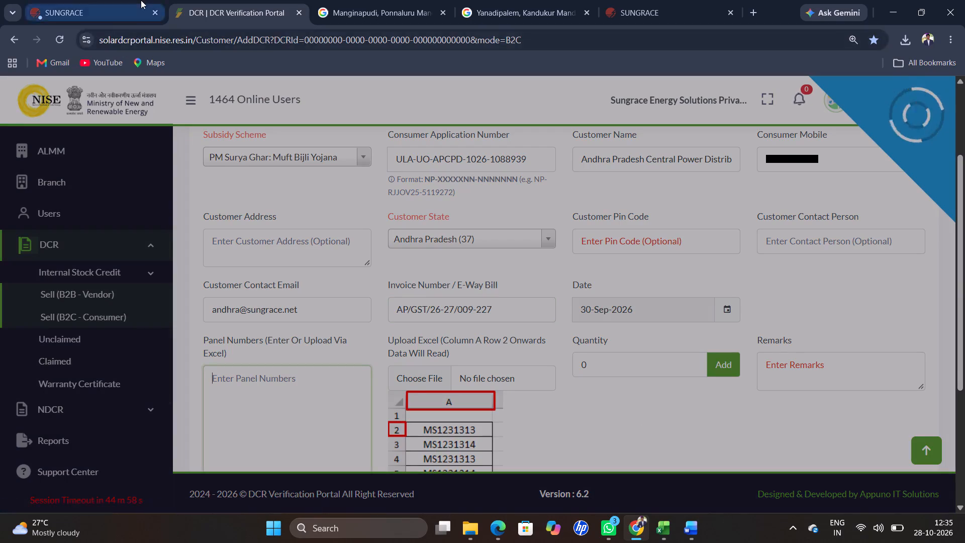
pyautogui.click(141, 0)
pyautogui.click(591, 127)
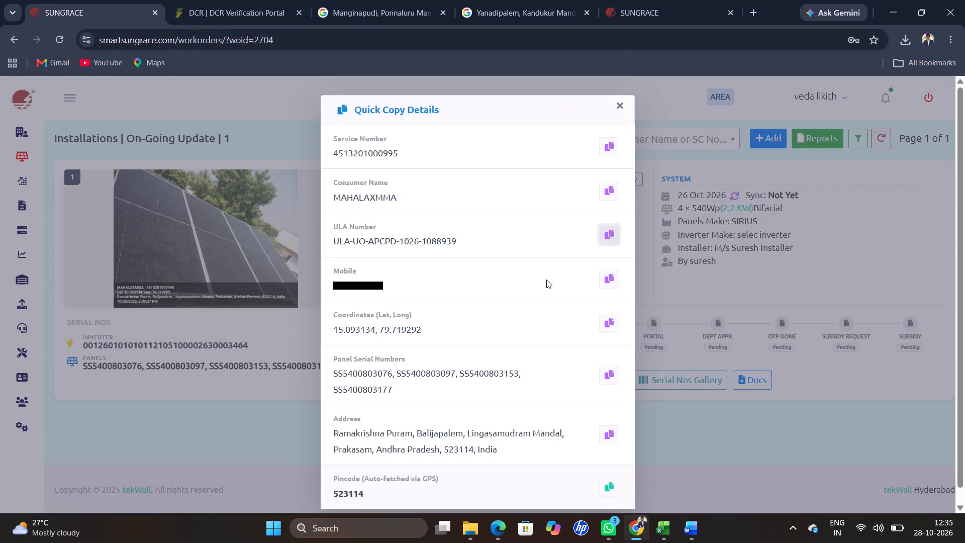
pyautogui.click(607, 380)
pyautogui.moveTo(241, 0); pyautogui.dragTo(238, 5)
pyautogui.hotkey('ctrl', 'v')
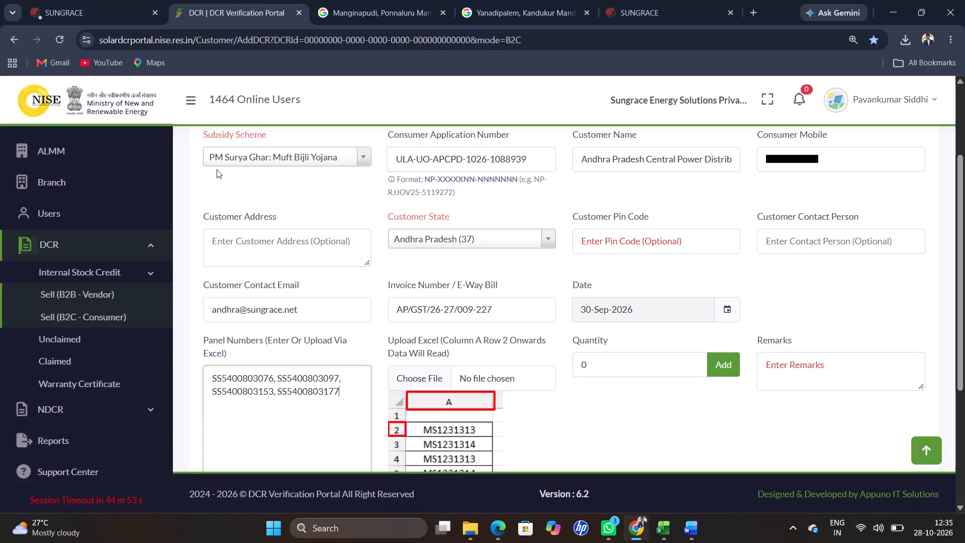
# Replace the comma separators between the four panel serial numbers with line breaks so each serial is on its own line.
pyautogui.press('Left')
pyautogui.press('Left')
pyautogui.press('Left')
pyautogui.press('Left')
pyautogui.press('Left')
pyautogui.press('Left')
pyautogui.press('Left')
pyautogui.press('Left')
pyautogui.press('Left')
pyautogui.press('Left')
pyautogui.press('Left')
pyautogui.press('Left')
pyautogui.press('BackSpace')
pyautogui.press('BackSpace')
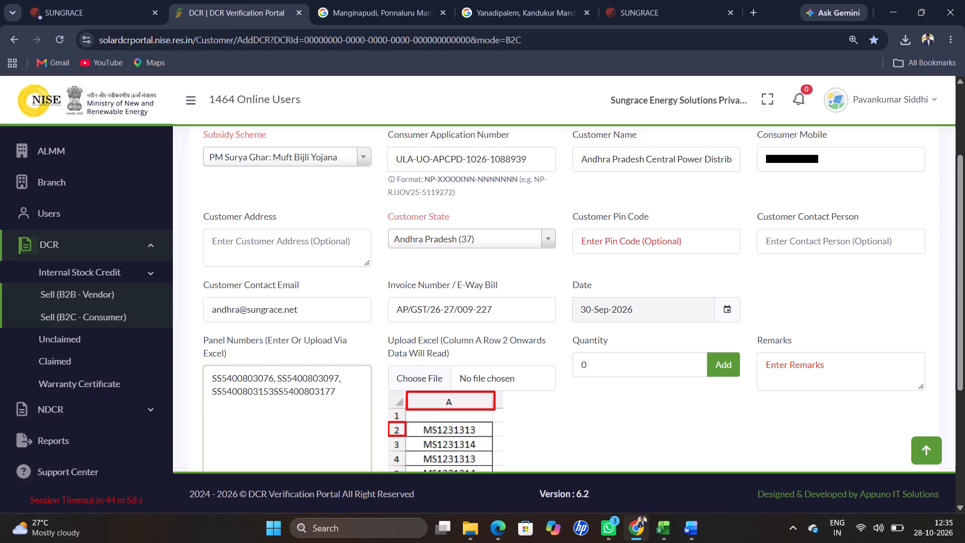
pyautogui.press('Return')
pyautogui.press('Up')
pyautogui.press('Up')
pyautogui.press('Up')
pyautogui.press('Up')
pyautogui.press('Up')
pyautogui.press('Right')
pyautogui.press('Right')
pyautogui.press('Right')
pyautogui.press('Right')
pyautogui.press('Right')
pyautogui.press('Right')
pyautogui.press('Right')
pyautogui.press('Right')
pyautogui.press('Right')
pyautogui.press('Right')
pyautogui.press('Right')
pyautogui.press('Right')
pyautogui.press('Right')
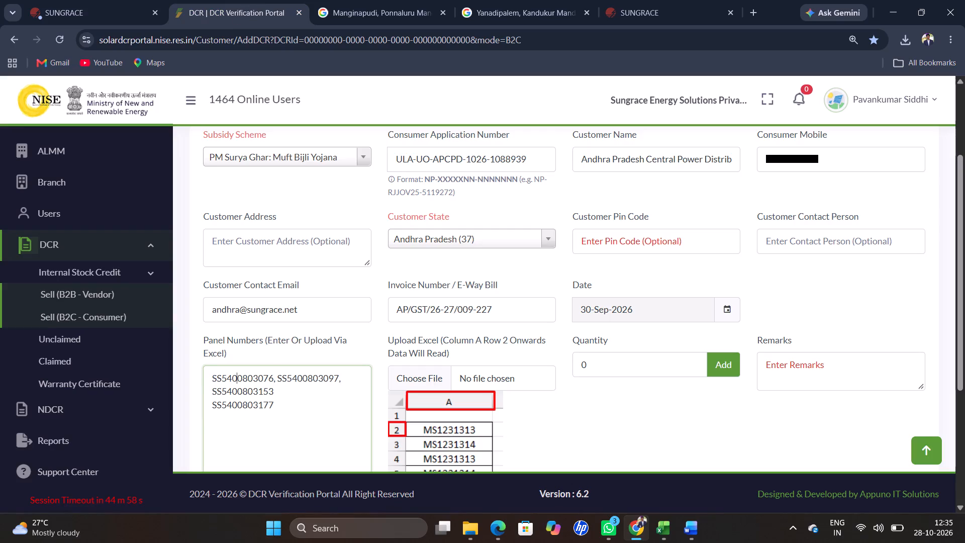
pyautogui.press('Right')
pyautogui.press('BackSpace')
pyautogui.press('BackSpace')
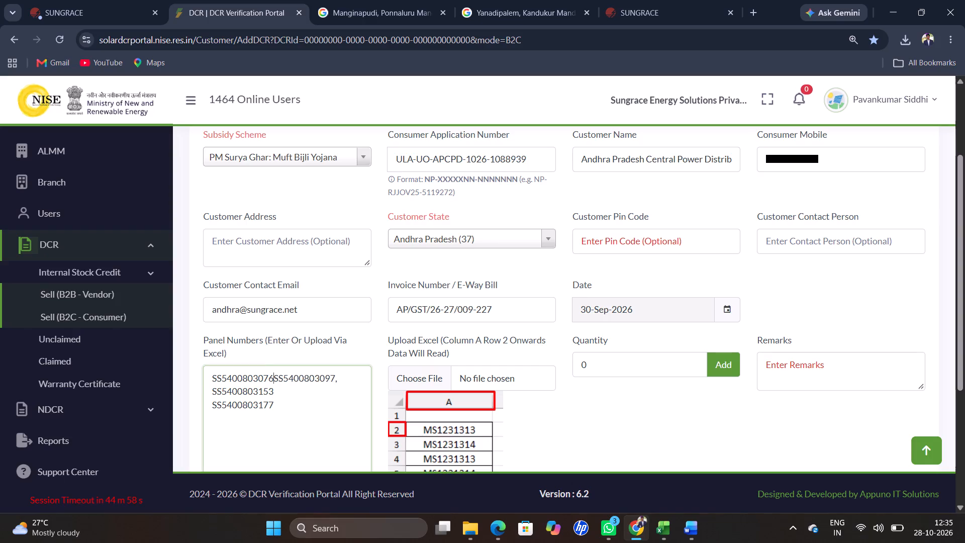
pyautogui.press('Return')
pyautogui.press('Right')
pyautogui.press('Right')
pyautogui.press('Right')
pyautogui.press('Right')
pyautogui.press('Right')
pyautogui.press('Right')
pyautogui.press('Right')
pyautogui.press('Right')
pyautogui.press('Right')
pyautogui.press('Right')
pyautogui.press('Right')
pyautogui.press('Right')
pyautogui.press('Right')
pyautogui.press('Right')
pyautogui.press('Right')
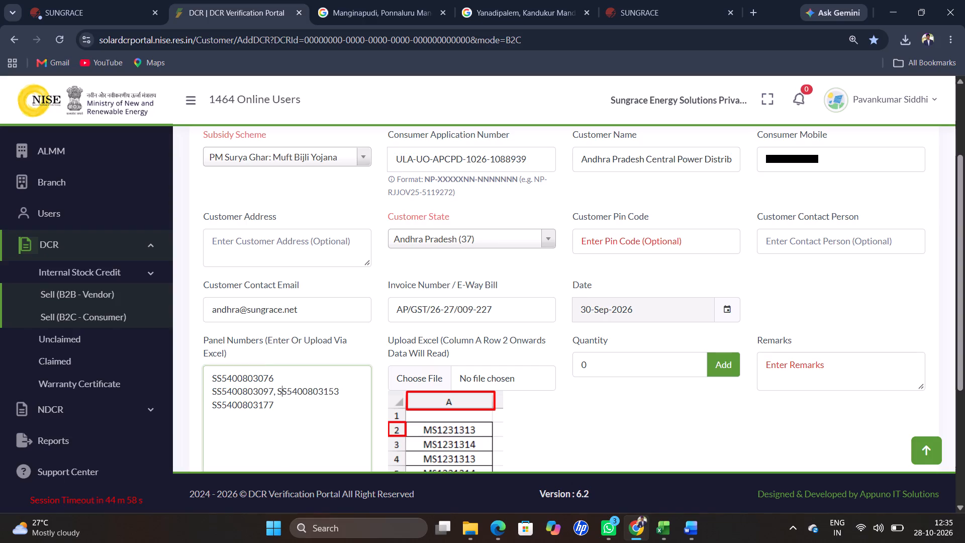
pyautogui.press('Left')
pyautogui.press('BackSpace')
pyautogui.press('BackSpace')
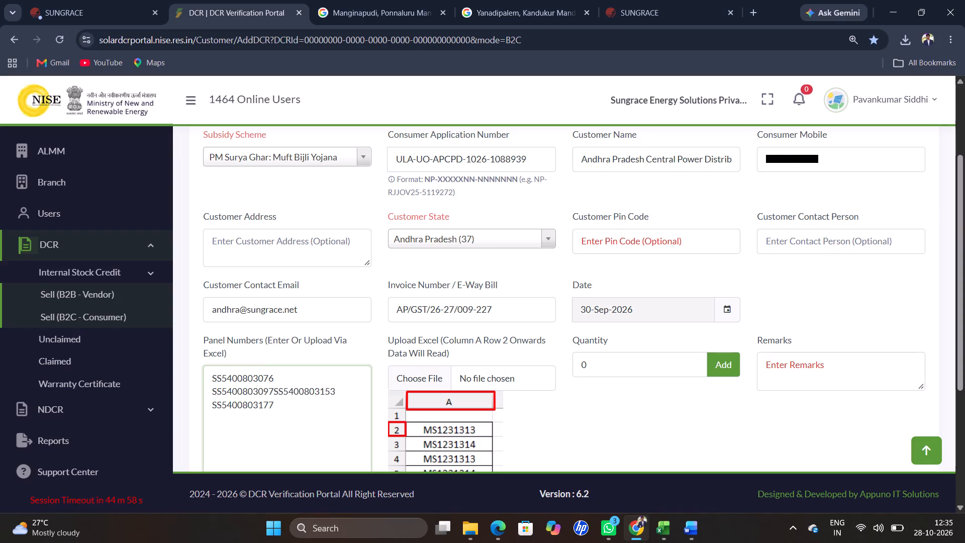
pyautogui.press('Return')
pyautogui.press('Right')
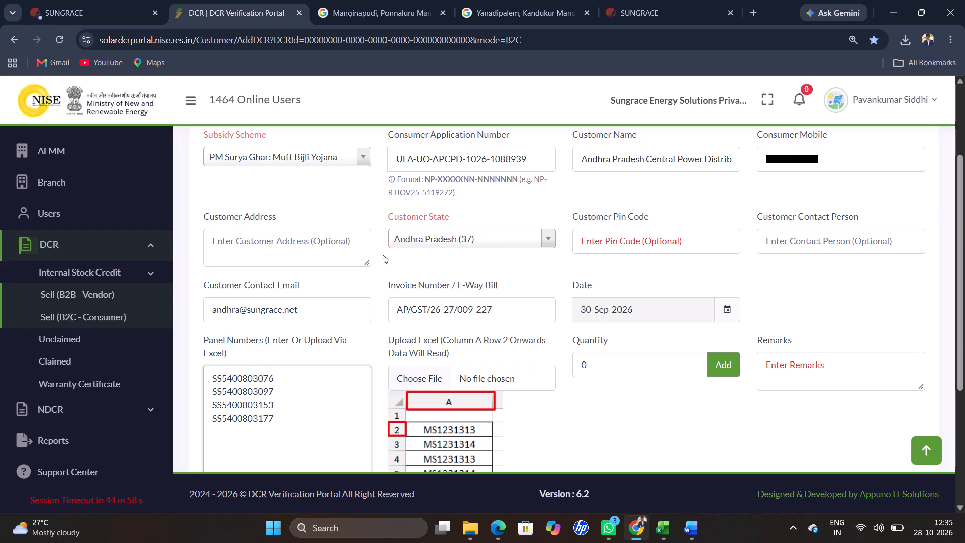
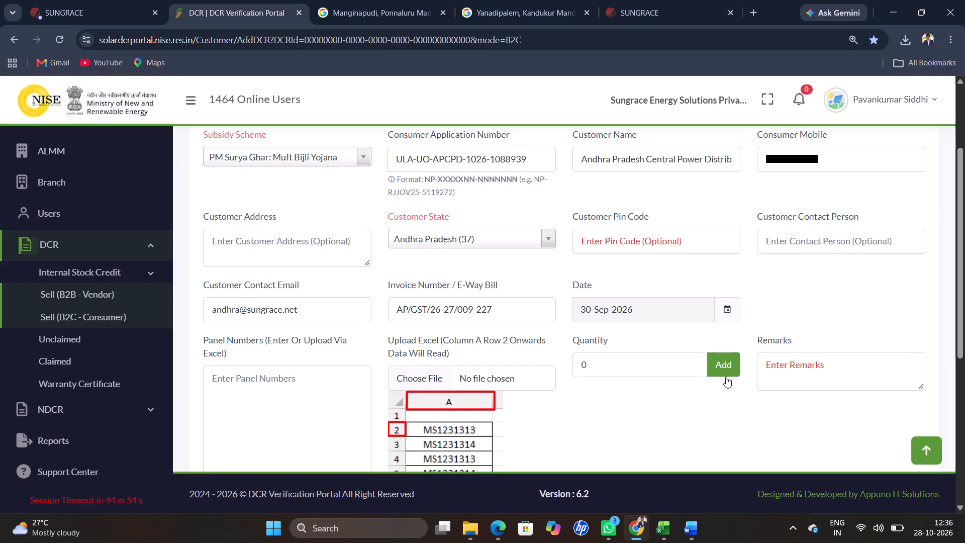
# Copy the address from the SUNGRACE work order's quick copy details into the DCR form's Remarks.
pyautogui.click(833, 376)
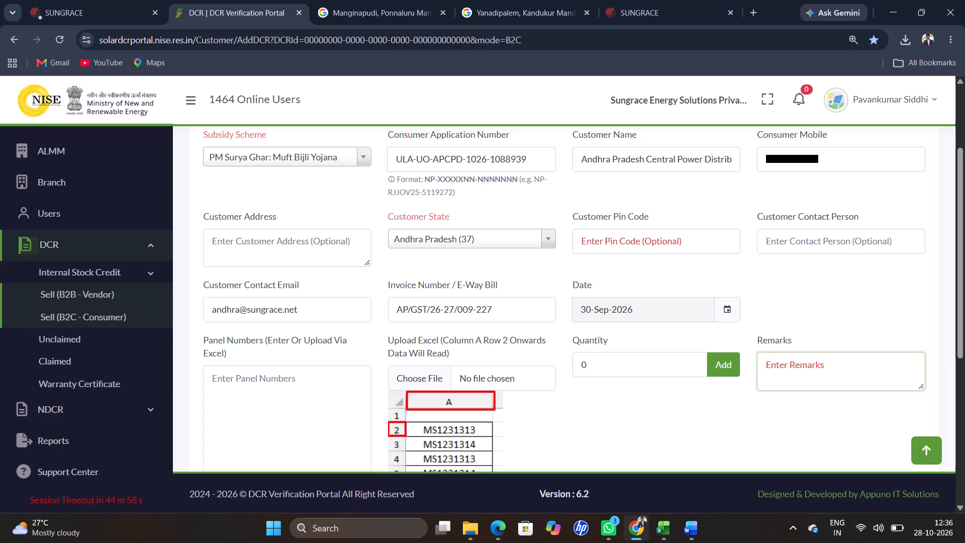
pyautogui.click(86, 0)
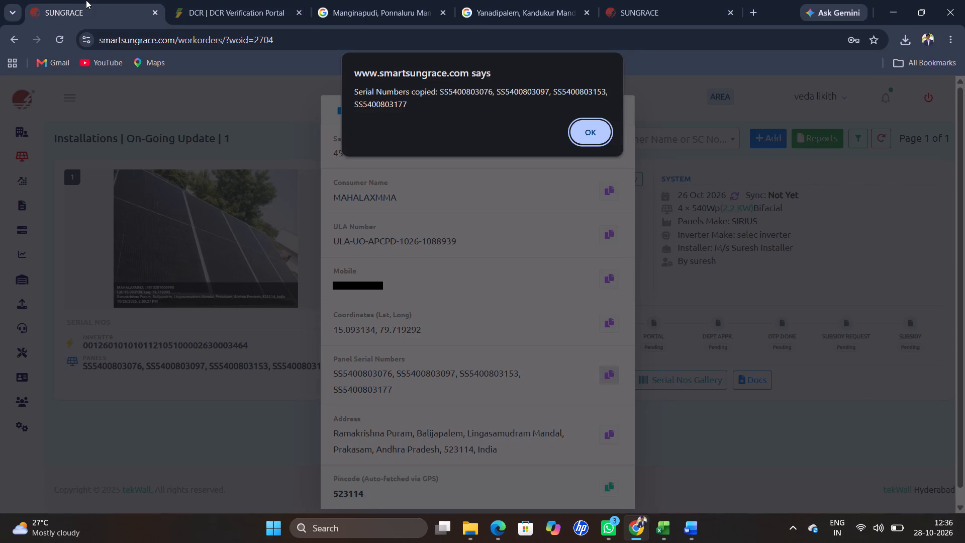
pyautogui.click(578, 136)
pyautogui.click(608, 431)
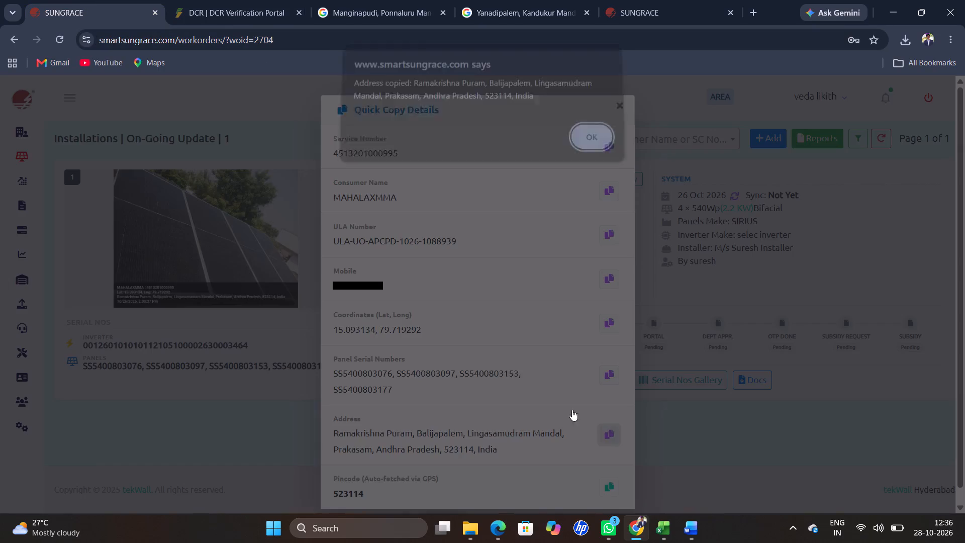
pyautogui.click(181, 0)
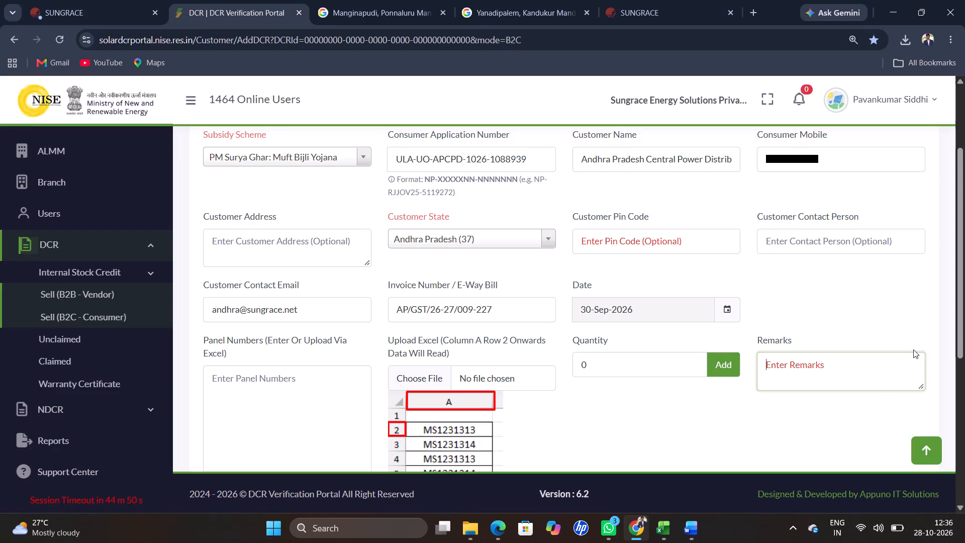
pyautogui.hotkey('ctrl', 'v')
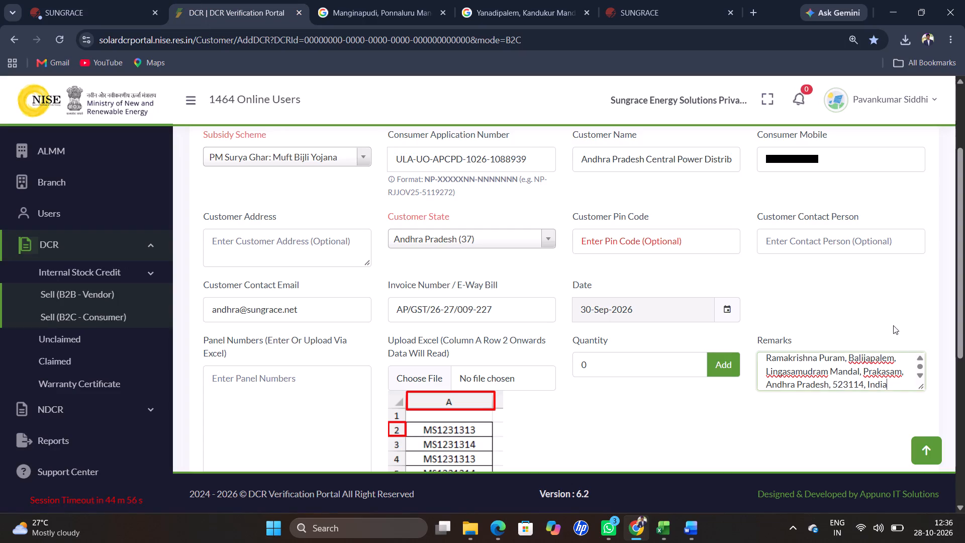
# Copy the pincode from the work order's quick copy details into the DCR form's Customer Pin Code.
pyautogui.click(681, 232)
pyautogui.click(139, 2)
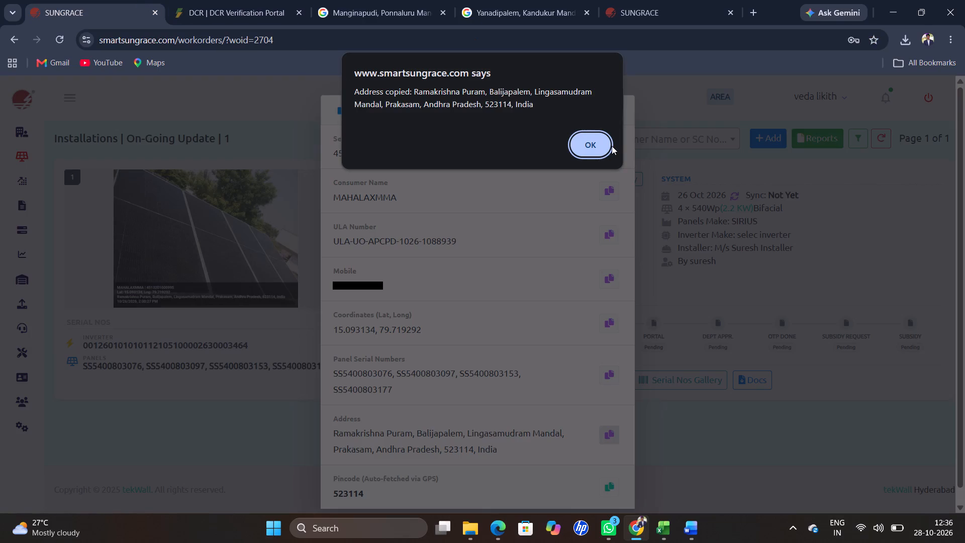
pyautogui.click(596, 142)
pyautogui.click(611, 489)
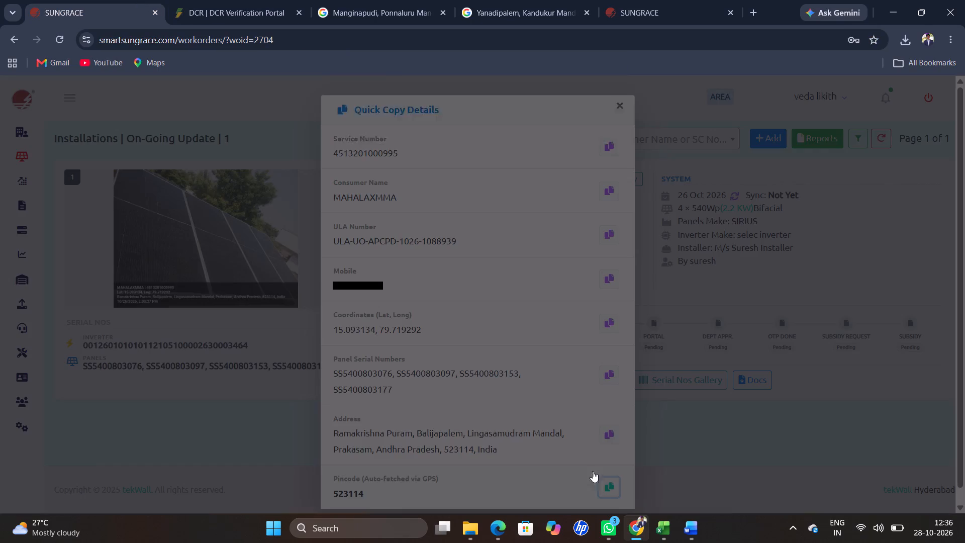
pyautogui.click(276, 0)
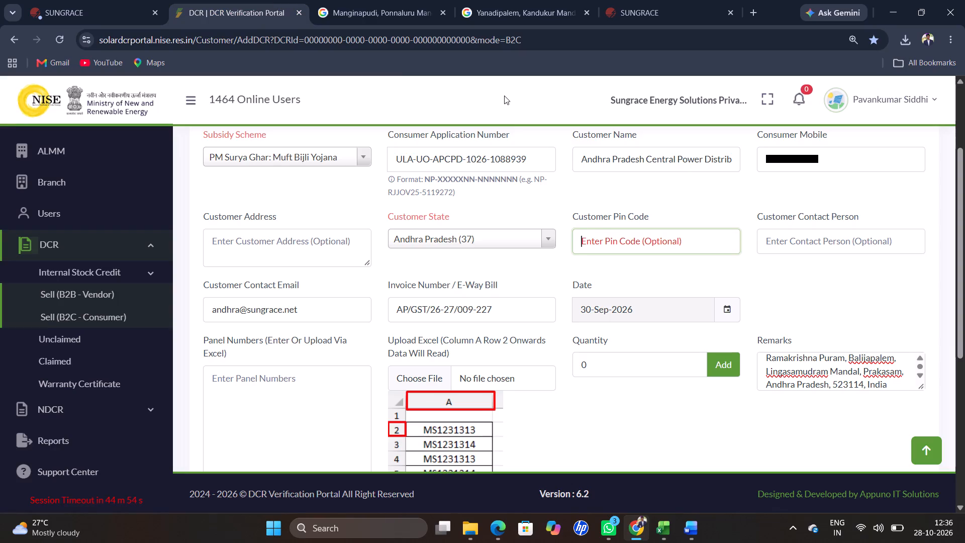
pyautogui.hotkey('ctrl', 'v')
# Confirm the completed B2C DCR form for invoice AP/GST/26-27/009-227.
pyautogui.scroll(-3, 795, 175)
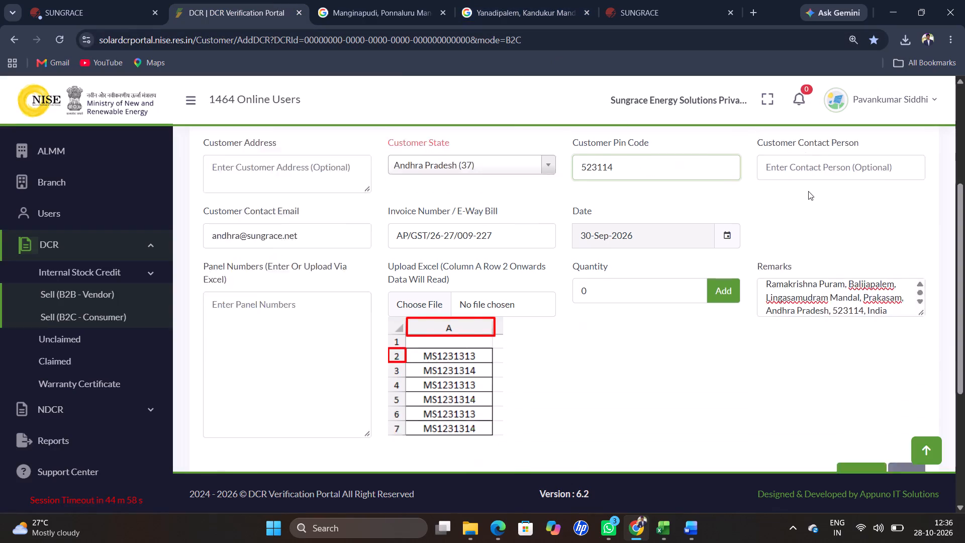
pyautogui.click(861, 357)
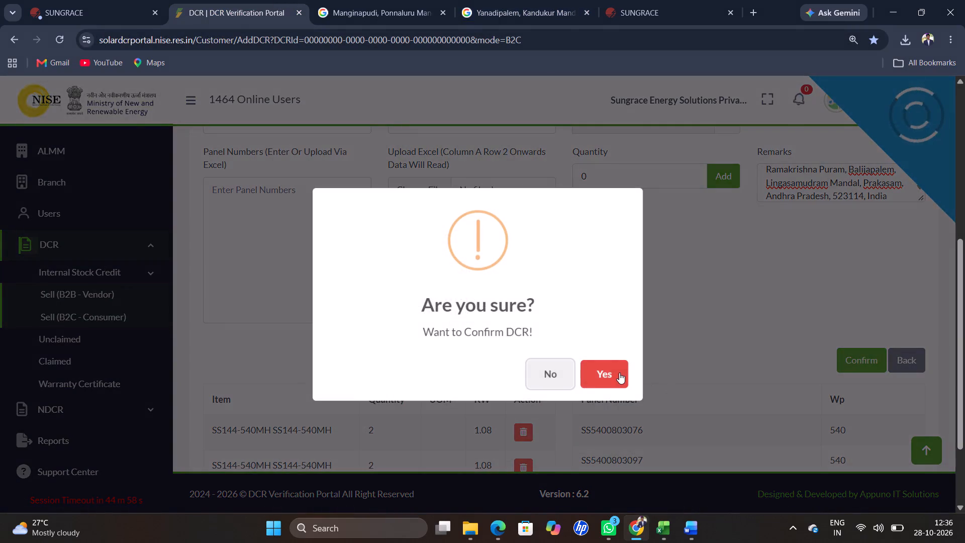
pyautogui.click(619, 373)
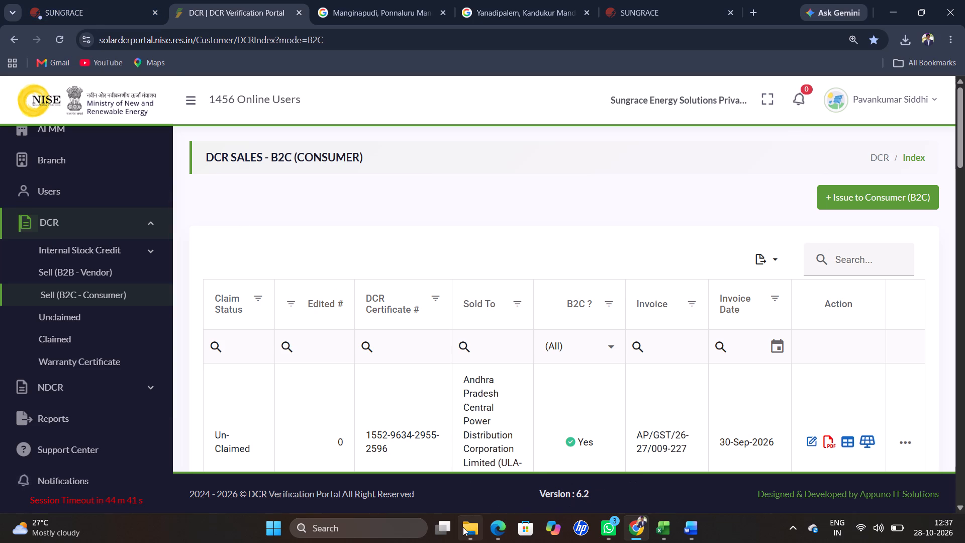
# Create a new folder named 227_ inside the DCR009 folder in File Explorer.
pyautogui.click(473, 482)
pyautogui.click(38, 75)
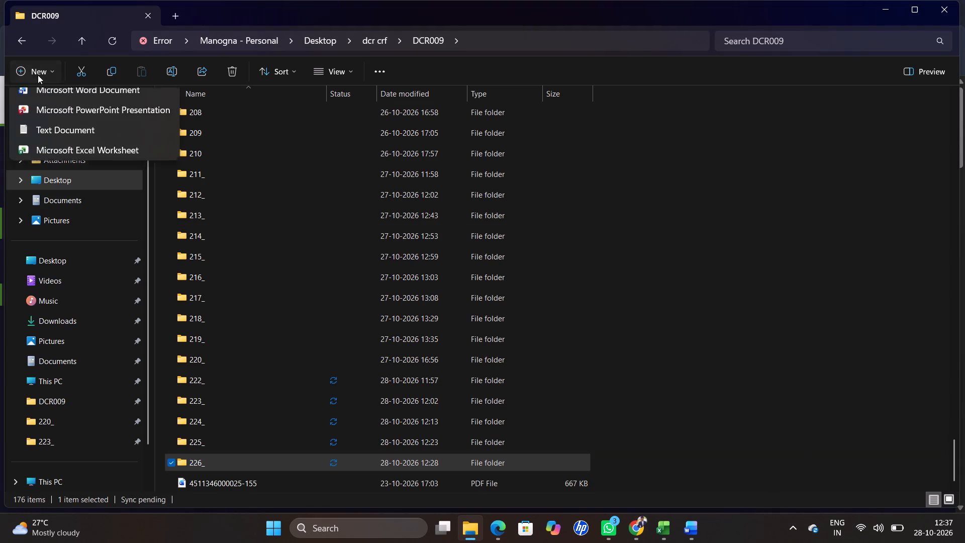
pyautogui.click(36, 104)
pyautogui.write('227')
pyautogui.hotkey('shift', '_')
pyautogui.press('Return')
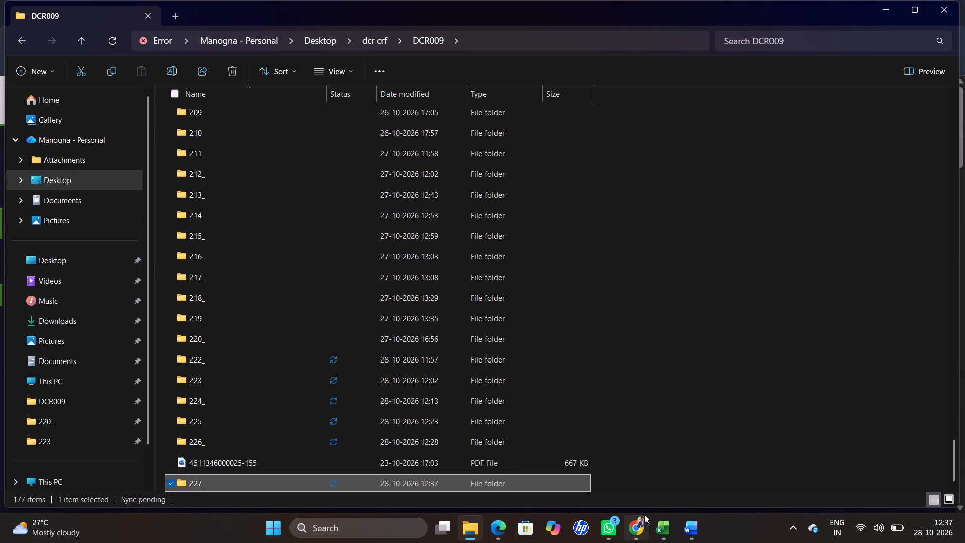
# Copy the service number from the SUNGRACE work order's quick copy details.
pyautogui.click(641, 487)
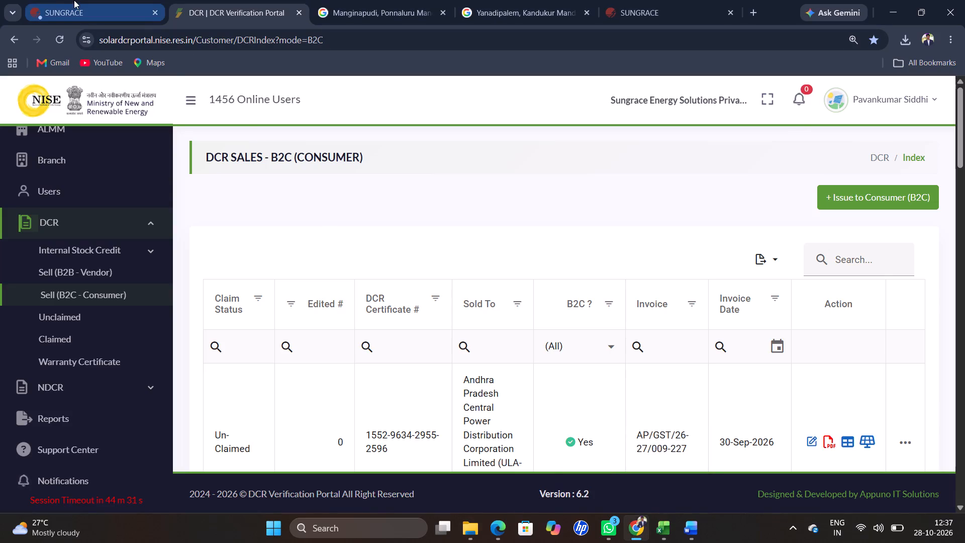
pyautogui.click(74, 0)
pyautogui.click(588, 121)
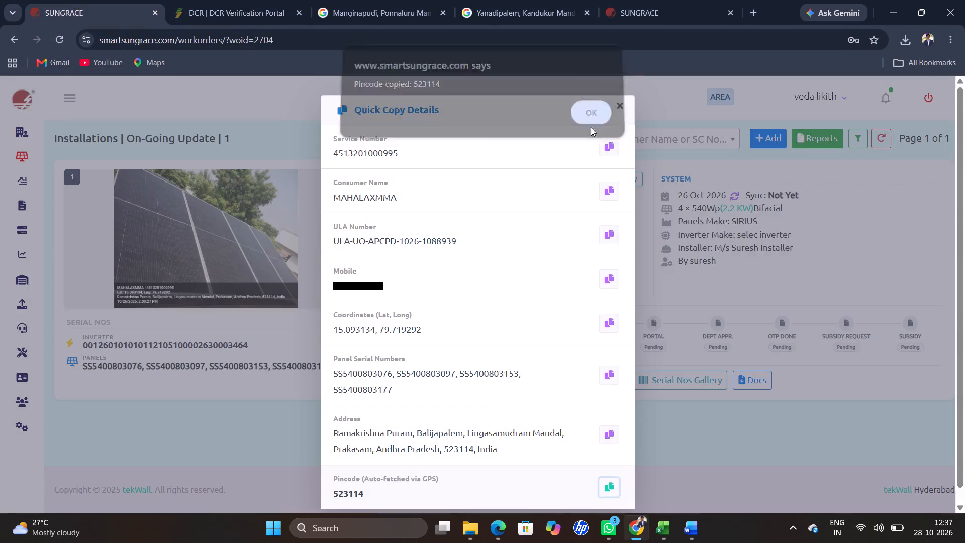
pyautogui.click(599, 145)
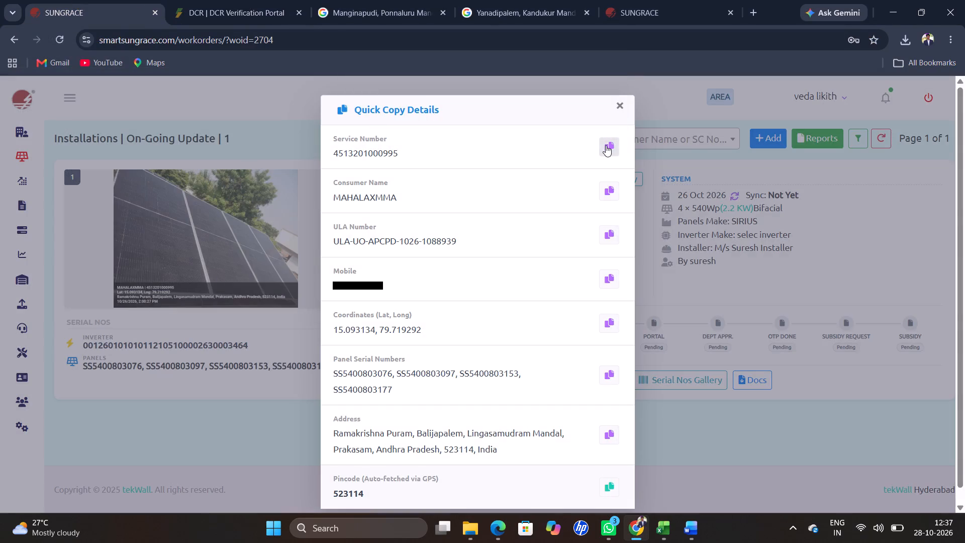
pyautogui.click(607, 145)
# Download the certificate PDF for invoice AP/GST/26-27/009-227 into DCR009's 227_ folder, named with the copied service number followed by -227.
pyautogui.click(246, 2)
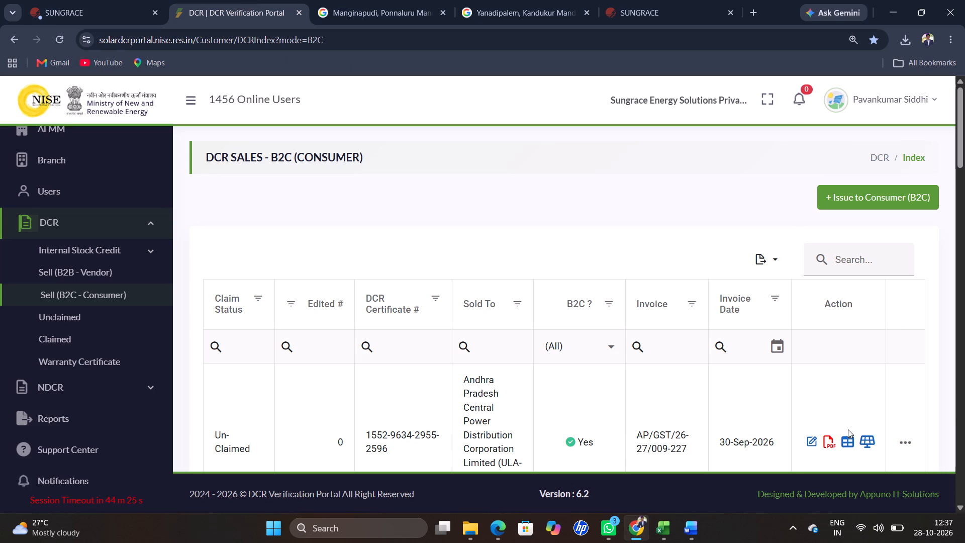
pyautogui.click(827, 439)
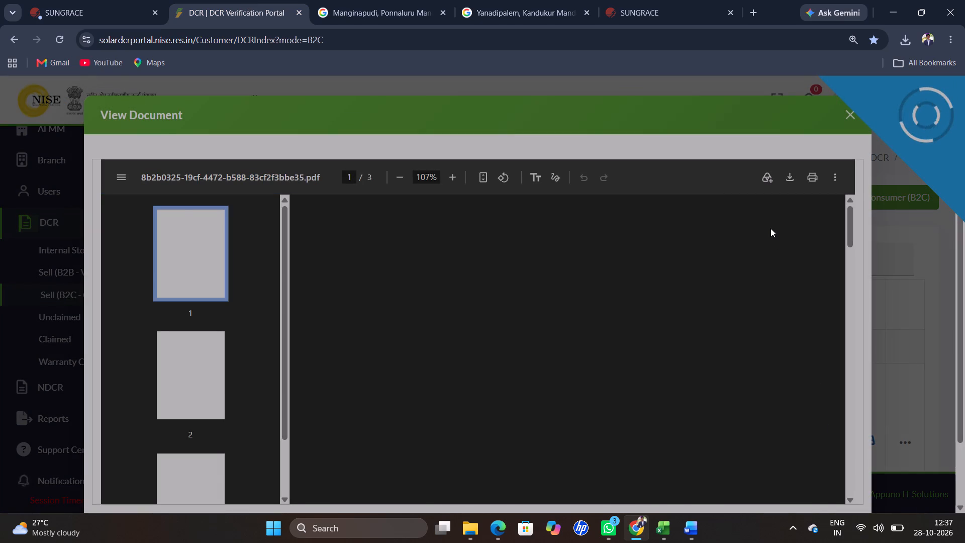
pyautogui.click(792, 169)
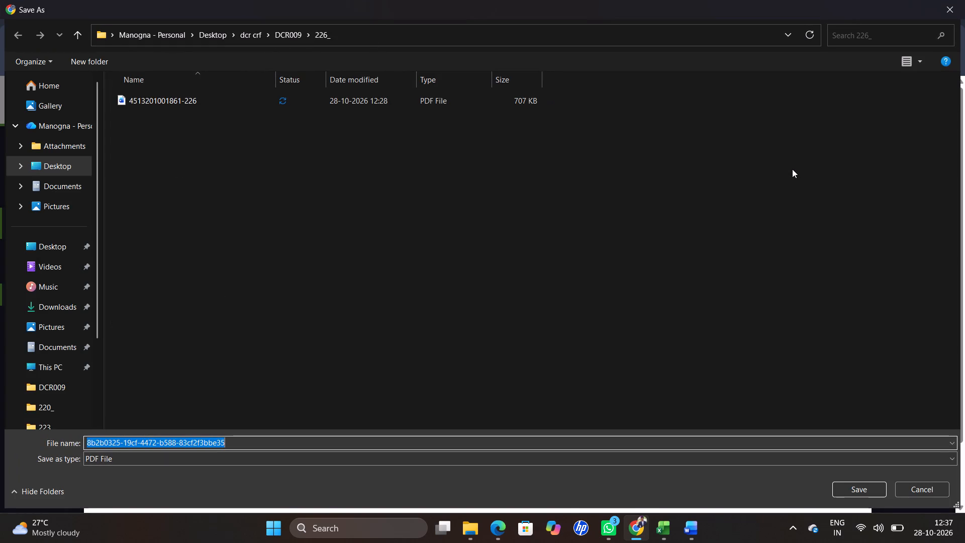
pyautogui.hotkey('ctrl', 'v')
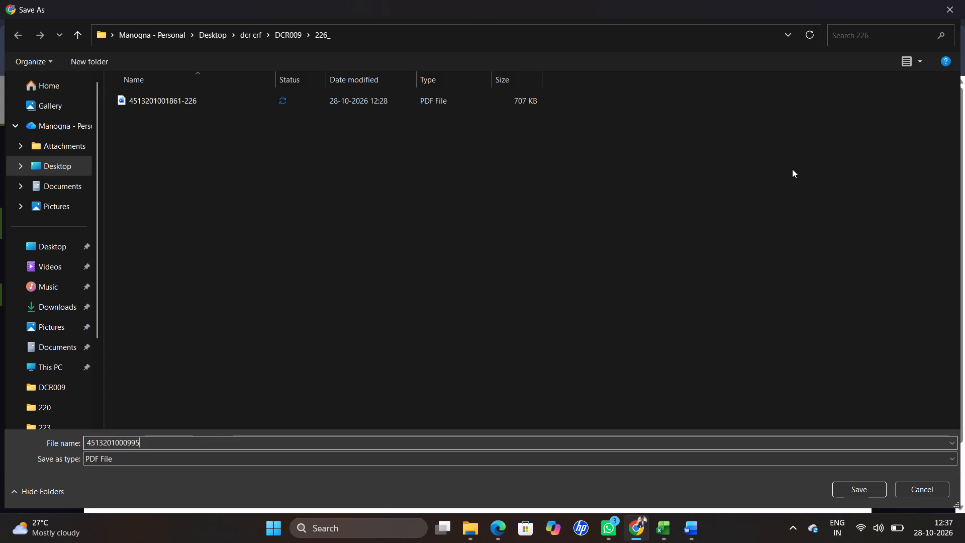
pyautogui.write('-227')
pyautogui.click(286, 32)
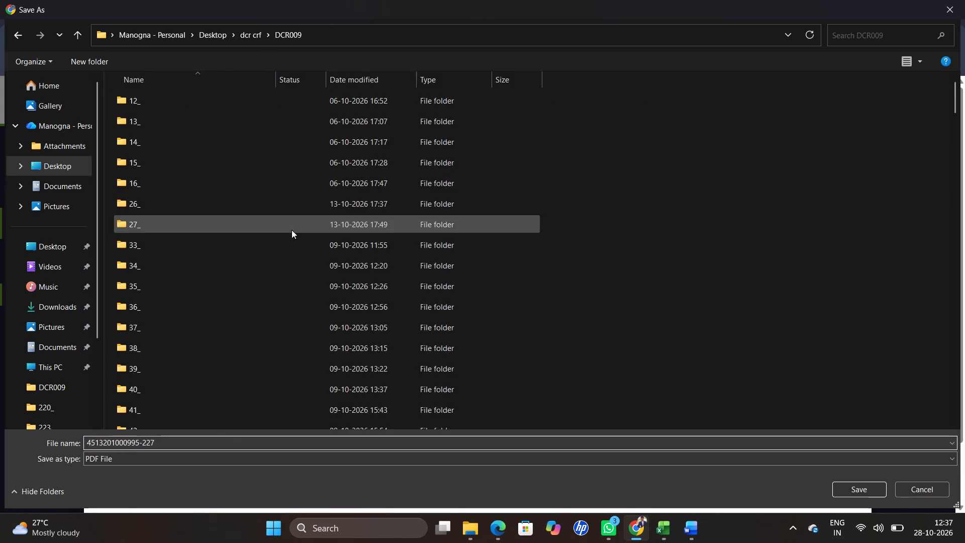
pyautogui.scroll(-6, 281, 237)
pyautogui.scroll(-20, 260, 223)
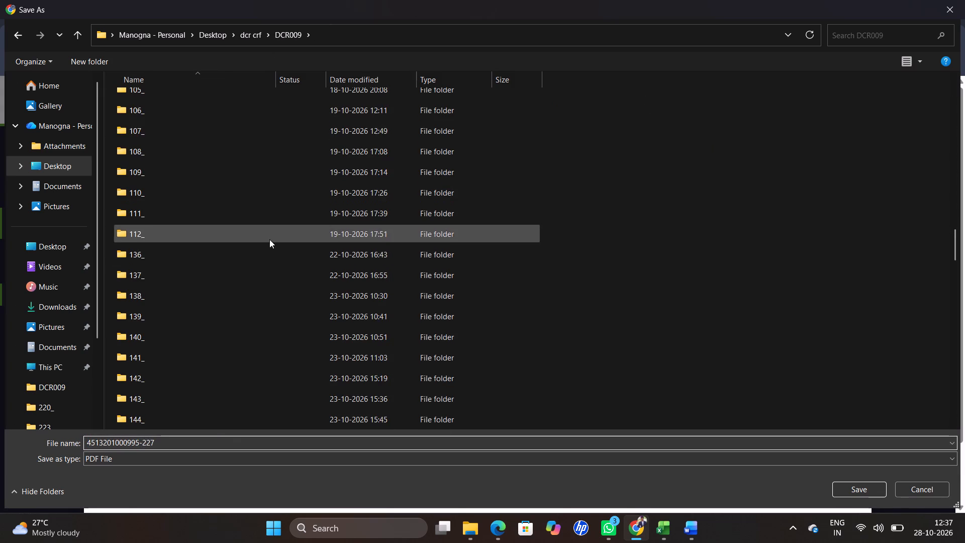
pyautogui.scroll(-11, 269, 239)
pyautogui.scroll(-14, 226, 353)
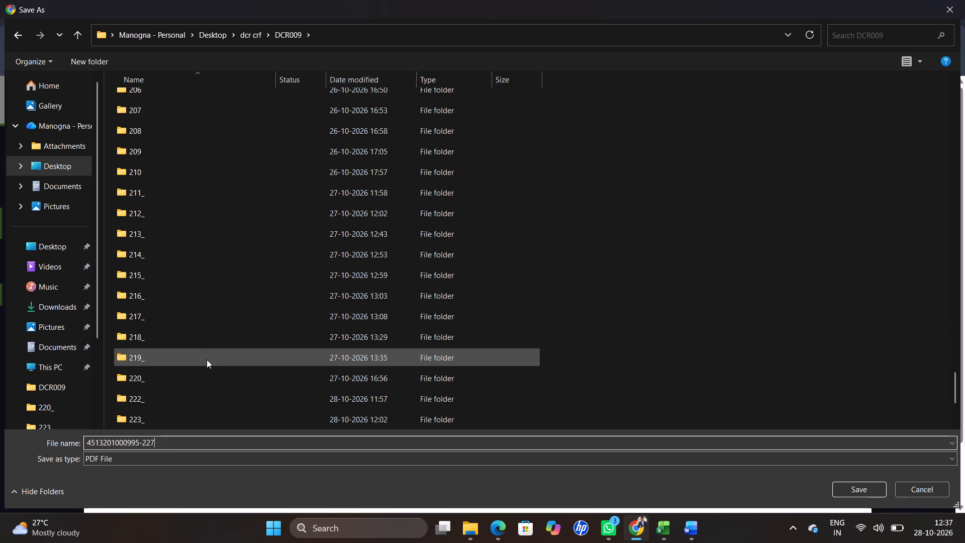
pyautogui.scroll(-11, 207, 359)
pyautogui.doubleClick(240, 402)
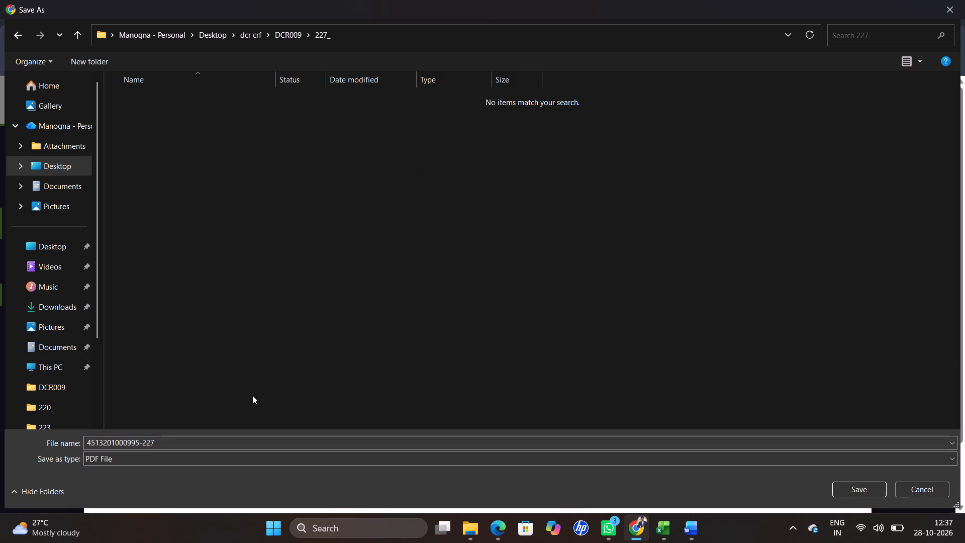
pyautogui.click(867, 491)
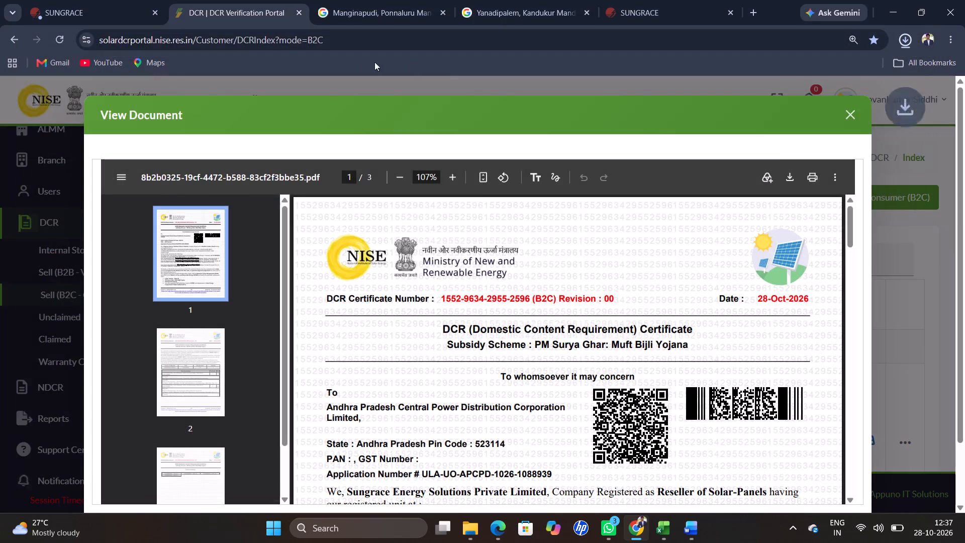
# Attach the certificate PDF from the 227_ folder as the Dcr upload in the 01-LINGASAMUDRAM work order's Project Stage form and submit it.
pyautogui.click(95, 0)
pyautogui.click(591, 126)
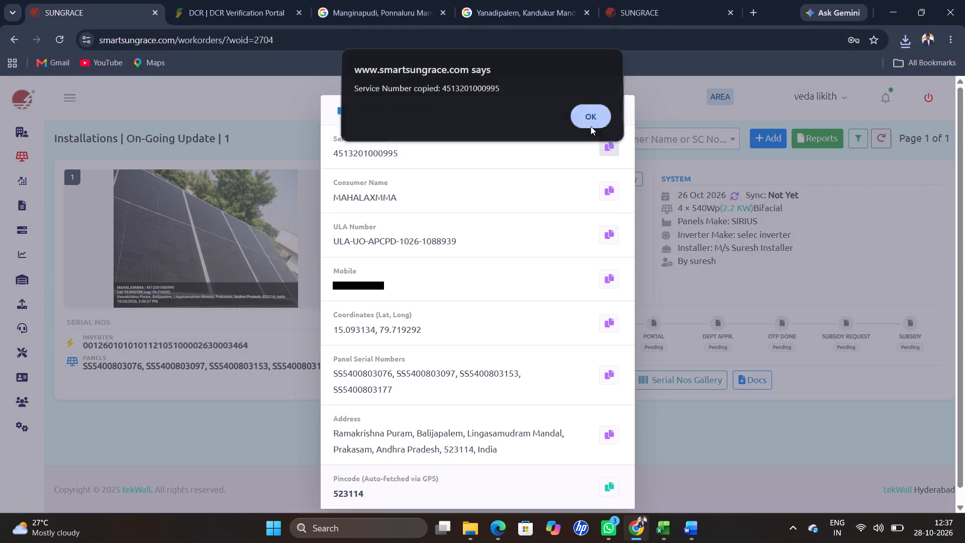
pyautogui.click(620, 106)
pyautogui.click(589, 388)
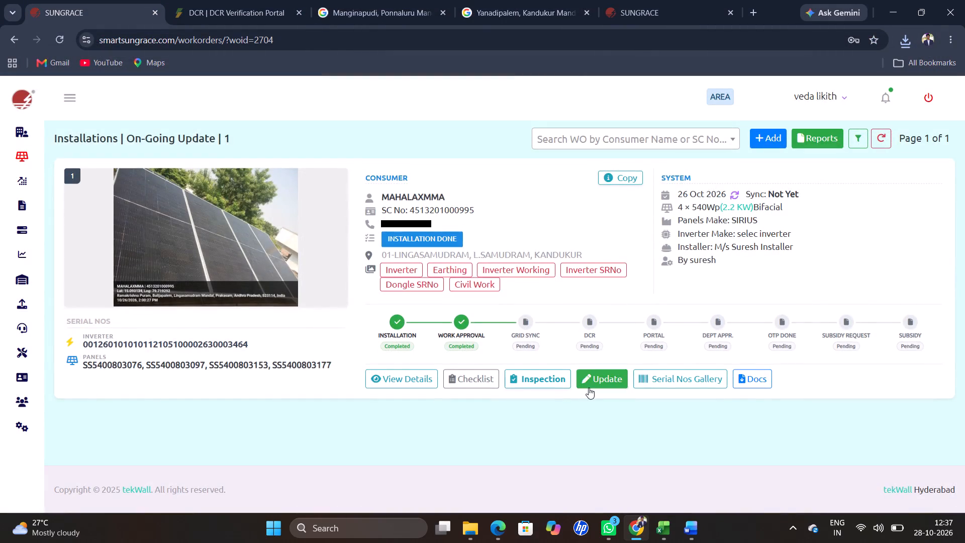
pyautogui.click(444, 327)
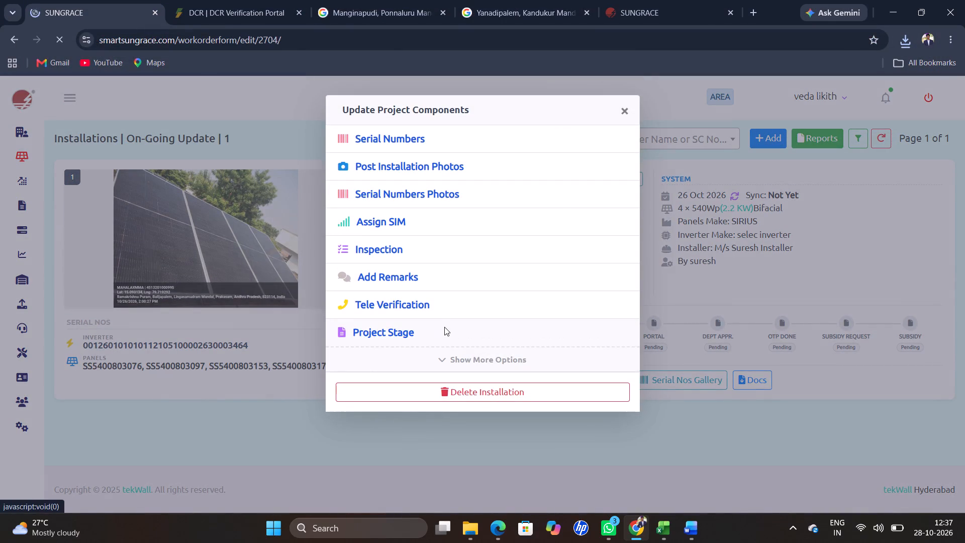
pyautogui.scroll(-4, 434, 298)
pyautogui.click(353, 358)
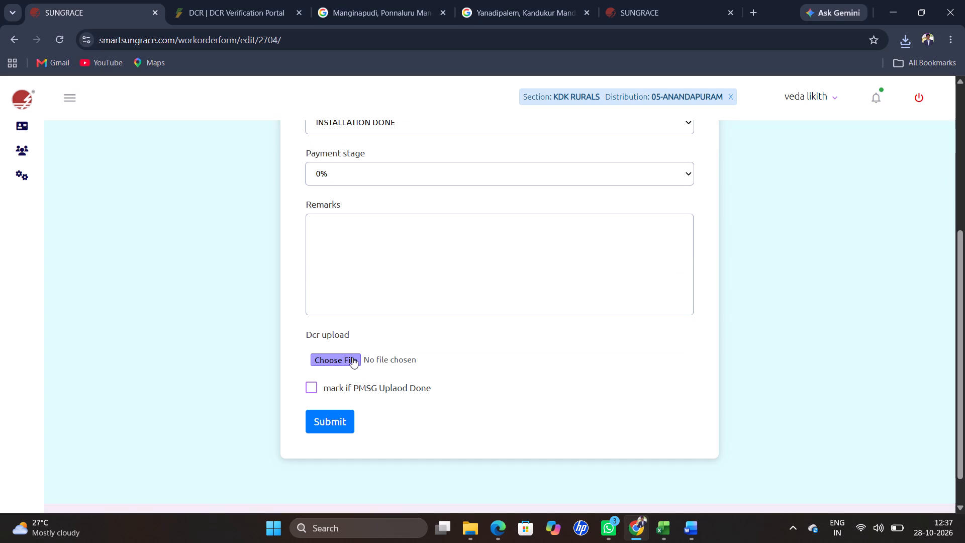
pyautogui.click(286, 28)
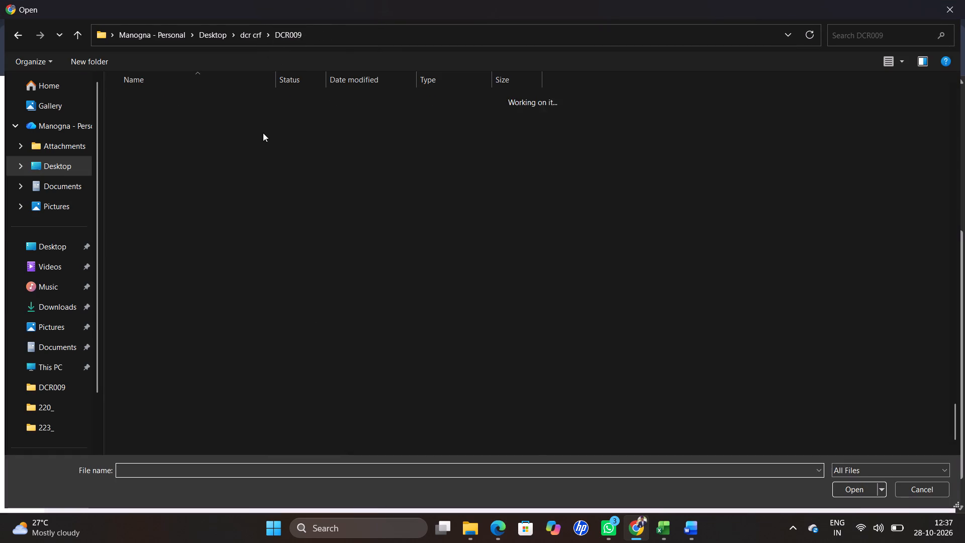
pyautogui.scroll(-4, 229, 323)
pyautogui.doubleClick(198, 427)
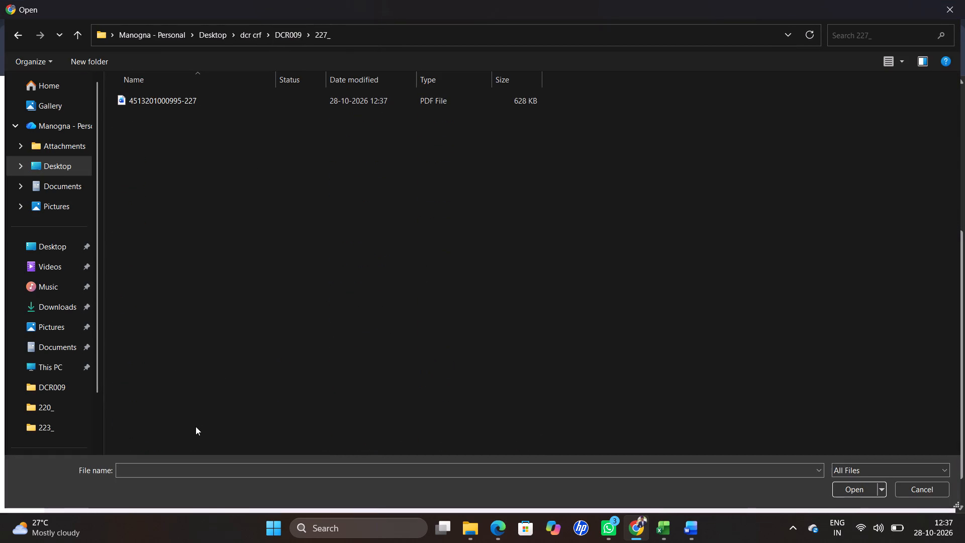
pyautogui.doubleClick(164, 97)
pyautogui.click(322, 423)
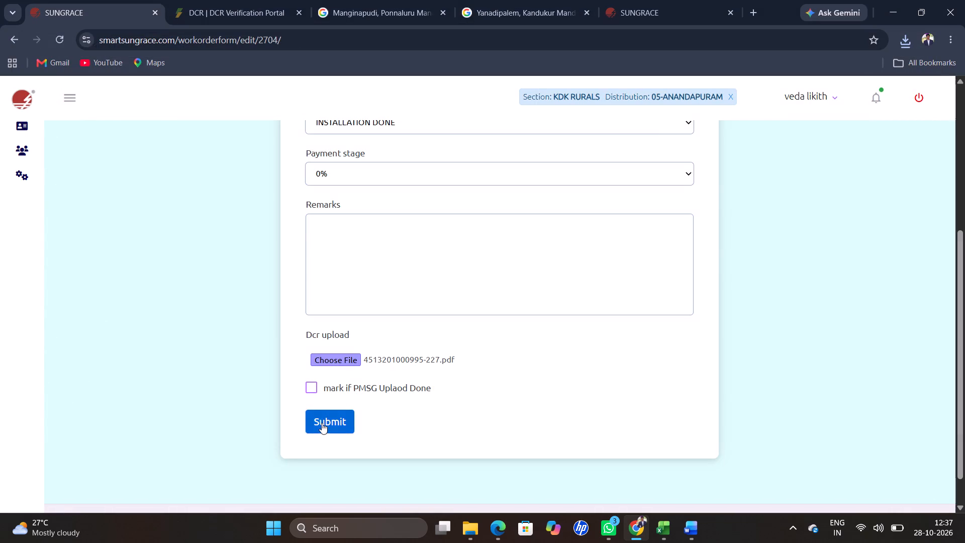
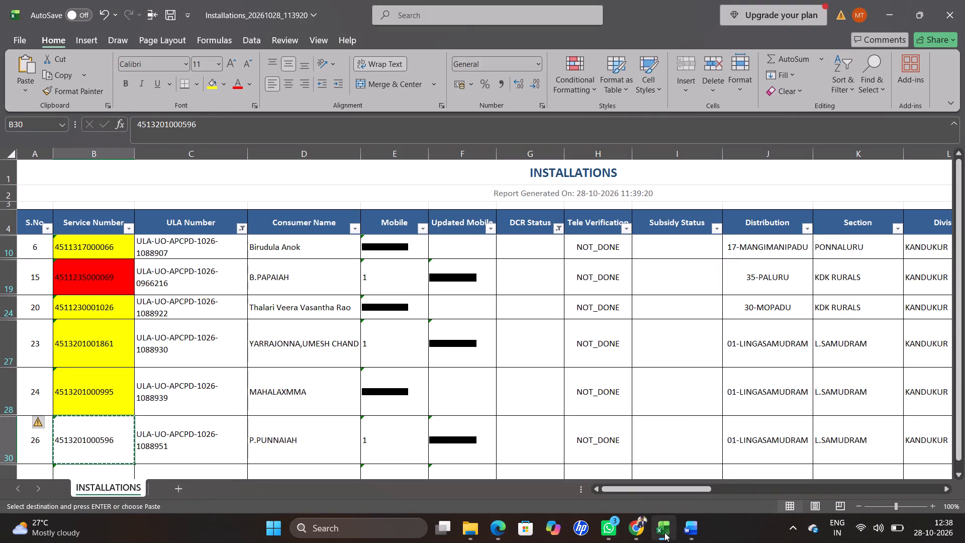
# Clear the KDK RURALS / 05-ANANDAPURAM area filter in SUNGRACE and open the work order matching the service number copied from the installations sheet.
pyautogui.click(604, 457)
pyautogui.click(566, 139)
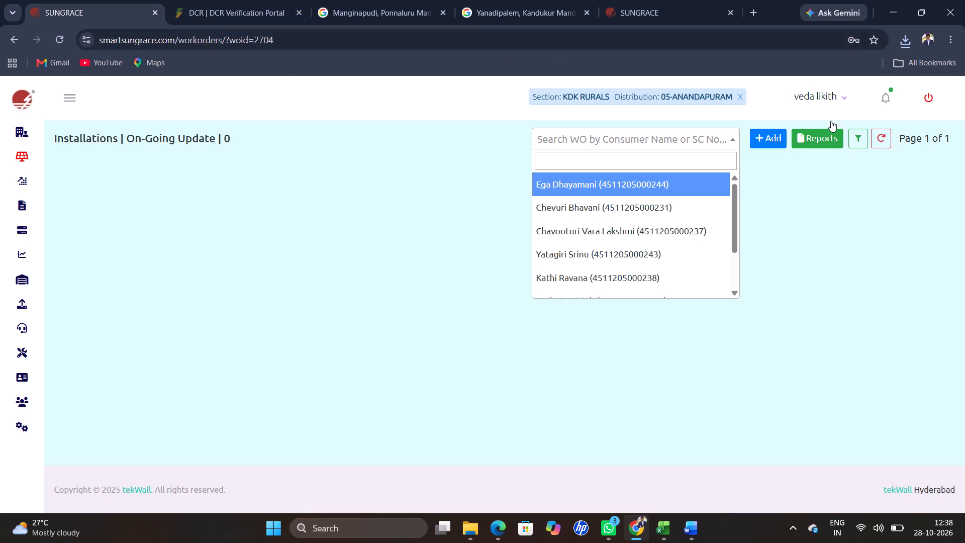
pyautogui.click(622, 7)
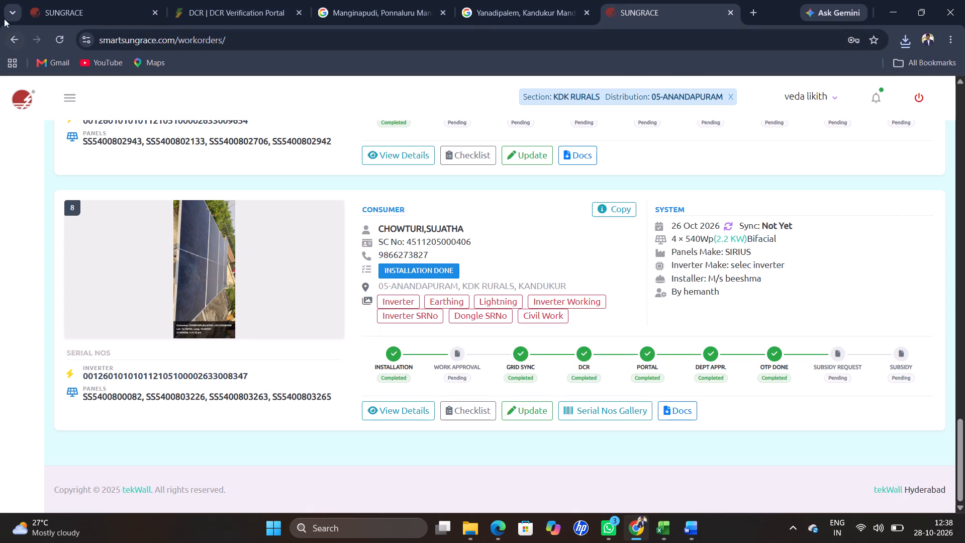
pyautogui.click(76, 0)
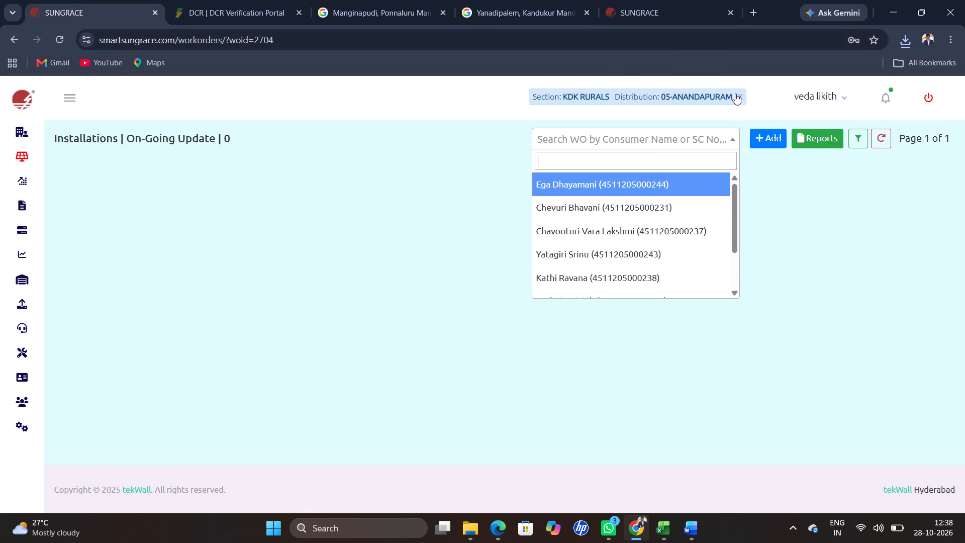
pyautogui.click(742, 97)
pyautogui.click(742, 97)
pyautogui.click(742, 97)
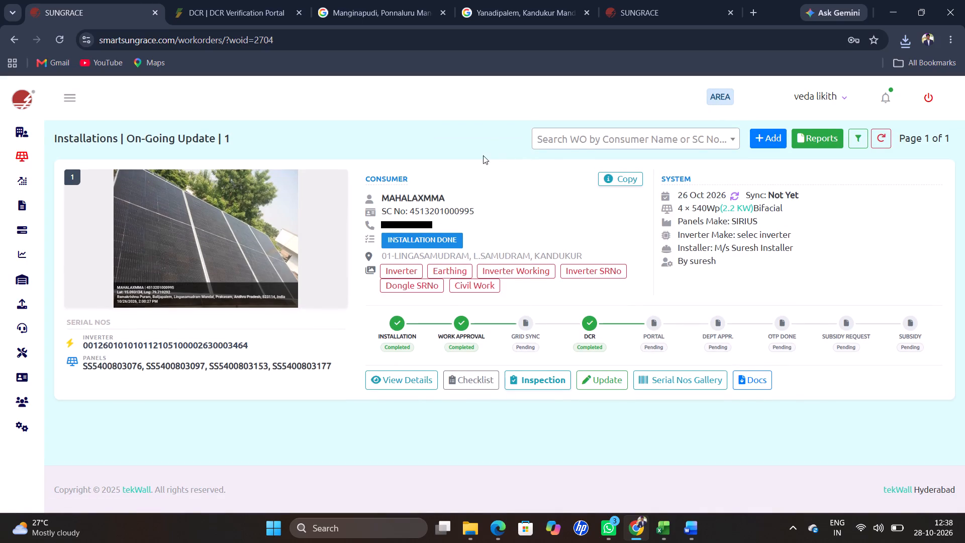
pyautogui.click(580, 144)
pyautogui.hotkey('ctrl', 'v')
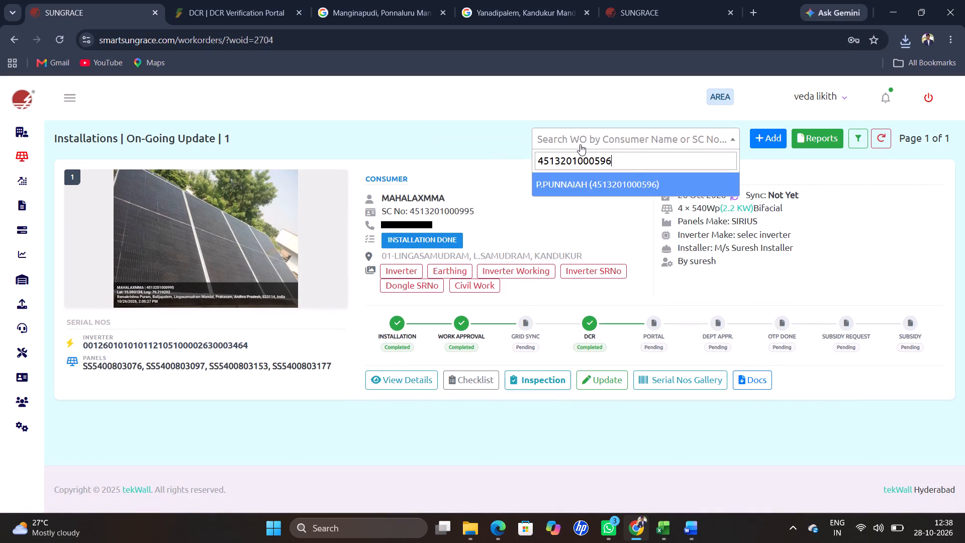
pyautogui.press('Return')
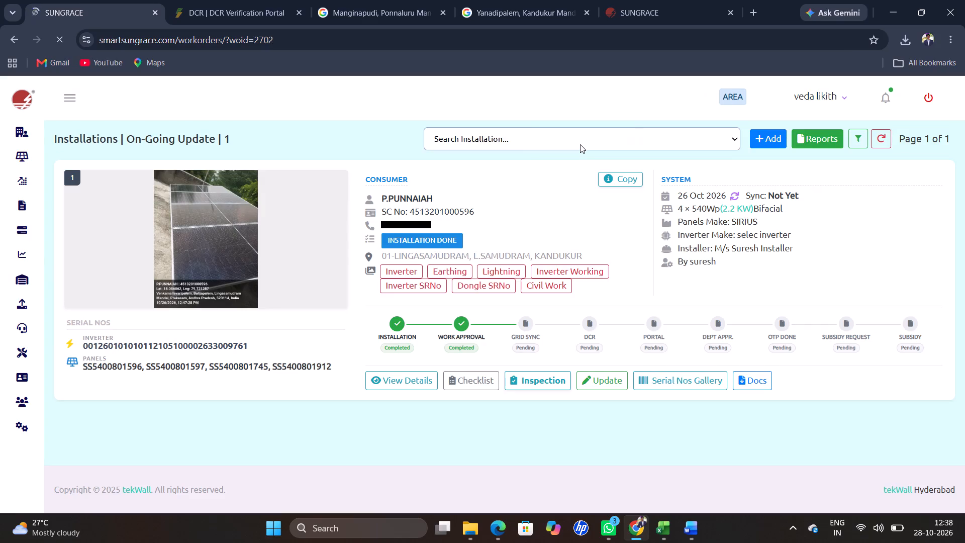
# Copy the work order's ULA number and enter it as the Consumer Application Number in a new B2C DCR entry on the DCR portal.
pyautogui.click(606, 171)
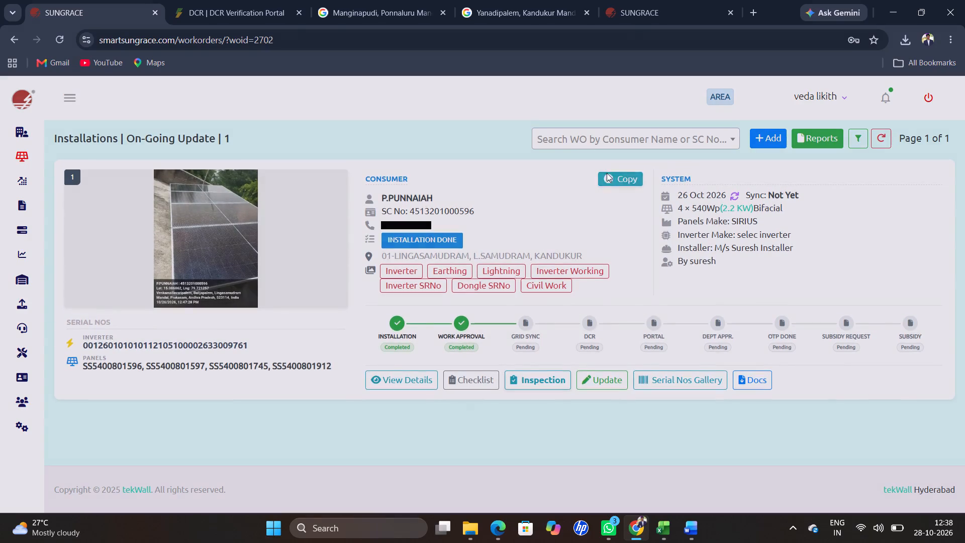
pyautogui.click(611, 237)
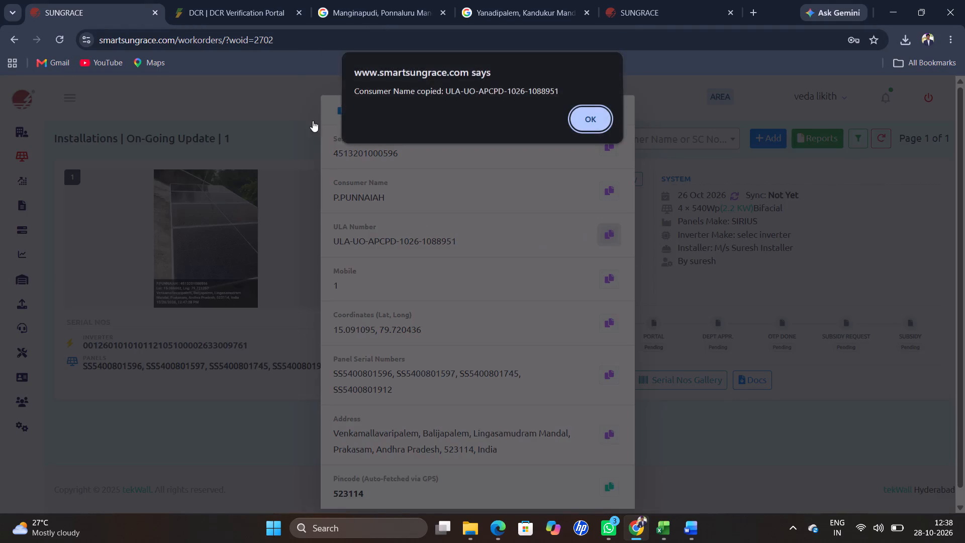
pyautogui.click(276, 18)
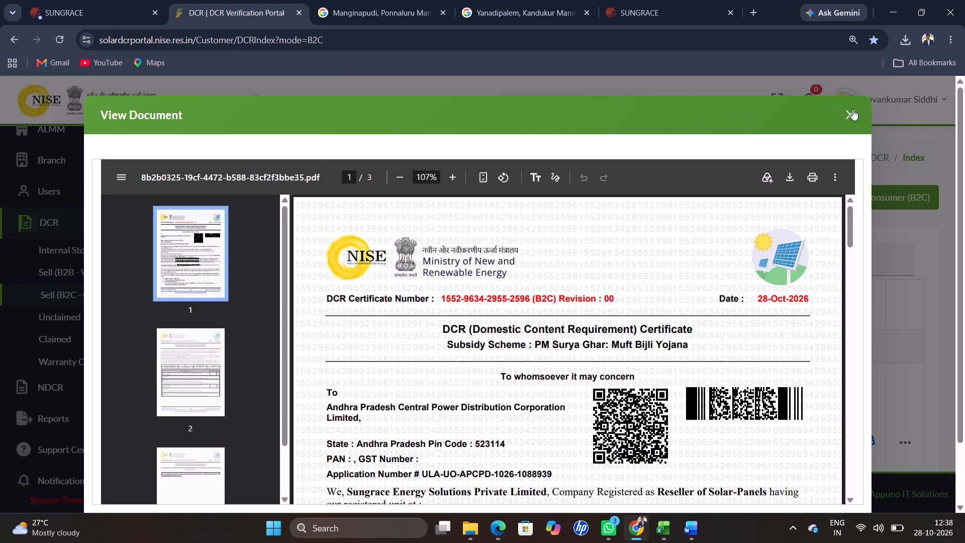
pyautogui.click(856, 110)
pyautogui.click(872, 194)
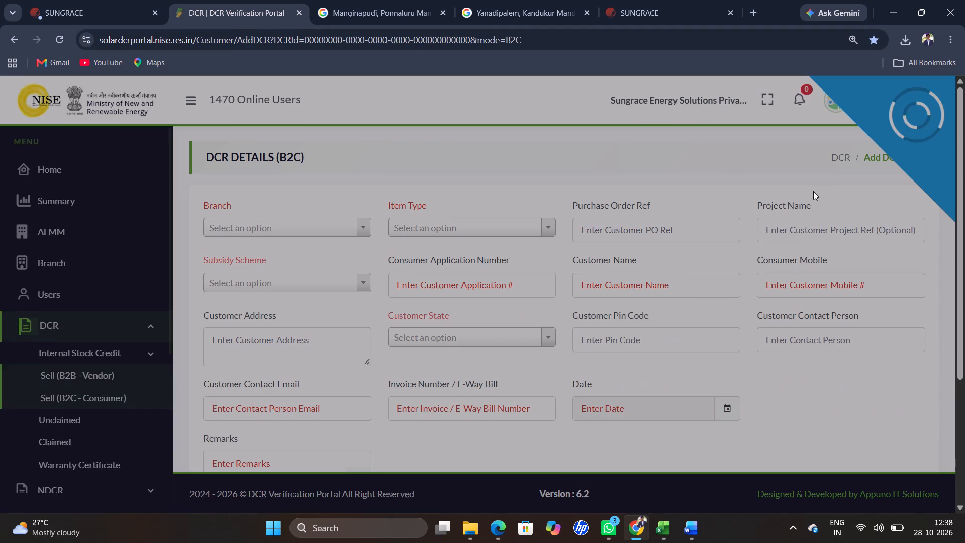
pyautogui.click(483, 281)
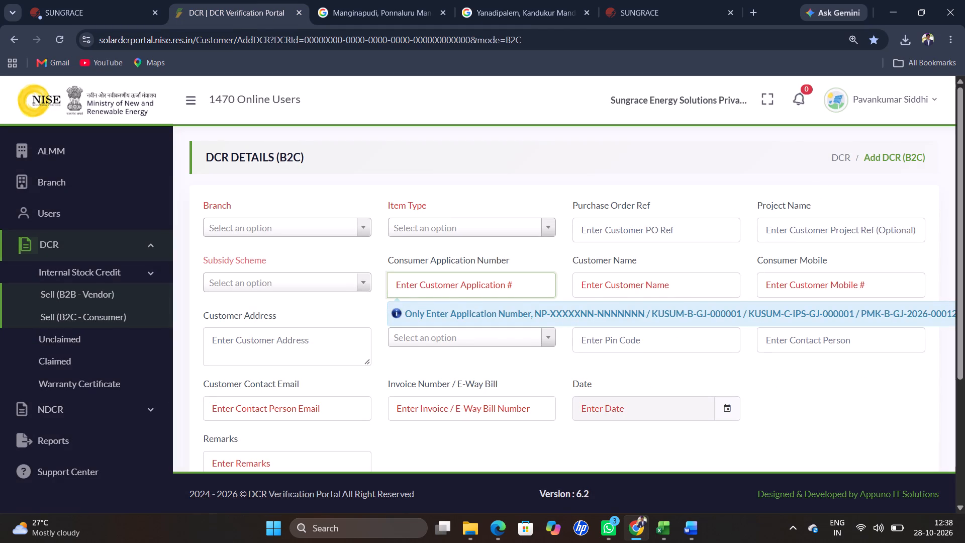
pyautogui.hotkey('ctrl', 'v')
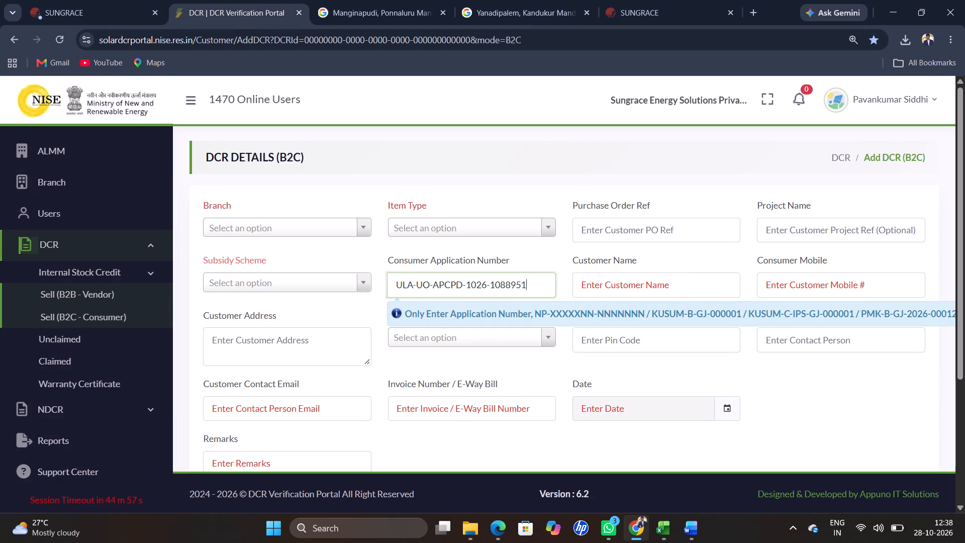
# Set the branch to Andhra Pradesh, the subsidy scheme to PM Surya Ghar: Muft Bijli Yojana and the item type to Solar Panels.
pyautogui.click(310, 231)
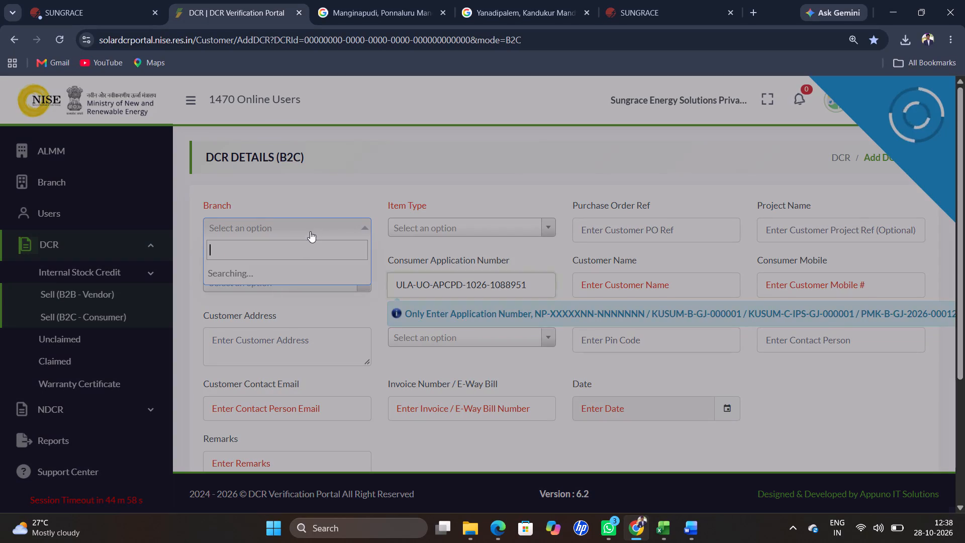
pyautogui.click(274, 280)
pyautogui.click(274, 280)
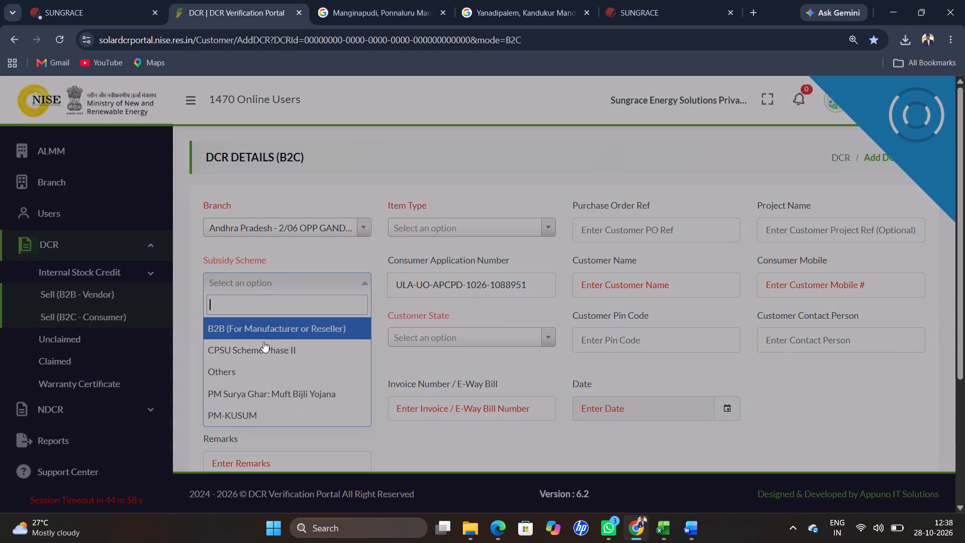
pyautogui.click(269, 391)
pyautogui.click(433, 227)
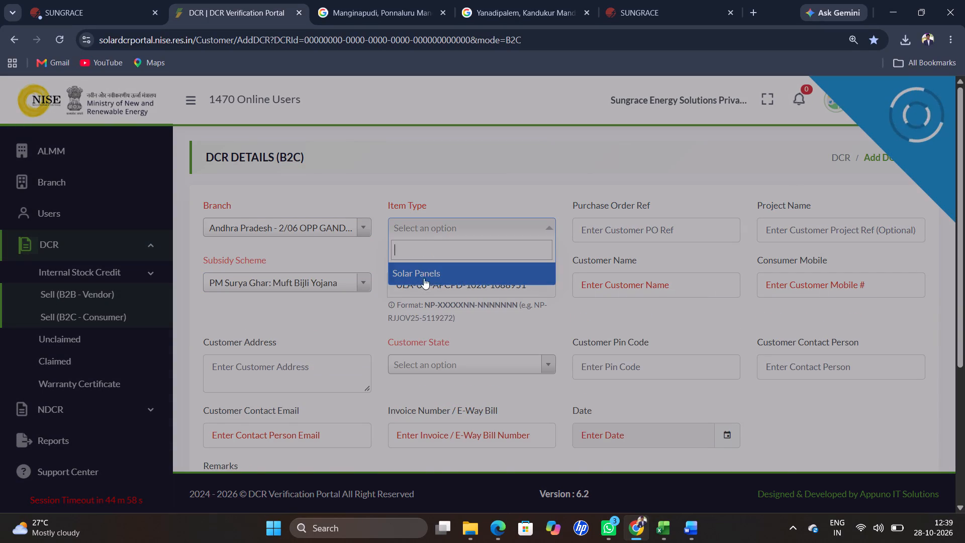
pyautogui.click(428, 269)
pyautogui.click(605, 290)
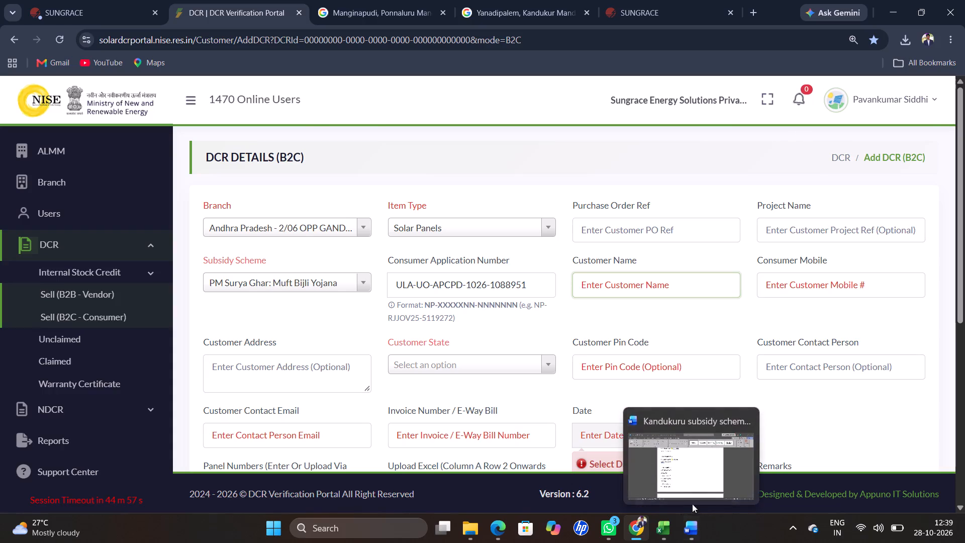
pyautogui.click(668, 470)
pyautogui.scroll(10, 385, 293)
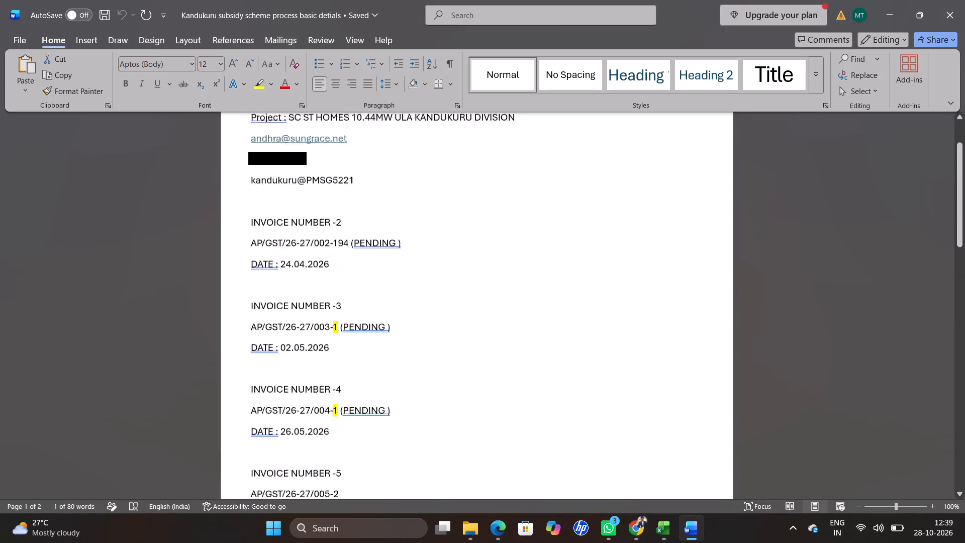
pyautogui.moveTo(336, 253); pyautogui.dragTo(268, 252)
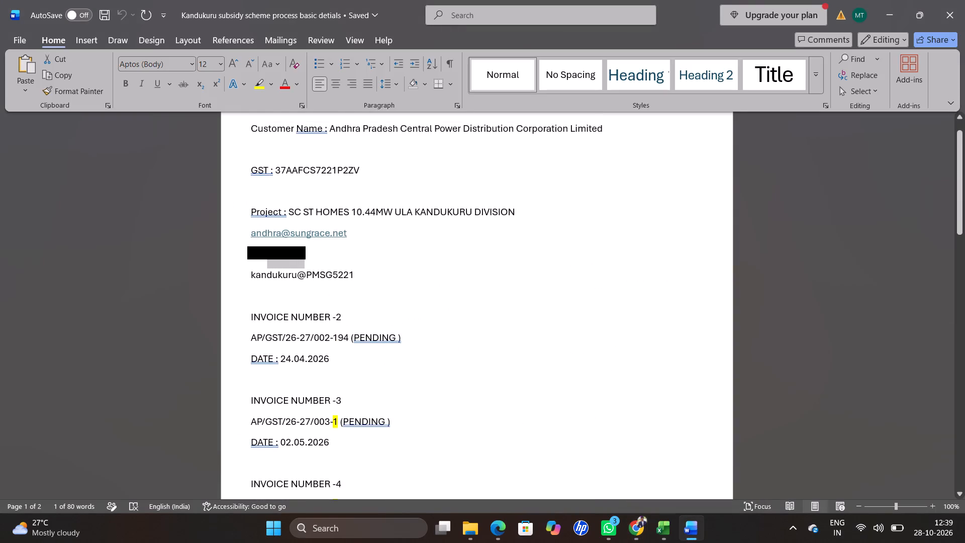
pyautogui.moveTo(268, 252); pyautogui.dragTo(248, 249)
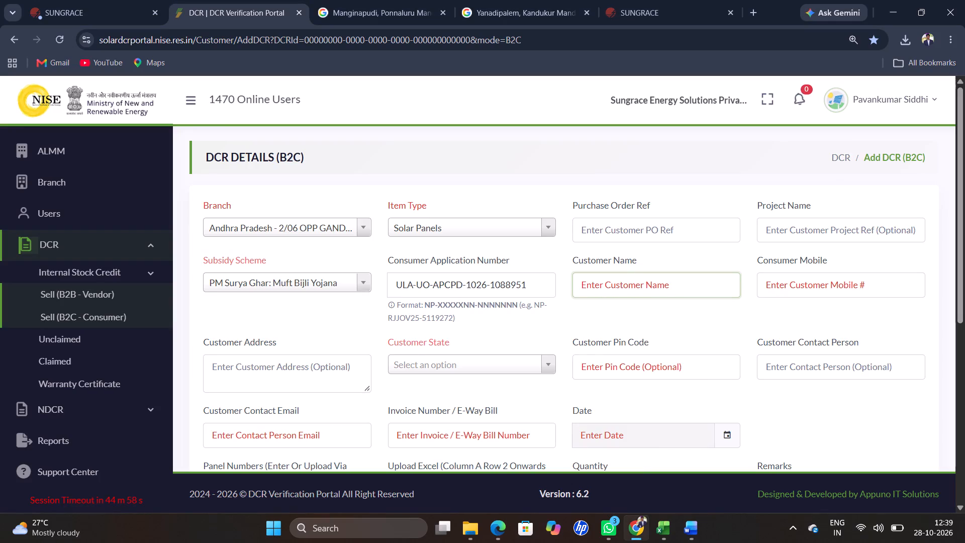
# Enter the copied mobile number in the Consumer Mobile field of the DCR form.
pyautogui.click(858, 285)
pyautogui.hotkey('ctrl', 'v')
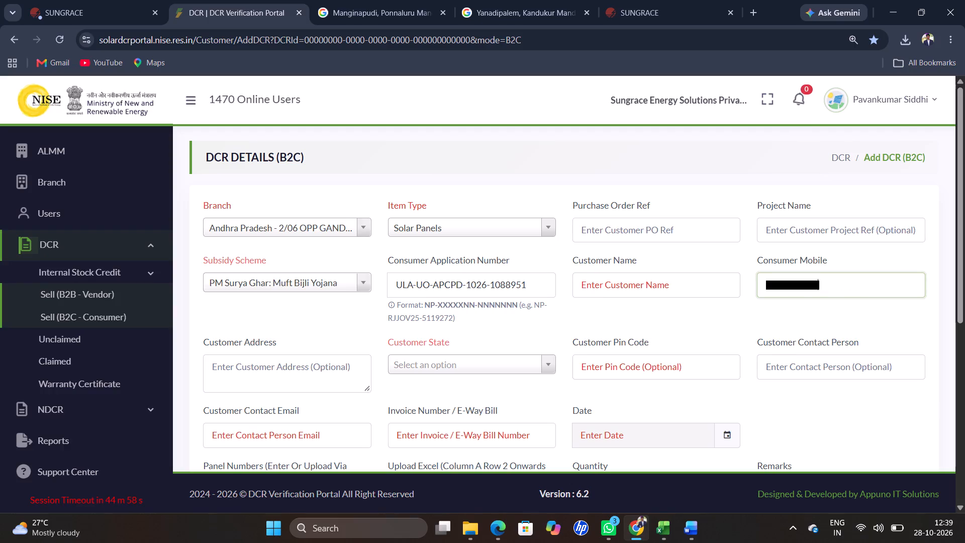
# Fill the Customer Name with Andhra Pradesh Central Power Distribution Corporation Limited, copied from the Kandukuru subsidy scheme document in Word.
pyautogui.click(703, 288)
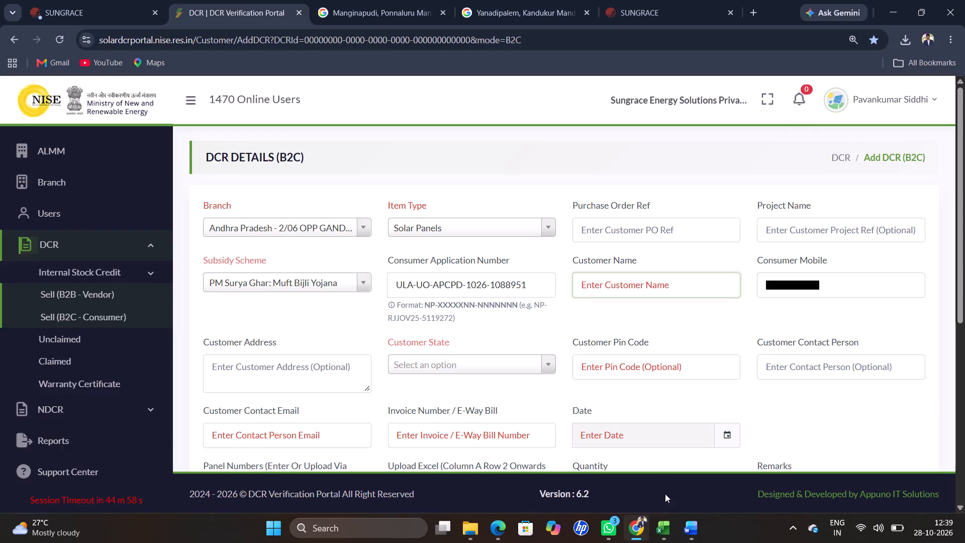
pyautogui.click(681, 489)
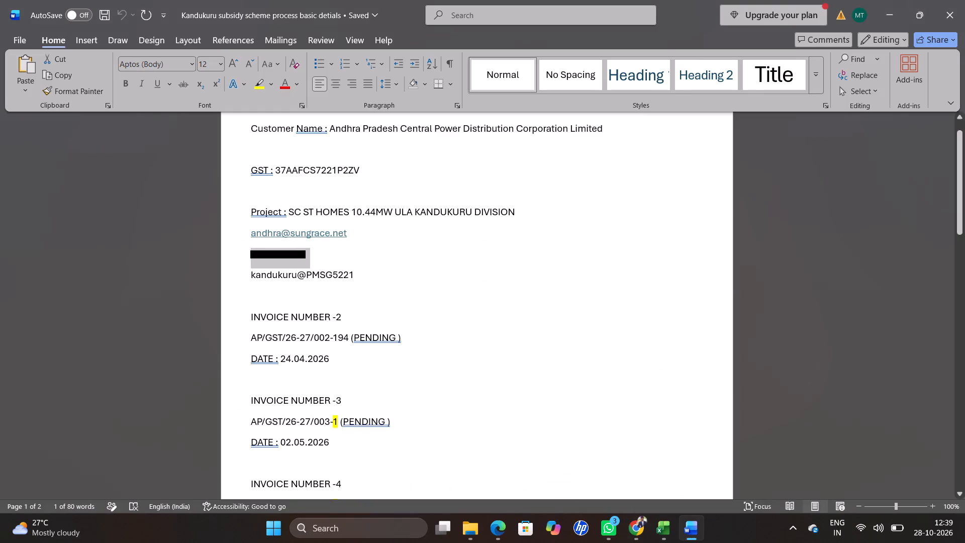
pyautogui.scroll(2, 326, 118)
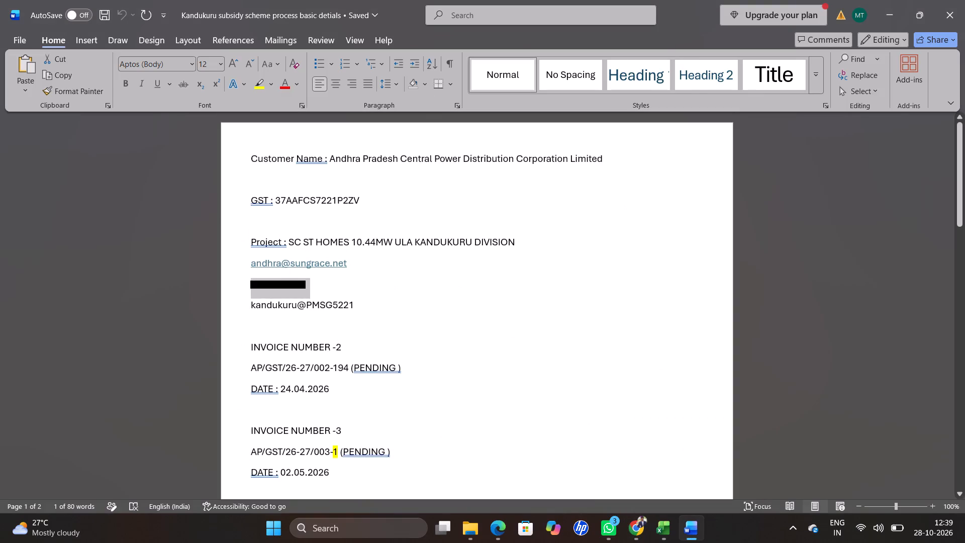
pyautogui.moveTo(332, 157); pyautogui.dragTo(579, 191)
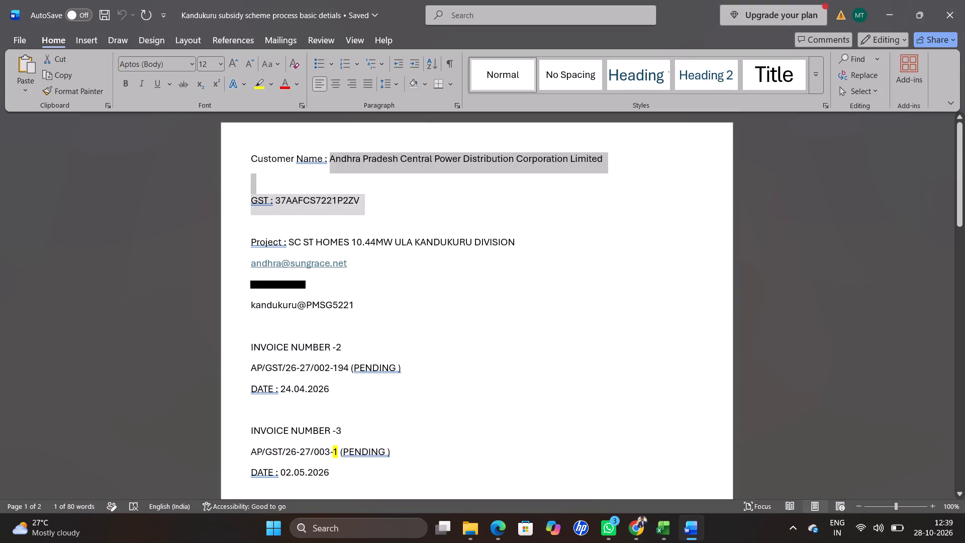
pyautogui.moveTo(579, 191); pyautogui.dragTo(608, 174)
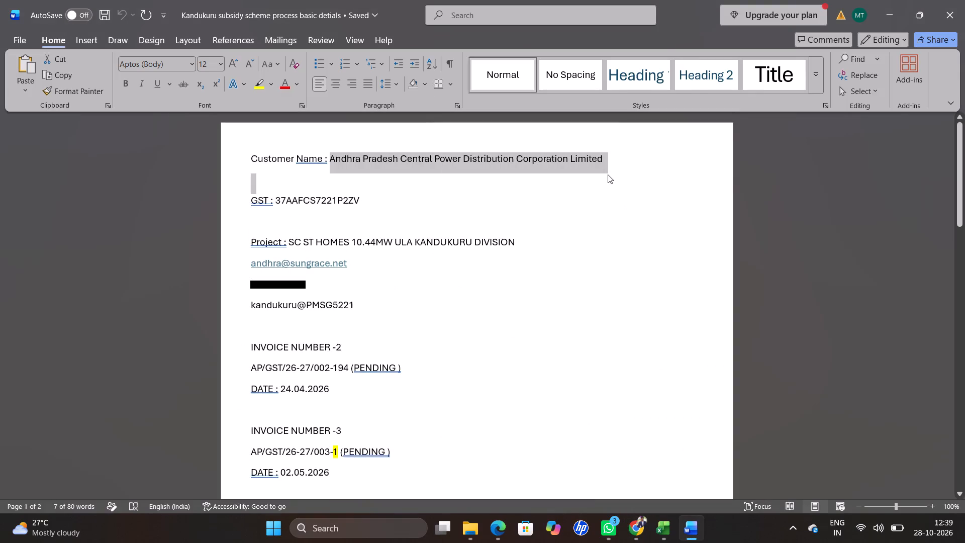
pyautogui.hotkey('ctrl', 'c')
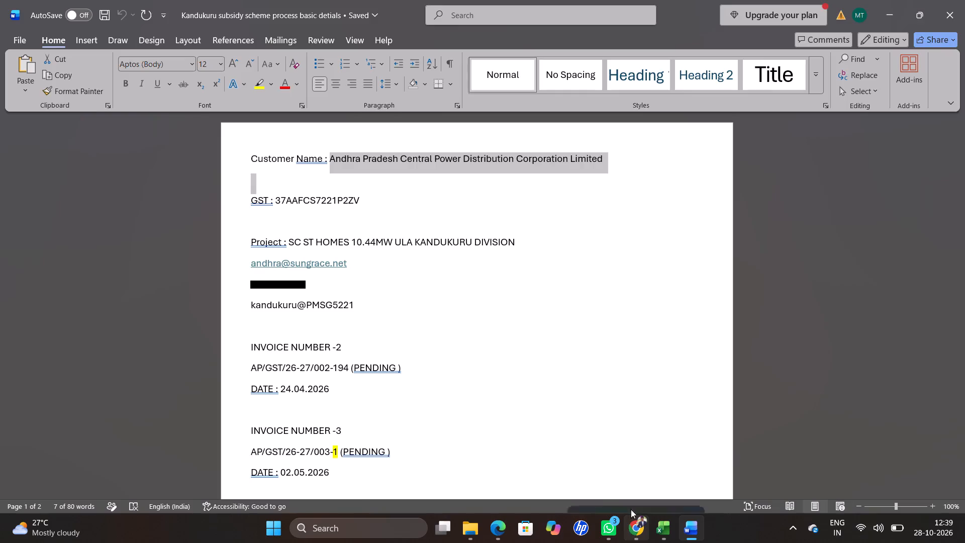
pyautogui.click(631, 467)
pyautogui.hotkey('ctrl', 'v')
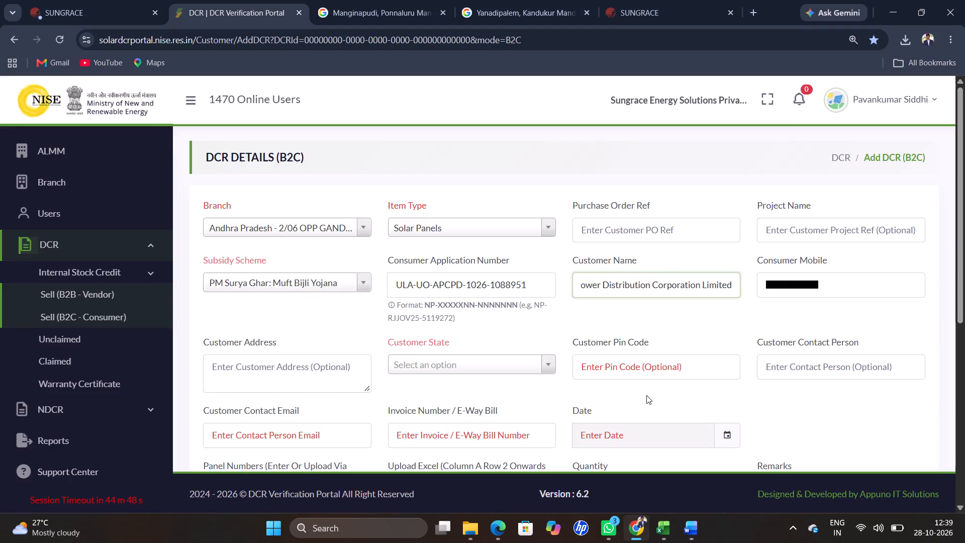
# Fill the Project Name with SC ST HOMES 10.44MW ULA KANDUKURU DIVISION, copied from the Kandukuru subsidy scheme document in Word.
pyautogui.click(834, 221)
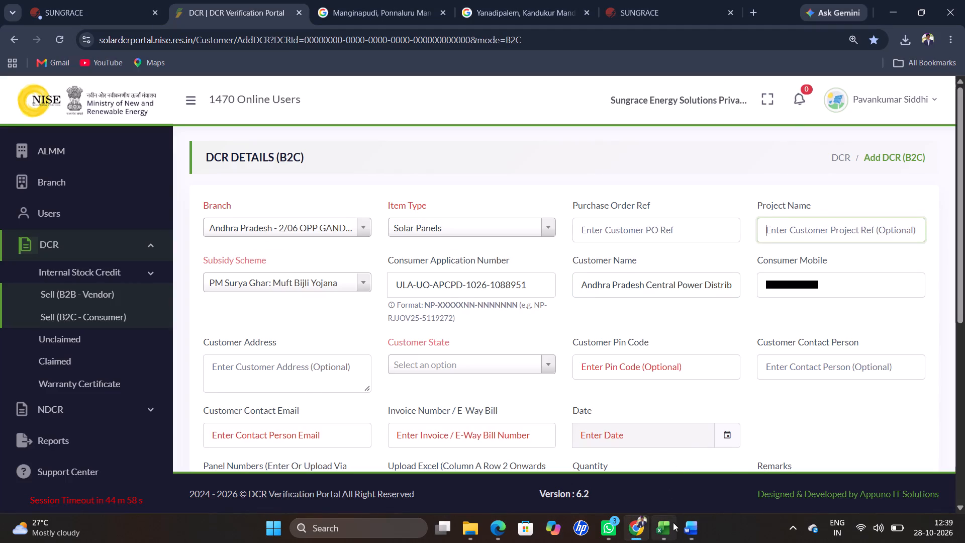
pyautogui.click(683, 460)
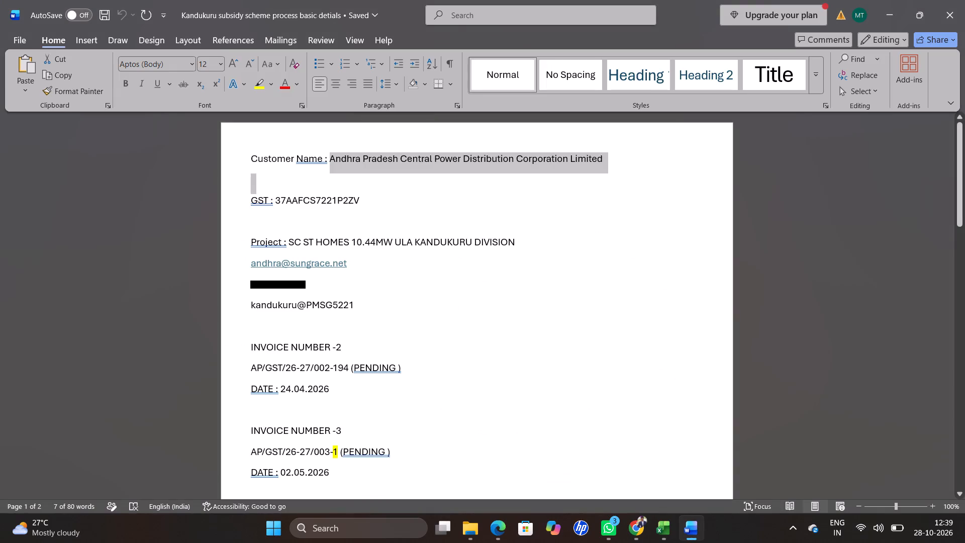
pyautogui.moveTo(294, 240); pyautogui.dragTo(518, 248)
pyautogui.hotkey('ctrl', 'c')
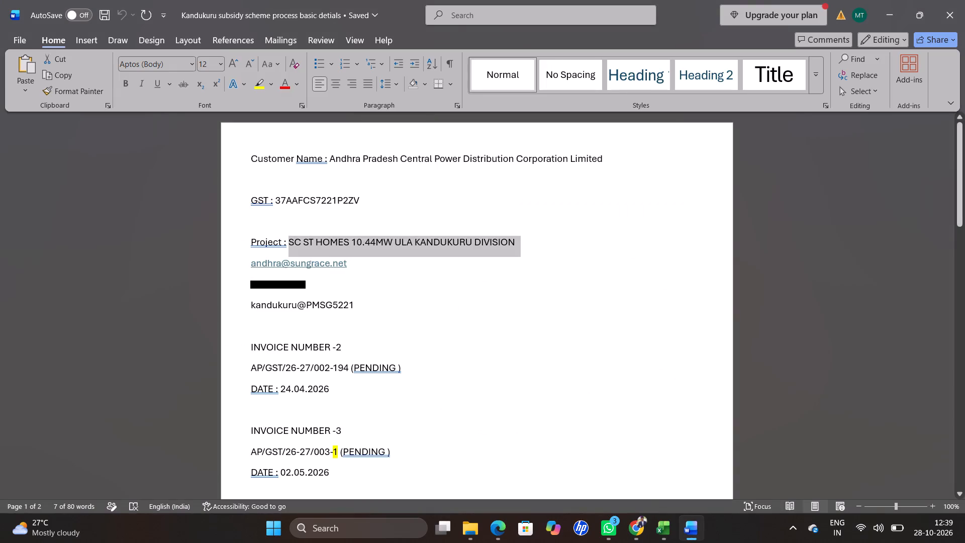
pyautogui.click(639, 472)
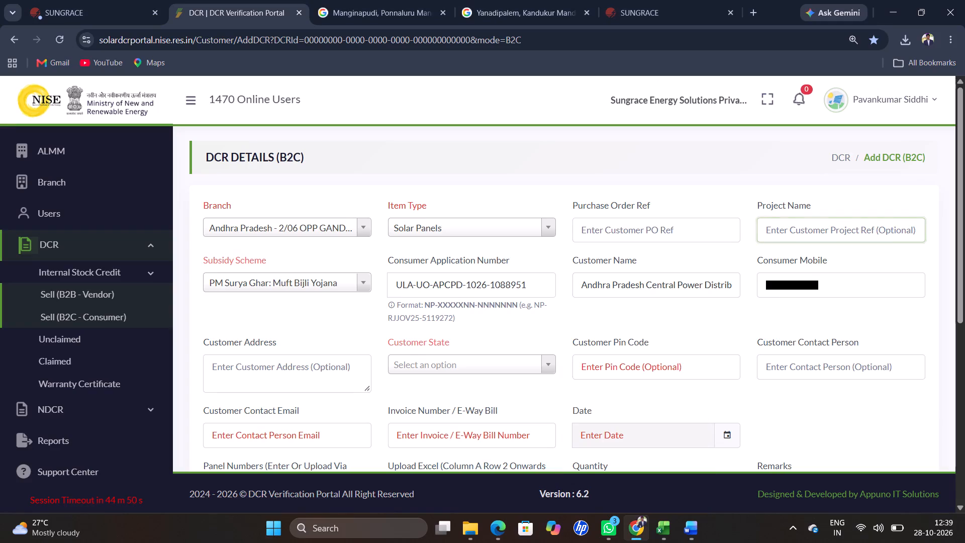
pyautogui.hotkey('ctrl', 'v')
pyautogui.scroll(-2, 618, 403)
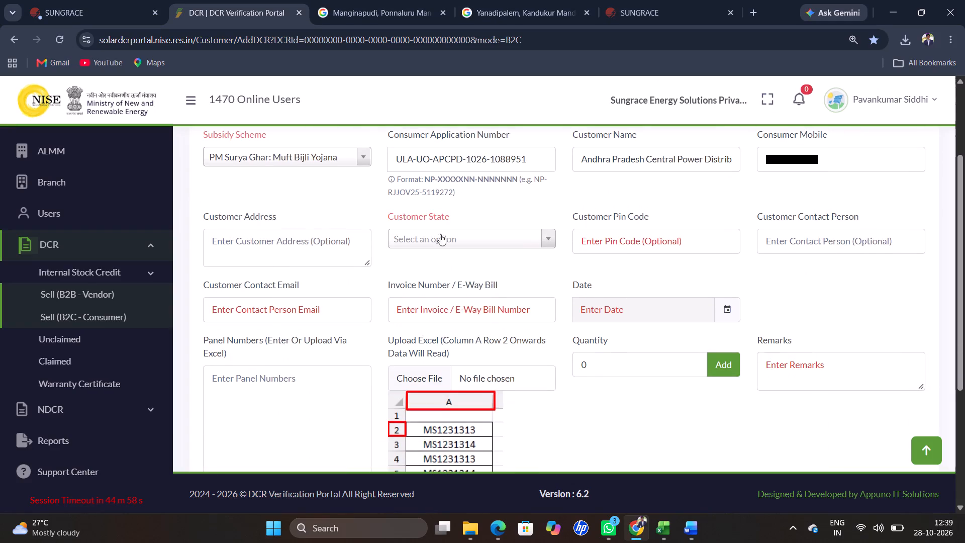
# Set the Customer State to Andhra Pradesh (37) in the DCR form.
pyautogui.click(443, 243)
pyautogui.click(430, 330)
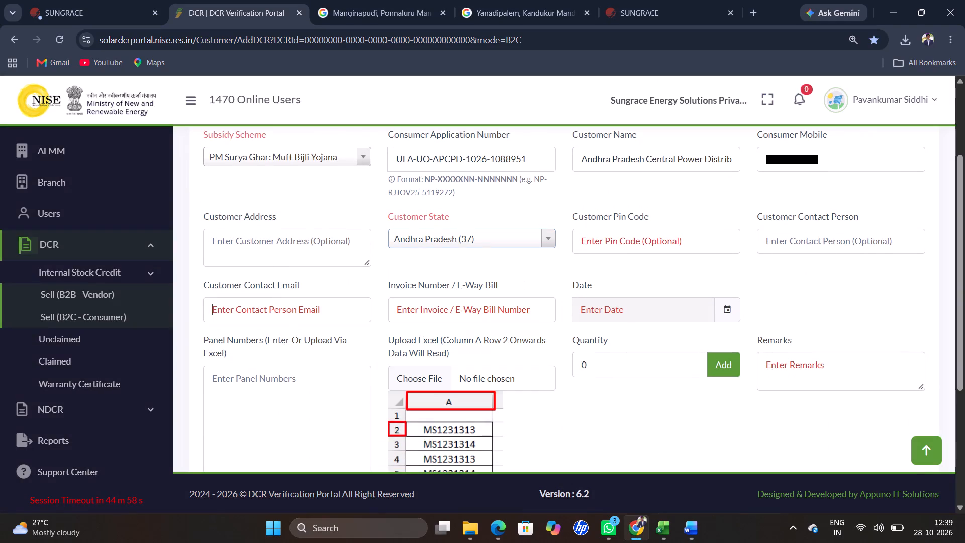
# Fill the Customer Contact Email with the company e-mail address copied from the Kandukuru subsidy scheme document in Word.
pyautogui.click(362, 308)
pyautogui.click(667, 464)
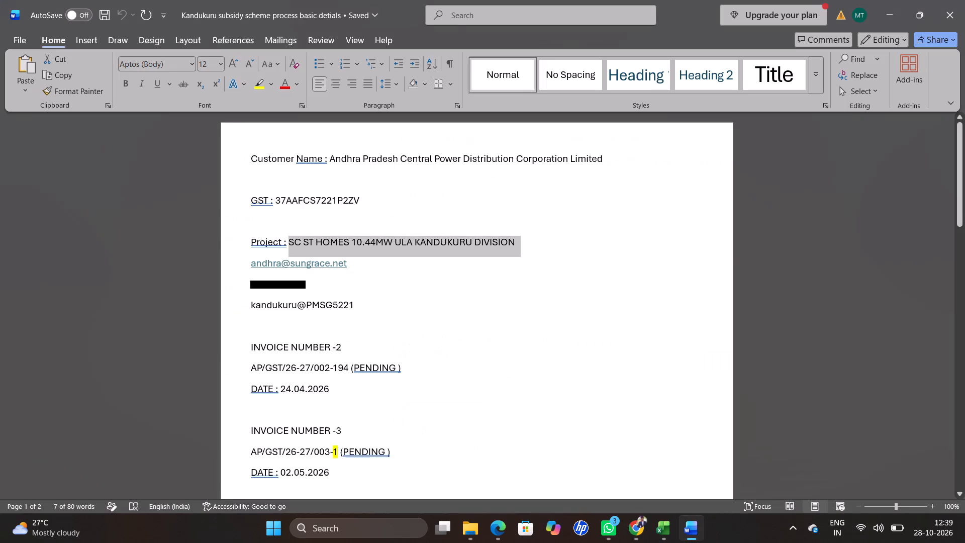
pyautogui.moveTo(244, 262); pyautogui.dragTo(354, 266)
pyautogui.hotkey('ctrl', 'c')
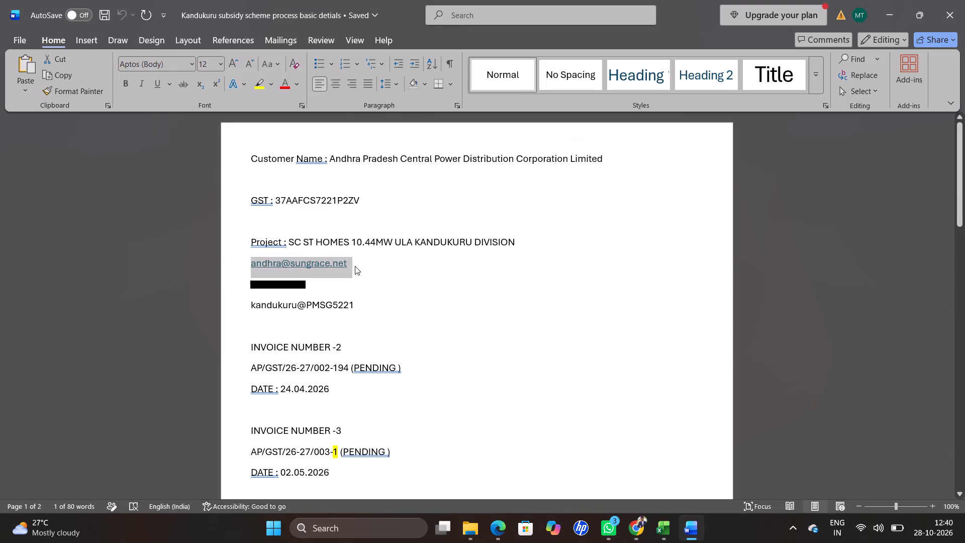
pyautogui.click(622, 486)
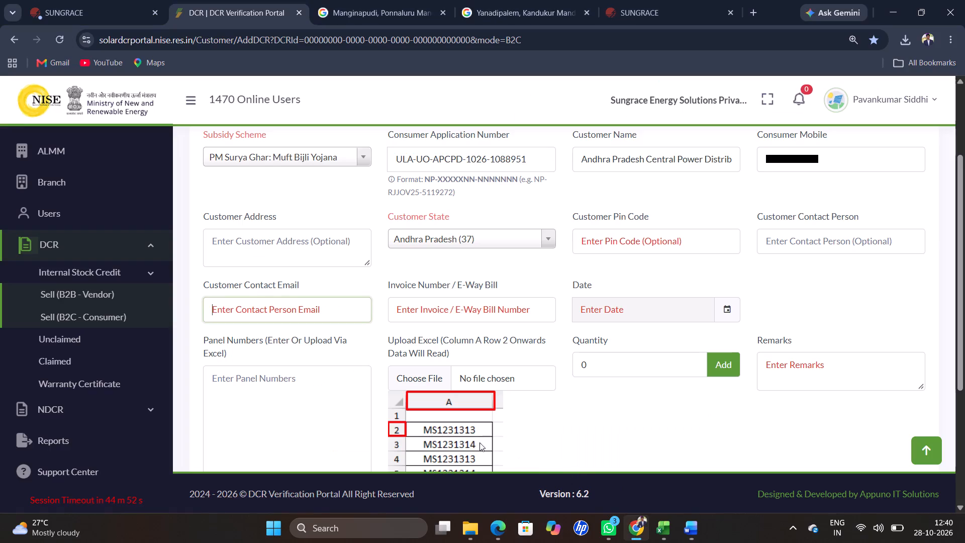
pyautogui.hotkey('ctrl', 'v')
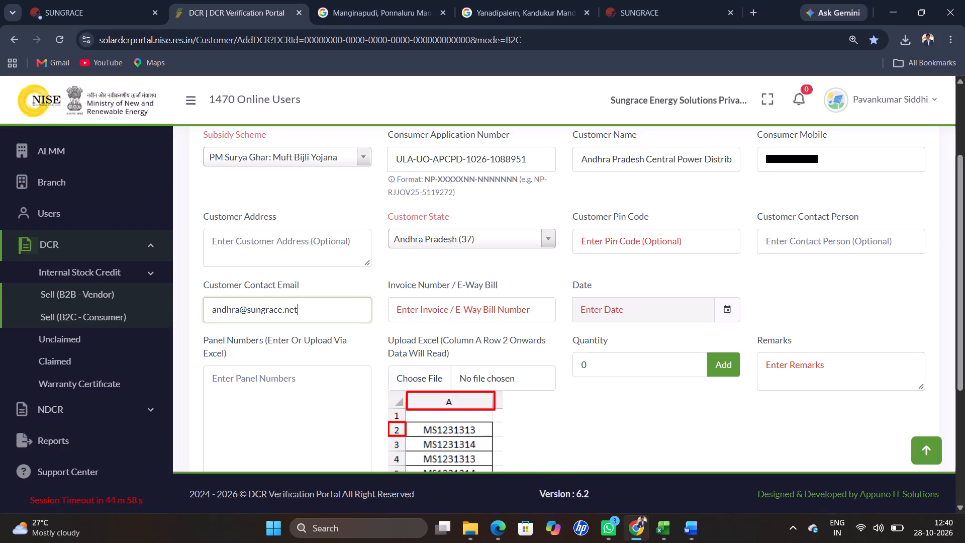
# Enter invoice number AP/GST/26-27/009-228, copying the AP/GST/26-27/009- prefix under Invoice number 9 in the Word document and adding 228.
pyautogui.click(413, 305)
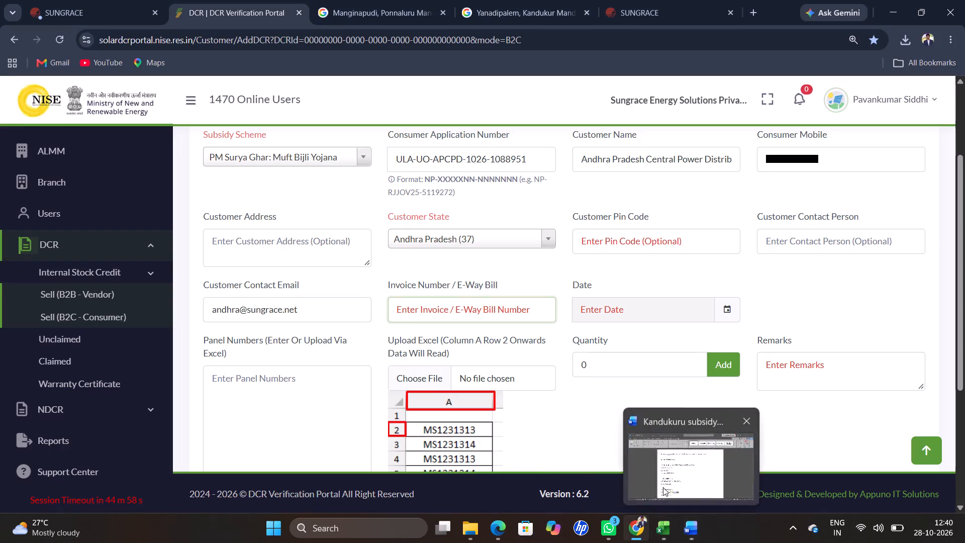
pyautogui.click(663, 487)
pyautogui.scroll(-9, 374, 298)
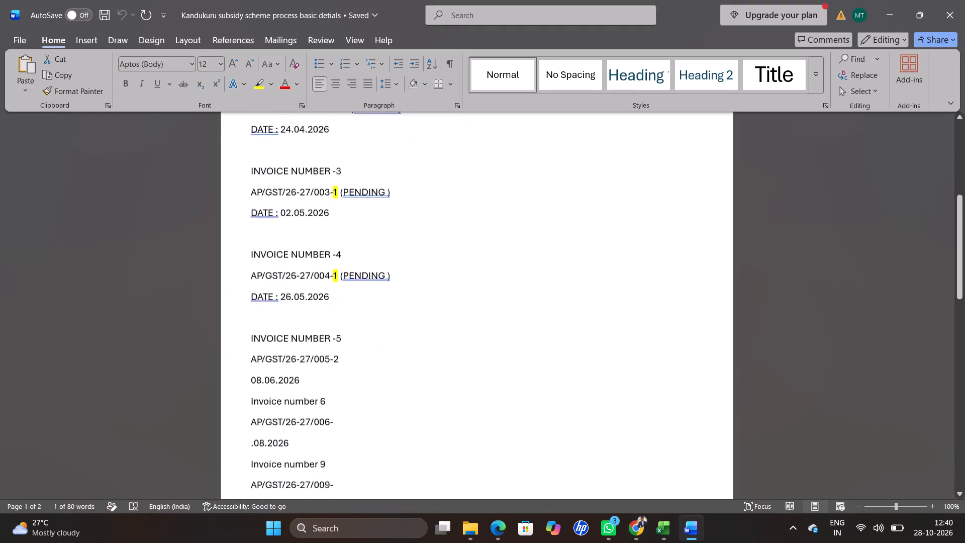
pyautogui.scroll(-3, 375, 283)
pyautogui.moveTo(341, 382); pyautogui.dragTo(203, 381)
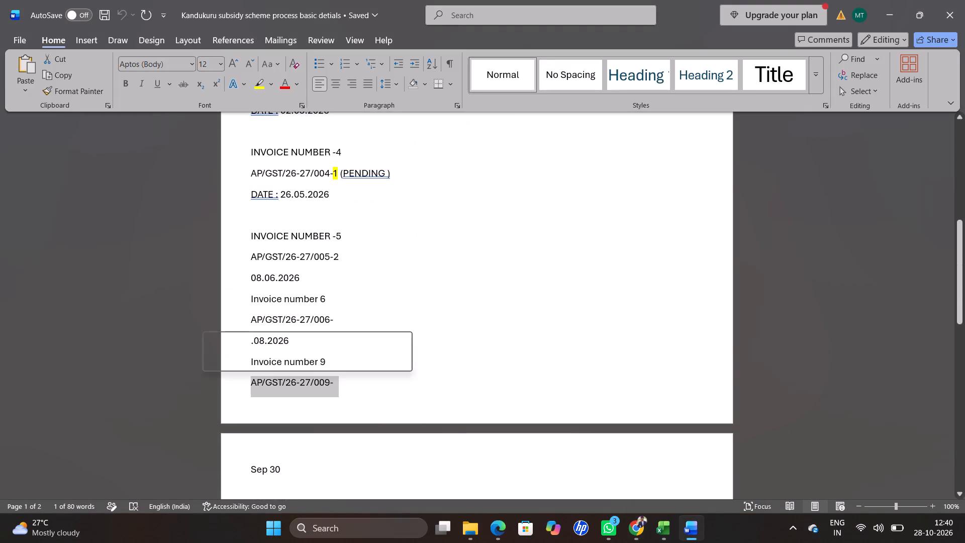
pyautogui.hotkey('ctrl', 'c')
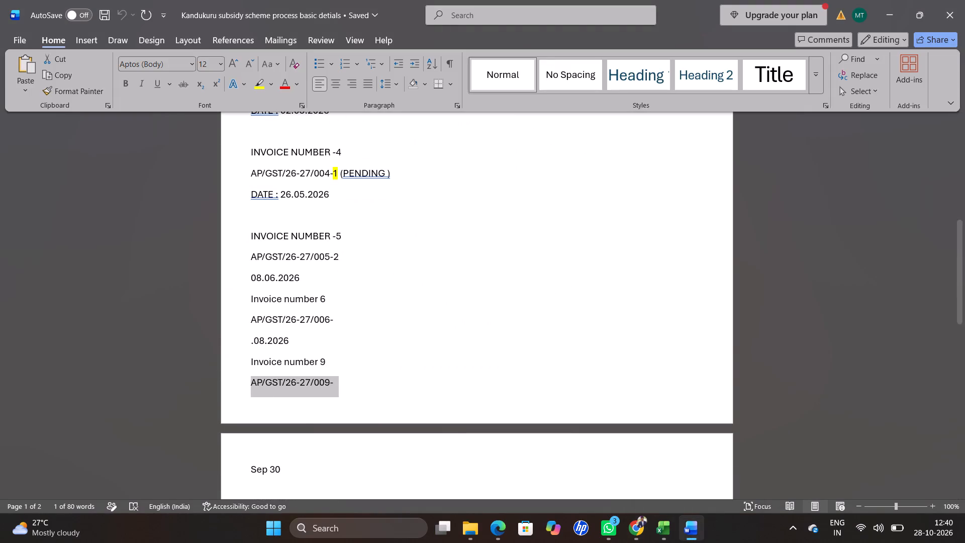
pyautogui.click(636, 485)
pyautogui.hotkey('ctrl', 'v')
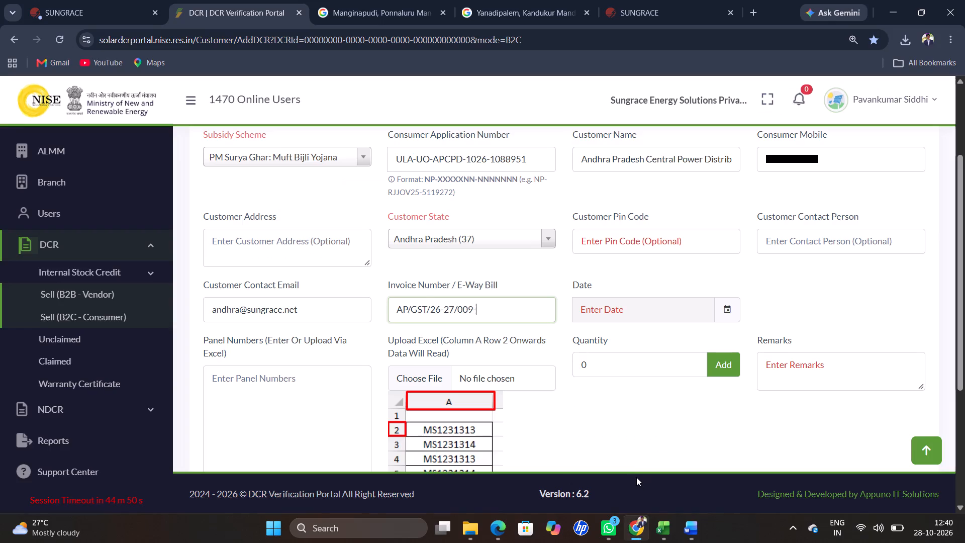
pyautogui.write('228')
# Set the invoice date to 30-Sep-2026.
pyautogui.click(646, 309)
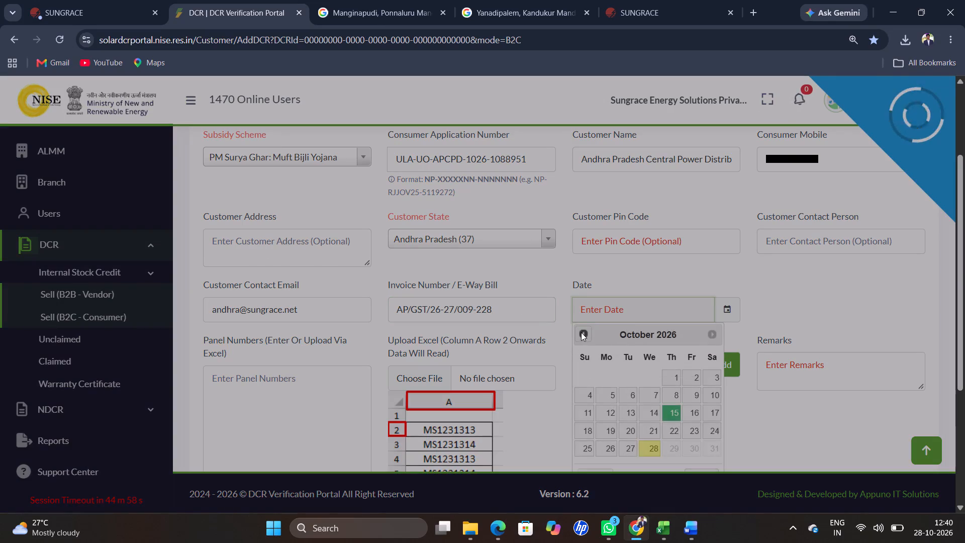
pyautogui.click(581, 332)
pyautogui.click(650, 447)
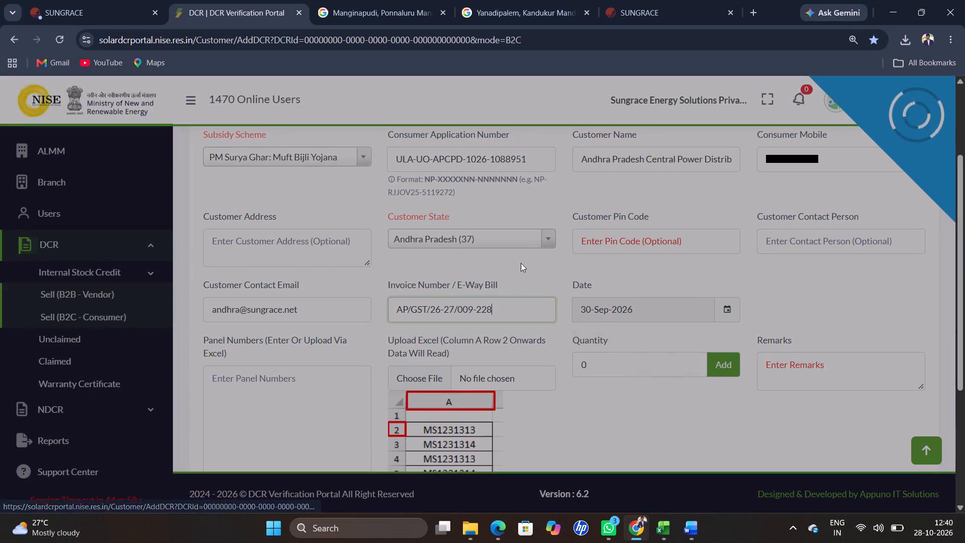
# Fill Panel Numbers with the four panel serial numbers copied from the SUNGRACE work order's Quick Copy Details.
pyautogui.scroll(-2, 521, 262)
pyautogui.click(294, 304)
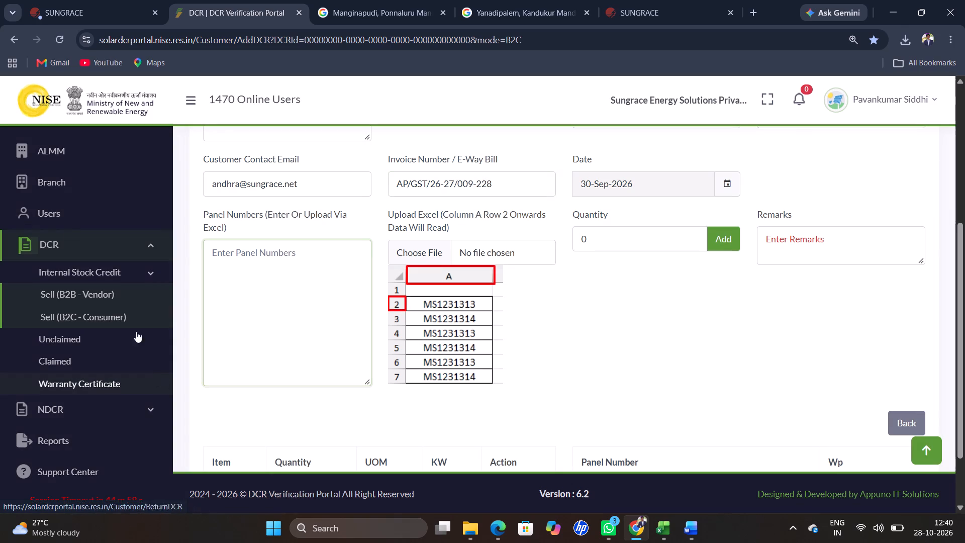
pyautogui.click(86, 0)
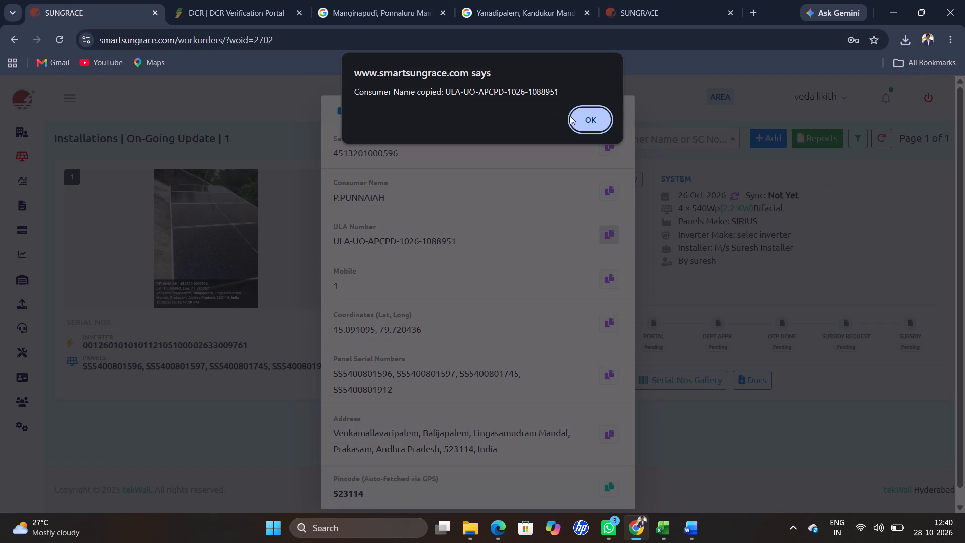
pyautogui.click(581, 120)
pyautogui.click(604, 376)
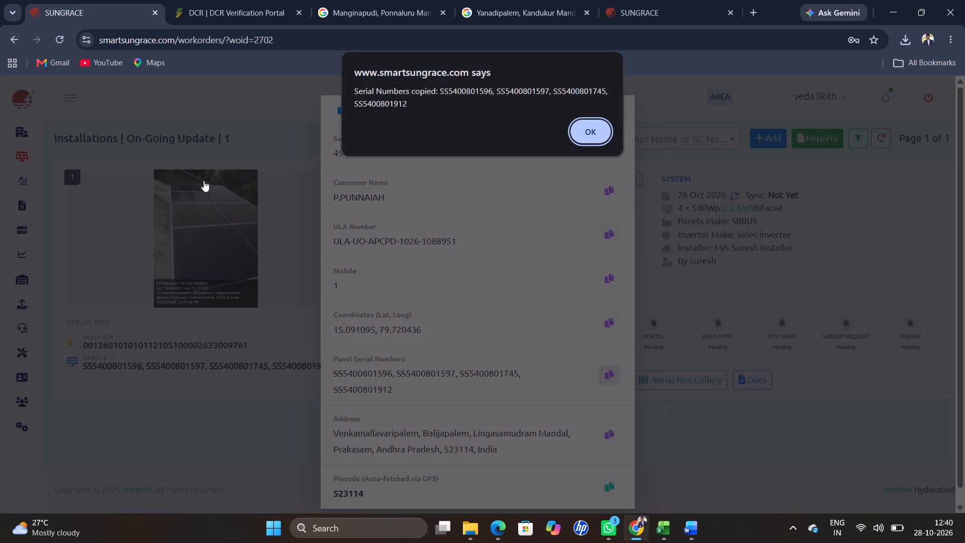
pyautogui.click(198, 10)
pyautogui.hotkey('ctrl', 'v')
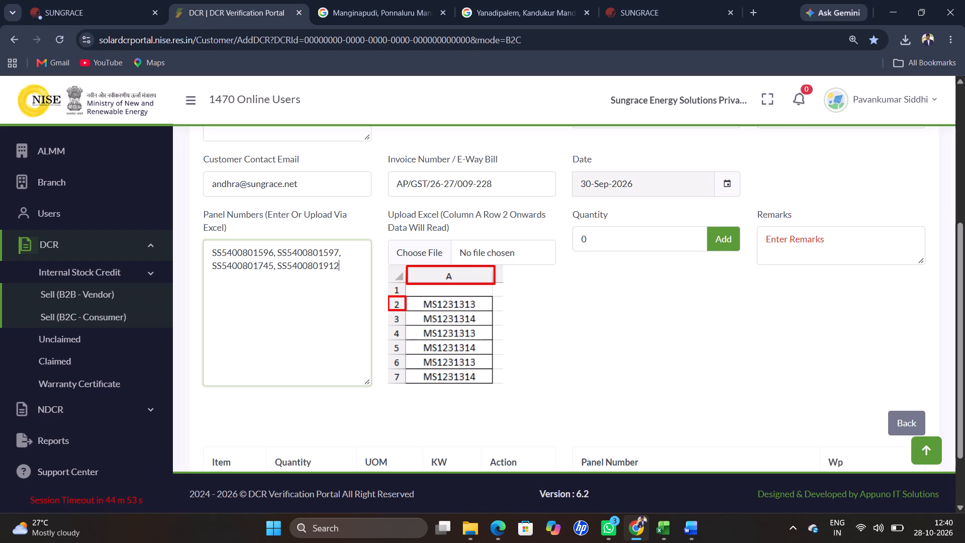
pyautogui.press('Left')
pyautogui.press('Left')
pyautogui.press('Left')
pyautogui.press('Left')
pyautogui.press('Left')
pyautogui.press('Left')
pyautogui.press('Left')
pyautogui.press('Left')
pyautogui.press('Left')
pyautogui.press('Left')
pyautogui.press('Left')
pyautogui.press('Left')
pyautogui.press('BackSpace')
pyautogui.press('BackSpace')
pyautogui.press('Return')
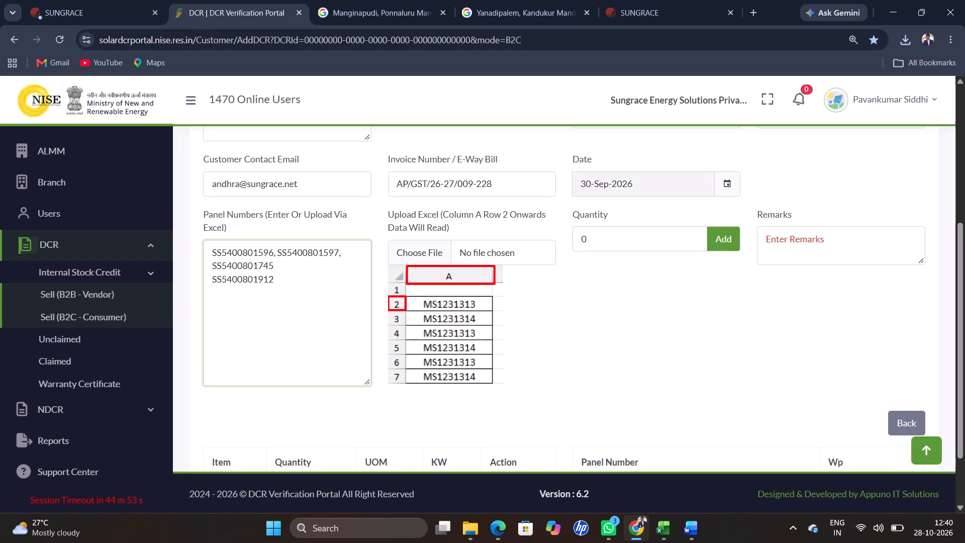
pyautogui.press('Up')
pyautogui.press('Up')
pyautogui.press('Up')
pyautogui.press('Up')
pyautogui.press('Up')
pyautogui.press('Up')
pyautogui.press('Right')
pyautogui.press('Right')
pyautogui.press('Right')
pyautogui.press('Right')
pyautogui.press('Right')
pyautogui.press('Right')
pyautogui.press('Right')
pyautogui.press('Right')
pyautogui.press('Right')
pyautogui.press('Right')
pyautogui.press('Right')
pyautogui.press('Right')
pyautogui.press('Right')
pyautogui.press('Right')
pyautogui.press('BackSpace')
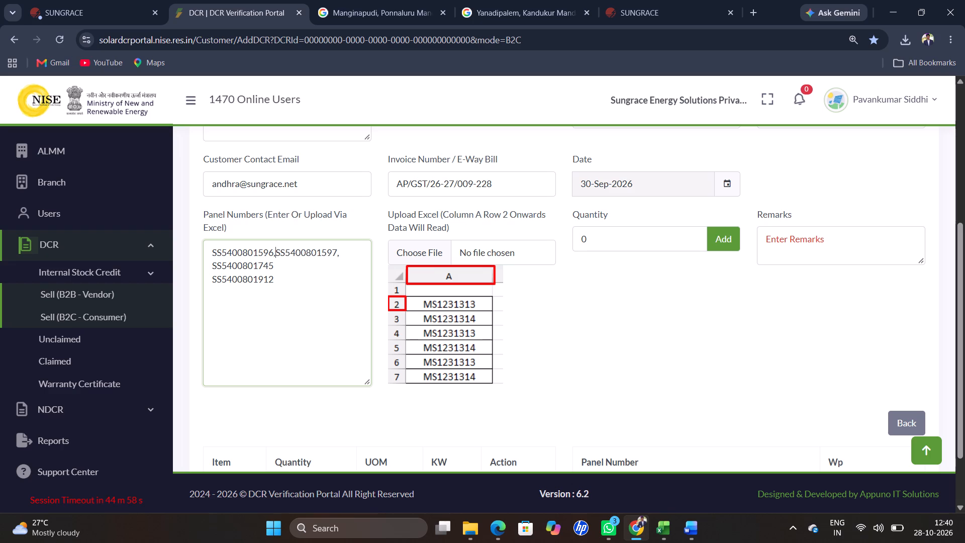
pyautogui.press('BackSpace')
pyautogui.press('Return')
pyautogui.press('Right')
pyautogui.press('Right')
pyautogui.press('Right')
pyautogui.press('Right')
pyautogui.press('Right')
pyautogui.press('Right')
pyautogui.press('Right')
pyautogui.press('Right')
pyautogui.press('Right')
pyautogui.press('Right')
pyautogui.press('Right')
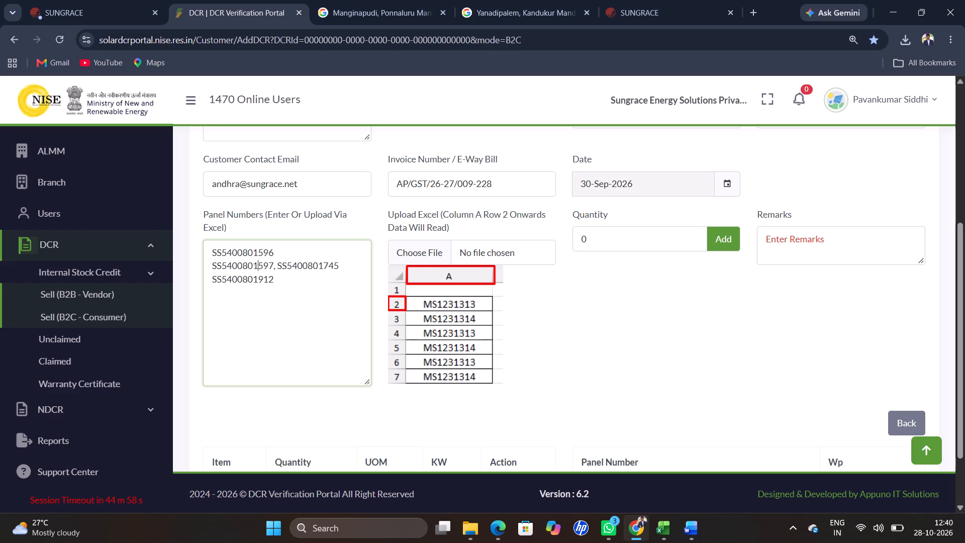
pyautogui.press('Right')
pyautogui.press('Right')
pyautogui.press('Right')
pyautogui.press('BackSpace')
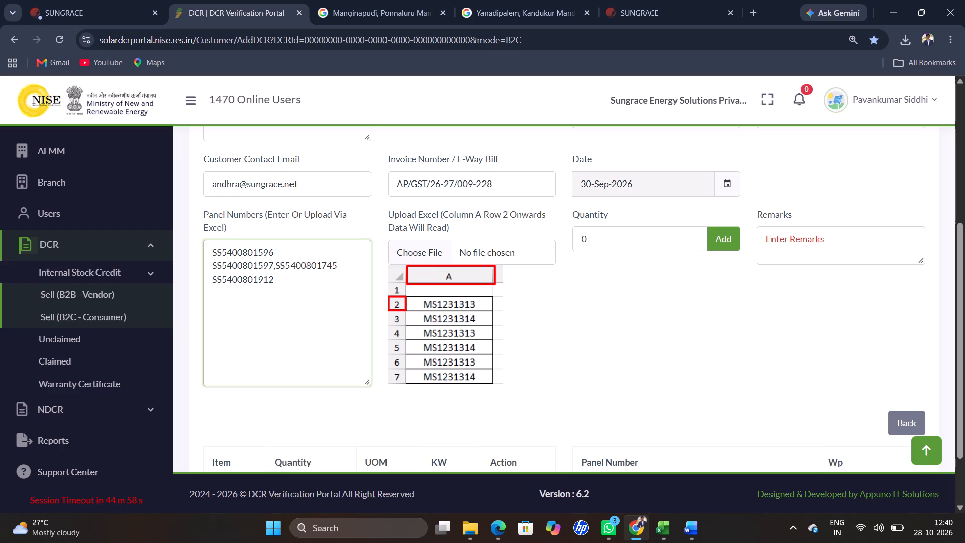
pyautogui.press('BackSpace')
pyautogui.press('Return')
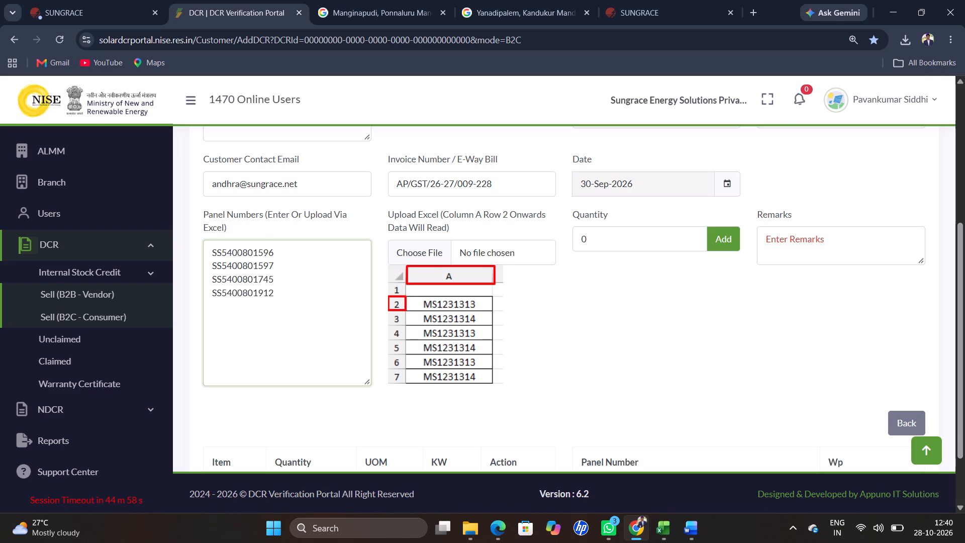
# Set the Quantity to 4 and add the listed panels to the DCR.
pyautogui.click(605, 242)
pyautogui.scroll(3, 605, 242)
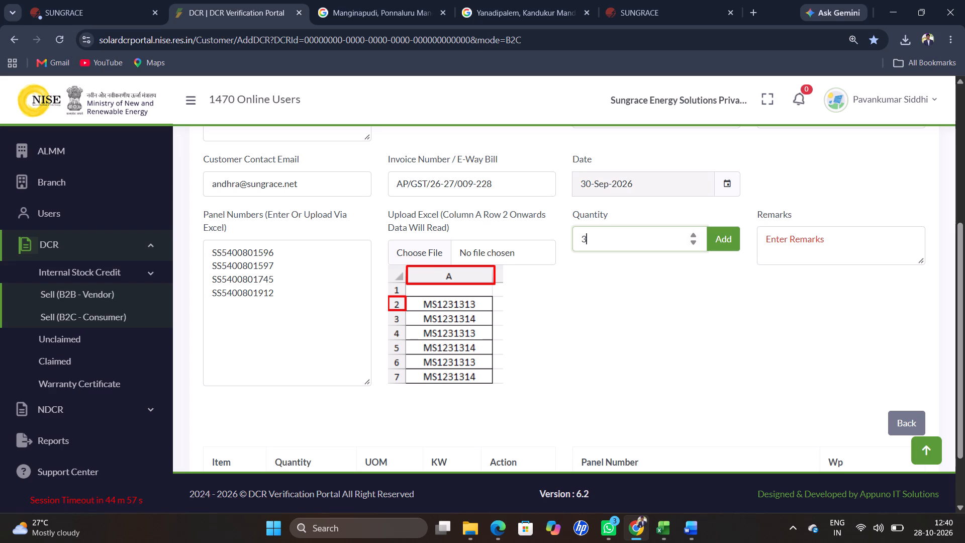
pyautogui.scroll(1, 605, 242)
pyautogui.click(716, 235)
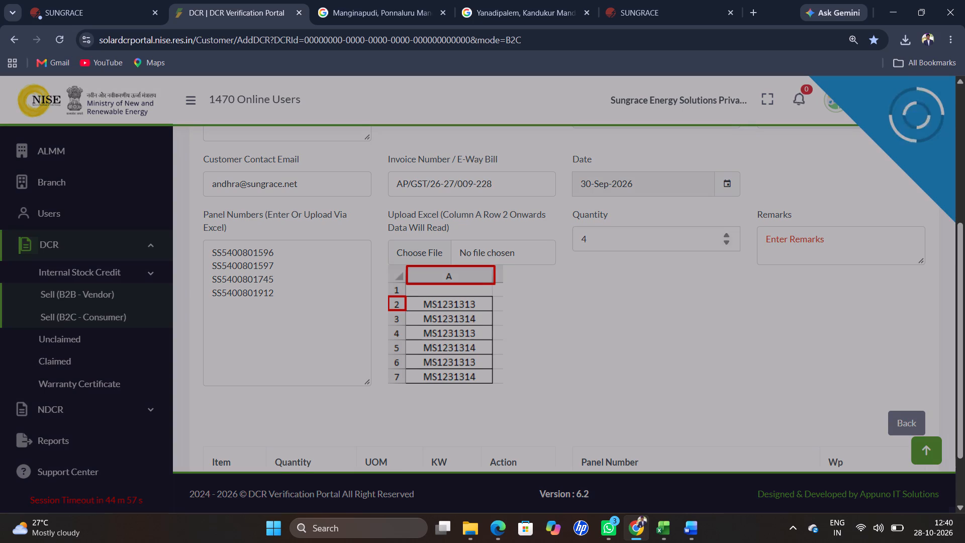
# Fill the Remarks with the consumer's address copied from the SUNGRACE work order's Quick Copy Details.
pyautogui.click(852, 254)
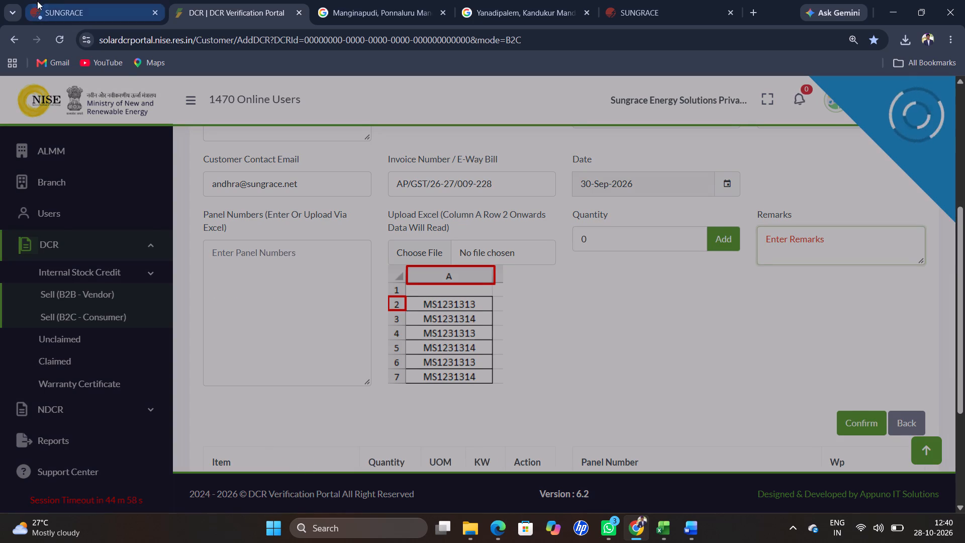
pyautogui.click(56, 0)
pyautogui.click(596, 128)
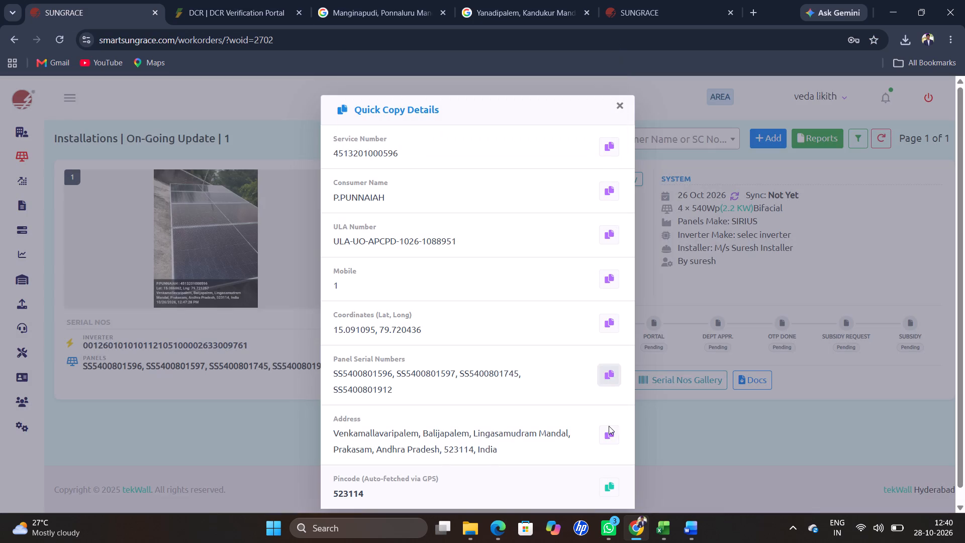
pyautogui.click(610, 438)
pyautogui.click(257, 4)
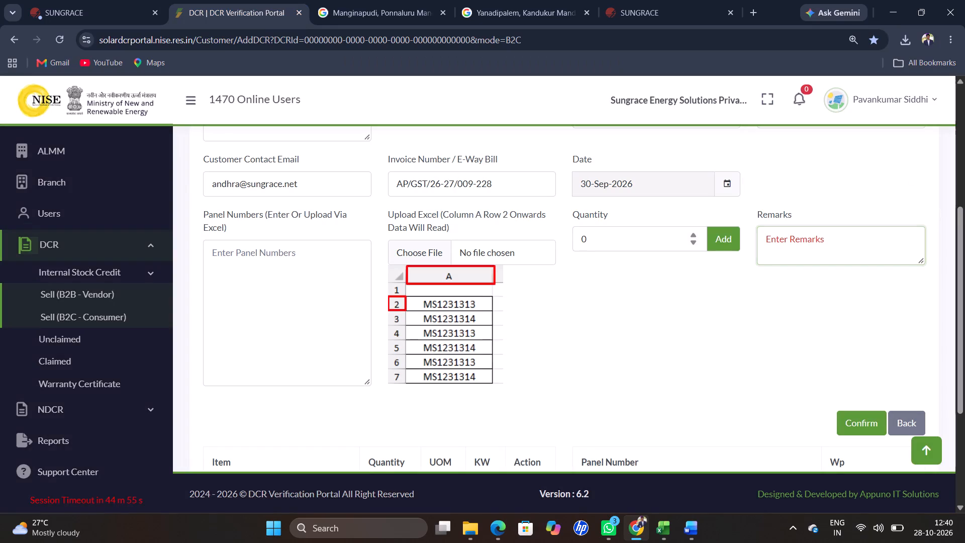
pyautogui.hotkey('ctrl', 'v')
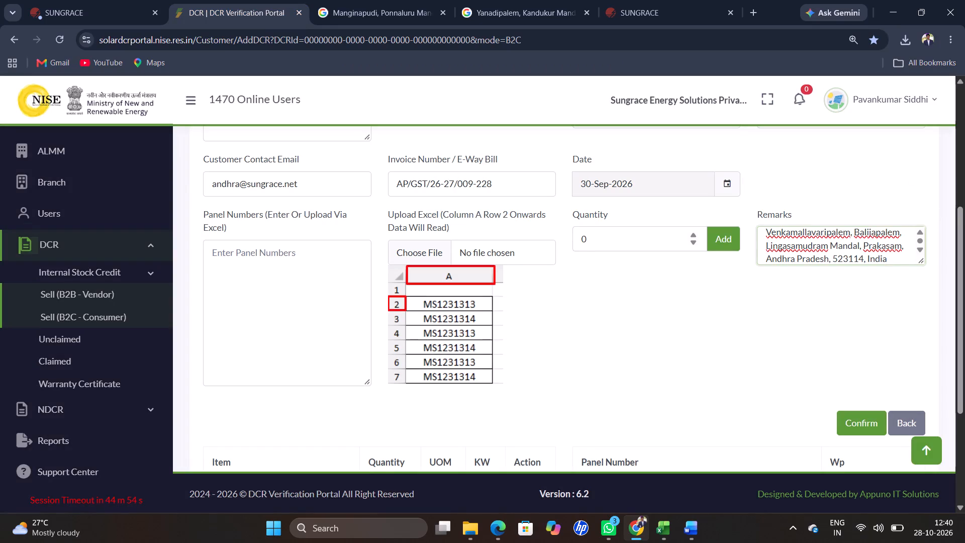
# Fill the Customer Pin Code with the pincode copied from the SUNGRACE work order's Quick Copy Details.
pyautogui.scroll(2, 681, 248)
pyautogui.doubleClick(672, 241)
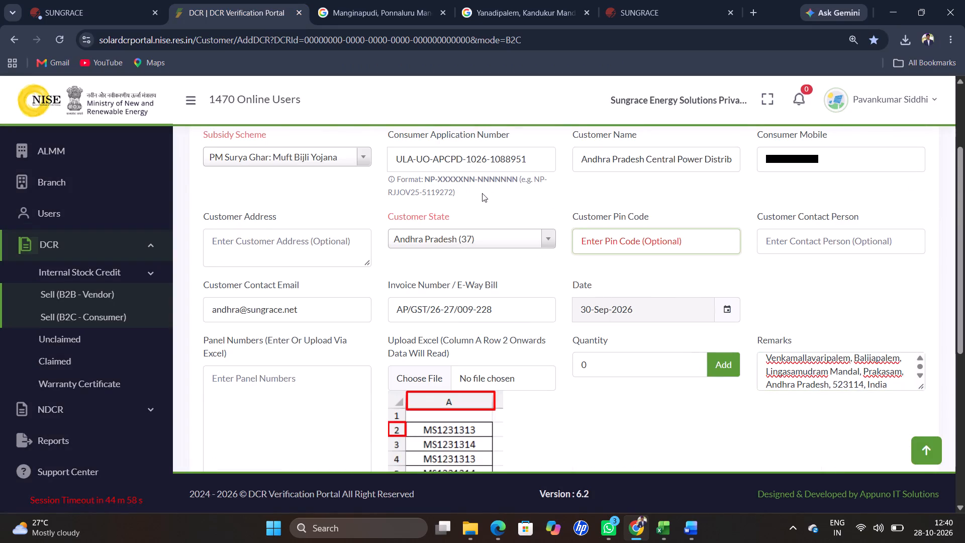
pyautogui.click(117, 5)
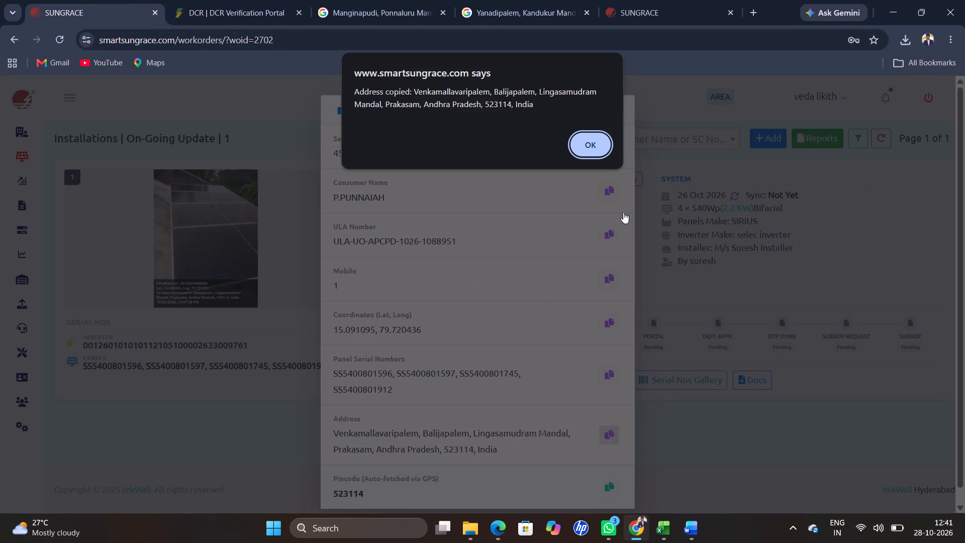
pyautogui.click(599, 149)
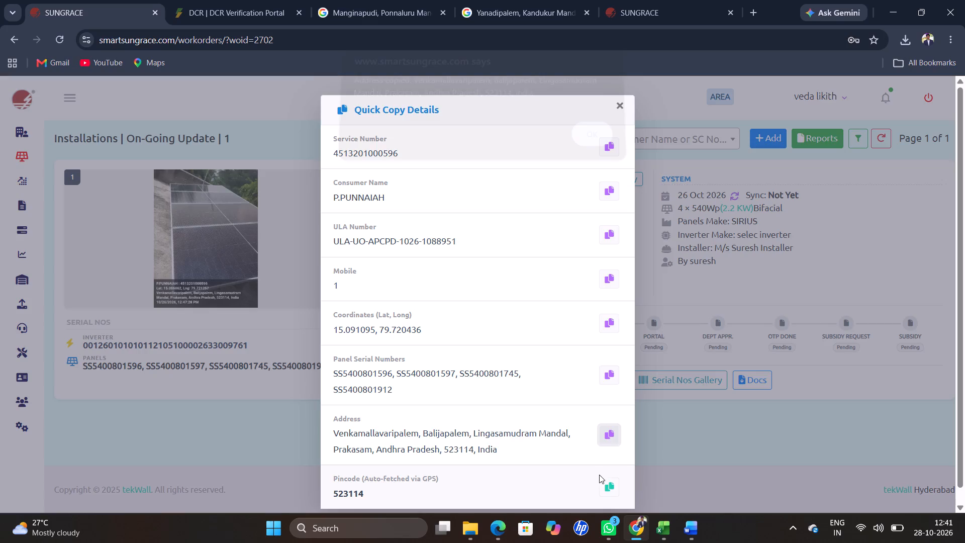
pyautogui.click(608, 487)
pyautogui.click(279, 10)
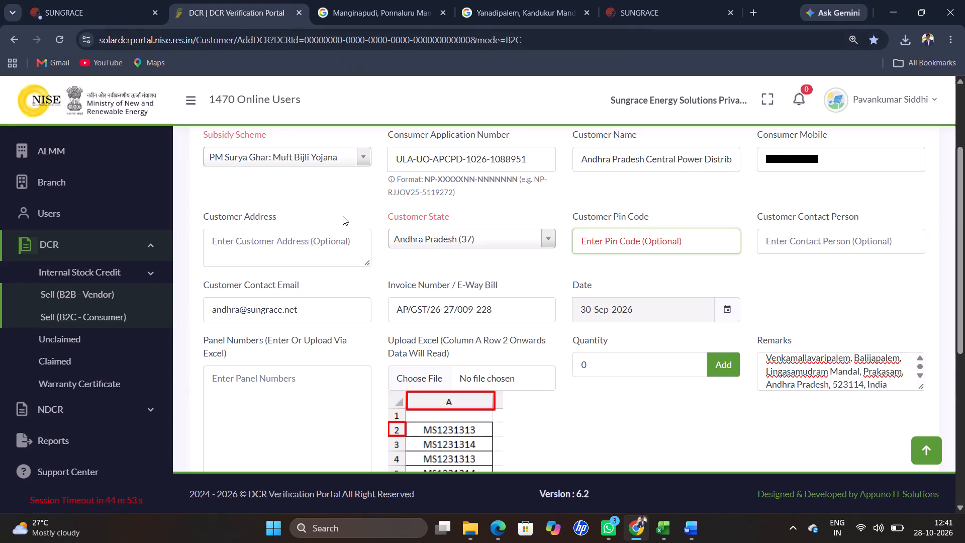
pyautogui.hotkey('ctrl', 'v')
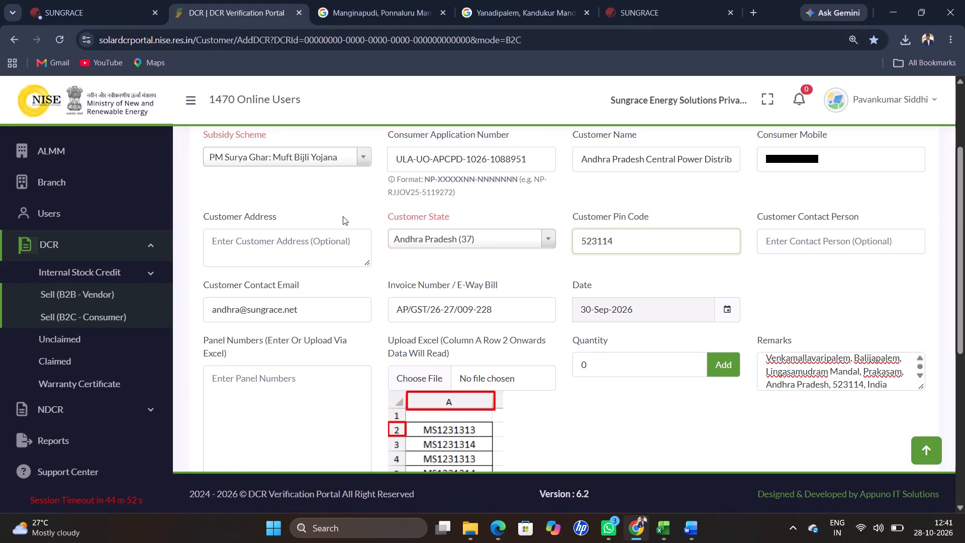
# Submit the completed B2C DCR form and confirm issuing the certificate.
pyautogui.scroll(-4, 343, 216)
pyautogui.click(868, 298)
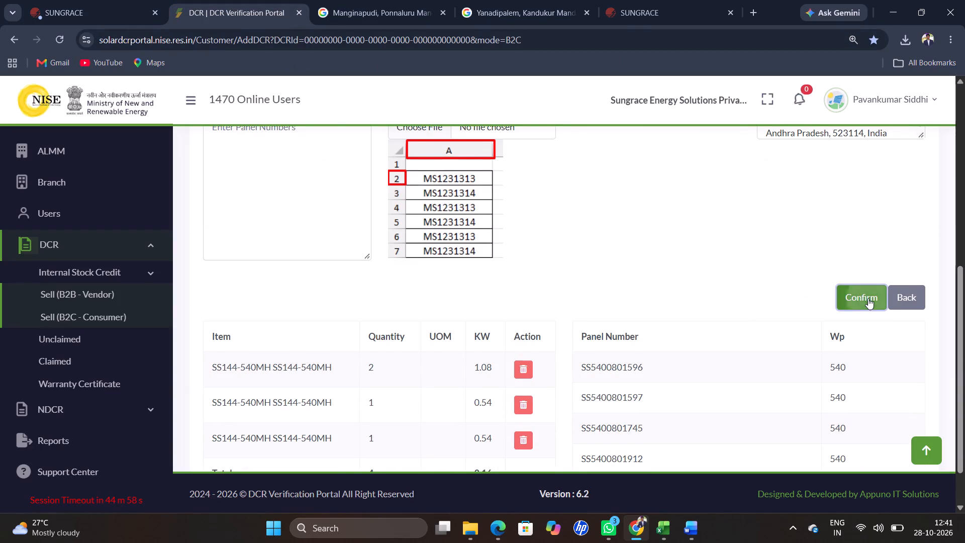
pyautogui.click(620, 373)
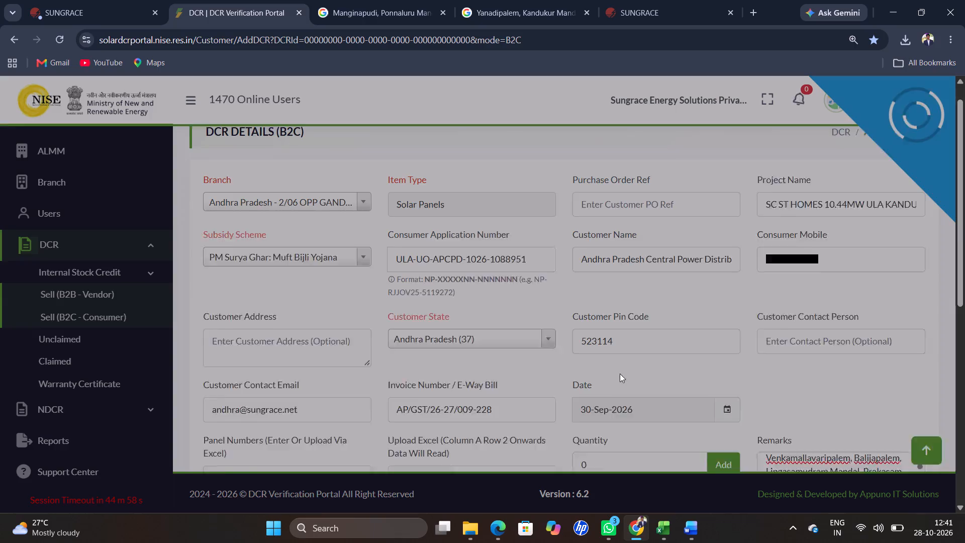
# Switch to File Explorer and create a folder named 228_ inside the DCR009 folder.
pyautogui.click(434, 476)
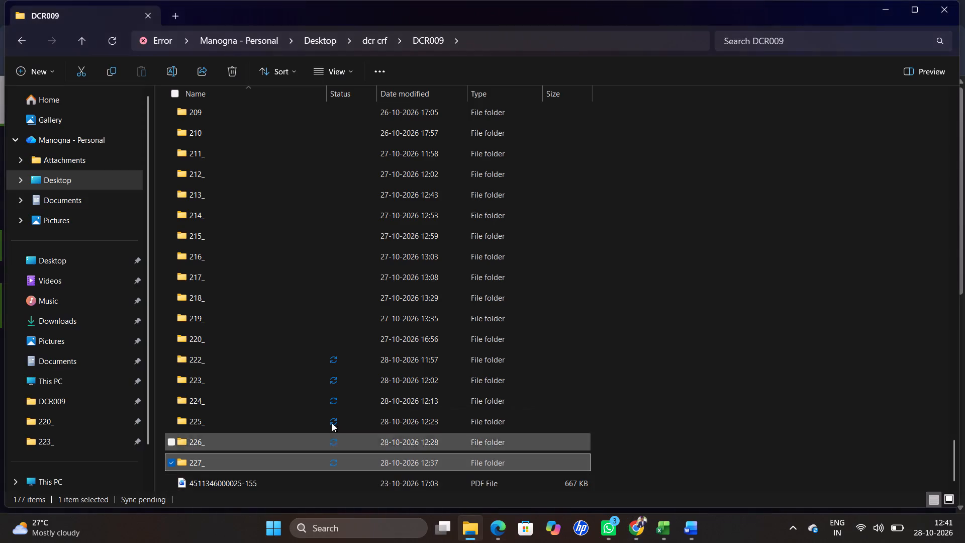
pyautogui.click(41, 72)
pyautogui.click(50, 104)
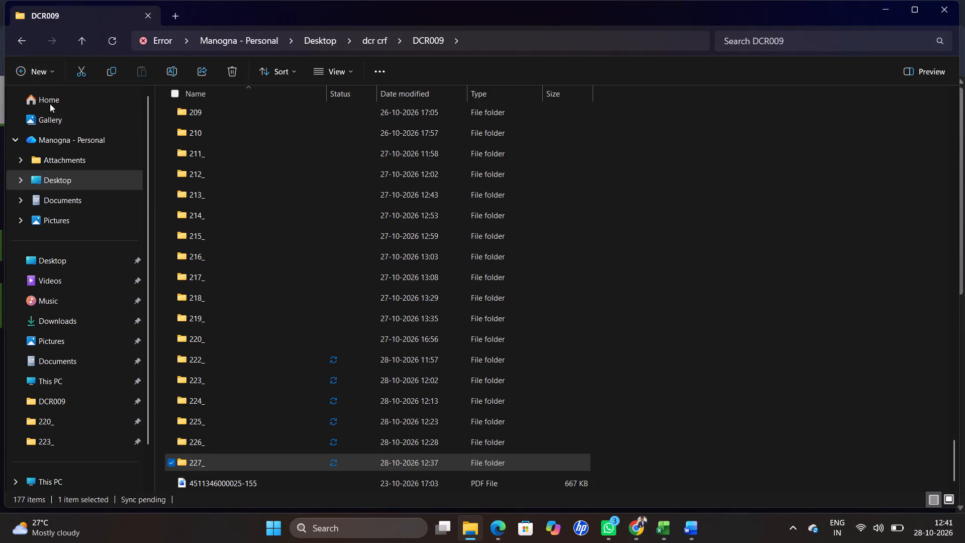
pyautogui.write('228')
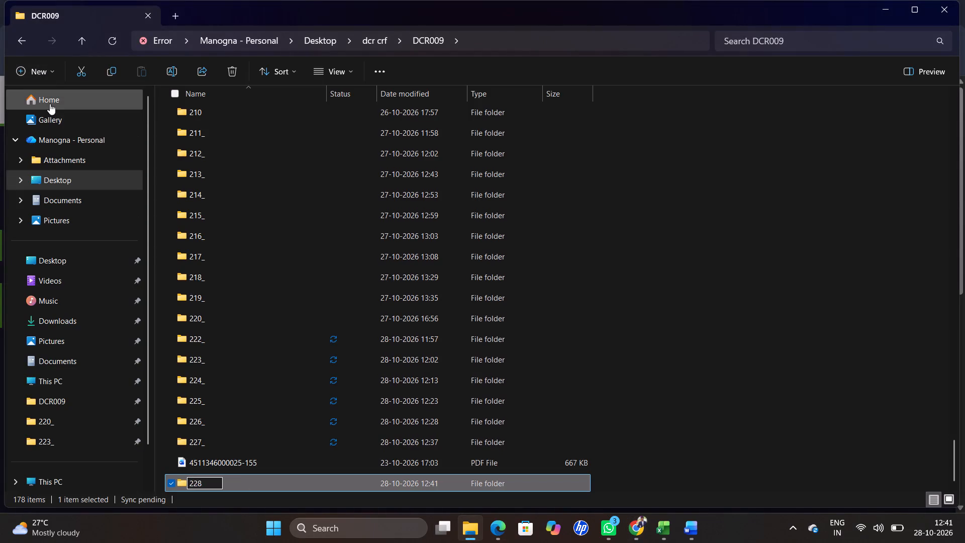
pyautogui.hotkey('shift', '_')
pyautogui.press('Return')
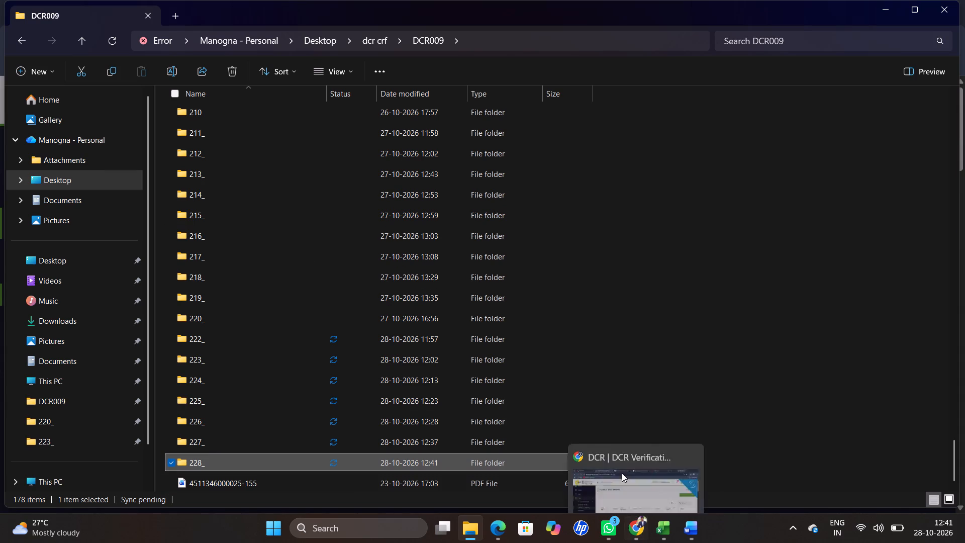
# Switch to Chrome and copy the consumer's Service Number from the SUNGRACE work order's Quick Copy Details.
pyautogui.click(623, 470)
pyautogui.scroll(-1, 535, 192)
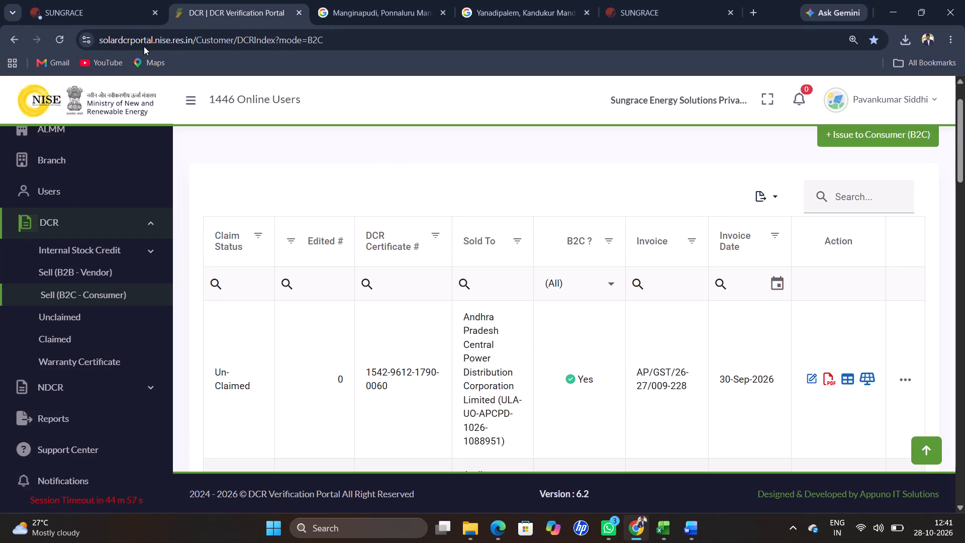
pyautogui.click(118, 0)
pyautogui.click(582, 118)
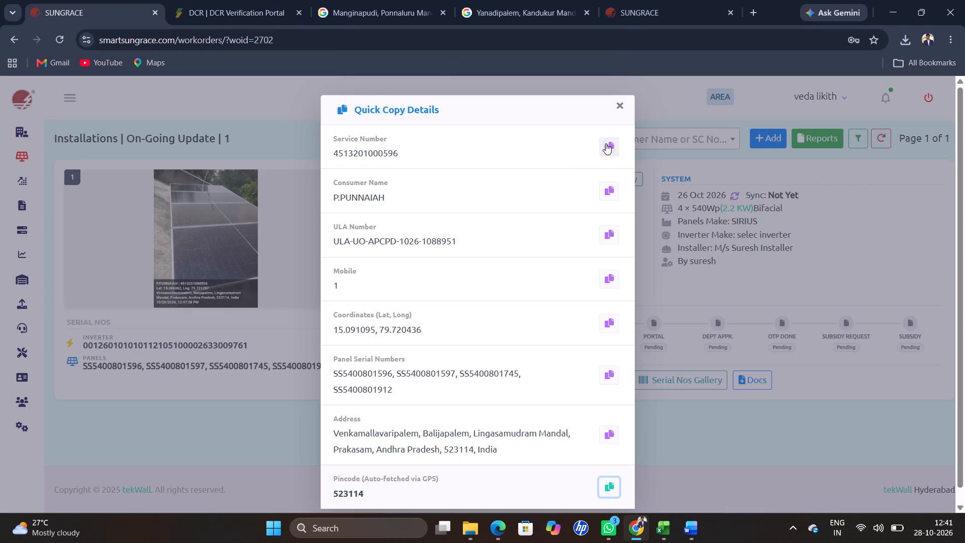
pyautogui.click(606, 142)
pyautogui.click(252, 8)
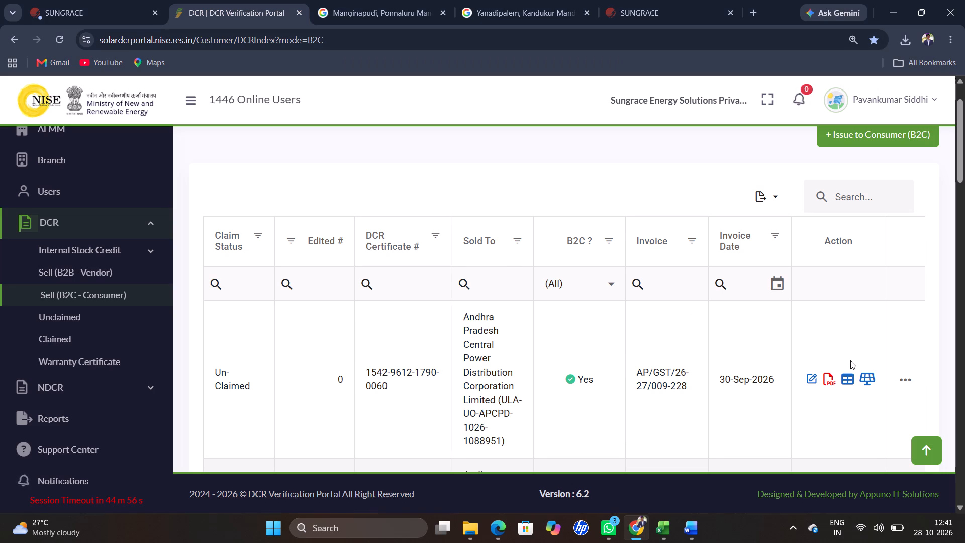
pyautogui.click(828, 377)
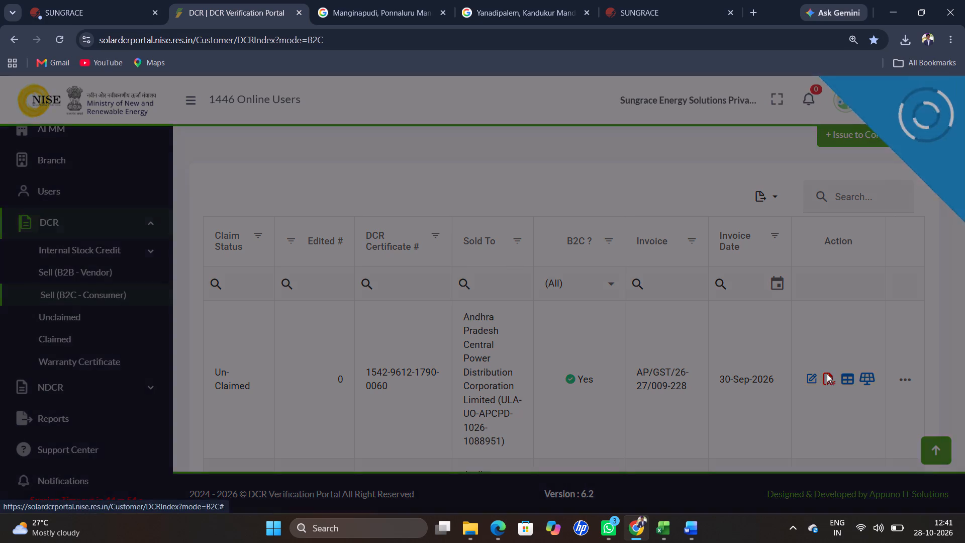
pyautogui.click(791, 175)
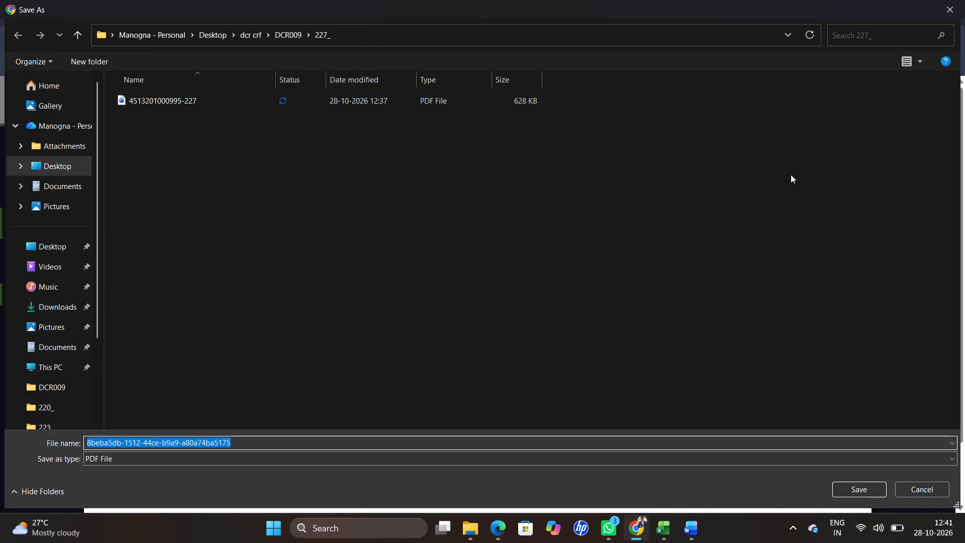
# Save the certificate PDF in the DCR009 subfolder 228_, named with the copied service number followed by -228.
pyautogui.hotkey('ctrl', 'v')
pyautogui.write('-228')
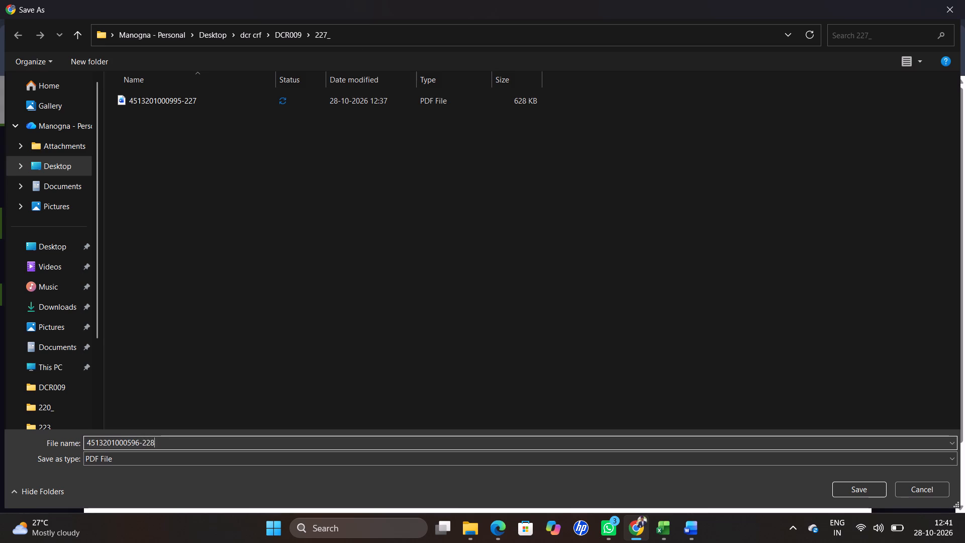
pyautogui.click(295, 30)
pyautogui.scroll(-5, 253, 209)
pyautogui.scroll(-8, 255, 297)
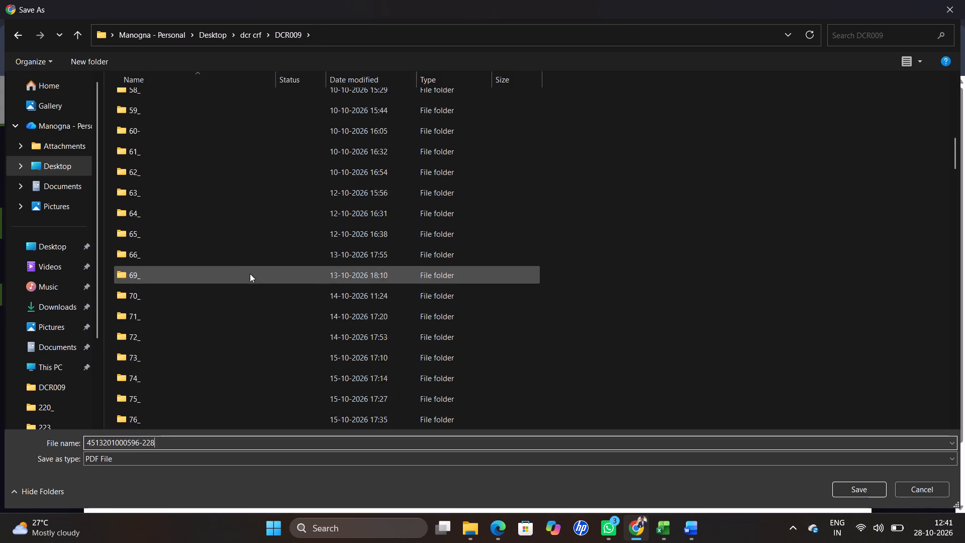
pyautogui.scroll(-20, 250, 274)
pyautogui.scroll(-10, 250, 274)
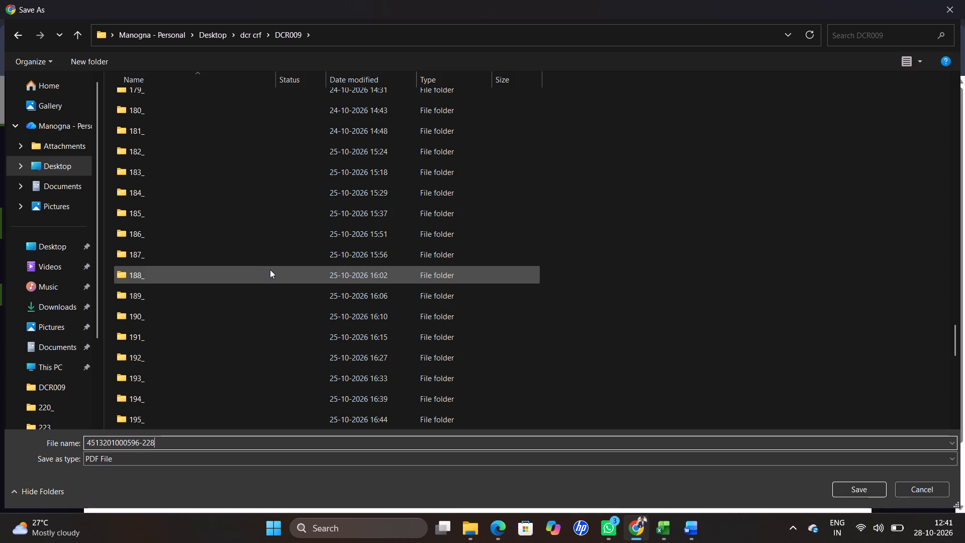
pyautogui.scroll(-16, 270, 269)
pyautogui.scroll(-6, 278, 267)
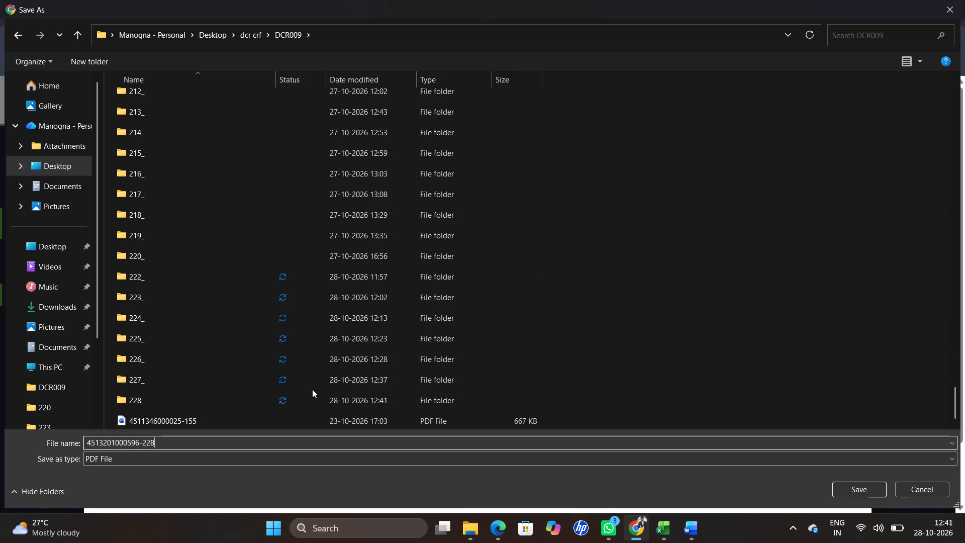
pyautogui.tripleClick(315, 395)
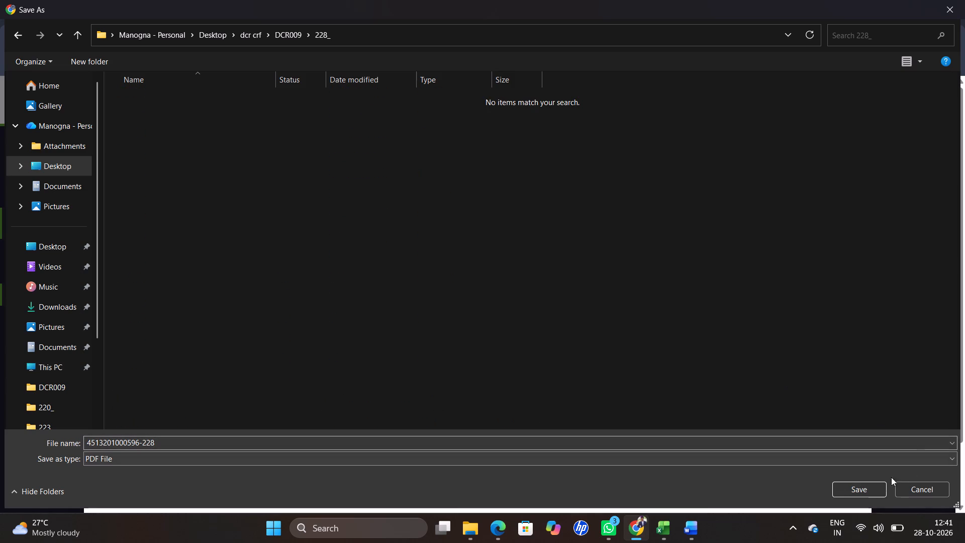
pyautogui.click(872, 485)
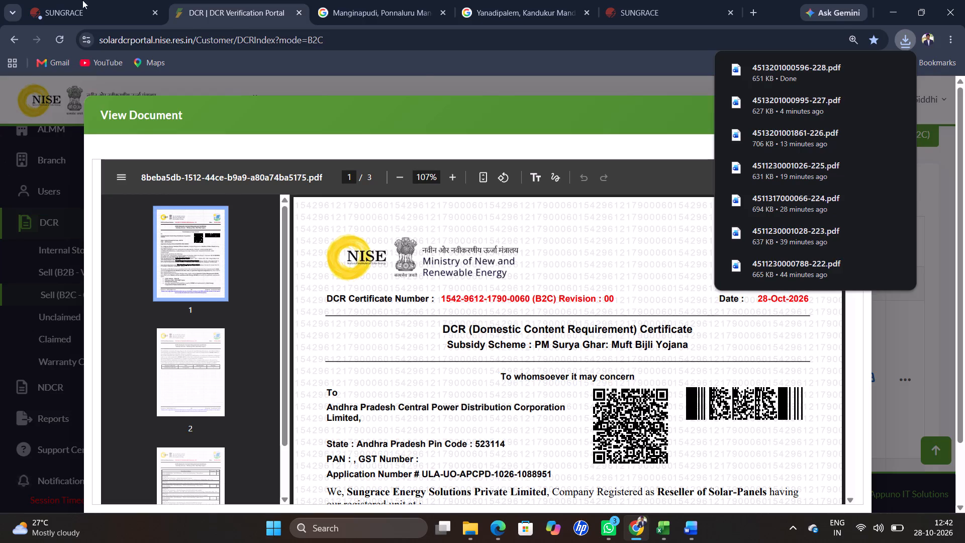
# Return to the SUNGRACE work order, close its Quick Copy Details and open the Update Project Components options.
pyautogui.click(129, 0)
pyautogui.click(588, 131)
pyautogui.click(613, 99)
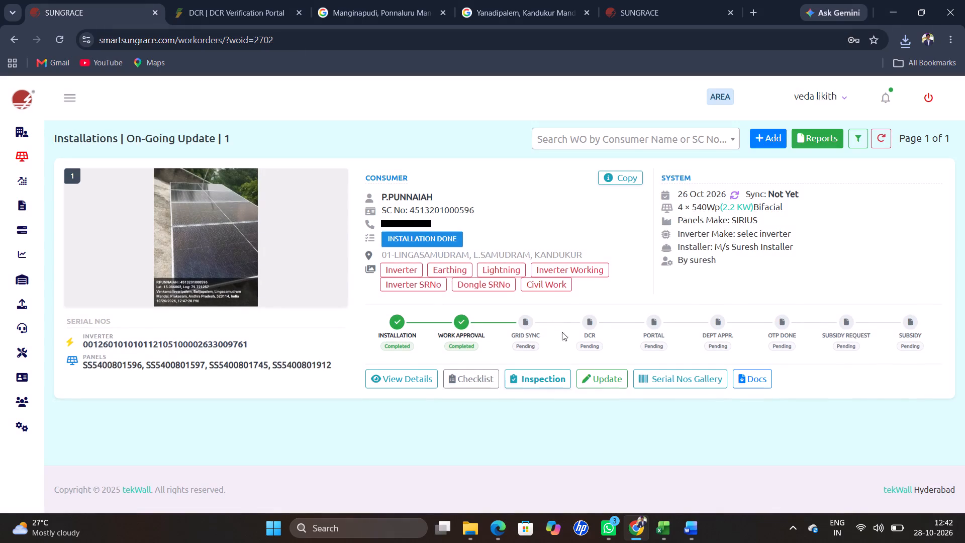
pyautogui.moveTo(595, 374); pyautogui.dragTo(596, 380)
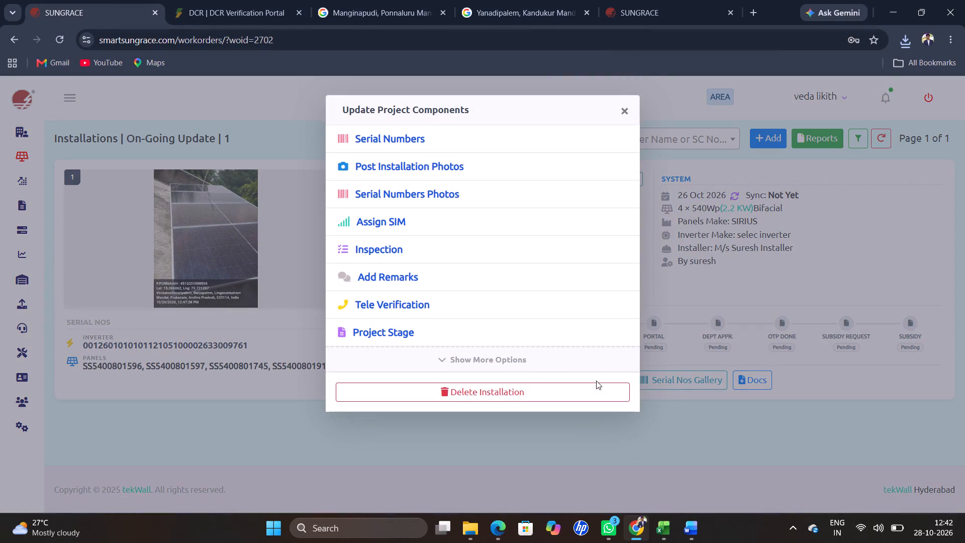
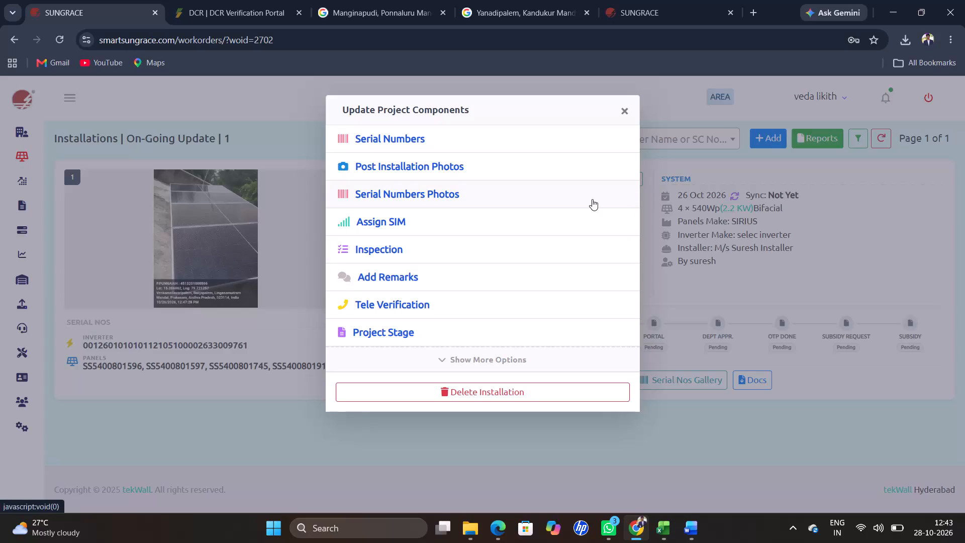
# In the work order's Project Stage form, attach the certificate PDF ending in -228 from the DCR009 subfolder 228_ as the Dcr upload and submit.
pyautogui.click(490, 324)
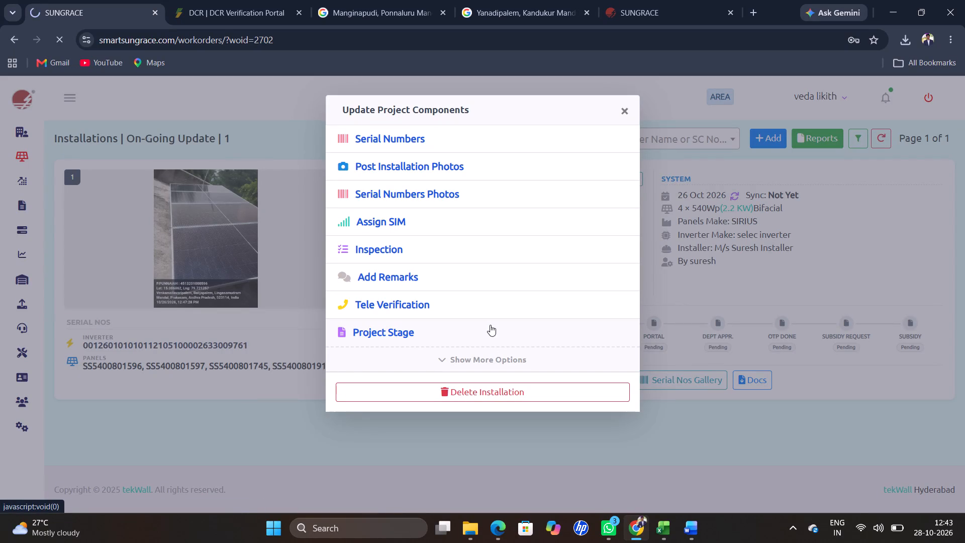
pyautogui.scroll(-3, 401, 211)
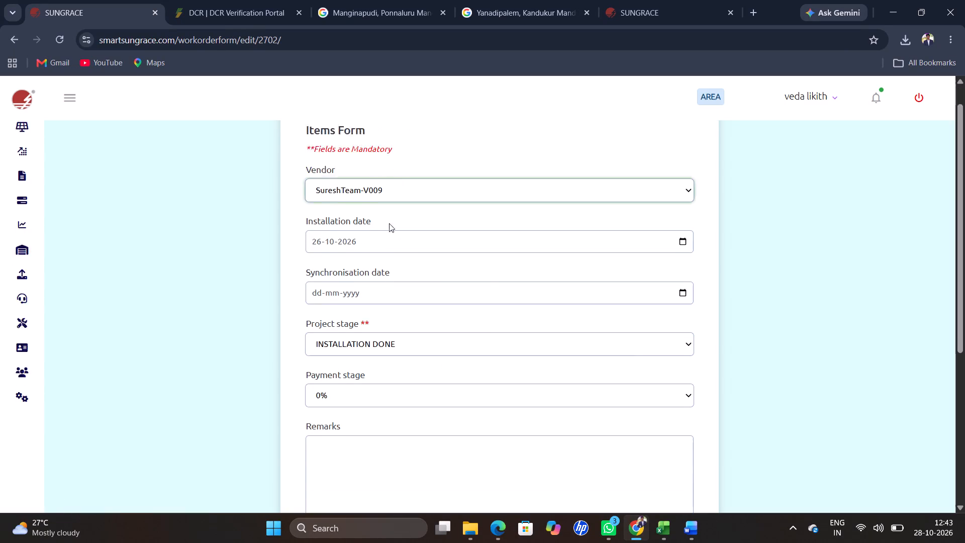
pyautogui.scroll(-1, 389, 223)
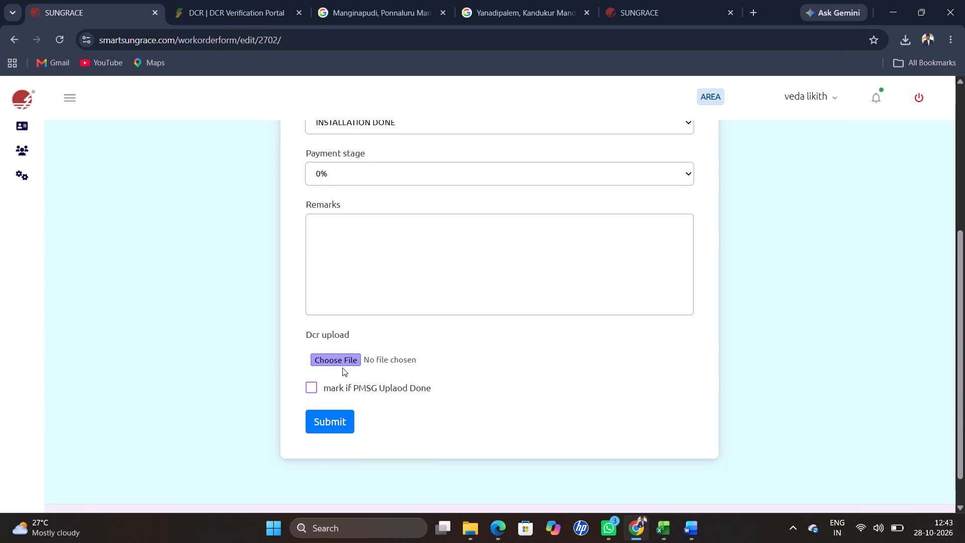
pyautogui.click(341, 363)
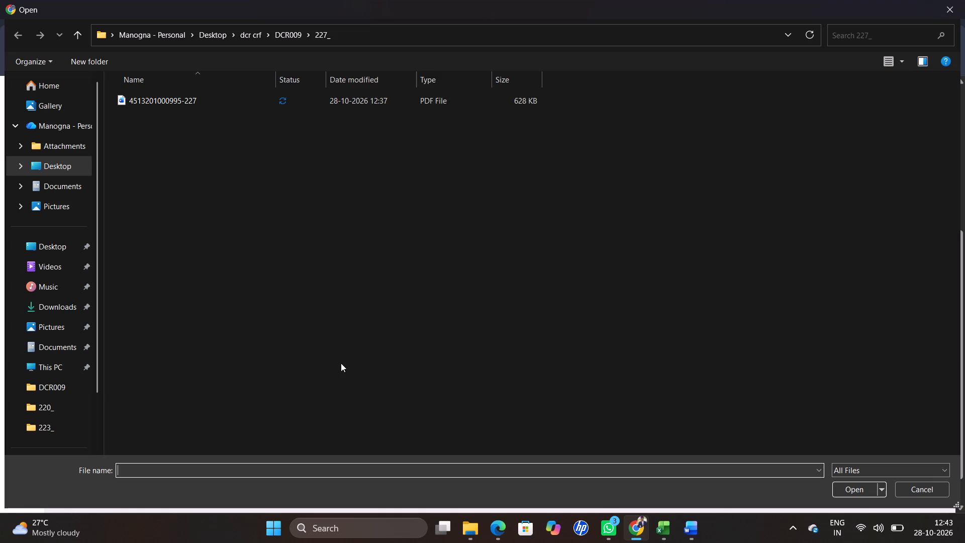
pyautogui.click(287, 36)
pyautogui.scroll(-5, 334, 279)
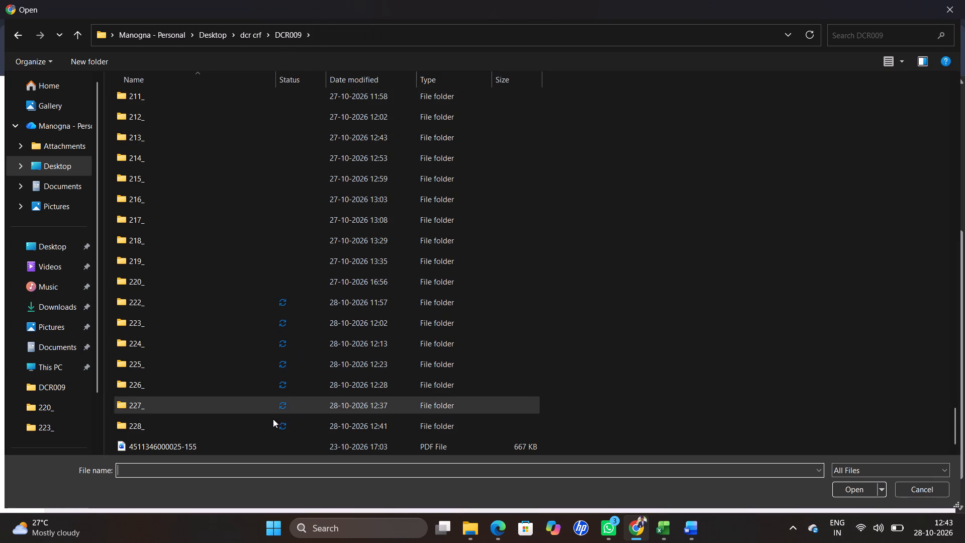
pyautogui.doubleClick(265, 424)
pyautogui.click(229, 110)
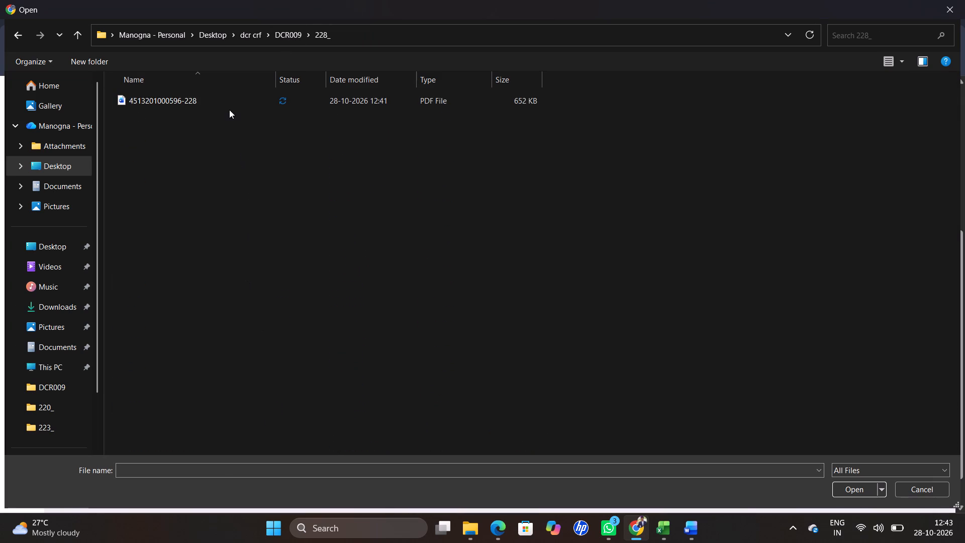
pyautogui.doubleClick(229, 99)
pyautogui.click(341, 413)
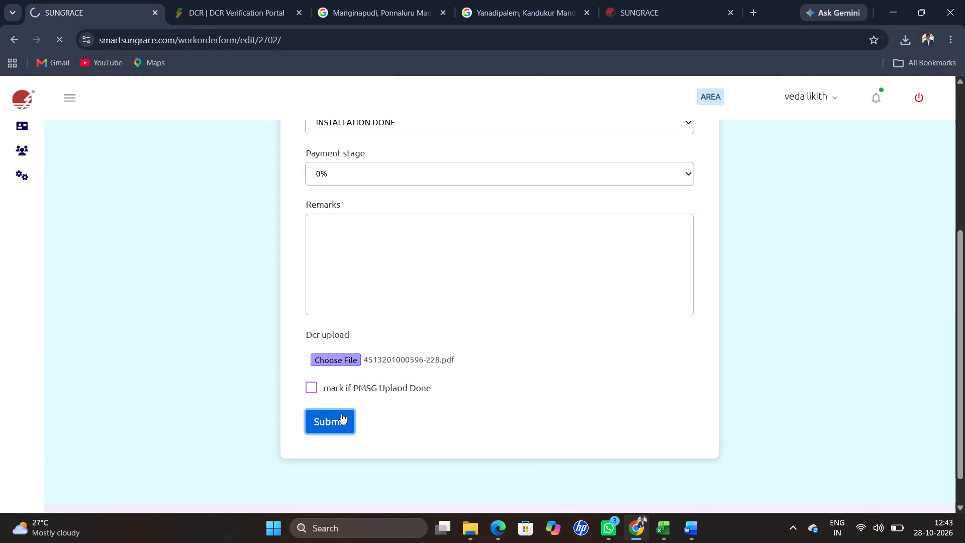
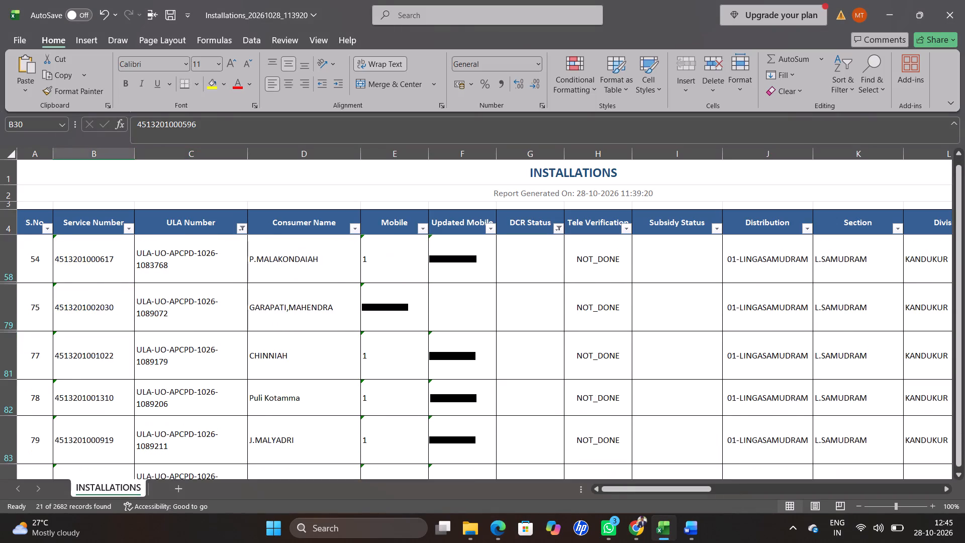
# In the INSTALLATIONS sheet, copy the next unhighlighted service number, in the row with S.No 28 (cell B32).
pyautogui.scroll(3, 242, 324)
pyautogui.scroll(-1, 242, 324)
pyautogui.press('Down')
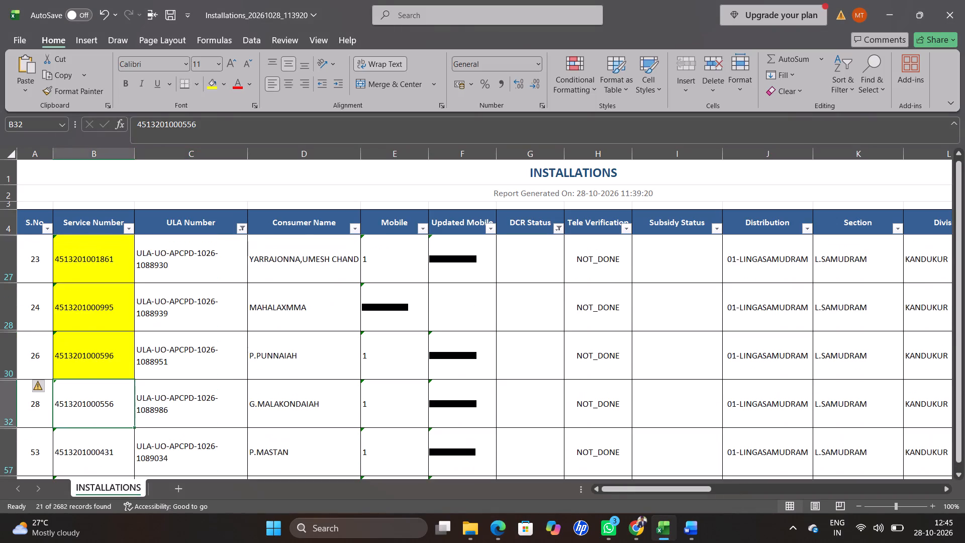
pyautogui.hotkey('ctrl', 'c')
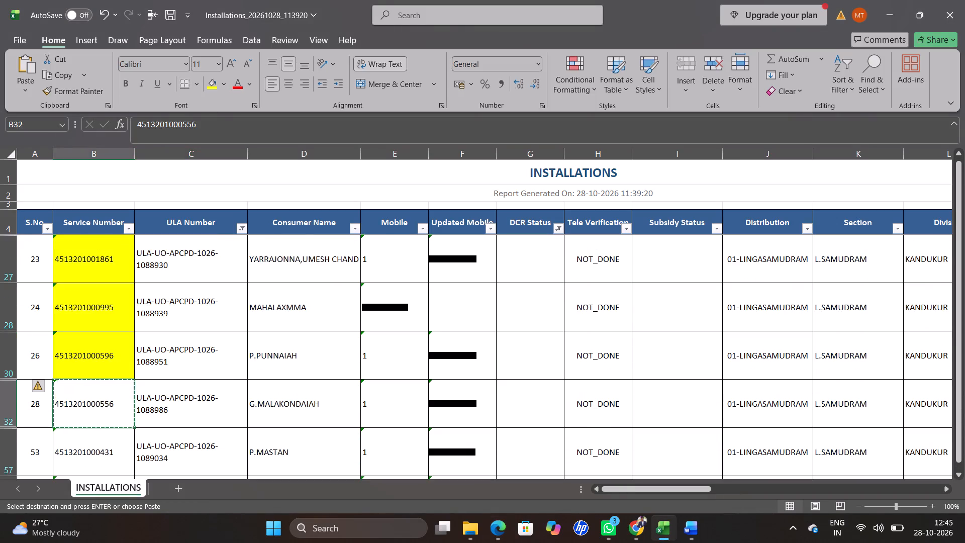
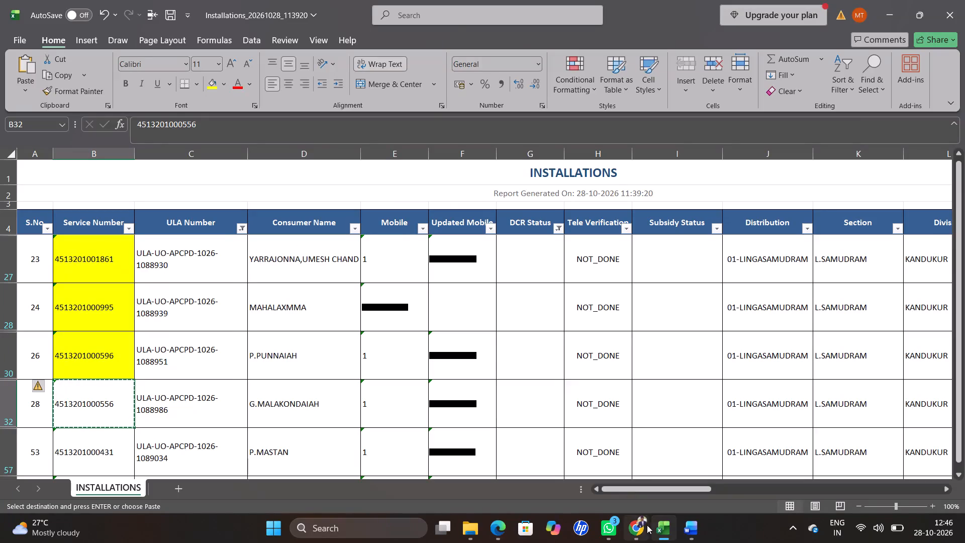
# In SUNGRACE on Chrome, find the work order by the copied service number and copy its ULA number from the quick copy details.
pyautogui.click(615, 475)
pyautogui.click(567, 135)
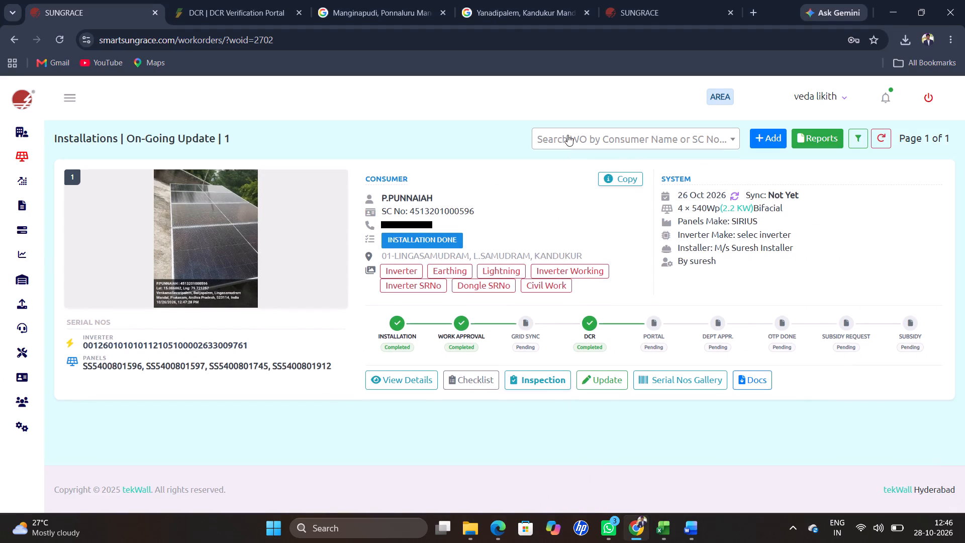
pyautogui.hotkey('ctrl', 'v')
pyautogui.press('Return')
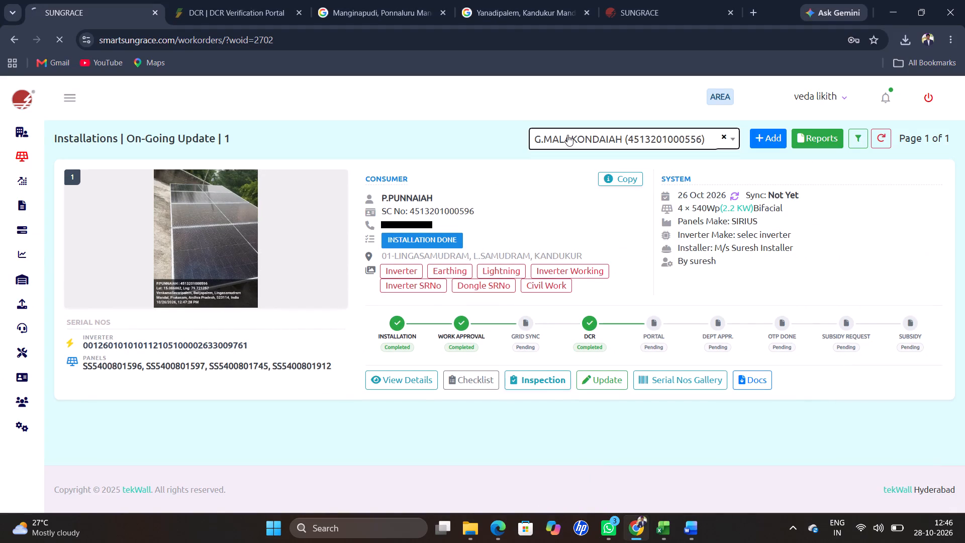
pyautogui.click(602, 178)
pyautogui.click(607, 235)
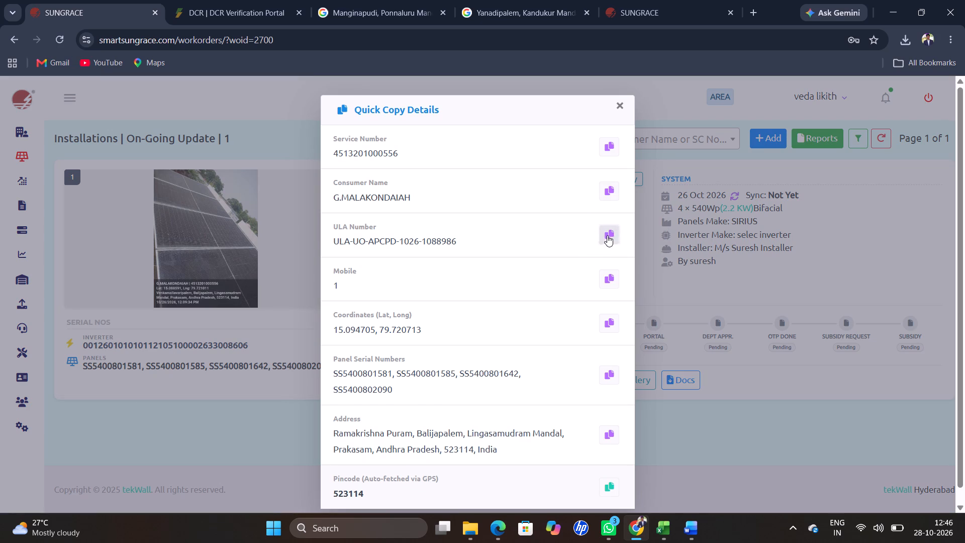
# In the DCR Verification Portal, start a new B2C consumer issue and enter the copied ULA number as the consumer application number.
pyautogui.click(251, 0)
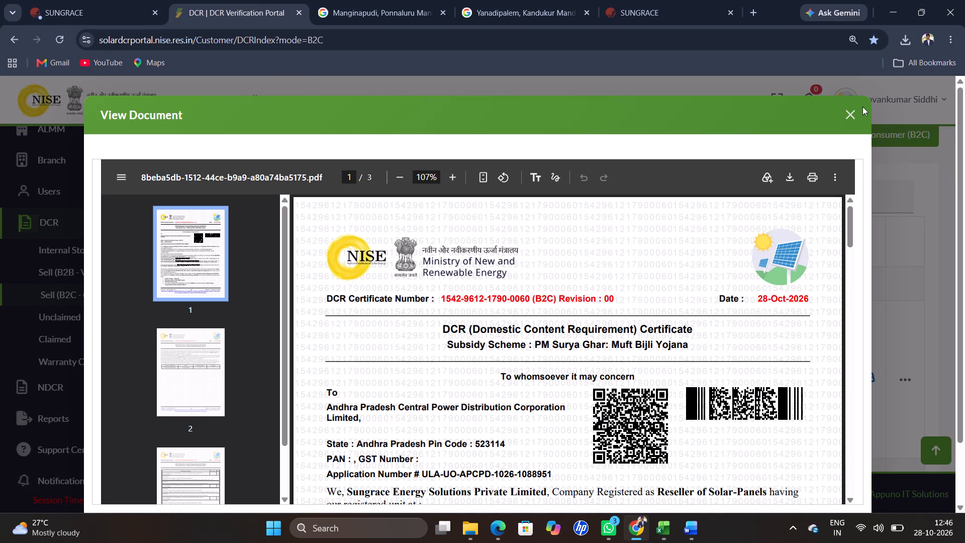
pyautogui.click(848, 113)
pyautogui.click(848, 135)
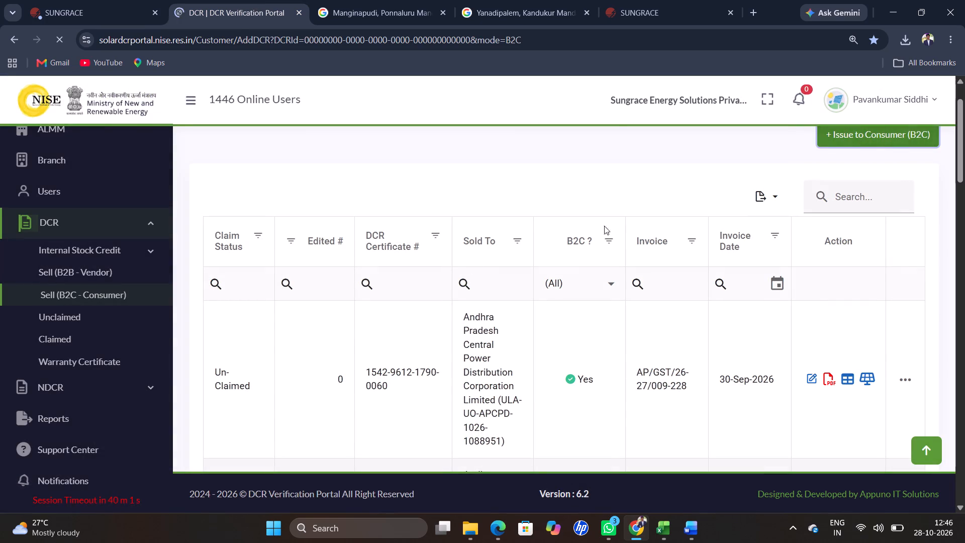
pyautogui.click(464, 277)
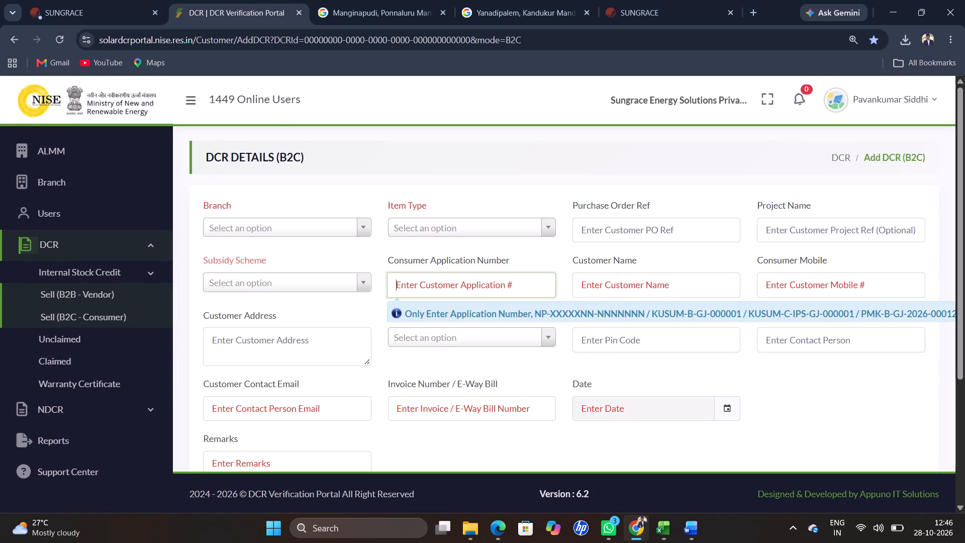
pyautogui.hotkey('ctrl', 'v')
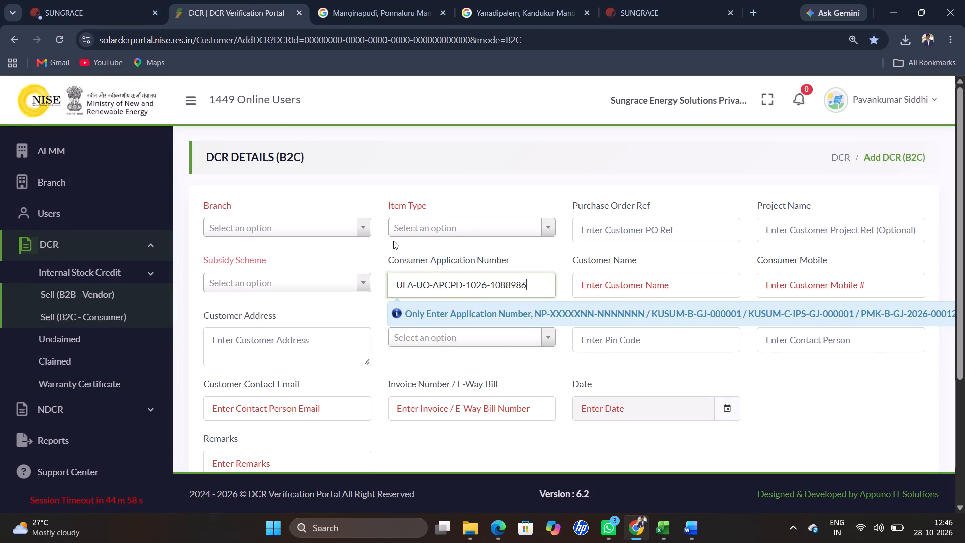
# Set the Andhra Pradesh branch, the PM Surya Ghar: Muft Bijli Yojana subsidy scheme and the Solar Panels item type.
pyautogui.click(318, 224)
pyautogui.click(287, 280)
pyautogui.click(285, 274)
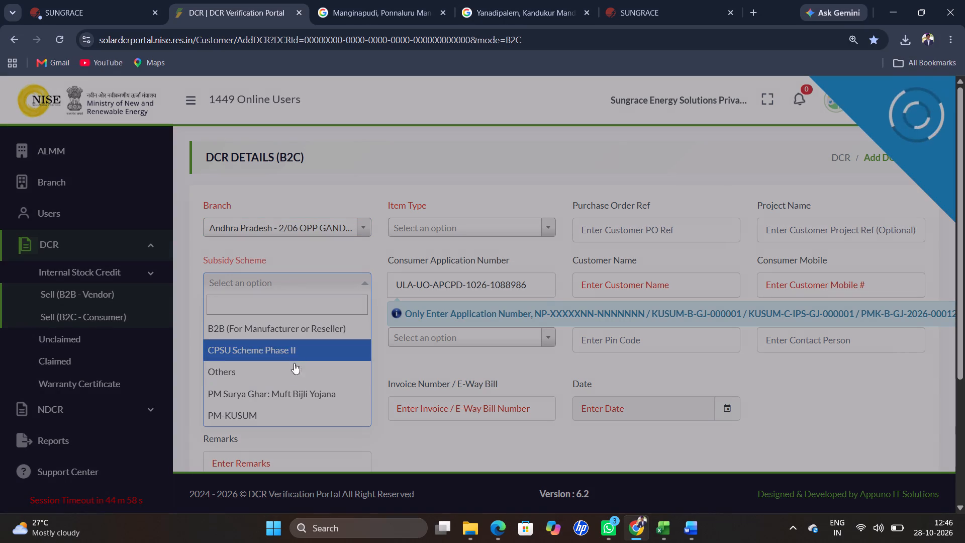
pyautogui.click(303, 393)
pyautogui.click(439, 228)
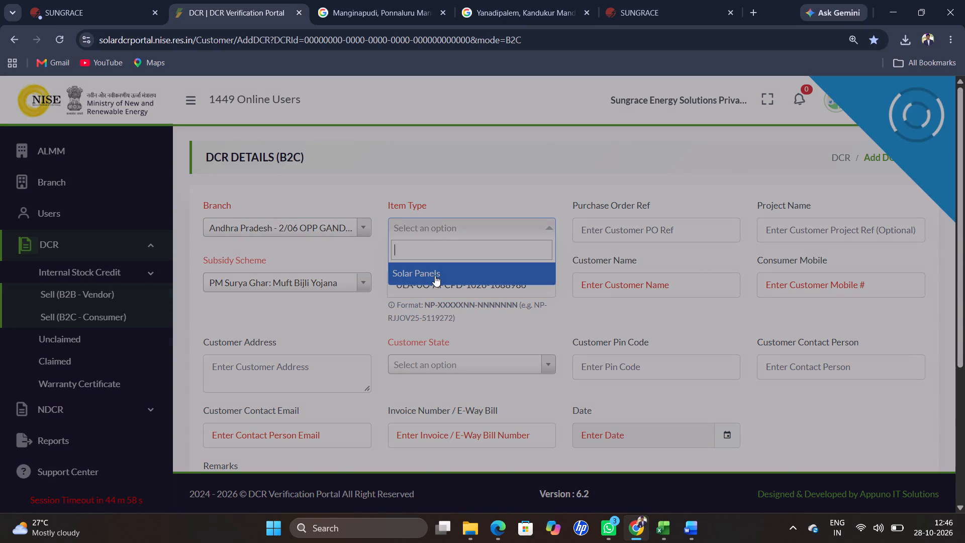
pyautogui.click(435, 276)
pyautogui.click(603, 279)
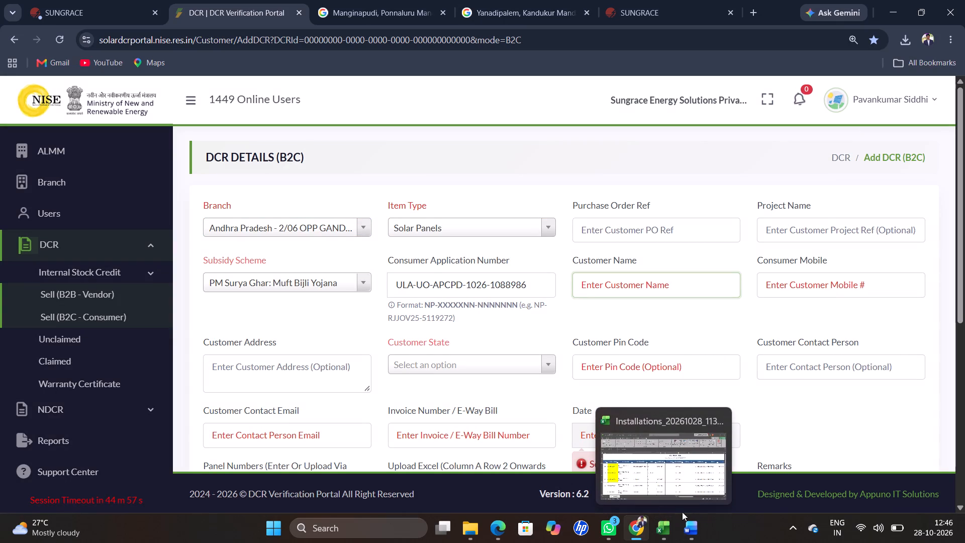
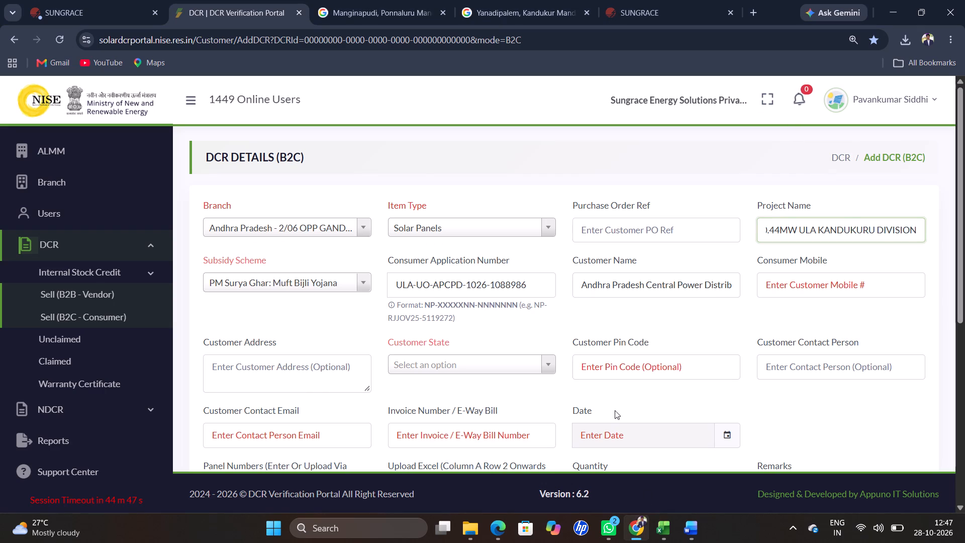
# Copy the contact email address from the Kandukuru basic details document in Word and return to the DCR form in Chrome.
pyautogui.click(789, 283)
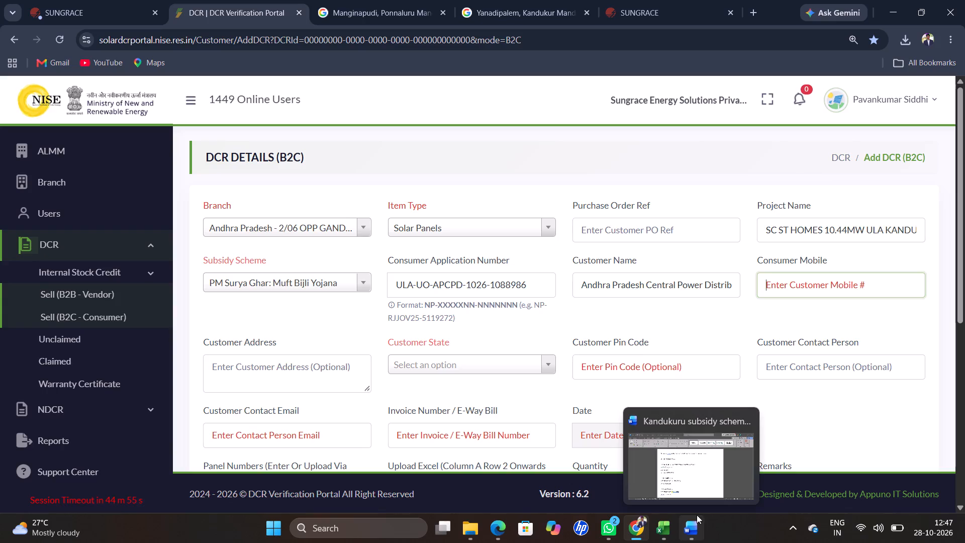
pyautogui.click(700, 477)
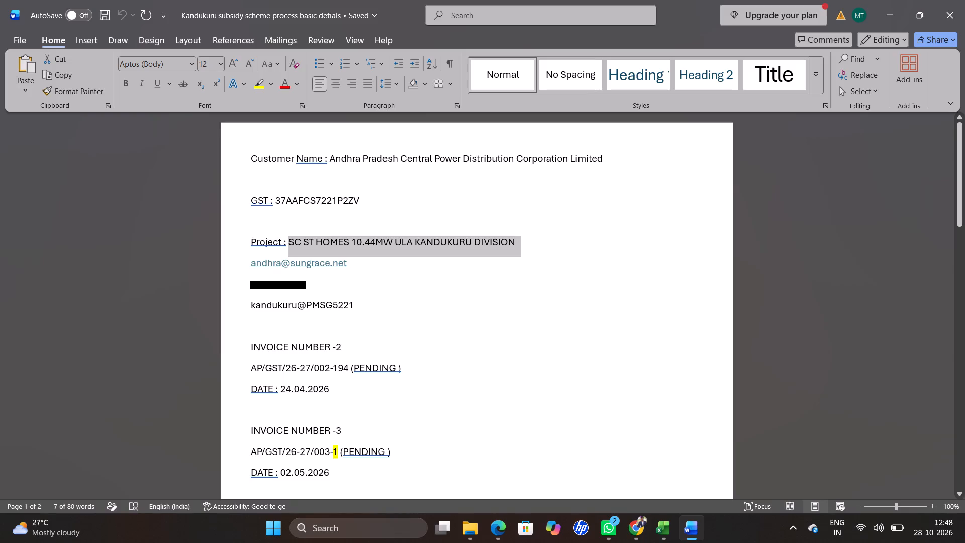
pyautogui.moveTo(358, 268); pyautogui.dragTo(240, 274)
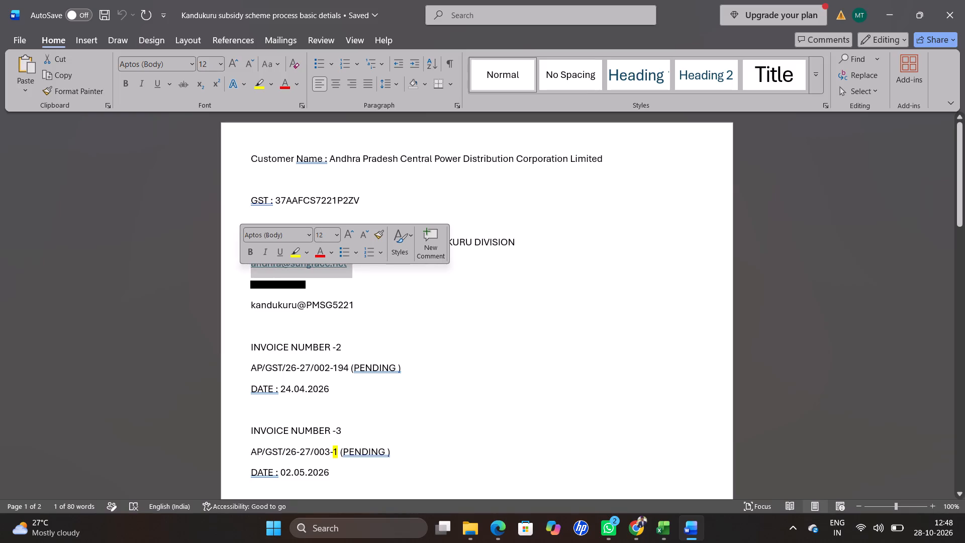
pyautogui.hotkey('ctrl', 'c')
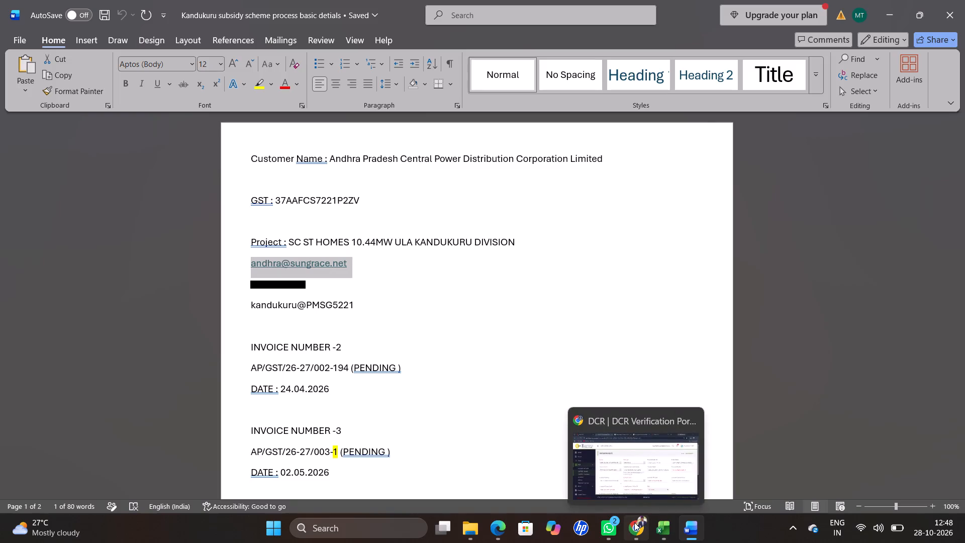
pyautogui.click(642, 479)
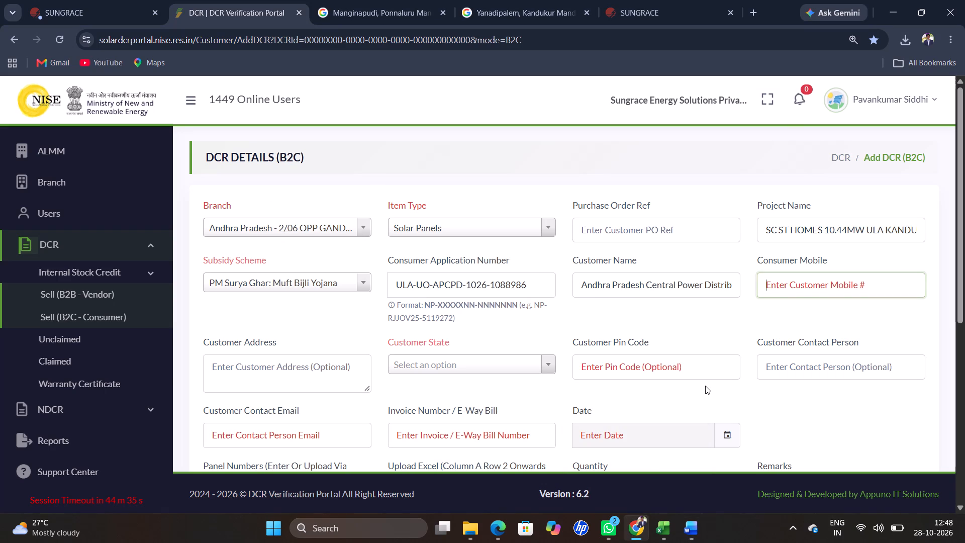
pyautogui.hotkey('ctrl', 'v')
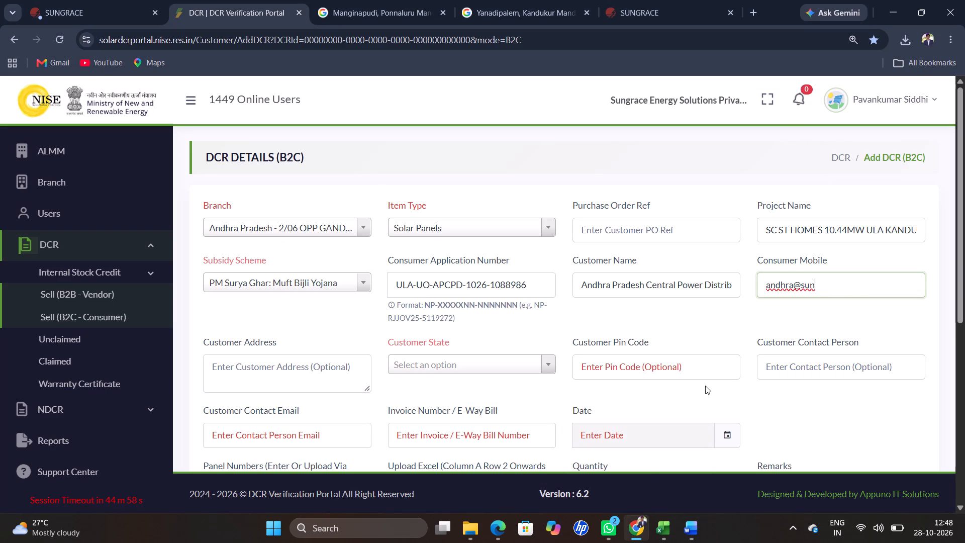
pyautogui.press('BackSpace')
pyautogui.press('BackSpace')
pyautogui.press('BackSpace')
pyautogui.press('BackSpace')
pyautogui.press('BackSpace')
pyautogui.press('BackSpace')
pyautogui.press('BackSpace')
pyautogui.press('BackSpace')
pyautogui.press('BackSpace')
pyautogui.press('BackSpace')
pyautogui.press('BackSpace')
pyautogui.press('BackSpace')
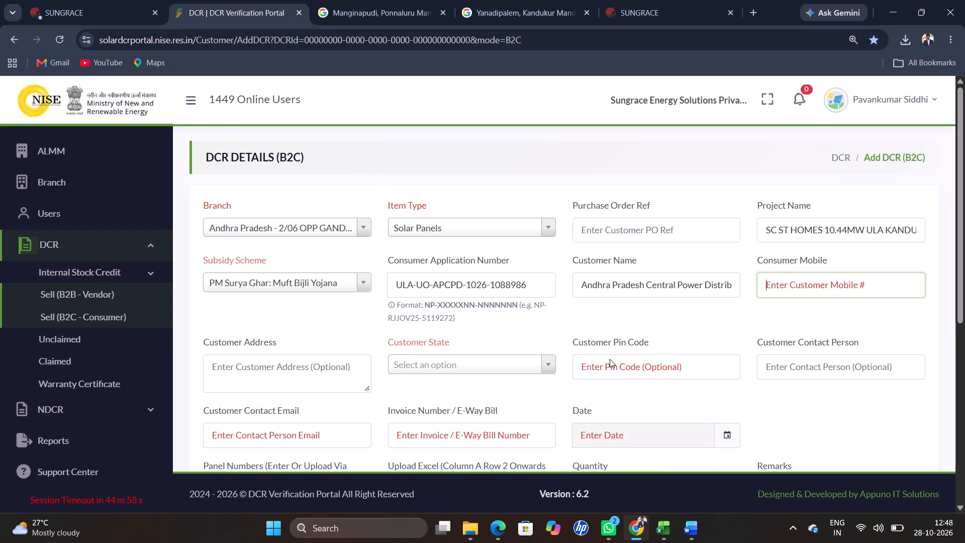
# Fill Customer Contact Email with the copied address and set the Customer State to Andhra Pradesh (37).
pyautogui.scroll(-2, 524, 333)
pyautogui.click(343, 310)
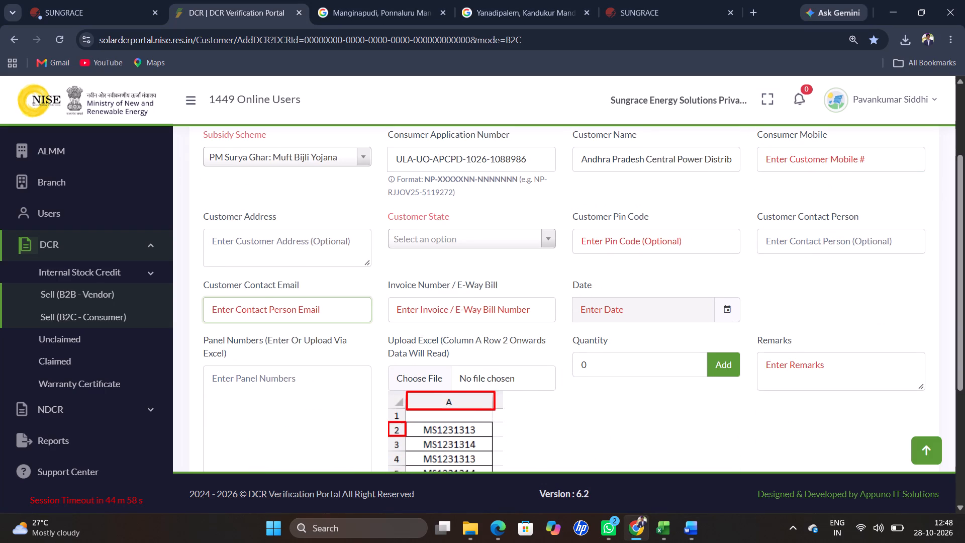
pyautogui.hotkey('ctrl', 'v')
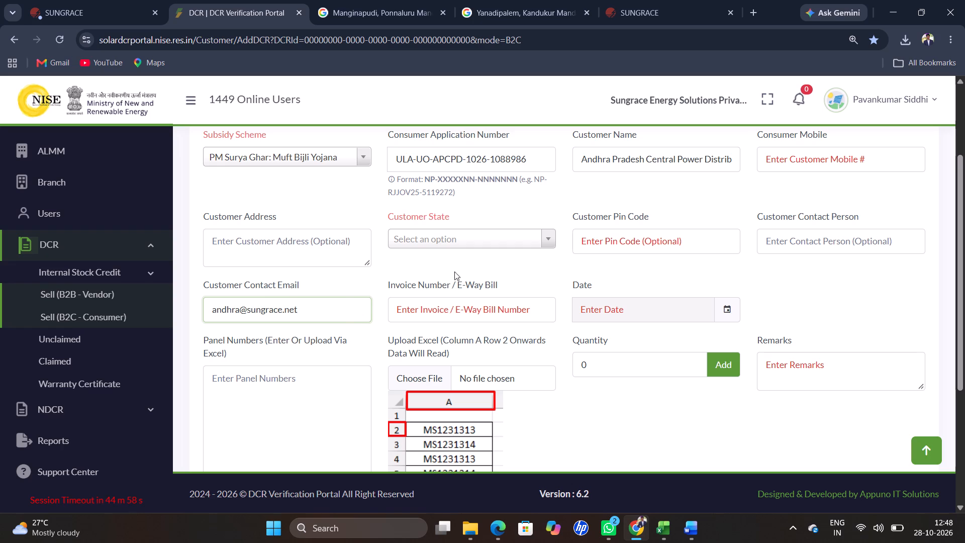
pyautogui.click(437, 236)
pyautogui.click(425, 321)
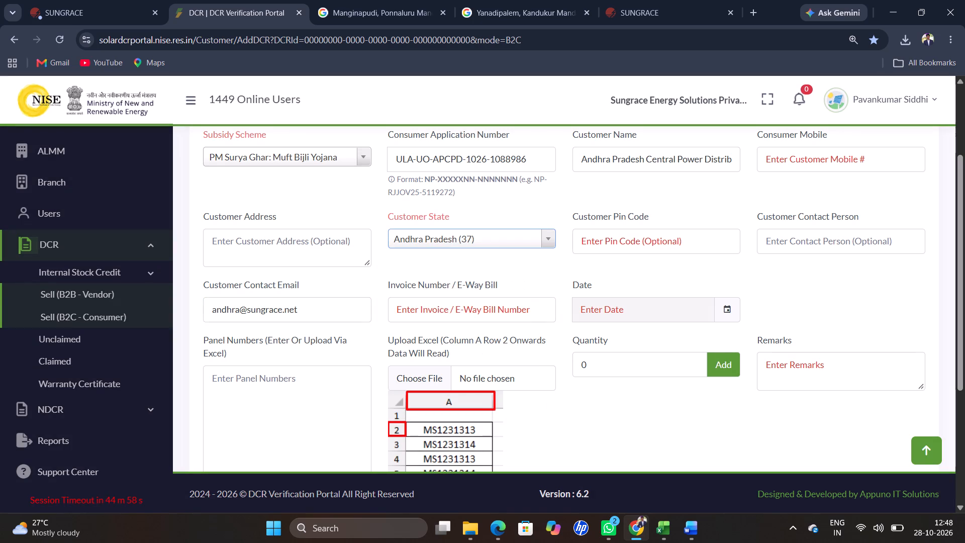
# Copy the mobile number from the Word document into the Consumer Mobile field of the DCR form in Chrome.
pyautogui.click(481, 316)
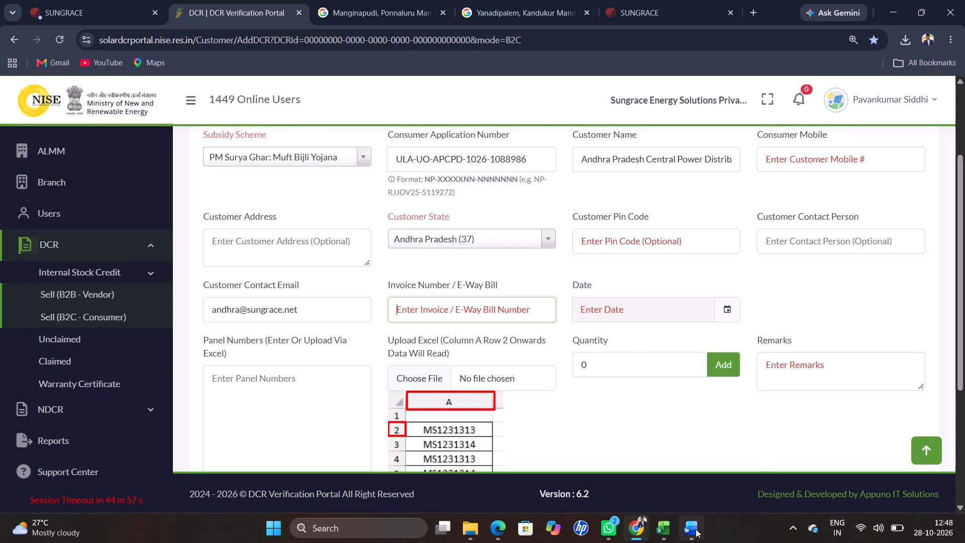
pyautogui.click(678, 475)
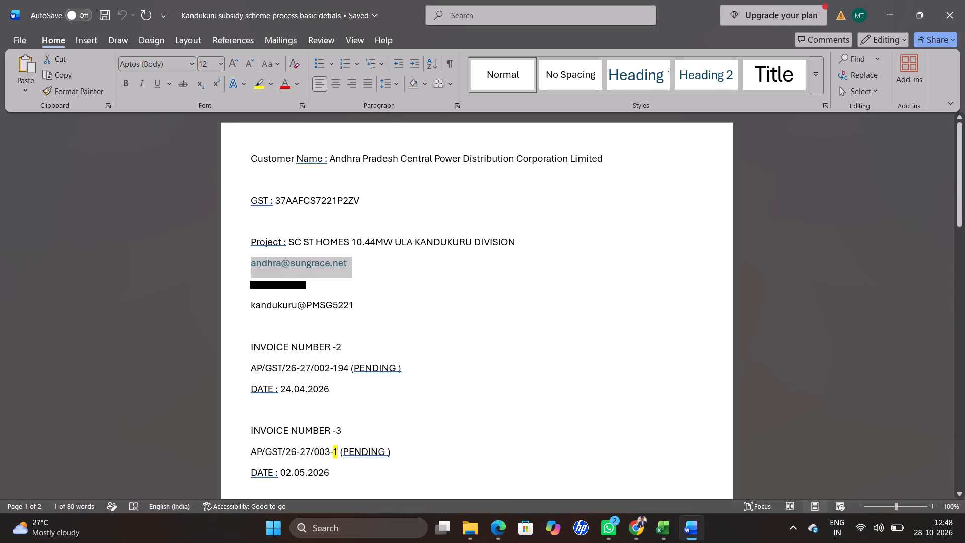
pyautogui.moveTo(237, 285); pyautogui.dragTo(359, 289)
pyautogui.click(359, 289)
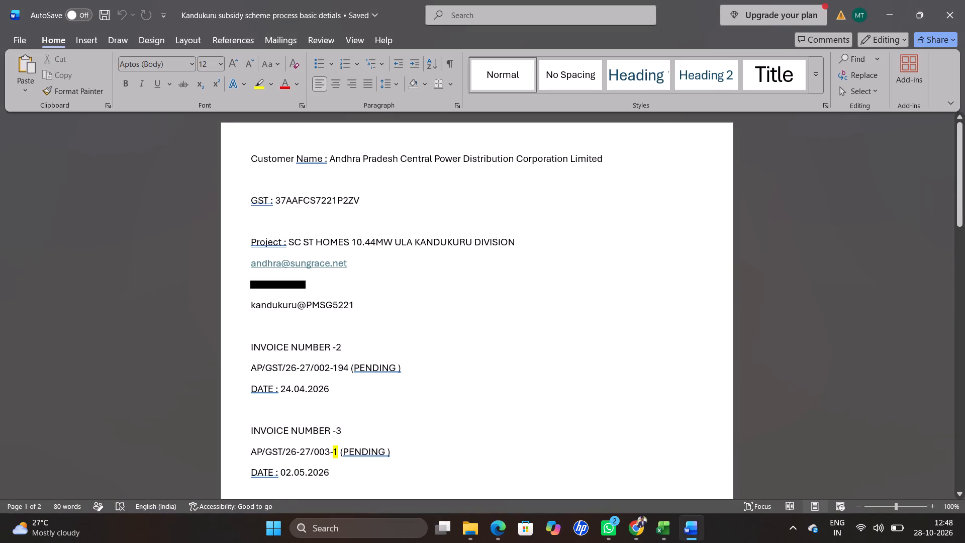
pyautogui.moveTo(356, 288); pyautogui.dragTo(203, 285)
pyautogui.click(203, 285)
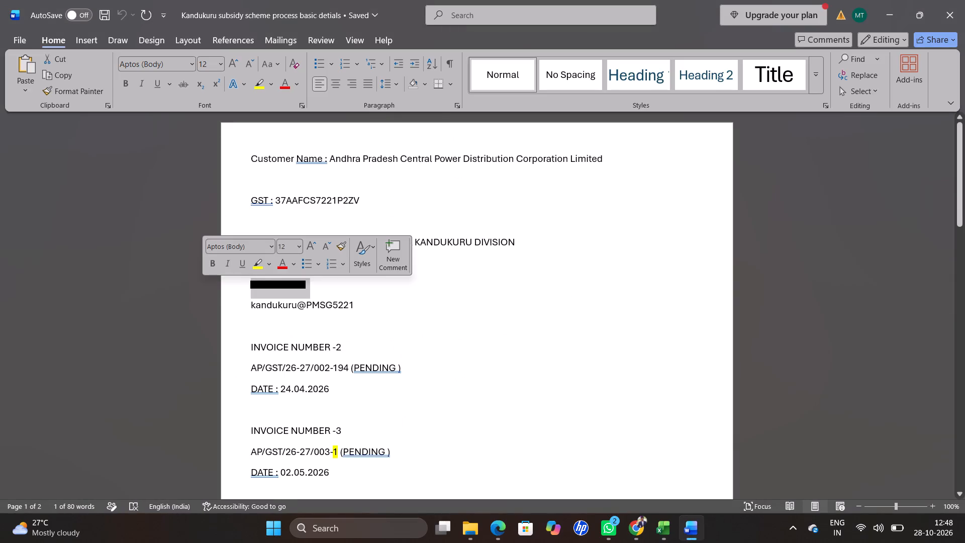
pyautogui.hotkey('ctrl', 'c')
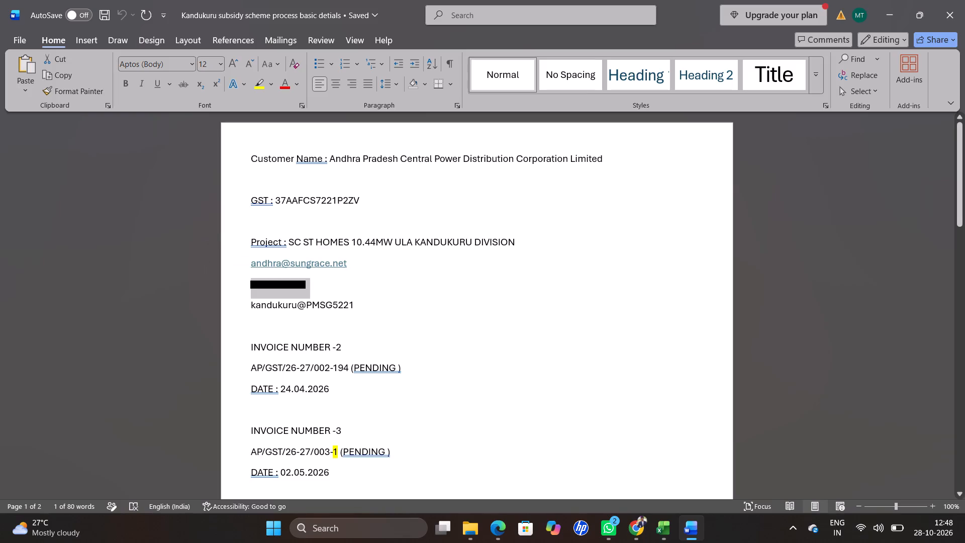
pyautogui.click(633, 471)
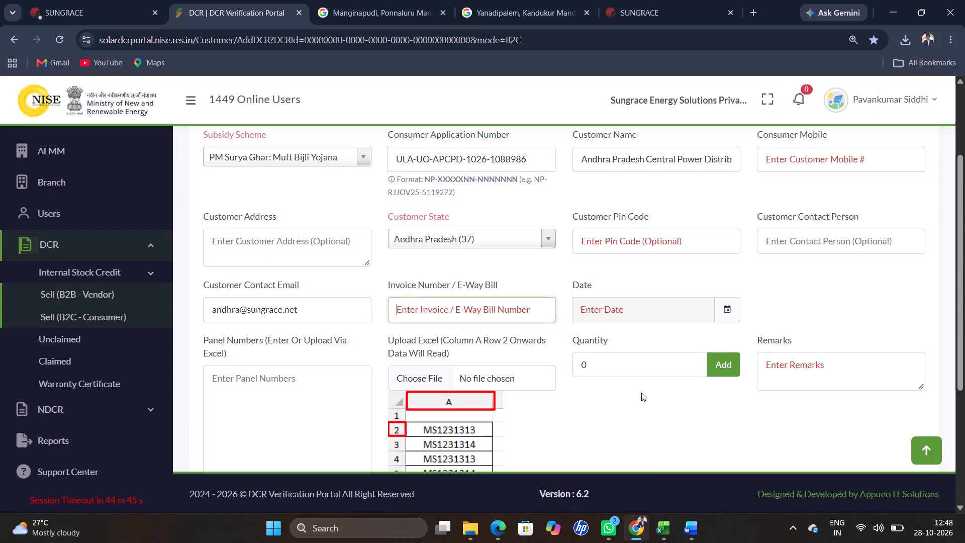
pyautogui.click(771, 161)
pyautogui.hotkey('ctrl', 'v')
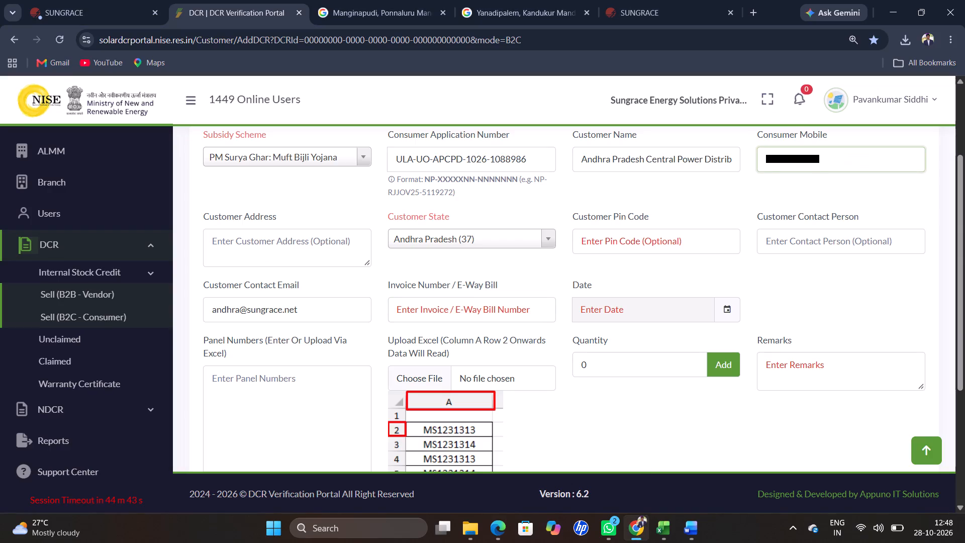
# Fill in the Invoice Number / E-Way Bill field using the Kandukuru basic details document.
pyautogui.click(505, 314)
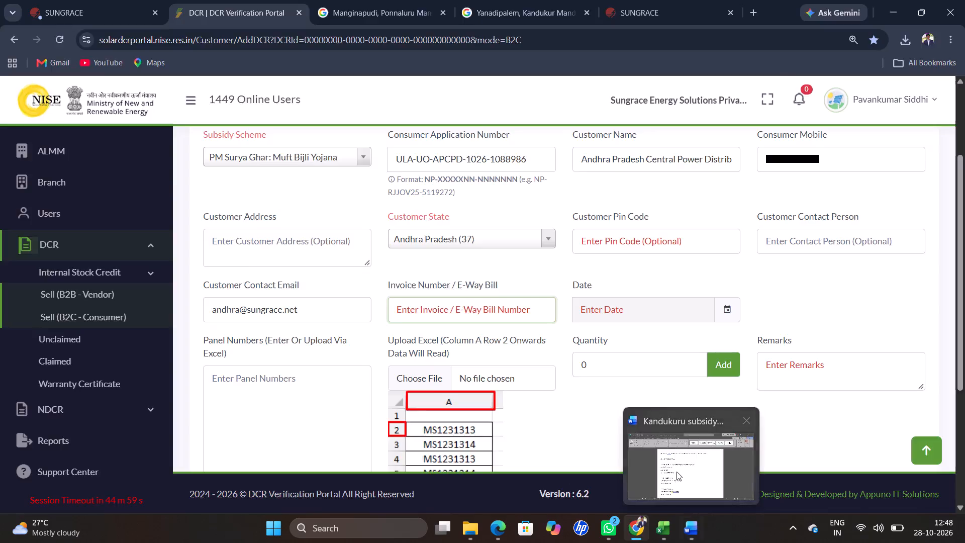
# Switch to the Kandukuru basic details document in Word and look through the invoice numbers and dates for the Invoice Number / E-Way Bill field.
pyautogui.click(676, 470)
pyautogui.scroll(-5, 445, 299)
pyautogui.scroll(-5, 388, 297)
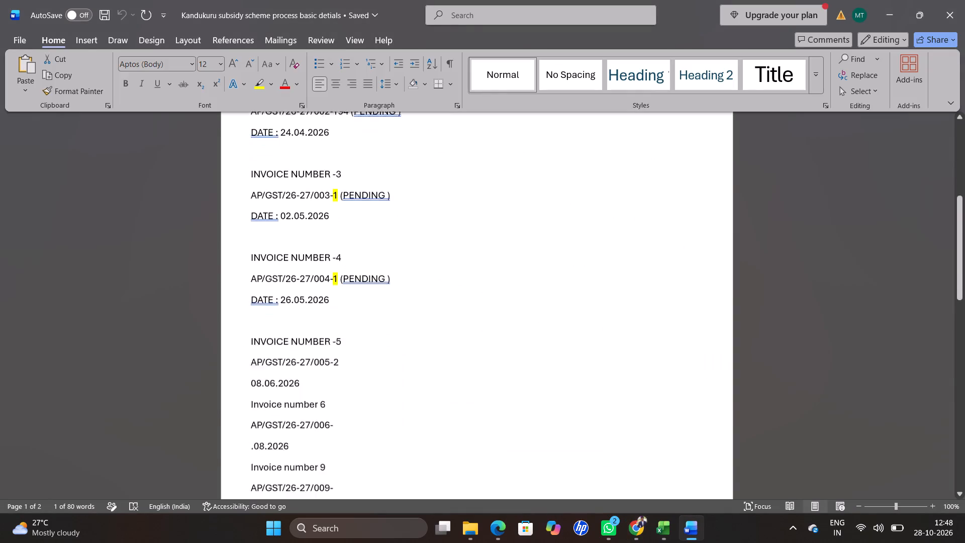
pyautogui.scroll(-3, 353, 313)
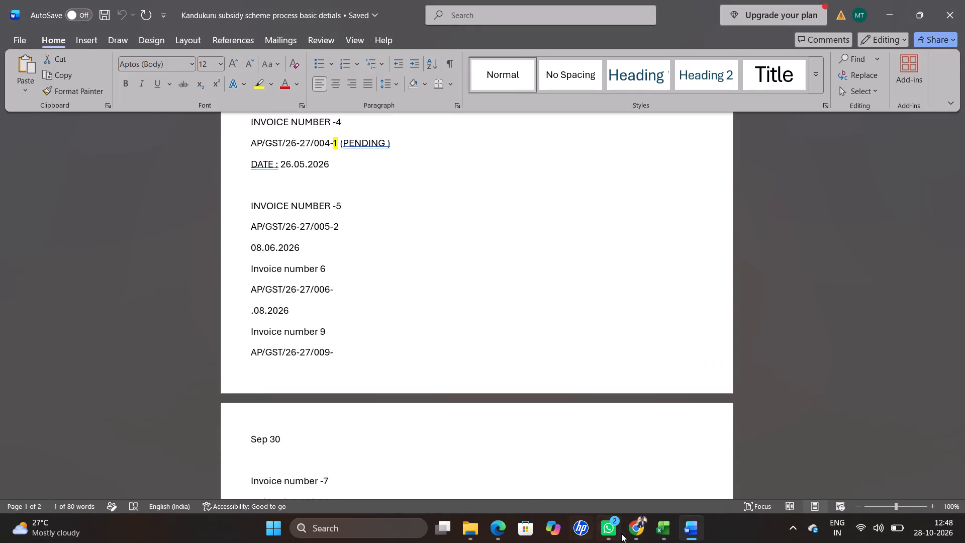
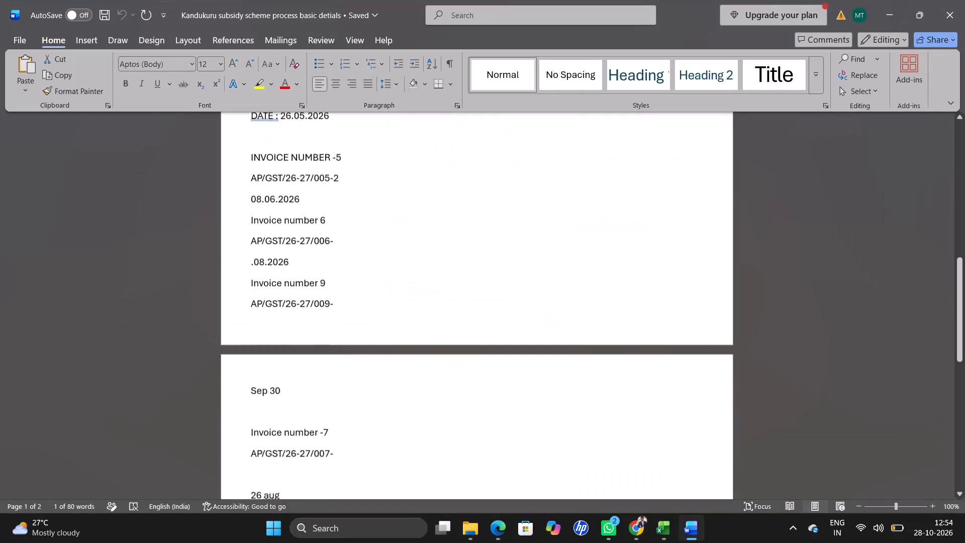
# Copy the invoice 9 number from the Word document into the DCR form in Chrome and complete it as AP/GST/26-27/009-229.
pyautogui.scroll(-3, 306, 280)
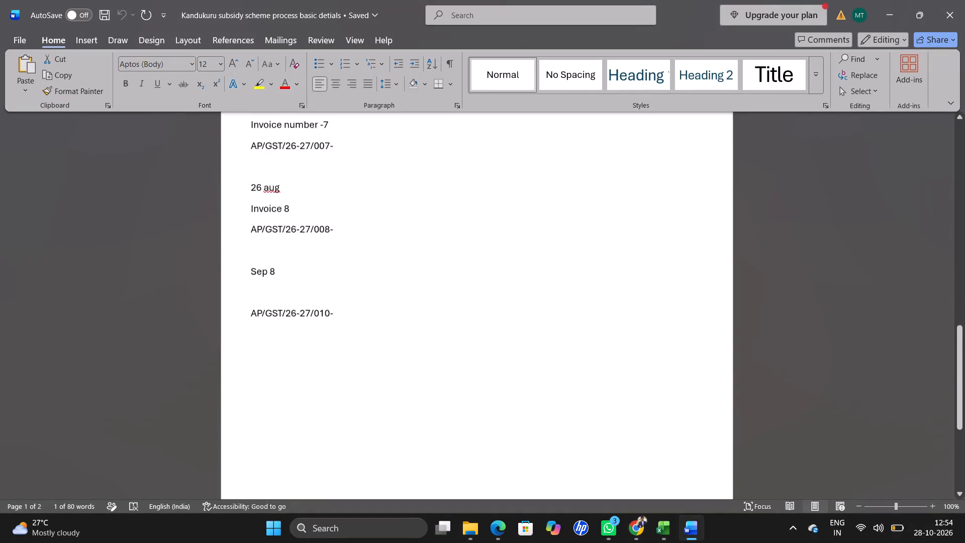
pyautogui.scroll(5, 306, 280)
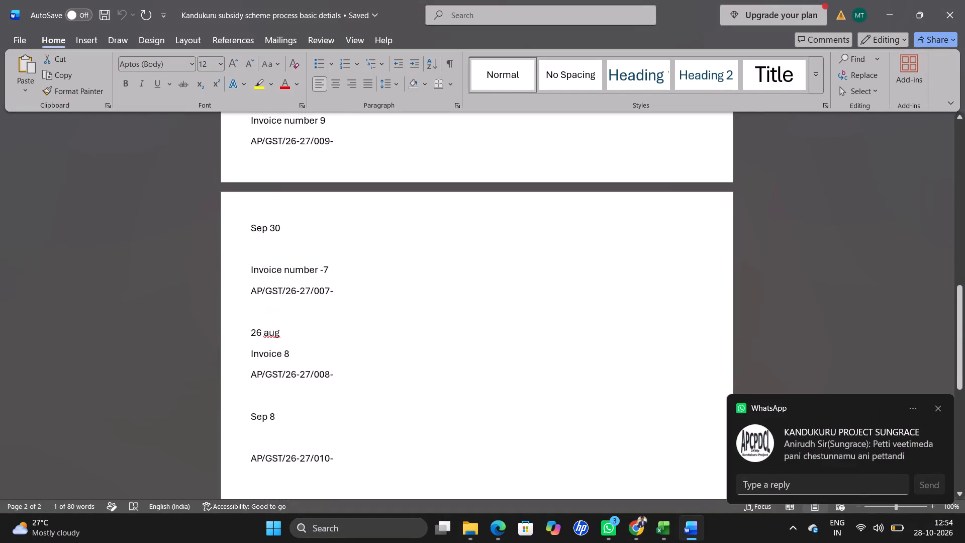
pyautogui.moveTo(349, 139); pyautogui.dragTo(212, 160)
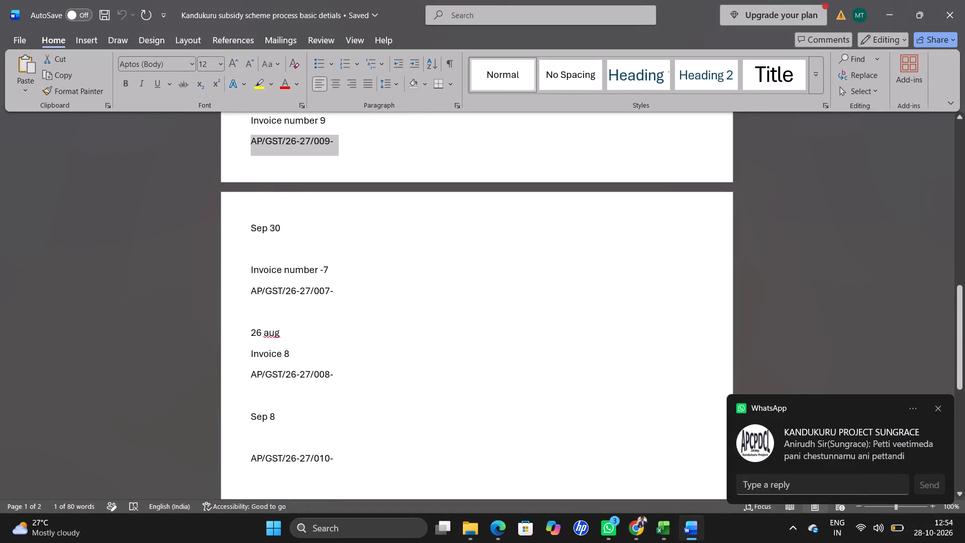
pyautogui.hotkey('ctrl', 'c')
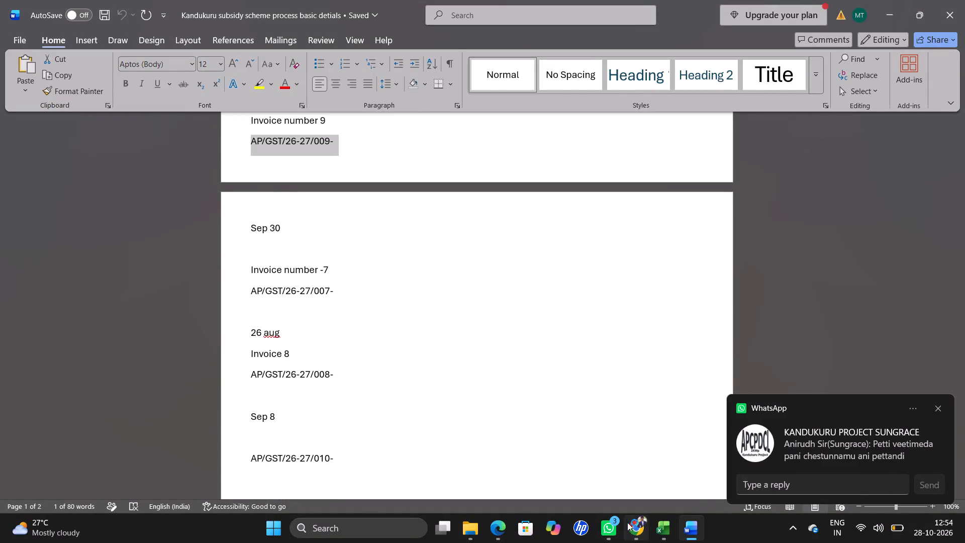
pyautogui.click(632, 477)
pyautogui.hotkey('ctrl', 'v')
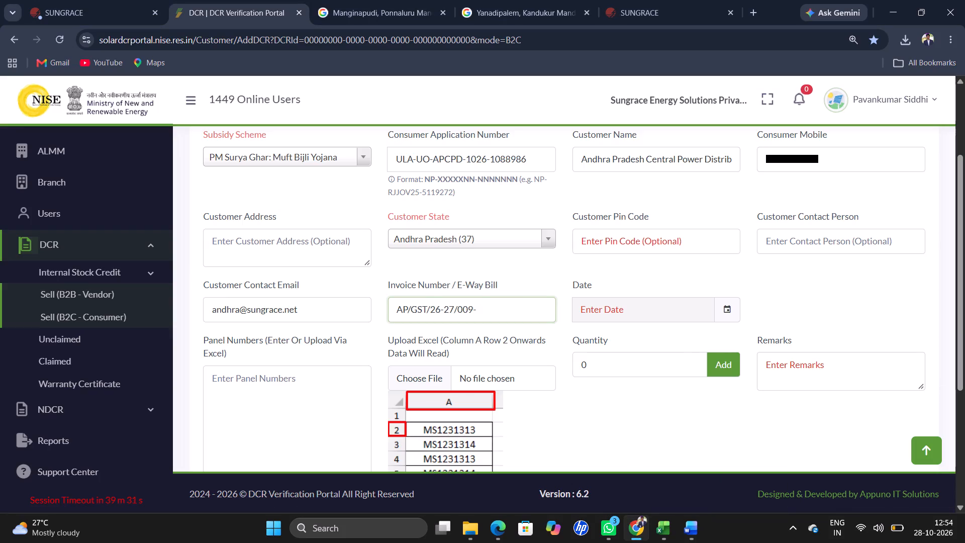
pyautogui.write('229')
# Set the invoice date in the DCR form to 30-Sep-2026.
pyautogui.click(648, 310)
pyautogui.click(577, 334)
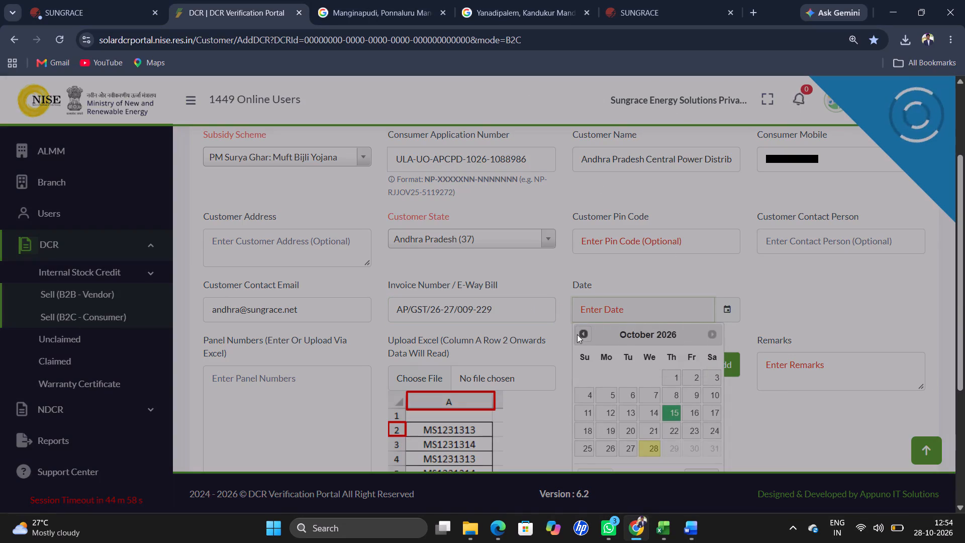
pyautogui.click(649, 449)
pyautogui.click(343, 442)
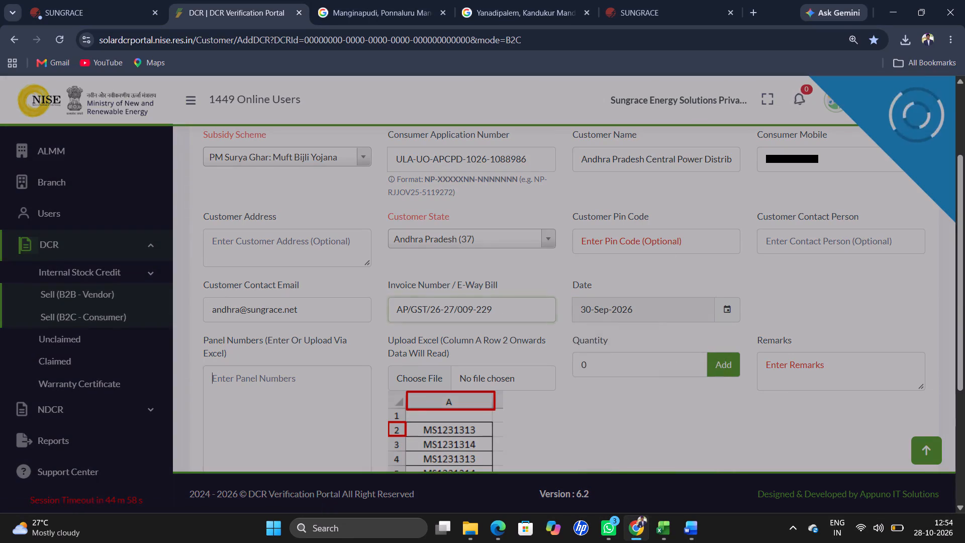
pyautogui.click(67, 0)
pyautogui.click(589, 125)
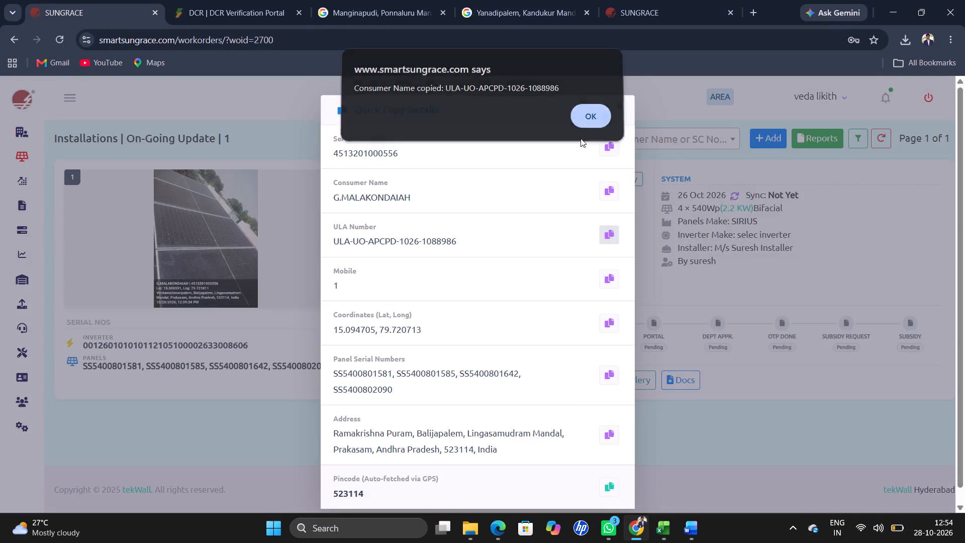
pyautogui.click(600, 372)
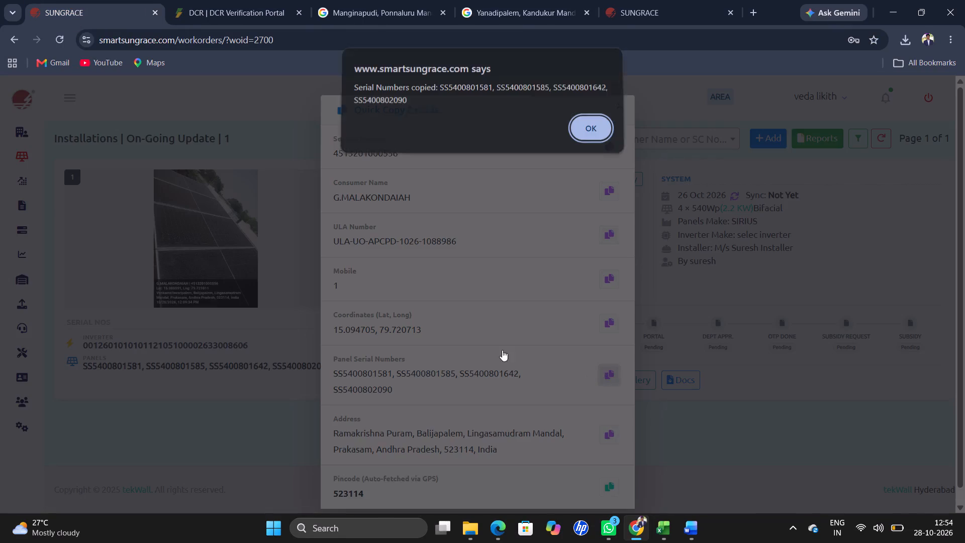
pyautogui.click(270, 0)
pyautogui.hotkey('ctrl', 'v')
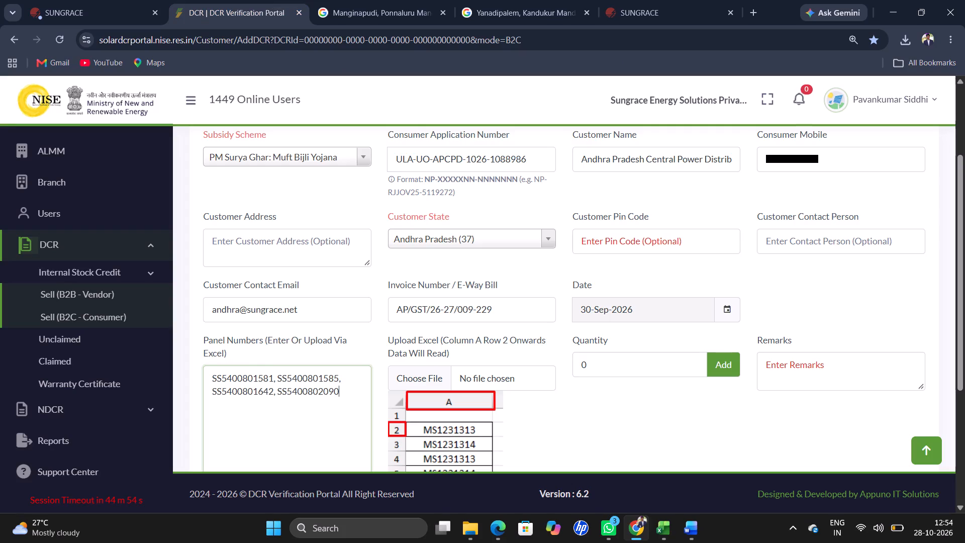
pyautogui.press('Left')
pyautogui.press('Left')
pyautogui.press('Left')
pyautogui.press('Left')
pyautogui.press('Left')
pyautogui.press('Left')
pyautogui.press('Left')
pyautogui.press('Left')
pyautogui.press('Left')
pyautogui.press('Left')
pyautogui.press('Left')
pyautogui.press('Left')
pyautogui.press('BackSpace')
pyautogui.press('BackSpace')
pyautogui.press('Return')
pyautogui.press('Up')
pyautogui.press('Up')
pyautogui.press('Up')
pyautogui.press('Up')
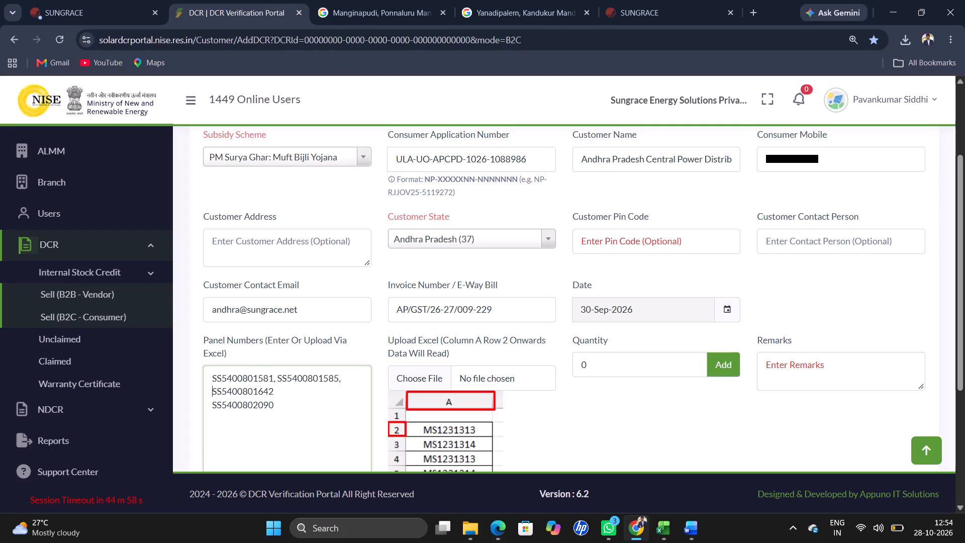
pyautogui.press('Right')
pyautogui.press('Right')
pyautogui.press('Right')
pyautogui.press('Right')
pyautogui.press('Right')
pyautogui.press('Right')
pyautogui.press('Right')
pyautogui.press('Right')
pyautogui.press('Right')
pyautogui.press('Right')
pyautogui.press('Right')
pyautogui.press('Right')
pyautogui.press('Right')
pyautogui.press('Right')
pyautogui.press('BackSpace')
pyautogui.press('BackSpace')
pyautogui.press('Return')
pyautogui.press('Right')
pyautogui.press('Right')
pyautogui.press('Right')
pyautogui.press('Right')
pyautogui.press('Right')
pyautogui.press('Right')
pyautogui.press('Right')
pyautogui.press('Right')
pyautogui.press('Right')
pyautogui.press('Right')
pyautogui.press('Right')
pyautogui.press('Right')
pyautogui.press('Right')
pyautogui.press('Right')
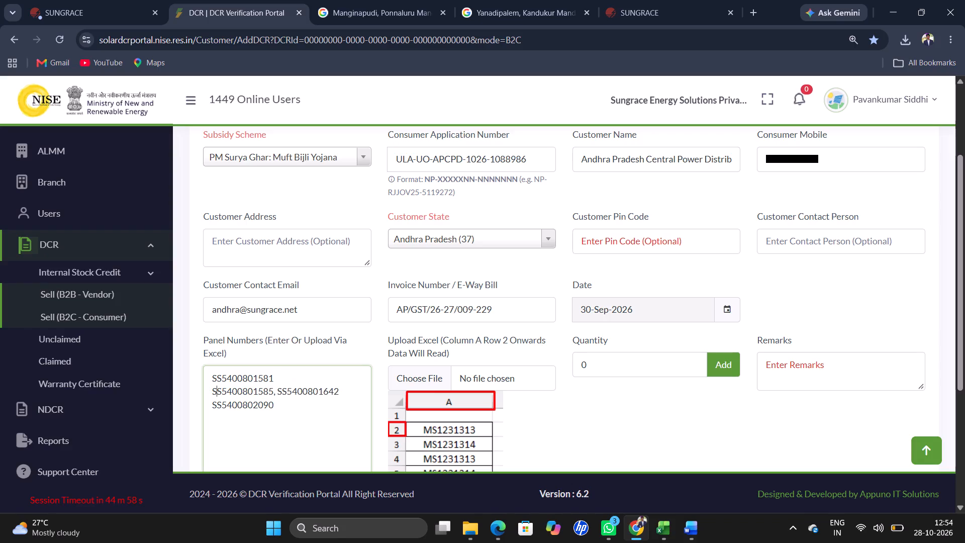
pyautogui.press('Right')
pyautogui.press('Left')
pyautogui.press('BackSpace')
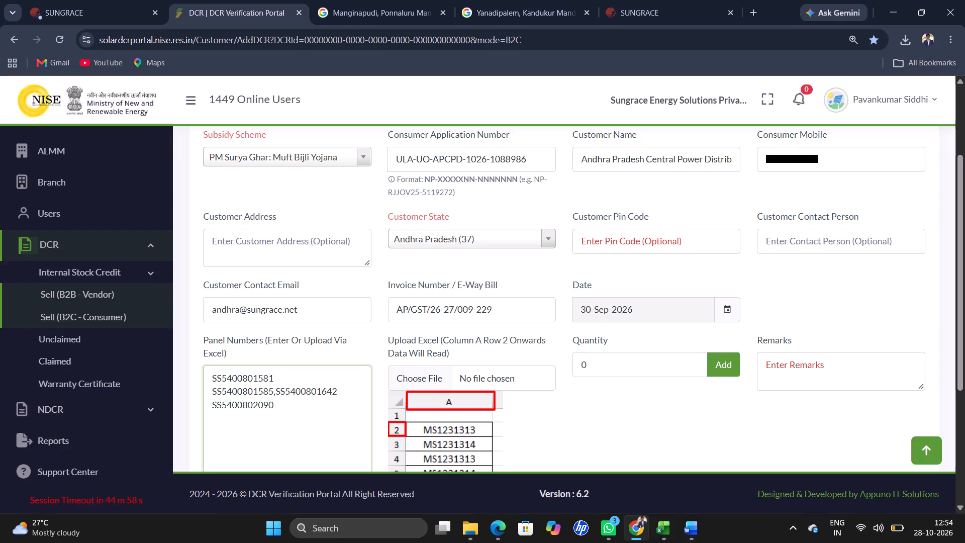
pyautogui.press('BackSpace')
pyautogui.press('Return')
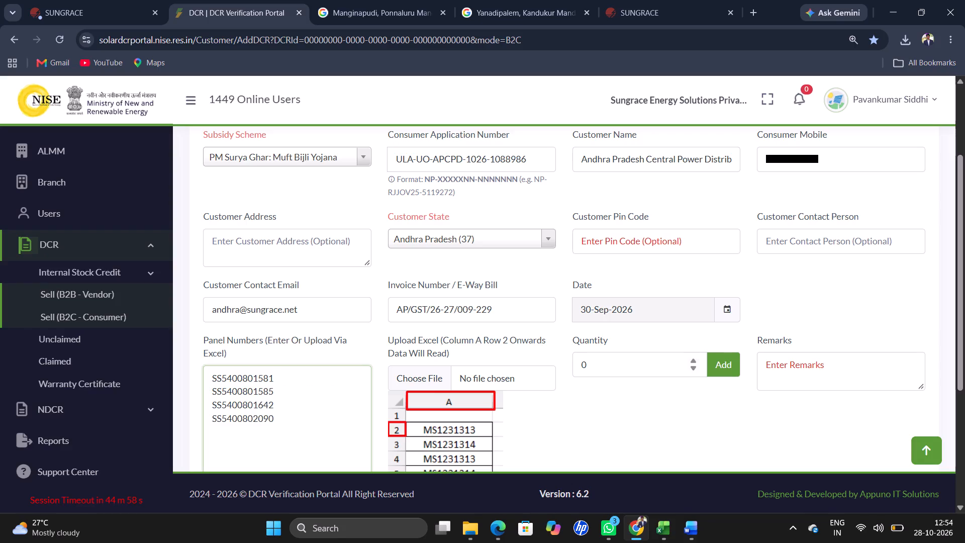
# Add the four entered panel serial numbers to the DCR entry as a quantity of 4.
pyautogui.click(619, 371)
pyautogui.scroll(5, 619, 371)
pyautogui.scroll(-1, 619, 371)
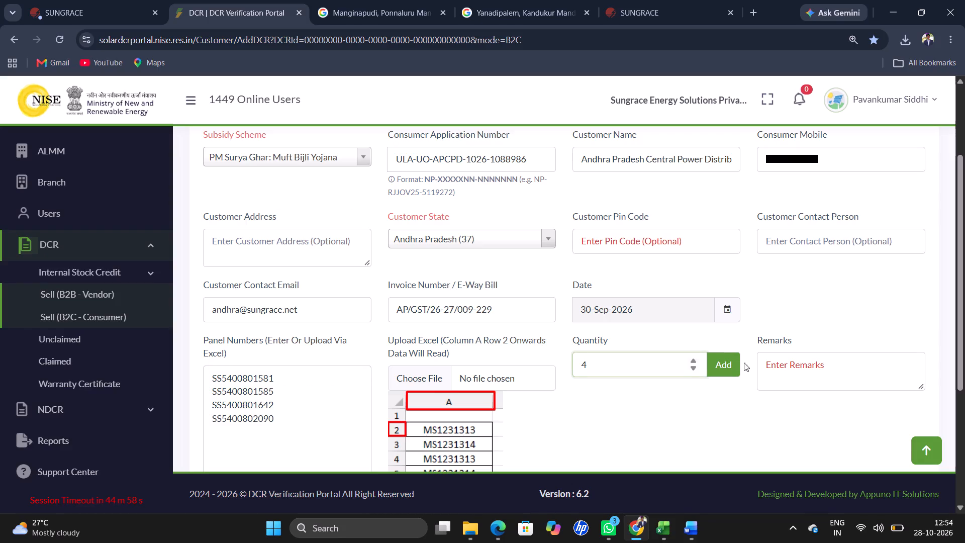
pyautogui.click(743, 369)
pyautogui.click(738, 373)
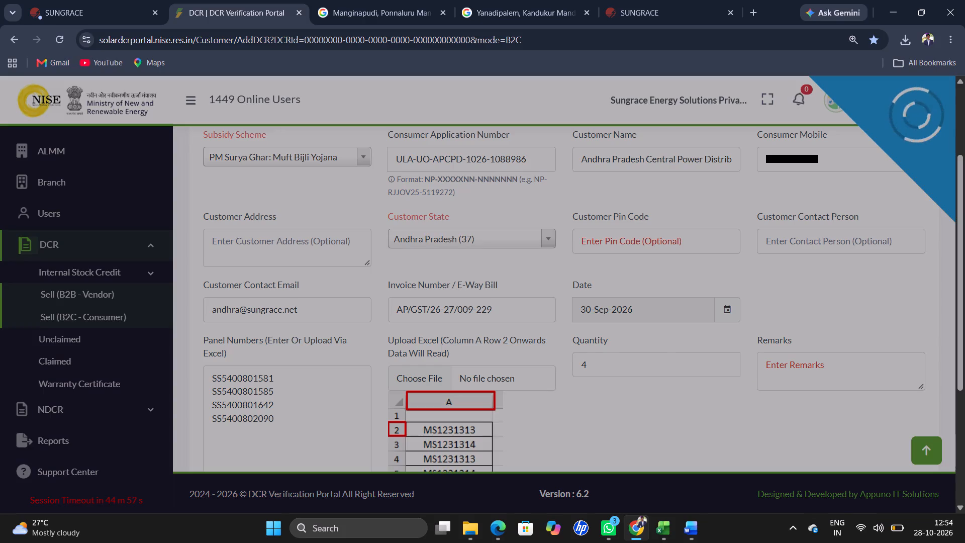
# Copy the installation address from the SUNGRACE work order's Quick Copy Details into the Remarks field of the DCR form.
pyautogui.click(790, 375)
pyautogui.click(59, 18)
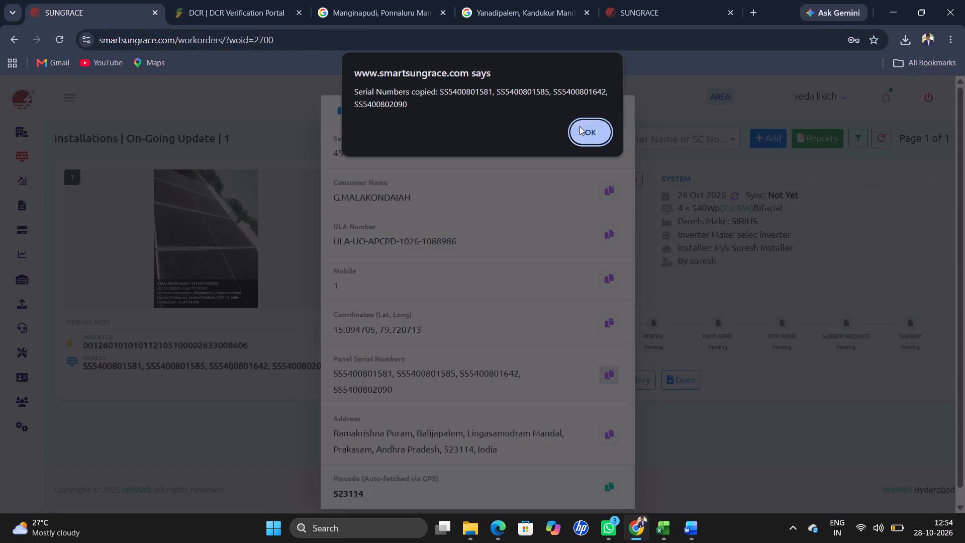
pyautogui.click(580, 126)
pyautogui.click(611, 429)
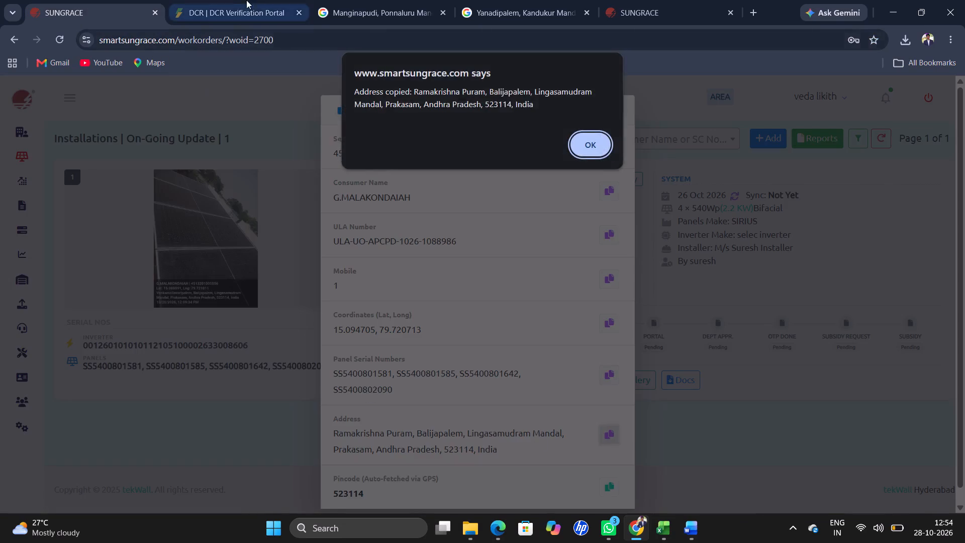
pyautogui.click(248, 0)
pyautogui.hotkey('ctrl', 'v')
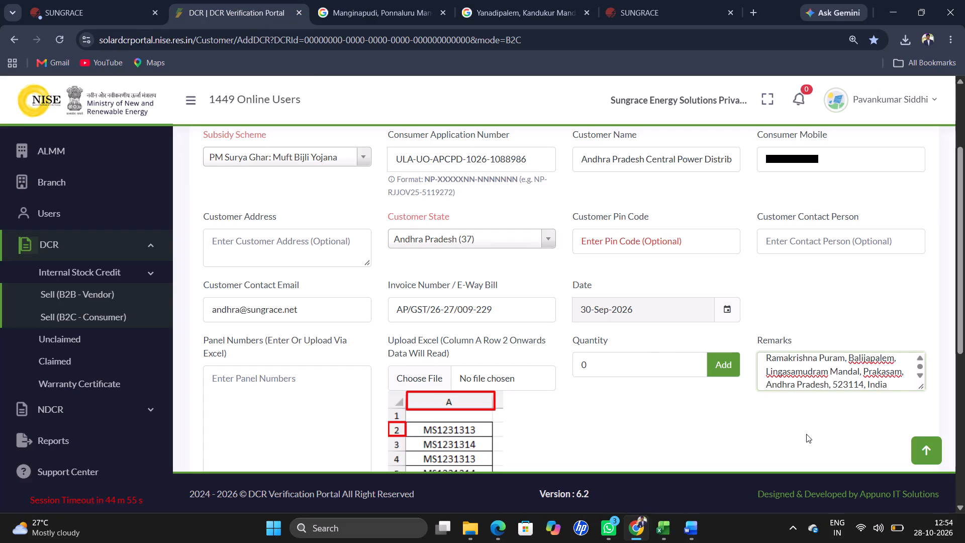
# Copy the pincode from the SUNGRACE work order's Quick Copy Details into the Customer Pin Code field of the DCR form.
pyautogui.click(673, 239)
pyautogui.click(106, 0)
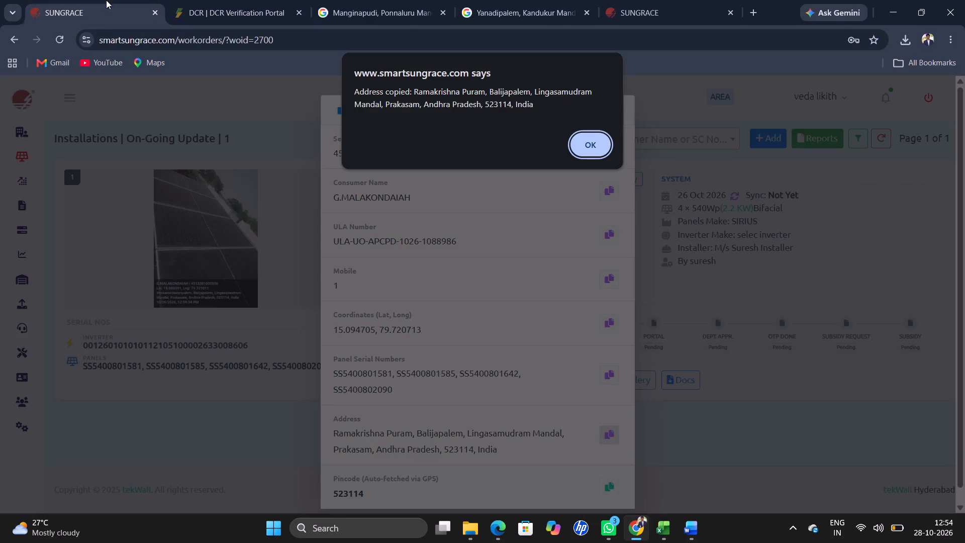
pyautogui.click(579, 142)
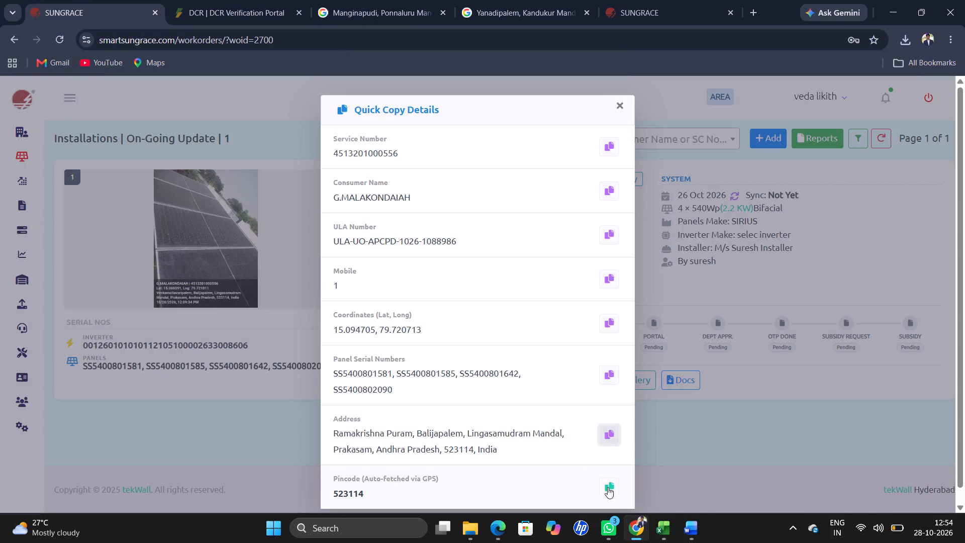
pyautogui.click(615, 490)
pyautogui.moveTo(215, 122); pyautogui.dragTo(220, 113)
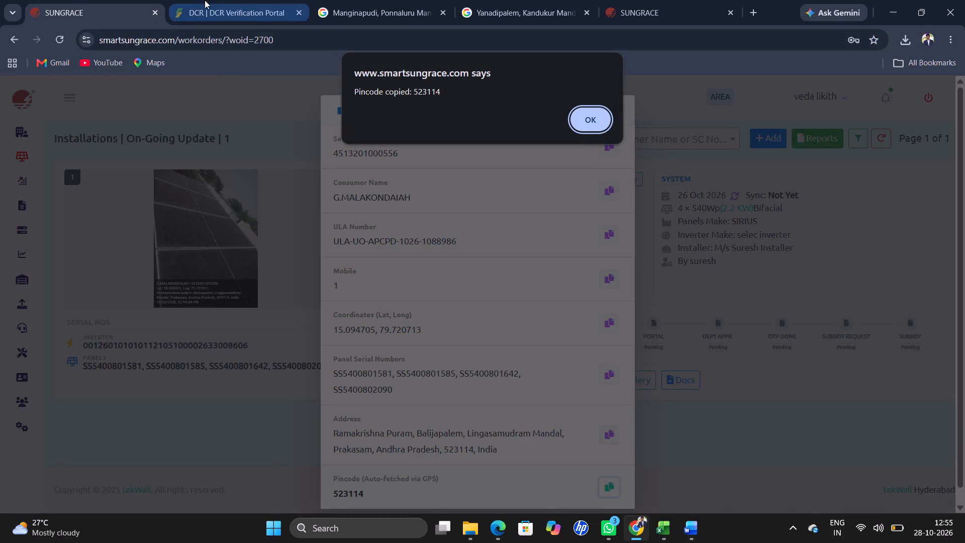
pyautogui.click(204, 0)
pyautogui.hotkey('ctrl', 'v')
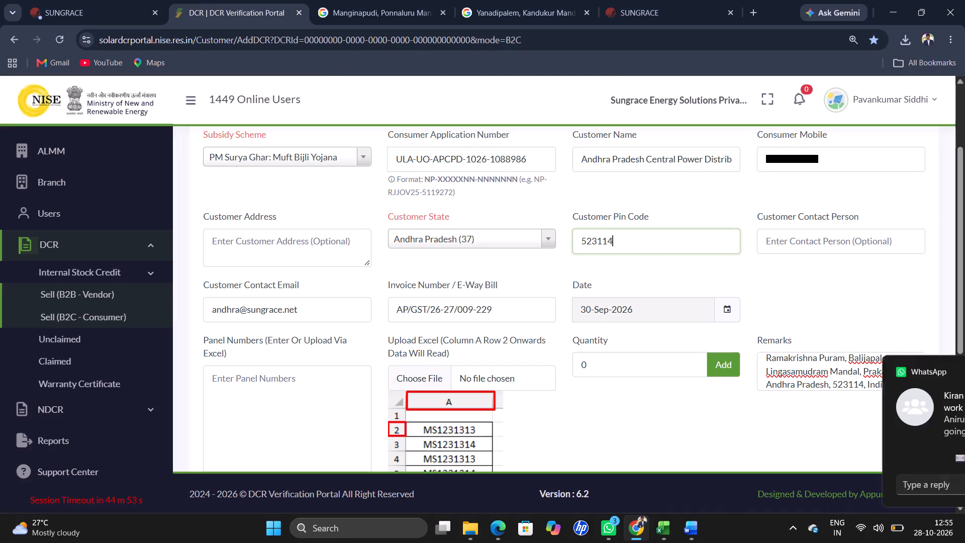
pyautogui.scroll(-2, 507, 166)
pyautogui.scroll(-1, 902, 261)
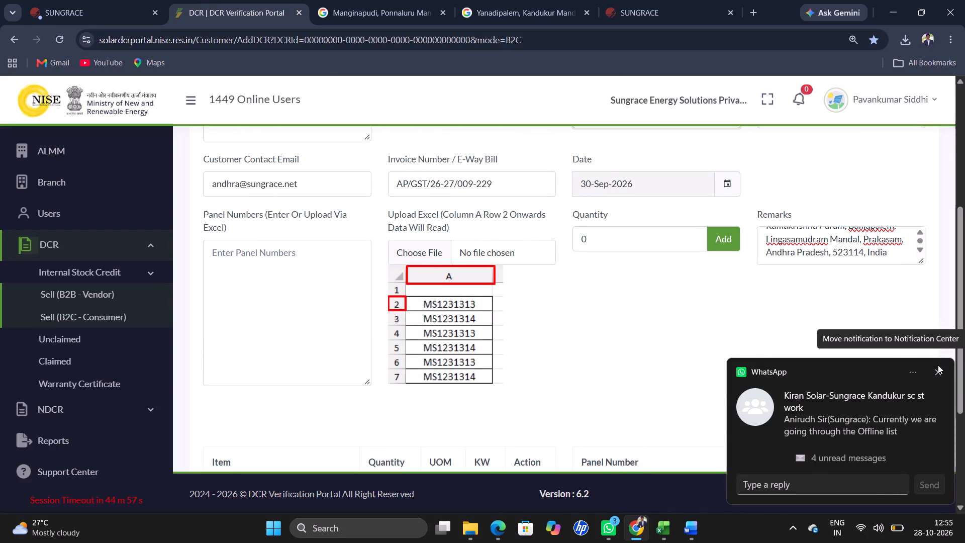
pyautogui.doubleClick(940, 367)
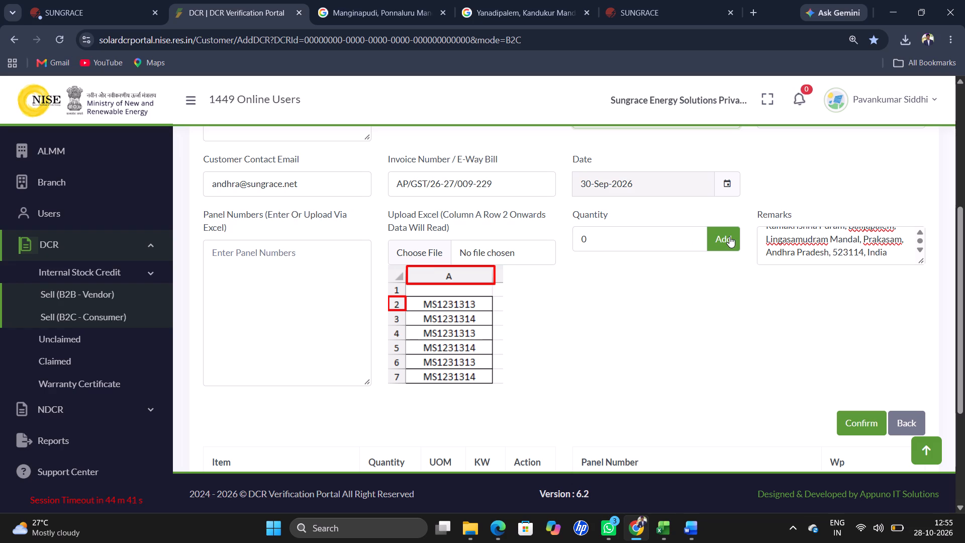
pyautogui.scroll(-4, 729, 236)
pyautogui.click(884, 233)
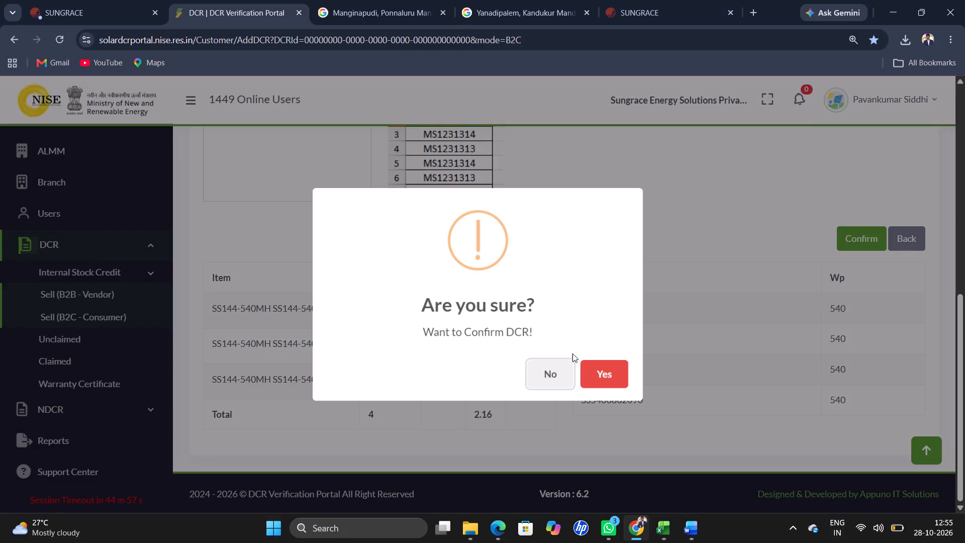
pyautogui.click(619, 377)
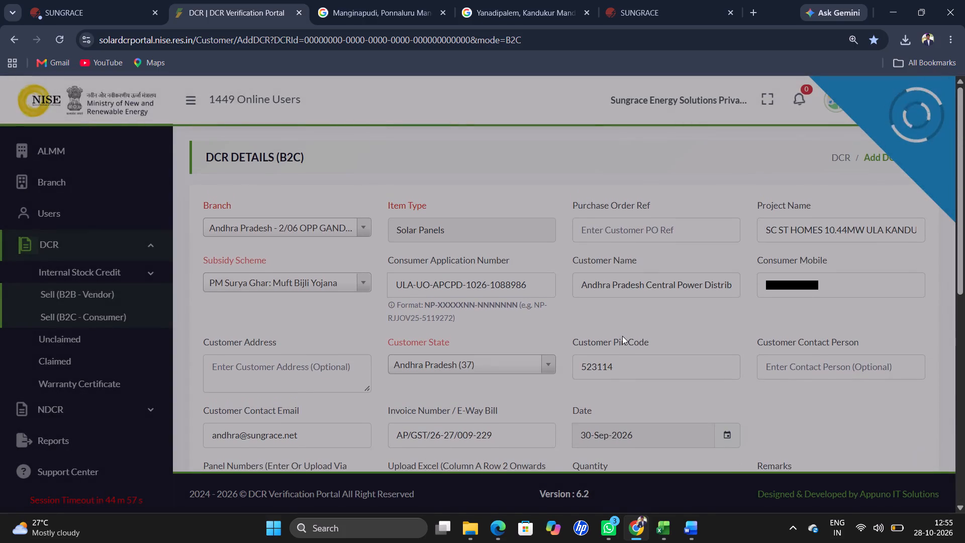
# Create a new folder named 229_ inside the DCR009 folder in File Explorer.
pyautogui.click(436, 464)
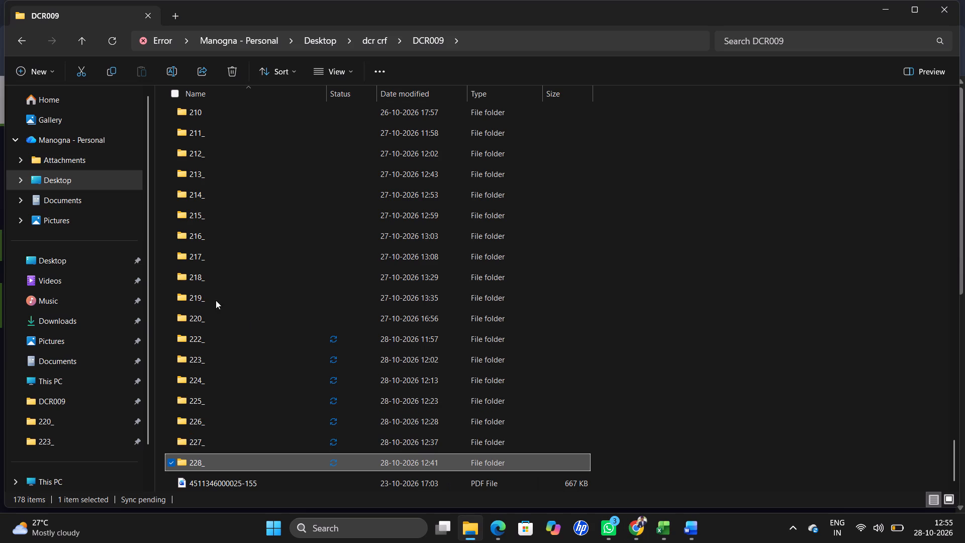
pyautogui.click(38, 66)
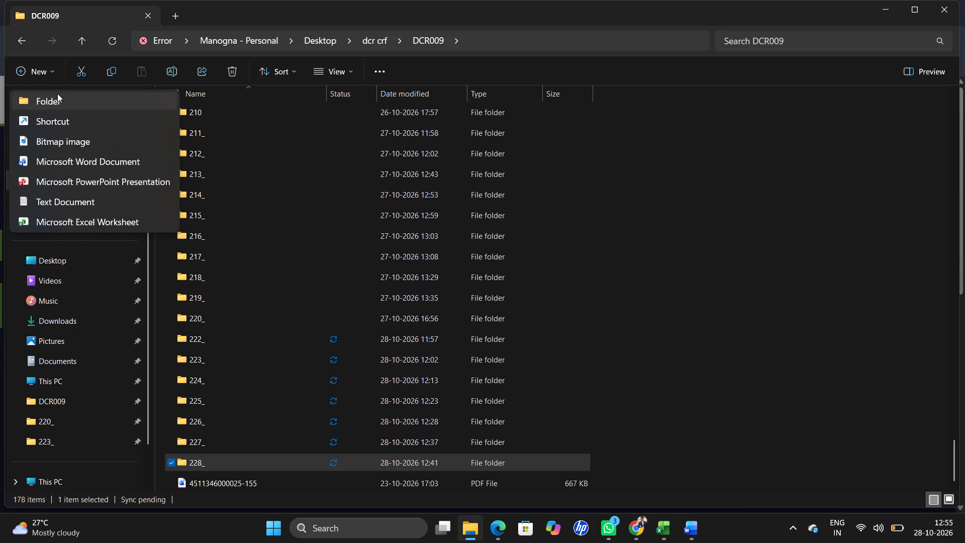
pyautogui.click(57, 94)
pyautogui.write('229')
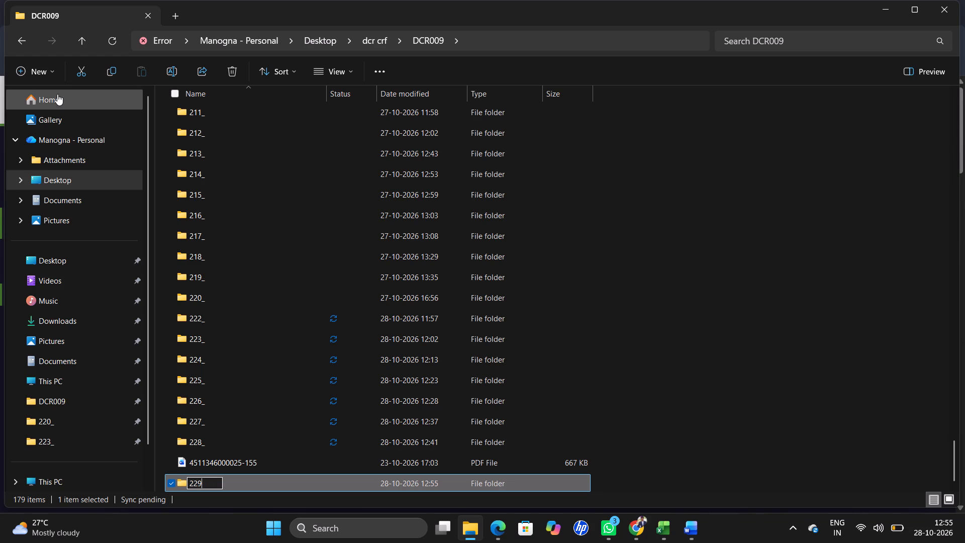
pyautogui.hotkey('shift', '_')
pyautogui.press('Return')
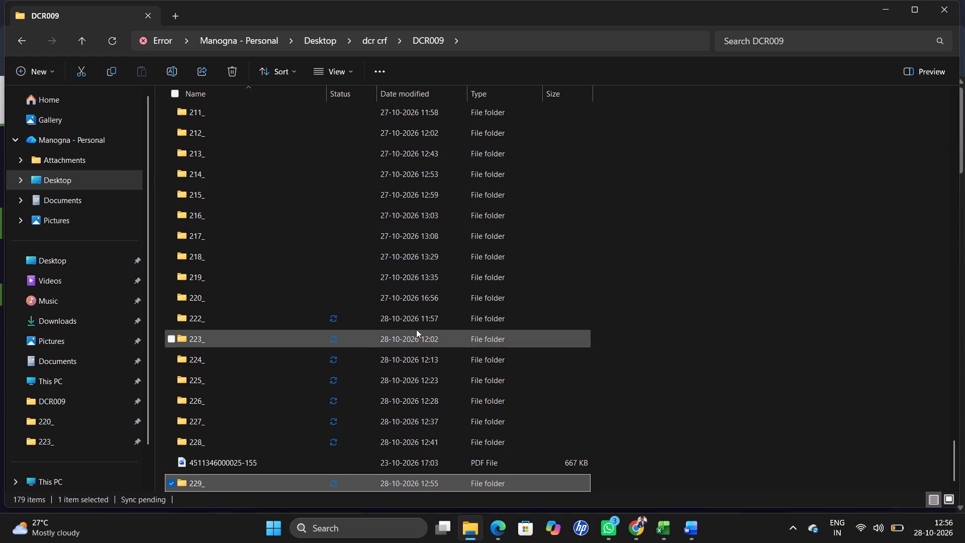
# Copy the service number from the SUNGRACE work order's Quick Copy Details in Chrome.
pyautogui.click(630, 489)
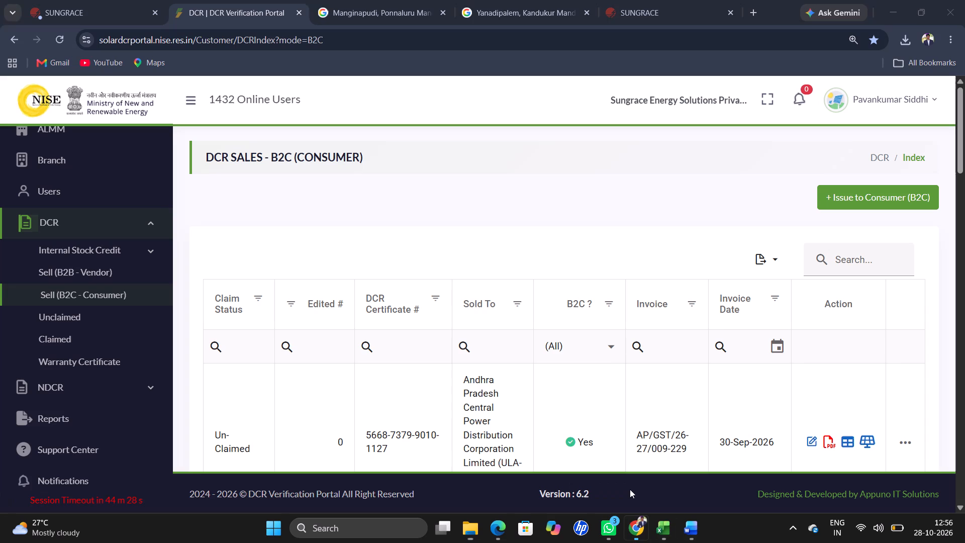
pyautogui.click(98, 3)
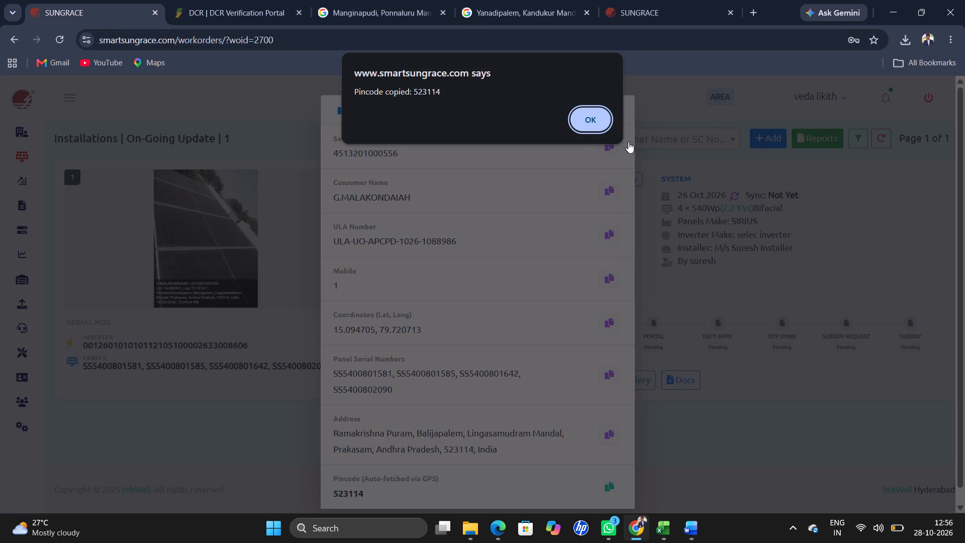
pyautogui.click(591, 117)
pyautogui.click(614, 139)
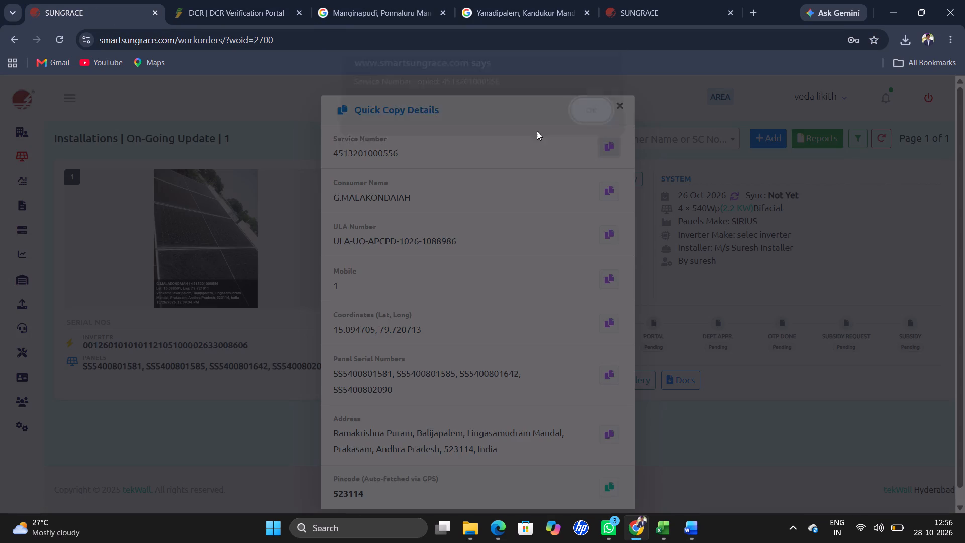
# Download the certificate PDF for invoice AP/GST/26-27/009-229 into DCR009 folder 229_, named with the copied service number followed by -229.
pyautogui.click(257, 5)
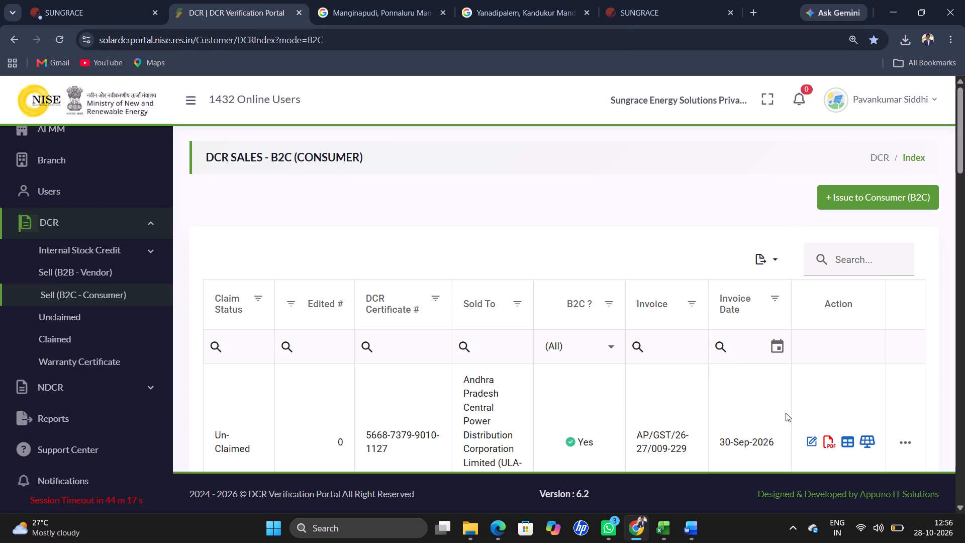
pyautogui.click(829, 443)
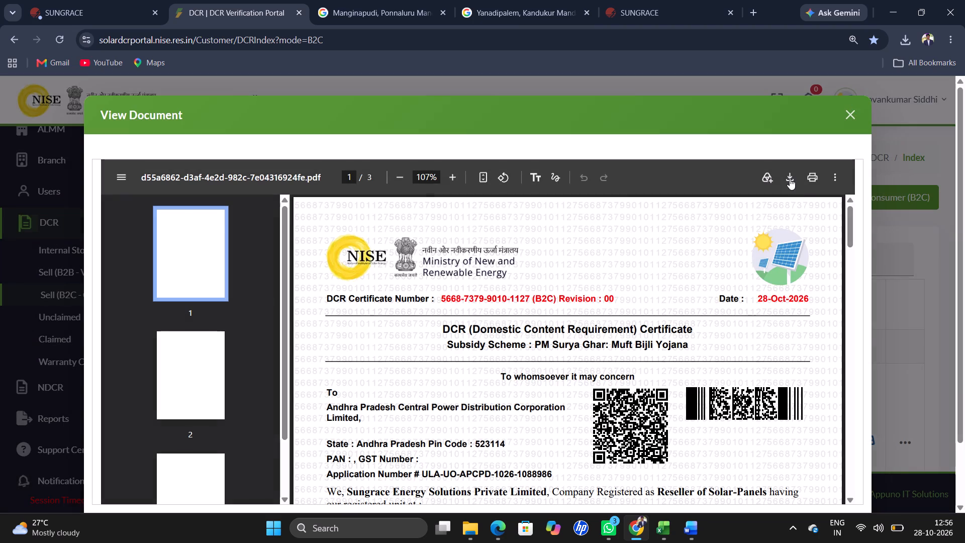
pyautogui.click(789, 175)
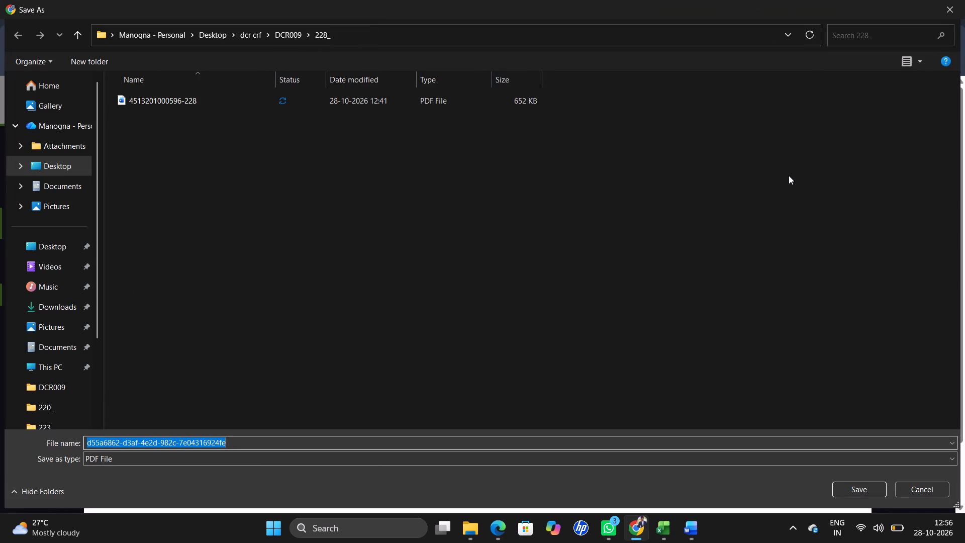
pyautogui.hotkey('ctrl', 'v')
pyautogui.write('-22')
pyautogui.press('9')
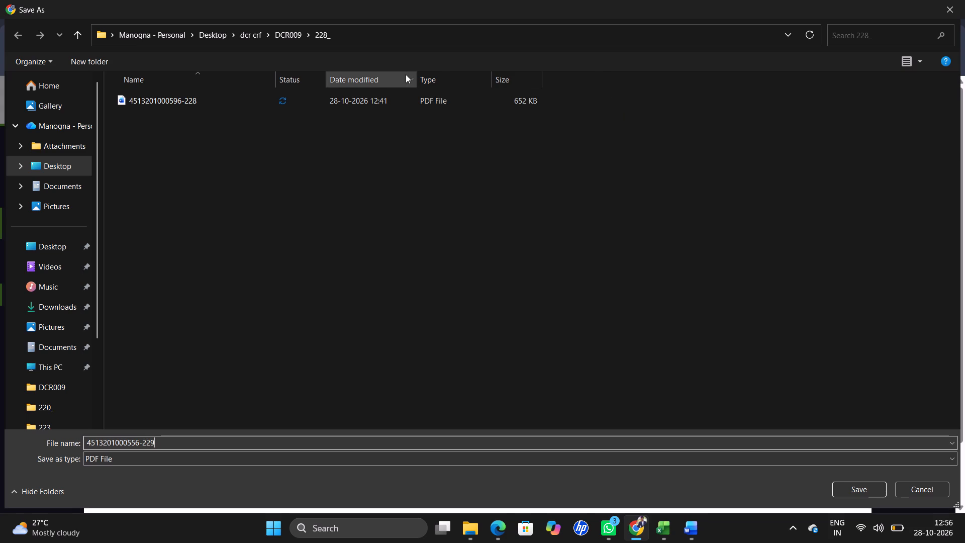
pyautogui.click(278, 37)
pyautogui.scroll(-4, 194, 326)
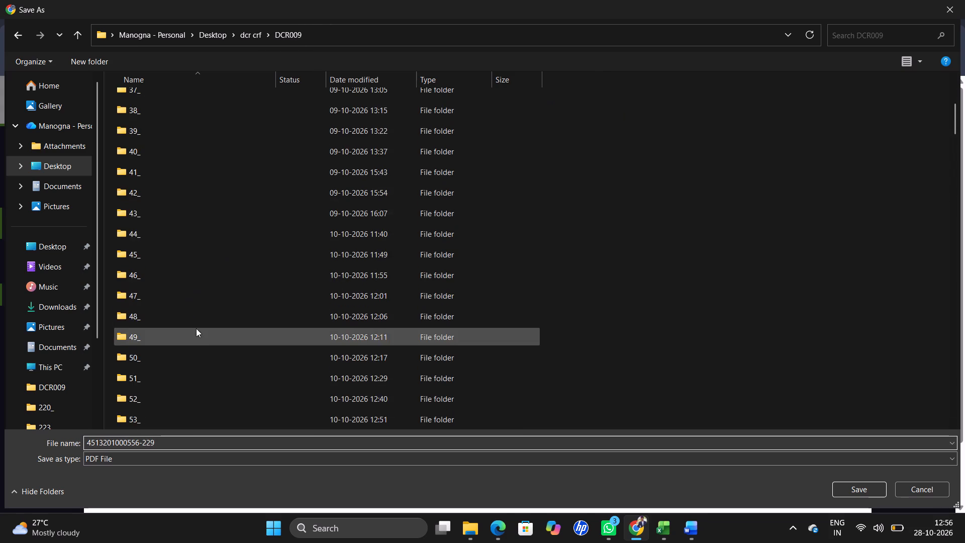
pyautogui.scroll(-4, 197, 329)
pyautogui.scroll(-20, 197, 335)
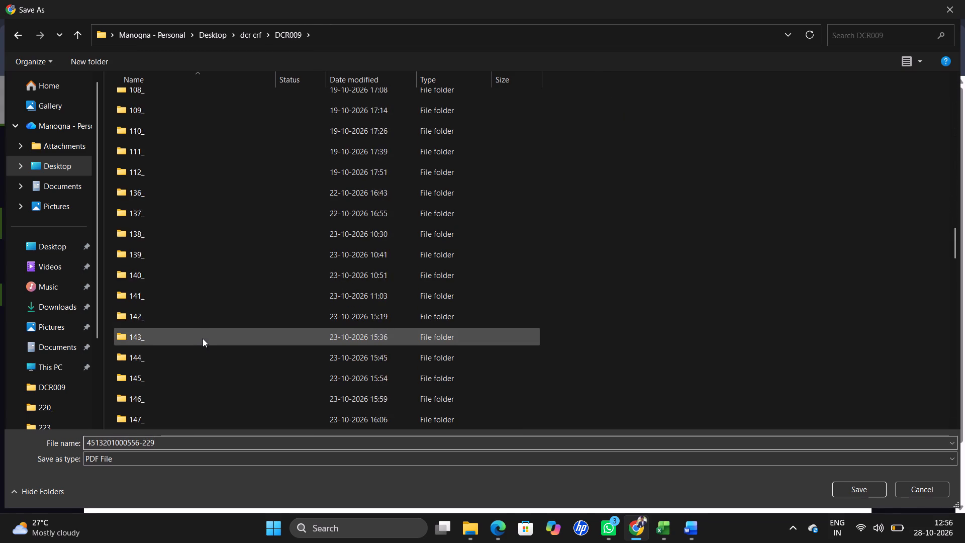
pyautogui.scroll(-20, 203, 338)
pyautogui.scroll(-3, 208, 341)
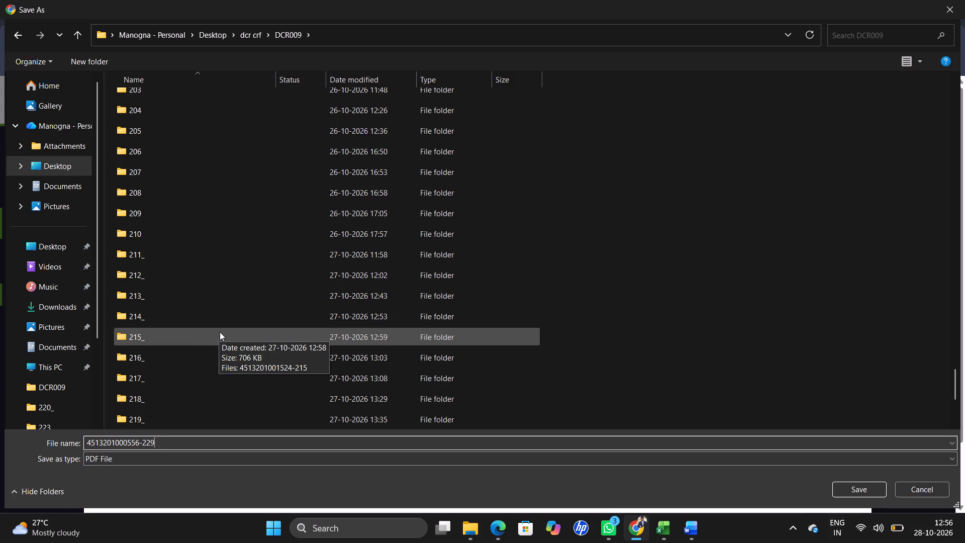
pyautogui.scroll(-8, 222, 330)
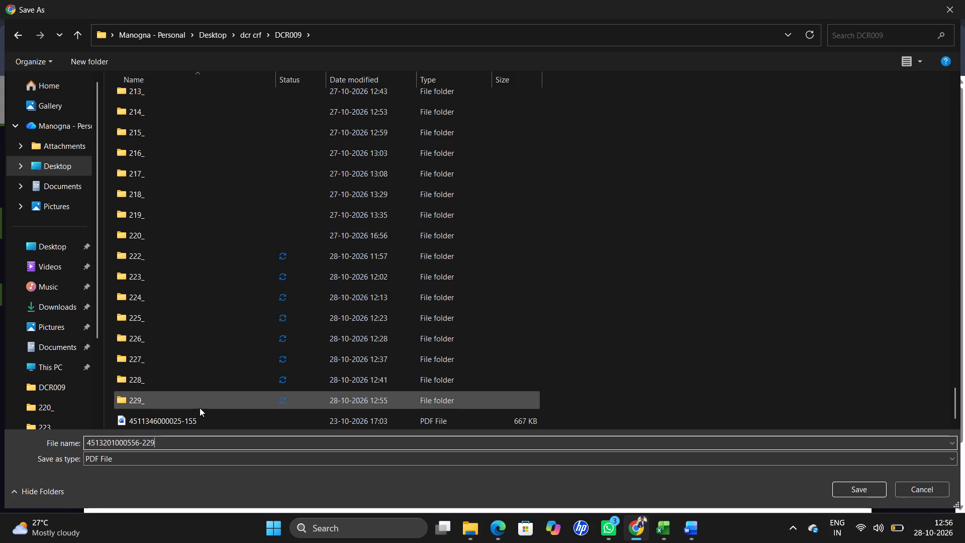
pyautogui.doubleClick(205, 403)
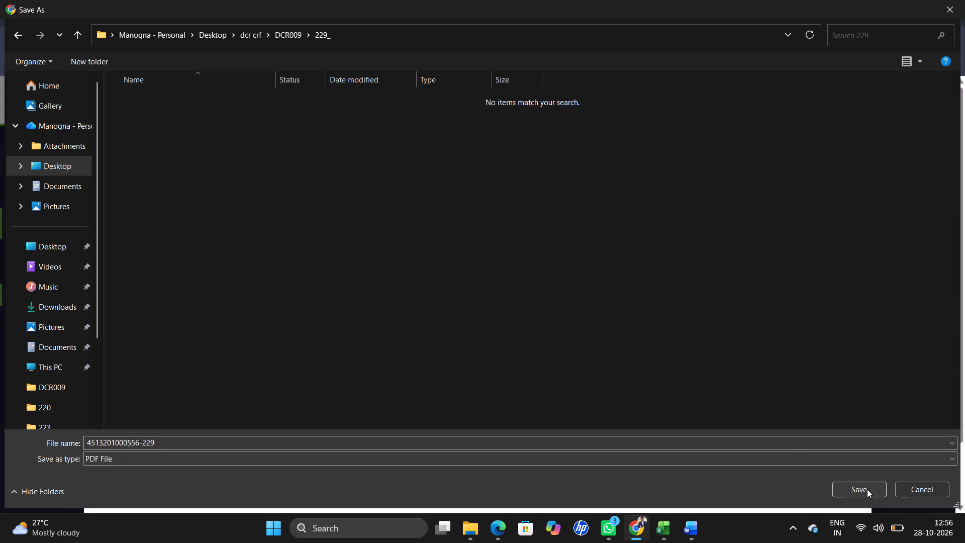
pyautogui.click(865, 491)
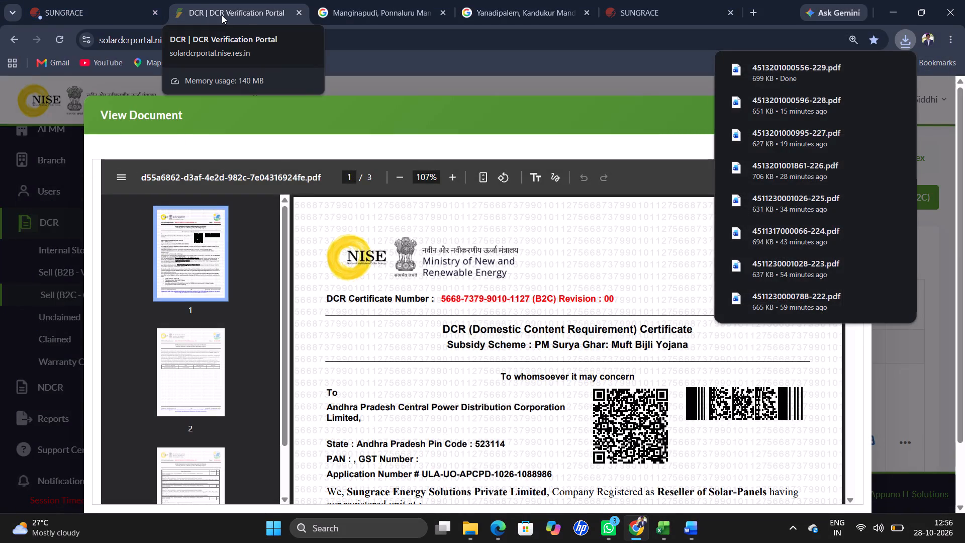
# Close the work order's Quick Copy Details in SUNGRACE and open its update form.
pyautogui.click(118, 9)
pyautogui.click(593, 124)
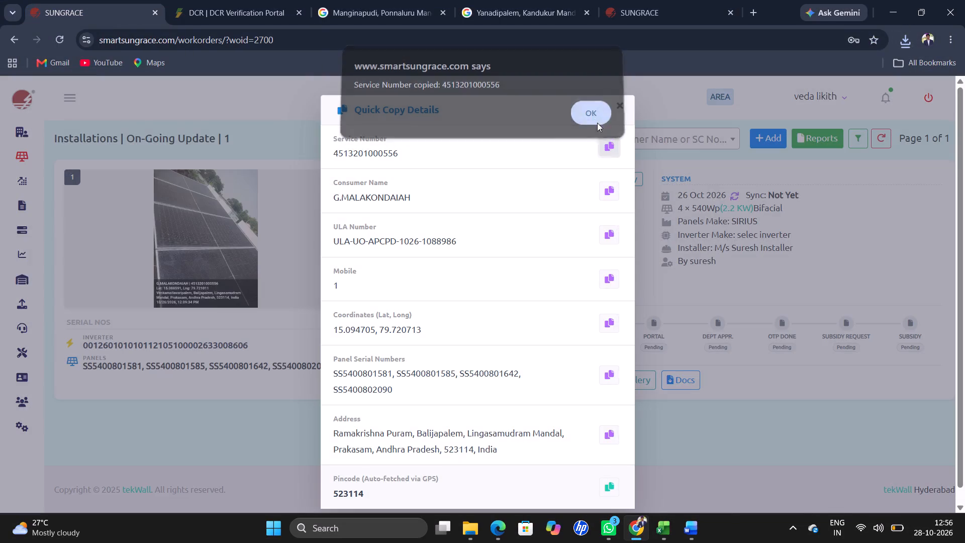
pyautogui.click(623, 102)
pyautogui.click(531, 377)
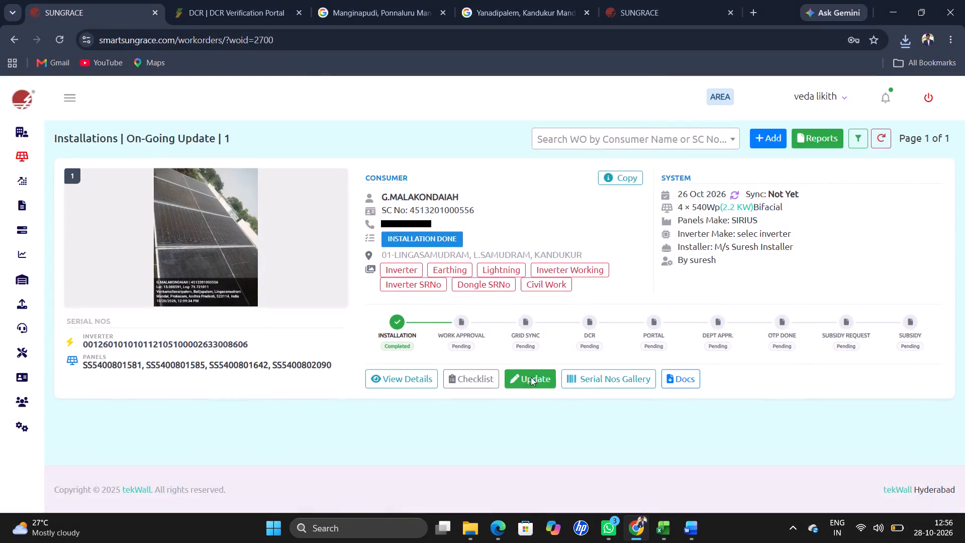
pyautogui.click(451, 314)
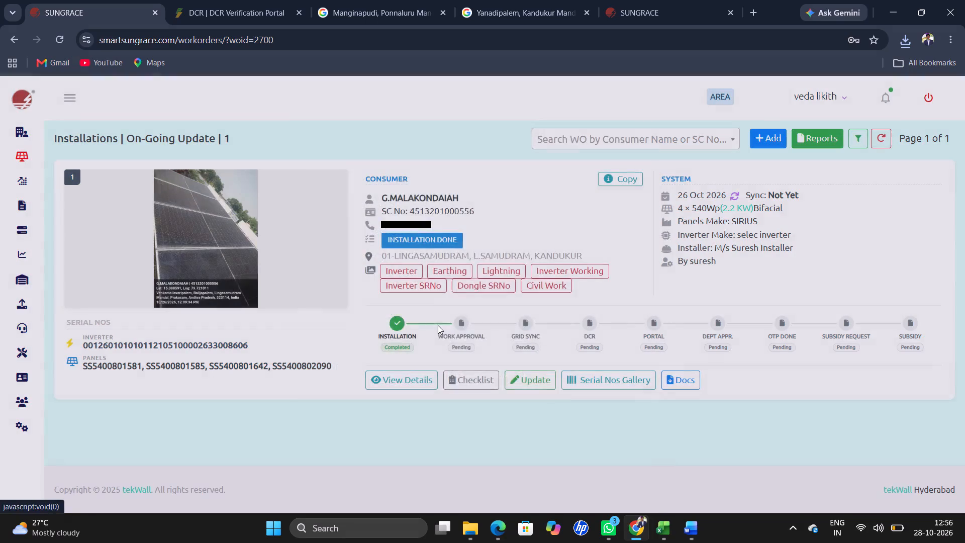
pyautogui.click(565, 152)
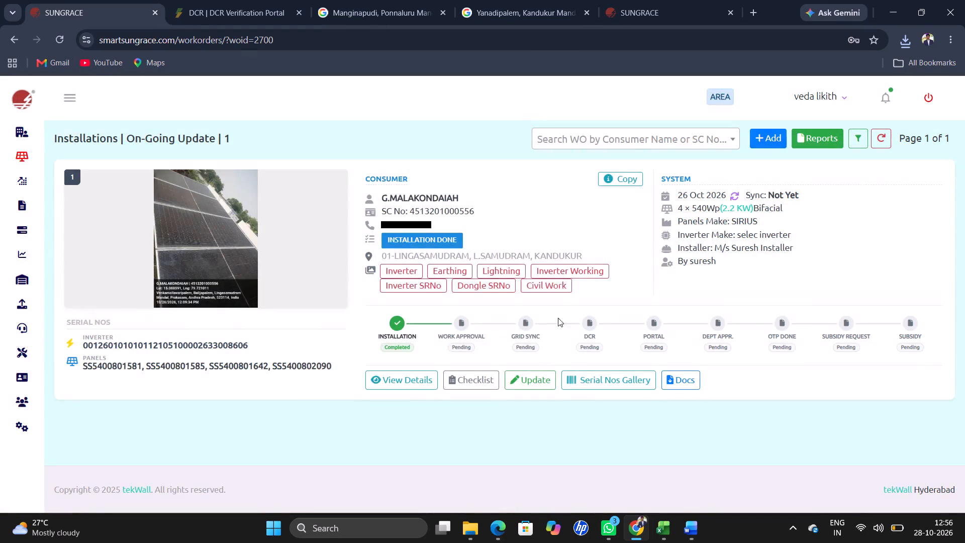
pyautogui.click(528, 380)
pyautogui.click(438, 332)
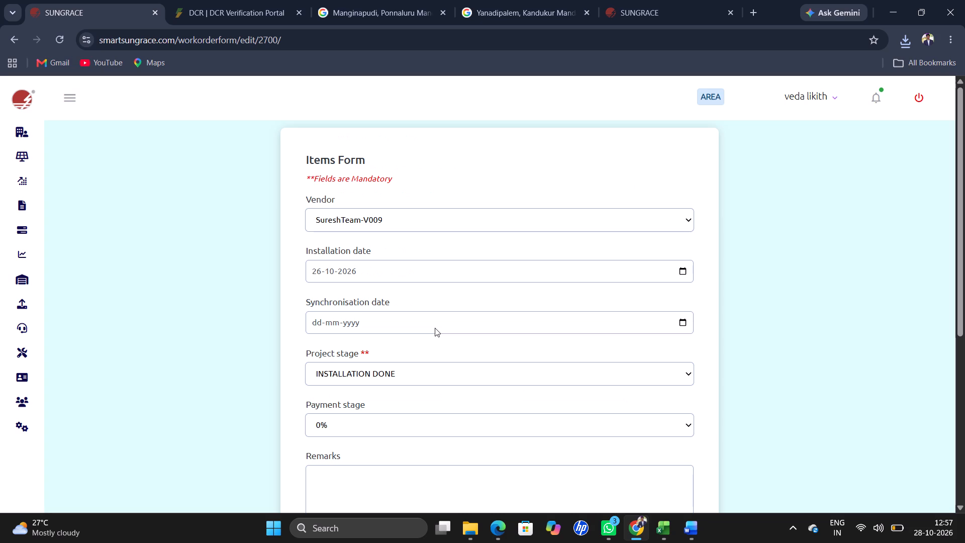
# Attach the PDF ending in -229 from folder 229_ as the Dcr upload and submit the work order form.
pyautogui.scroll(-4, 432, 356)
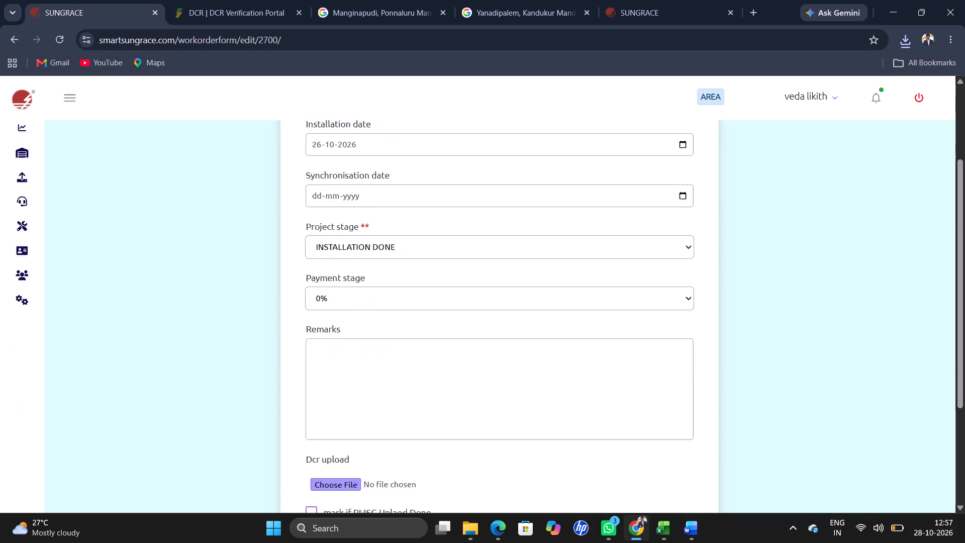
pyautogui.click(336, 355)
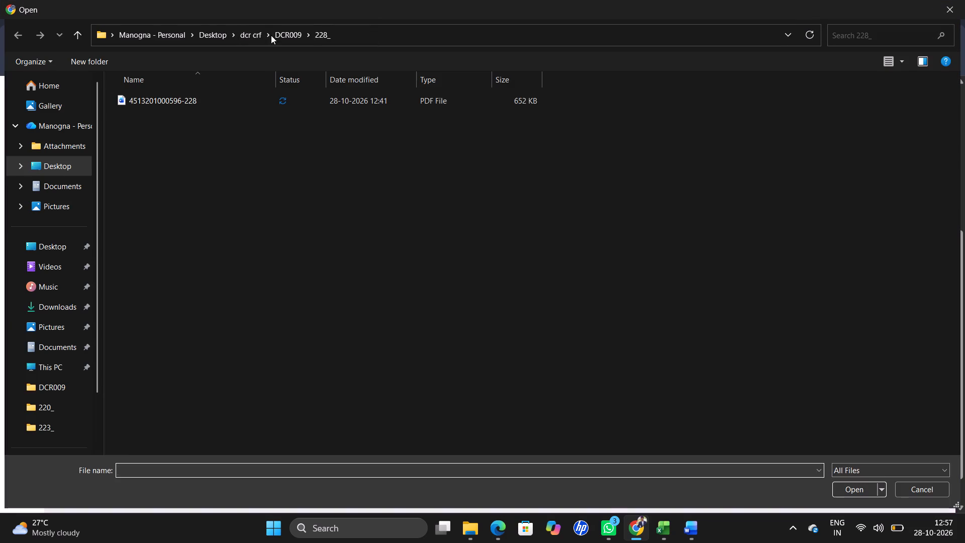
pyautogui.click(290, 34)
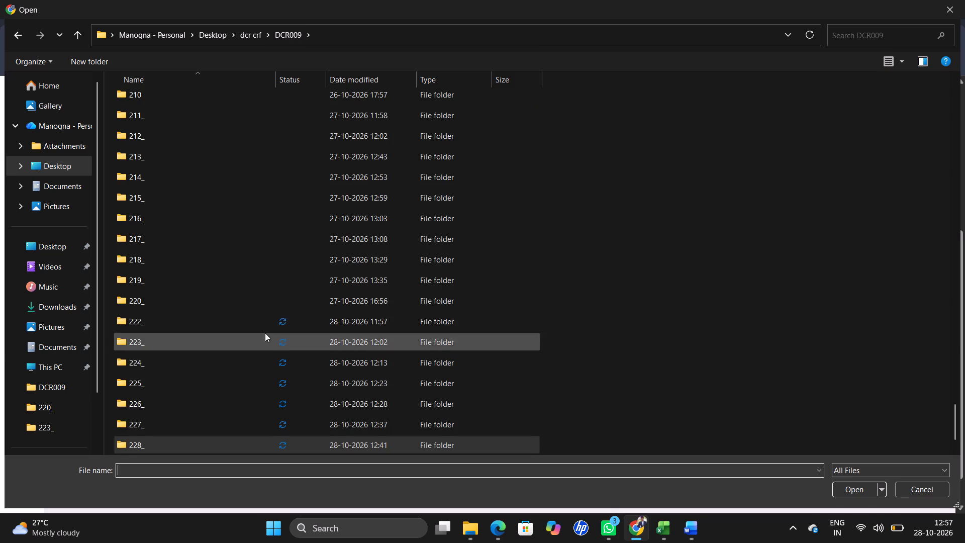
pyautogui.scroll(-4, 265, 333)
pyautogui.doubleClick(202, 422)
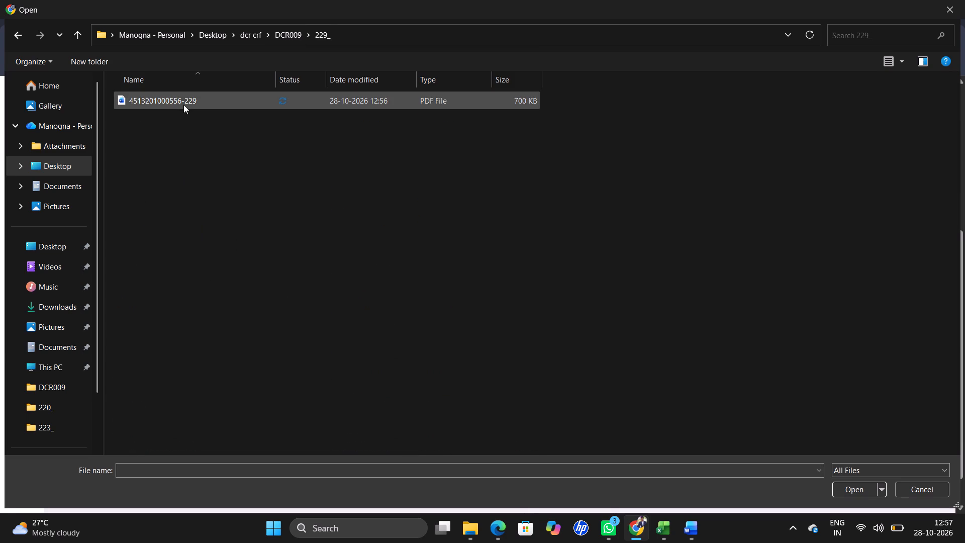
pyautogui.click(186, 100)
pyautogui.click(187, 97)
pyautogui.doubleClick(287, 102)
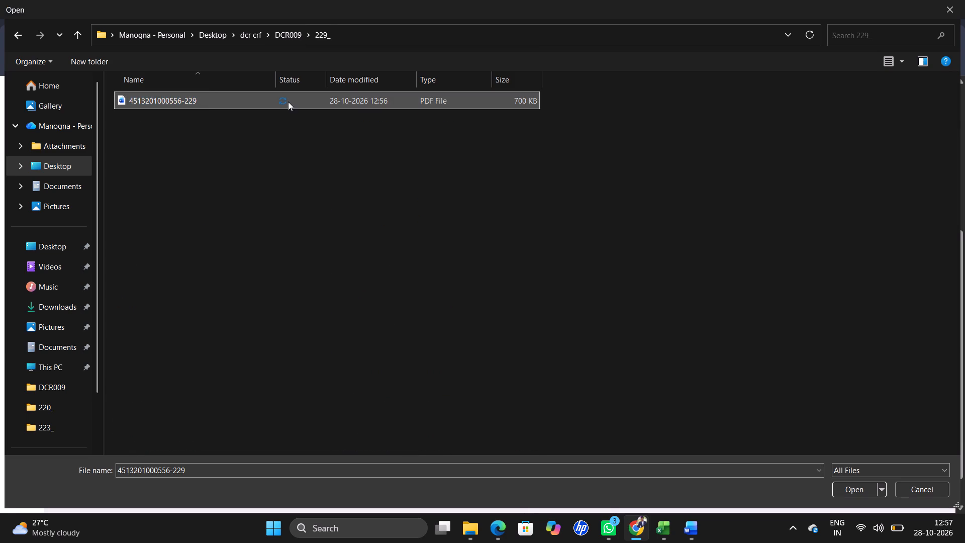
pyautogui.click(321, 424)
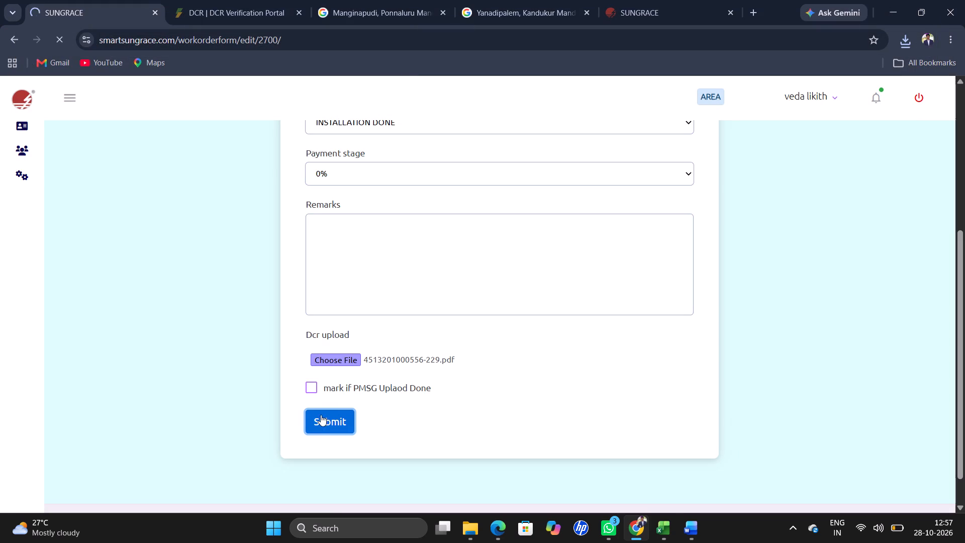
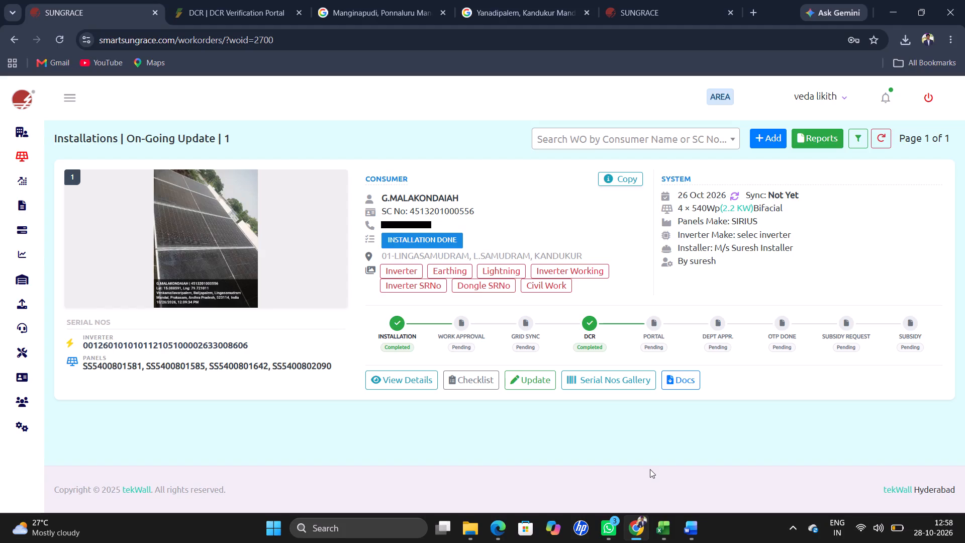
# View the Quick Copy Details of the submitted work order in SUNGRACE and close them.
pyautogui.click(620, 180)
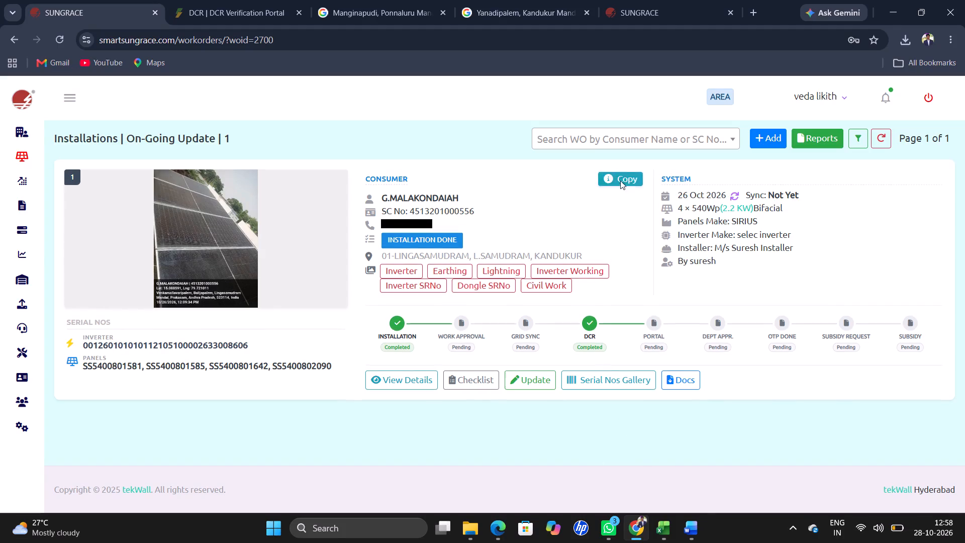
pyautogui.click(271, 241)
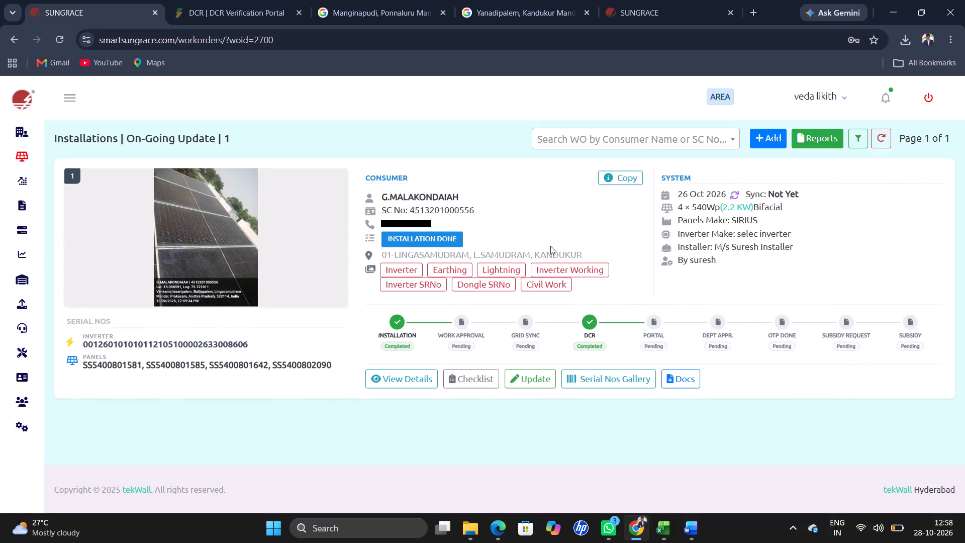
# Open the work order matching the copied service connection number and copy its ULA number.
pyautogui.click(629, 137)
pyautogui.hotkey('ctrl', 'v')
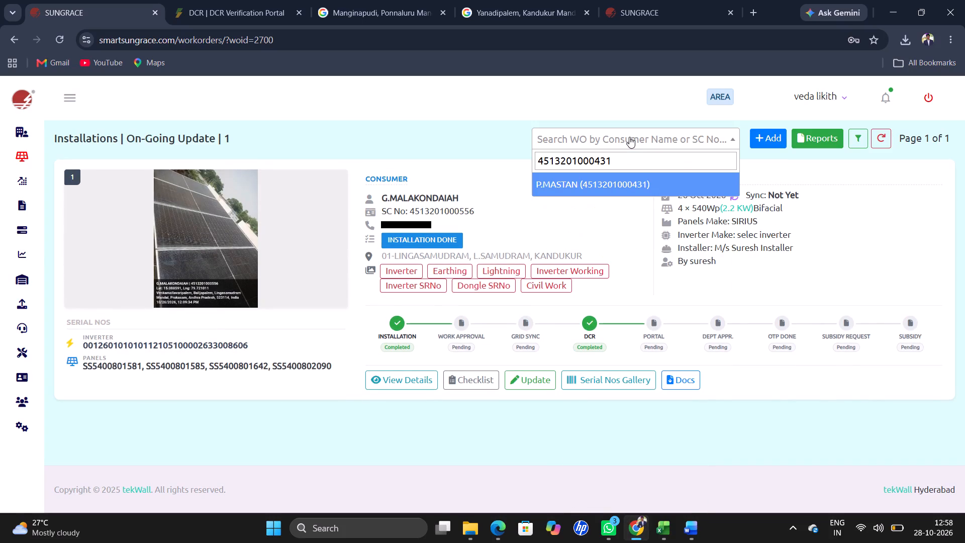
pyautogui.hotkey('ctrl', 'Return')
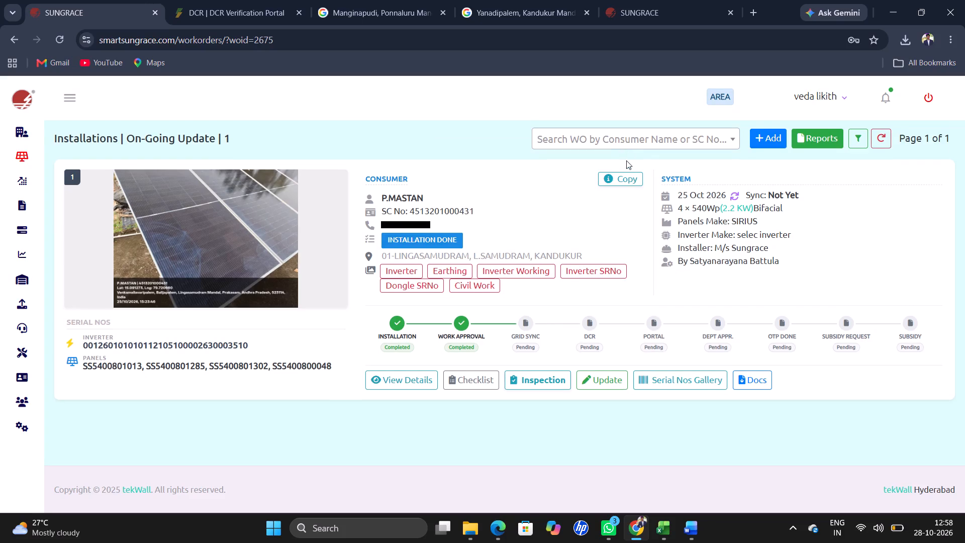
pyautogui.keyDown('ctrl'); pyautogui.click(622, 174); pyautogui.keyUp('ctrl')
pyautogui.keyDown('ctrl'); pyautogui.click(610, 234); pyautogui.keyUp('ctrl')
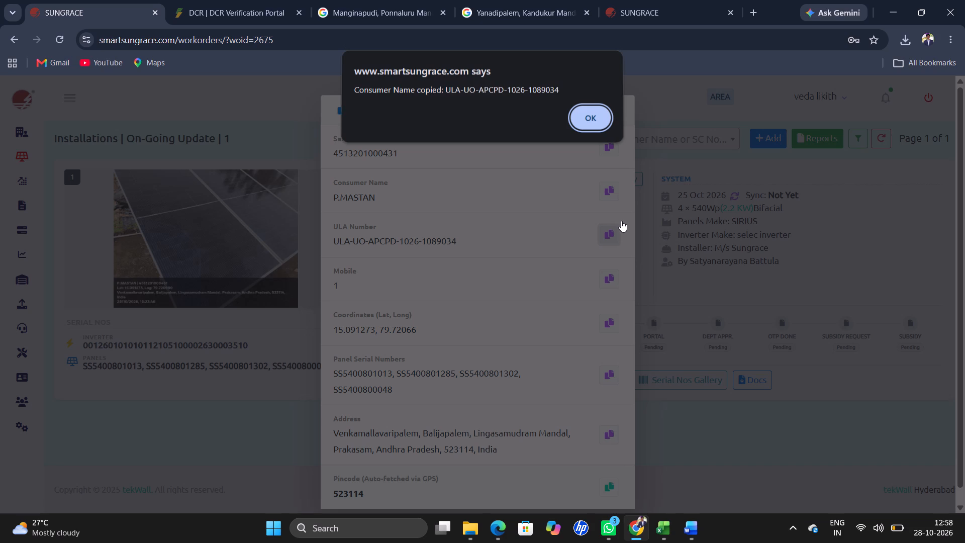
# In the DCR Verification Portal, start a new consumer (B2C) issue and enter the copied ULA number as Consumer Application Number.
pyautogui.keyDown('ctrl'); pyautogui.click(258, 0); pyautogui.keyUp('ctrl')
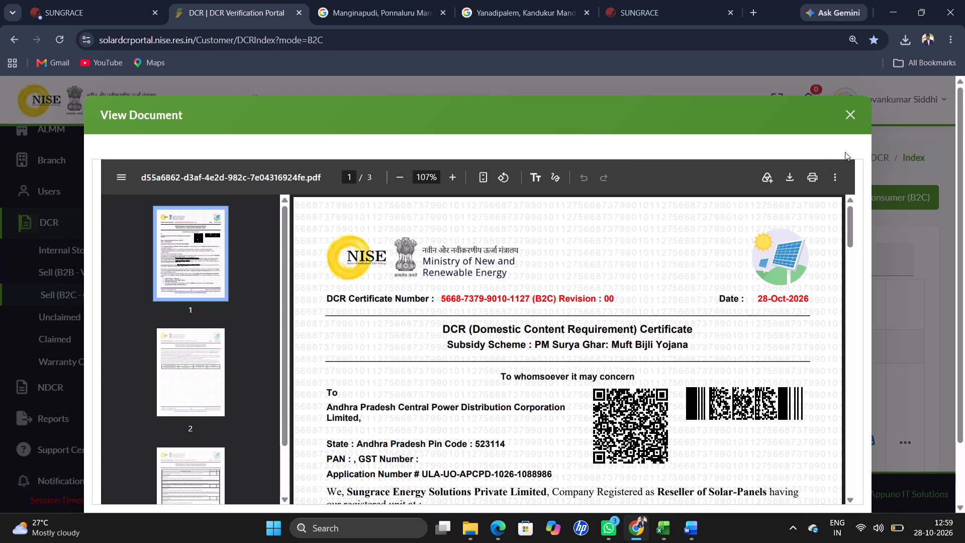
pyautogui.keyDown('ctrl'); pyautogui.click(846, 113); pyautogui.keyUp('ctrl')
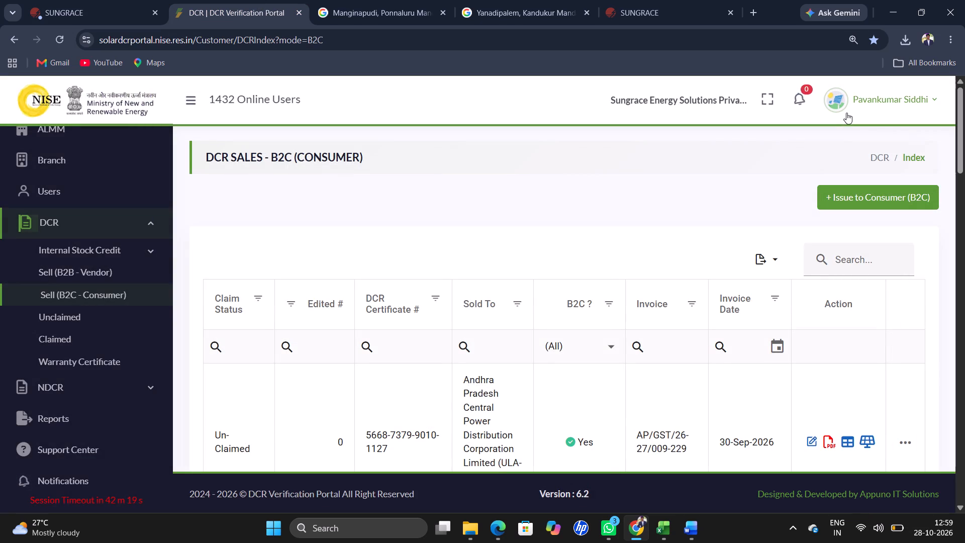
pyautogui.keyDown('ctrl'); pyautogui.click(842, 193); pyautogui.keyUp('ctrl')
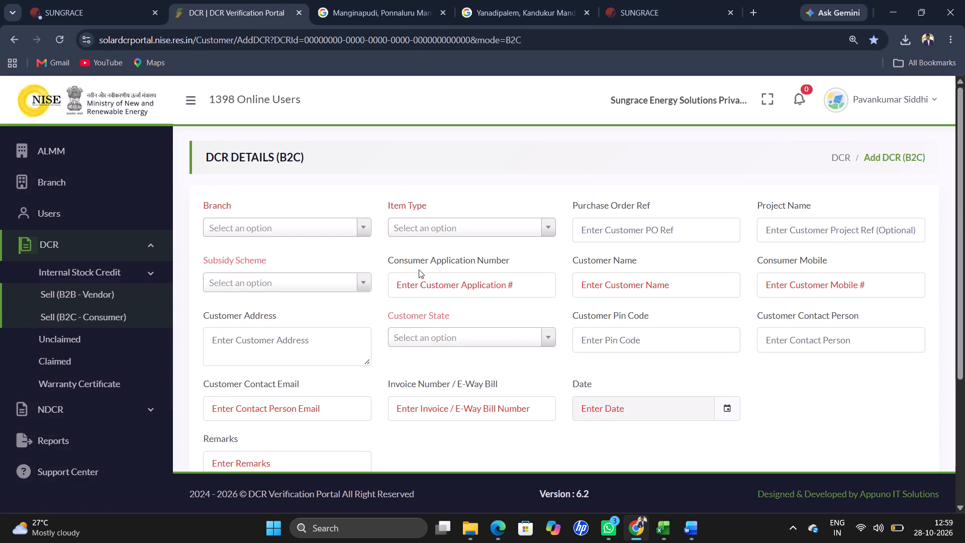
pyautogui.keyDown('ctrl'); pyautogui.click(437, 289); pyautogui.keyUp('ctrl')
pyautogui.hotkey('ctrl', 'v')
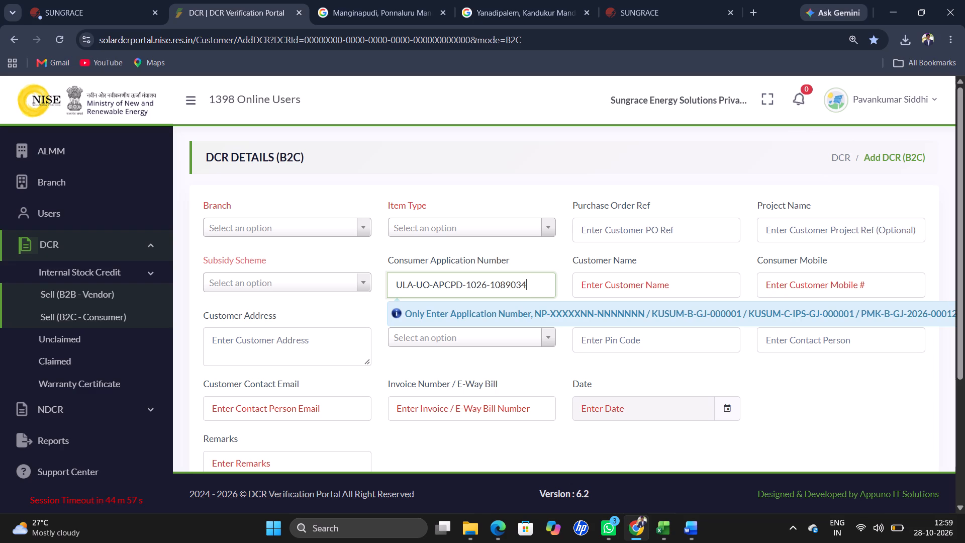
# Set the Andhra Pradesh branch, subsidy scheme PM Surya Ghar: Muft Bijli Yojana, and item type Solar Panels.
pyautogui.click(269, 228)
pyautogui.click(258, 271)
pyautogui.click(257, 277)
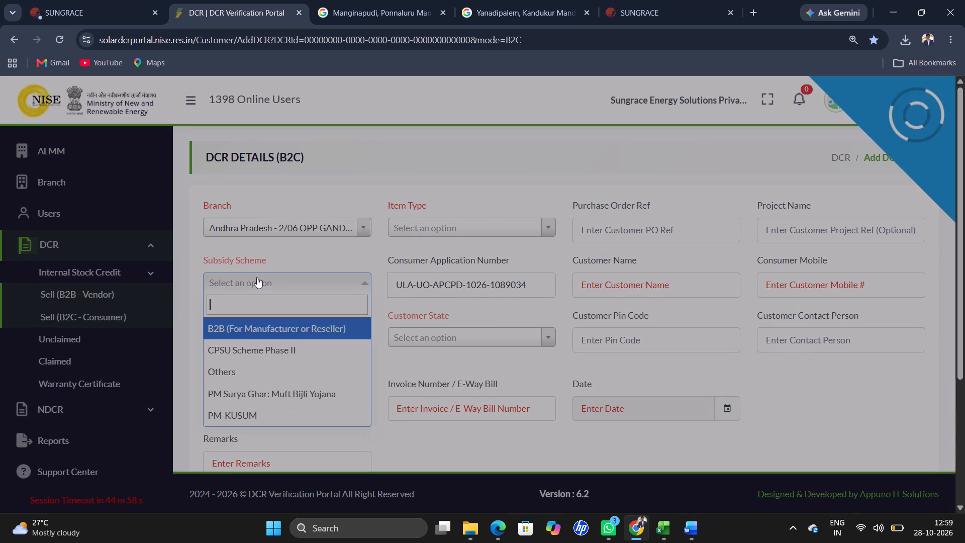
pyautogui.click(265, 388)
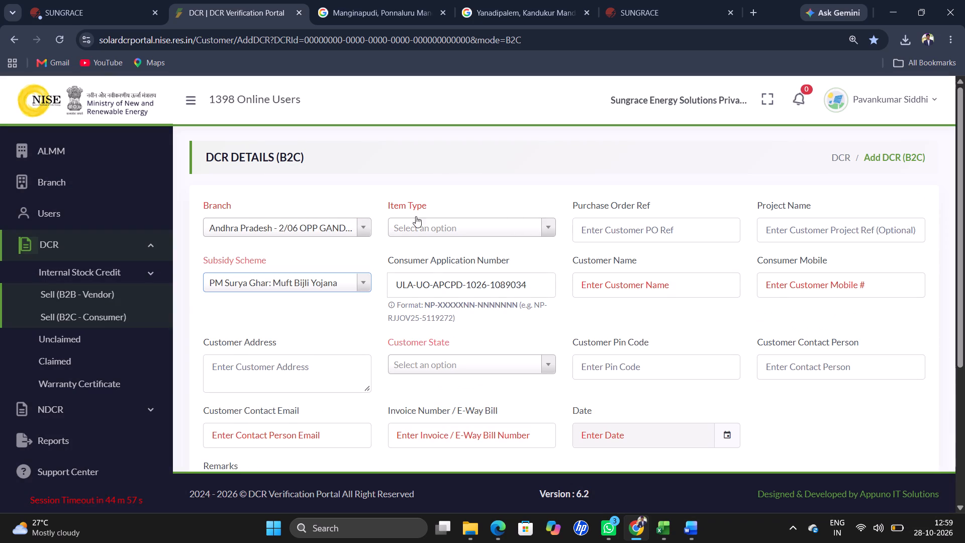
pyautogui.click(413, 228)
pyautogui.click(407, 270)
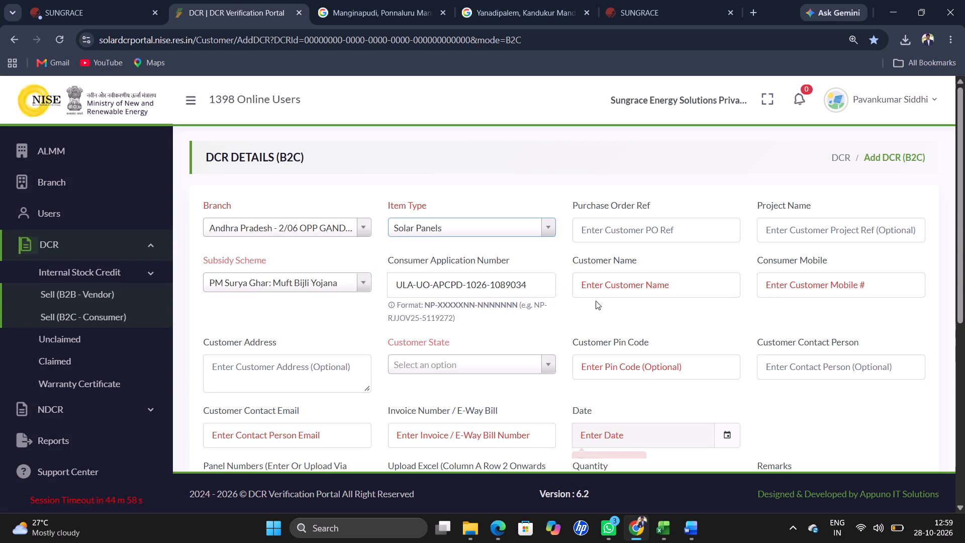
# Fill Customer Name with "Andhra Pradesh Central Power Distribution Corporation Limited", copied from the Word basic details document.
pyautogui.click(616, 294)
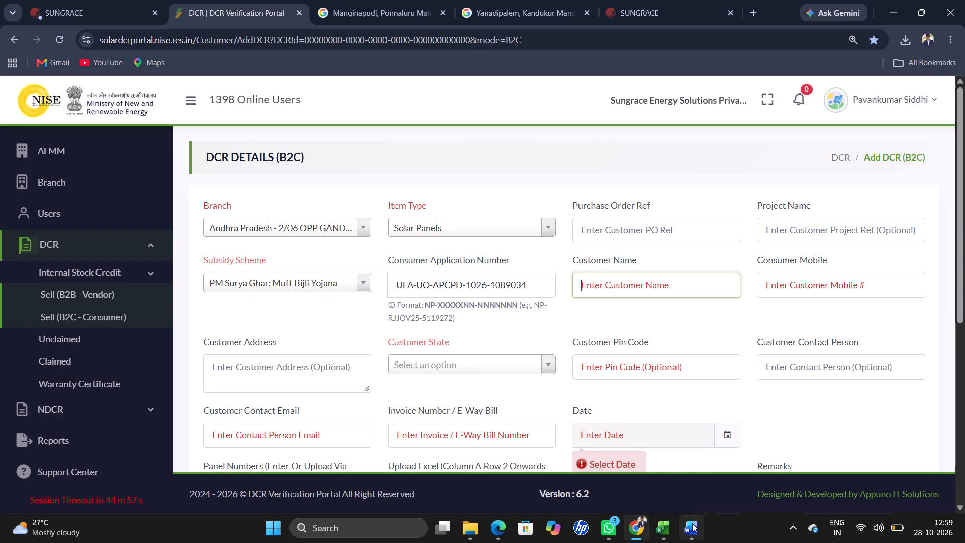
pyautogui.click(692, 499)
pyautogui.scroll(7, 467, 313)
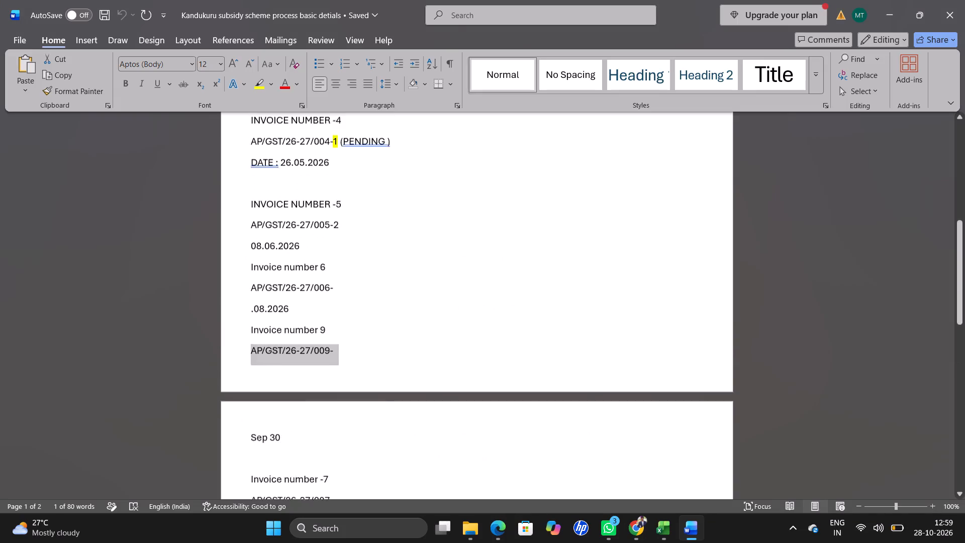
pyautogui.scroll(6, 467, 312)
pyautogui.scroll(8, 405, 313)
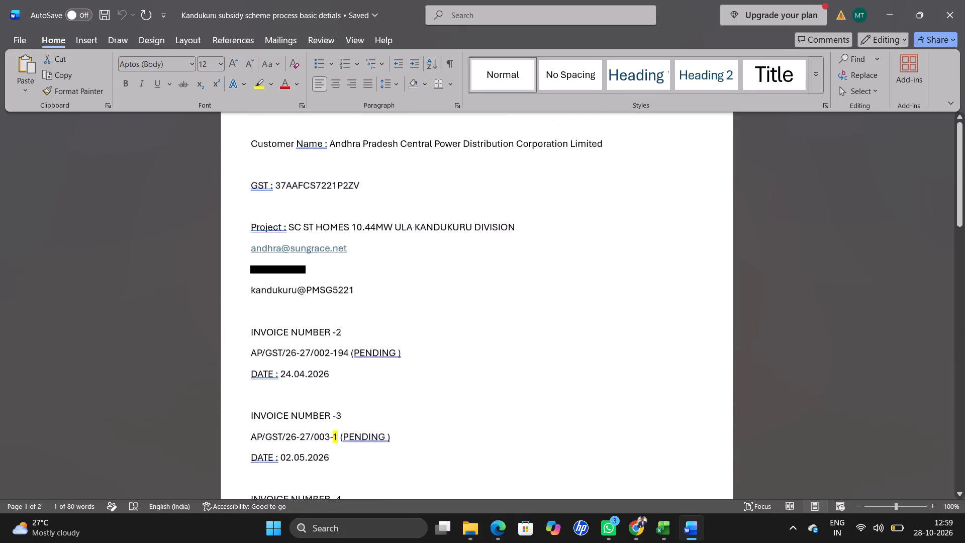
pyautogui.scroll(4, 405, 313)
pyautogui.moveTo(339, 159); pyautogui.dragTo(606, 162)
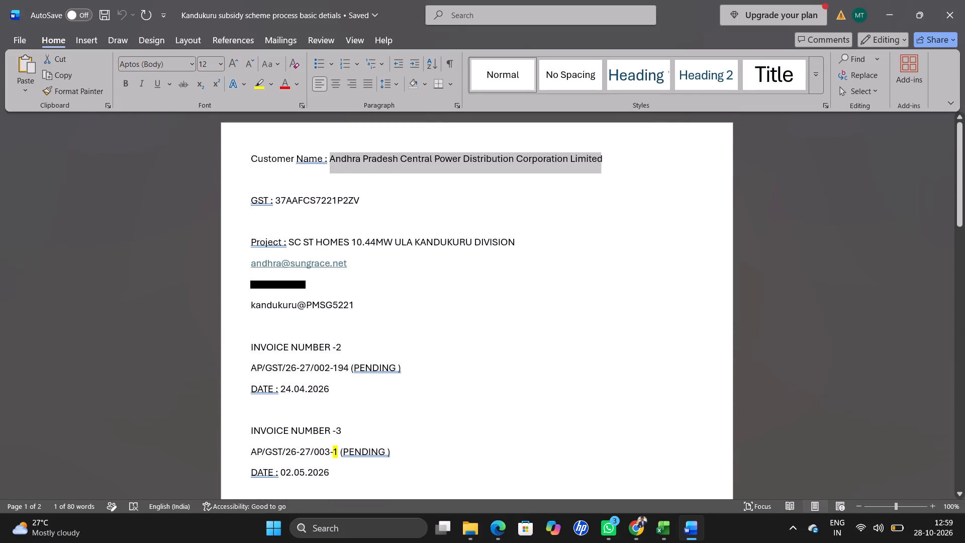
pyautogui.moveTo(606, 162); pyautogui.dragTo(615, 162)
pyautogui.hotkey('ctrl', 'c')
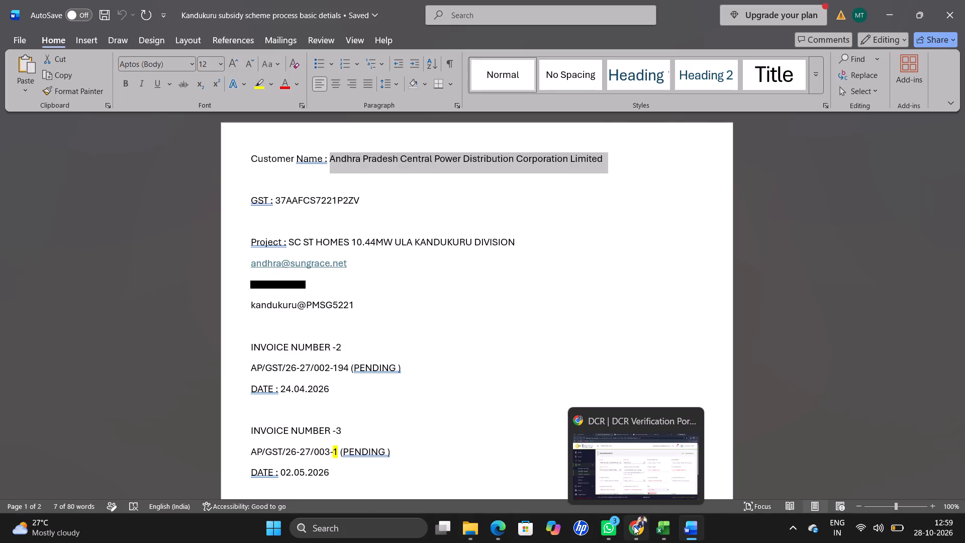
pyautogui.click(619, 473)
pyautogui.hotkey('ctrl', 'v')
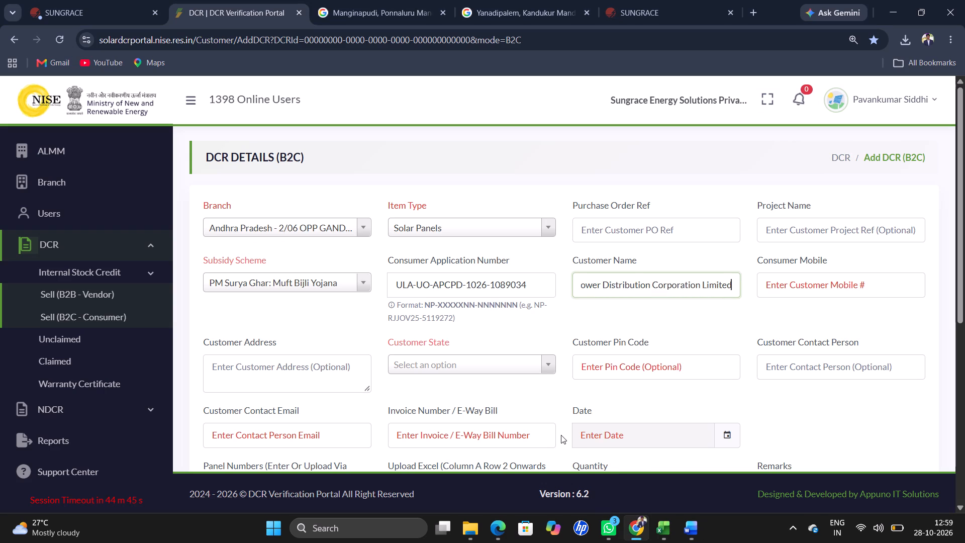
pyautogui.click(791, 235)
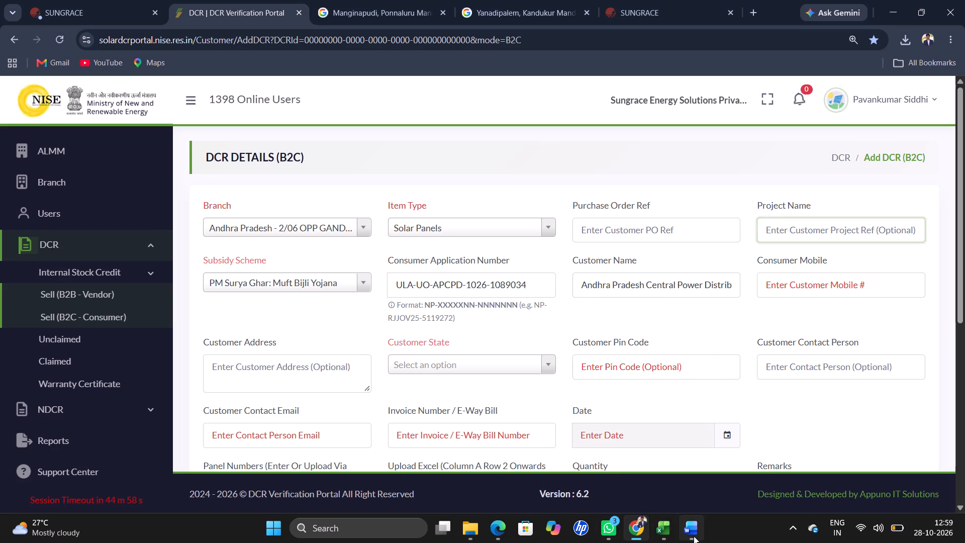
pyautogui.click(672, 457)
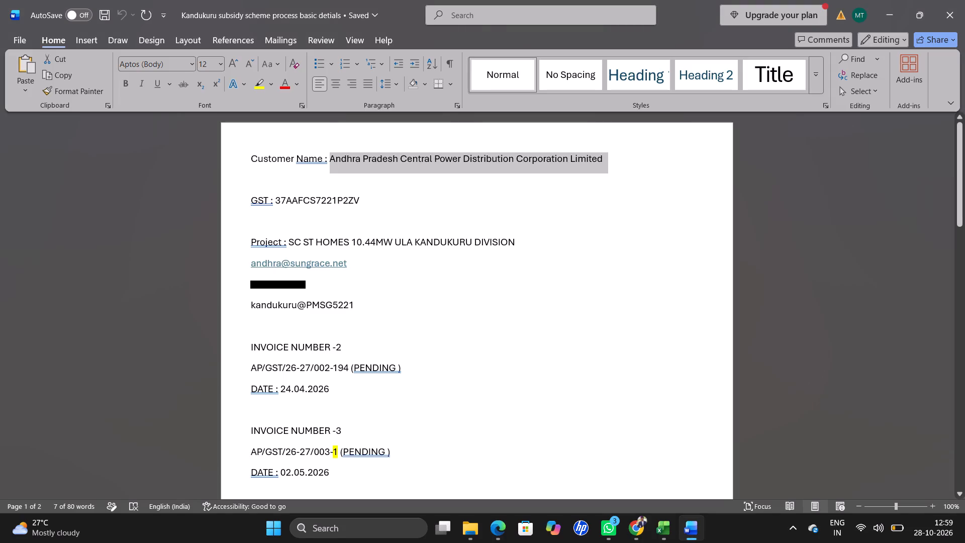
pyautogui.moveTo(294, 240); pyautogui.dragTo(547, 241)
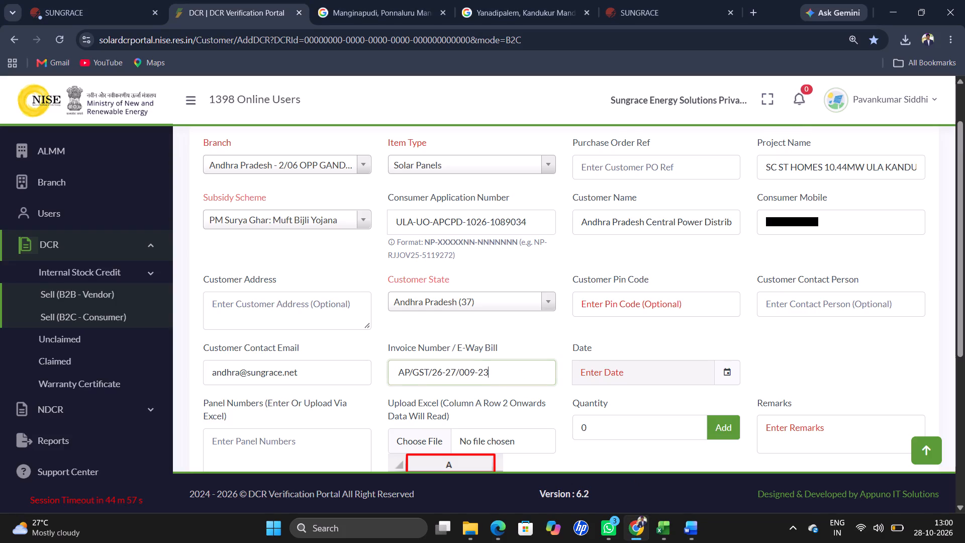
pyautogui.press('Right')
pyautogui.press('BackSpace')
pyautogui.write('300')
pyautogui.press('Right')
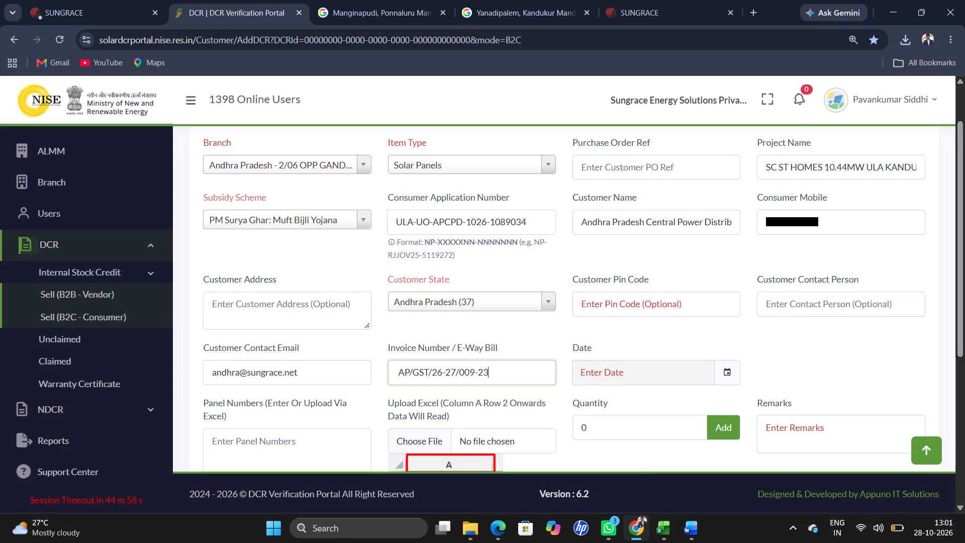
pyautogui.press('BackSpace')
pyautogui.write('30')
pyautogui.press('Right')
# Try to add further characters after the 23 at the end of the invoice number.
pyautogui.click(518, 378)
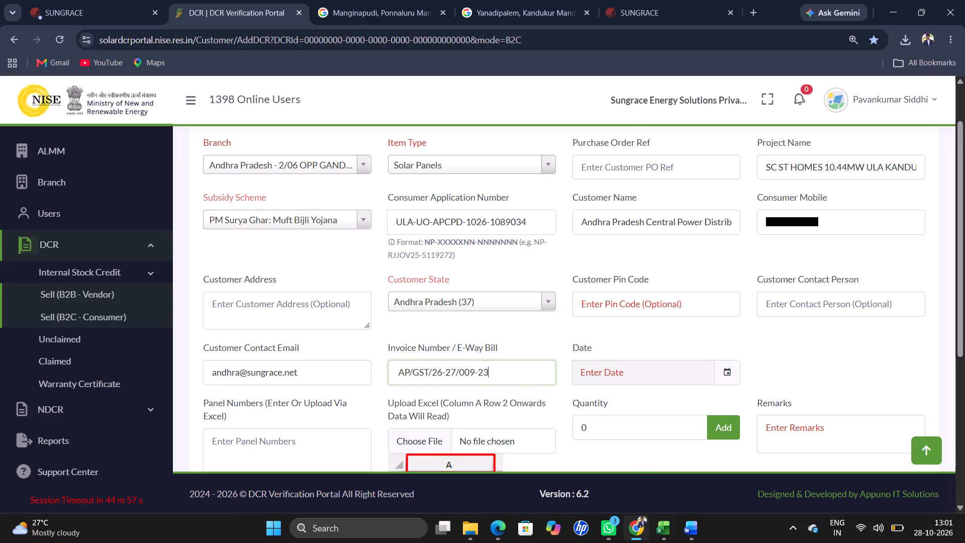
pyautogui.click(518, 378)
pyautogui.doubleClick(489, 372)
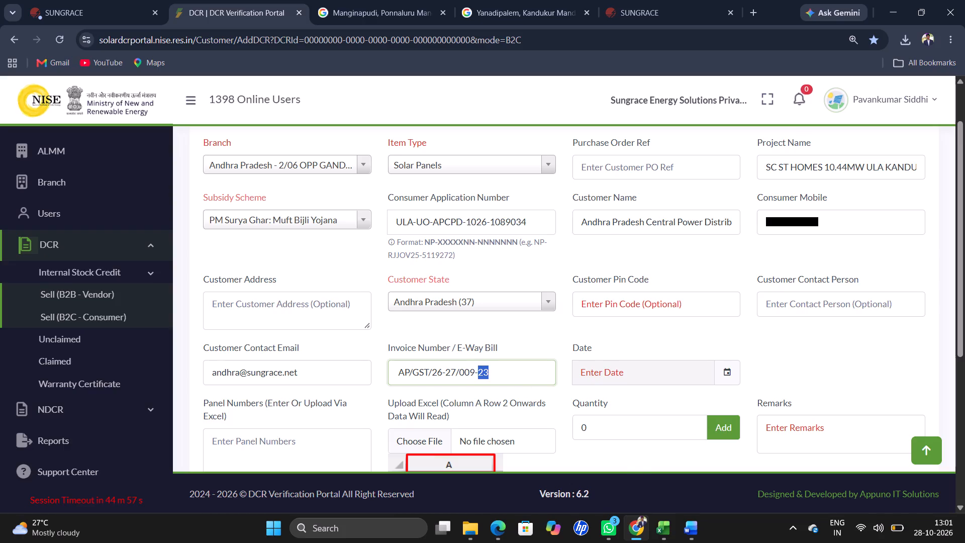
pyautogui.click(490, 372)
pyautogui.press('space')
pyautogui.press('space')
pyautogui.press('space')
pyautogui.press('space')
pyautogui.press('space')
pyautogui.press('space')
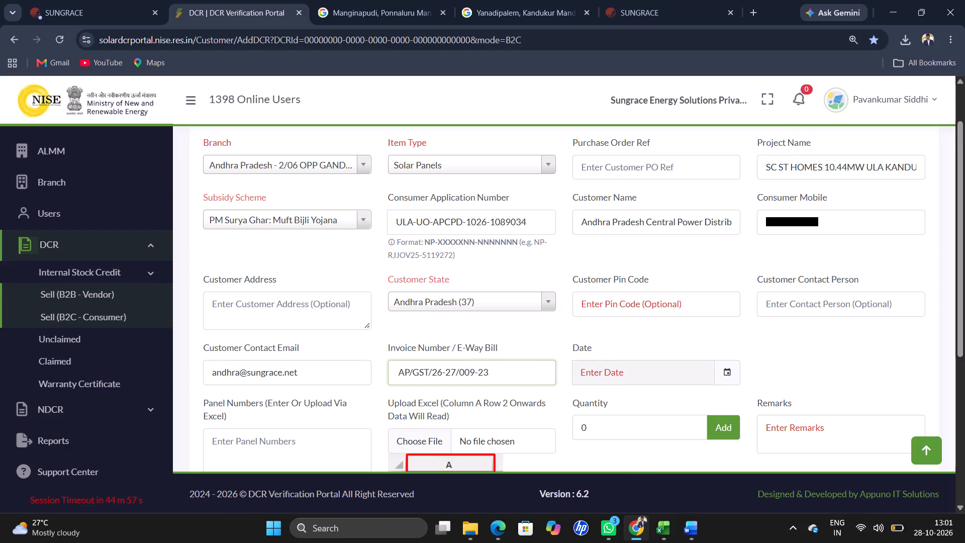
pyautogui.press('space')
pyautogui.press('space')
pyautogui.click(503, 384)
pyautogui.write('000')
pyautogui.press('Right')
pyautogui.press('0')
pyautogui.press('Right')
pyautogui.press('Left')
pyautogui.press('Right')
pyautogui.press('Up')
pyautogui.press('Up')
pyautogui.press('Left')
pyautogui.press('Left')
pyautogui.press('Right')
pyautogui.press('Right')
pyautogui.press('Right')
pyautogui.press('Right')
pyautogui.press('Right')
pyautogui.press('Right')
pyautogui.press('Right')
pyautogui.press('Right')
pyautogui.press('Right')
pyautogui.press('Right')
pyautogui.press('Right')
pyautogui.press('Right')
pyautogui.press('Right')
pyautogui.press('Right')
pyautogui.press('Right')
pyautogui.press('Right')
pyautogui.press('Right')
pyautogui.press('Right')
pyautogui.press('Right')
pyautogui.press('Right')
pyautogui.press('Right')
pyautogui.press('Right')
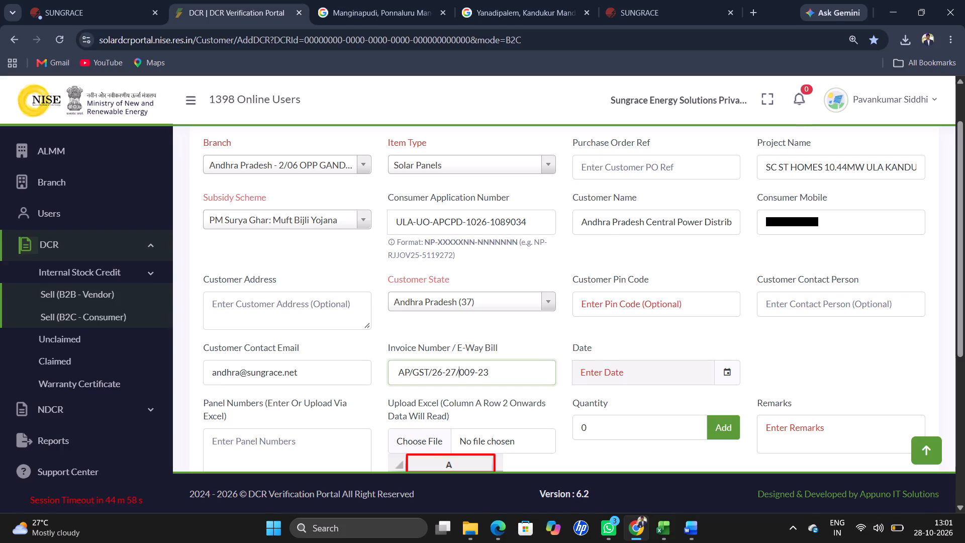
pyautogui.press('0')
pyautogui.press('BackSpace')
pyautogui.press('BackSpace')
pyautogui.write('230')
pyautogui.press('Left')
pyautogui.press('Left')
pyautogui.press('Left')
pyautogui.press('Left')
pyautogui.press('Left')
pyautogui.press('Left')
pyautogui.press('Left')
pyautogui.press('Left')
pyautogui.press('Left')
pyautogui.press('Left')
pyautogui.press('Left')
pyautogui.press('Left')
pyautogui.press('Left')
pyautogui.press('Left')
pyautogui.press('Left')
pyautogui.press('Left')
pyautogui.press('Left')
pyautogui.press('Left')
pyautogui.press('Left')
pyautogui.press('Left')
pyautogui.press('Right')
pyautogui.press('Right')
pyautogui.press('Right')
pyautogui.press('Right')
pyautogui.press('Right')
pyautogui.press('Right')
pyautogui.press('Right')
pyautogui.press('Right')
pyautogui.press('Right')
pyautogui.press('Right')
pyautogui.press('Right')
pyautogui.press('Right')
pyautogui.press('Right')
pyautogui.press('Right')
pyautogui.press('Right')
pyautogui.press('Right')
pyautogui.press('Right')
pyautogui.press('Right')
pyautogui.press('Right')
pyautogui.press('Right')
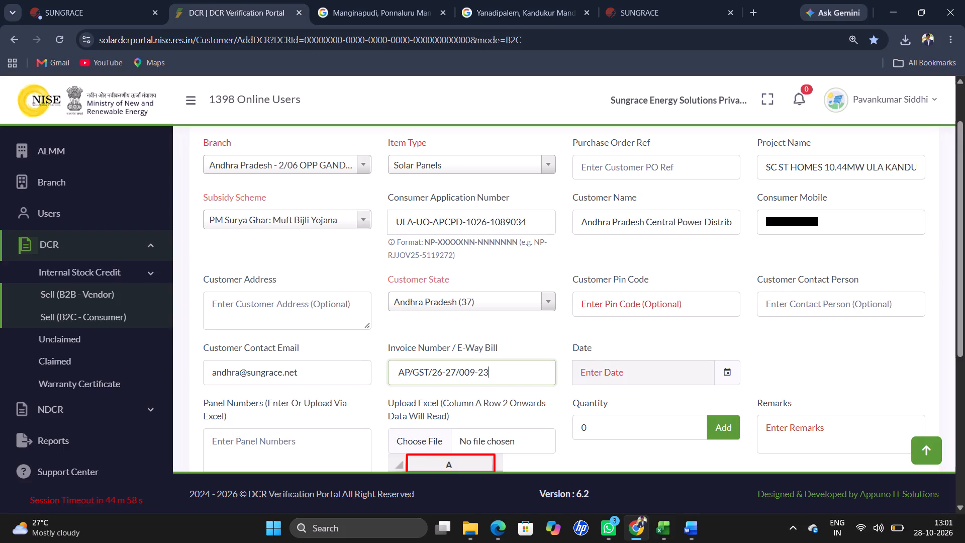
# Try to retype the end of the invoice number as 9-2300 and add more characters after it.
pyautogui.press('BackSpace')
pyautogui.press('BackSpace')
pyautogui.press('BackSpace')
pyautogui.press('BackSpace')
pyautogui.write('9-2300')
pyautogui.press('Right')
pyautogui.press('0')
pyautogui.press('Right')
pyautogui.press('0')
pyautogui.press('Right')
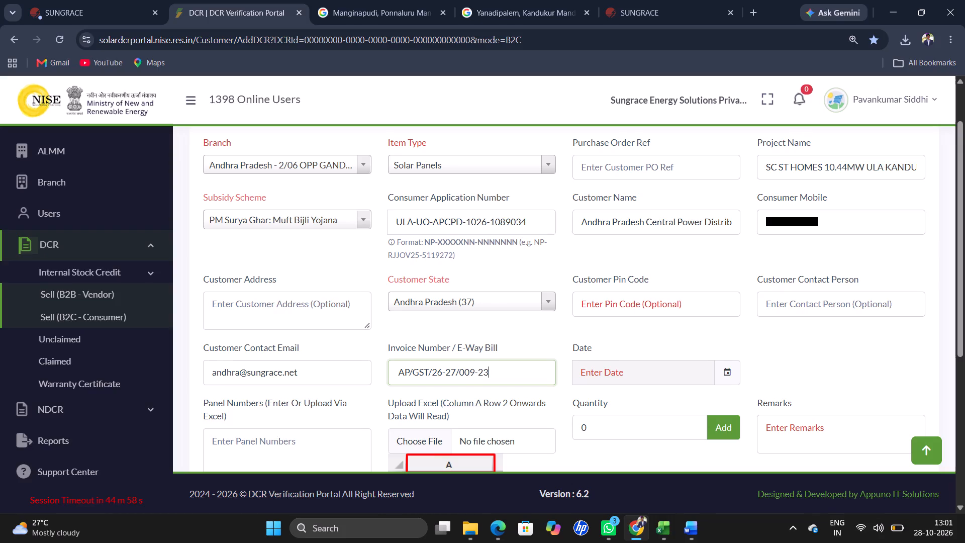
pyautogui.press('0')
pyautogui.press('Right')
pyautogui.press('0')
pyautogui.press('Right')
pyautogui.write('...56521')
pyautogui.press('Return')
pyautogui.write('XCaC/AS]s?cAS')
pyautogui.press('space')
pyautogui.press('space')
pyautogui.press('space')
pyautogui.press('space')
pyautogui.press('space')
# Clear the Invoice Number / E-Way Bill field and re-enter it as AP/GST/26-27/009-23.
pyautogui.press('BackSpace')
pyautogui.press('BackSpace')
pyautogui.press('BackSpace')
pyautogui.press('BackSpace')
pyautogui.press('BackSpace')
pyautogui.press('BackSpace')
pyautogui.press('BackSpace')
pyautogui.press('BackSpace')
pyautogui.press('BackSpace')
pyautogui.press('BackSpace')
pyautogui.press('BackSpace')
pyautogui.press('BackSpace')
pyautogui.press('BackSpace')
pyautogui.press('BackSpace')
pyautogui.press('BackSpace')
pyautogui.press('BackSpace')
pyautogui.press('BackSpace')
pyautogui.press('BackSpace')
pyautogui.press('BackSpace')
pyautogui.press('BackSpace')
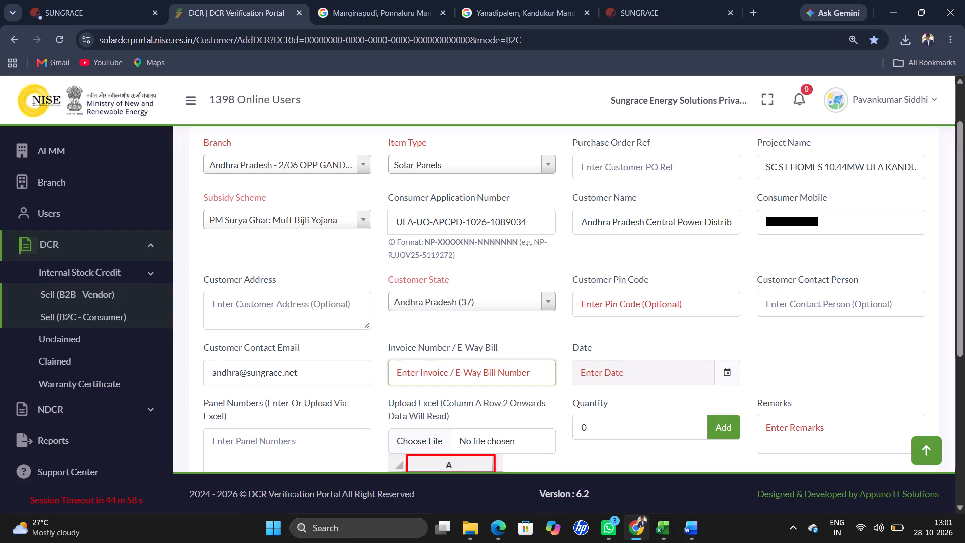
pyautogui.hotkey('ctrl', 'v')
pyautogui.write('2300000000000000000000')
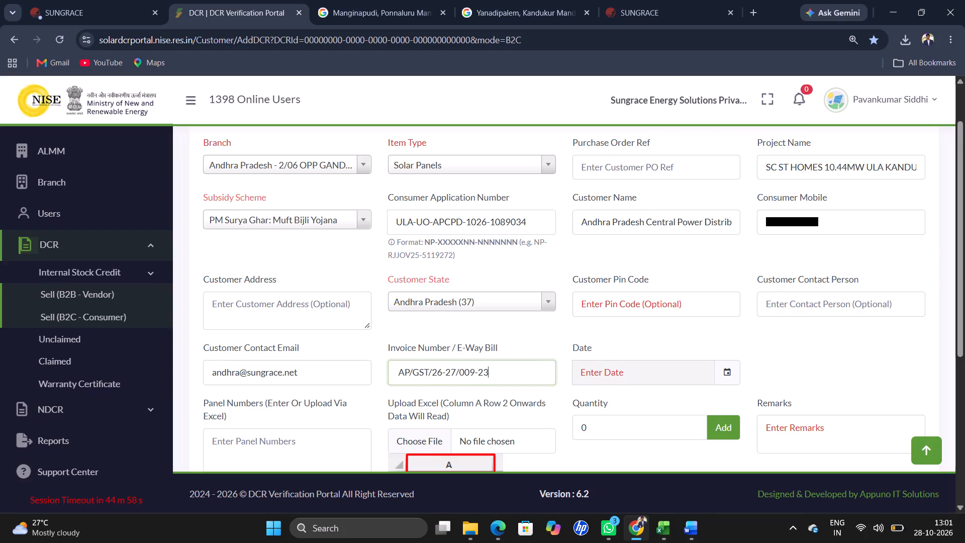
# Set the invoice date to 30-Sep-2026.
pyautogui.click(614, 379)
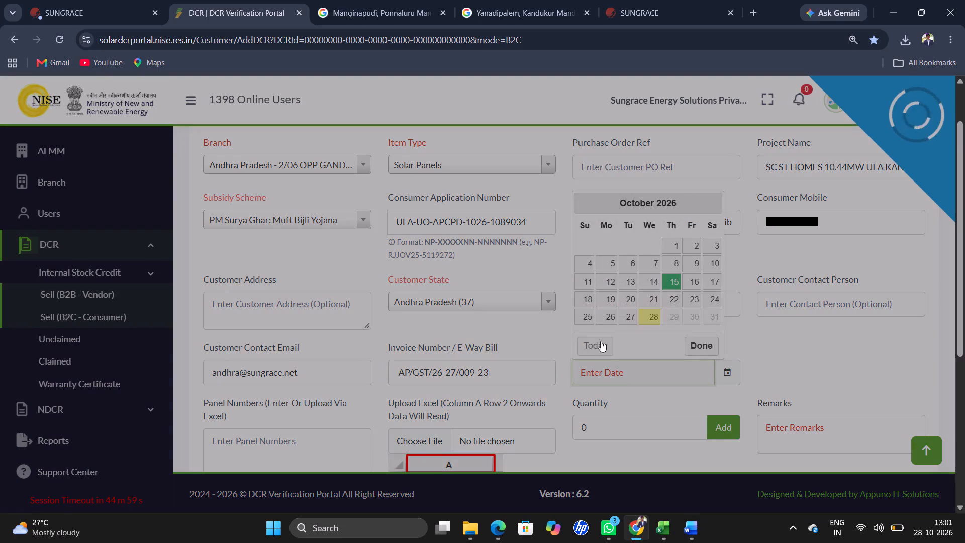
pyautogui.click(589, 205)
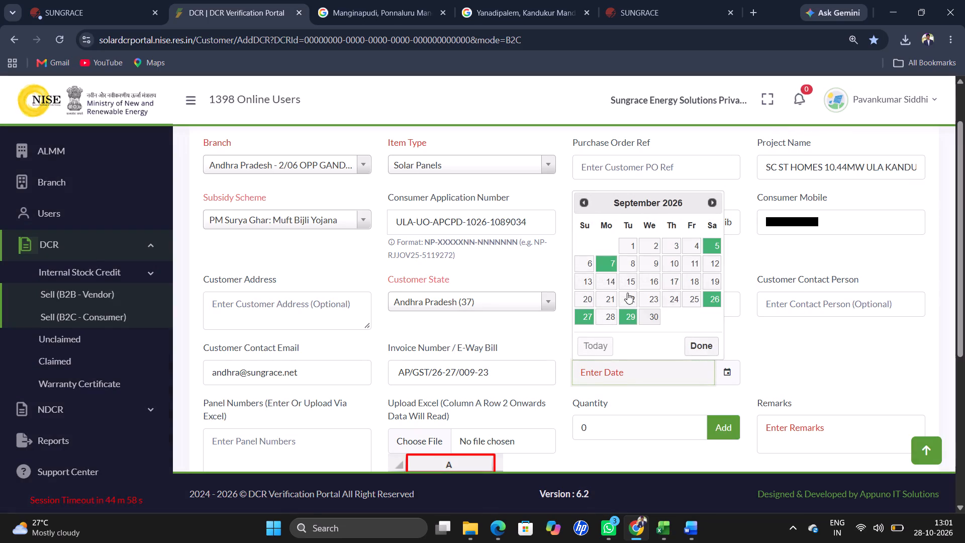
pyautogui.click(645, 313)
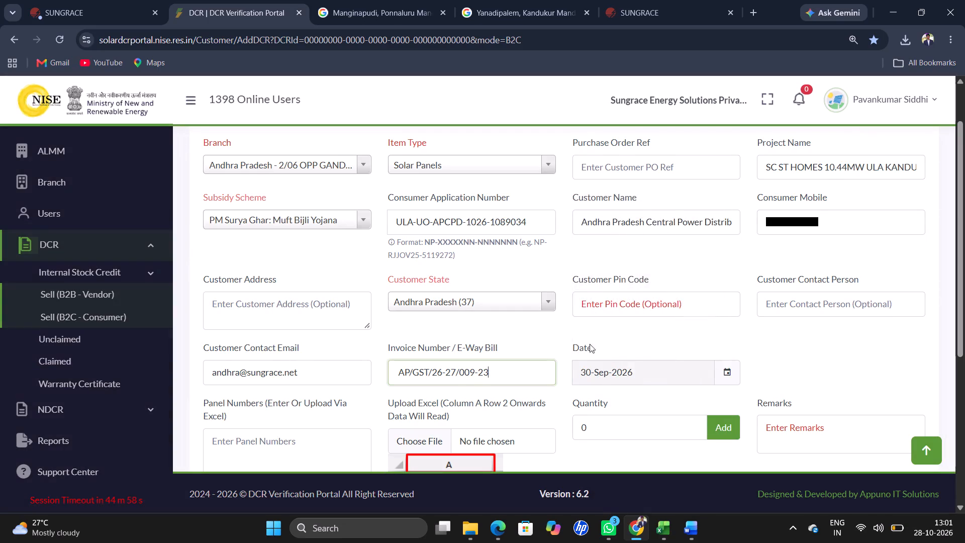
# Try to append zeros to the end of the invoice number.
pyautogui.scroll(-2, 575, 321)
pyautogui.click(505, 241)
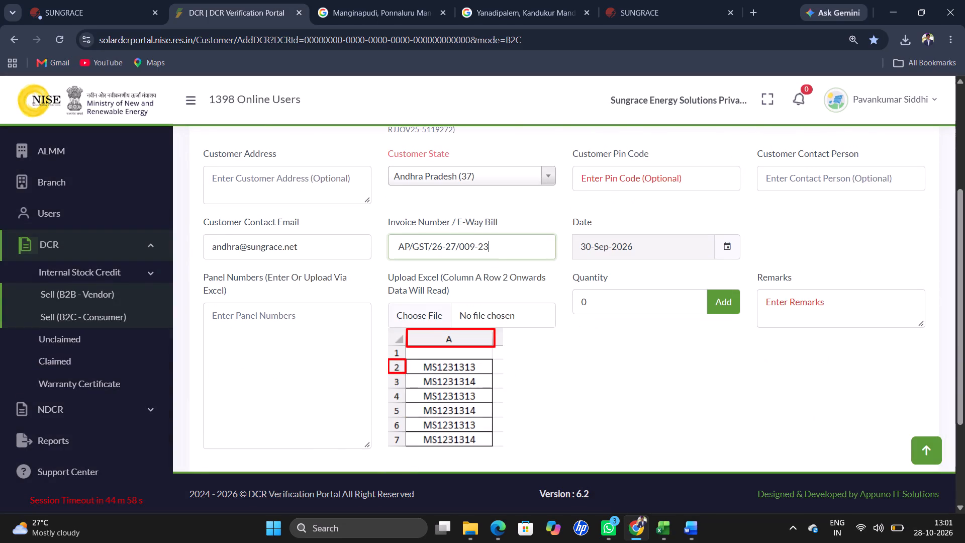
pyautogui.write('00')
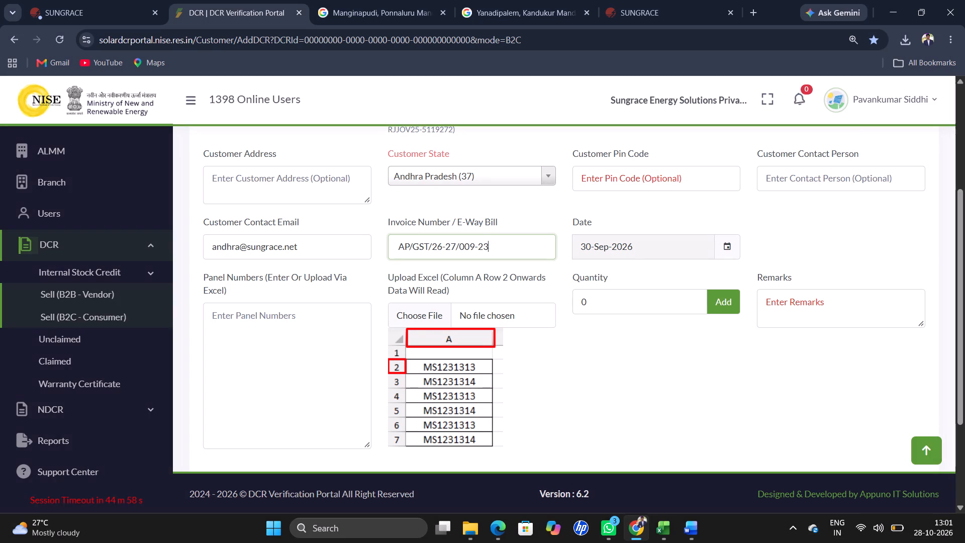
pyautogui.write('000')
pyautogui.scroll(-2, 592, 281)
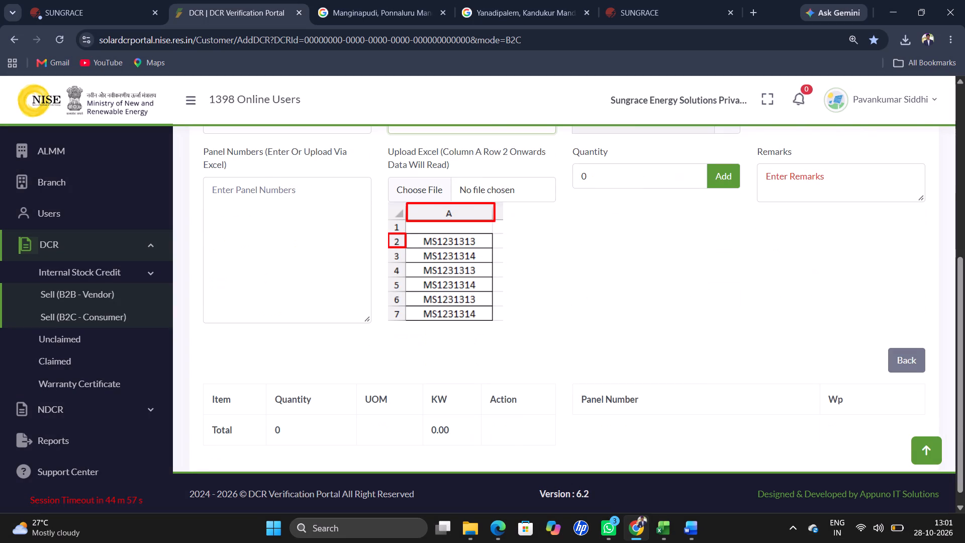
pyautogui.click(304, 259)
pyautogui.click(106, 0)
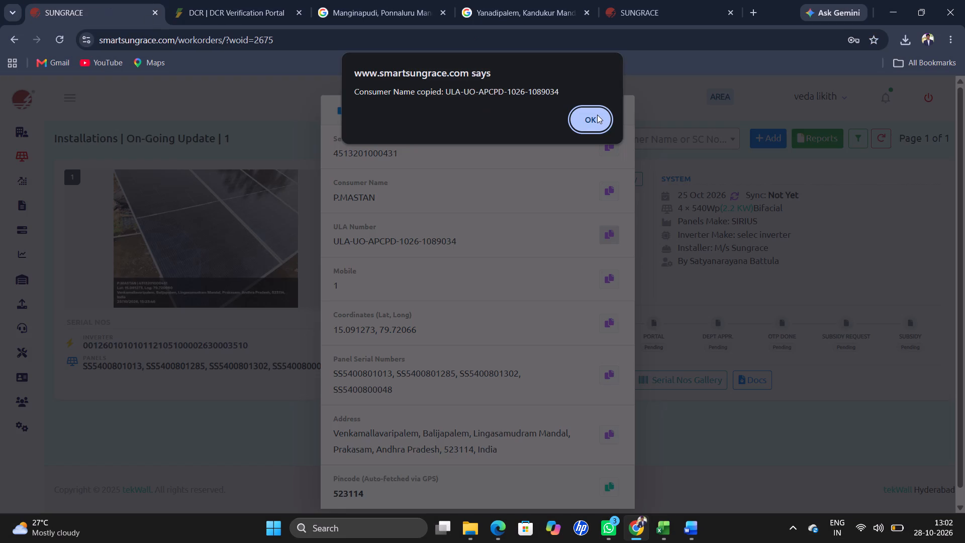
pyautogui.click(597, 115)
pyautogui.click(605, 370)
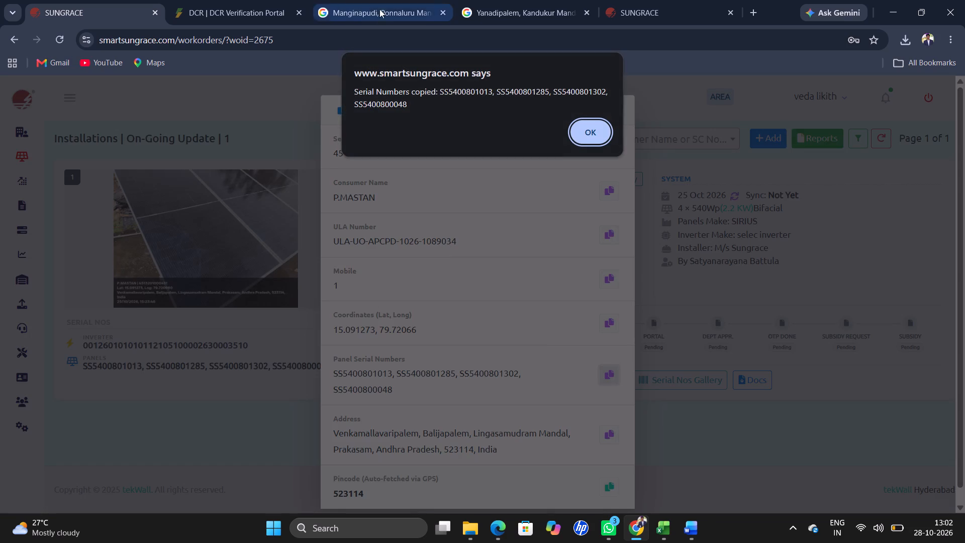
pyautogui.click(244, 0)
pyautogui.hotkey('ctrl', 'v')
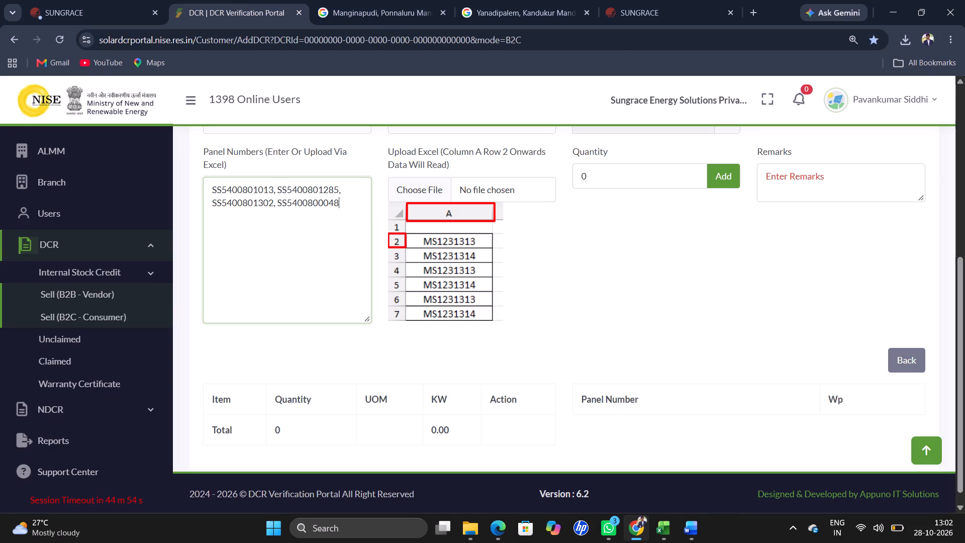
pyautogui.press('Left')
pyautogui.press('Left')
pyautogui.press('Left')
pyautogui.press('Left')
pyautogui.press('Left')
pyautogui.press('Left')
pyautogui.press('Left')
pyautogui.press('Left')
pyautogui.press('Left')
pyautogui.press('Left')
pyautogui.press('Left')
pyautogui.press('Left')
pyautogui.press('BackSpace')
pyautogui.press('BackSpace')
pyautogui.press('Return')
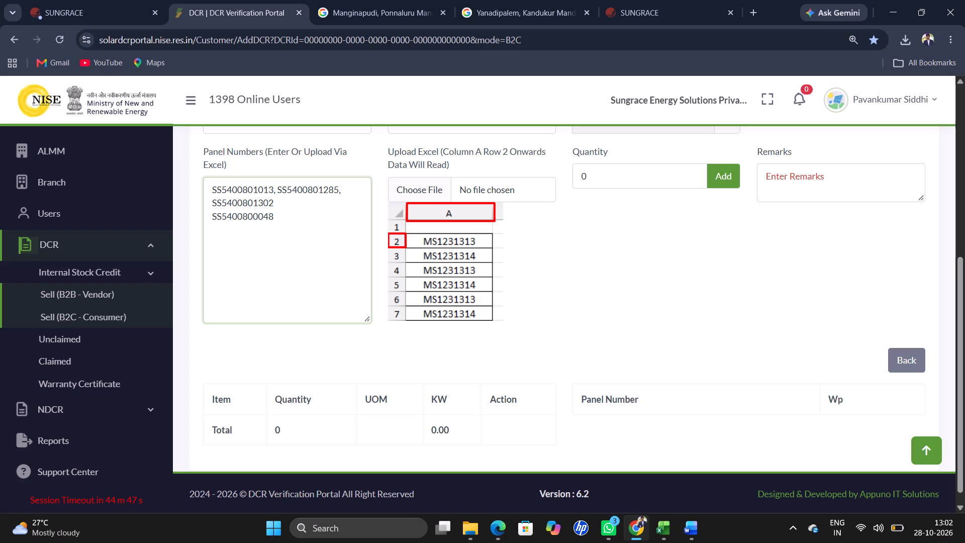
pyautogui.press('Up')
pyautogui.press('Up')
pyautogui.press('Up')
pyautogui.press('Up')
pyautogui.press('Right')
pyautogui.press('Right')
pyautogui.press('Right')
pyautogui.press('Right')
pyautogui.press('Right')
pyautogui.press('Right')
pyautogui.press('Right')
pyautogui.press('Right')
pyautogui.press('Right')
pyautogui.press('Right')
pyautogui.press('Right')
pyautogui.press('Right')
pyautogui.press('Right')
pyautogui.press('Right')
pyautogui.press('BackSpace')
pyautogui.press('BackSpace')
pyautogui.press('Return')
pyautogui.press('Right')
pyautogui.press('Right')
pyautogui.press('Right')
pyautogui.press('Right')
pyautogui.press('Right')
pyautogui.press('Right')
pyautogui.press('Right')
pyautogui.press('Right')
pyautogui.press('Right')
pyautogui.press('Right')
pyautogui.press('Right')
pyautogui.press('Right')
pyautogui.press('Right')
pyautogui.press('Right')
pyautogui.press('Right')
pyautogui.press('Right')
pyautogui.press('Right')
pyautogui.press('Right')
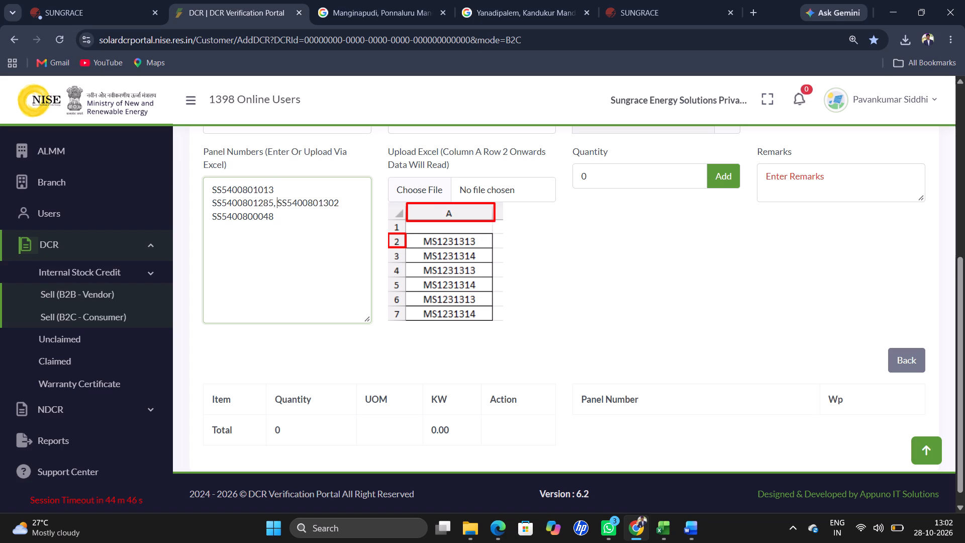
pyautogui.press('Left')
pyautogui.press('Left')
pyautogui.press('Left')
pyautogui.press('Left')
pyautogui.press('BackSpace')
pyautogui.press('BackSpace')
pyautogui.press('Return')
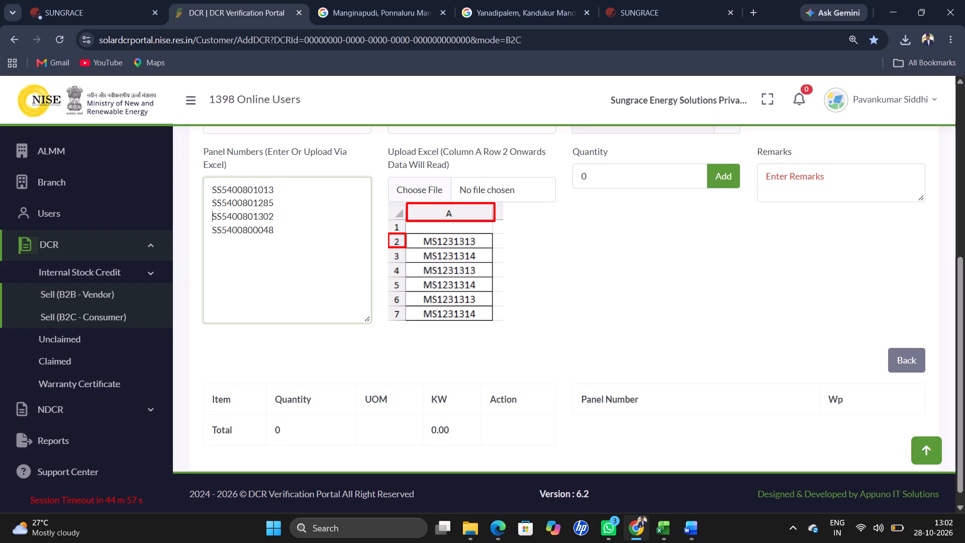
# Add the entered panel serial numbers to the certificate's item table.
pyautogui.click(617, 176)
pyautogui.scroll(3, 617, 176)
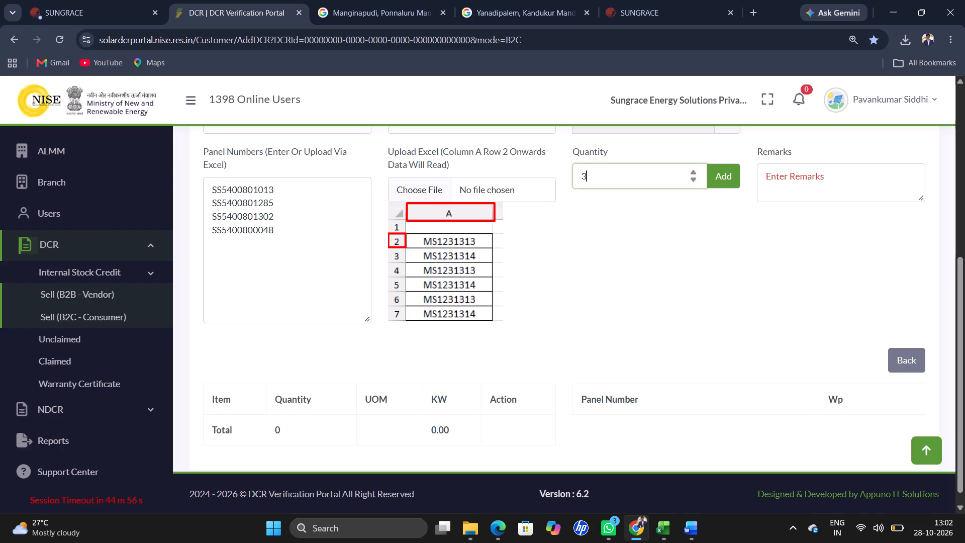
pyautogui.scroll(1, 617, 176)
pyautogui.click(704, 163)
pyautogui.click(727, 174)
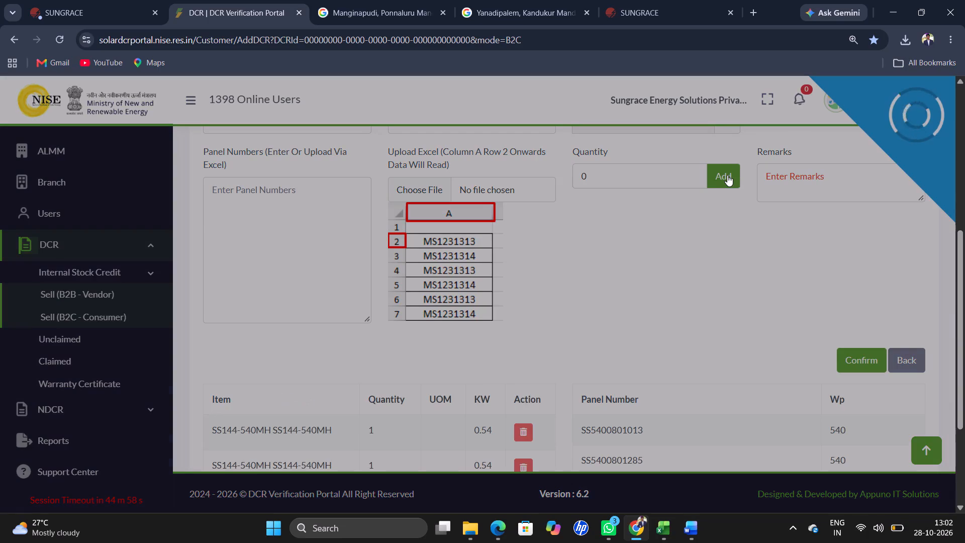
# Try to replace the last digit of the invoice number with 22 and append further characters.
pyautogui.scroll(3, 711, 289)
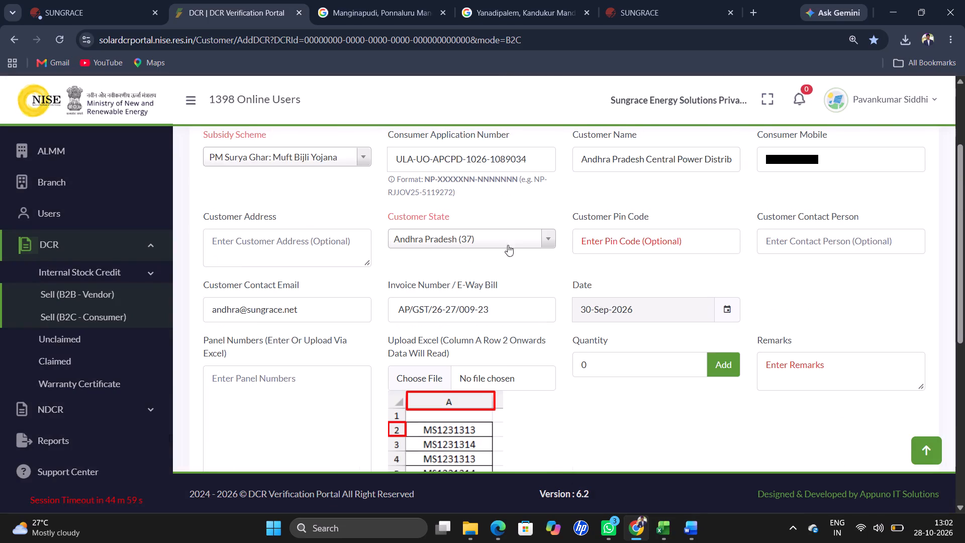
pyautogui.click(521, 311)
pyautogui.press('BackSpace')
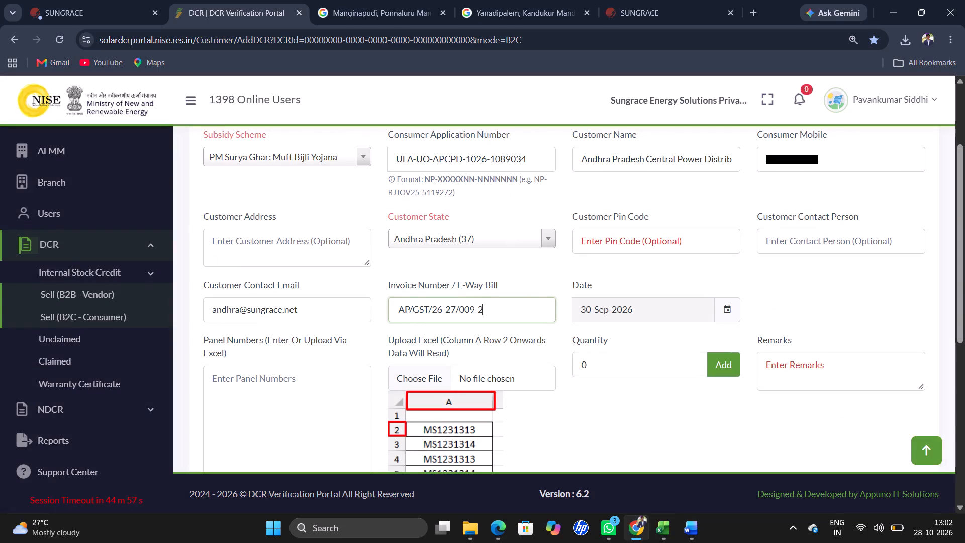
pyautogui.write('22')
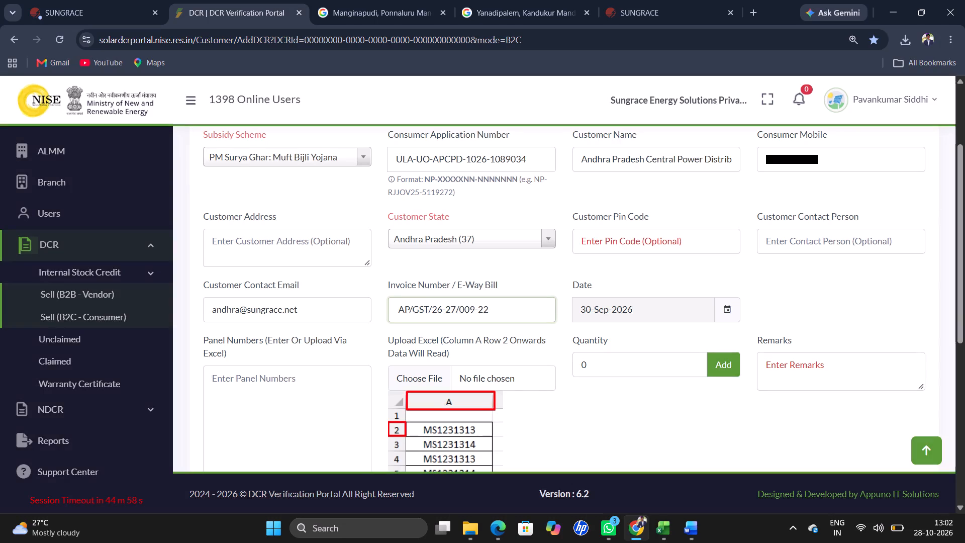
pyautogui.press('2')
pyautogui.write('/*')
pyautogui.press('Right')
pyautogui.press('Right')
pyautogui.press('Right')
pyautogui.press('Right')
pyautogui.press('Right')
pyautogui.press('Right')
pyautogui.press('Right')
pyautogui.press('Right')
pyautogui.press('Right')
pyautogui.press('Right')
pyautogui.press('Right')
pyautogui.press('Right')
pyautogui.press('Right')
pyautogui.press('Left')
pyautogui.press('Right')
# Replace the -22 ending of the invoice number with 230.
pyautogui.press('BackSpace')
pyautogui.press('BackSpace')
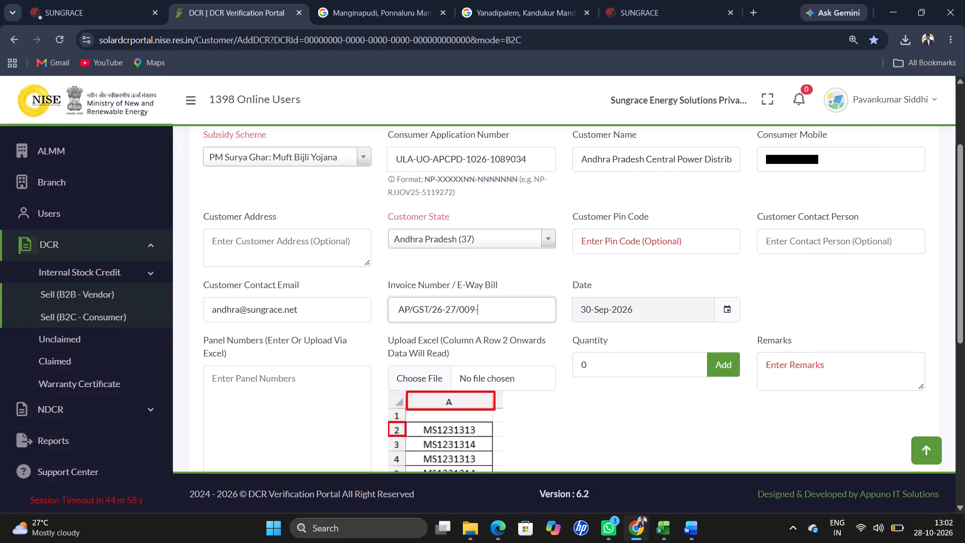
pyautogui.press('BackSpace')
pyautogui.write('230')
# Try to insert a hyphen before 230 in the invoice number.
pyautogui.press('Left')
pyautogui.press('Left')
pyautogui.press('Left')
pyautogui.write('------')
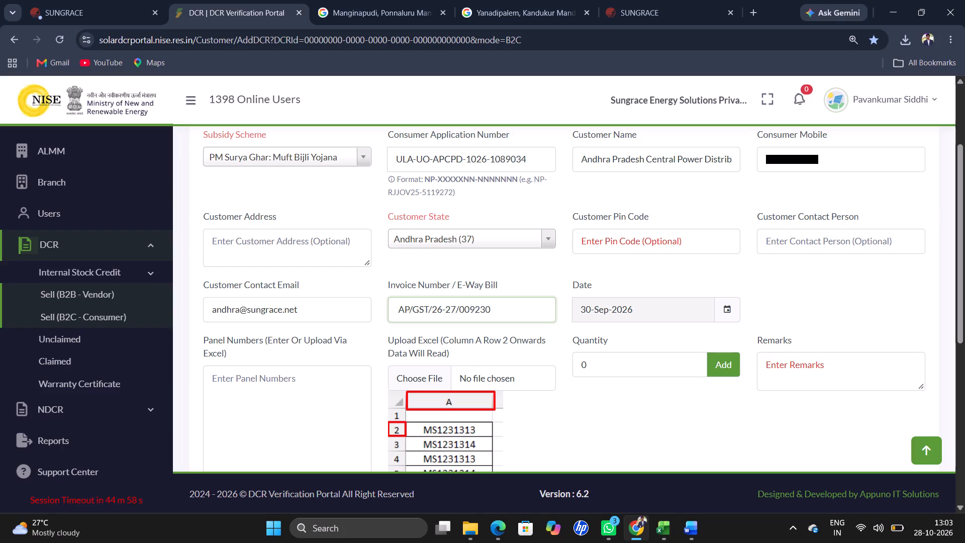
# Delete the leading space at the start of the Invoice Number / E-Way Bill field.
pyautogui.press('Left')
pyautogui.press('Left')
pyautogui.press('Left')
pyautogui.press('Left')
pyautogui.press('Left')
pyautogui.press('Left')
pyautogui.press('Left')
pyautogui.press('Left')
pyautogui.press('Left')
pyautogui.press('Left')
pyautogui.press('Left')
pyautogui.press('Left')
pyautogui.press('Left')
pyautogui.press('Left')
pyautogui.press('Left')
pyautogui.press('Left')
pyautogui.press('BackSpace')
pyautogui.press('BackSpace')
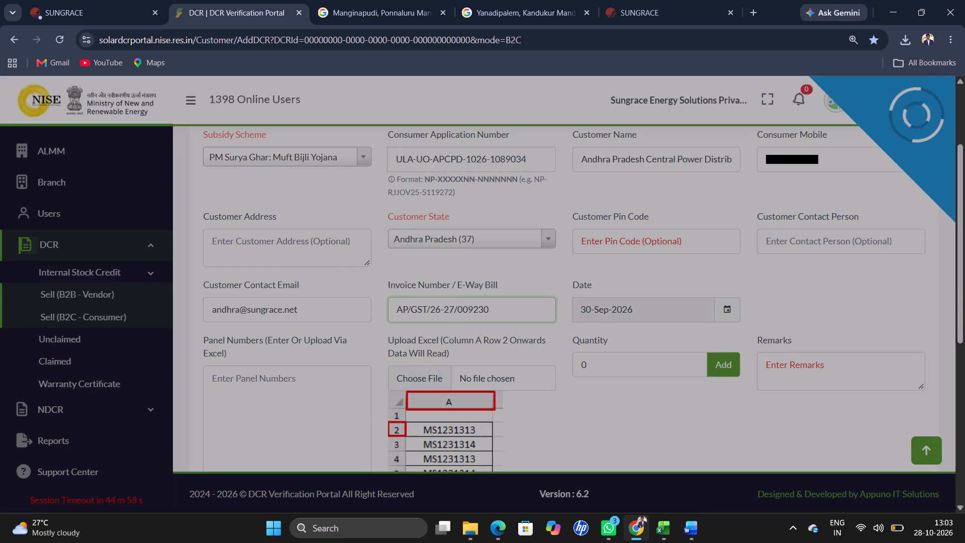
# Insert a hyphen before 230 so the invoice number reads AP/GST/26-27/009-230.
pyautogui.press('Right')
pyautogui.press('Right')
pyautogui.press('Right')
pyautogui.press('Right')
pyautogui.press('Right')
pyautogui.press('Right')
pyautogui.press('Right')
pyautogui.press('Right')
pyautogui.press('Right')
pyautogui.press('Right')
pyautogui.press('Right')
pyautogui.press('Right')
pyautogui.press('Right')
pyautogui.press('Right')
pyautogui.press('Right')
pyautogui.press('Right')
pyautogui.press('Right')
pyautogui.press('Right')
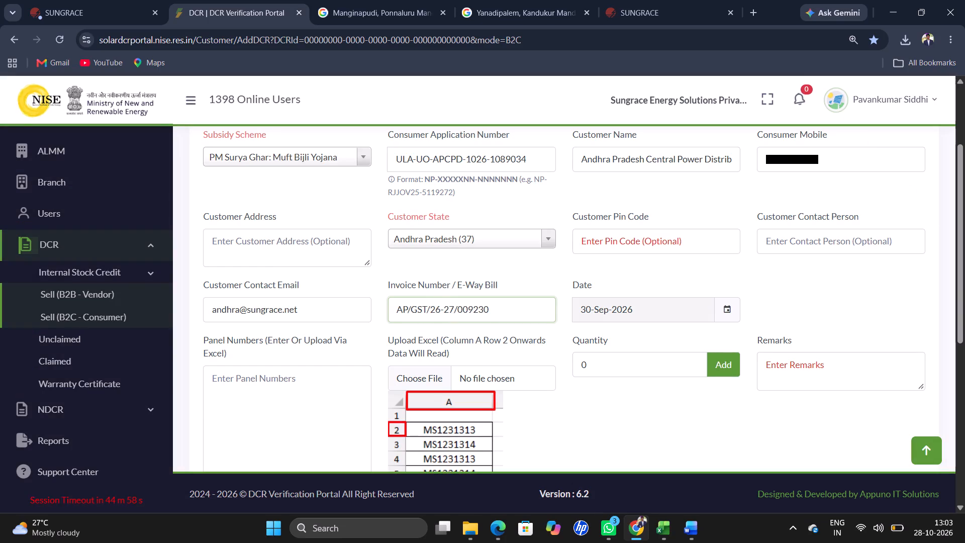
pyautogui.press('Left')
pyautogui.press('Left')
pyautogui.press('-')
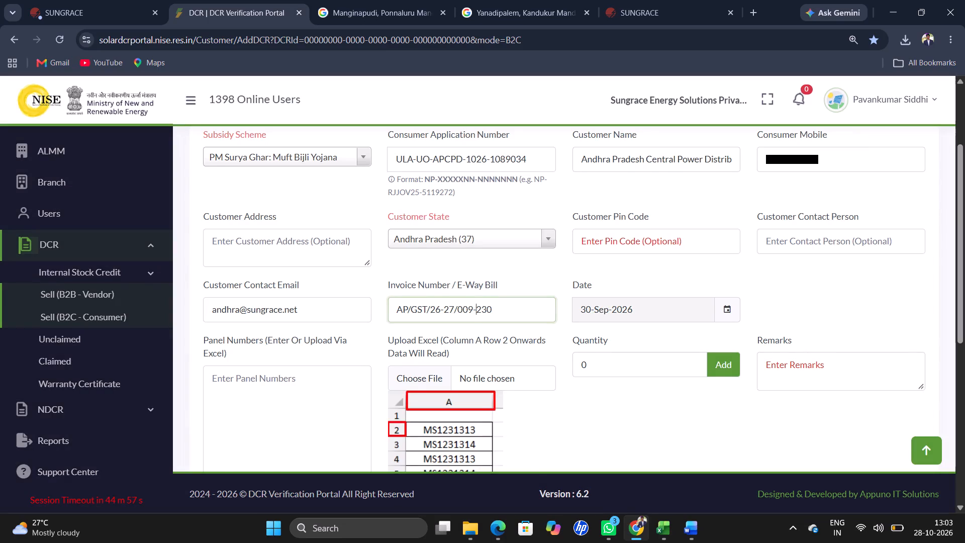
# Fill Remarks with the address copied from the SUNGRACE work order's Quick Copy Details.
pyautogui.scroll(-7, 578, 305)
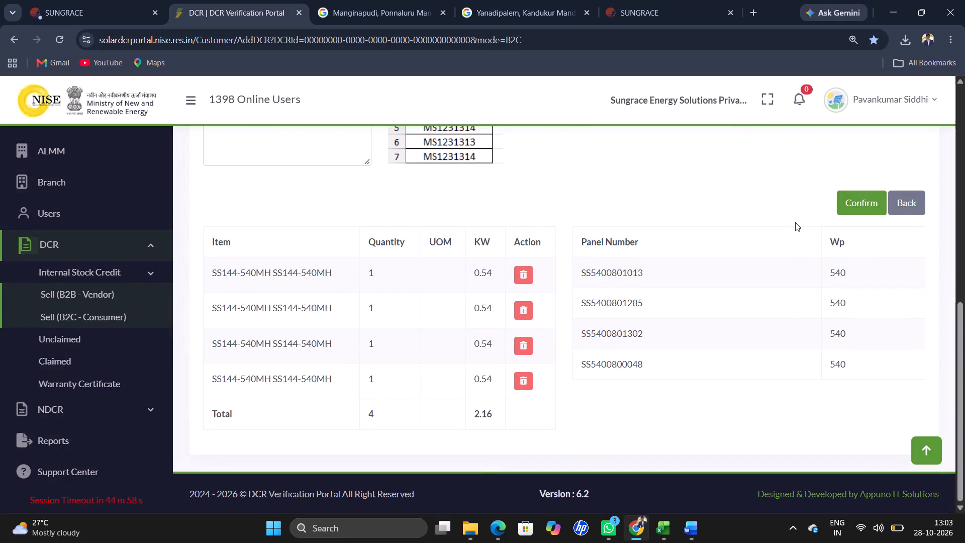
pyautogui.scroll(4, 795, 222)
pyautogui.click(786, 281)
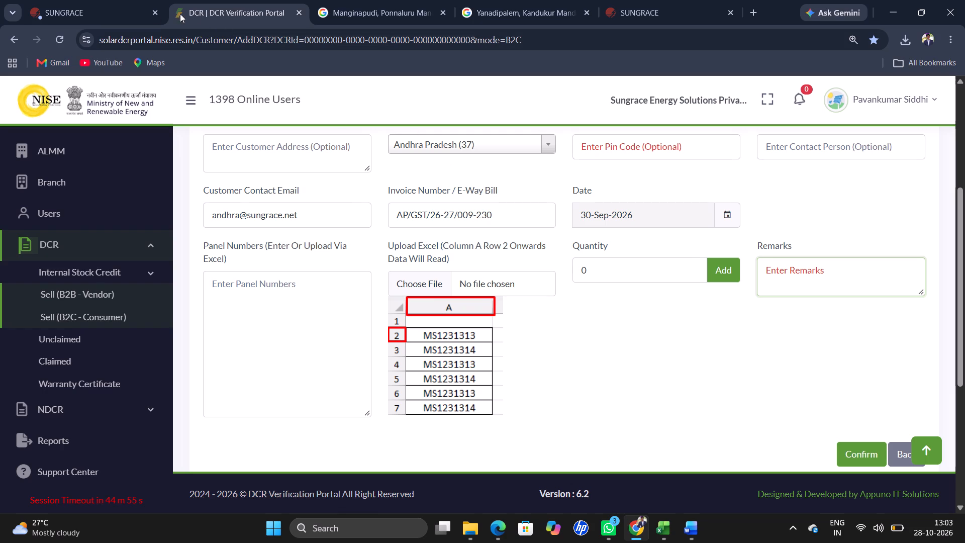
pyautogui.click(63, 6)
pyautogui.click(603, 135)
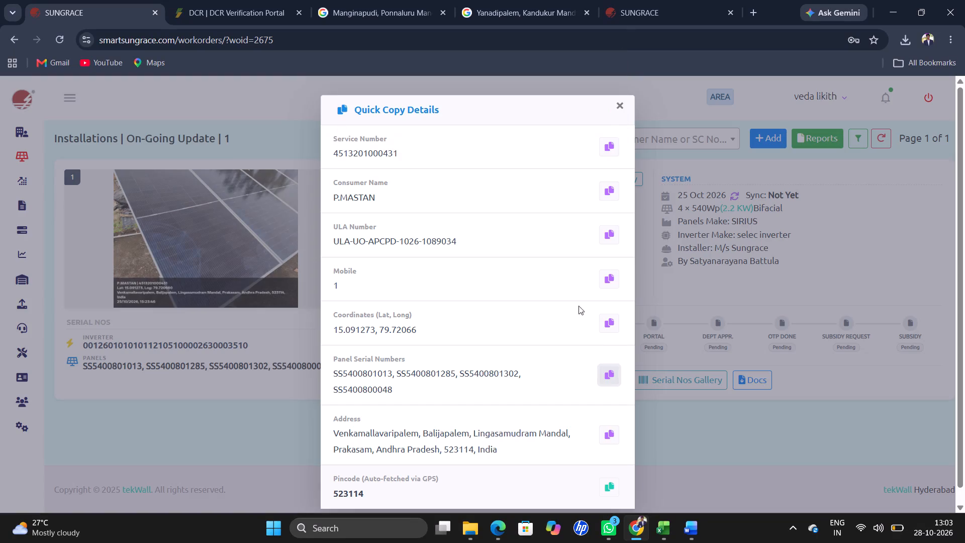
pyautogui.click(605, 434)
pyautogui.moveTo(191, 0); pyautogui.dragTo(198, 1)
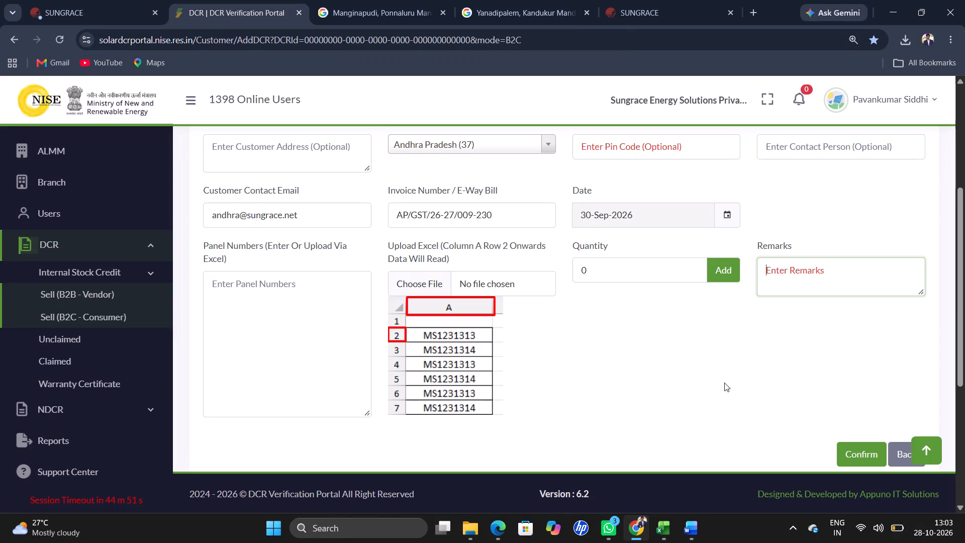
pyautogui.hotkey('ctrl', 'v')
# Fill Customer Pin Code with the auto-fetched pincode copied from the SUNGRACE work order.
pyautogui.scroll(3, 798, 289)
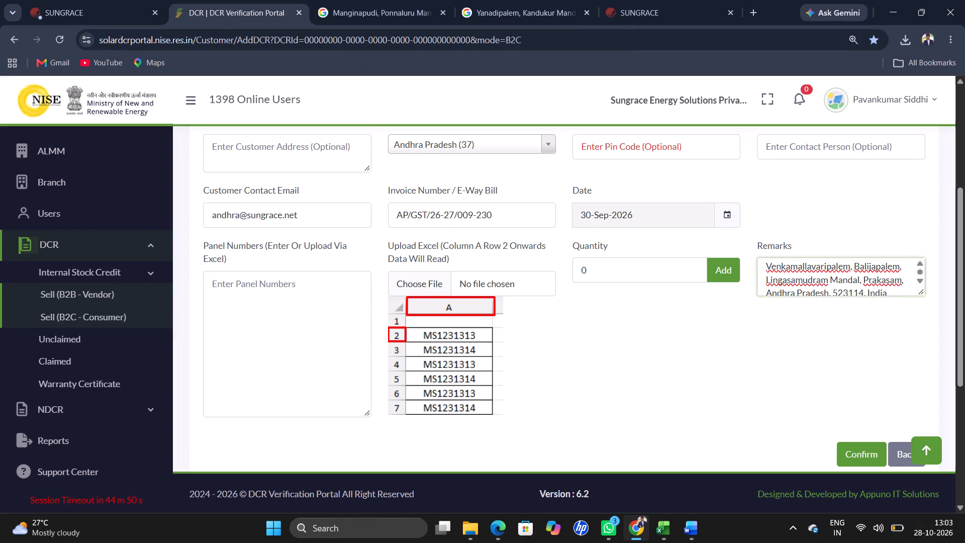
pyautogui.moveTo(679, 138); pyautogui.dragTo(674, 145)
pyautogui.click(81, 0)
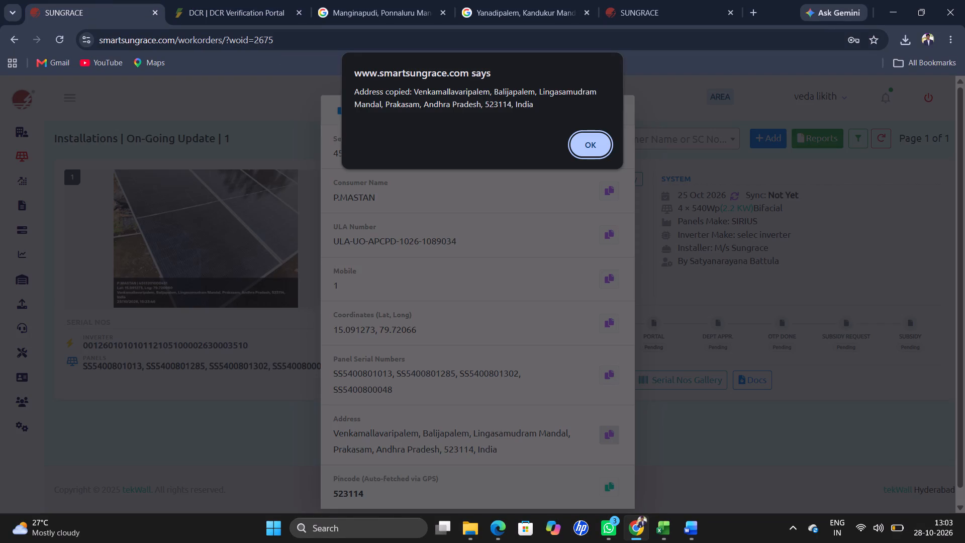
pyautogui.click(580, 141)
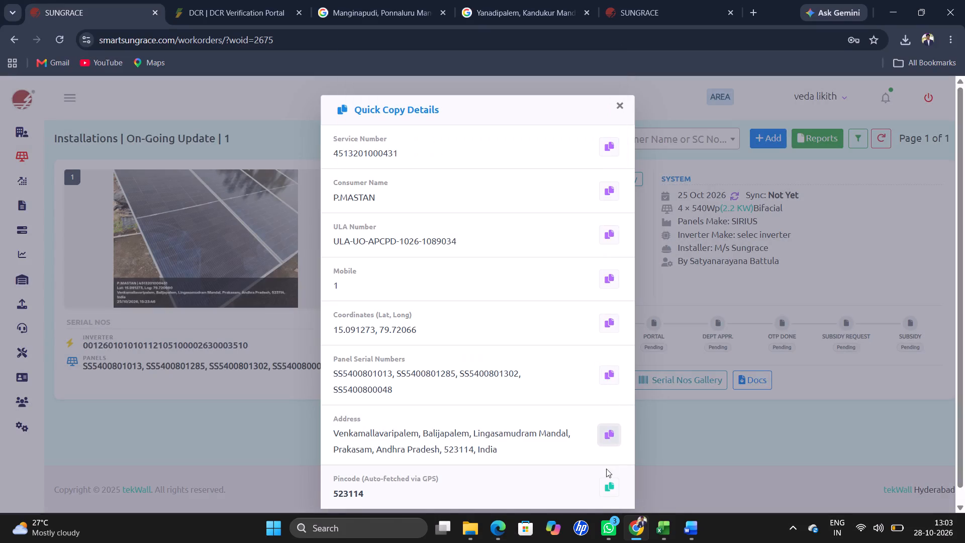
pyautogui.click(607, 482)
pyautogui.click(211, 1)
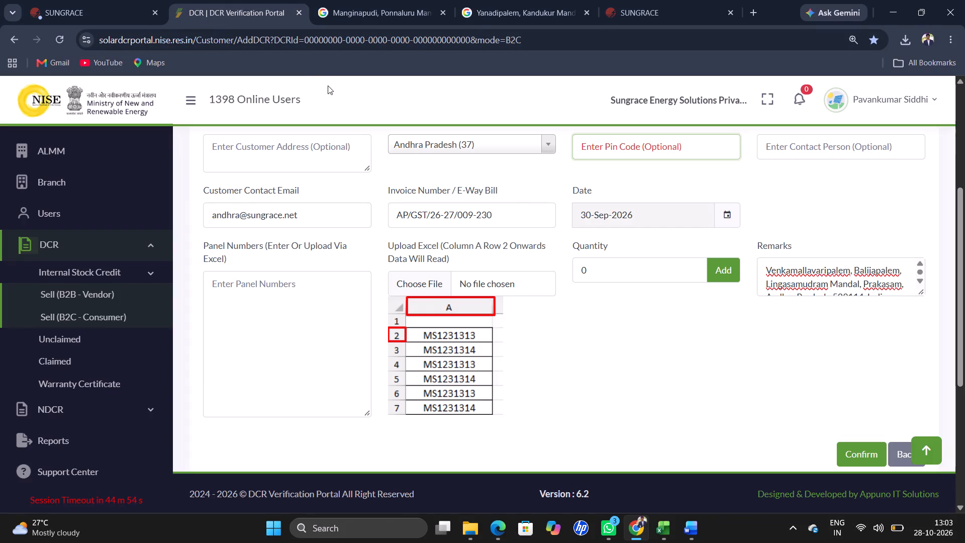
pyautogui.press('v')
pyautogui.hotkey('ctrl', 'v')
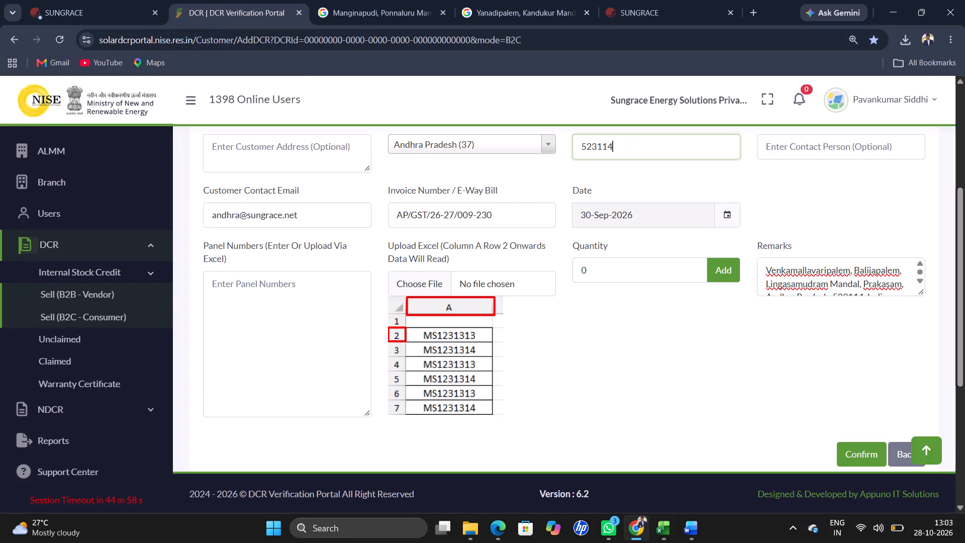
# Submit the completed B2C DCR entry and accept its confirmation.
pyautogui.click(875, 458)
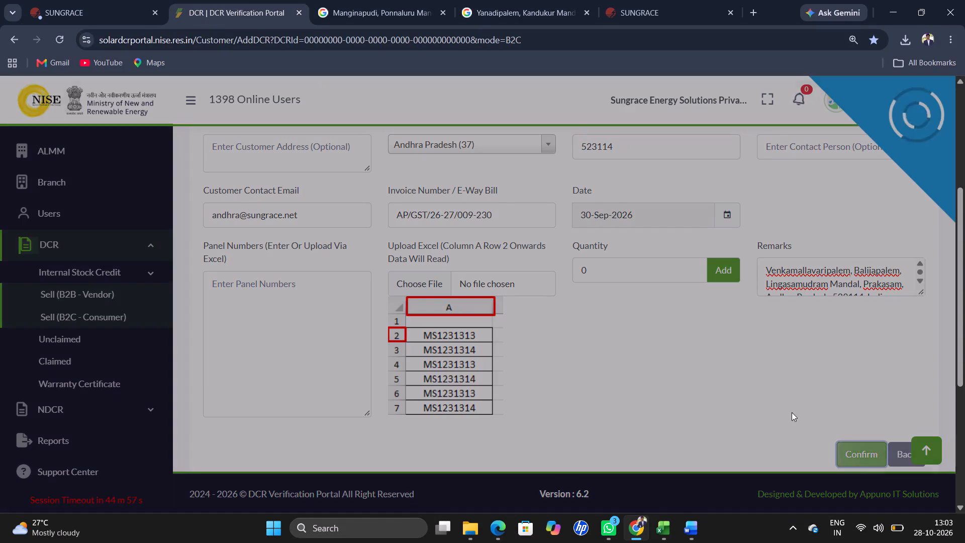
pyautogui.click(615, 370)
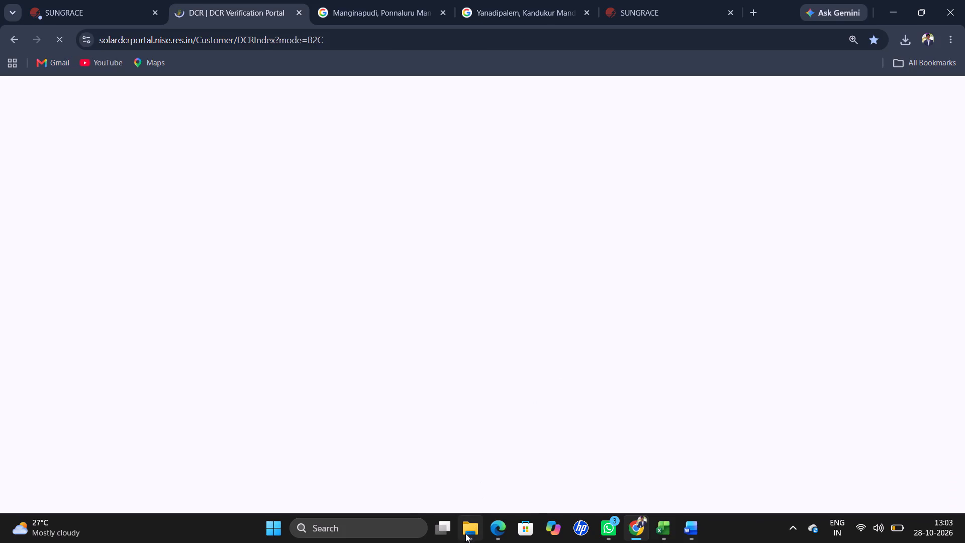
# Create a new folder named 230_ in the DCR009 folder.
pyautogui.click(465, 533)
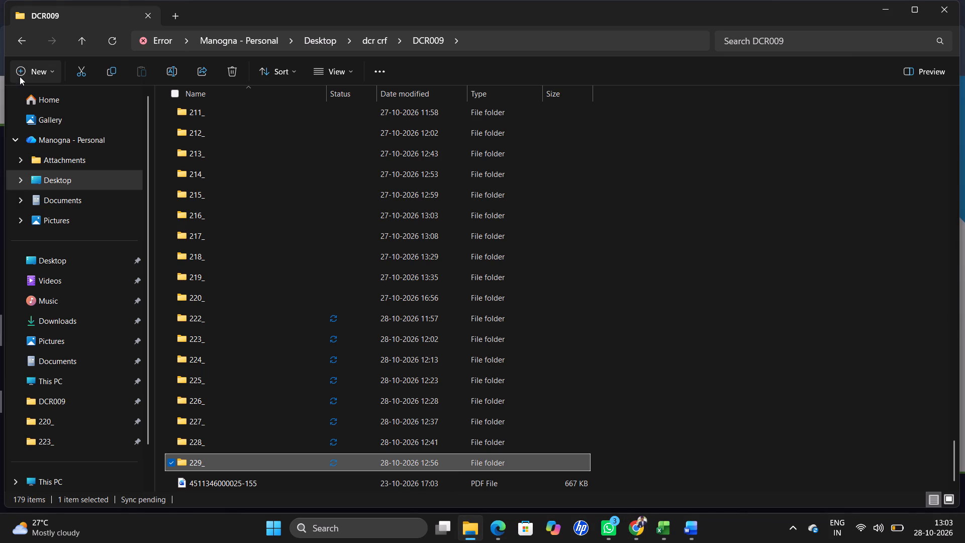
pyautogui.click(20, 76)
pyautogui.click(28, 104)
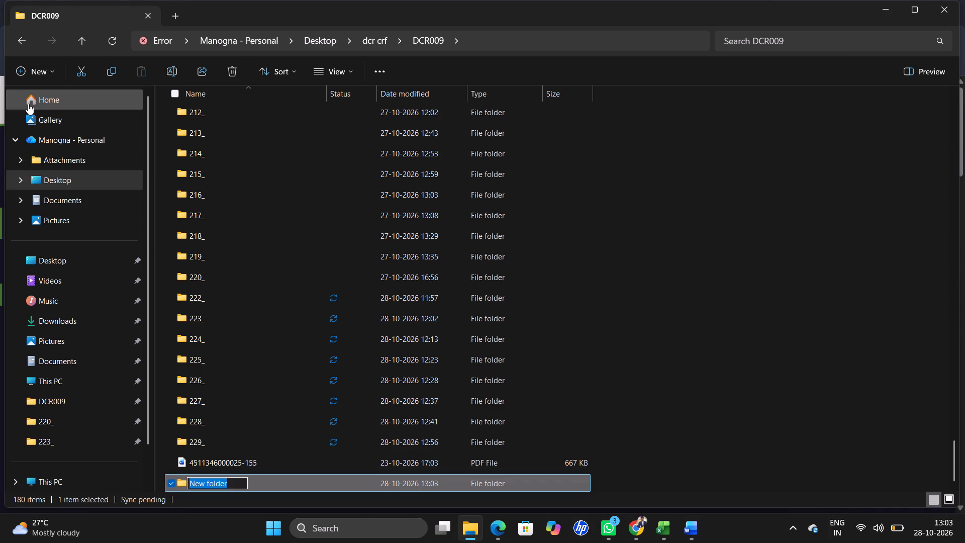
pyautogui.press('3')
pyautogui.press('BackSpace')
pyautogui.write('230_')
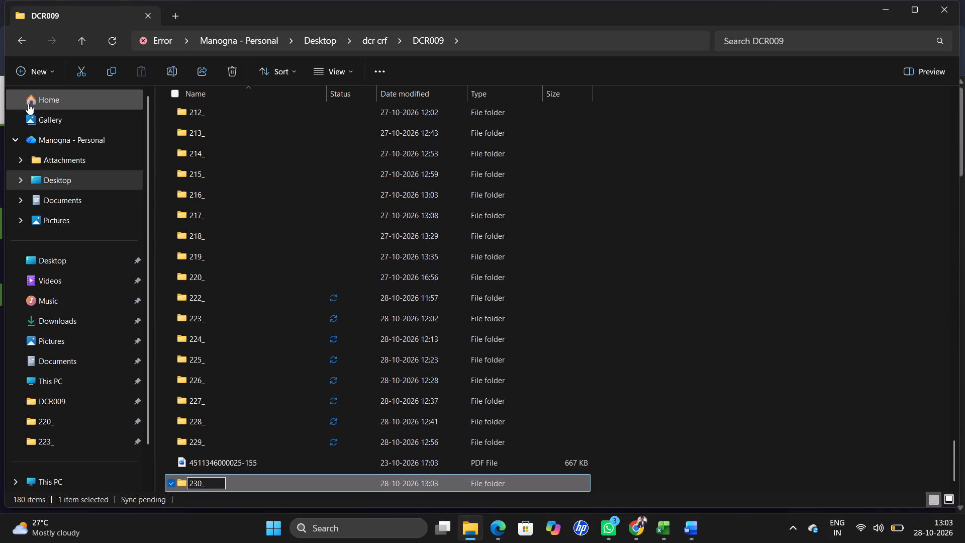
pyautogui.press('Return')
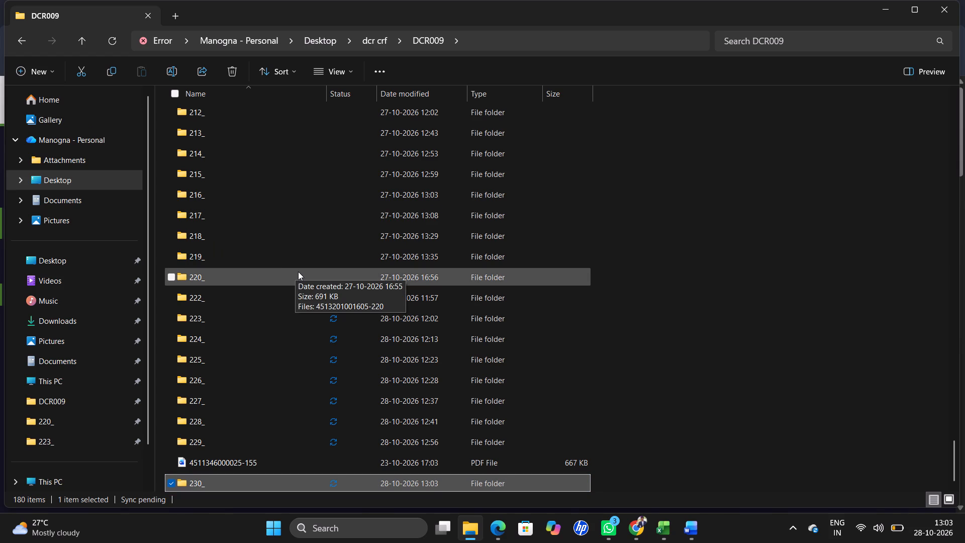
# Download the DCR certificate PDF for invoice AP/GST/26-27/009-230, naming it with the service number copied from the SUNGRACE work order plus -230.
pyautogui.click(640, 486)
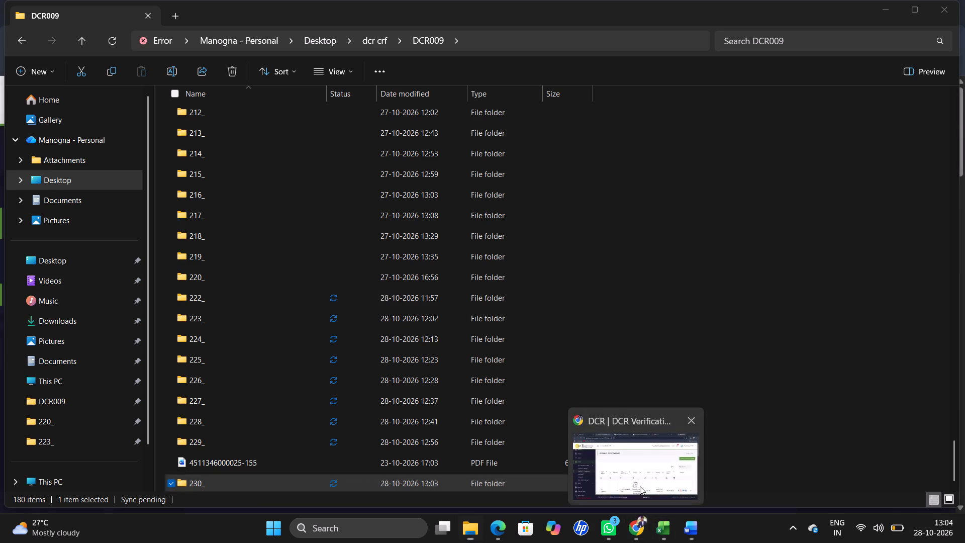
pyautogui.click(90, 0)
pyautogui.click(598, 125)
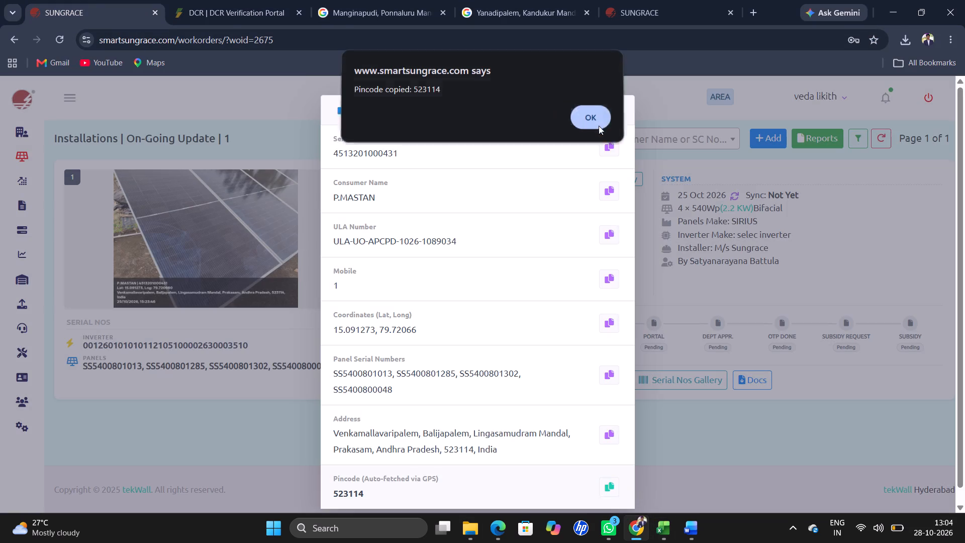
pyautogui.click(612, 141)
pyautogui.click(218, 0)
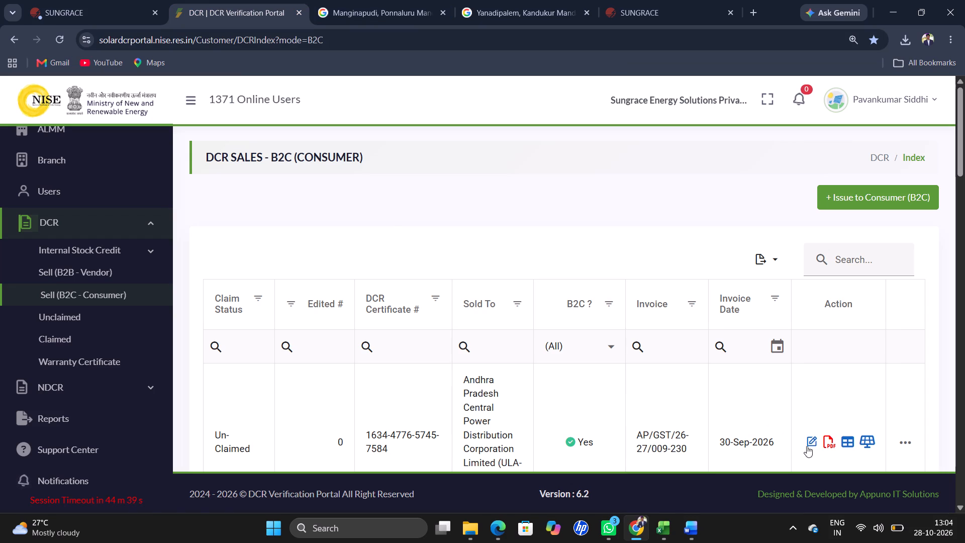
pyautogui.click(832, 438)
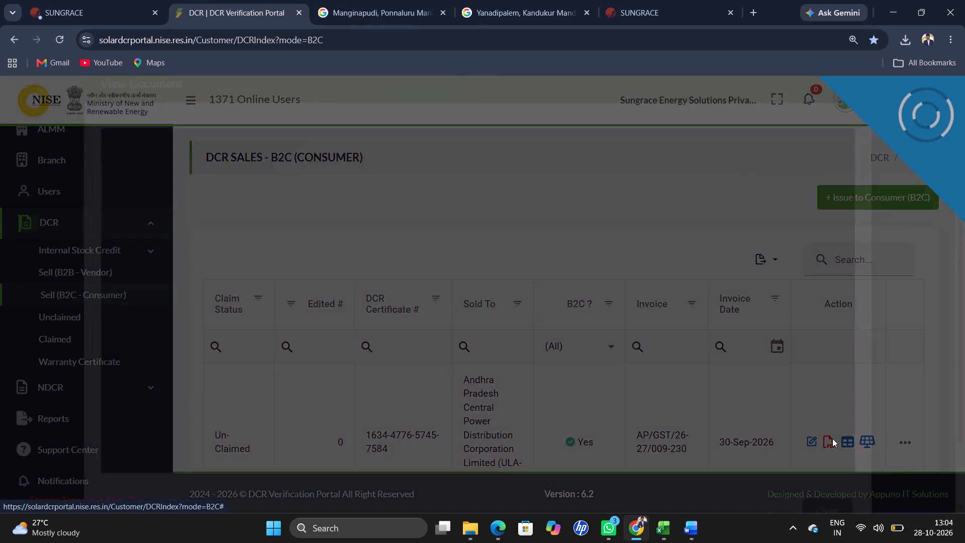
pyautogui.click(791, 175)
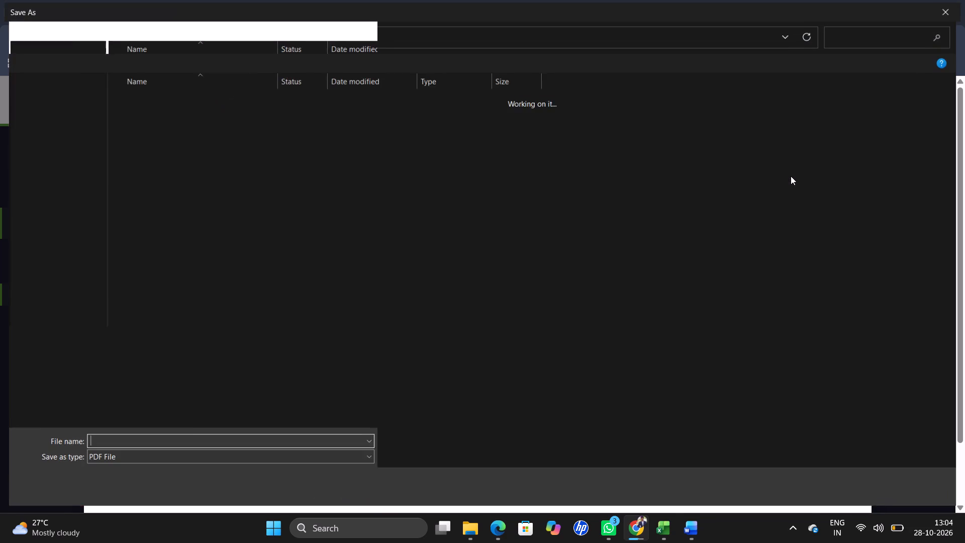
pyautogui.hotkey('ctrl', 'v')
pyautogui.write('-230')
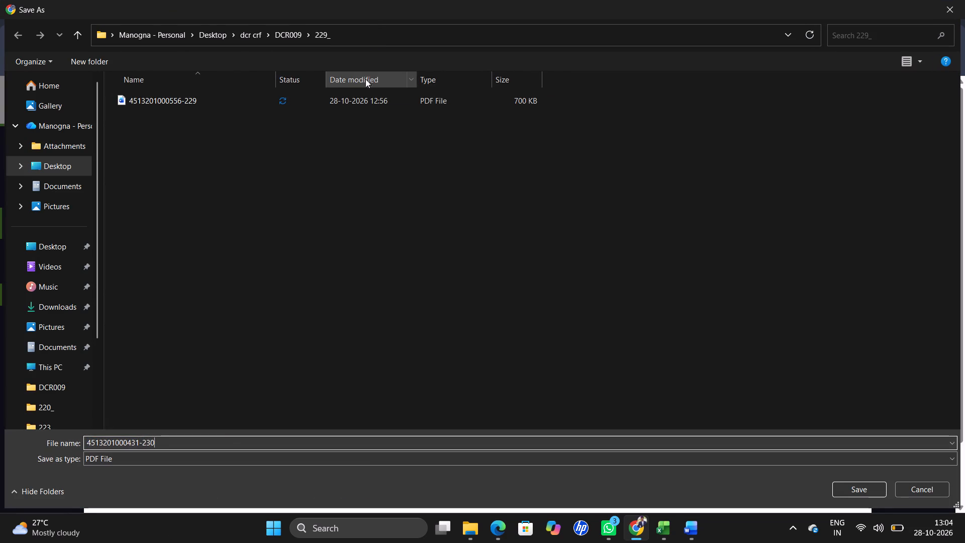
# Save the certificate PDF into the 230_ folder inside DCR009.
pyautogui.click(281, 39)
pyautogui.scroll(-3, 326, 115)
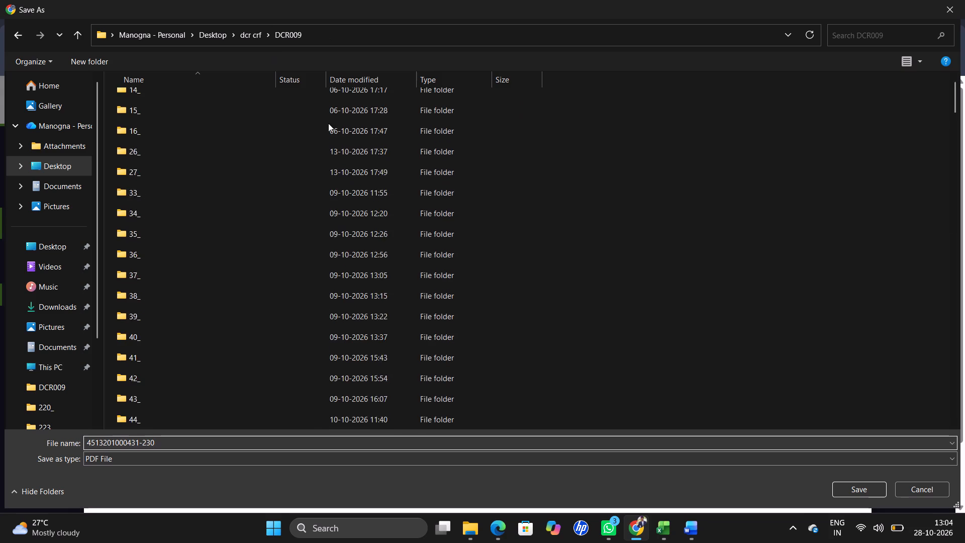
pyautogui.scroll(-2, 328, 123)
pyautogui.scroll(-5, 325, 179)
pyautogui.scroll(-10, 318, 283)
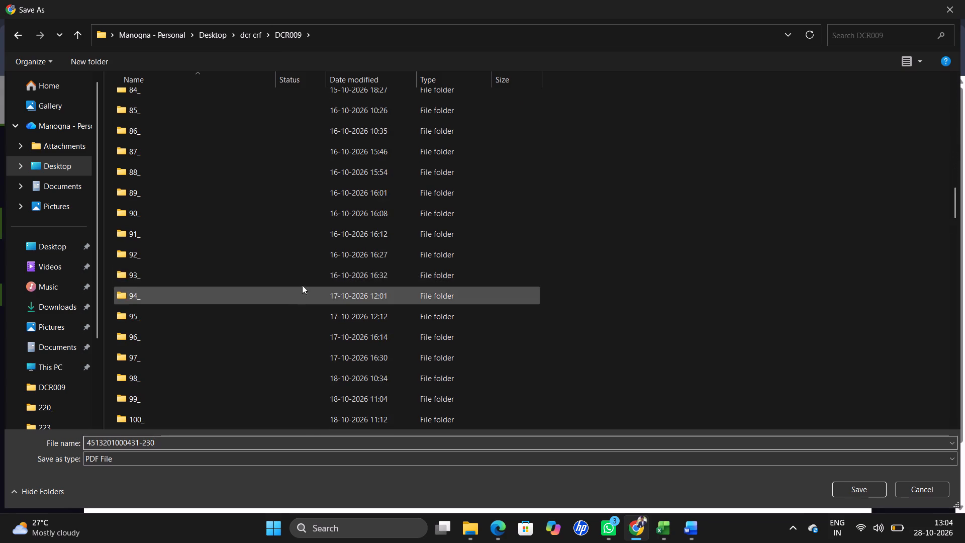
pyautogui.scroll(-4, 302, 285)
pyautogui.scroll(-4, 343, 248)
pyautogui.scroll(-15, 265, 331)
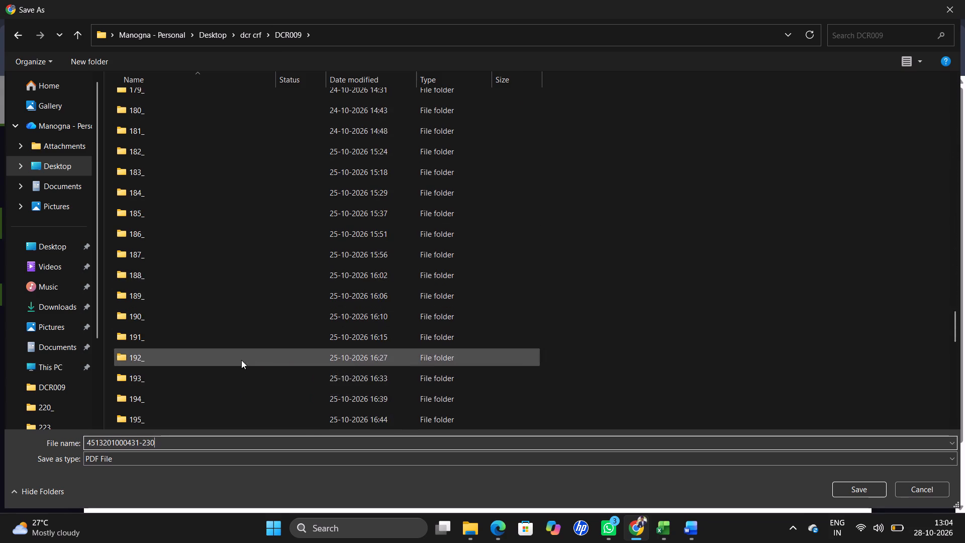
pyautogui.scroll(-11, 241, 360)
pyautogui.scroll(-10, 188, 383)
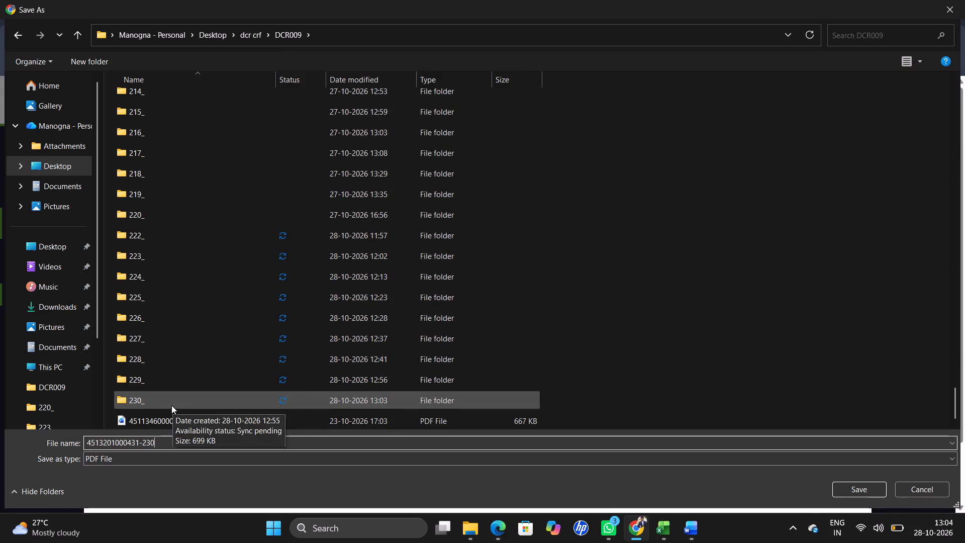
pyautogui.doubleClick(163, 403)
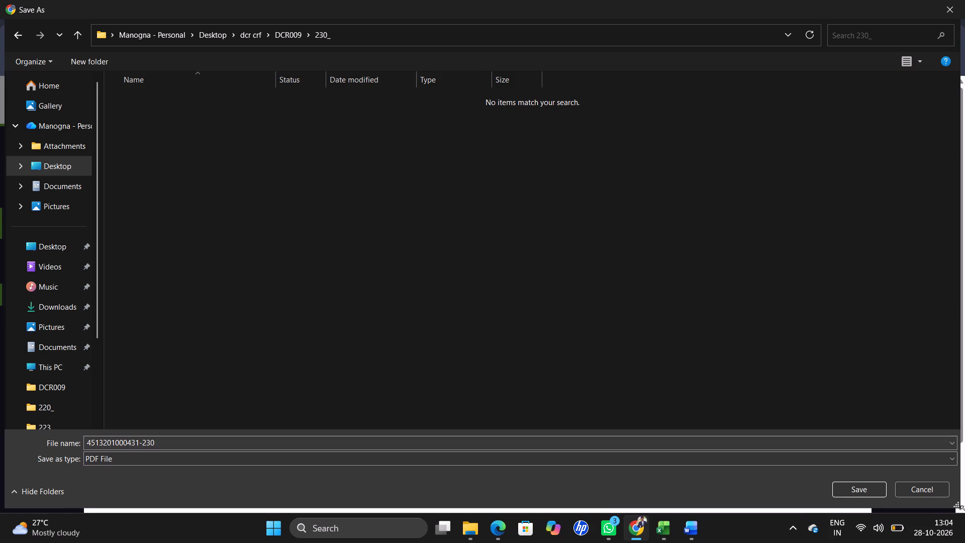
pyautogui.click(854, 489)
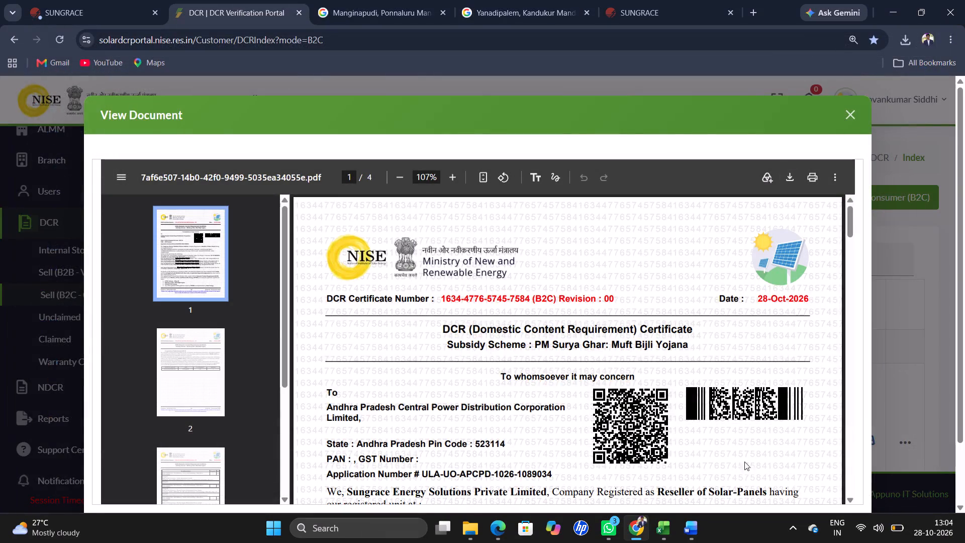
# Attach the certificate PDF from DCR009's 230_ folder as the Dcr upload in the SUNGRACE work order's Project Stage form and submit it.
pyautogui.click(111, 0)
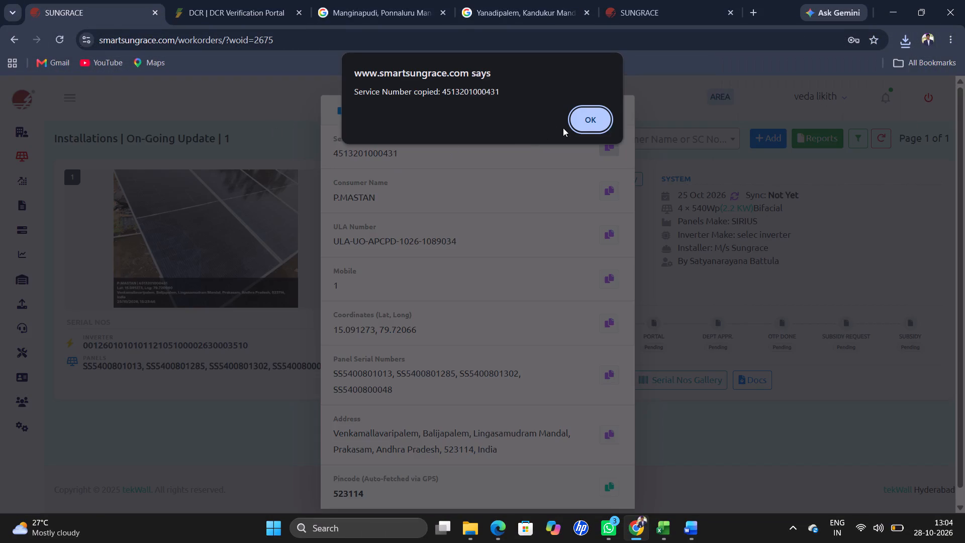
pyautogui.click(589, 121)
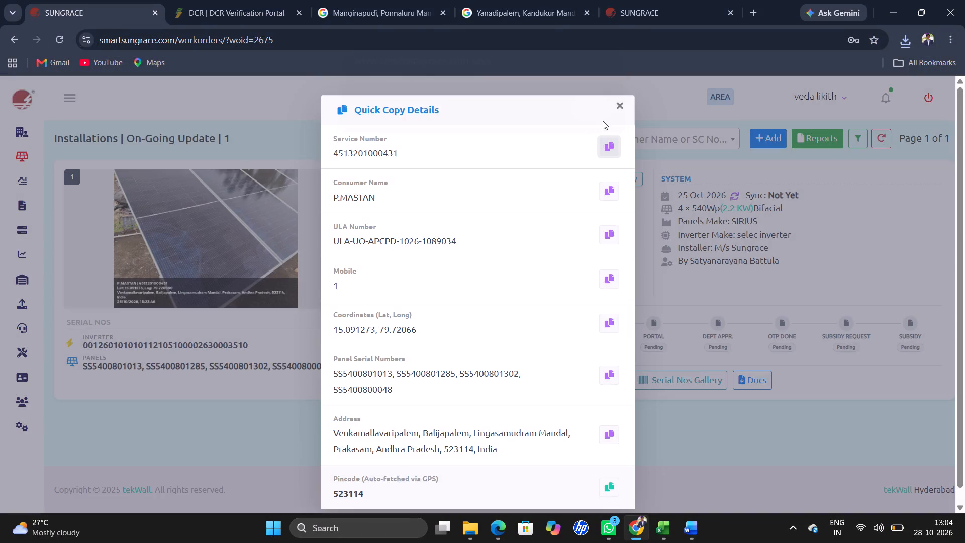
pyautogui.click(621, 98)
pyautogui.click(613, 379)
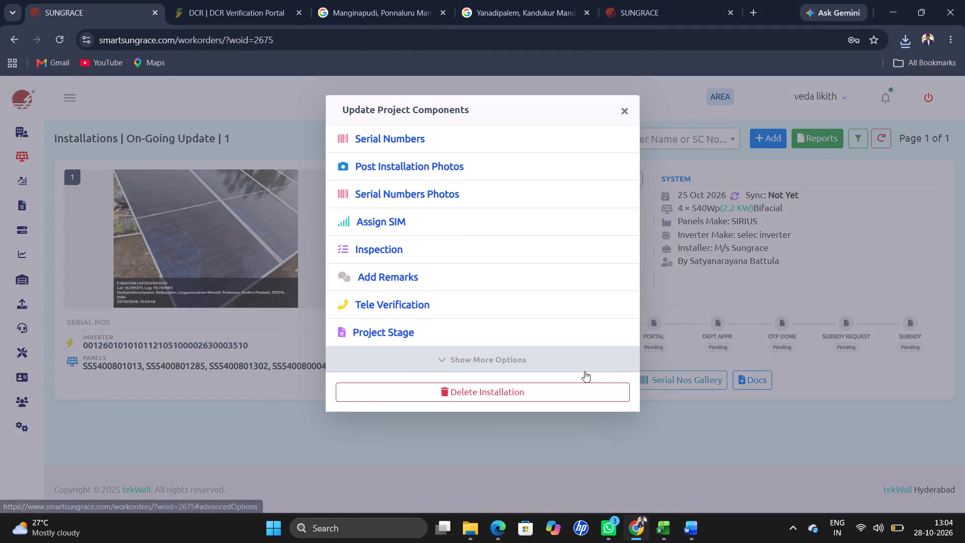
pyautogui.click(504, 328)
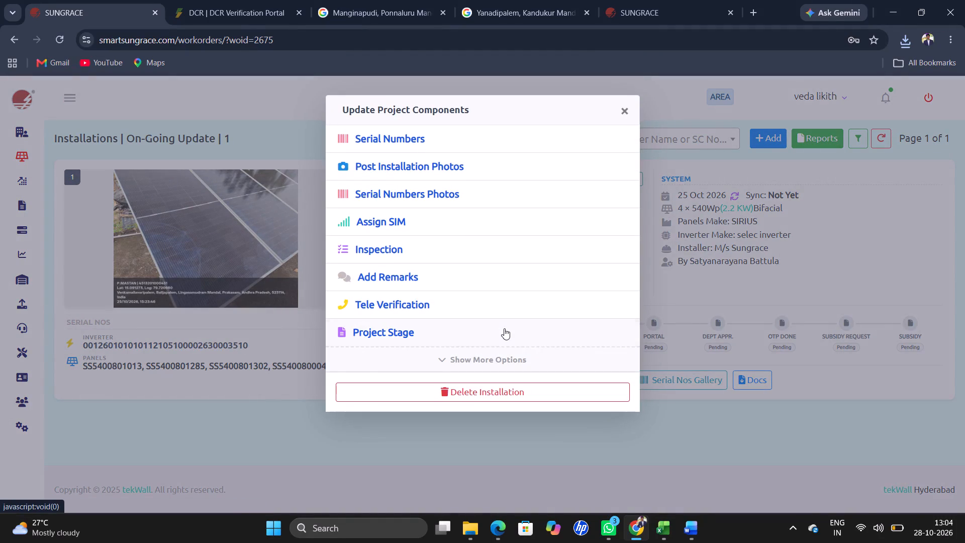
pyautogui.scroll(-3, 496, 327)
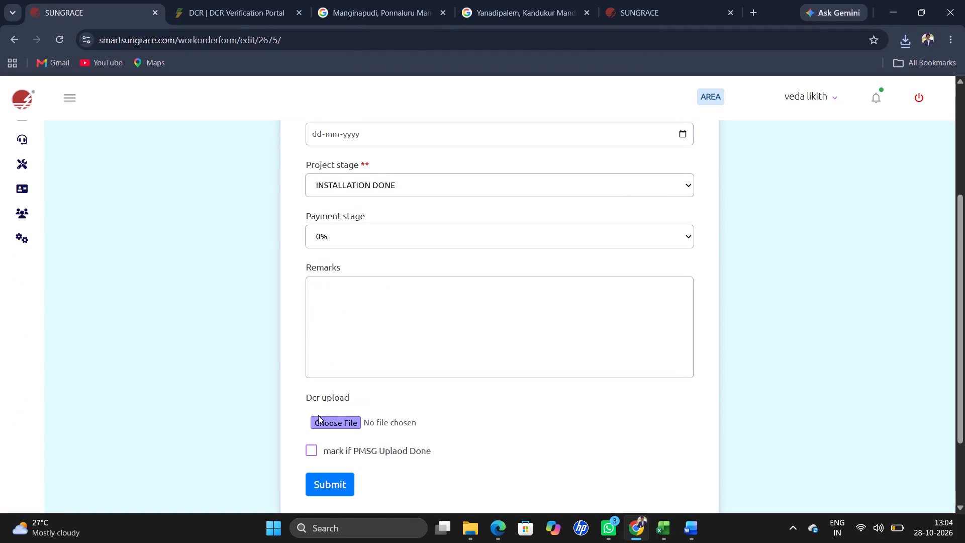
pyautogui.click(320, 418)
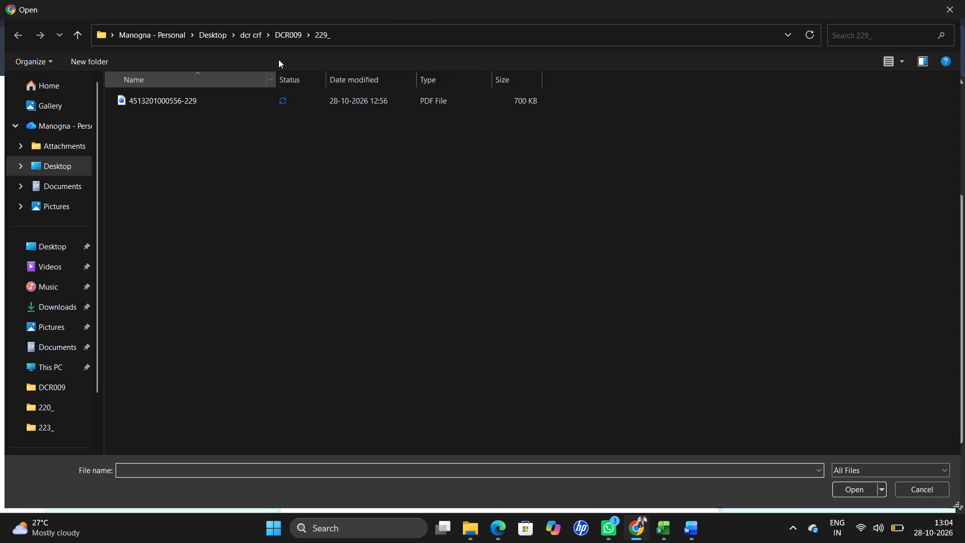
pyautogui.click(286, 32)
pyautogui.scroll(-4, 234, 272)
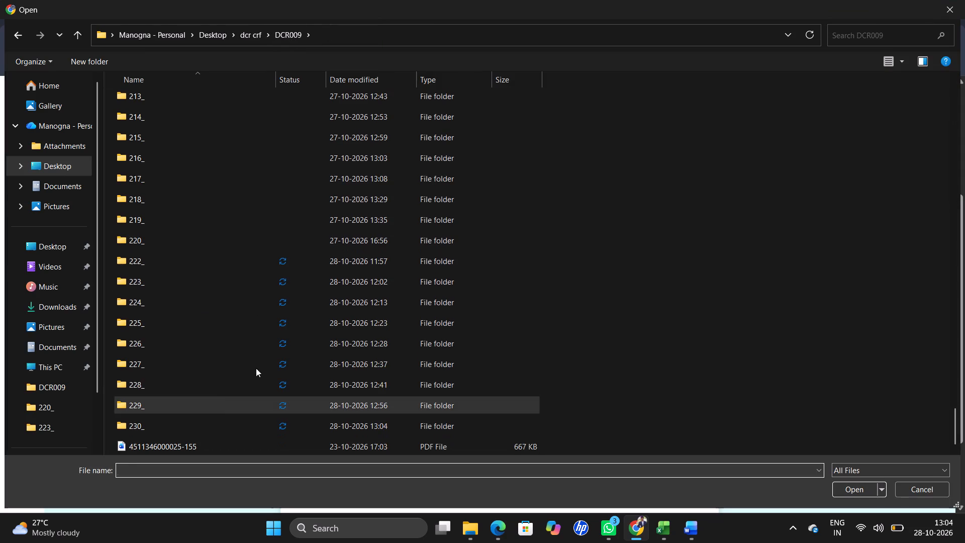
pyautogui.click(216, 427)
pyautogui.click(216, 424)
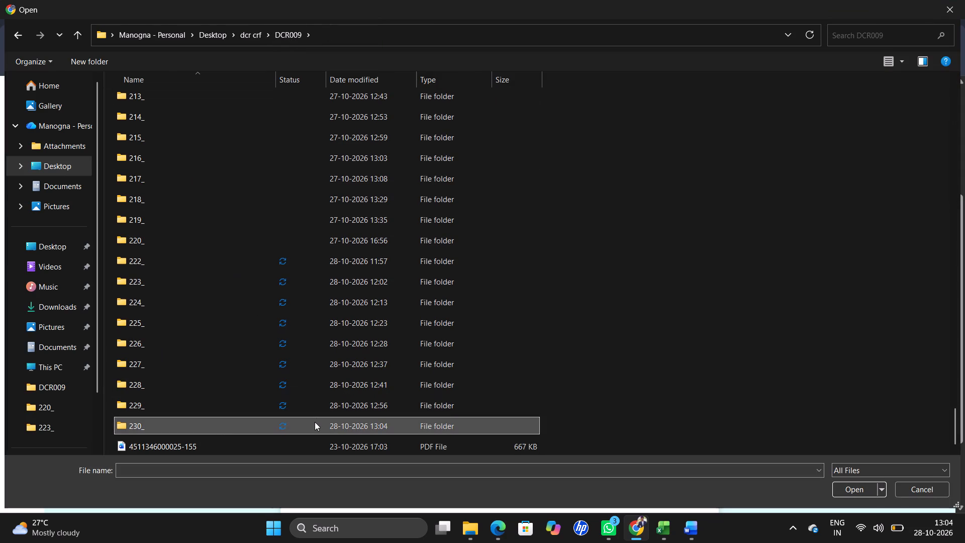
pyautogui.doubleClick(315, 426)
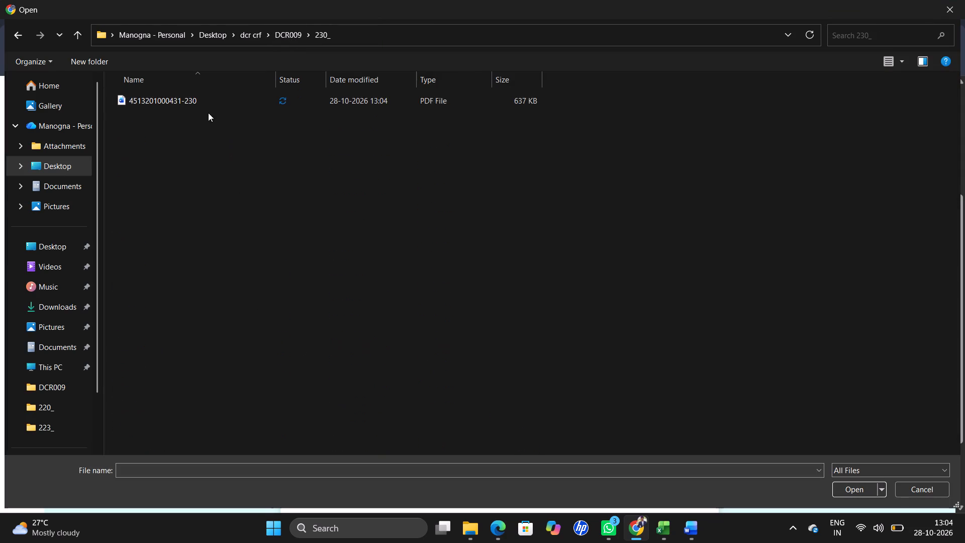
pyautogui.doubleClick(211, 105)
pyautogui.click(334, 486)
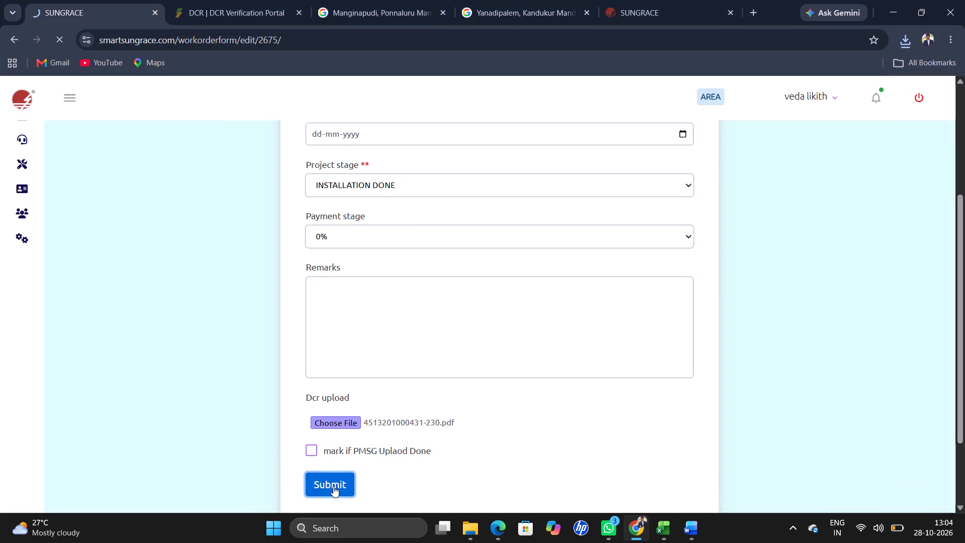
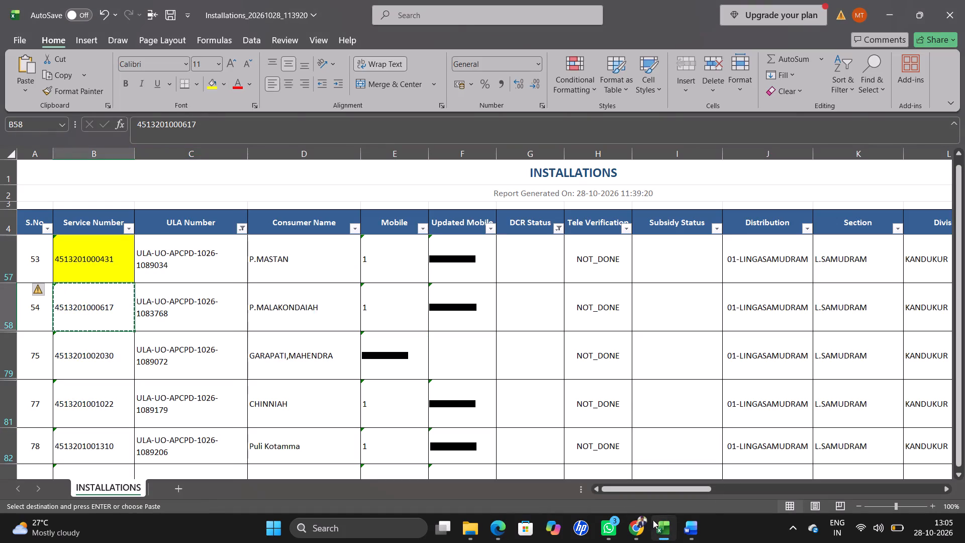
# Switch to Chrome and open the SUNGRACE work order matching the service number copied from S.No 54 of the installations sheet.
pyautogui.click(630, 473)
pyautogui.click(588, 123)
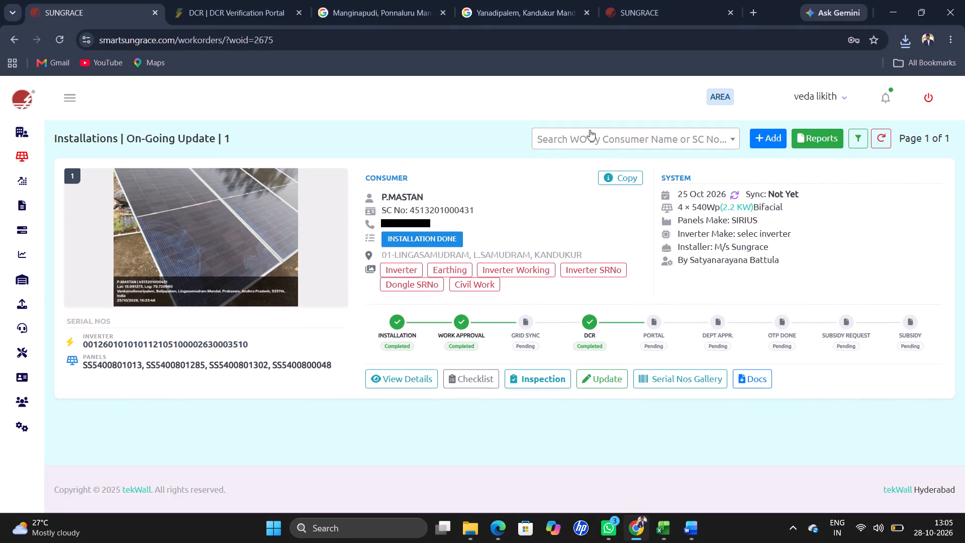
pyautogui.click(591, 132)
pyautogui.hotkey('ctrl', 'v')
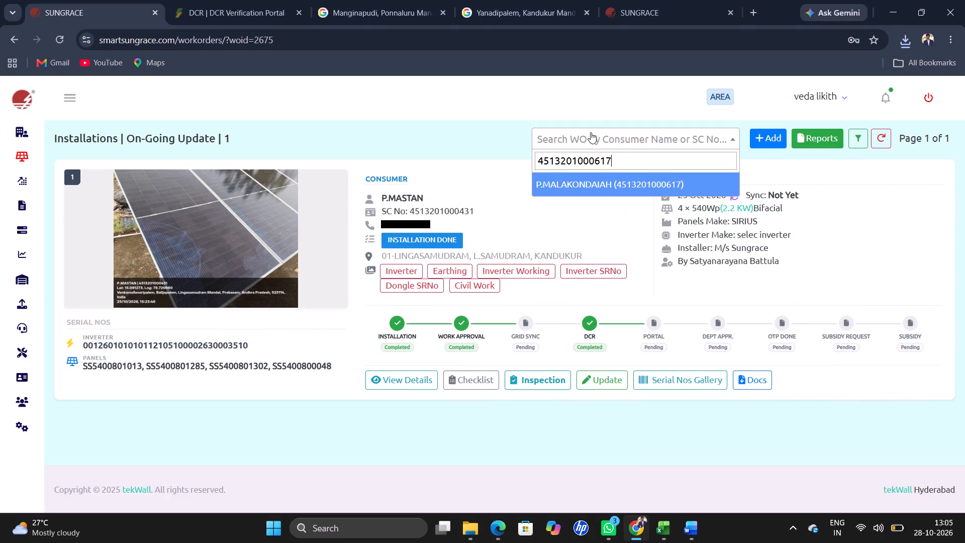
pyautogui.hotkey('ctrl', 'Return')
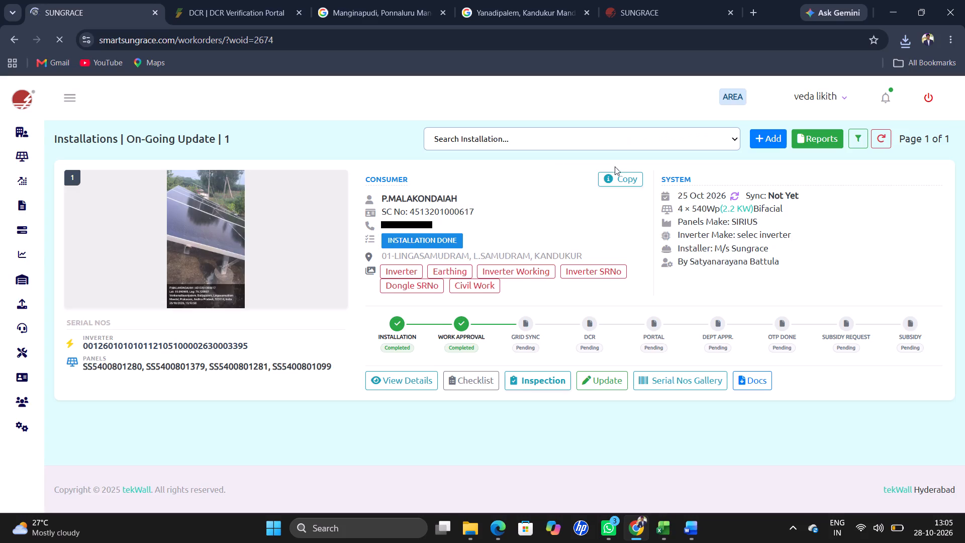
# Copy the work order's ULA number and enter it as the Consumer Application Number in a new B2C DCR form on the DCR portal.
pyautogui.keyDown('ctrl'); pyautogui.click(624, 175); pyautogui.keyUp('ctrl')
pyautogui.keyDown('ctrl'); pyautogui.click(610, 230); pyautogui.keyUp('ctrl')
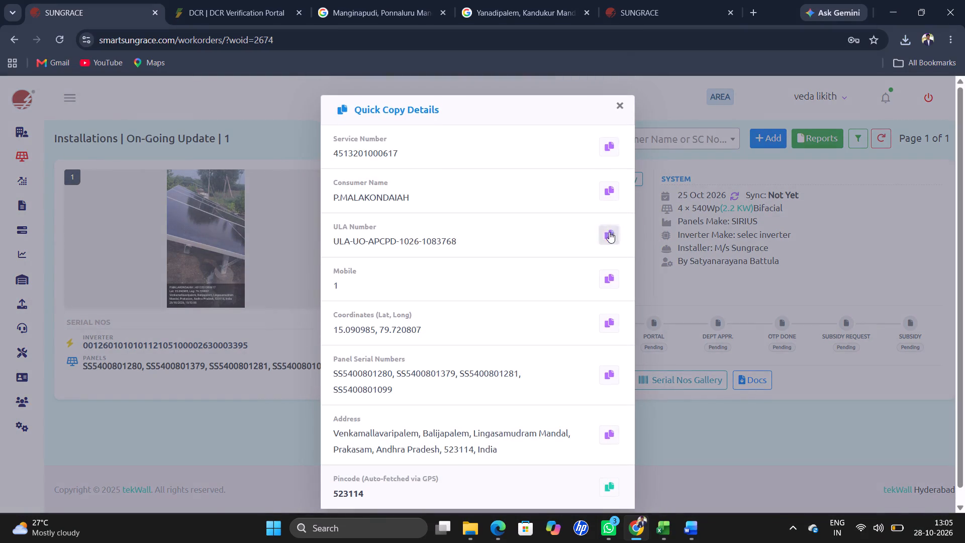
pyautogui.keyDown('ctrl'); pyautogui.click(246, 0); pyautogui.keyUp('ctrl')
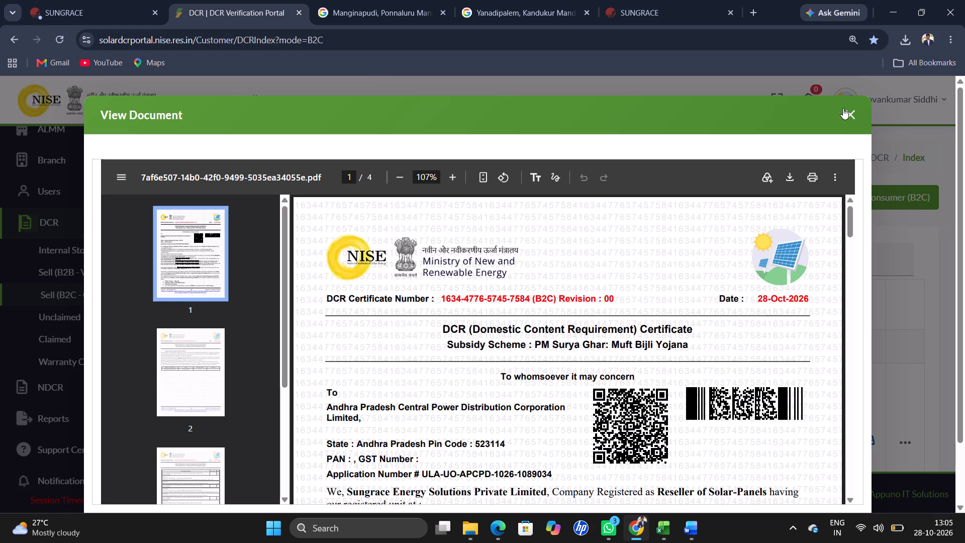
pyautogui.keyDown('ctrl'); pyautogui.click(844, 110); pyautogui.keyUp('ctrl')
pyautogui.keyDown('ctrl'); pyautogui.click(832, 200); pyautogui.keyUp('ctrl')
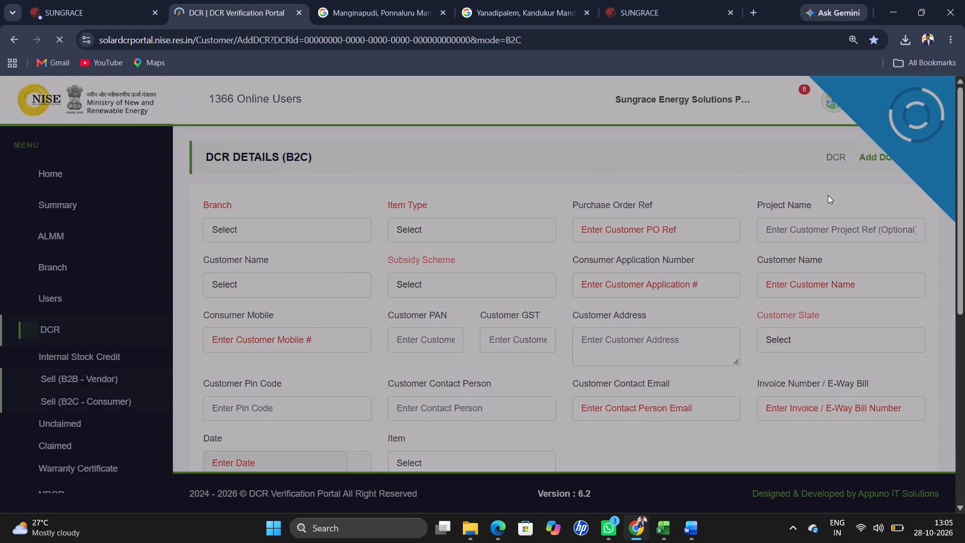
pyautogui.keyDown('ctrl'); pyautogui.click(517, 290); pyautogui.keyUp('ctrl')
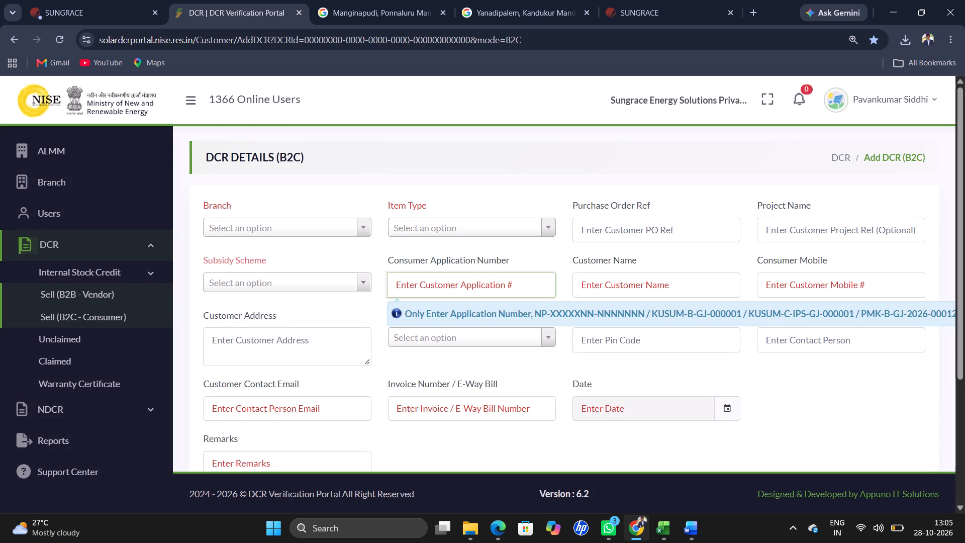
pyautogui.hotkey('ctrl', 'v')
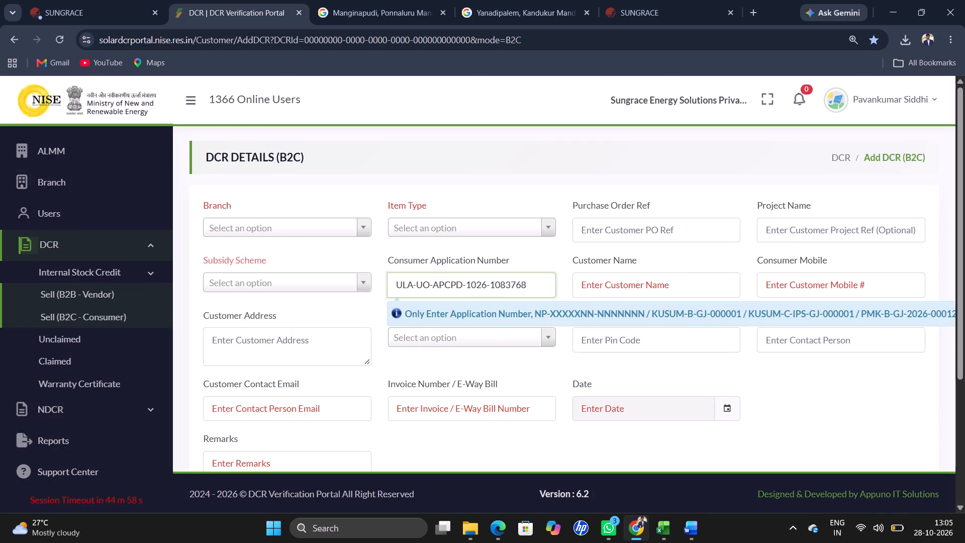
# Set the Andhra Pradesh branch, subsidy scheme PM Surya Ghar: Muft Bijli Yojana and item type Solar Panels.
pyautogui.click(348, 229)
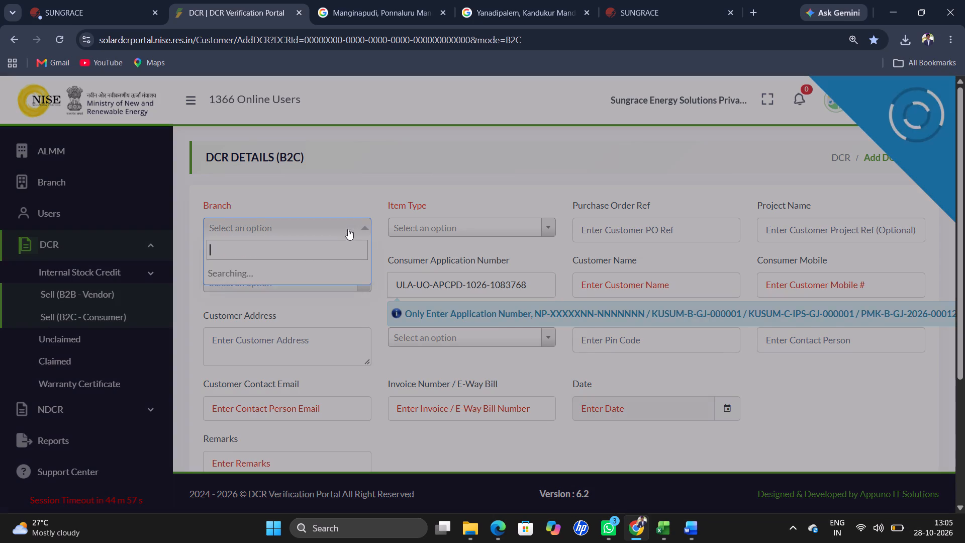
pyautogui.click(268, 288)
pyautogui.click(271, 285)
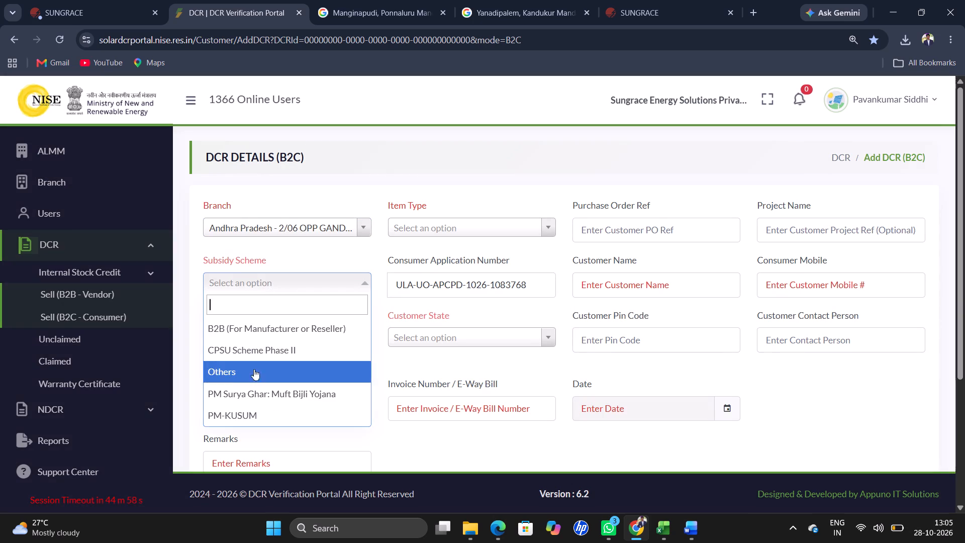
pyautogui.click(256, 386)
pyautogui.click(460, 231)
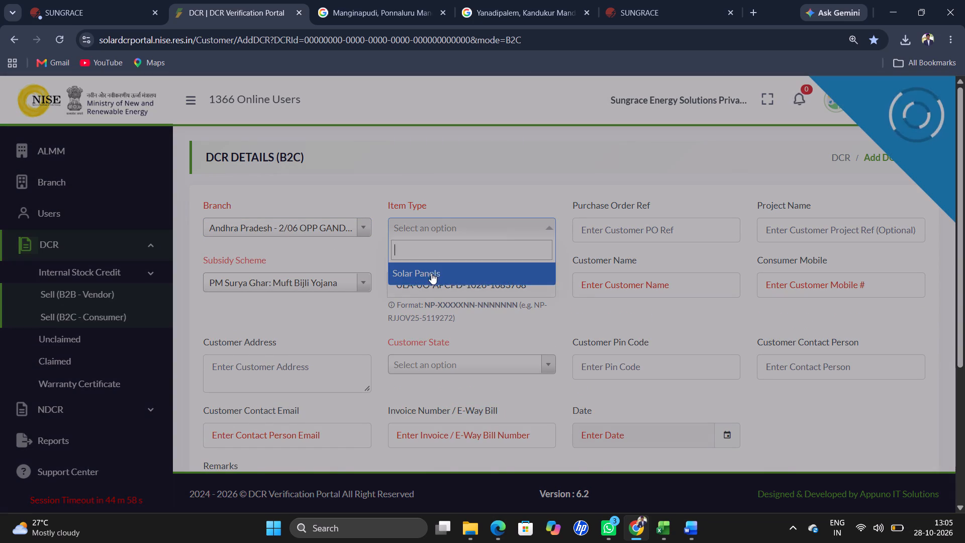
pyautogui.click(431, 273)
pyautogui.click(584, 286)
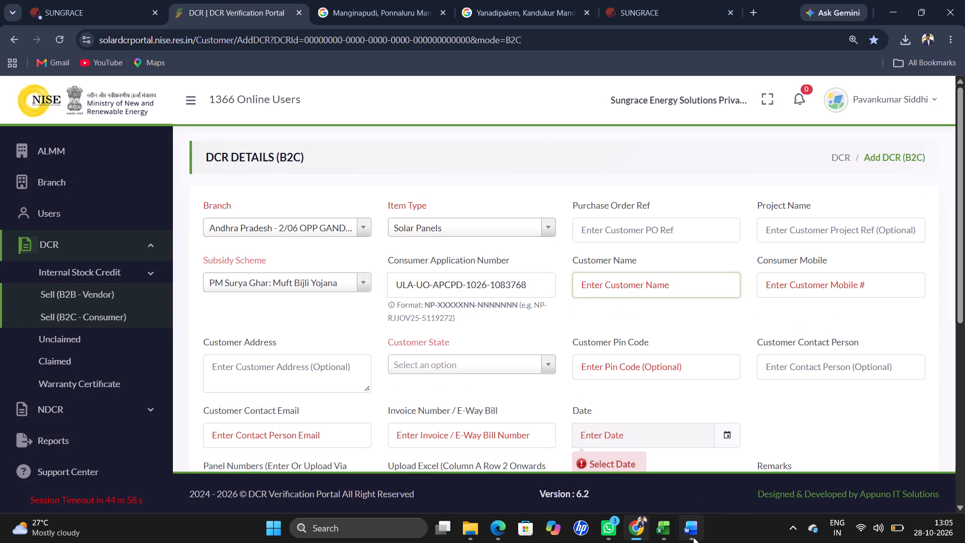
pyautogui.click(662, 459)
pyautogui.scroll(14, 444, 290)
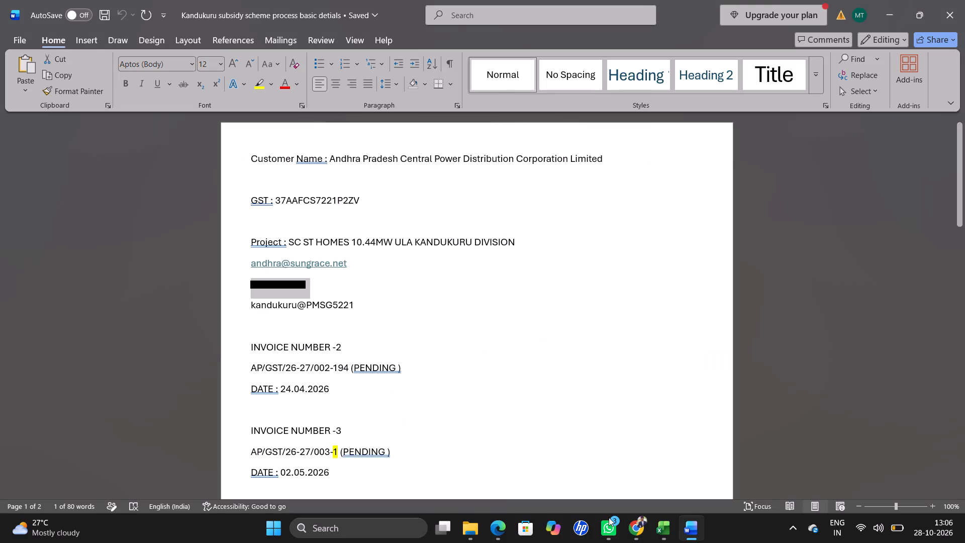
pyautogui.doubleClick(632, 501)
pyautogui.click(642, 452)
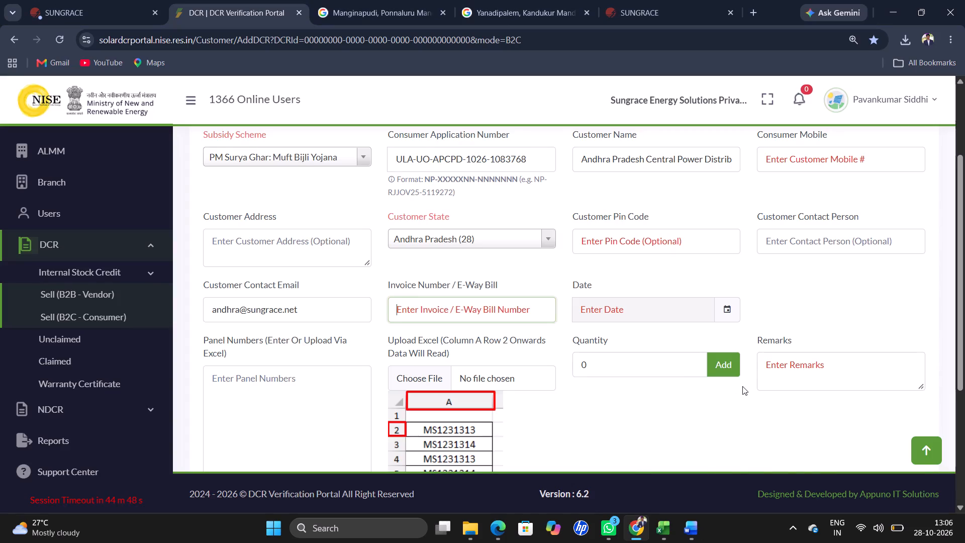
pyautogui.scroll(2, 743, 386)
pyautogui.click(772, 291)
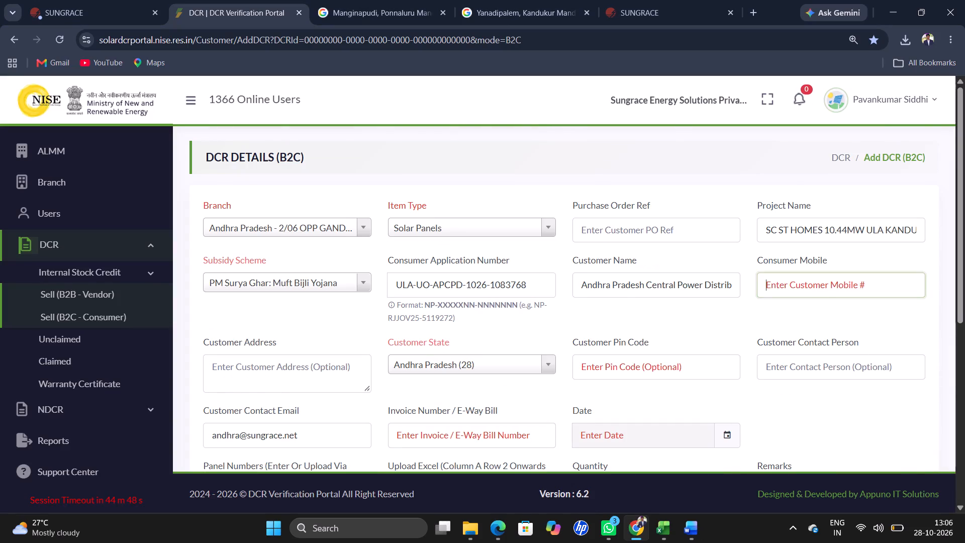
pyautogui.hotkey('ctrl', 'v')
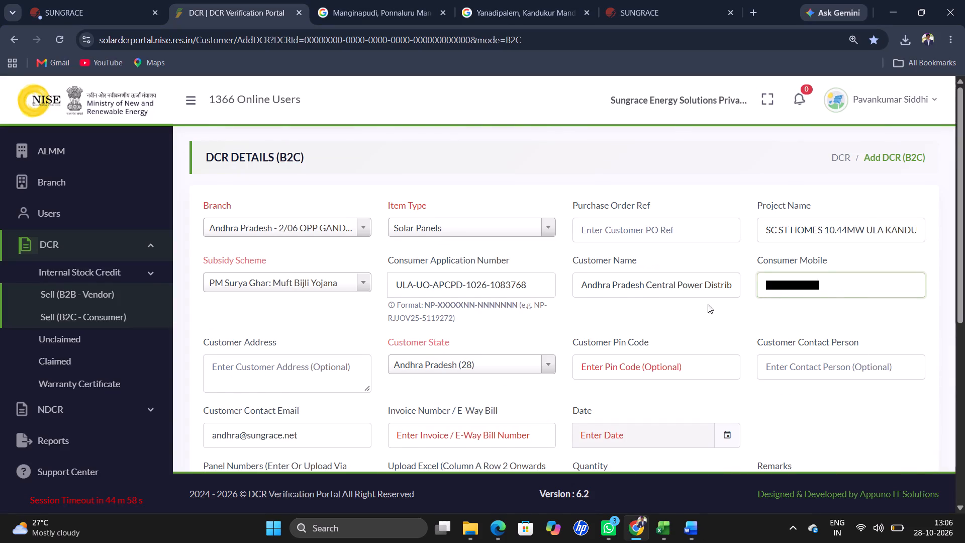
# Fill Invoice Number / E-Way Bill with AP/GST/26-27/009-231 from the Word document.
pyautogui.scroll(-2, 606, 307)
pyautogui.click(506, 318)
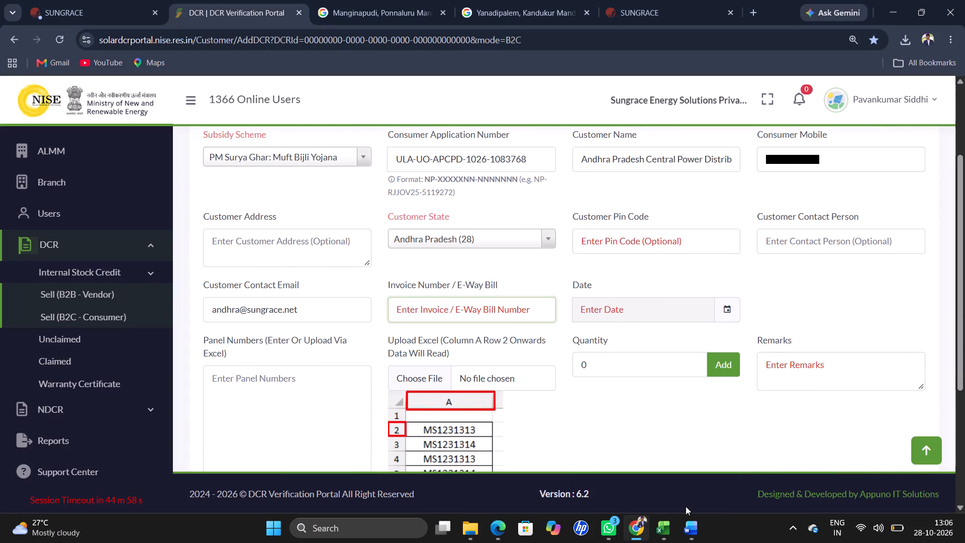
pyautogui.click(642, 457)
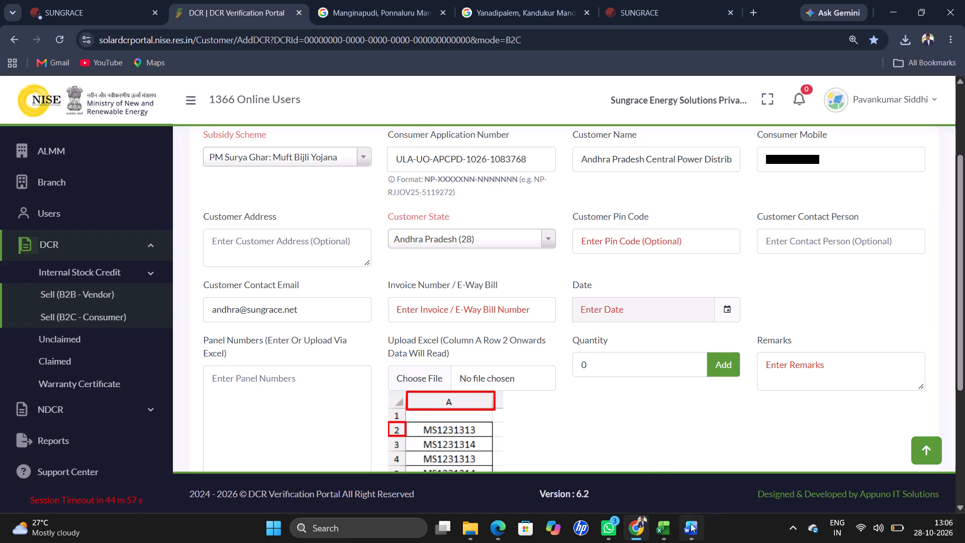
pyautogui.click(679, 476)
pyautogui.scroll(-4, 427, 393)
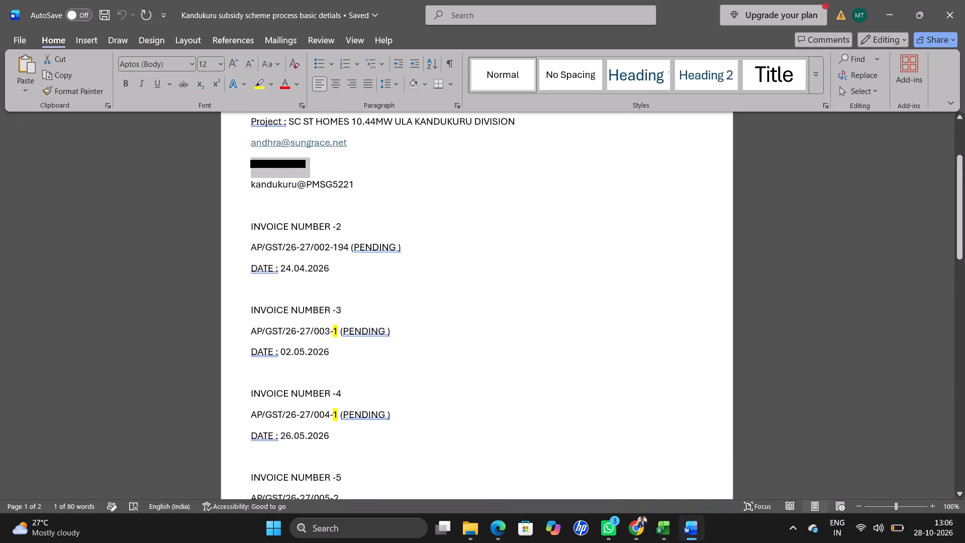
# Copy the invoice 9 prefix AP/GST/26-27/009- from the Word document into the DCR form's Invoice Number / E-Way Bill field in Chrome.
pyautogui.scroll(-3, 427, 391)
pyautogui.scroll(-1, 399, 422)
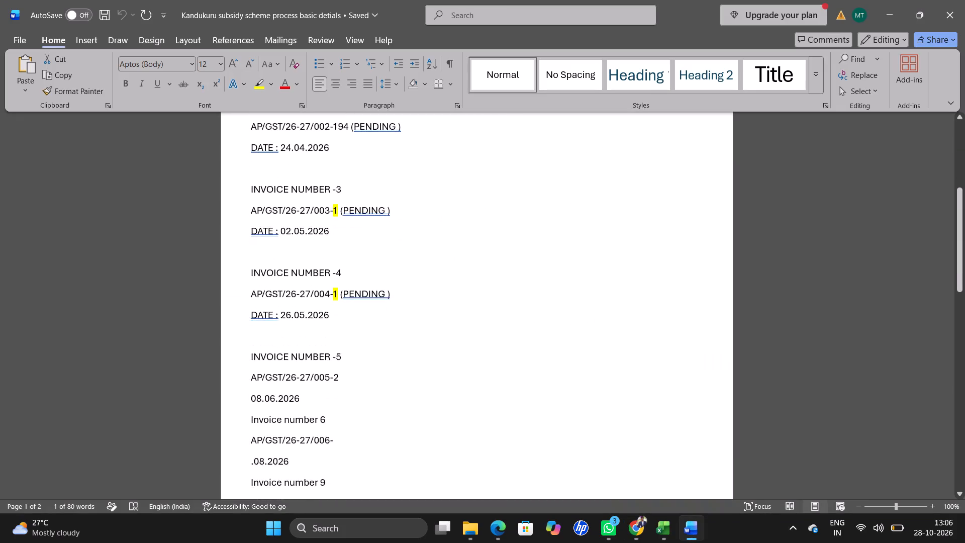
pyautogui.scroll(-2, 369, 459)
pyautogui.moveTo(364, 446); pyautogui.dragTo(315, 448)
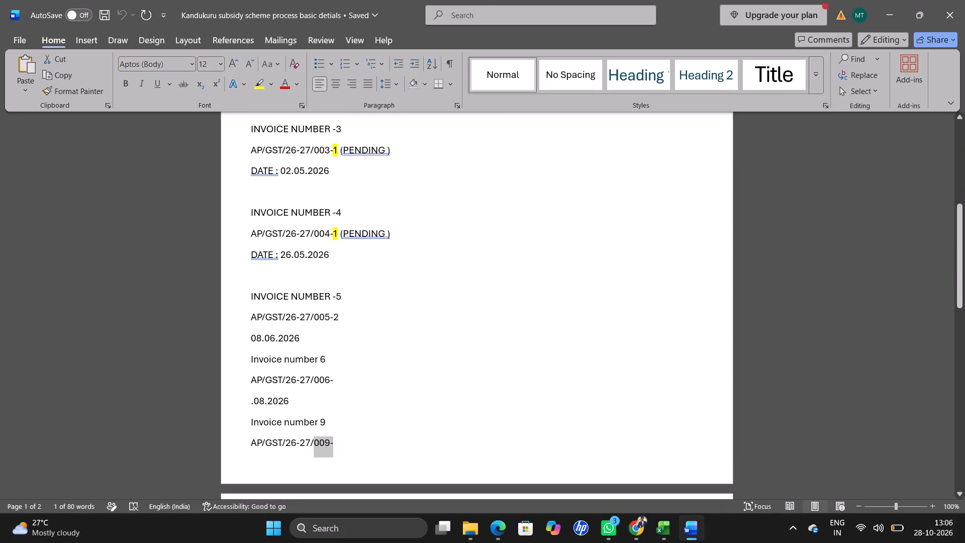
pyautogui.moveTo(315, 448); pyautogui.dragTo(251, 454)
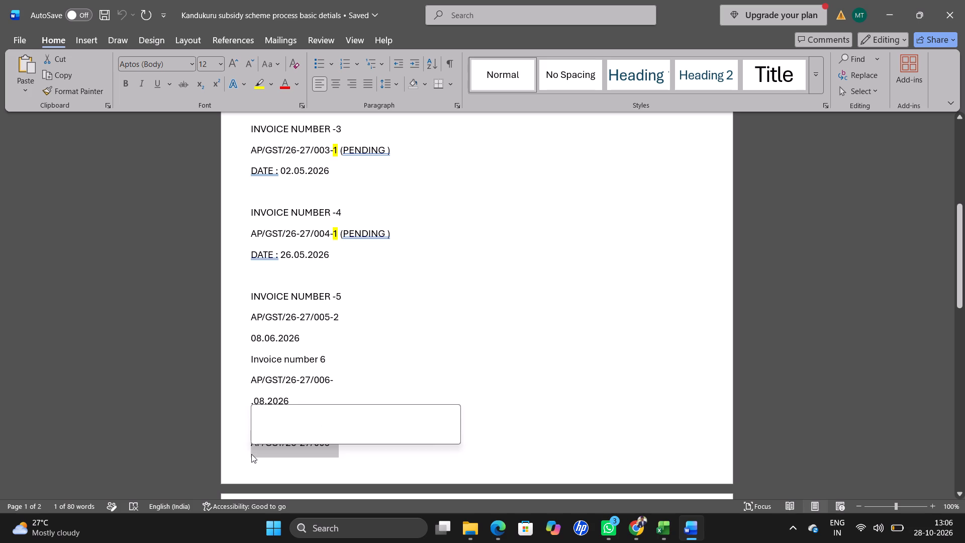
pyautogui.hotkey('ctrl', 'c')
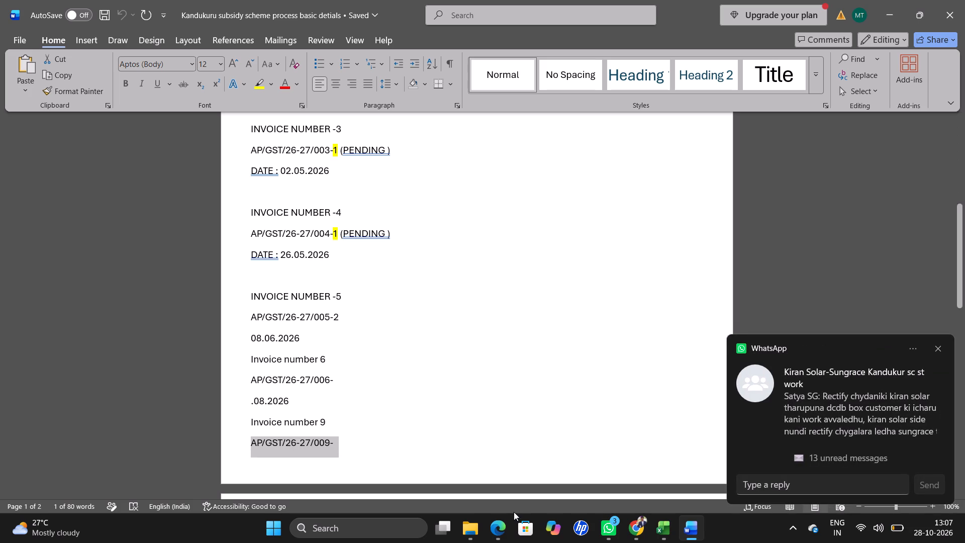
pyautogui.click(626, 463)
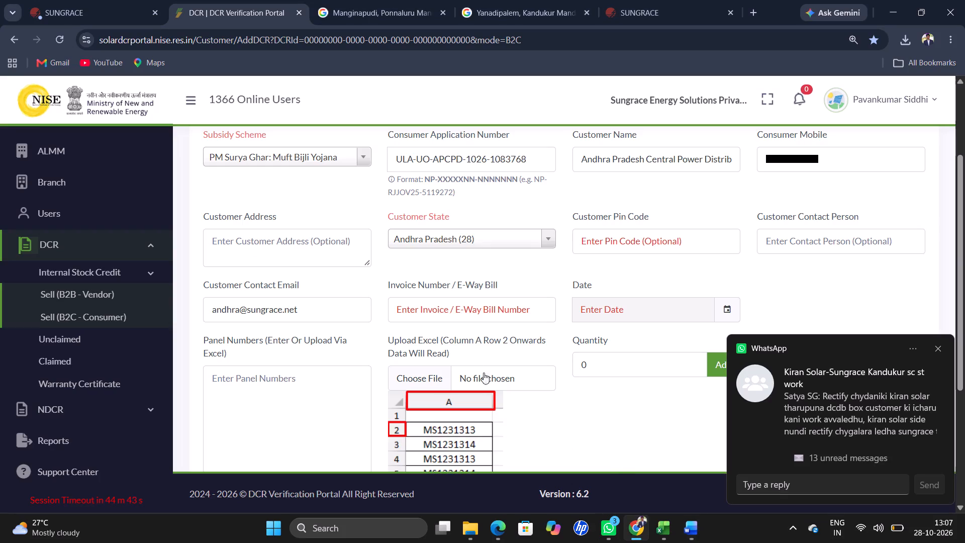
pyautogui.click(477, 308)
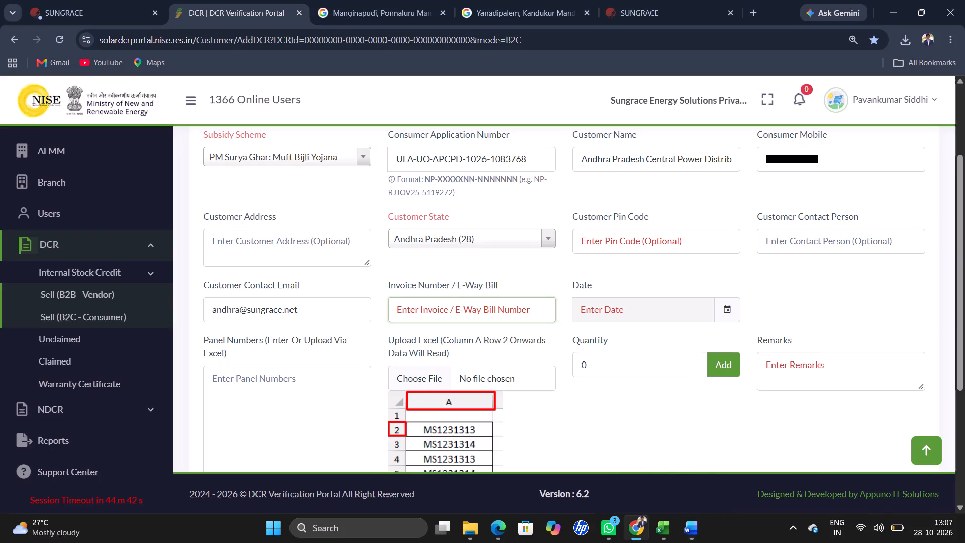
pyautogui.hotkey('ctrl', 'v')
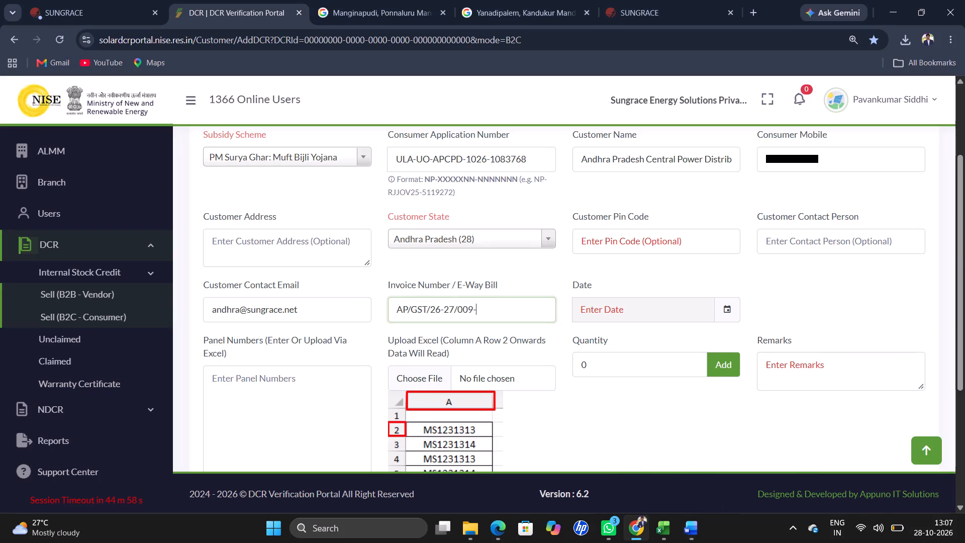
# Clear any stray characters before the pasted invoice prefix and append 231, making the invoice number AP/GST/26-27/009-231.
pyautogui.press('Left')
pyautogui.press('Left')
pyautogui.press('Left')
pyautogui.press('Left')
pyautogui.press('Left')
pyautogui.press('Left')
pyautogui.press('Left')
pyautogui.press('Left')
pyautogui.press('Left')
pyautogui.press('Left')
pyautogui.press('Left')
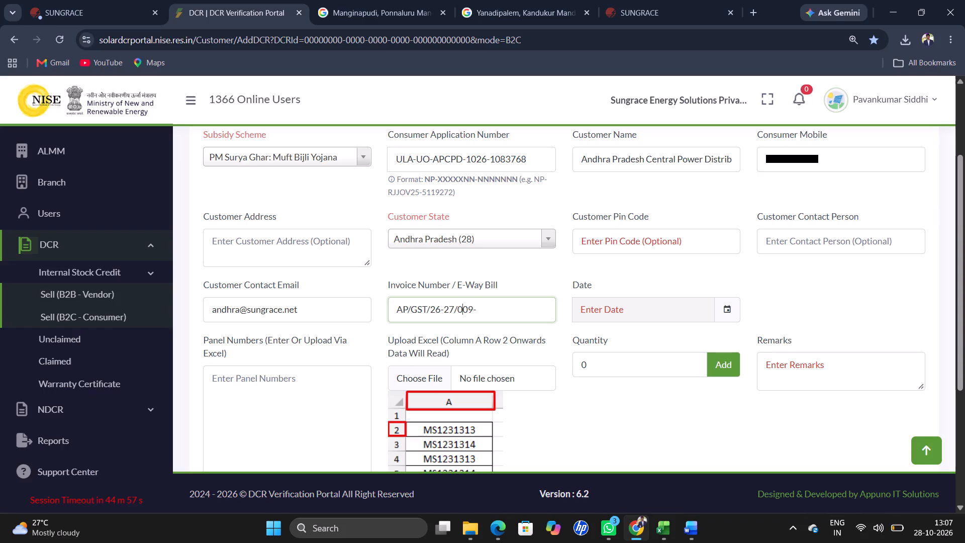
pyautogui.press('Left')
pyautogui.press('Left')
pyautogui.press('Left')
pyautogui.press('Left')
pyautogui.press('Left')
pyautogui.press('Left')
pyautogui.press('BackSpace')
pyautogui.press('BackSpace')
pyautogui.press('Right')
pyautogui.press('Right')
pyautogui.press('Right')
pyautogui.press('Right')
pyautogui.press('Right')
pyautogui.press('Right')
pyautogui.press('Right')
pyautogui.press('Right')
pyautogui.press('Right')
pyautogui.press('Right')
pyautogui.press('Right')
pyautogui.press('Right')
pyautogui.press('Right')
pyautogui.press('Right')
pyautogui.press('Right')
pyautogui.press('Right')
pyautogui.press('Right')
pyautogui.press('Right')
pyautogui.press('Right')
pyautogui.press('Right')
pyautogui.press('Right')
pyautogui.press('Right')
pyautogui.press('Right')
pyautogui.press('Right')
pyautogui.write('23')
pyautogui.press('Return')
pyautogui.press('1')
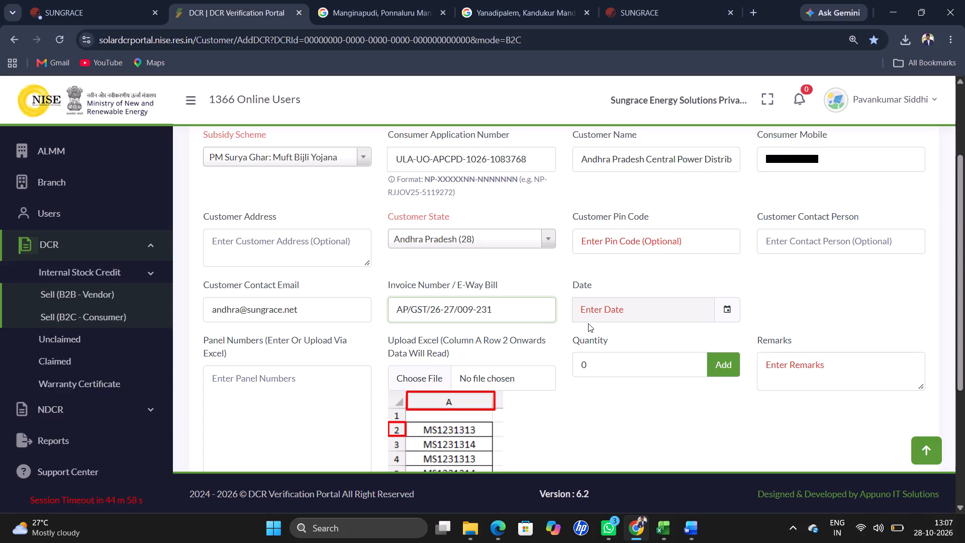
# Set the invoice date to 30-Sep-2026.
pyautogui.click(588, 323)
pyautogui.click(636, 309)
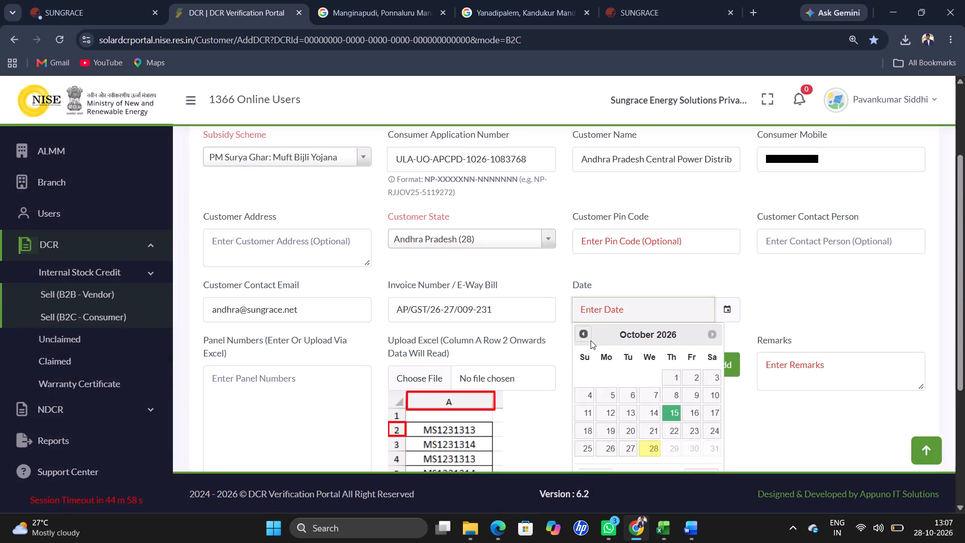
pyautogui.click(586, 332)
pyautogui.click(654, 448)
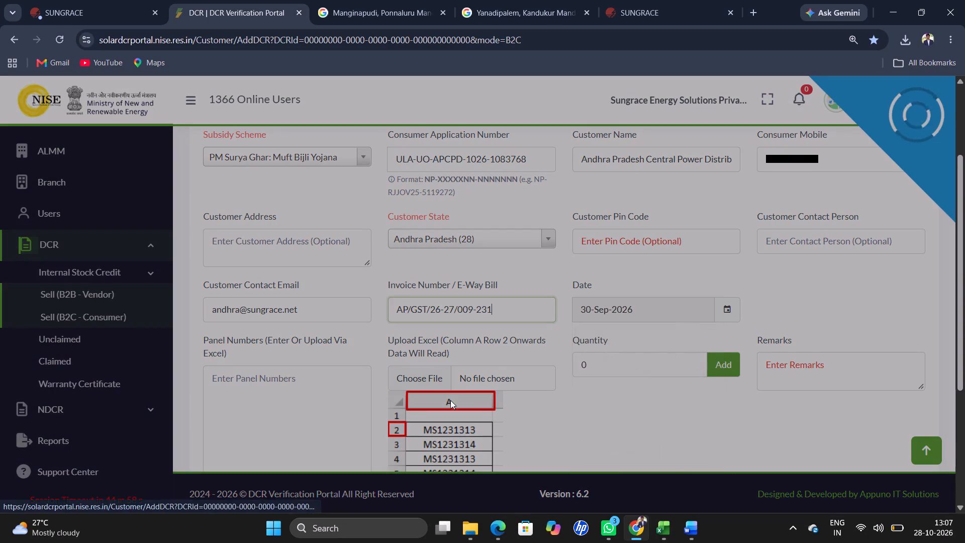
pyautogui.click(294, 414)
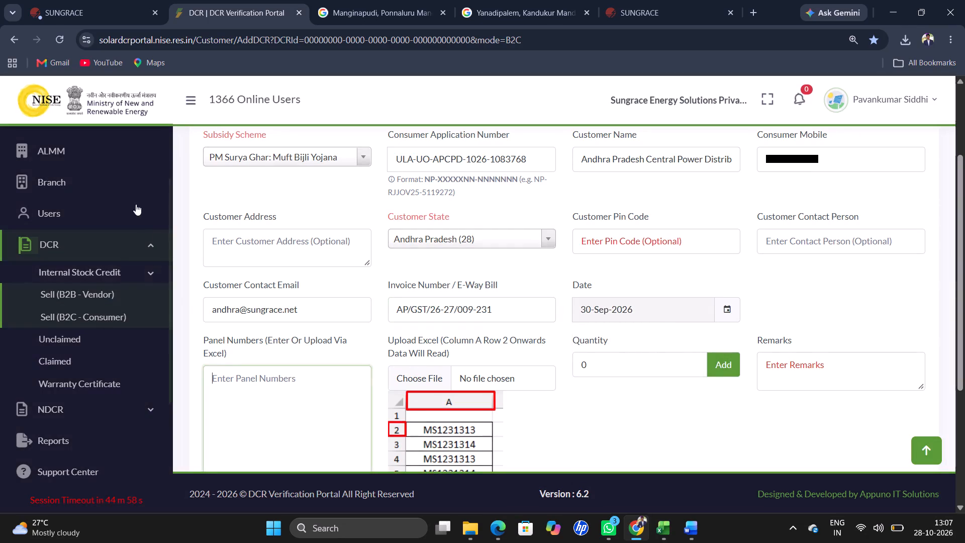
pyautogui.click(104, 0)
pyautogui.click(582, 123)
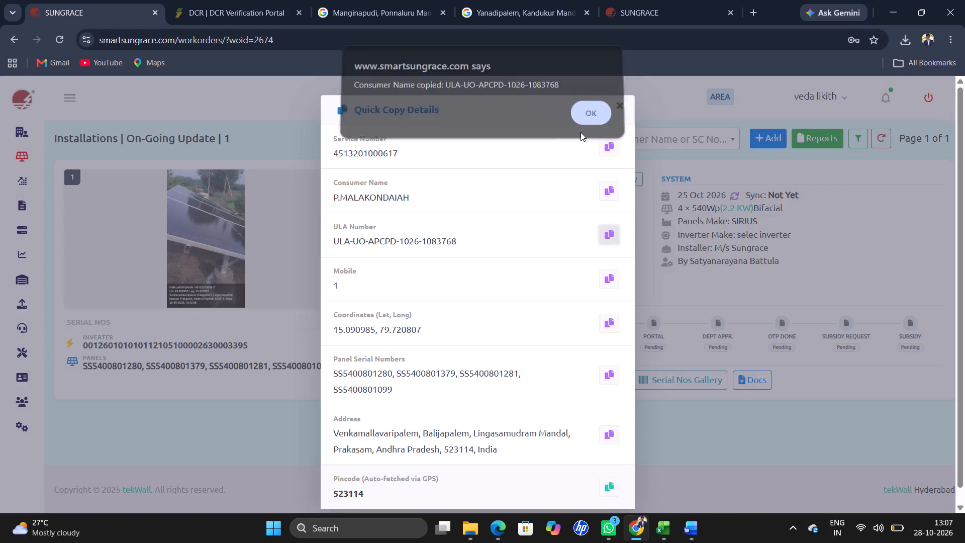
pyautogui.click(595, 382)
pyautogui.click(604, 375)
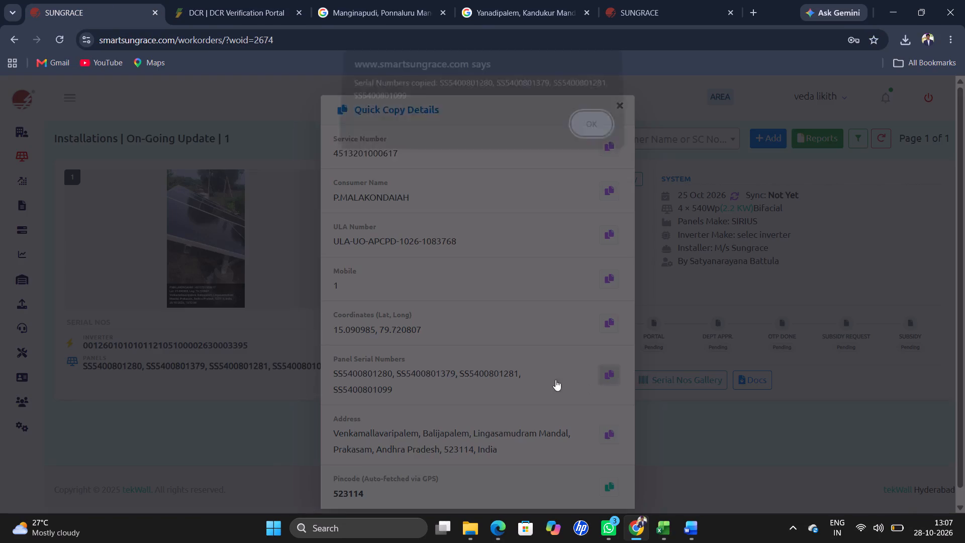
pyautogui.moveTo(206, 9); pyautogui.dragTo(209, 15)
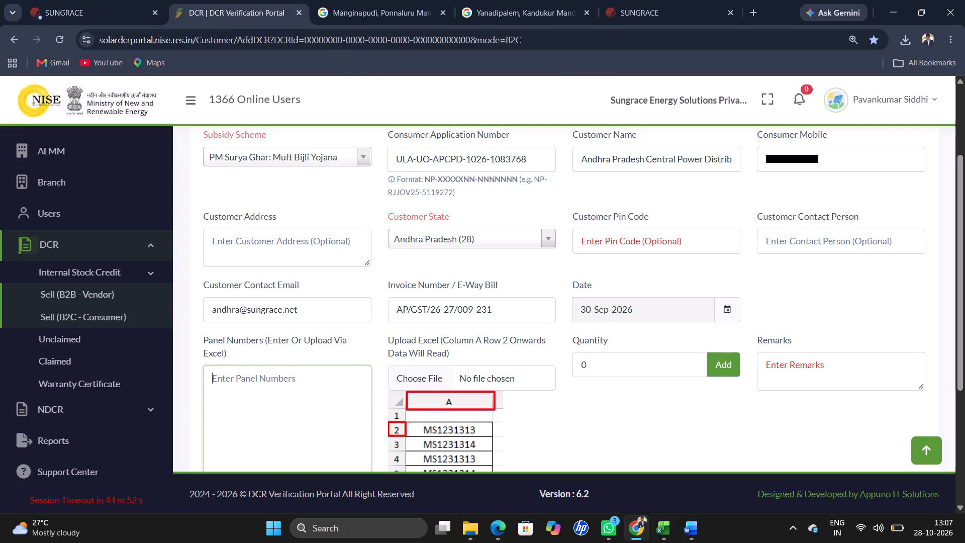
pyautogui.hotkey('ctrl', 'v')
# Put each of the four panel serial numbers on its own line, removing the commas and spaces between them.
pyautogui.press('Left')
pyautogui.press('Left')
pyautogui.press('Left')
pyautogui.press('Left')
pyautogui.press('Left')
pyautogui.press('Left')
pyautogui.press('Left')
pyautogui.press('Left')
pyautogui.press('Left')
pyautogui.press('Left')
pyautogui.press('Left')
pyautogui.press('Left')
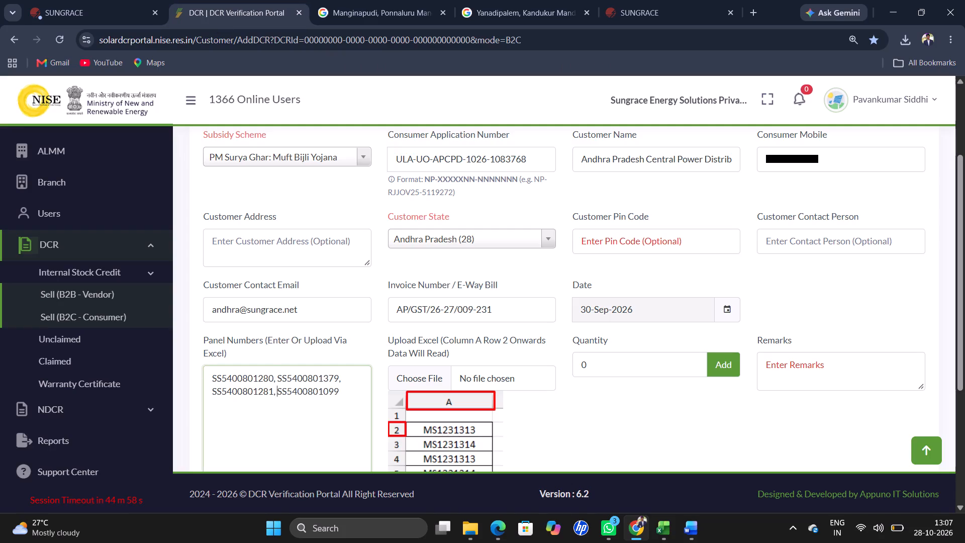
pyautogui.press('BackSpace')
pyautogui.press('BackSpace')
pyautogui.press('Return')
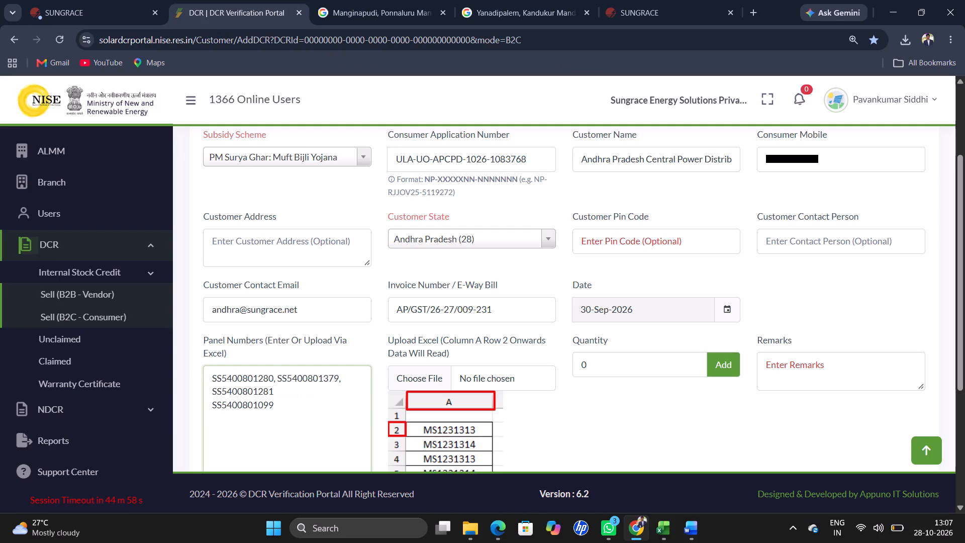
pyautogui.press('Up')
pyautogui.press('Up')
pyautogui.press('Right')
pyautogui.press('Right')
pyautogui.press('Right')
pyautogui.press('Right')
pyautogui.press('Right')
pyautogui.press('Right')
pyautogui.press('Right')
pyautogui.press('Right')
pyautogui.press('Right')
pyautogui.press('Right')
pyautogui.press('Right')
pyautogui.press('Right')
pyautogui.press('Right')
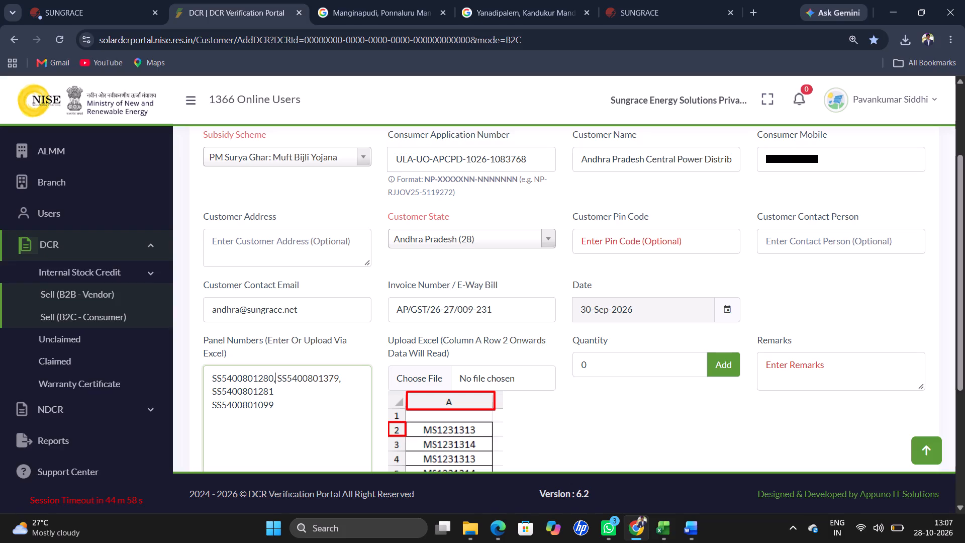
pyautogui.press('Right')
pyautogui.press('BackSpace')
pyautogui.press('BackSpace')
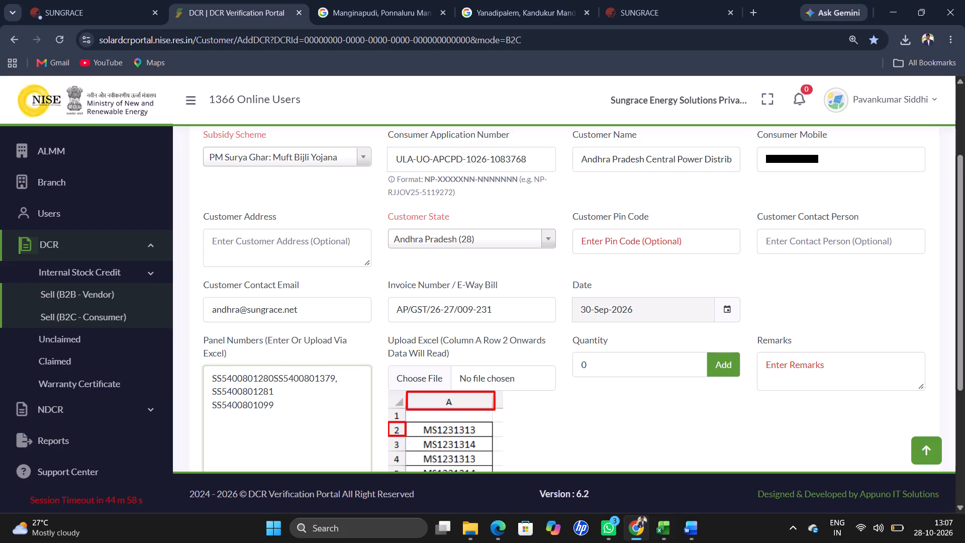
pyautogui.press('Return')
pyautogui.press('Right')
pyautogui.press('Right')
pyautogui.press('Right')
pyautogui.press('Right')
pyautogui.press('Right')
pyautogui.press('Right')
pyautogui.press('Right')
pyautogui.press('Right')
pyautogui.press('Right')
pyautogui.press('Right')
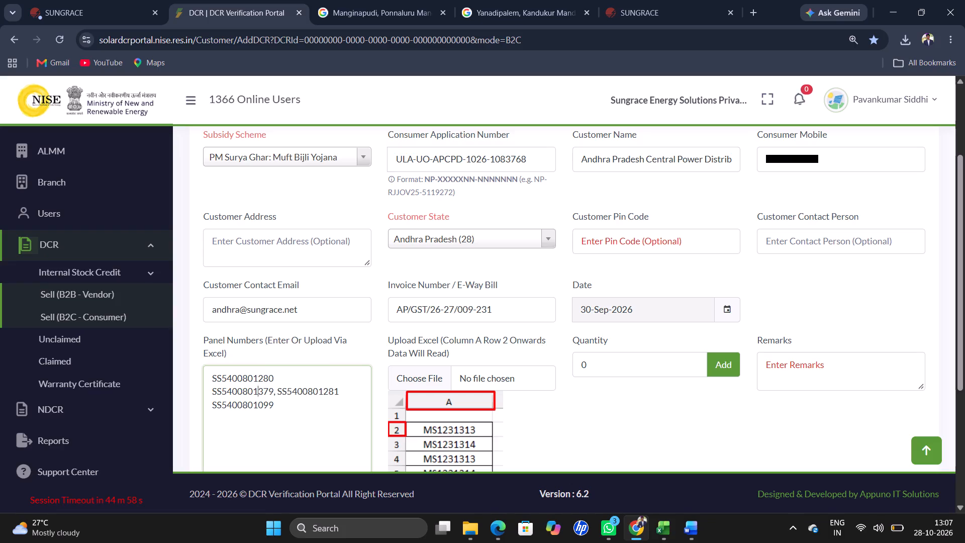
pyautogui.press('Right')
pyautogui.press('Right')
pyautogui.press('Right')
pyautogui.press('Right')
pyautogui.press('BackSpace')
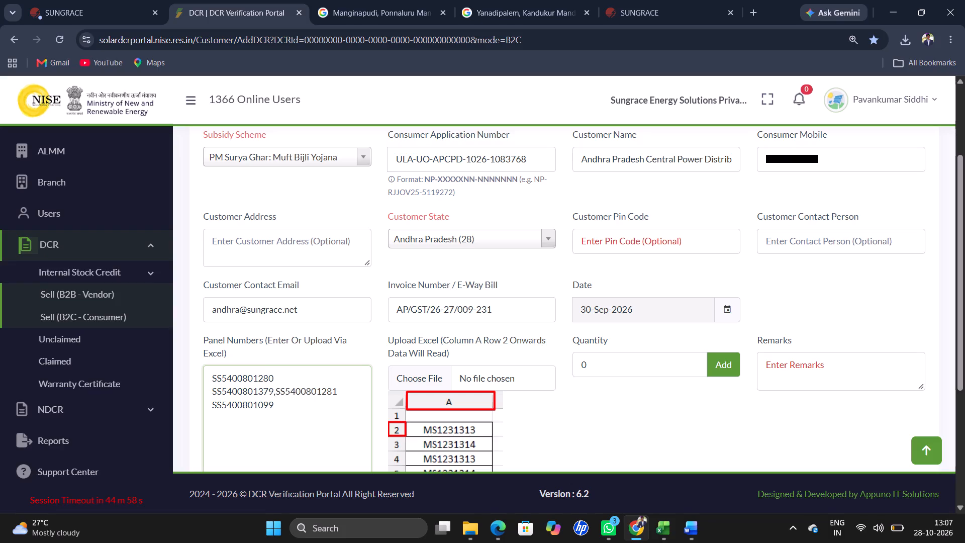
pyautogui.press('BackSpace')
pyautogui.press('Return')
pyautogui.press('Right')
pyautogui.press('Right')
pyautogui.press('Right')
pyautogui.press('Right')
pyautogui.press('Right')
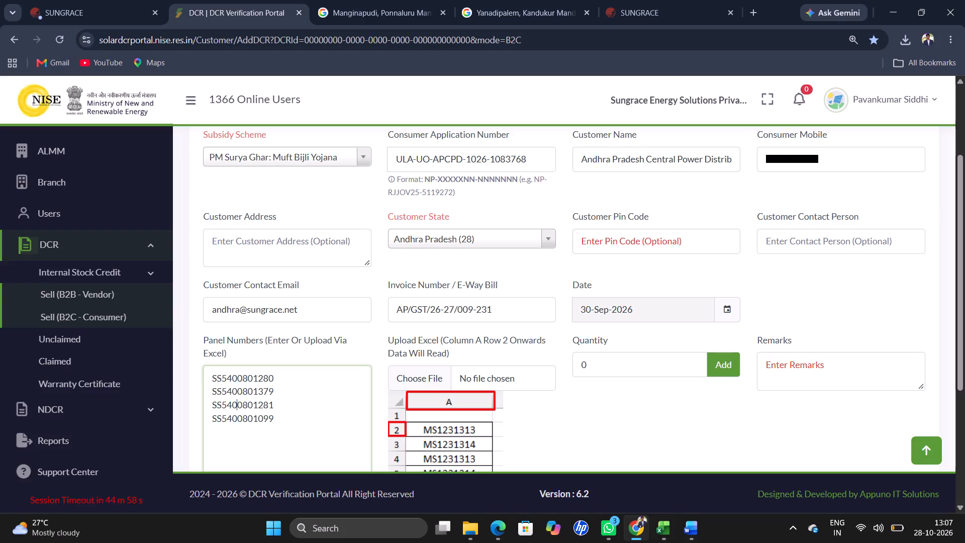
# Set the quantity to 4 and add the listed panels to the DCR.
pyautogui.click(598, 366)
pyautogui.scroll(2, 598, 366)
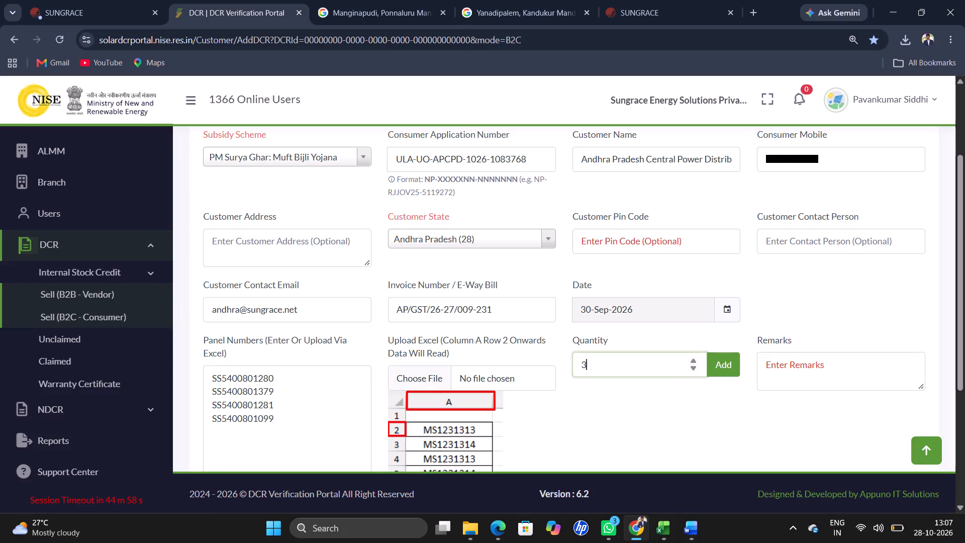
pyautogui.scroll(2, 598, 366)
pyautogui.click(718, 368)
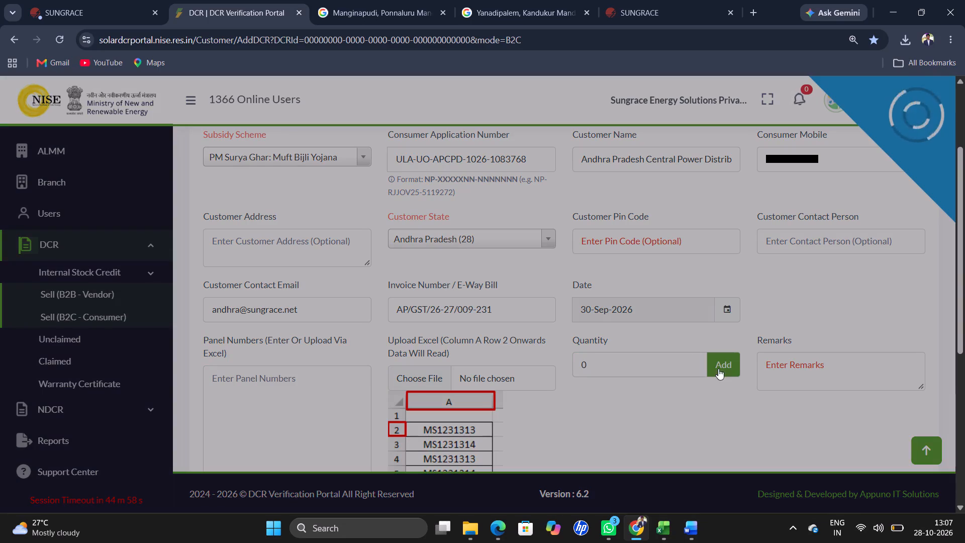
# Copy the installation address from the SUNGRACE quick copy details into the DCR form's Remarks field.
pyautogui.click(832, 374)
pyautogui.click(69, 0)
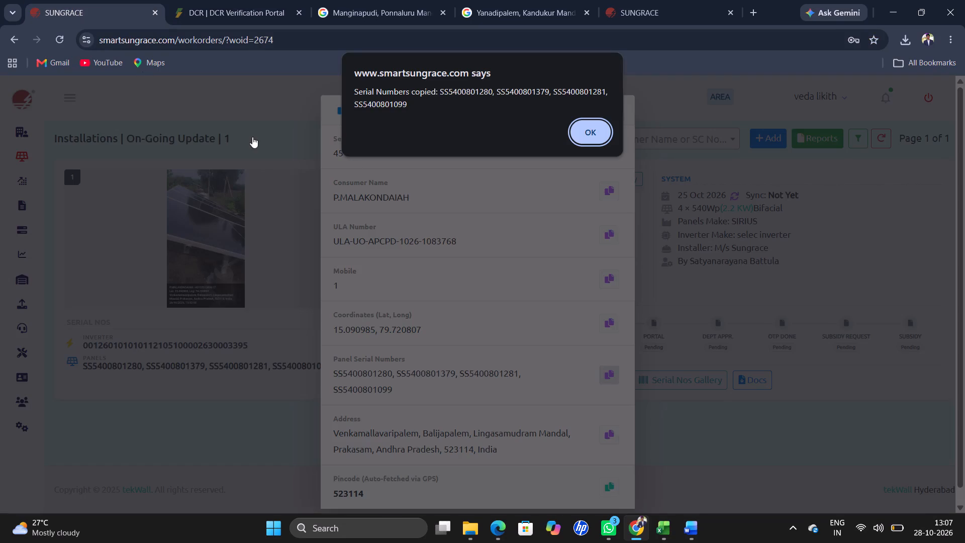
pyautogui.click(577, 137)
pyautogui.click(611, 434)
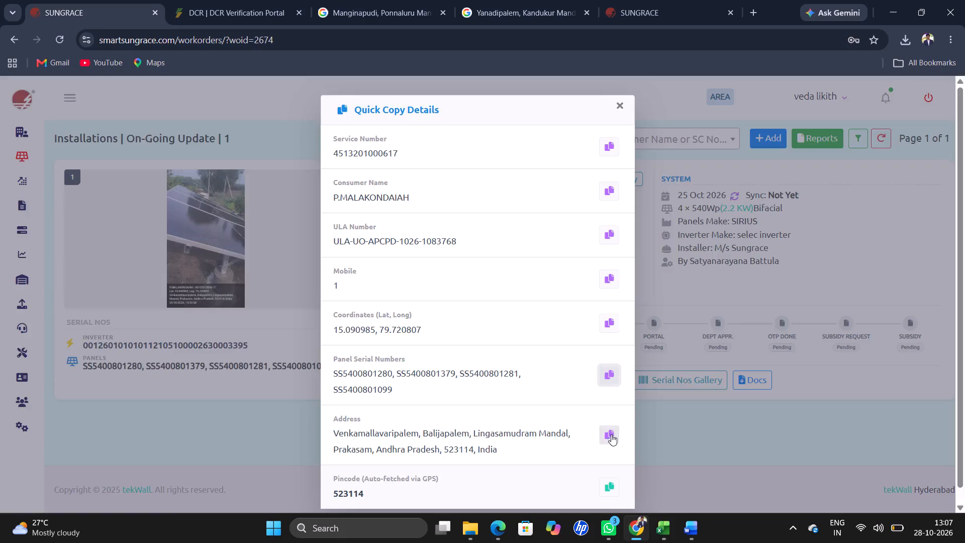
pyautogui.click(259, 13)
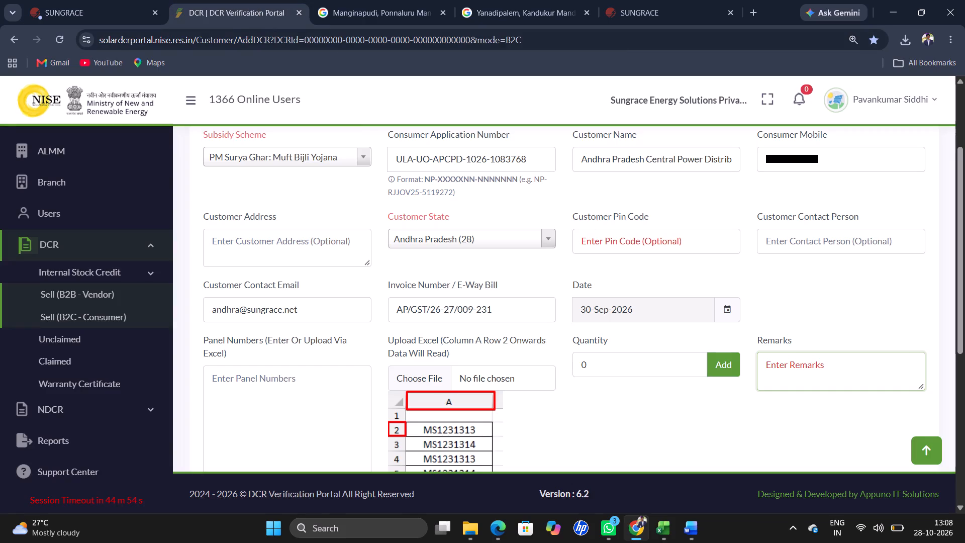
pyautogui.hotkey('ctrl', 'v')
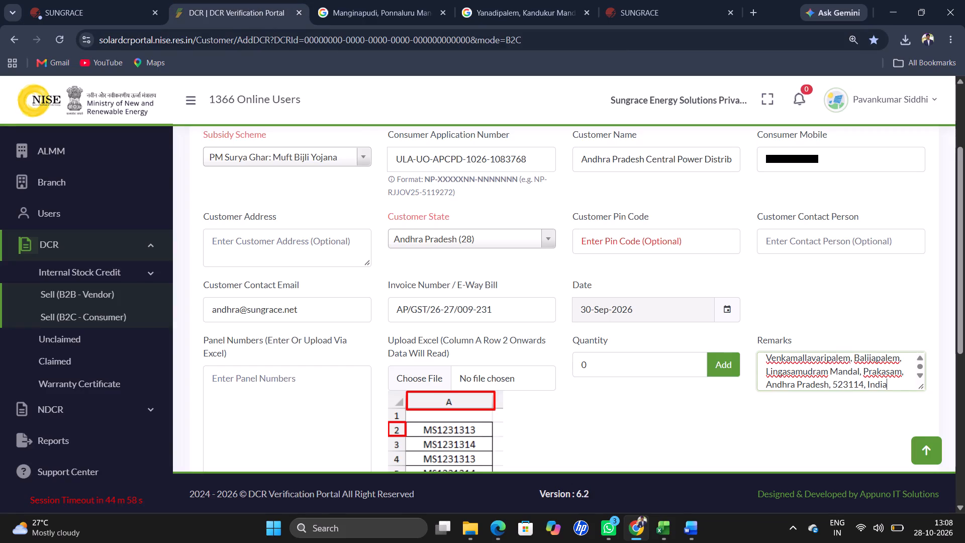
# Copy the installation's pincode from the SUNGRACE quick copy details into the DCR form's Customer Pin Code field.
pyautogui.click(660, 246)
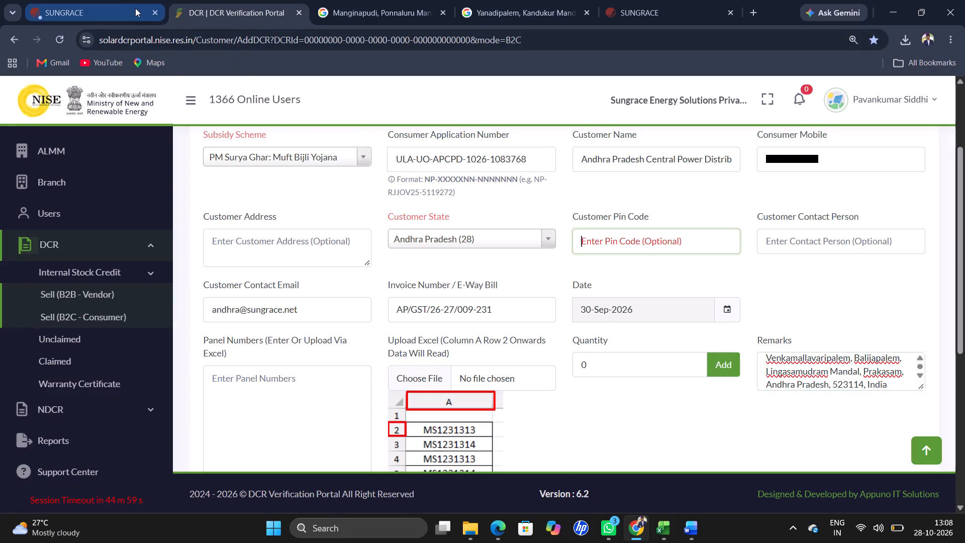
pyautogui.click(119, 8)
pyautogui.click(575, 146)
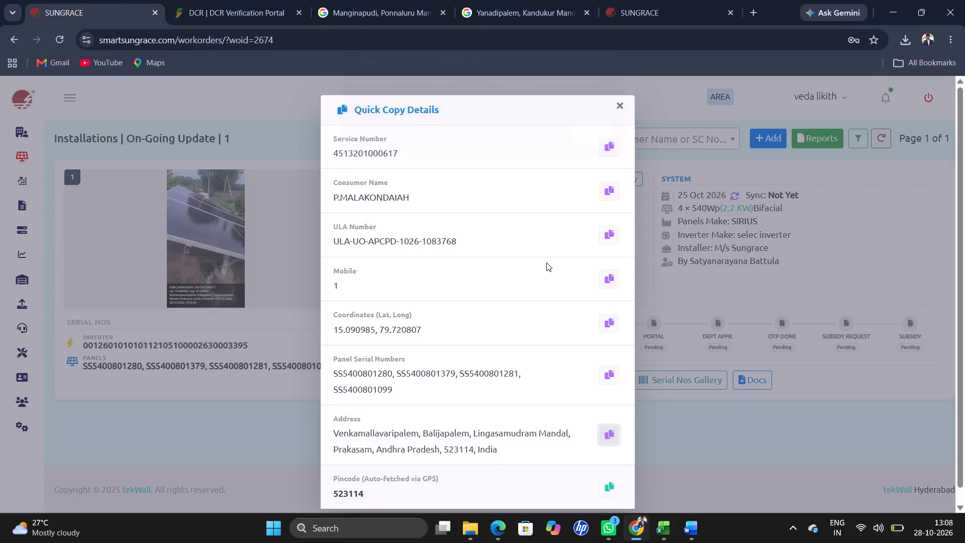
pyautogui.click(600, 481)
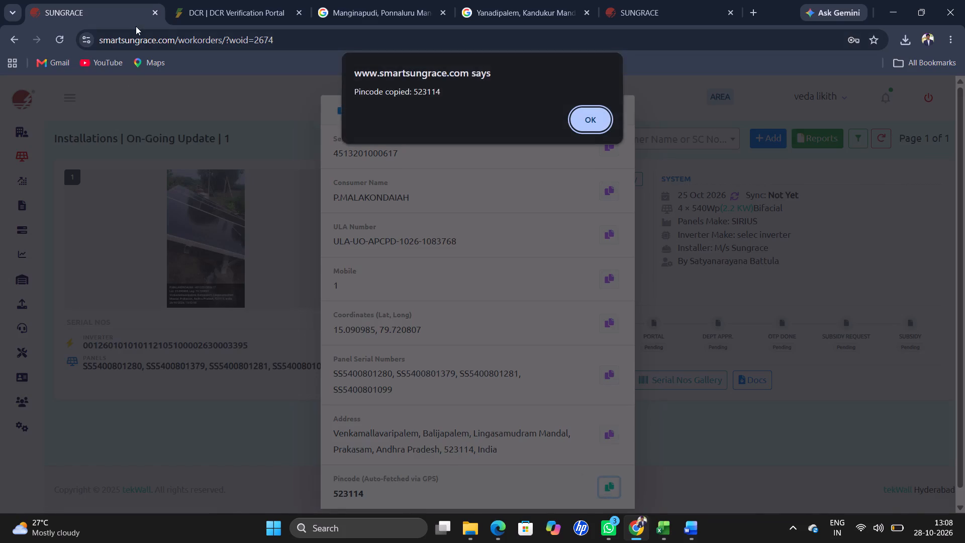
pyautogui.moveTo(291, 6); pyautogui.dragTo(298, 19)
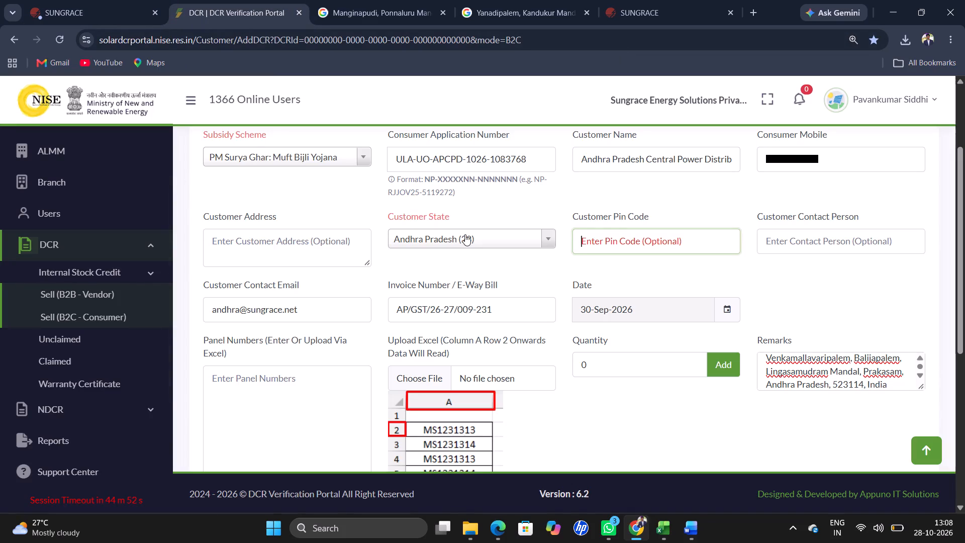
pyautogui.hotkey('ctrl', 'v')
pyautogui.scroll(-5, 476, 244)
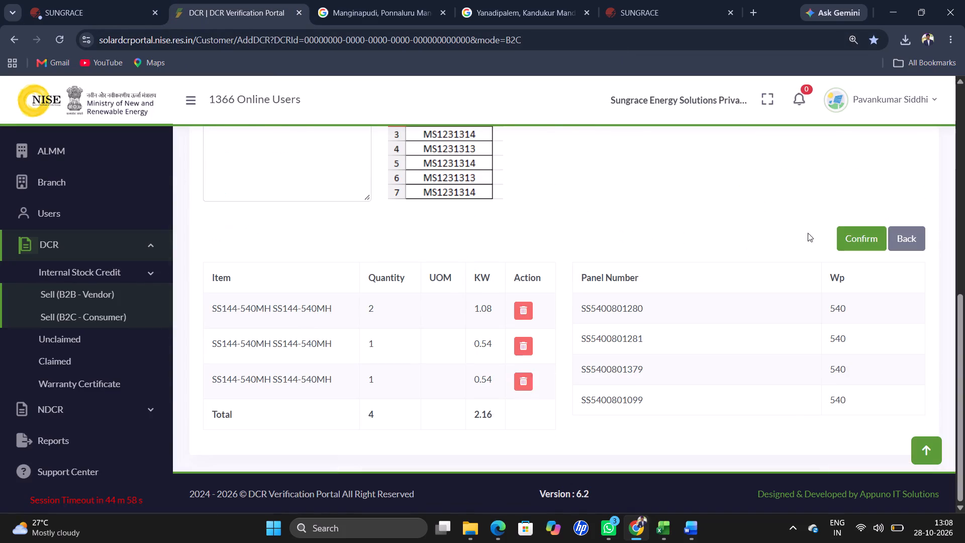
# Leave the filled DCR form without confirming it and return to the DCR list.
pyautogui.click(891, 227)
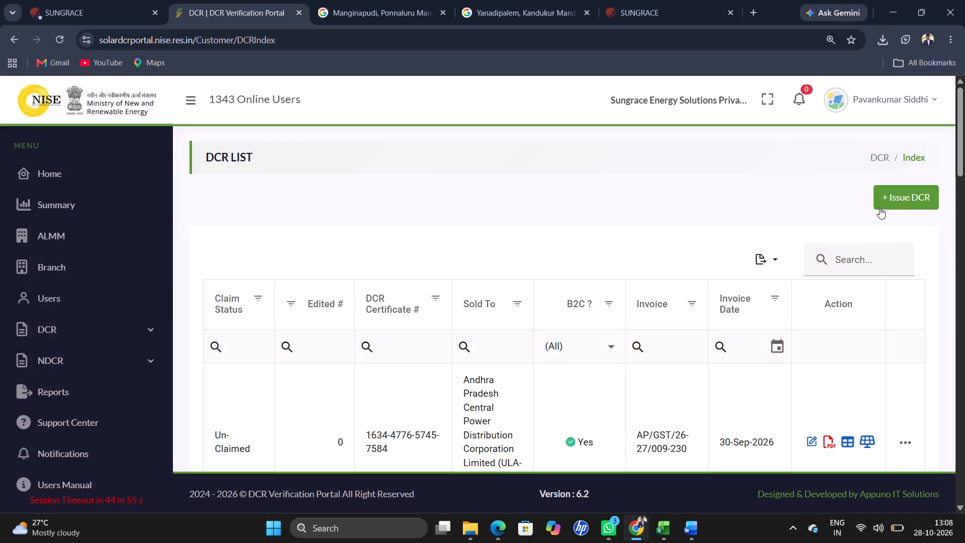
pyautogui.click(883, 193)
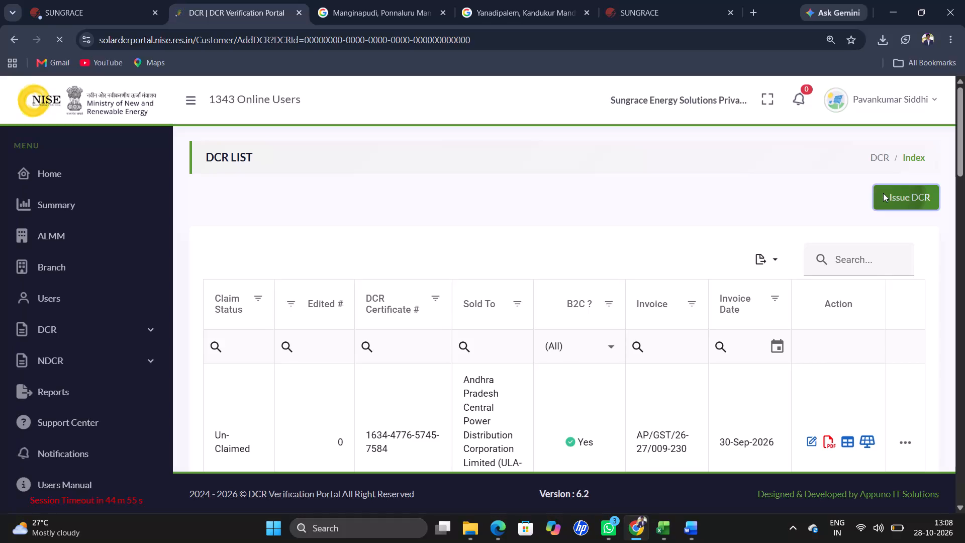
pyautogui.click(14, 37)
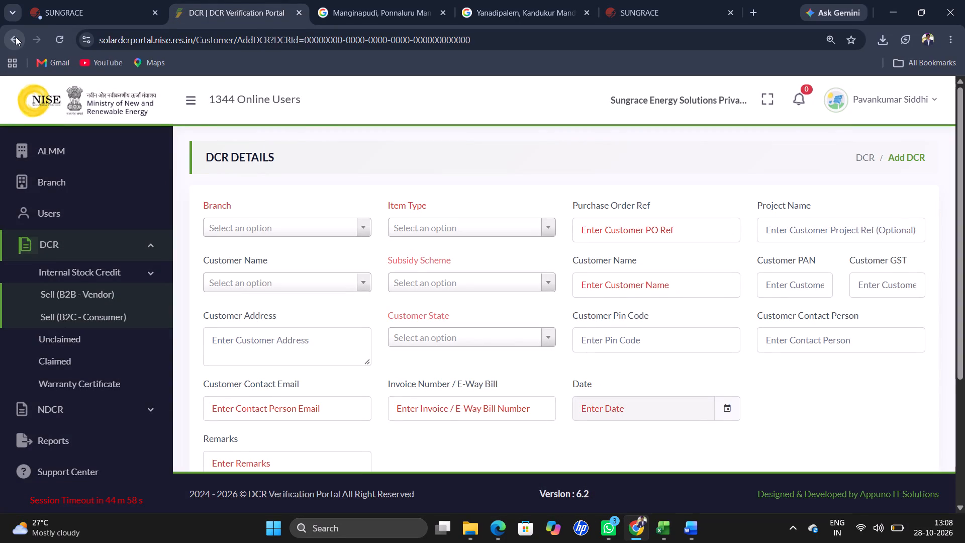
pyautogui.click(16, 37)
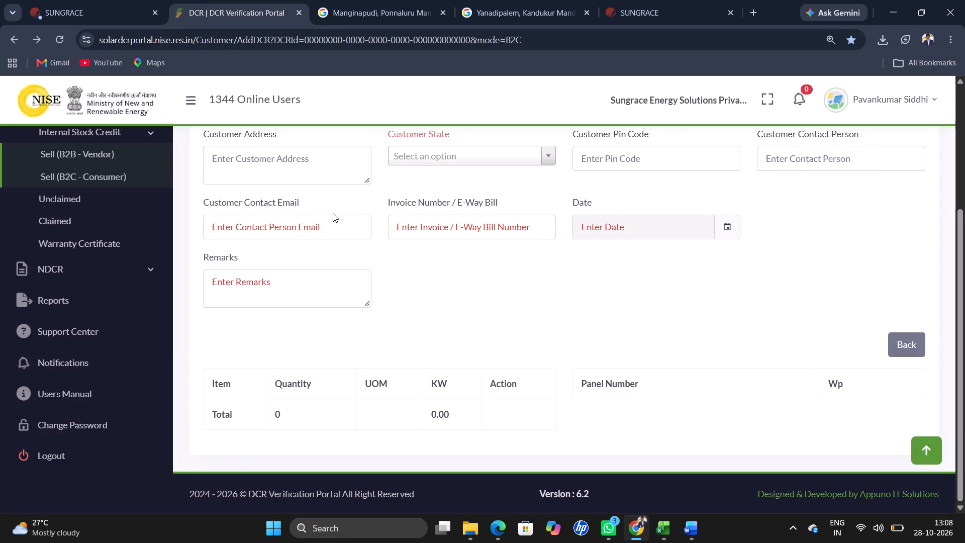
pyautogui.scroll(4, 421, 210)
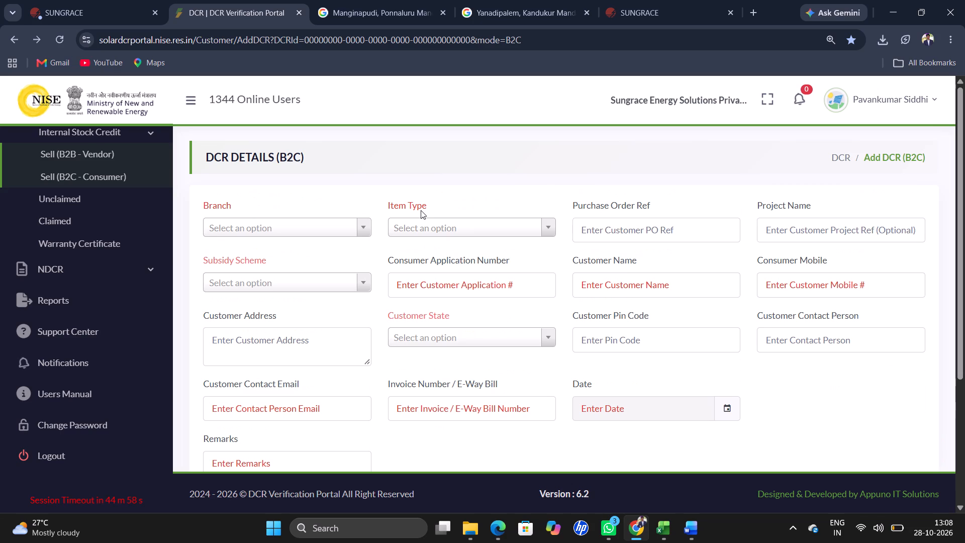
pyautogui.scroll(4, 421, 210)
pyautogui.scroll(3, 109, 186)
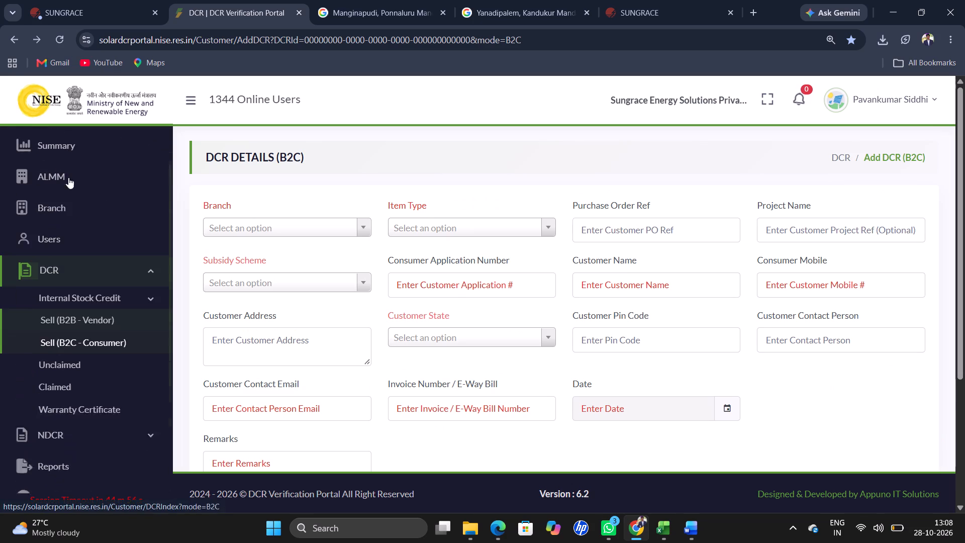
# Start a blank consumer (B2C) DCR from the B2C sales list.
pyautogui.click(17, 31)
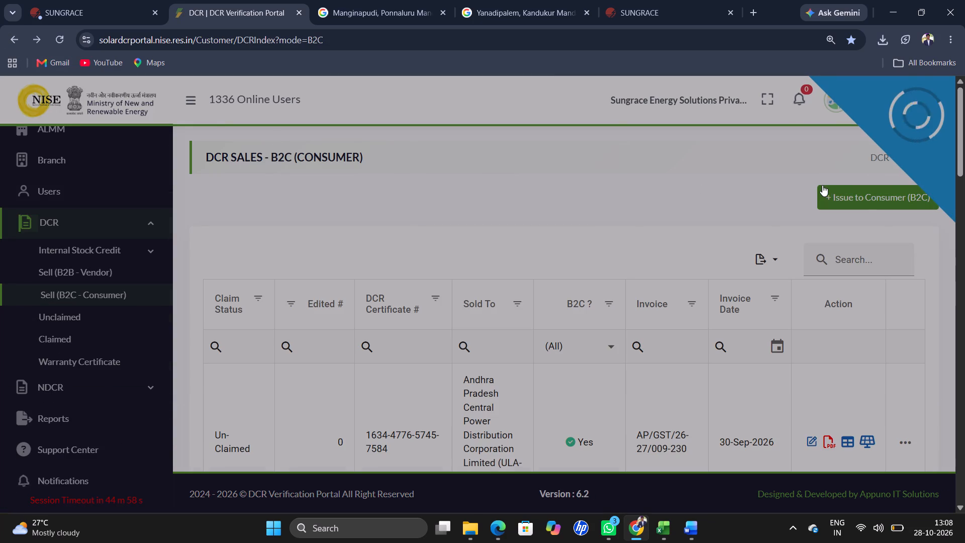
pyautogui.moveTo(821, 181); pyautogui.dragTo(825, 186)
pyautogui.click(828, 188)
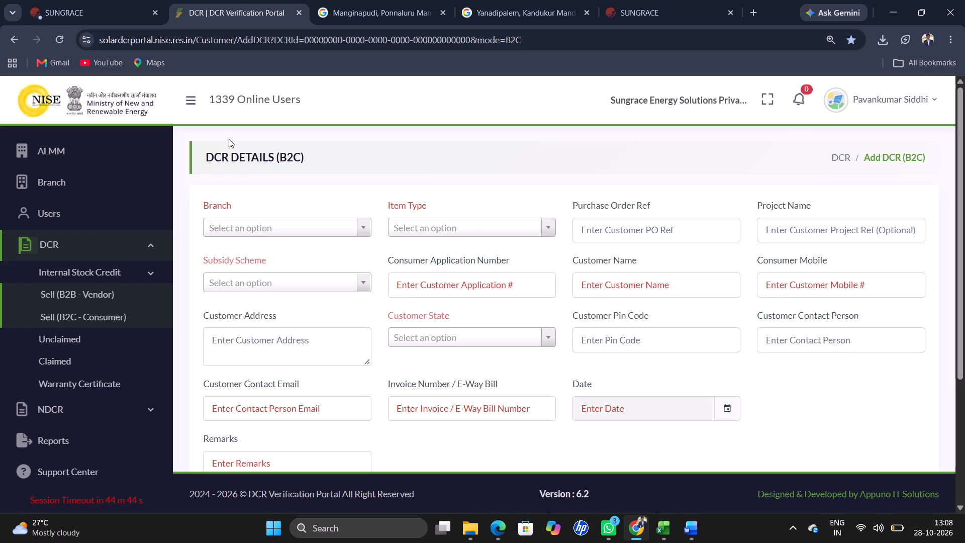
pyautogui.click(85, 0)
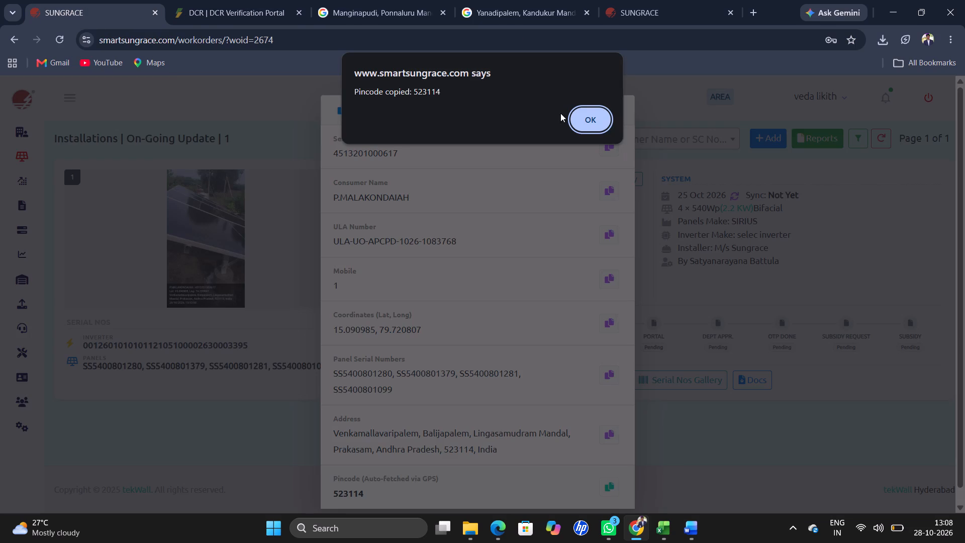
pyautogui.click(583, 126)
pyautogui.click(615, 233)
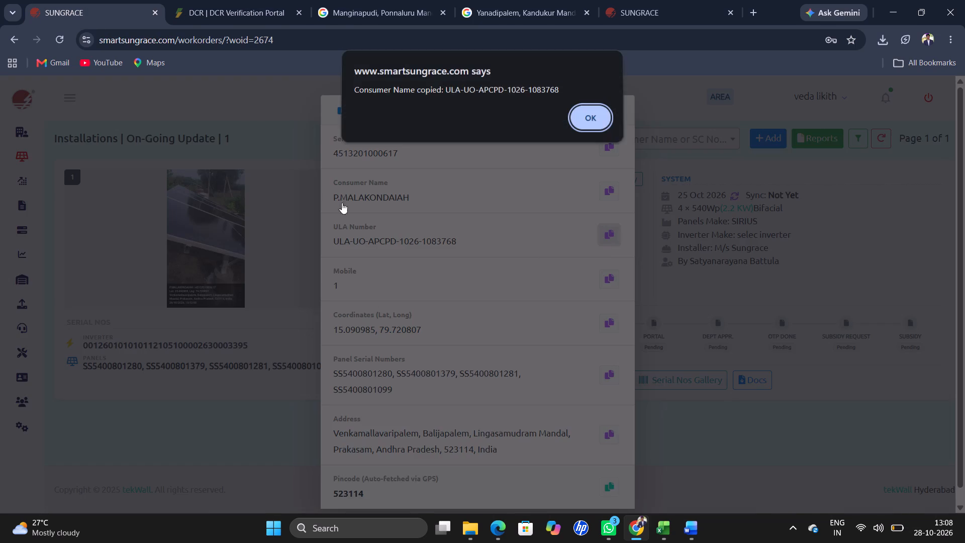
pyautogui.click(195, 0)
pyautogui.click(519, 279)
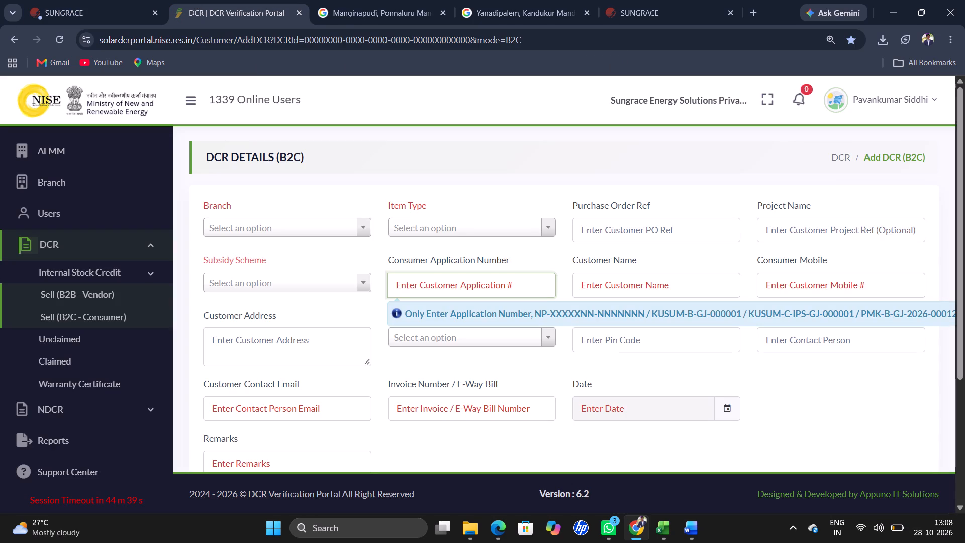
pyautogui.hotkey('ctrl', 'v')
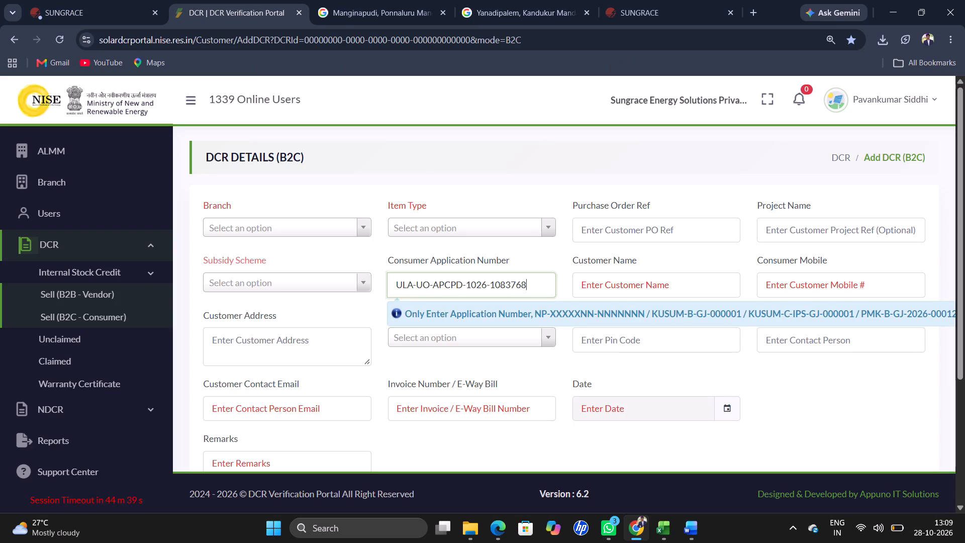
# Set the branch to Andhra Pradesh, the subsidy scheme to PM Surya Ghar: Muft Bijli Yojana and the item type to Solar Panels.
pyautogui.click(325, 229)
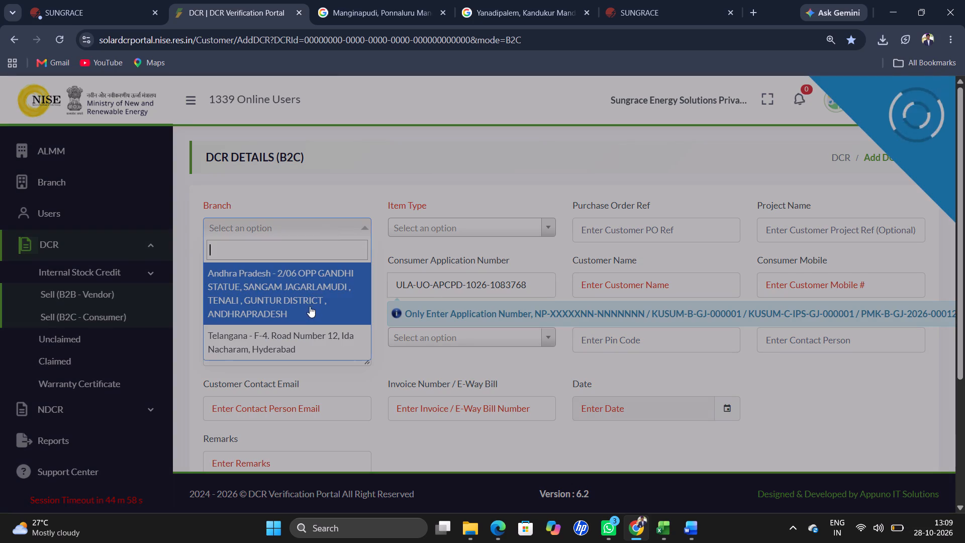
pyautogui.click(312, 292)
pyautogui.click(310, 283)
pyautogui.click(315, 391)
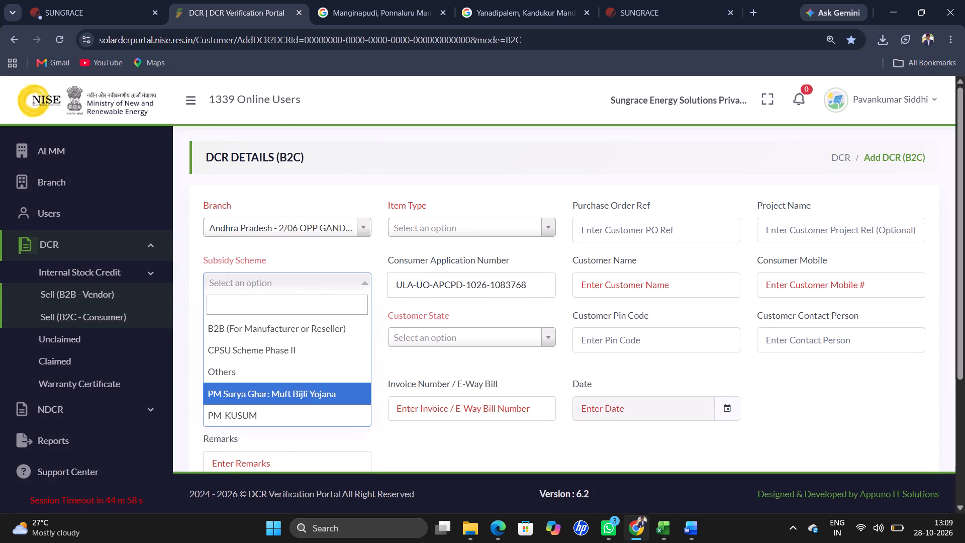
pyautogui.click(439, 224)
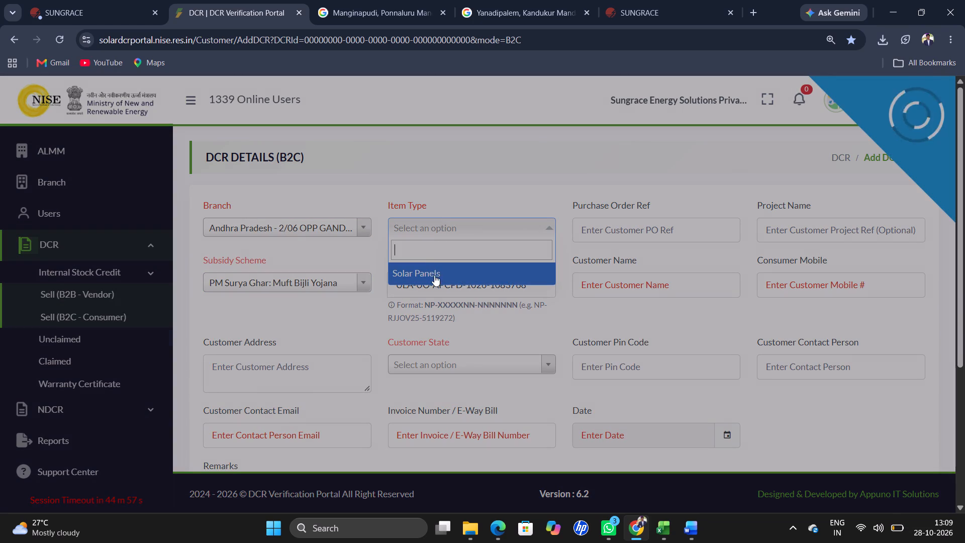
pyautogui.click(434, 276)
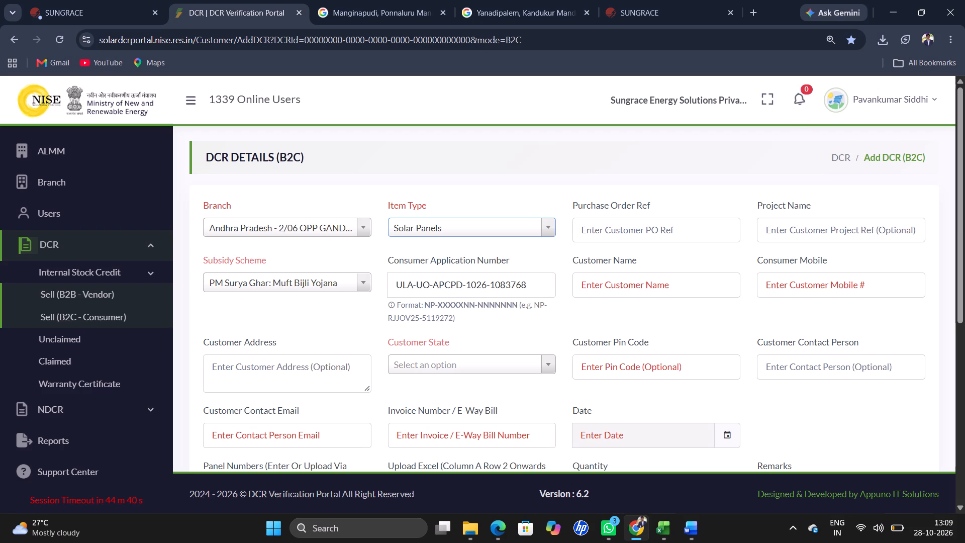
pyautogui.click(623, 288)
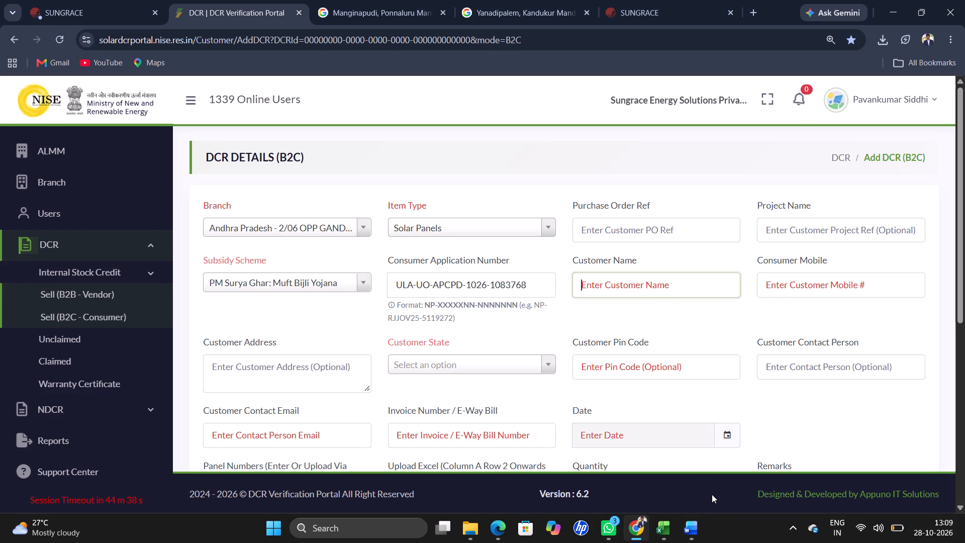
pyautogui.click(670, 475)
pyautogui.scroll(1, 470, 325)
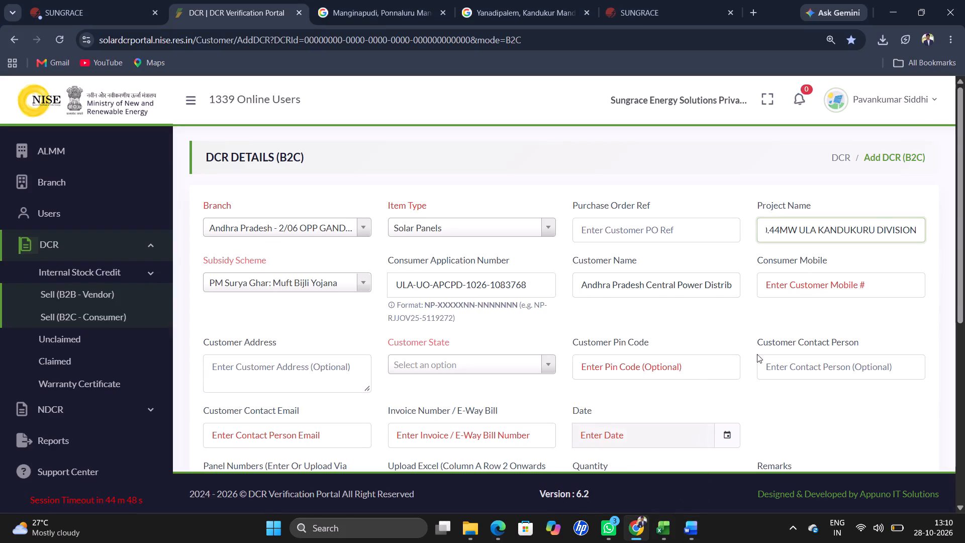
# Copy the mobile number from the Kandukuru subsidy Word document into the DCR form's Consumer Mobile field.
pyautogui.click(860, 278)
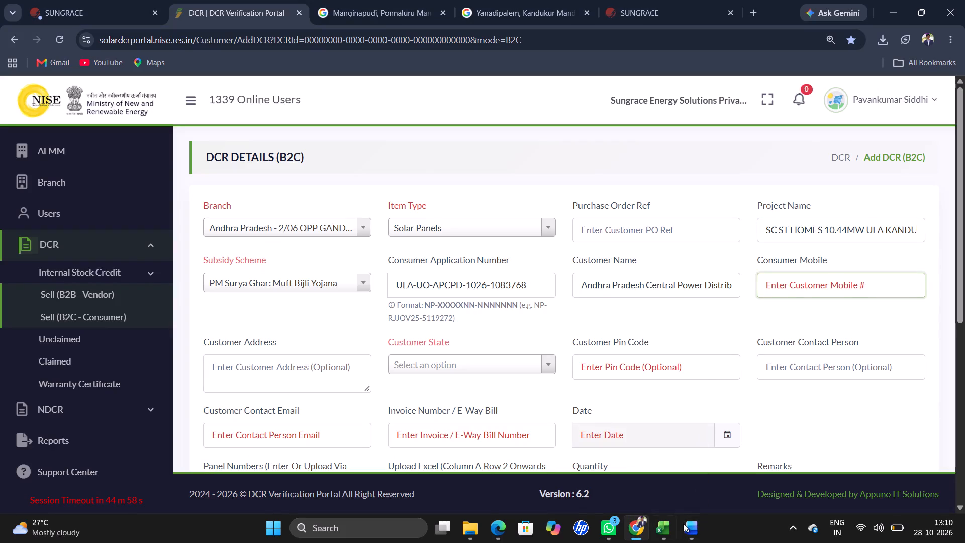
pyautogui.click(675, 478)
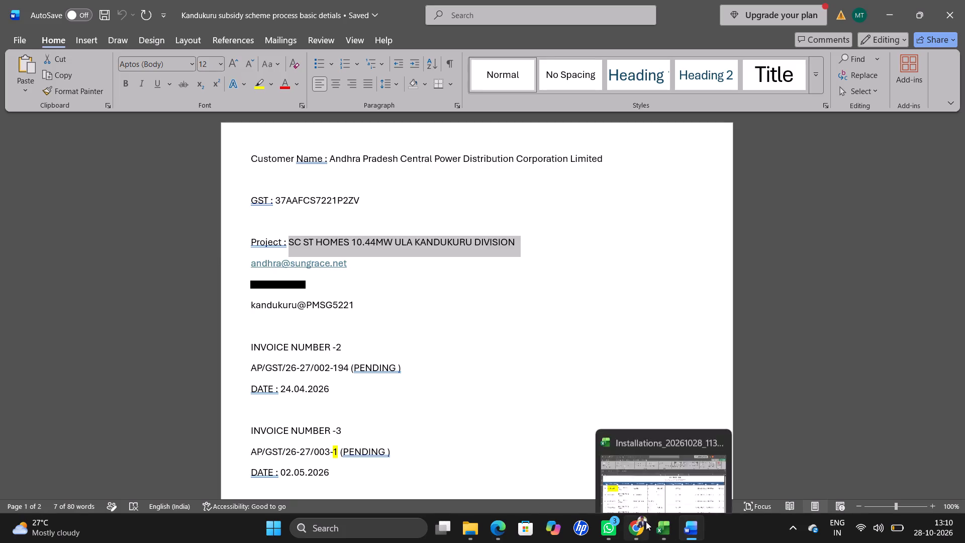
pyautogui.click(634, 466)
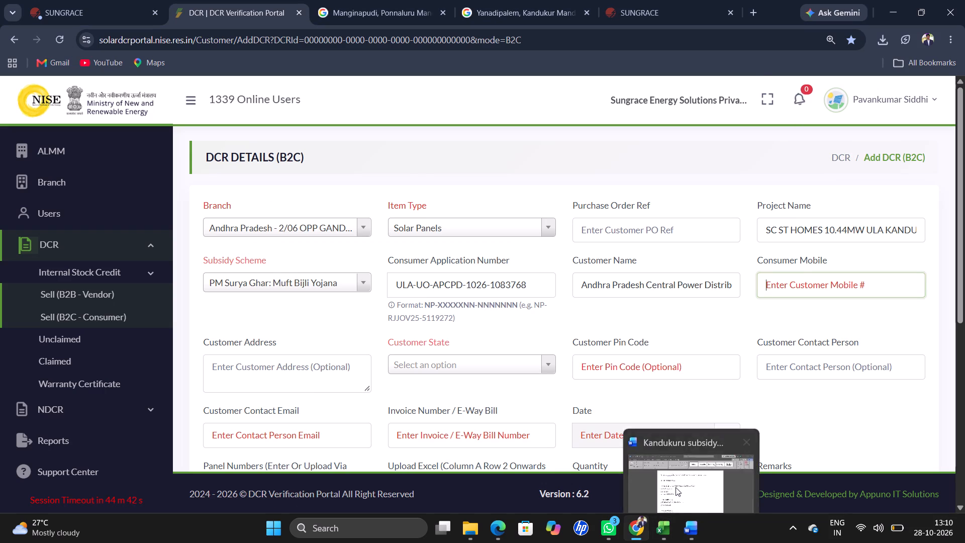
pyautogui.click(675, 487)
pyautogui.moveTo(319, 289); pyautogui.dragTo(253, 294)
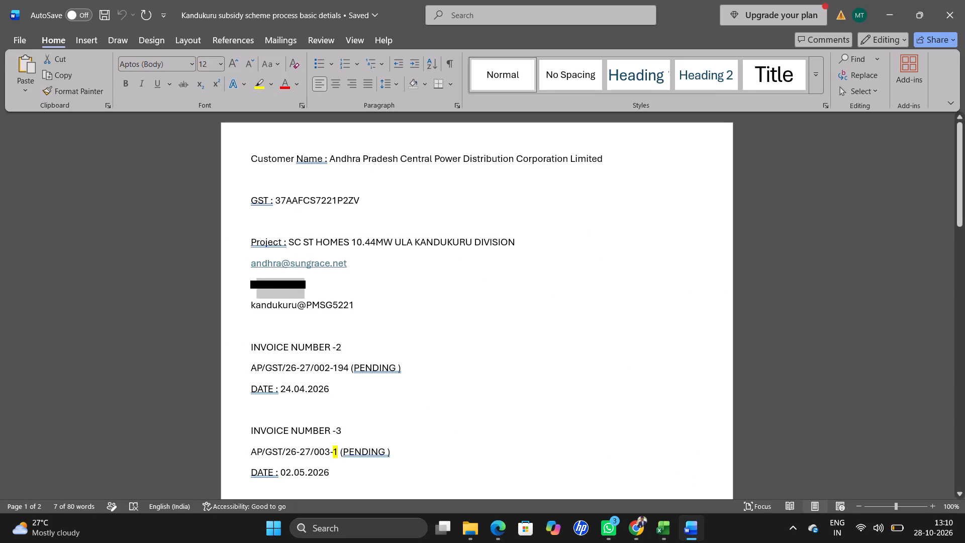
pyautogui.moveTo(253, 294); pyautogui.dragTo(252, 294)
pyautogui.hotkey('ctrl', 'c')
pyautogui.click(635, 464)
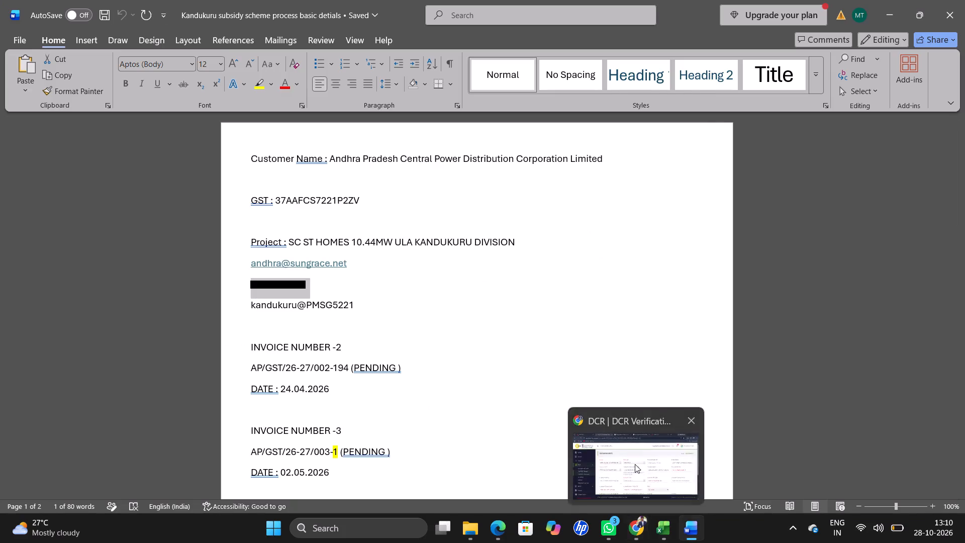
pyautogui.hotkey('ctrl', 'v')
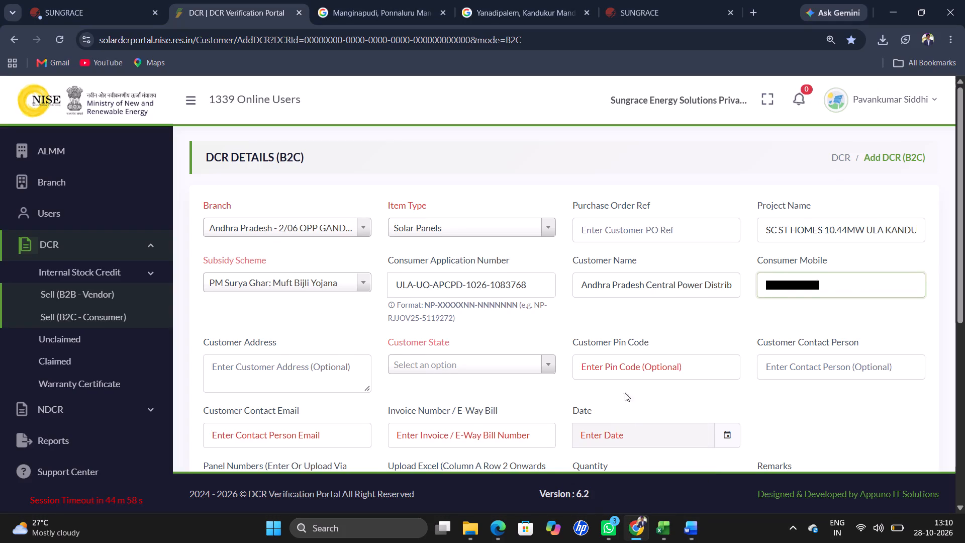
# Set the customer state to Andhra Pradesh (37).
pyautogui.scroll(-2, 594, 347)
pyautogui.click(487, 237)
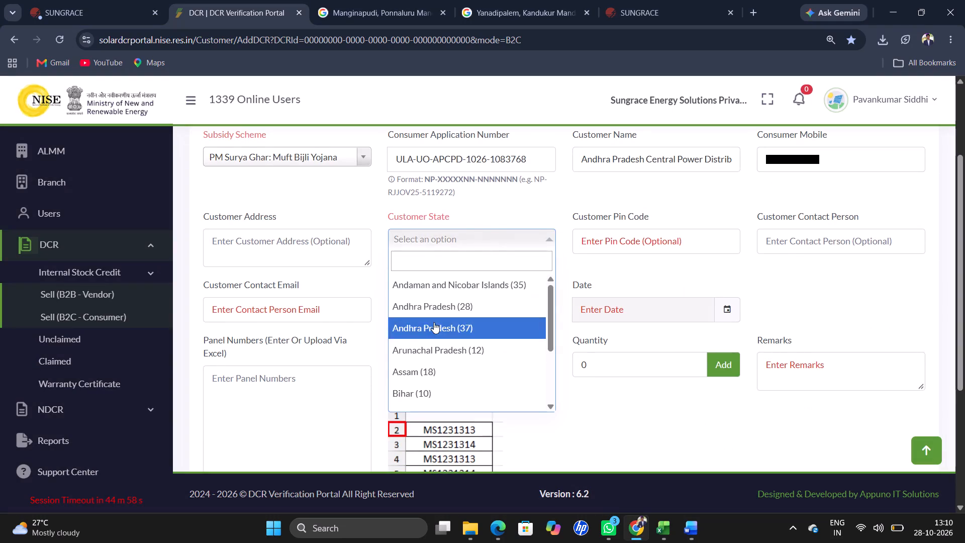
pyautogui.click(434, 322)
# Copy the contact e-mail from the Kandukuru subsidy Word document into the form's Customer Contact Email field.
pyautogui.click(312, 306)
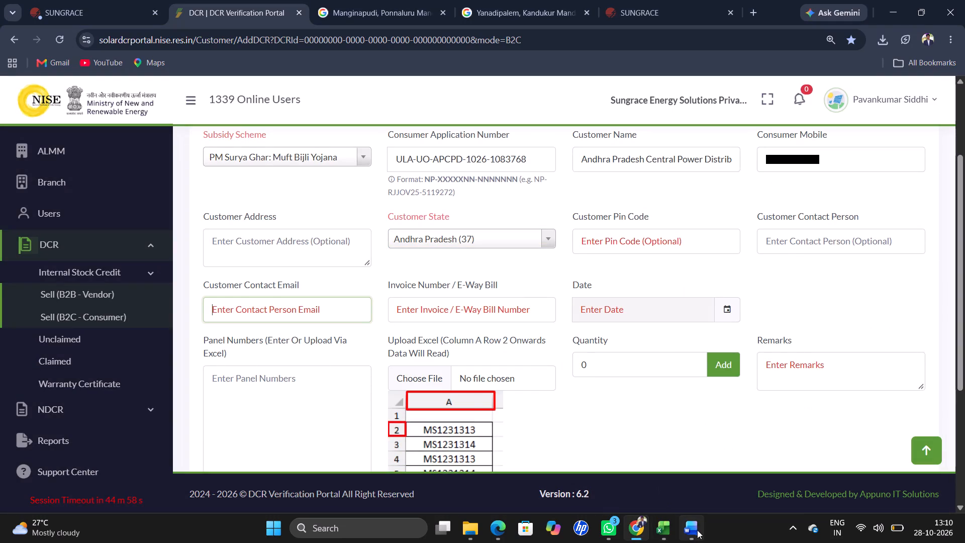
pyautogui.click(677, 486)
pyautogui.moveTo(365, 259); pyautogui.dragTo(357, 262)
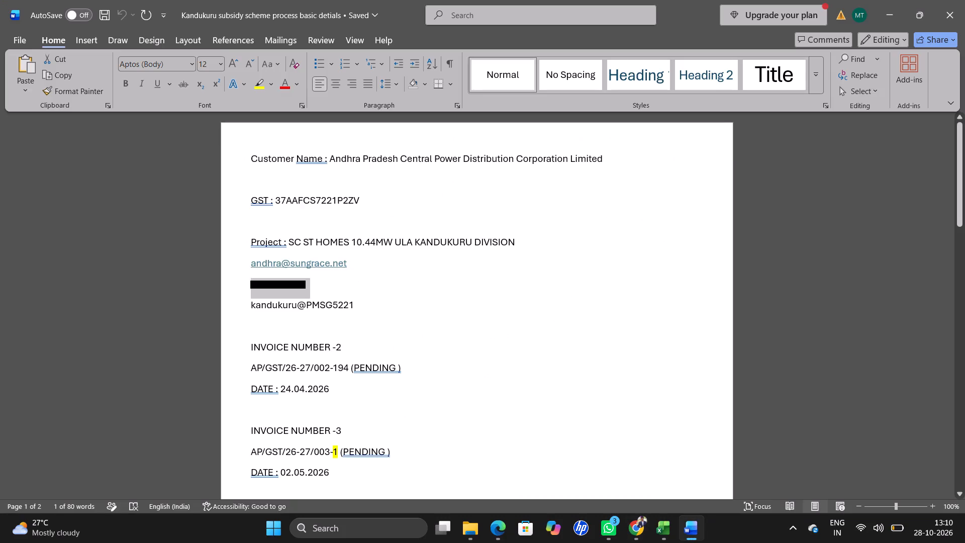
# Copy the contact e-mail from the Kandukuru subsidy Word document into the DCR form's Customer Contact Email field.
pyautogui.moveTo(357, 262); pyautogui.dragTo(246, 267)
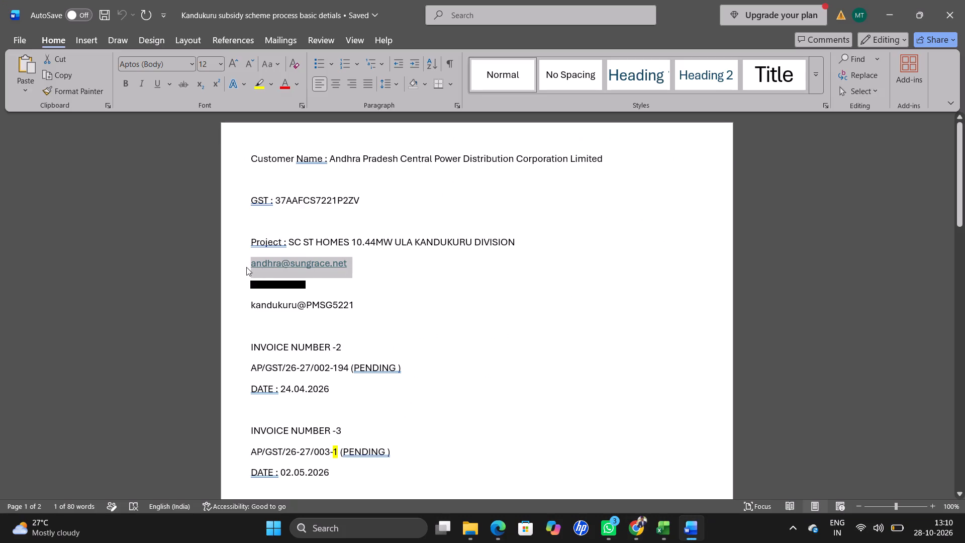
pyautogui.hotkey('ctrl', 'c')
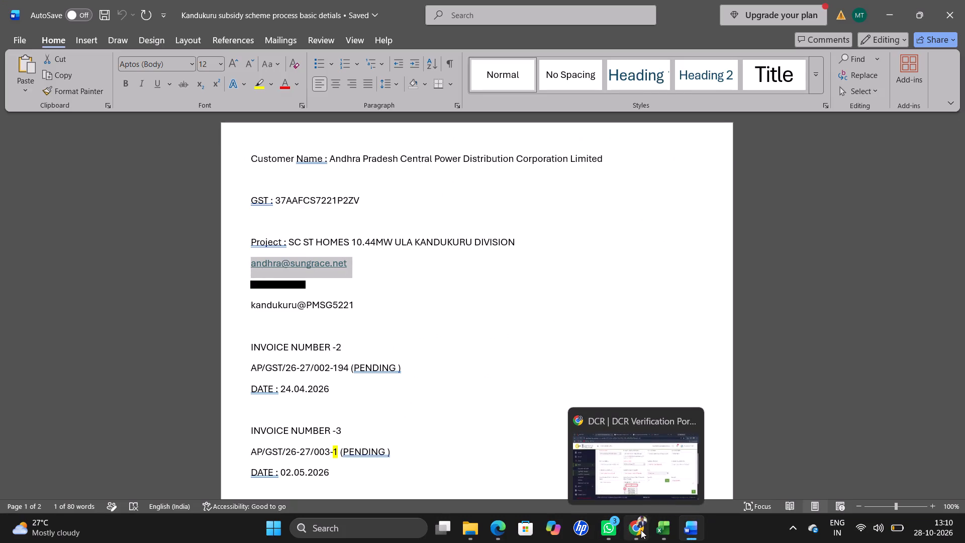
pyautogui.click(641, 530)
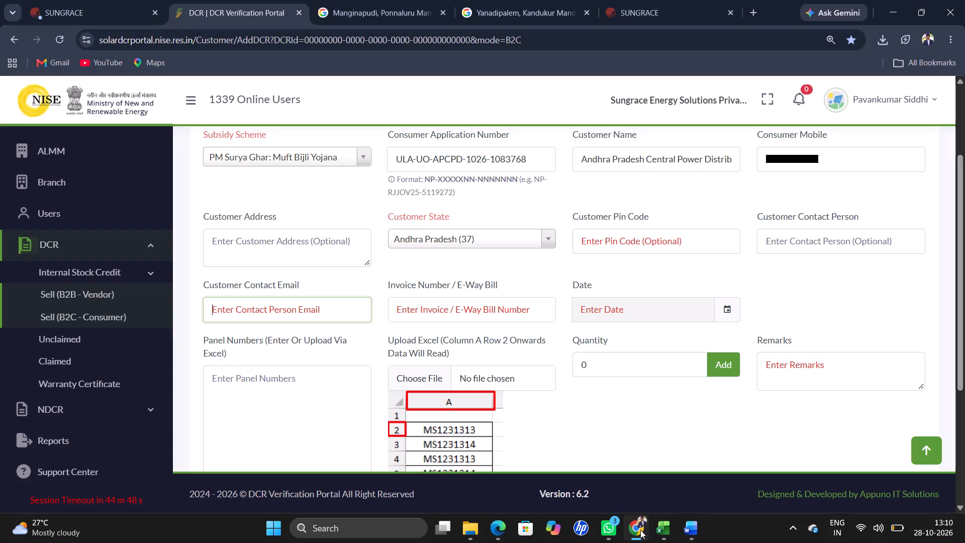
pyautogui.hotkey('ctrl', 'v')
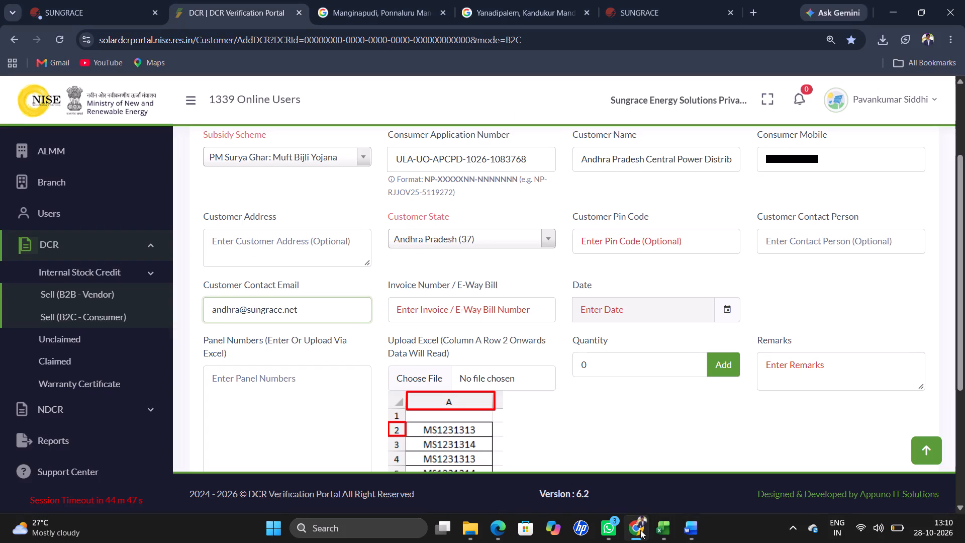
# Copy the invoice 9 number prefix AP/GST/26-27/009- from the Word document for the DCR form's Invoice Number / E-Way Bill field.
pyautogui.click(515, 308)
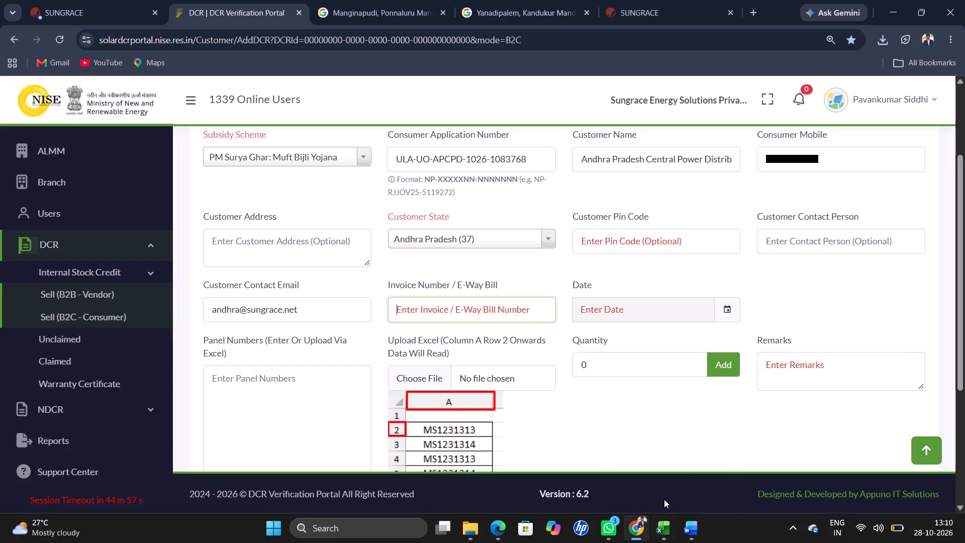
pyautogui.click(685, 480)
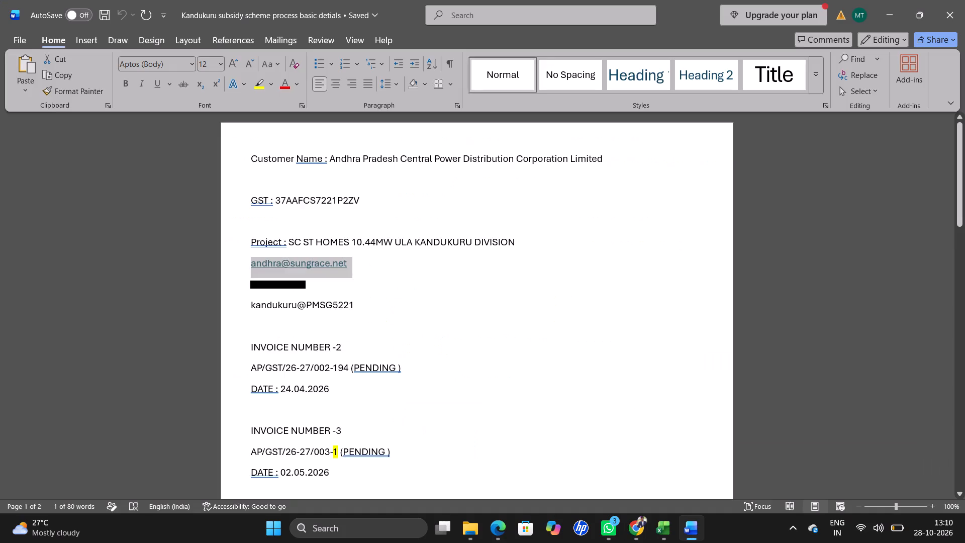
pyautogui.scroll(-10, 447, 276)
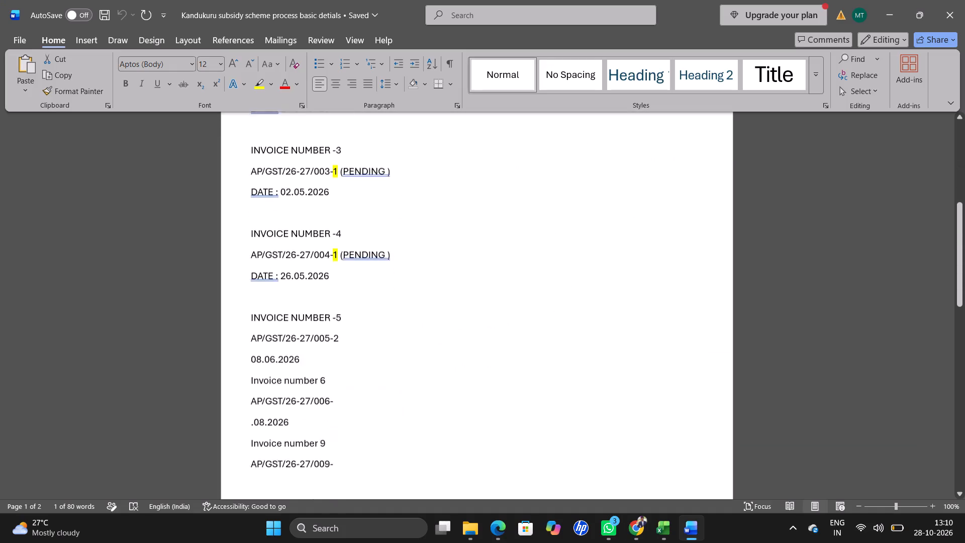
pyautogui.scroll(-4, 445, 286)
pyautogui.moveTo(339, 324); pyautogui.dragTo(237, 318)
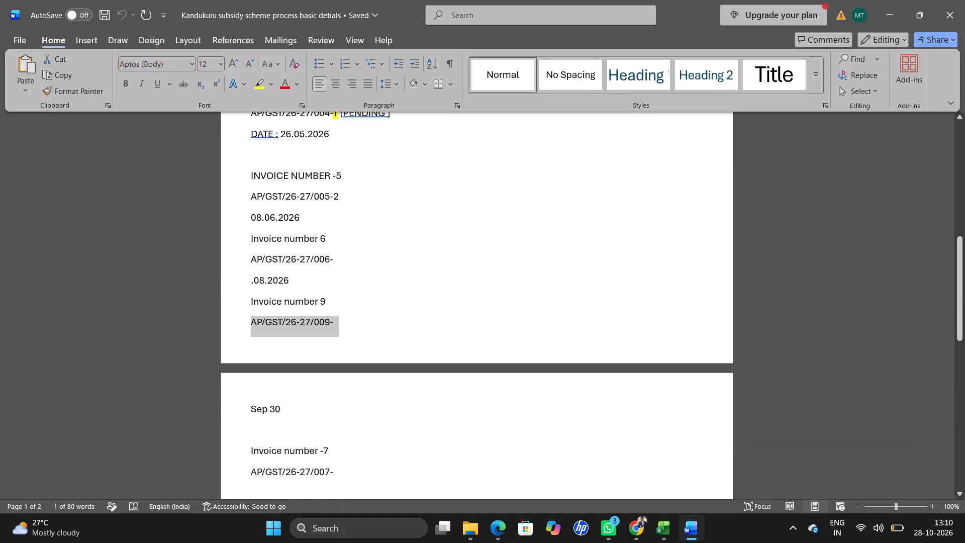
pyautogui.moveTo(237, 318); pyautogui.dragTo(223, 318)
pyautogui.hotkey('ctrl', 'c')
pyautogui.click(628, 484)
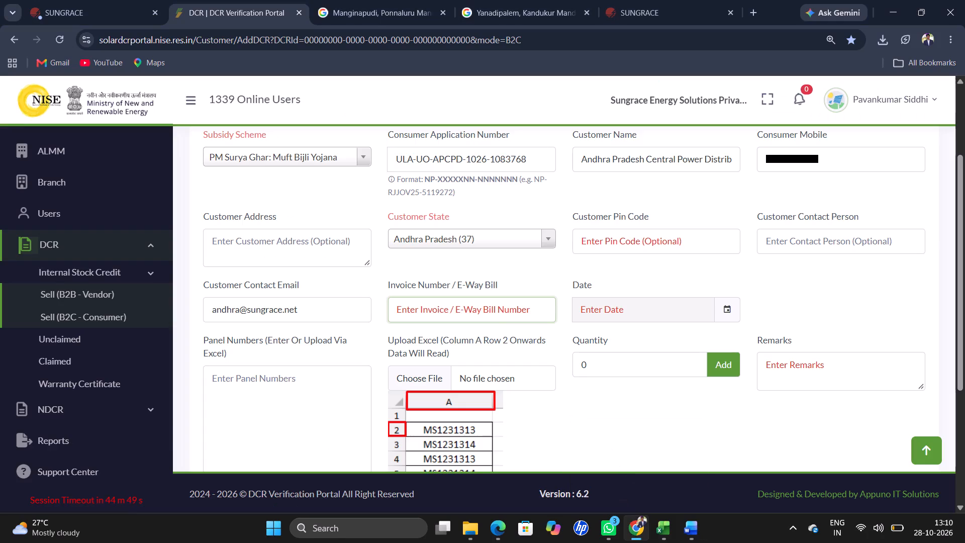
# Enter AP/GST/26-27/009-232 as the Invoice Number / E-Way Bill.
pyautogui.hotkey('ctrl', 'v')
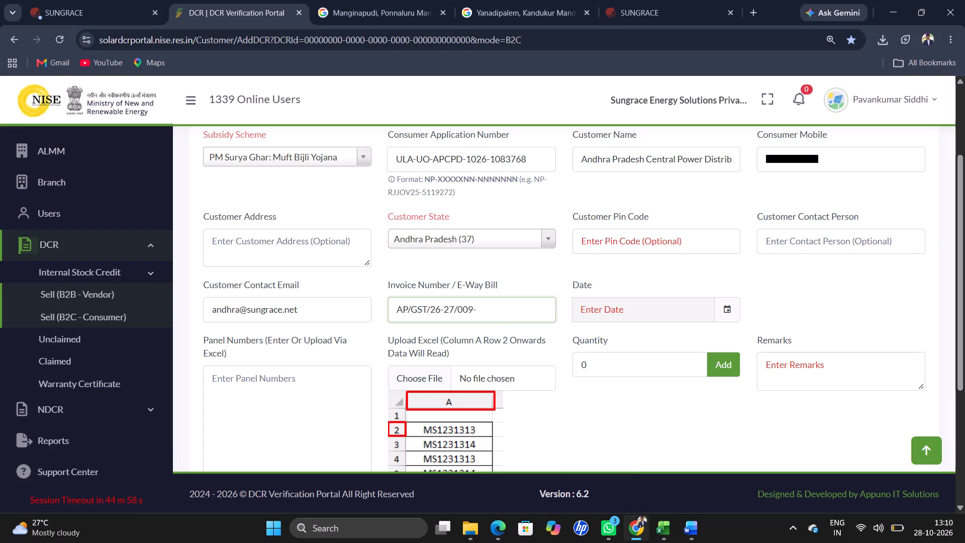
pyautogui.press('2')
pyautogui.write('32')
pyautogui.click(320, 416)
pyautogui.click(67, 0)
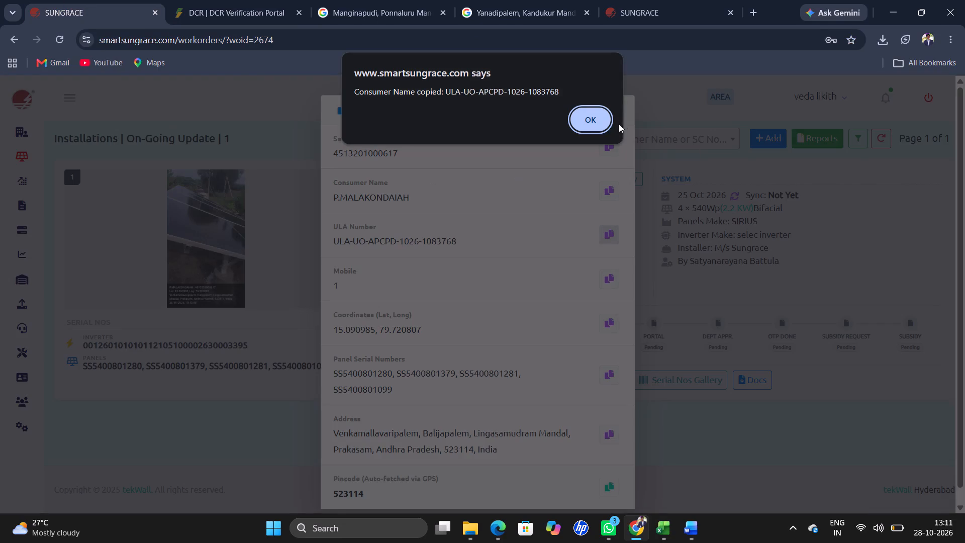
pyautogui.click(602, 116)
pyautogui.click(614, 373)
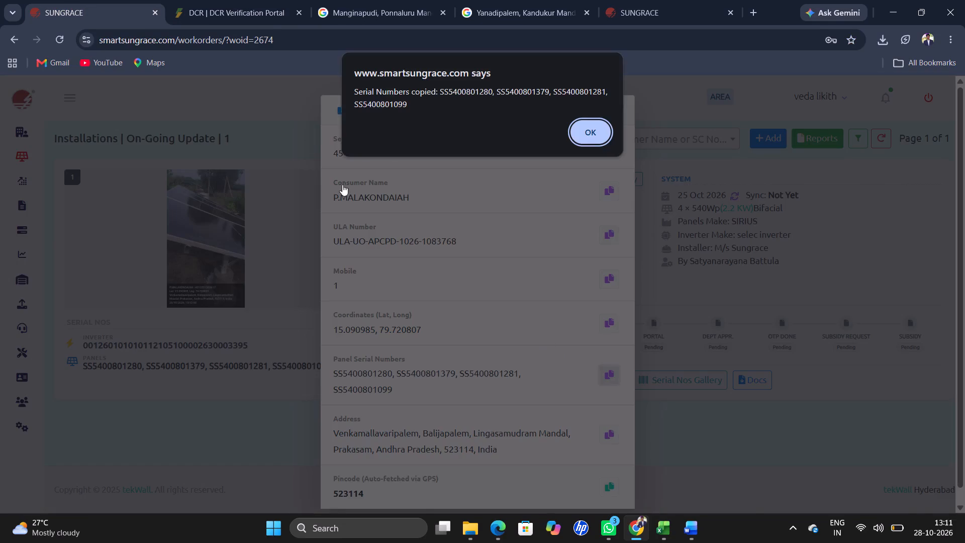
pyautogui.click(262, 17)
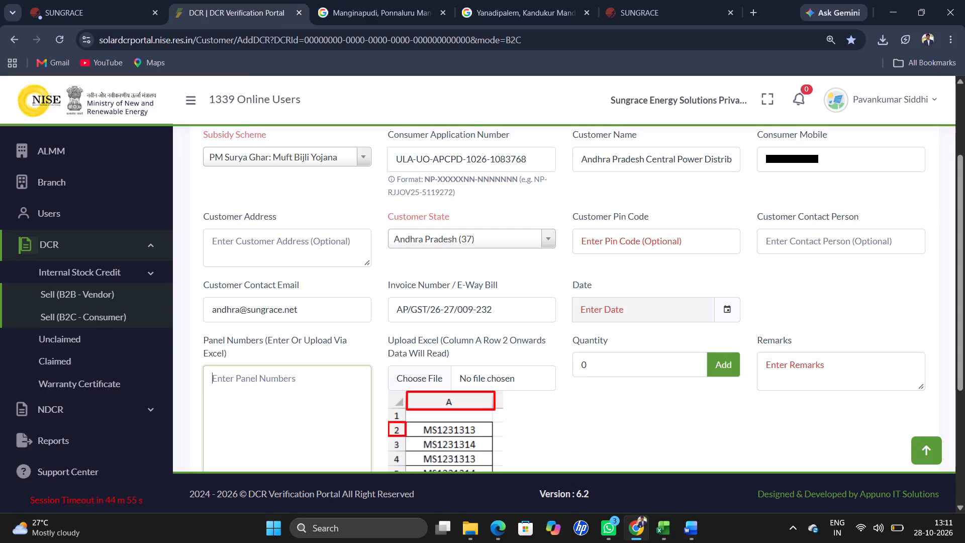
pyautogui.hotkey('ctrl', 'v')
# Remove the commas between the four panel numbers and put each serial on its own line.
pyautogui.press('Left')
pyautogui.press('Left')
pyautogui.press('Left')
pyautogui.press('Left')
pyautogui.press('Left')
pyautogui.press('Left')
pyautogui.press('Left')
pyautogui.press('Left')
pyautogui.press('Left')
pyautogui.press('Left')
pyautogui.press('Left')
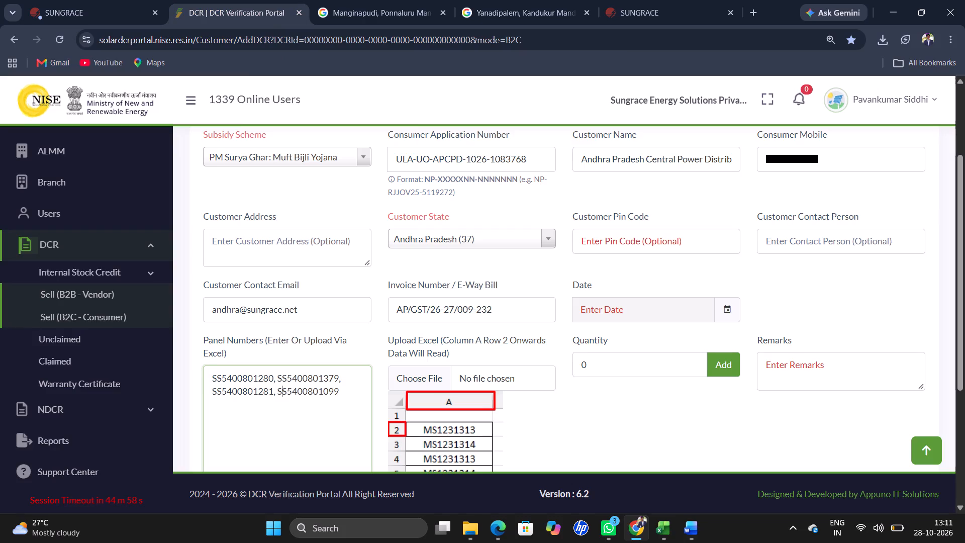
pyautogui.press('Left')
pyautogui.press('BackSpace')
pyautogui.press('BackSpace')
pyautogui.press('Return')
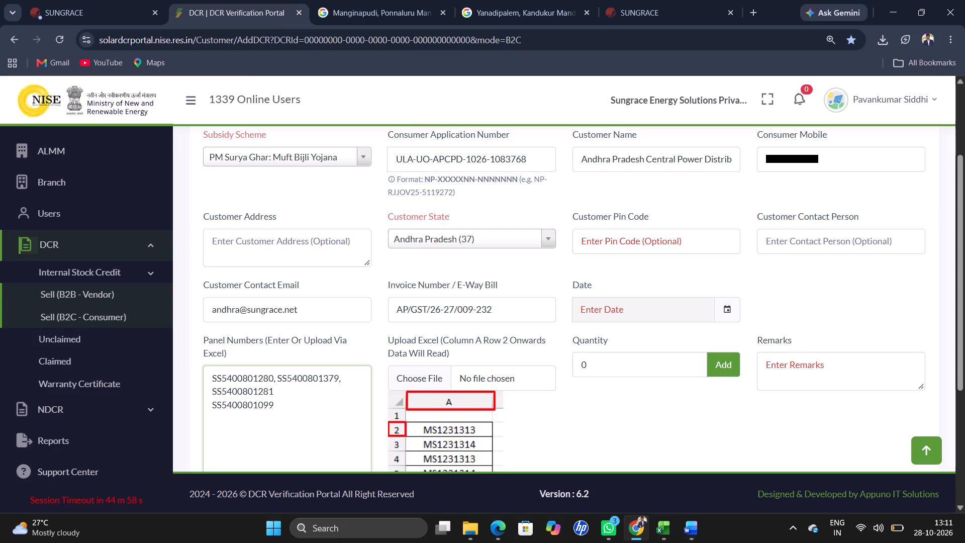
pyautogui.press('Up')
pyautogui.press('Up')
pyautogui.press('Up')
pyautogui.press('Up')
pyautogui.press('Up')
pyautogui.press('Right')
pyautogui.press('Right')
pyautogui.press('Right')
pyautogui.press('Right')
pyautogui.press('Right')
pyautogui.press('Right')
pyautogui.press('Right')
pyautogui.press('Right')
pyautogui.press('Right')
pyautogui.press('Right')
pyautogui.press('Right')
pyautogui.press('Right')
pyautogui.press('Right')
pyautogui.press('Right')
pyautogui.press('BackSpace')
pyautogui.press('BackSpace')
pyautogui.press('Return')
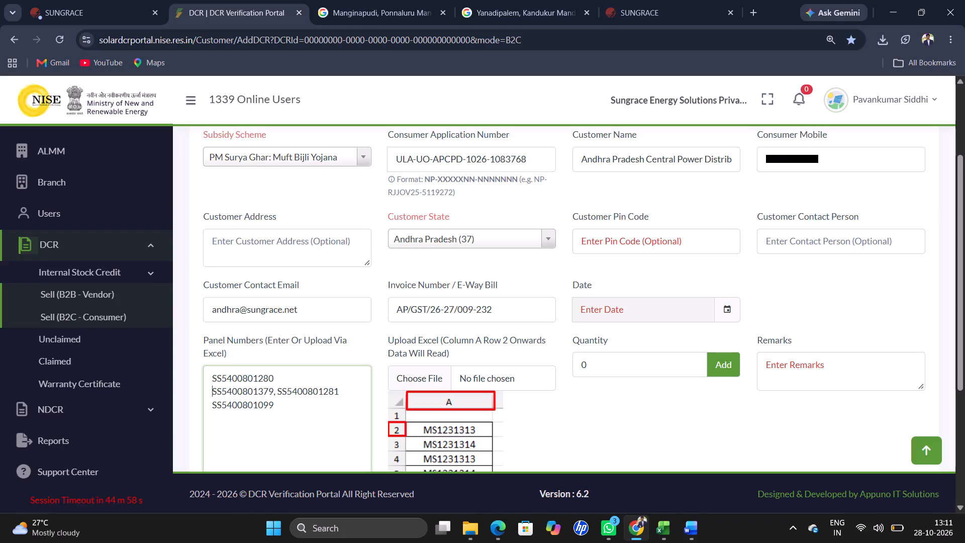
pyautogui.press('Right')
pyautogui.press('Right')
pyautogui.press('Right')
pyautogui.press('Right')
pyautogui.press('Right')
pyautogui.press('Right')
pyautogui.press('Right')
pyautogui.press('Right')
pyautogui.press('Right')
pyautogui.press('Right')
pyautogui.press('Right')
pyautogui.press('Right')
pyautogui.press('Right')
pyautogui.press('Right')
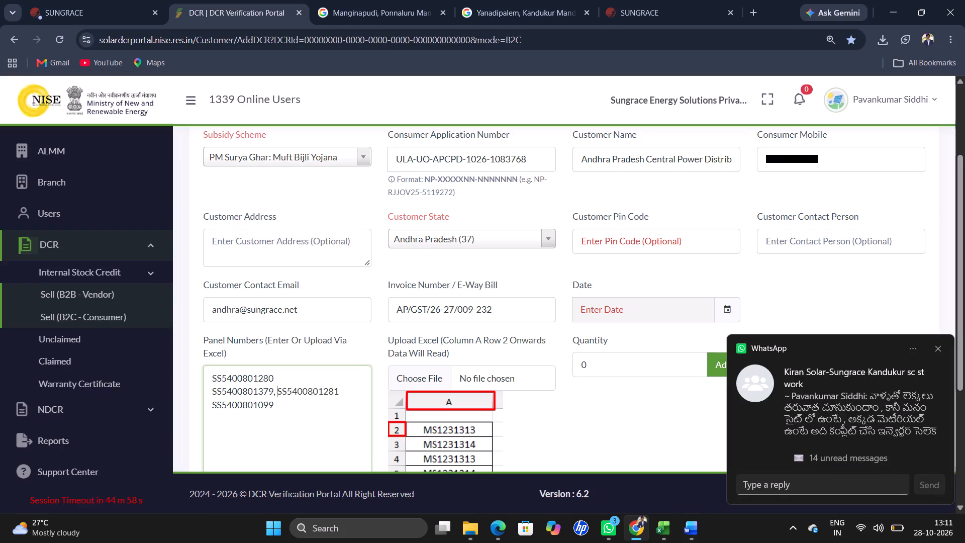
pyautogui.press('BackSpace')
pyautogui.press('BackSpace')
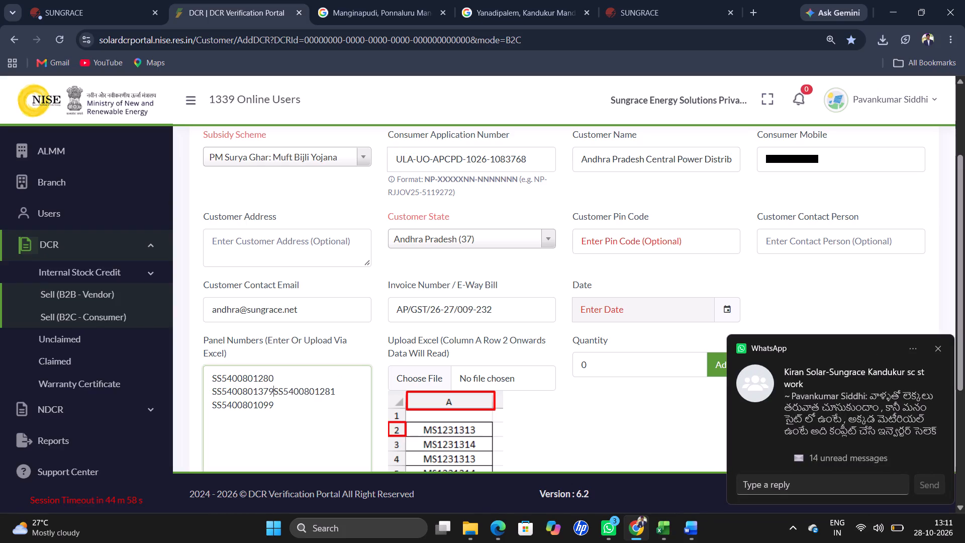
pyautogui.press('Return')
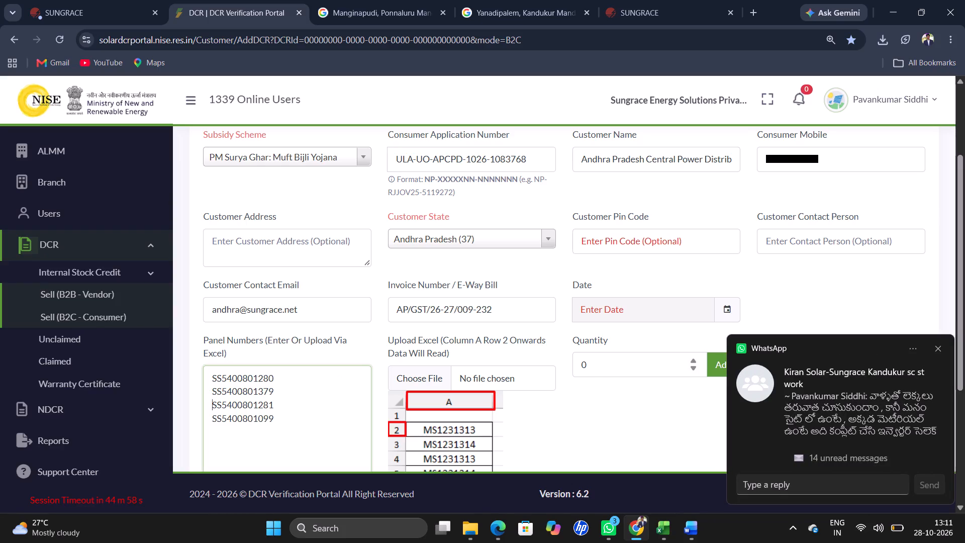
# Set the invoice date to 30-Sep-2026 and add the four entered panels to the DCR.
pyautogui.click(613, 370)
pyautogui.scroll(4, 613, 370)
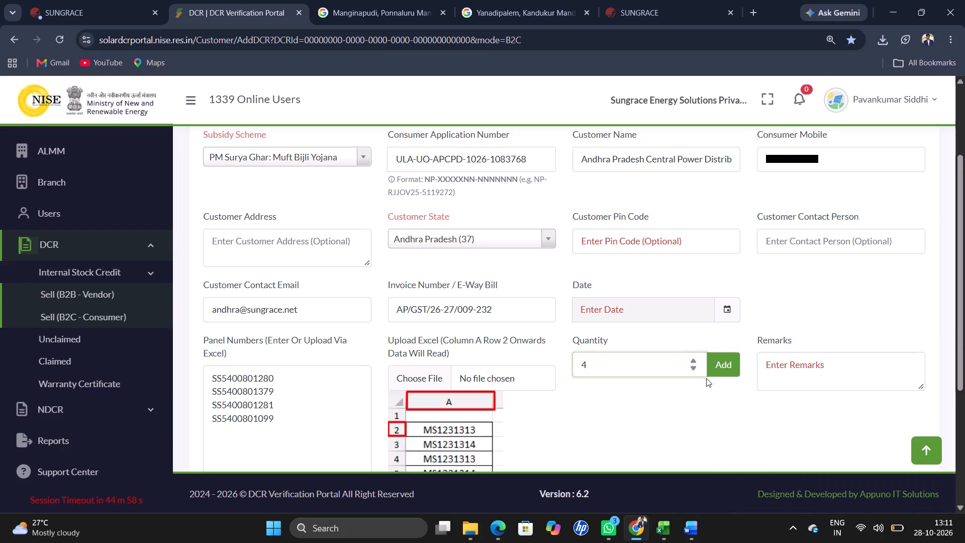
pyautogui.click(720, 363)
pyautogui.click(630, 304)
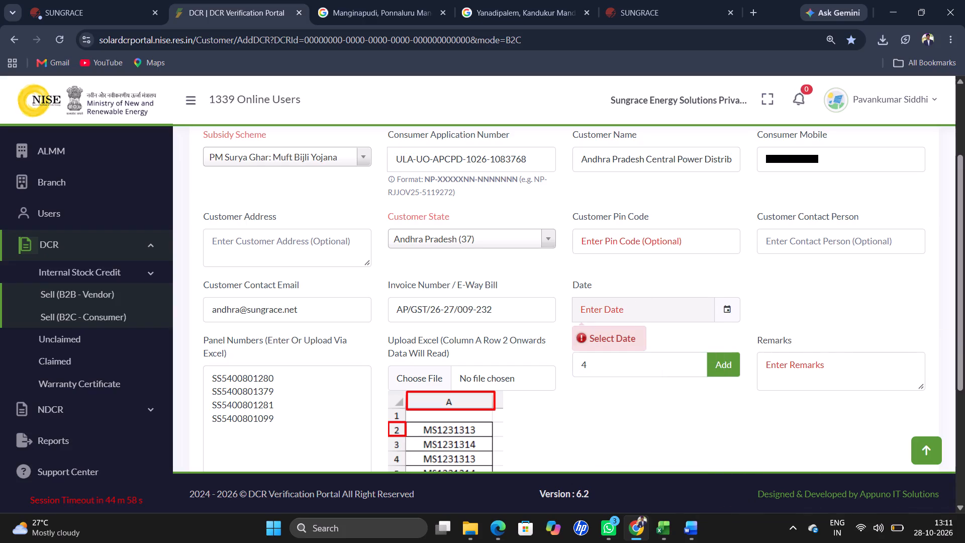
pyautogui.click(585, 337)
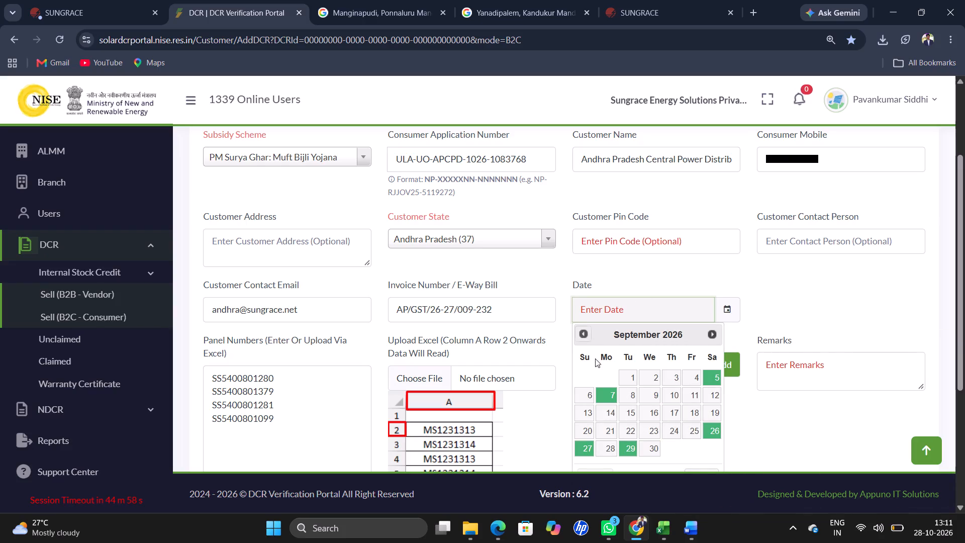
pyautogui.click(649, 444)
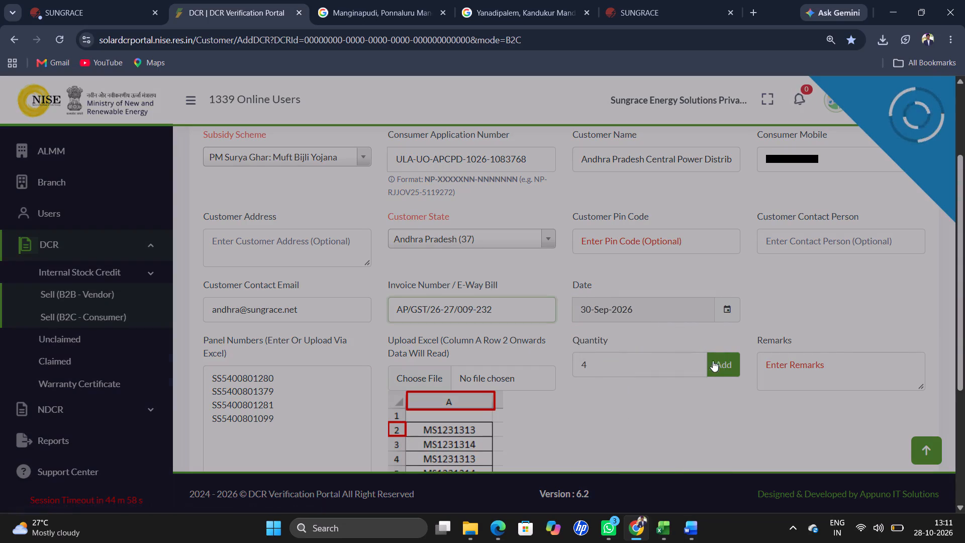
pyautogui.click(728, 365)
# Copy the installation address from the SUNGRACE quick copy details into the form's Remarks field.
pyautogui.click(781, 368)
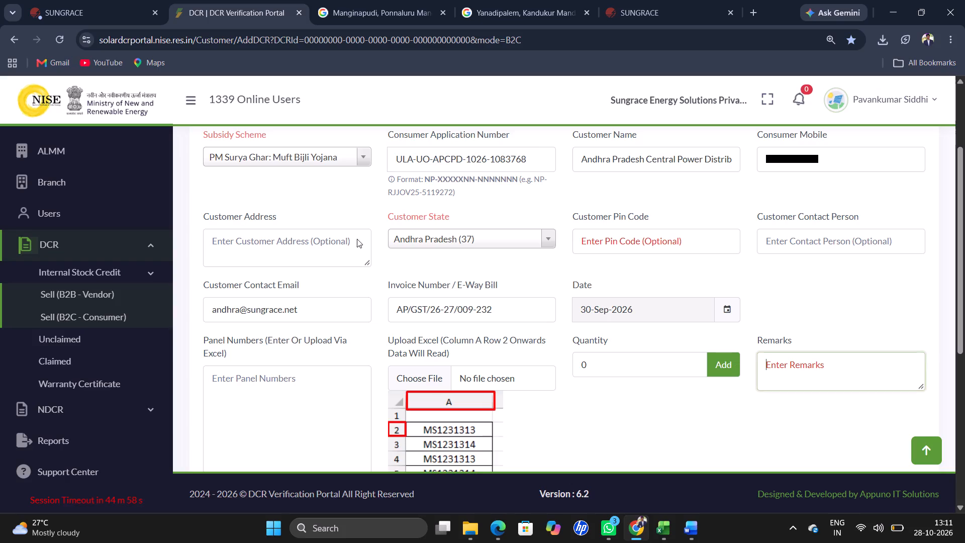
pyautogui.doubleClick(69, 0)
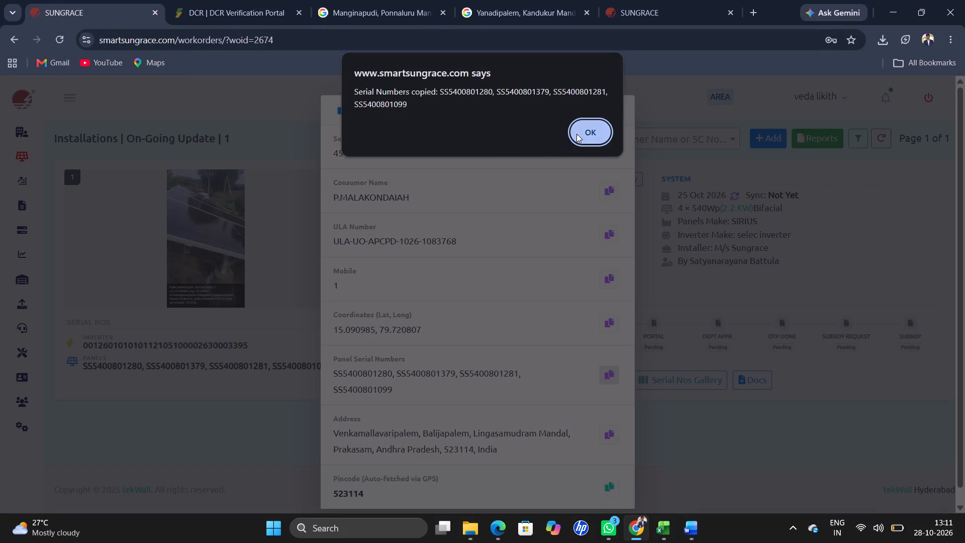
pyautogui.moveTo(577, 134); pyautogui.dragTo(578, 141)
pyautogui.click(608, 433)
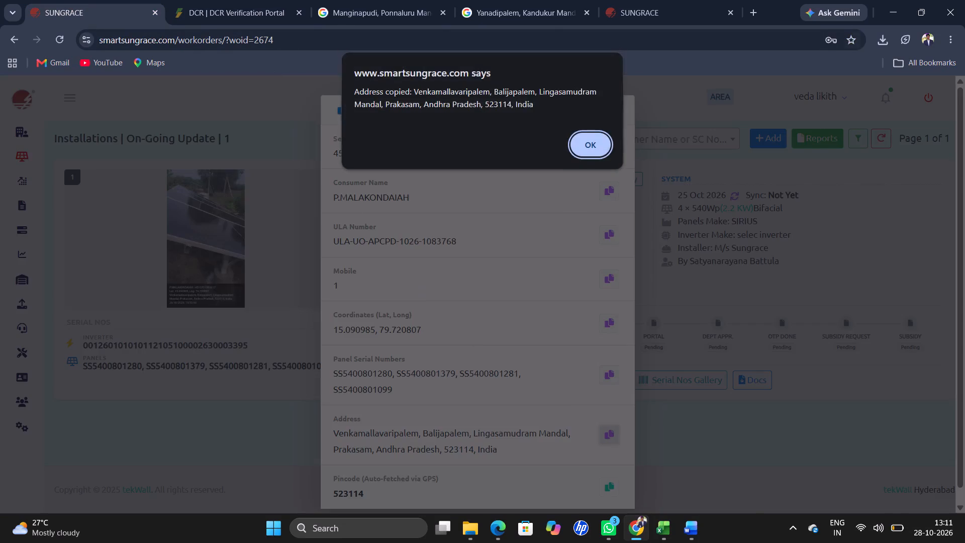
pyautogui.click(266, 9)
pyautogui.hotkey('ctrl', 'v')
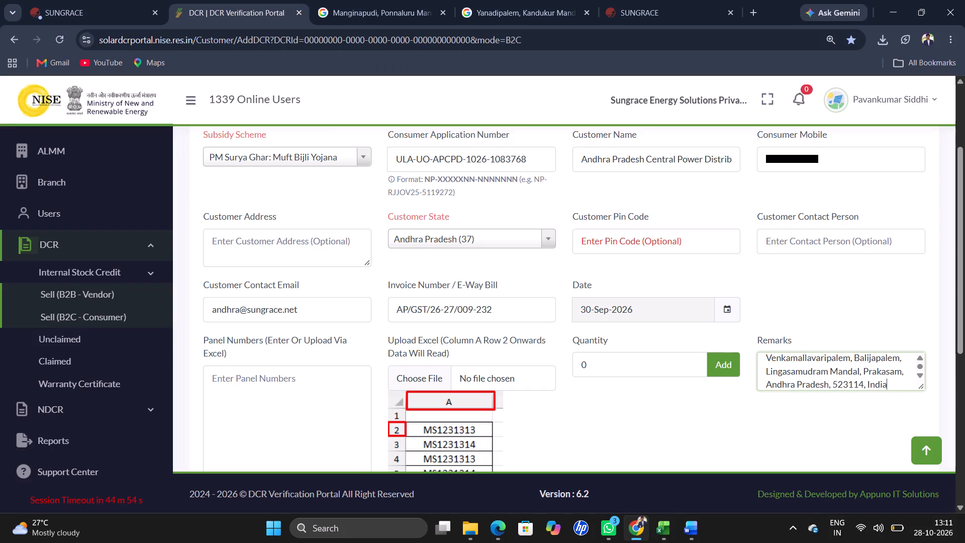
# Copy the auto-fetched pincode from the SUNGRACE quick copy details into the form's Customer Pin Code field.
pyautogui.moveTo(736, 249); pyautogui.dragTo(720, 252)
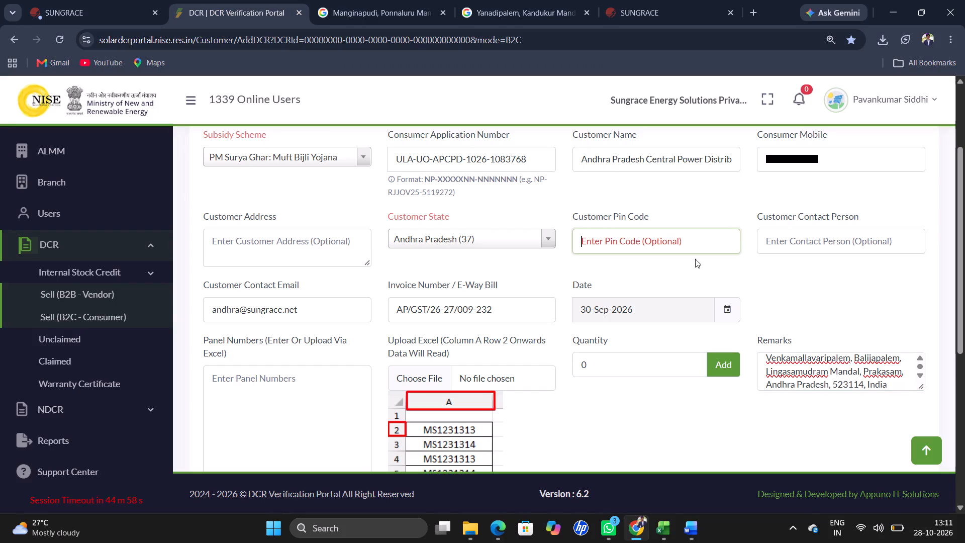
pyautogui.click(91, 0)
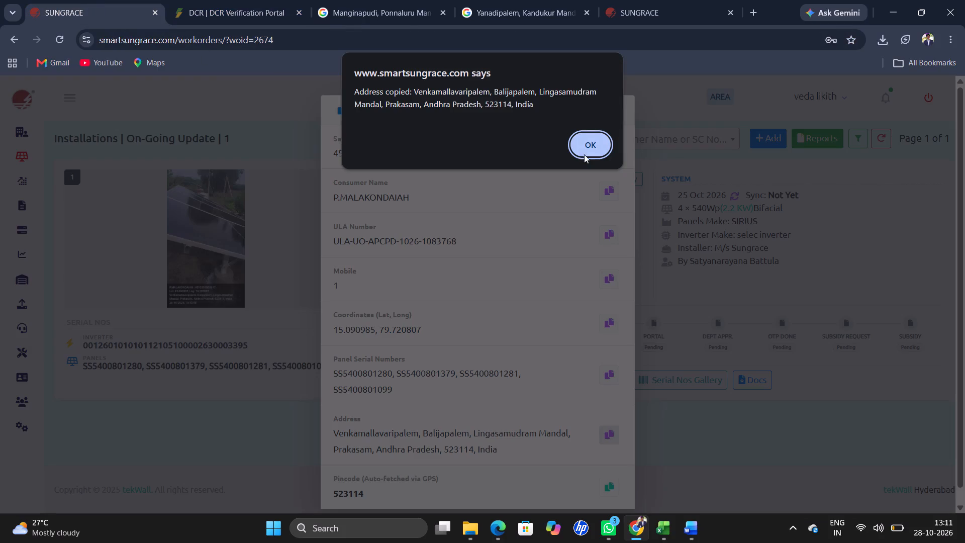
pyautogui.moveTo(587, 140); pyautogui.dragTo(586, 147)
pyautogui.click(607, 479)
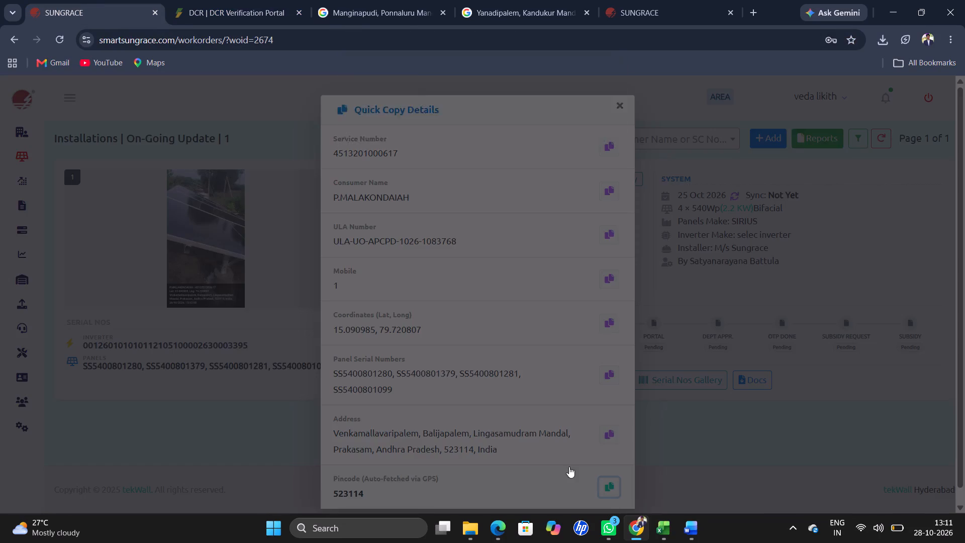
pyautogui.click(269, 0)
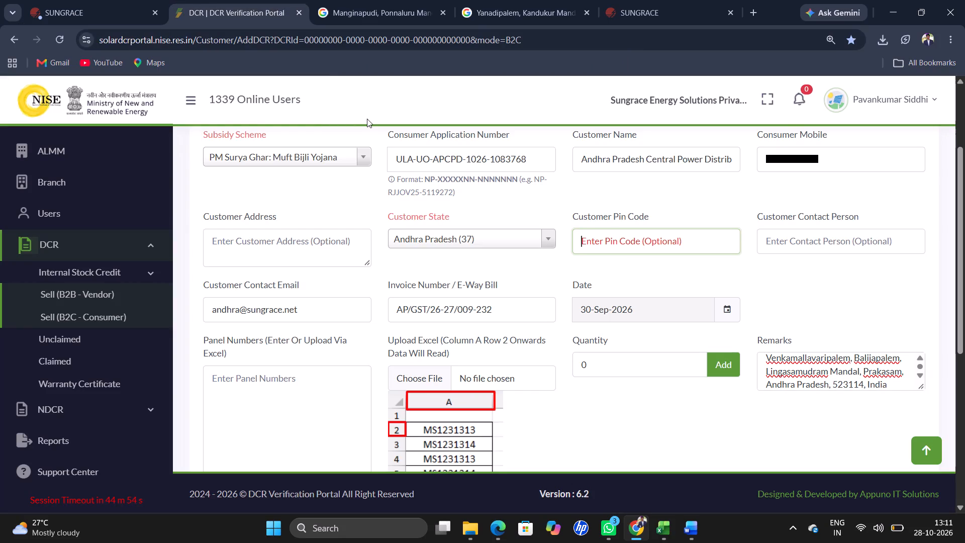
pyautogui.hotkey('ctrl', 'v')
pyautogui.scroll(-3, 824, 144)
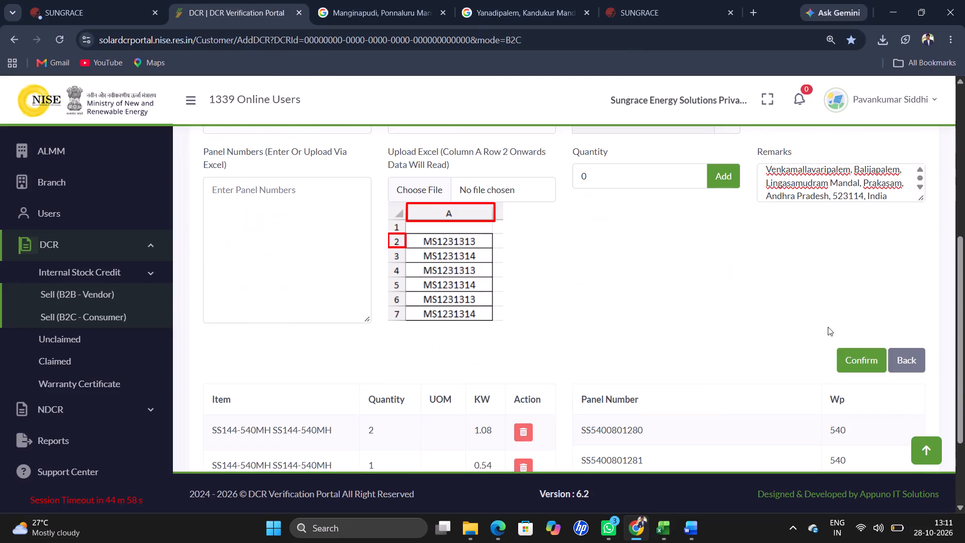
pyautogui.click(855, 358)
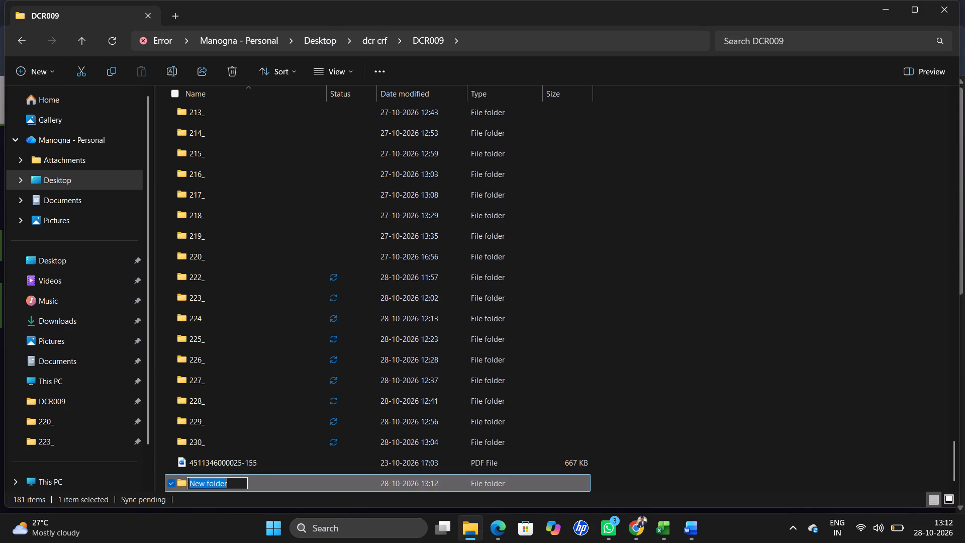
# Name the new folder in DCR009 "232_".
pyautogui.write('232')
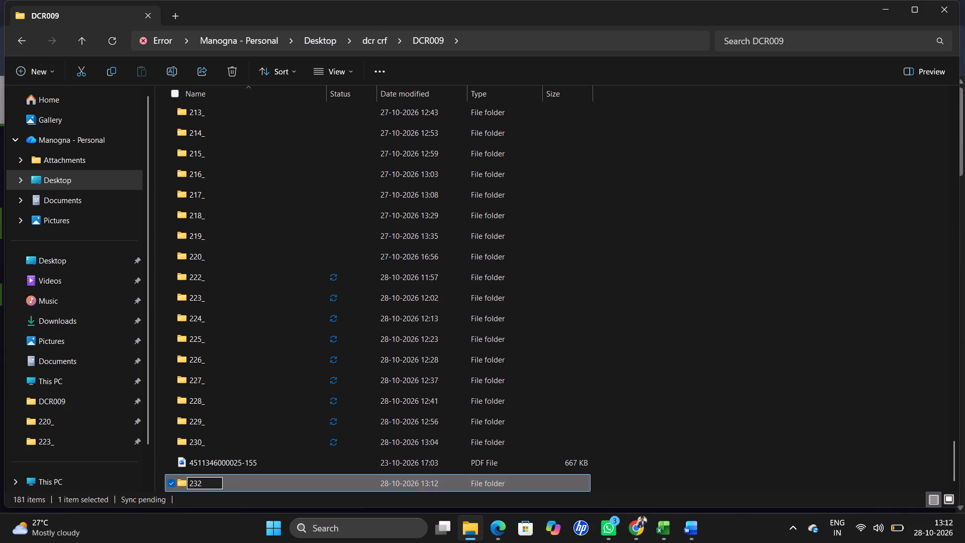
pyautogui.hotkey('shift', '_')
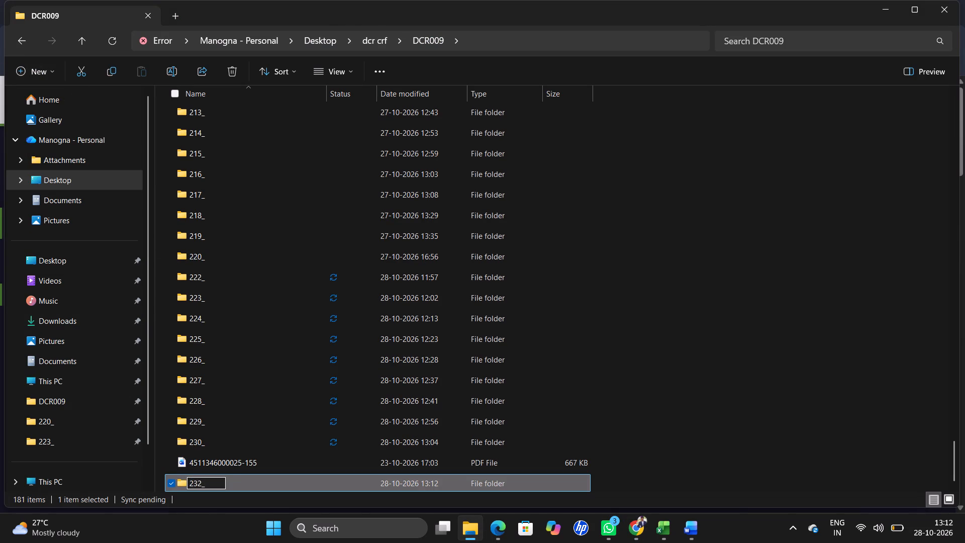
pyautogui.press('Return')
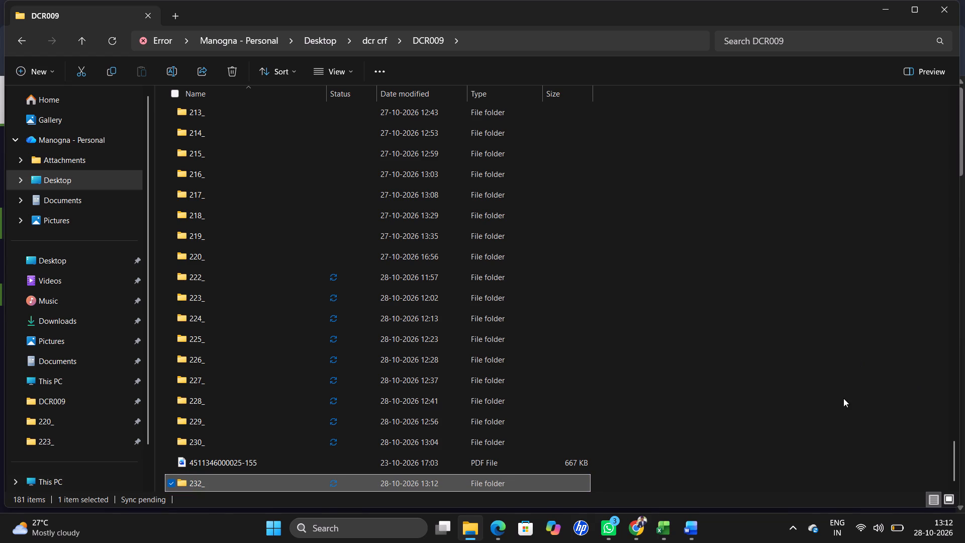
# Copy the installation's service number from the SUNGRACE quick copy details and return to the DCR sales list.
pyautogui.click(646, 490)
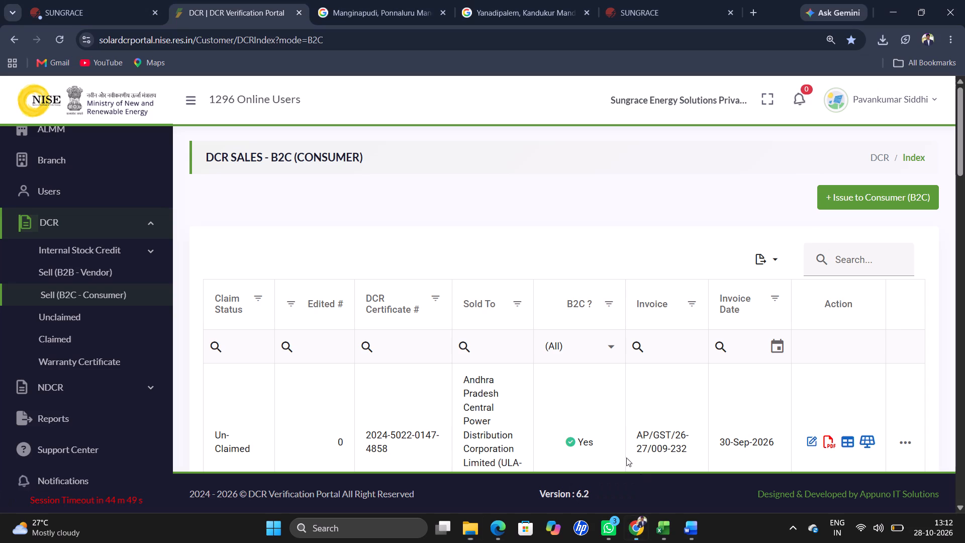
pyautogui.scroll(-3, 669, 321)
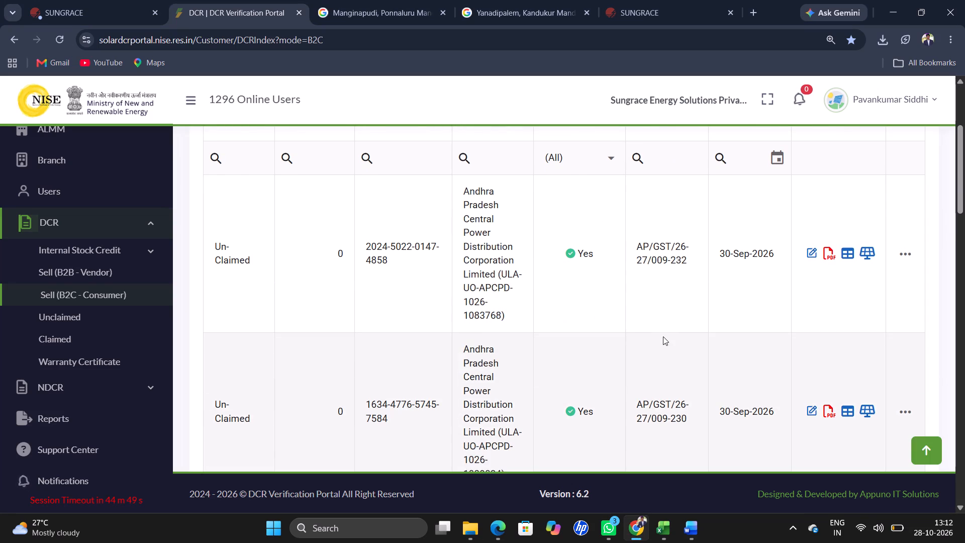
pyautogui.scroll(3, 692, 348)
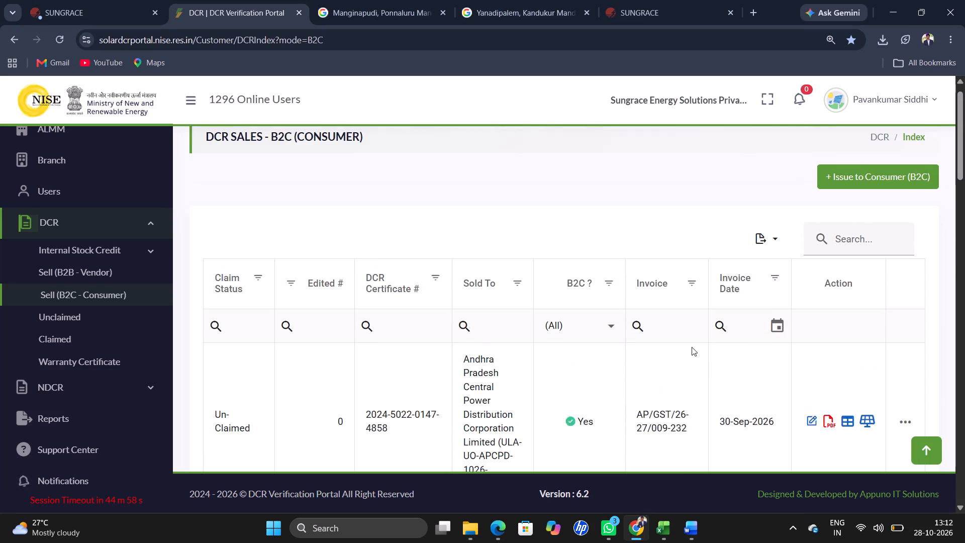
pyautogui.click(85, 0)
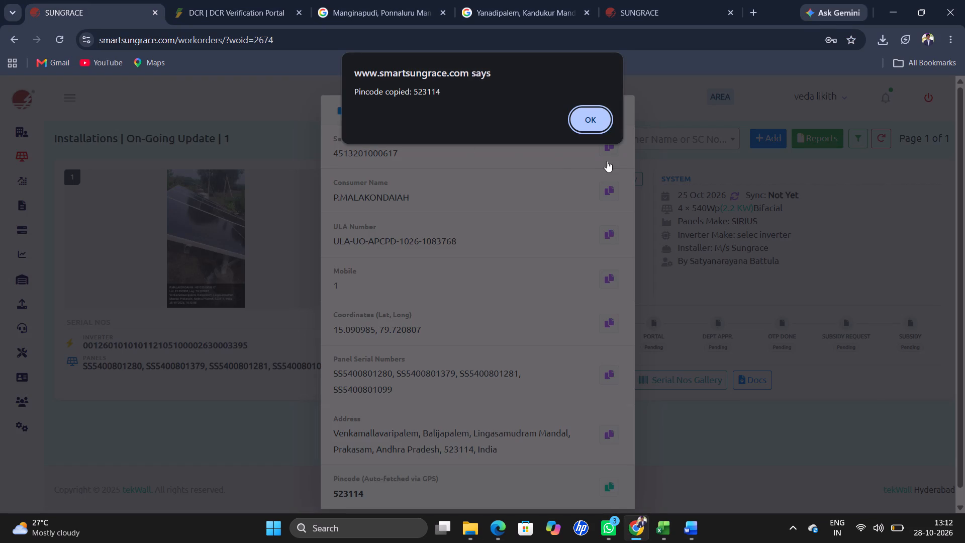
pyautogui.click(592, 121)
pyautogui.click(604, 146)
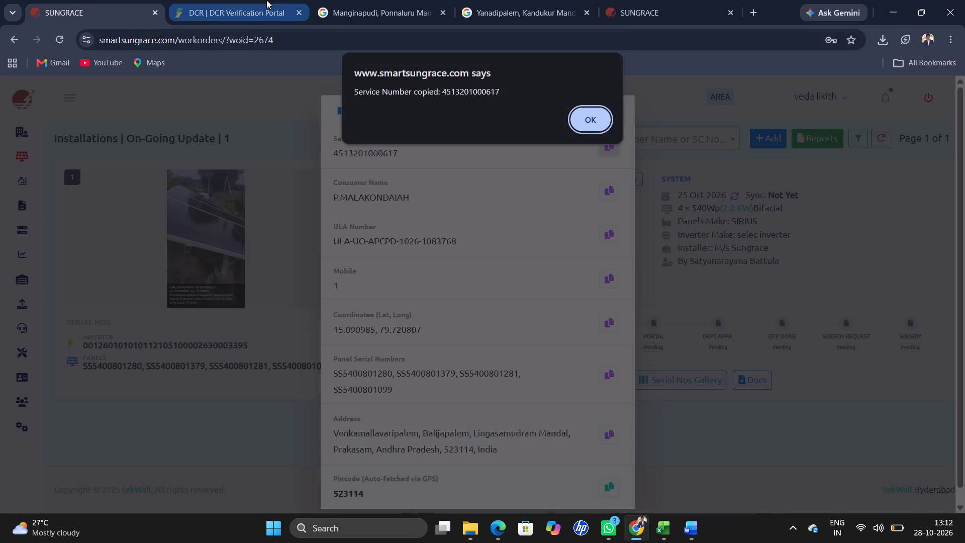
pyautogui.click(266, 0)
# Download the certificate PDF for invoice AP/GST/26-27/009-232, naming the file with the copied service number followed by "-332".
pyautogui.click(831, 444)
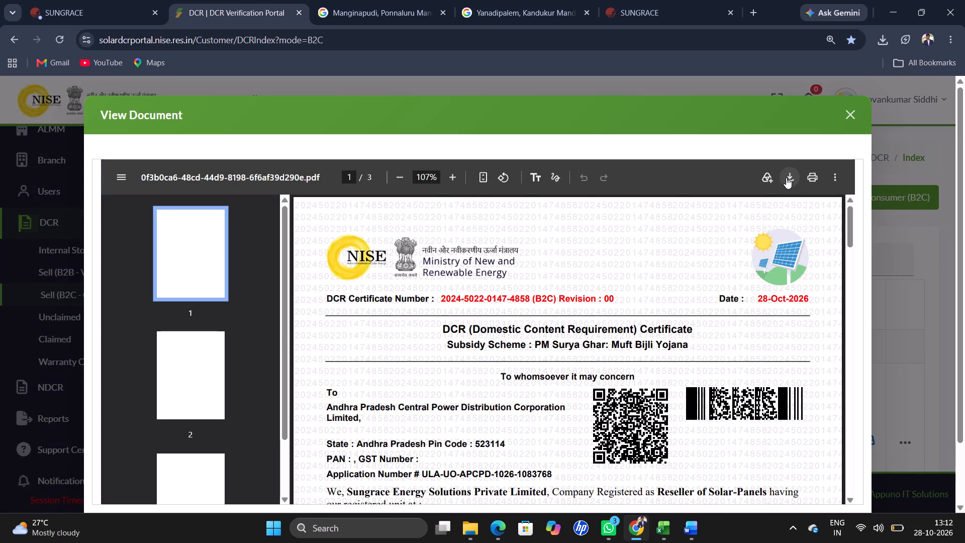
pyautogui.click(786, 177)
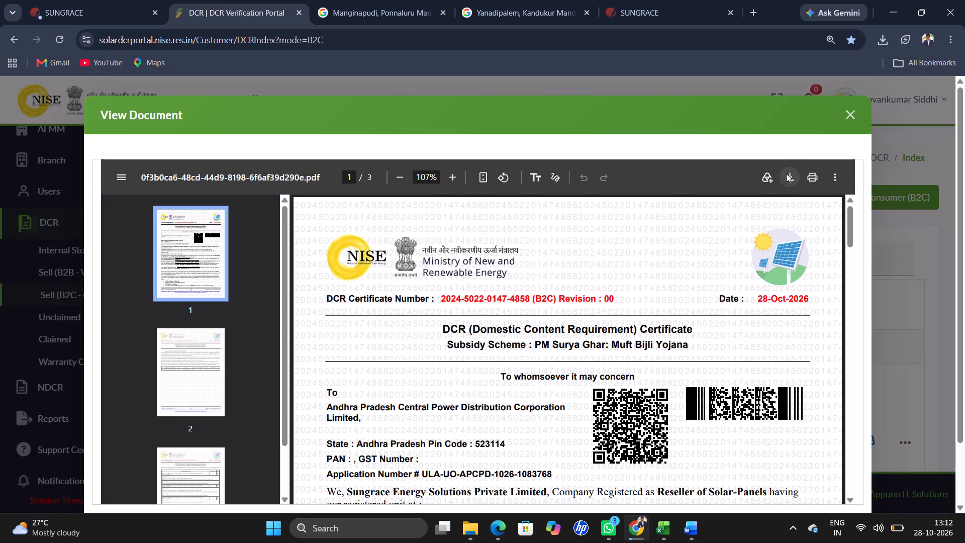
pyautogui.hotkey('ctrl', 'v')
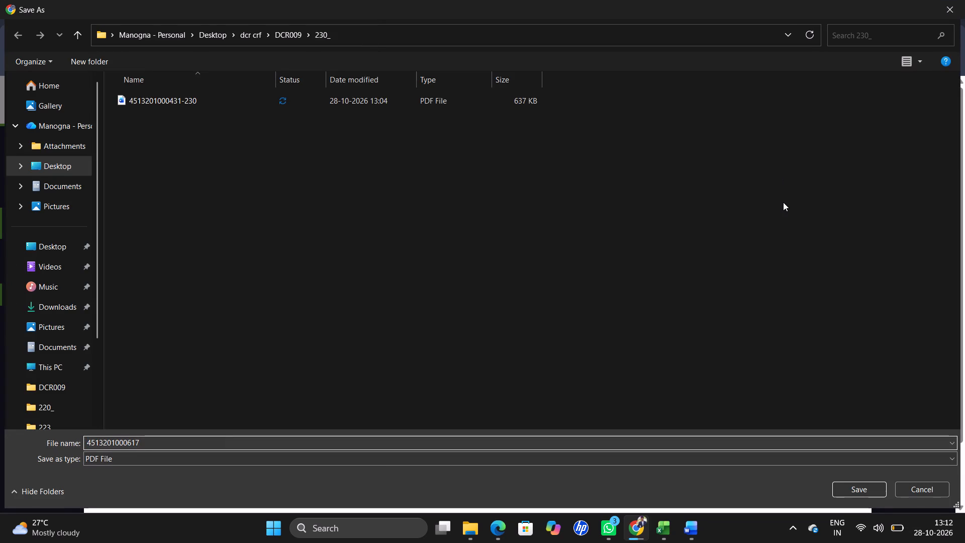
pyautogui.write('-323')
pyautogui.press('BackSpace')
pyautogui.press('BackSpace')
pyautogui.write('32')
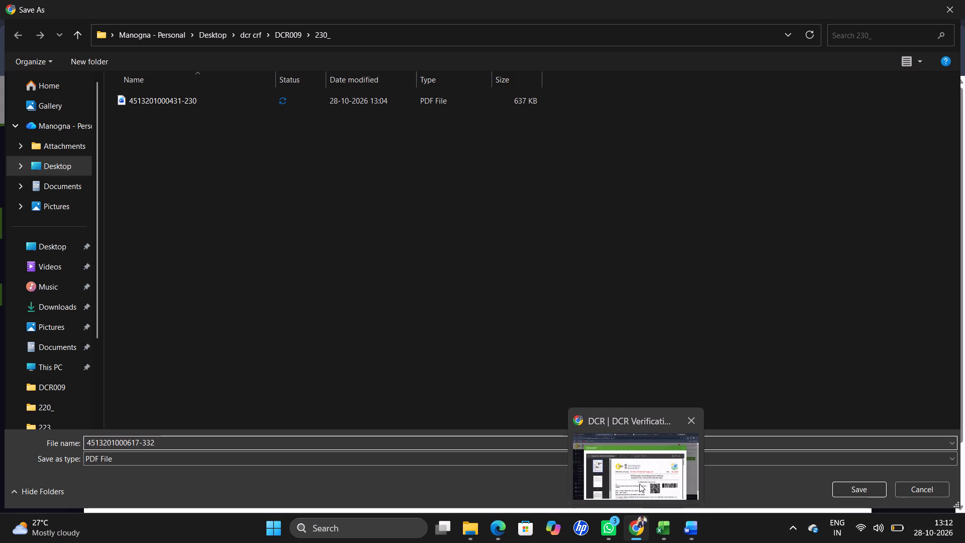
# Save the certificate PDF in the 232_ folder inside DCR009 and close the certificate view.
pyautogui.click(641, 474)
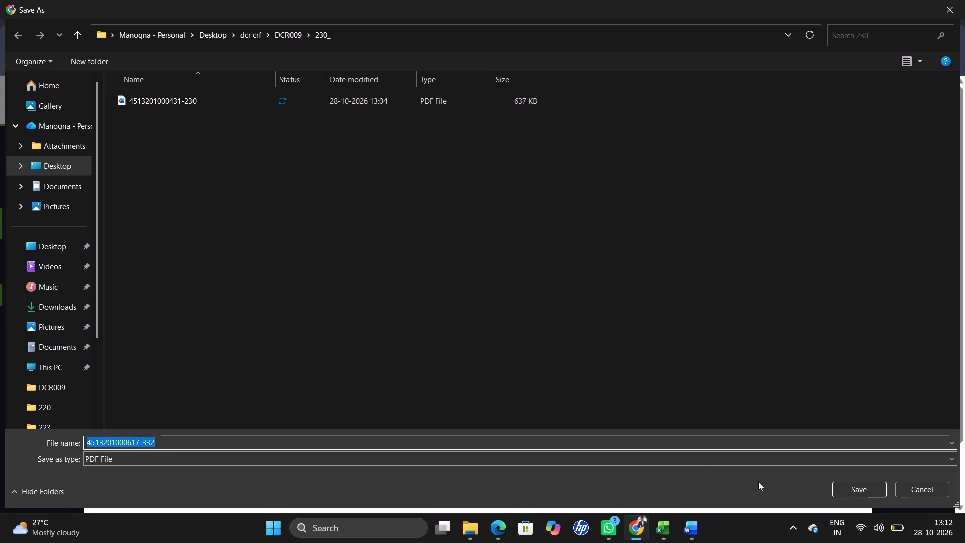
pyautogui.click(303, 35)
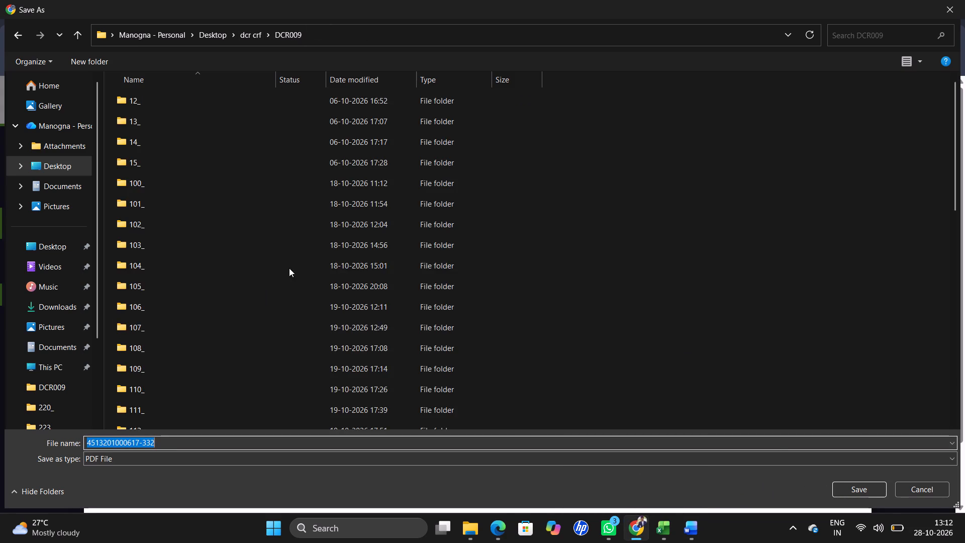
pyautogui.scroll(-4, 271, 282)
pyautogui.scroll(-5, 242, 315)
pyautogui.scroll(-15, 234, 274)
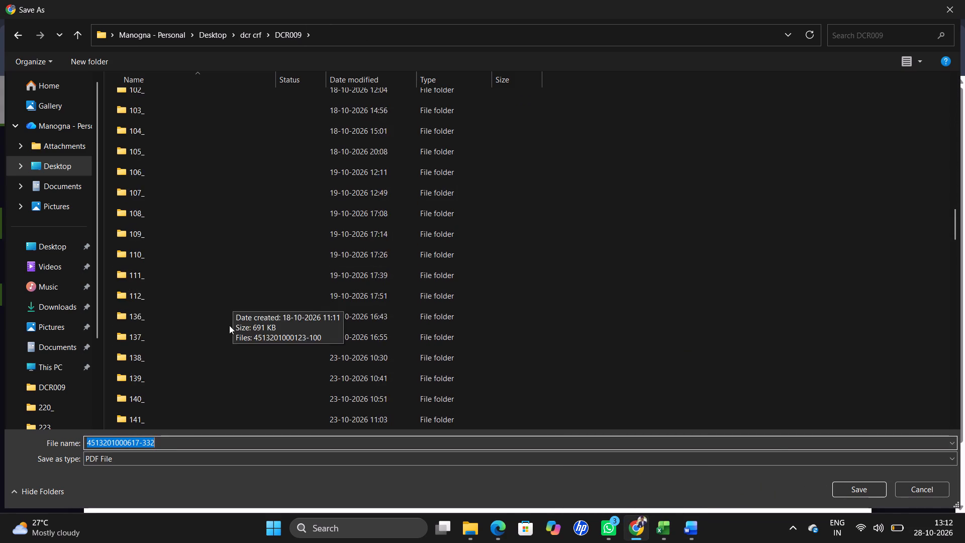
pyautogui.scroll(-20, 229, 325)
pyautogui.scroll(-12, 229, 325)
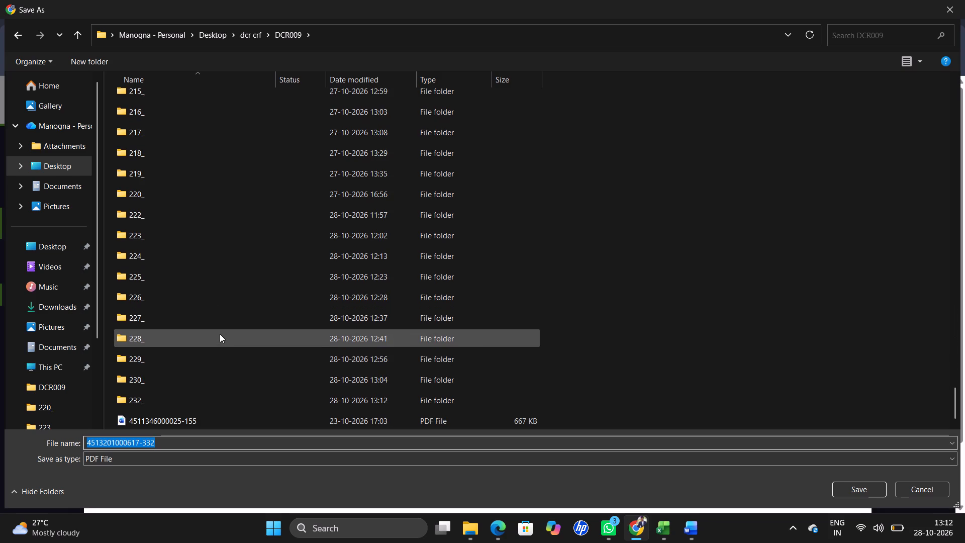
pyautogui.scroll(-6, 220, 334)
pyautogui.doubleClick(236, 402)
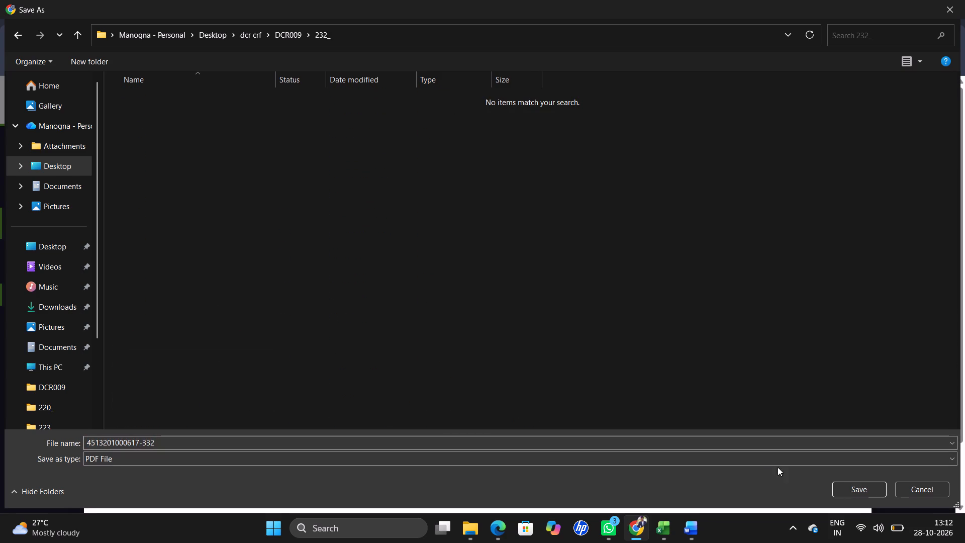
pyautogui.click(844, 483)
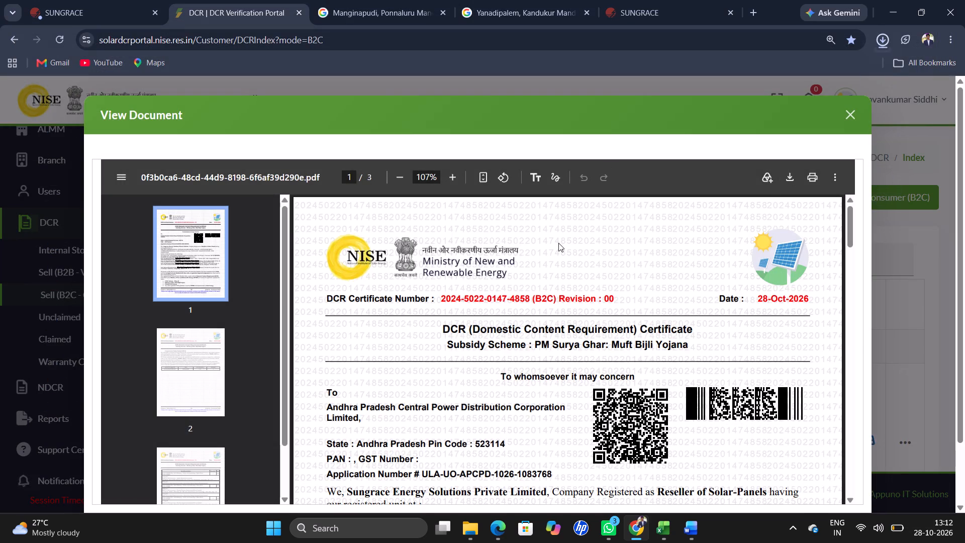
pyautogui.scroll(-4, 566, 239)
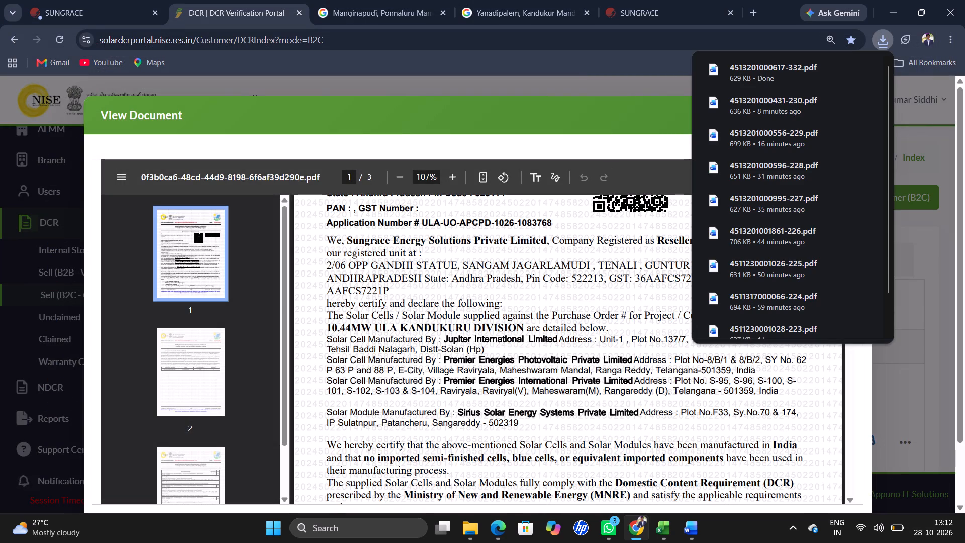
pyautogui.click(927, 269)
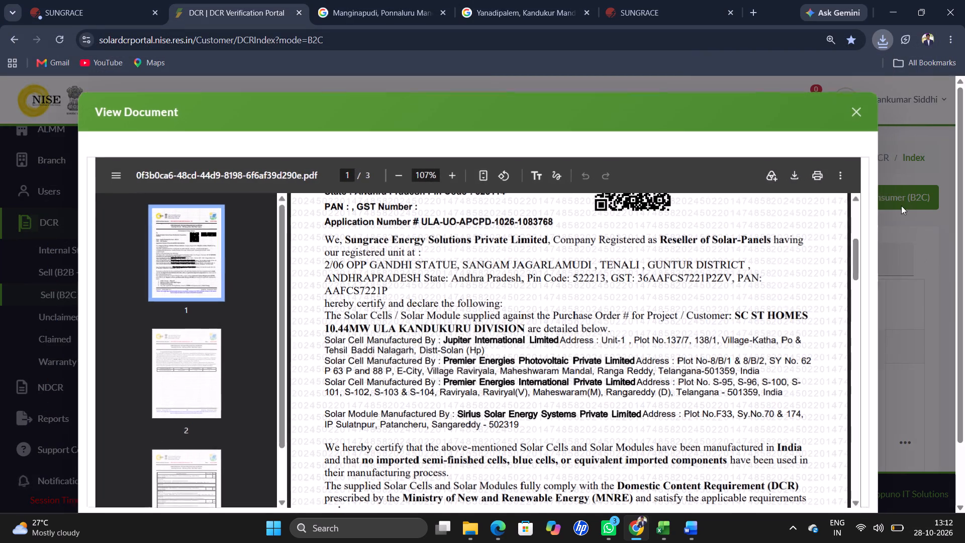
pyautogui.click(846, 111)
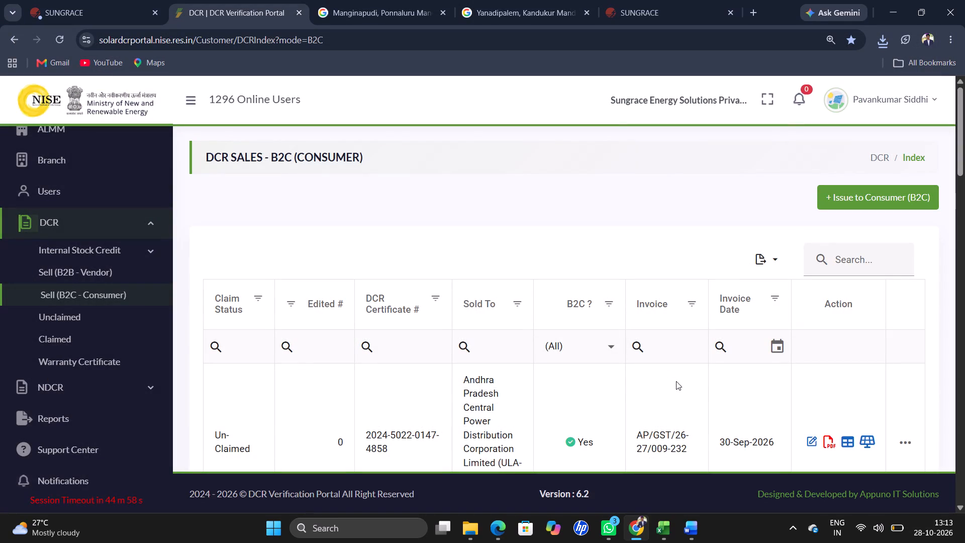
# Close the SUNGRACE quick copy details and open the Project Stage form for the same installation.
pyautogui.click(140, 7)
pyautogui.click(598, 119)
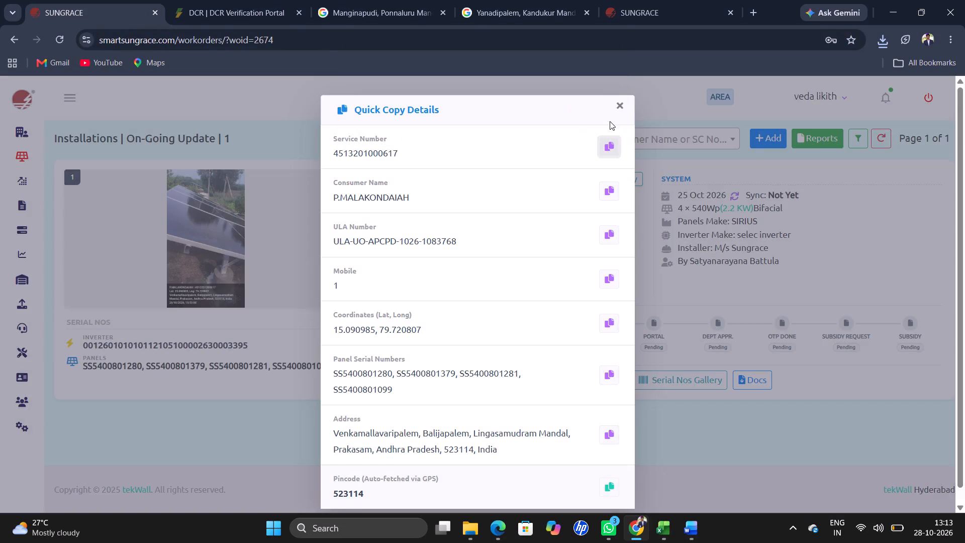
pyautogui.click(625, 101)
pyautogui.click(583, 380)
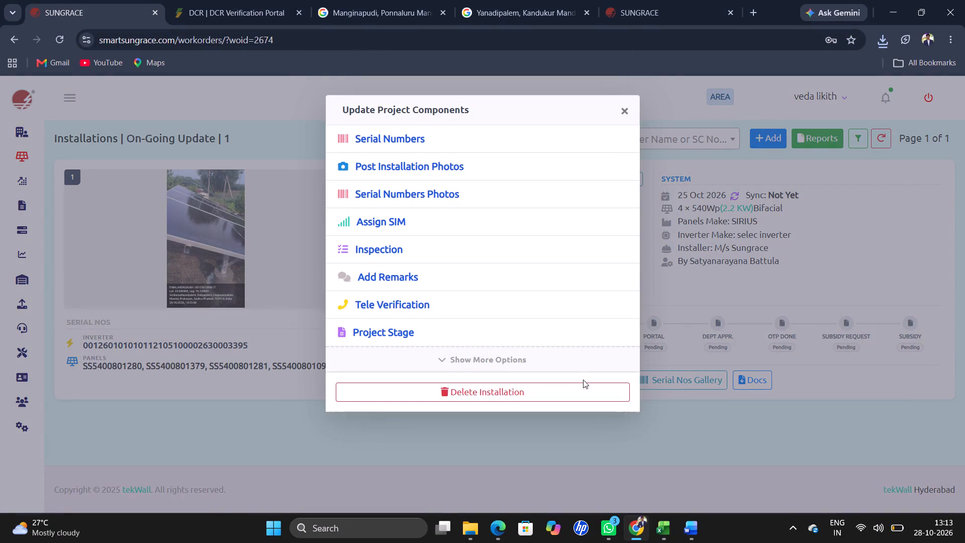
pyautogui.click(472, 327)
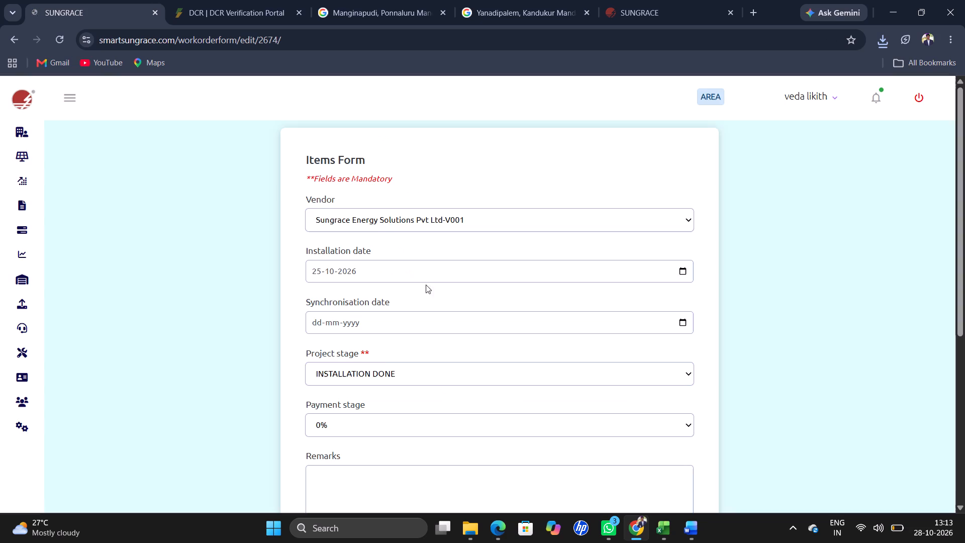
# Choose the certificate PDF ending in "-332" from the DCR009 folder 232_ for the form's Dcr upload field.
pyautogui.scroll(-5, 372, 196)
pyautogui.click(347, 311)
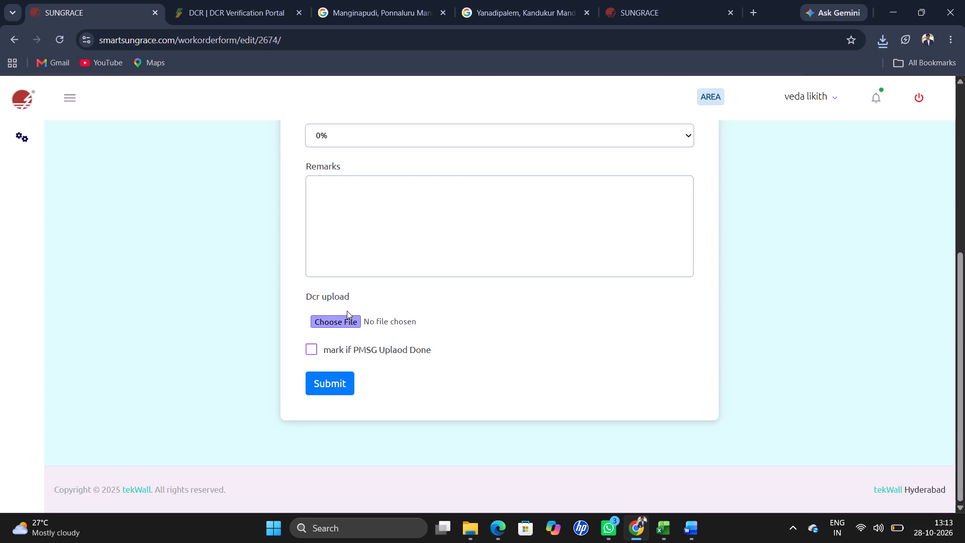
pyautogui.click(347, 315)
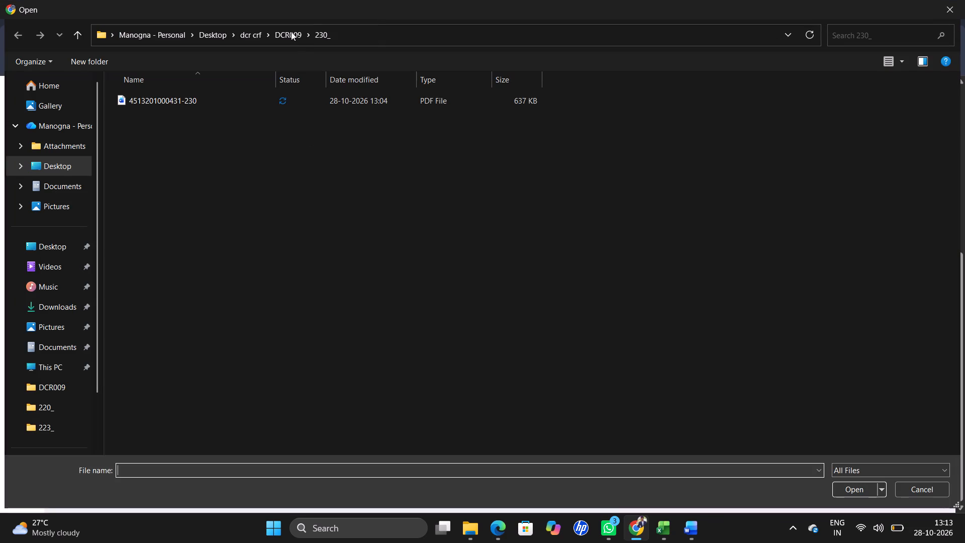
pyautogui.click(277, 27)
pyautogui.scroll(-8, 247, 317)
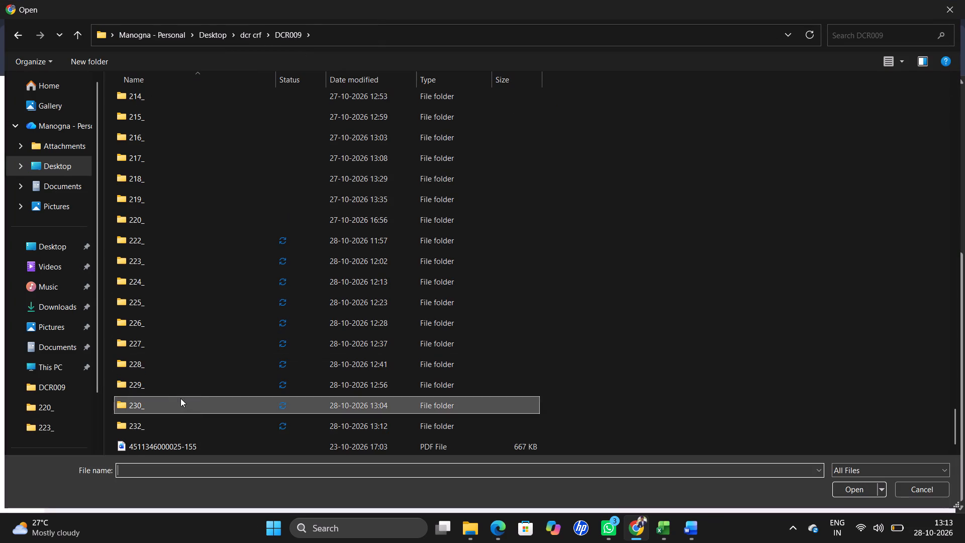
pyautogui.doubleClick(196, 429)
pyautogui.click(229, 91)
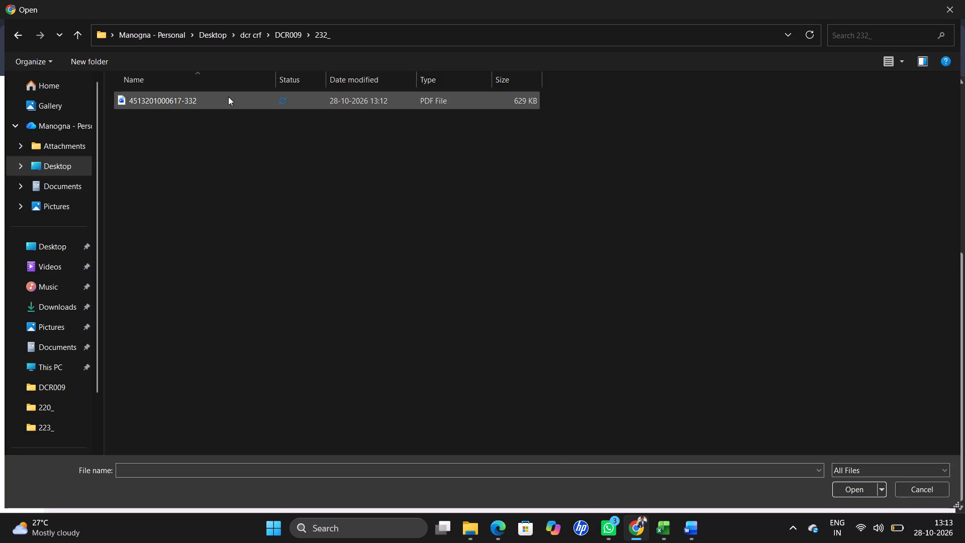
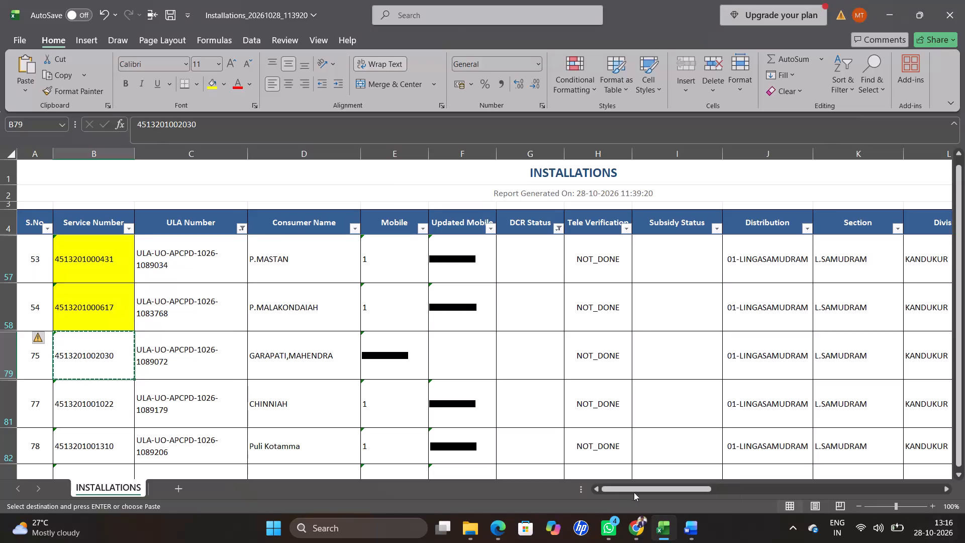
# Switch to the SUNGRACE installations page in Chrome and open the work order matching the service number copied from the INSTALLATIONS sheet.
pyautogui.click(630, 522)
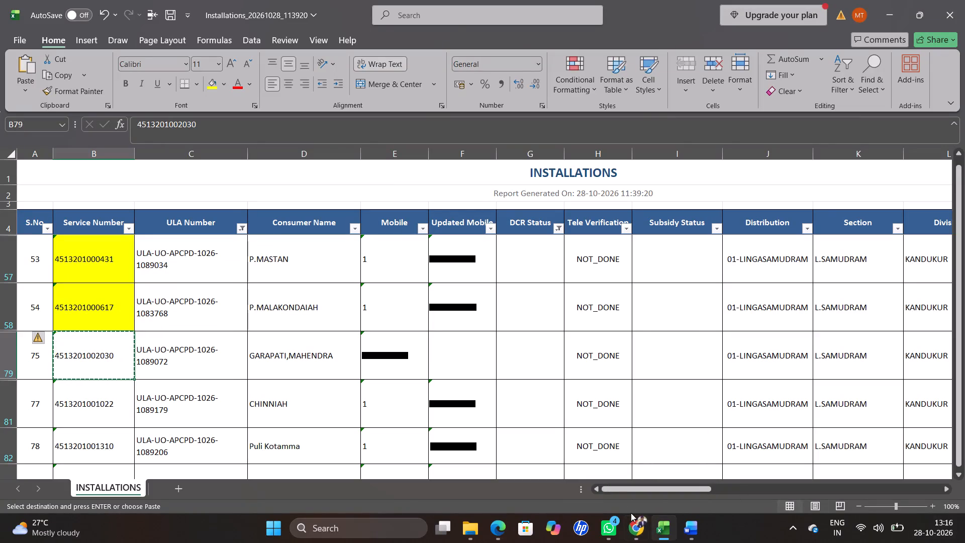
pyautogui.click(633, 521)
pyautogui.click(595, 148)
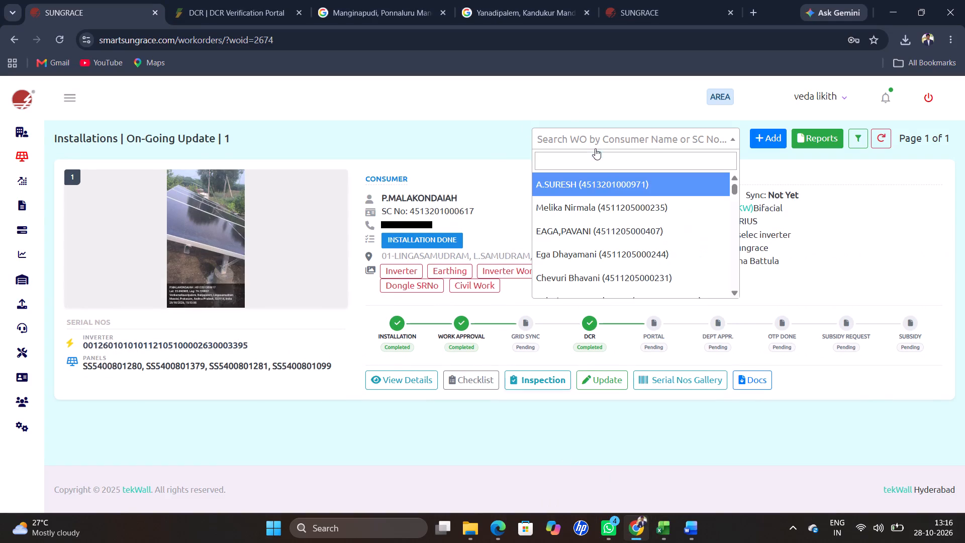
pyautogui.hotkey('ctrl', 'v')
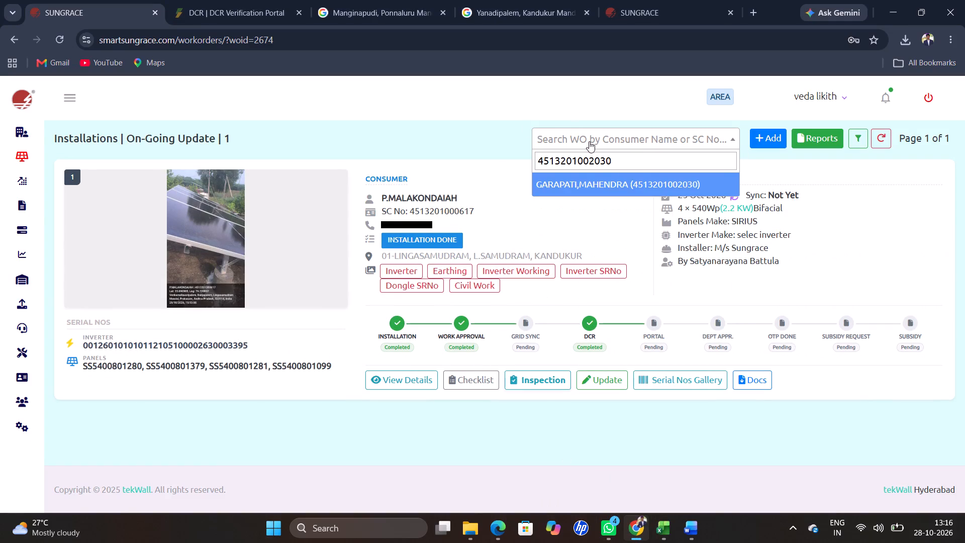
pyautogui.press('Return')
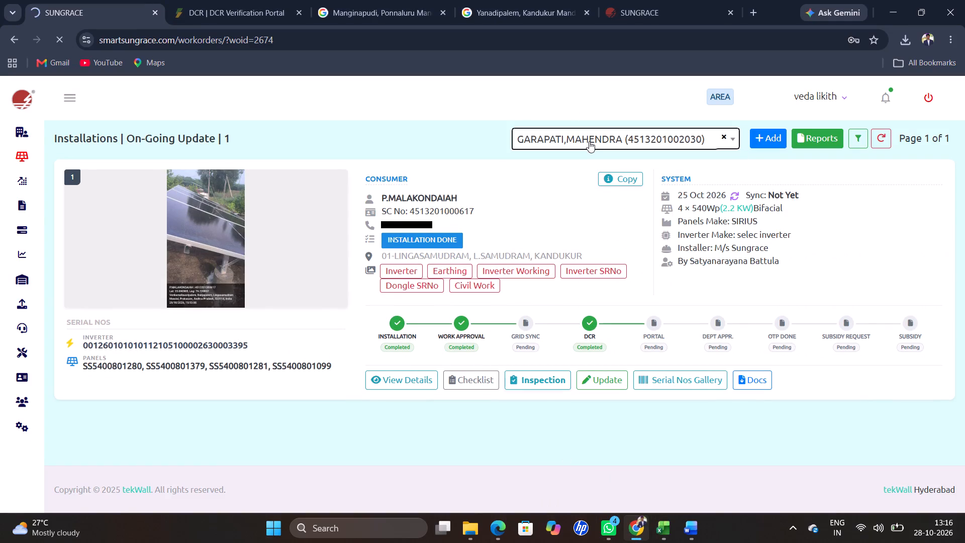
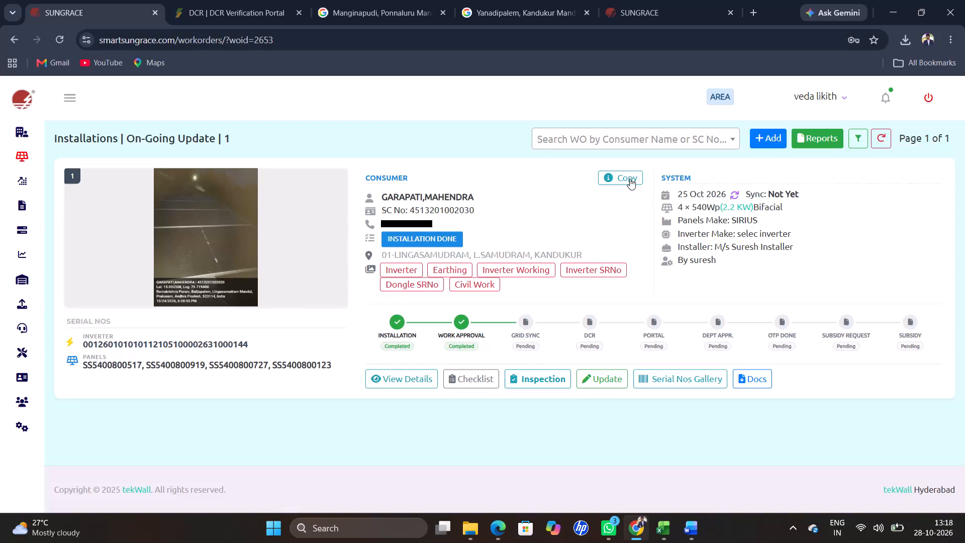
pyautogui.click(629, 178)
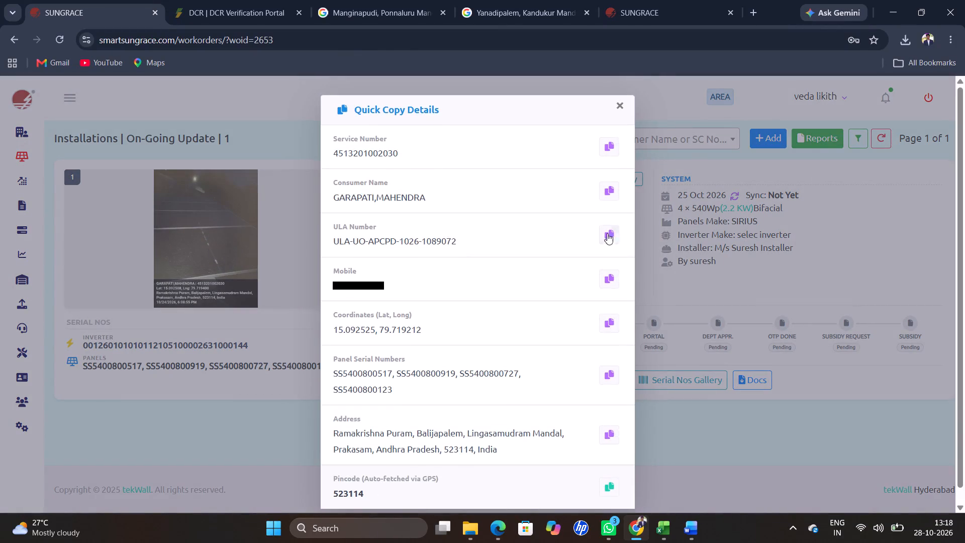
pyautogui.click(605, 229)
pyautogui.click(236, 3)
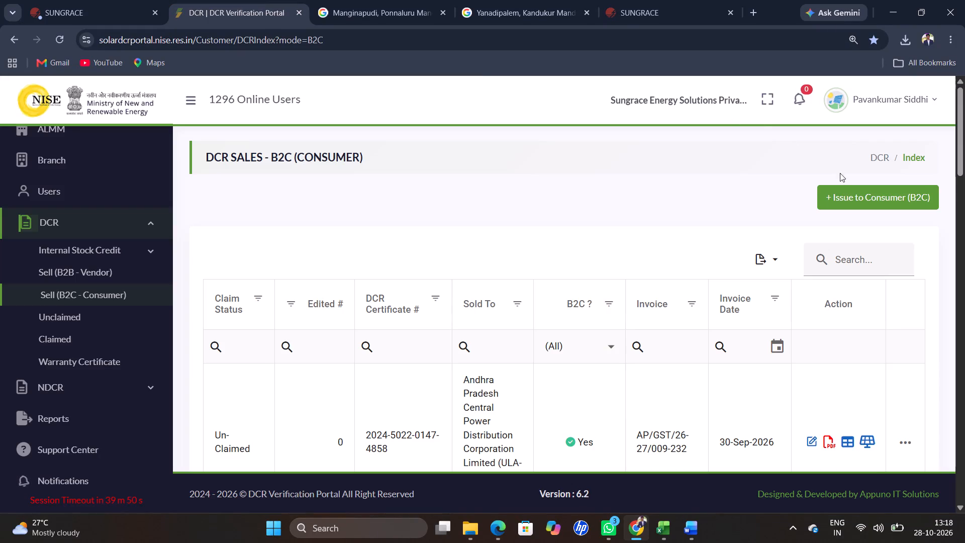
pyautogui.click(851, 196)
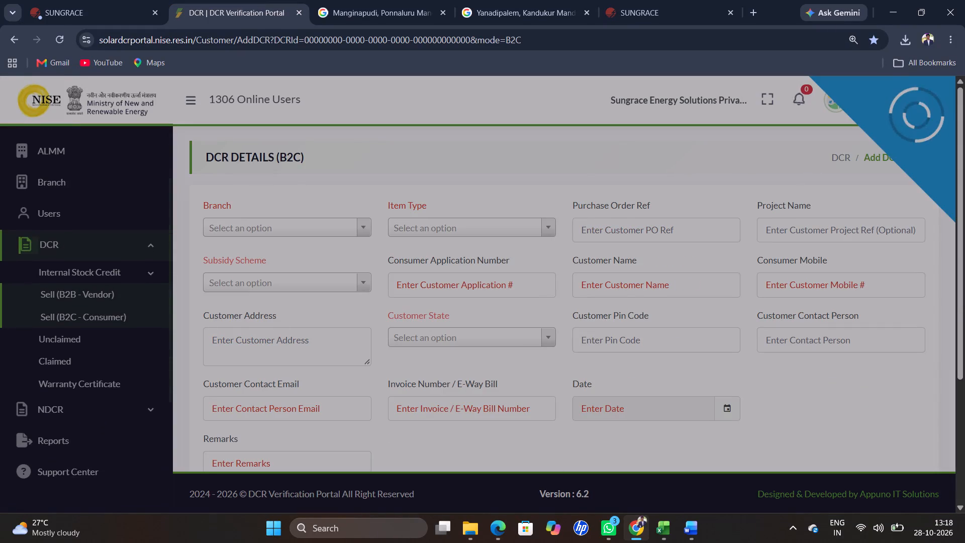
pyautogui.click(521, 286)
pyautogui.hotkey('ctrl', 'v')
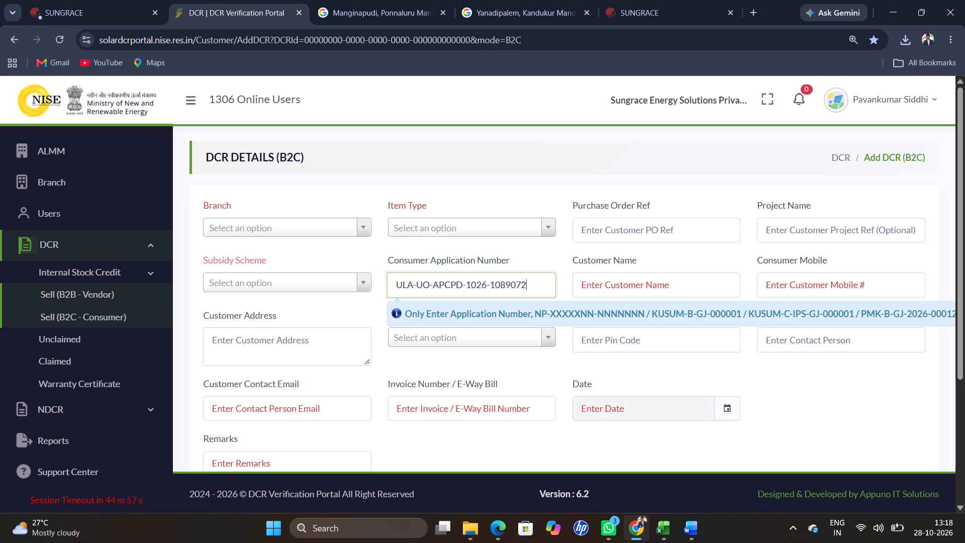
# Set the branch to Andhra Pradesh, the subsidy scheme to PM Surya Ghar: Muft Bijli Yojana, and the item type to Solar Panels.
pyautogui.click(332, 221)
pyautogui.click(317, 283)
pyautogui.click(317, 283)
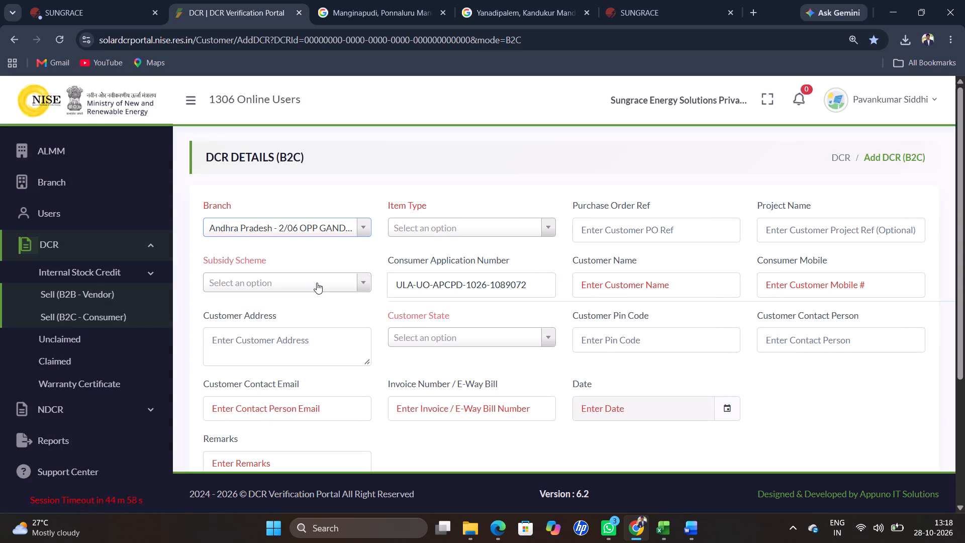
pyautogui.click(282, 386)
pyautogui.click(445, 224)
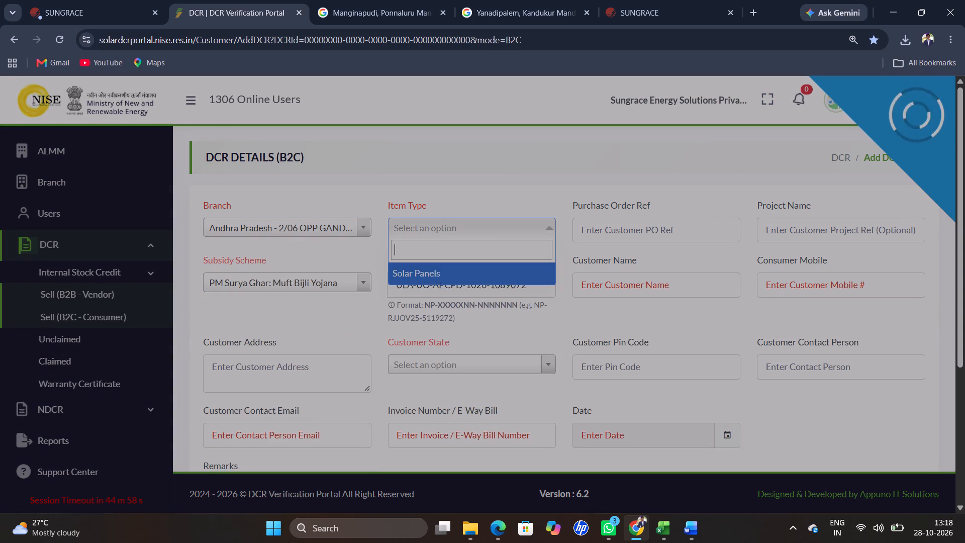
pyautogui.click(442, 277)
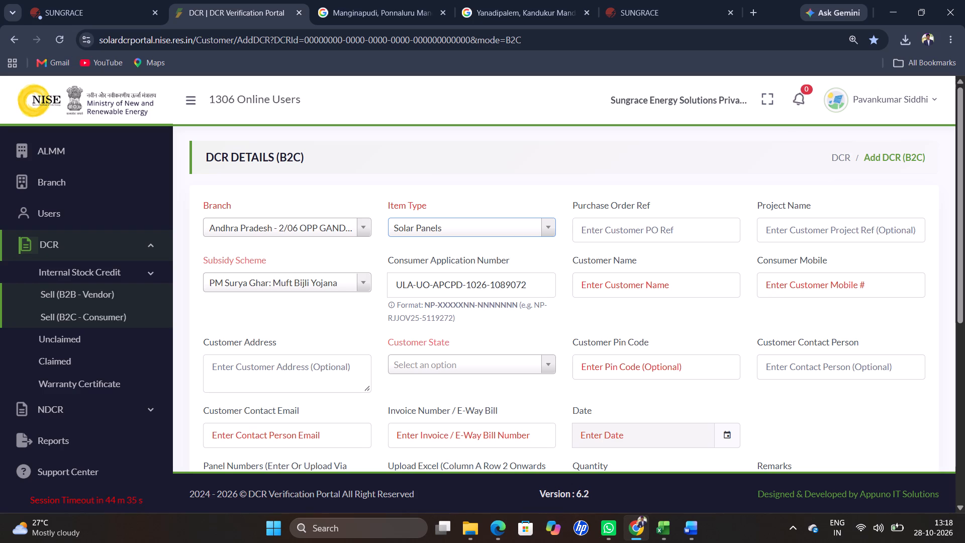
# Copy Andhra Pradesh Central Power Distribution Corporation Limited from the Word details document into the DCR form's Customer Name.
pyautogui.click(598, 277)
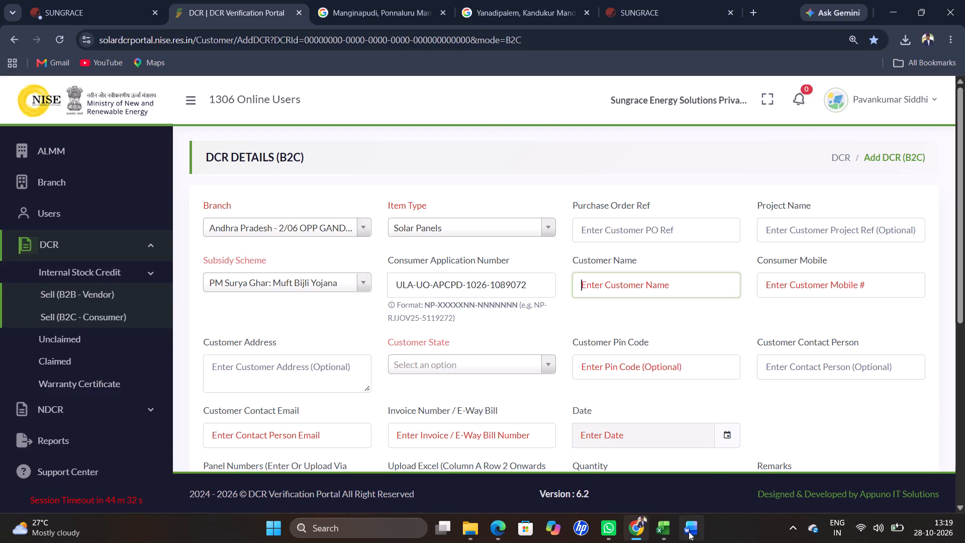
pyautogui.click(694, 497)
pyautogui.scroll(18, 409, 270)
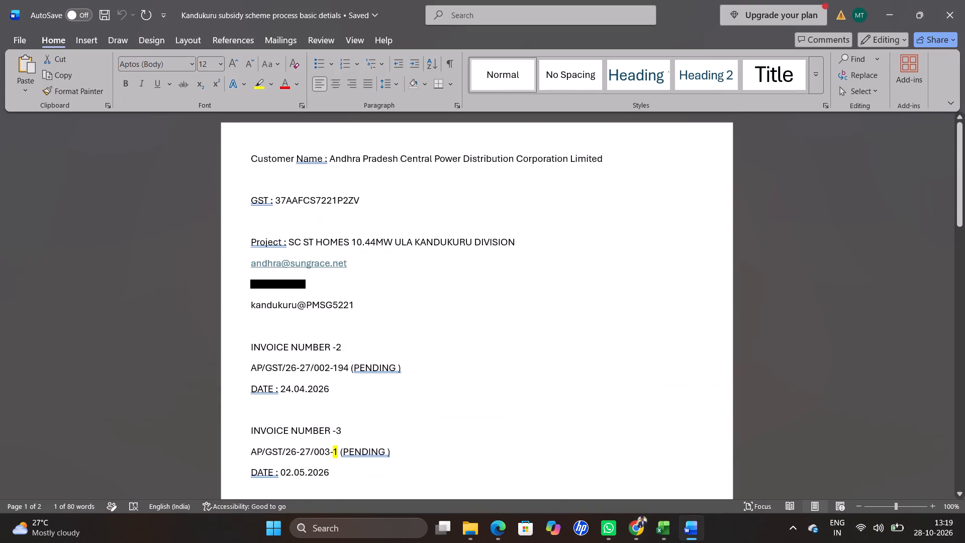
pyautogui.click(337, 158)
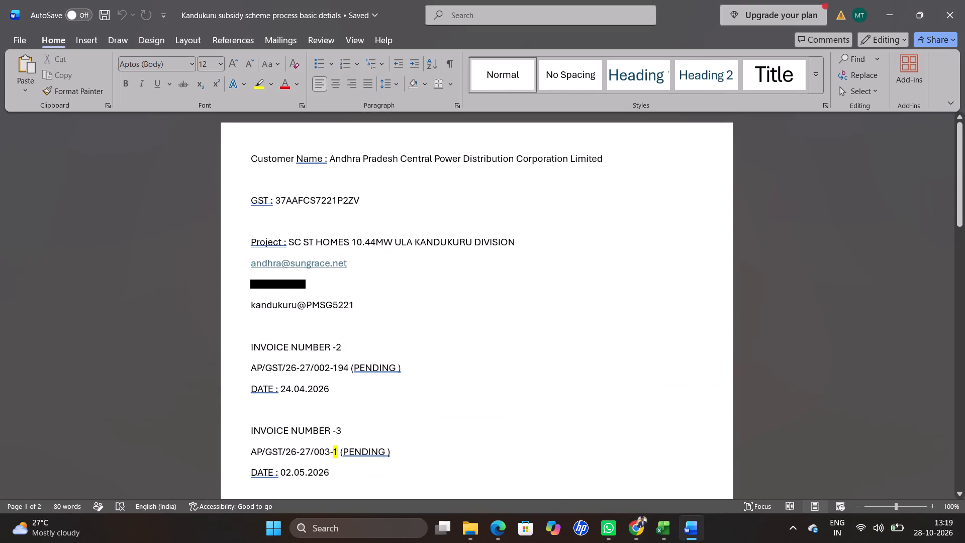
pyautogui.moveTo(329, 155); pyautogui.dragTo(592, 188)
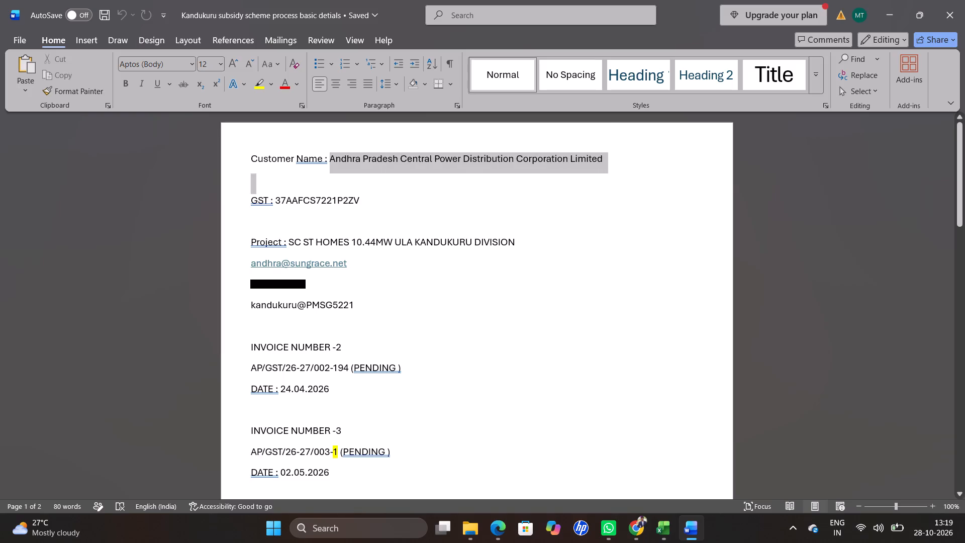
pyautogui.moveTo(592, 188); pyautogui.dragTo(611, 158)
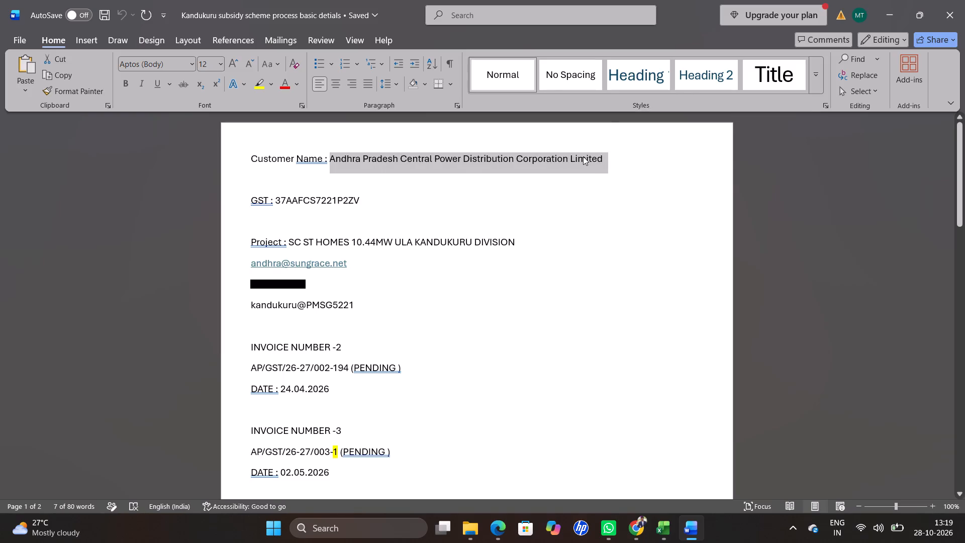
pyautogui.hotkey('ctrl', 'c')
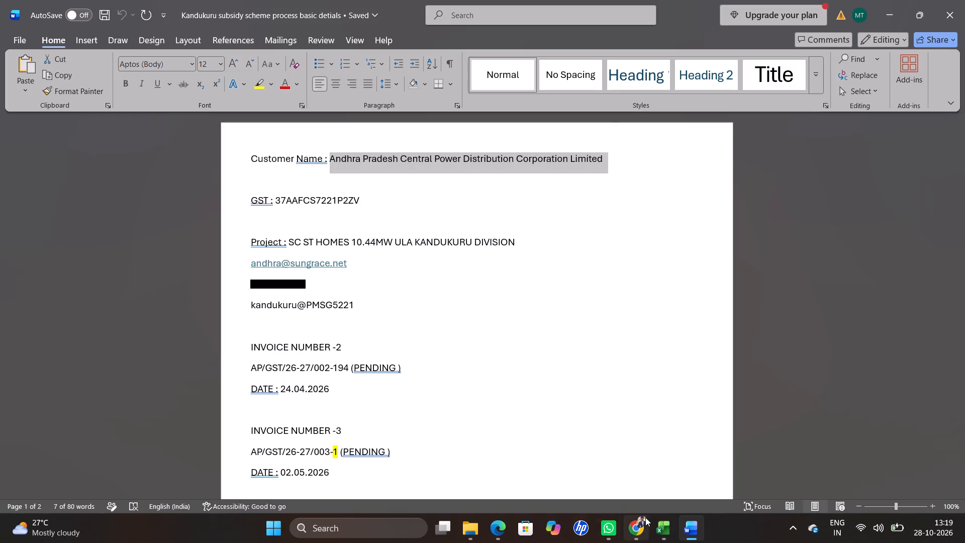
pyautogui.click(637, 482)
pyautogui.hotkey('ctrl', 'v')
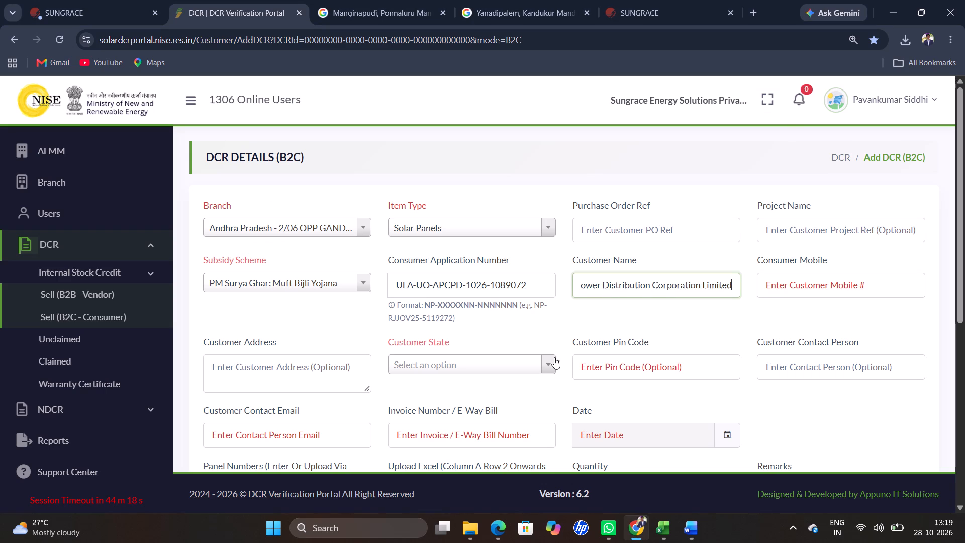
pyautogui.doubleClick(785, 240)
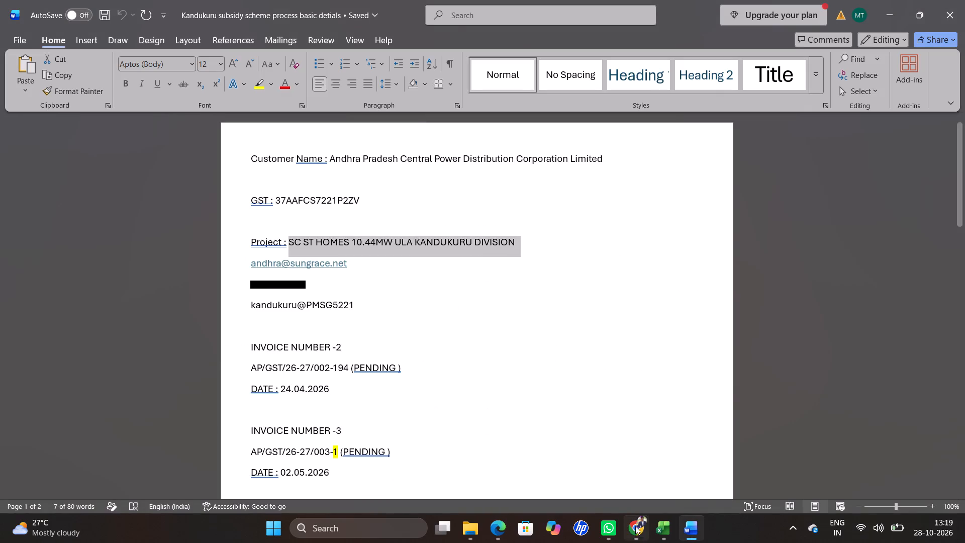
pyautogui.click(640, 494)
pyautogui.hotkey('ctrl', 'v')
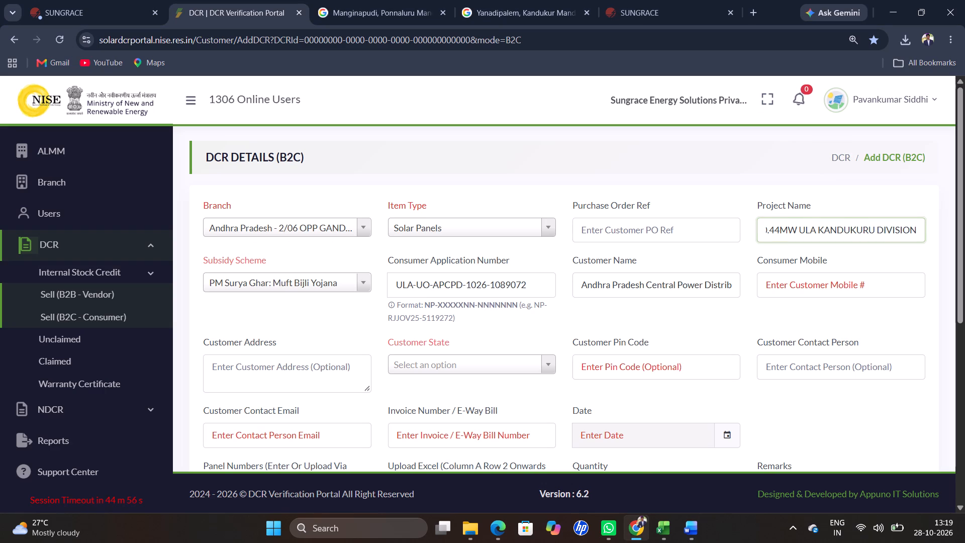
# Copy the mobile number from the Word details document into the DCR form's Consumer Mobile field.
pyautogui.click(793, 287)
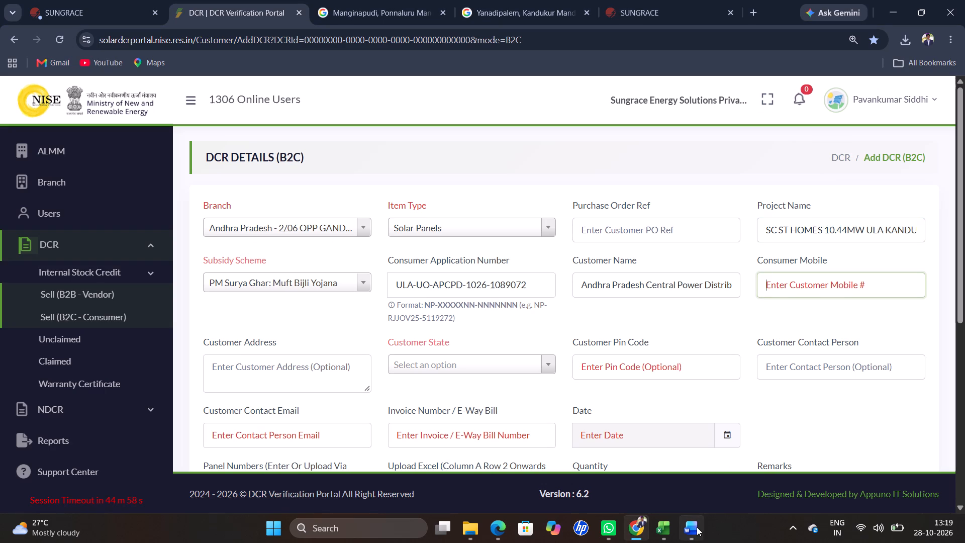
pyautogui.click(694, 485)
pyautogui.moveTo(359, 284); pyautogui.dragTo(297, 287)
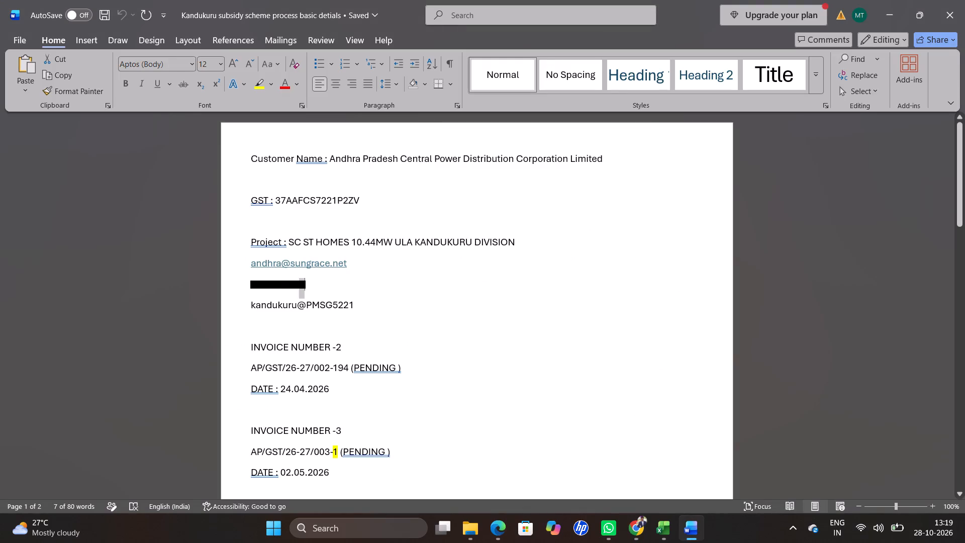
pyautogui.moveTo(297, 287); pyautogui.dragTo(242, 279)
pyautogui.click(241, 279)
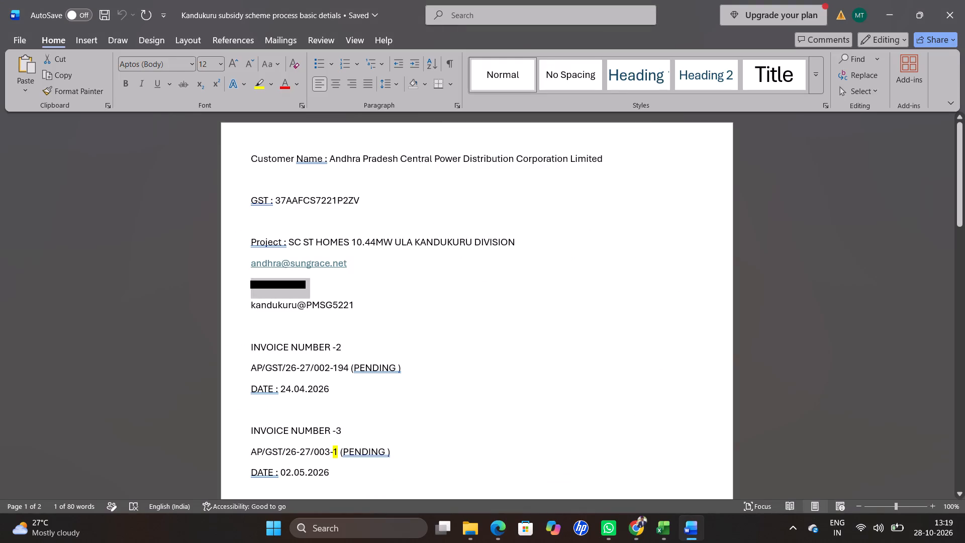
pyautogui.hotkey('ctrl', 'c')
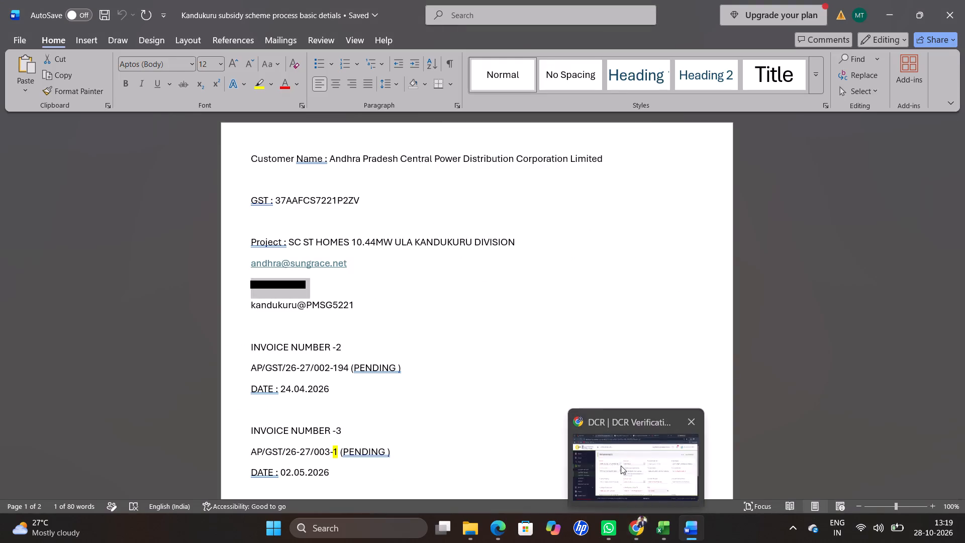
pyautogui.click(621, 466)
pyautogui.hotkey('ctrl', 'v')
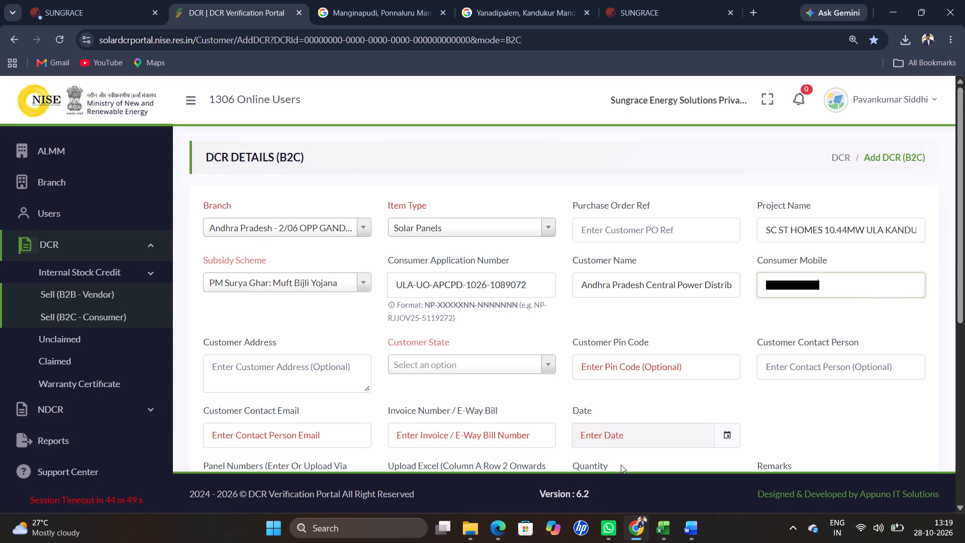
# Set the customer state to Andhra Pradesh (37) and fill in the customer contact email from the Word details document.
pyautogui.scroll(-2, 323, 364)
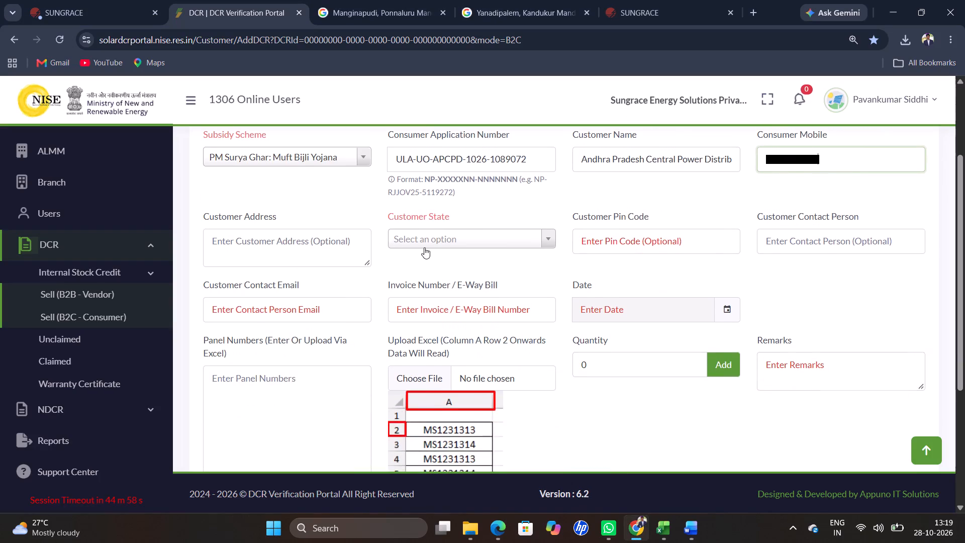
pyautogui.click(429, 235)
pyautogui.click(442, 329)
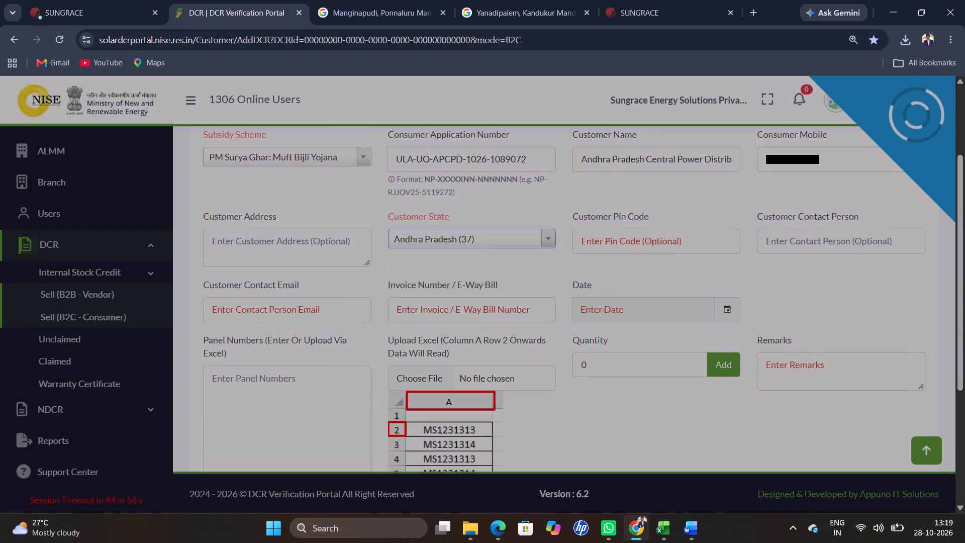
pyautogui.click(354, 308)
pyautogui.click(678, 471)
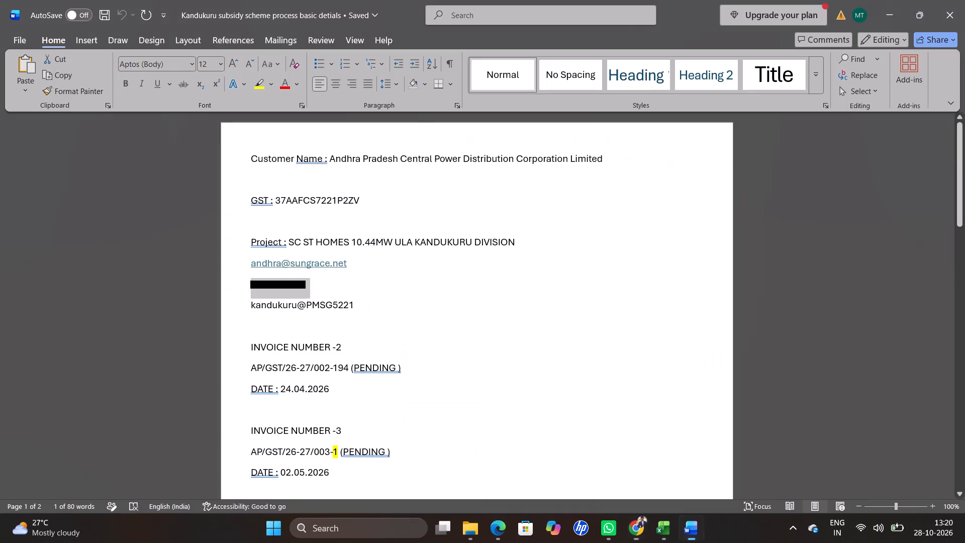
# Copy the contact email address from the Word details document into the DCR form's Customer Contact Email field.
pyautogui.moveTo(375, 266); pyautogui.dragTo(231, 277)
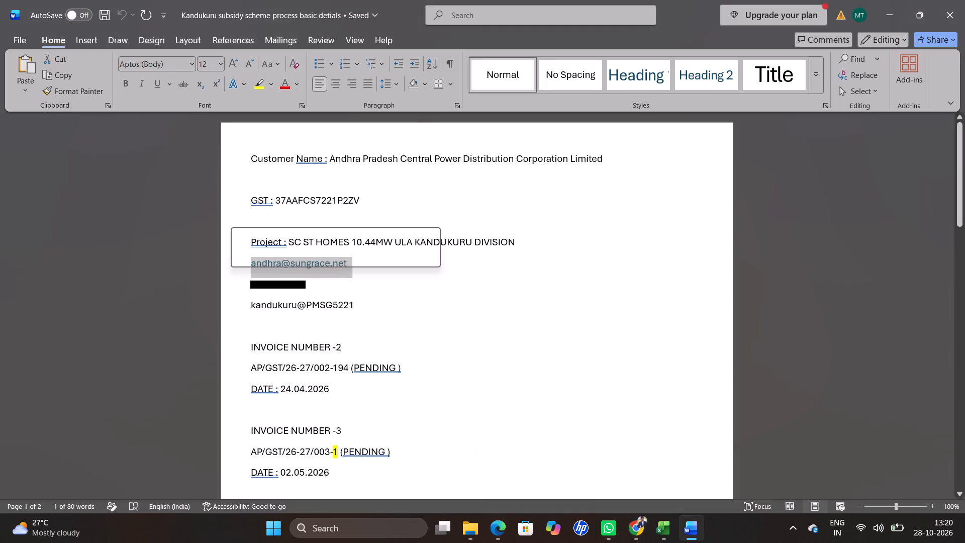
pyautogui.hotkey('ctrl', 'c')
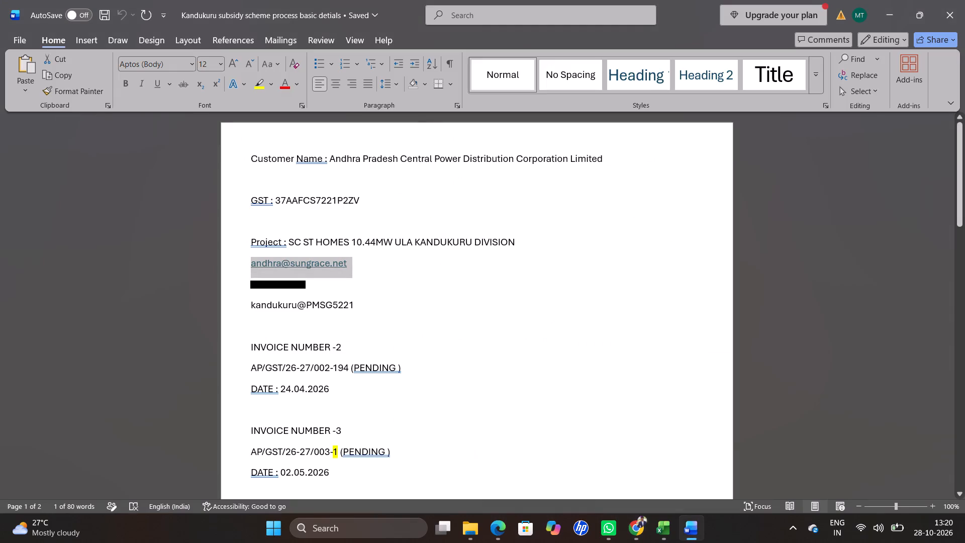
pyautogui.click(636, 472)
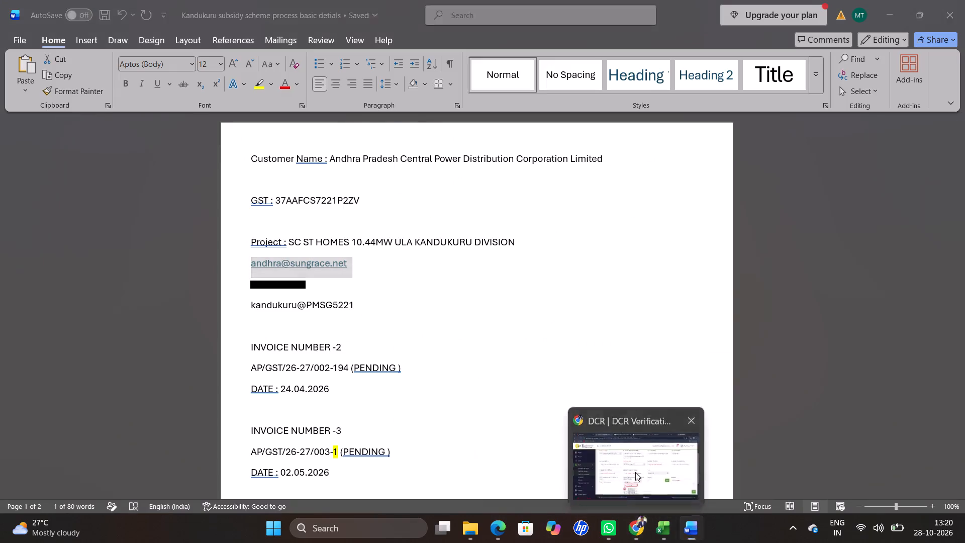
pyautogui.hotkey('ctrl', 'v')
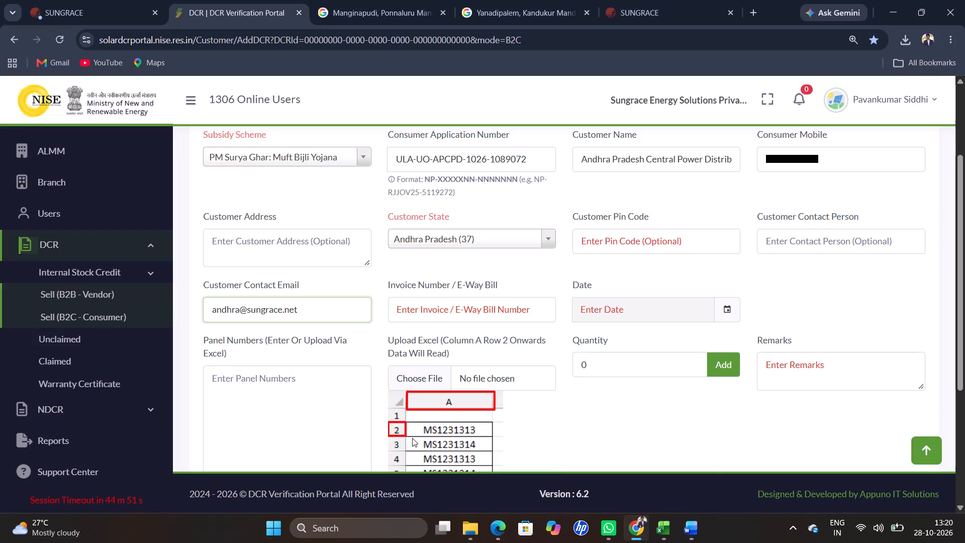
# Copy the invoice 9 prefix AP/GST/26-27/009- from the Word details document into the DCR form's Invoice Number / E-Way Bill field.
pyautogui.click(406, 312)
pyautogui.scroll(-2, 622, 334)
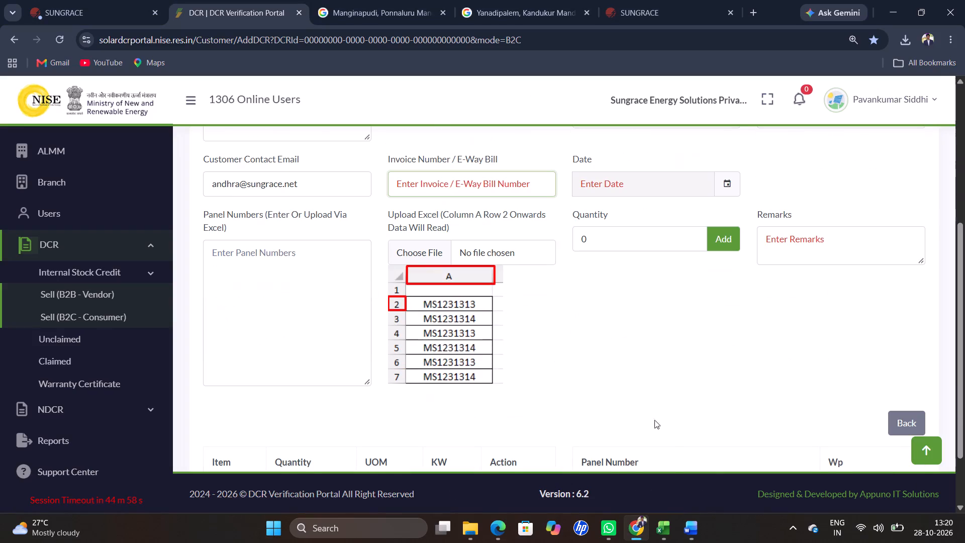
pyautogui.click(687, 484)
pyautogui.scroll(-5, 406, 327)
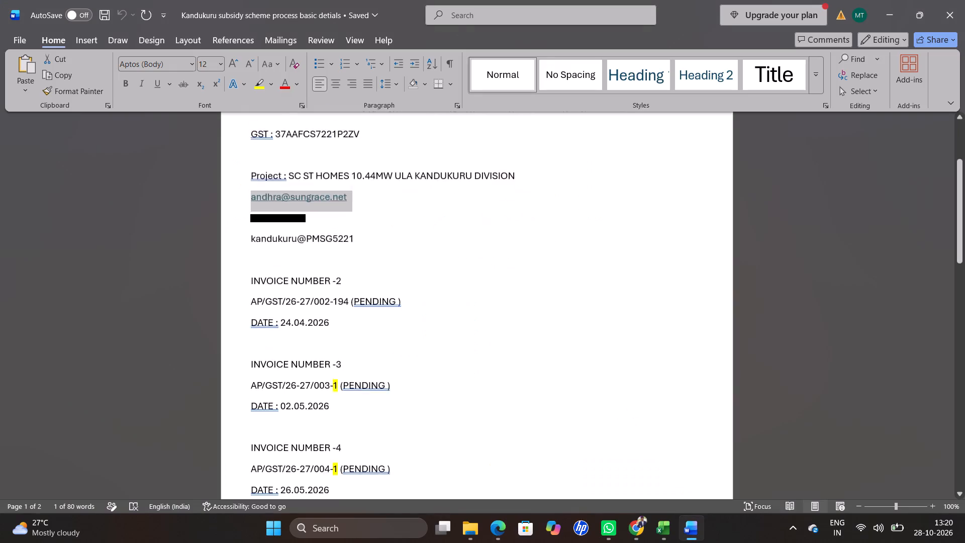
pyautogui.scroll(-9, 377, 308)
pyautogui.scroll(-3, 373, 375)
pyautogui.scroll(1, 374, 370)
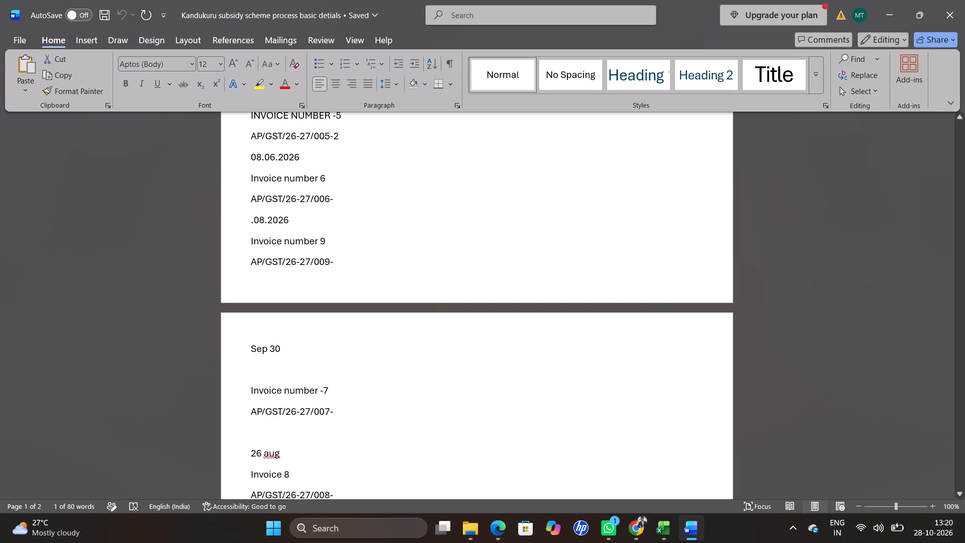
pyautogui.moveTo(350, 260); pyautogui.dragTo(223, 258)
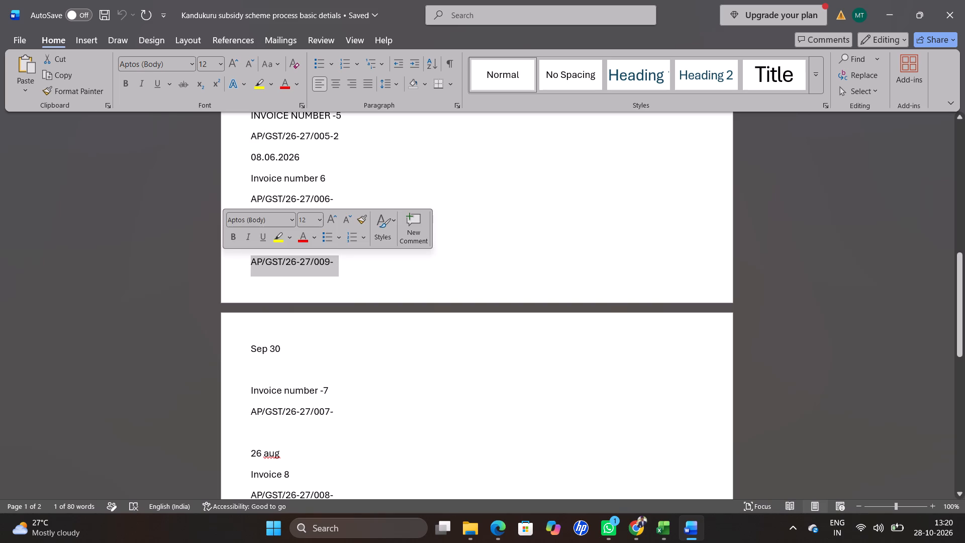
pyautogui.hotkey('ctrl', 'c')
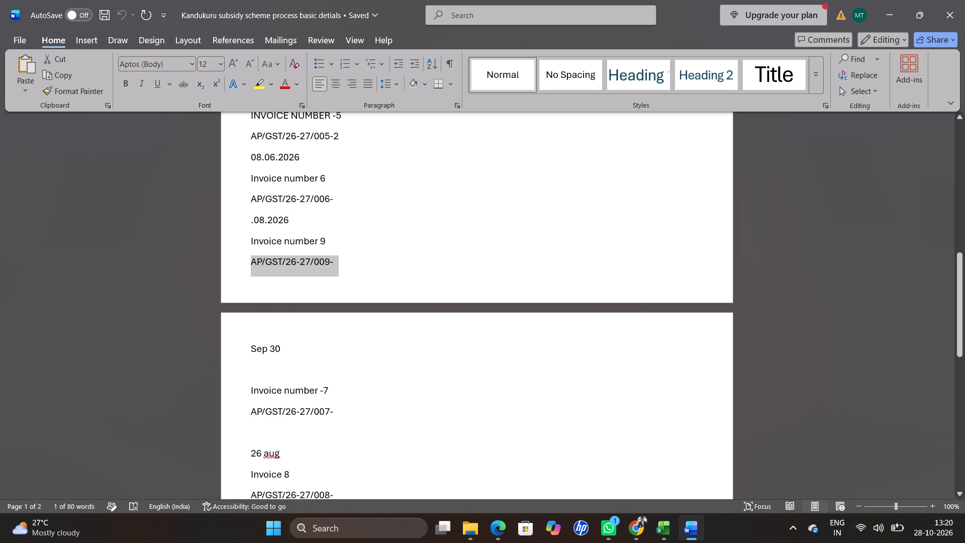
pyautogui.click(638, 472)
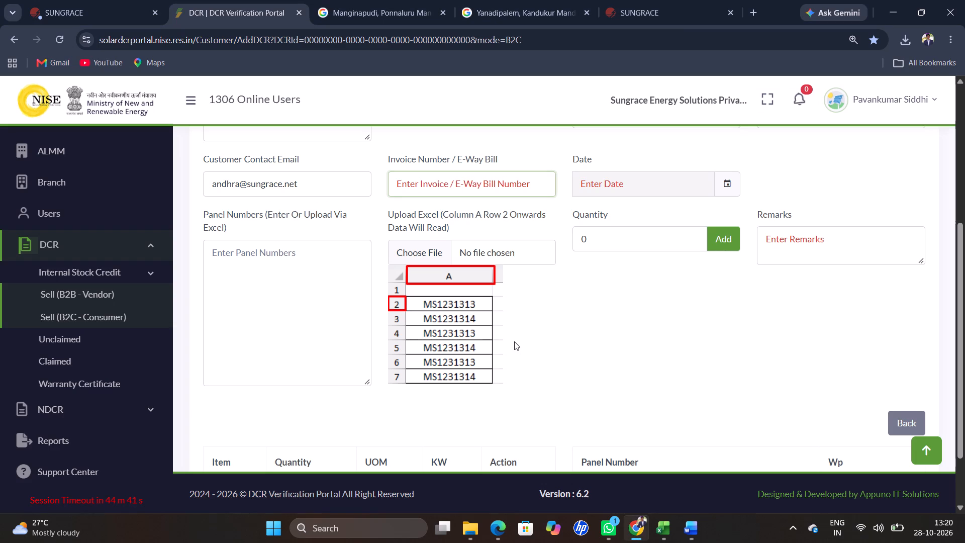
# Enter invoice number AP/GST/26-27/009-231 with the date 30-Sep-2026.
pyautogui.hotkey('ctrl', 'v')
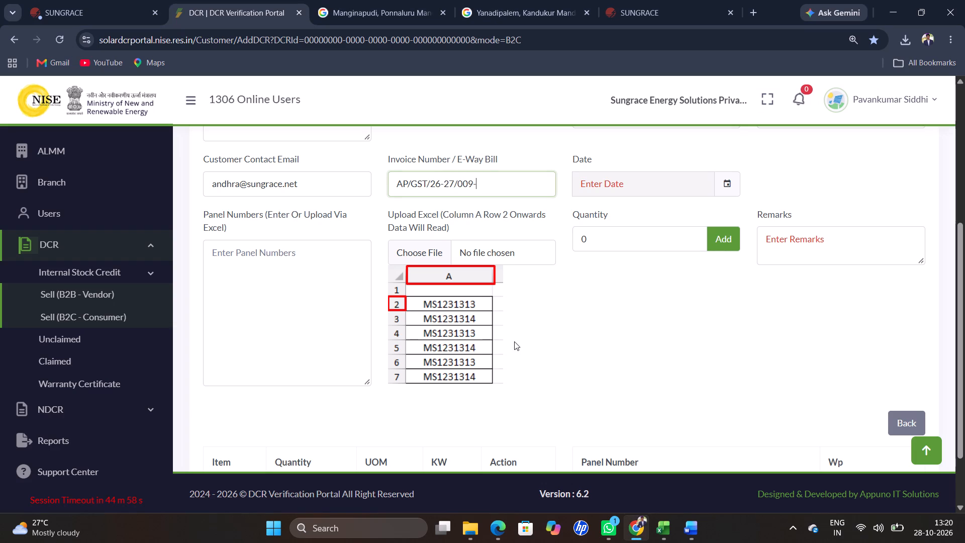
pyautogui.write('233')
pyautogui.press('BackSpace')
pyautogui.press('1')
pyautogui.click(612, 196)
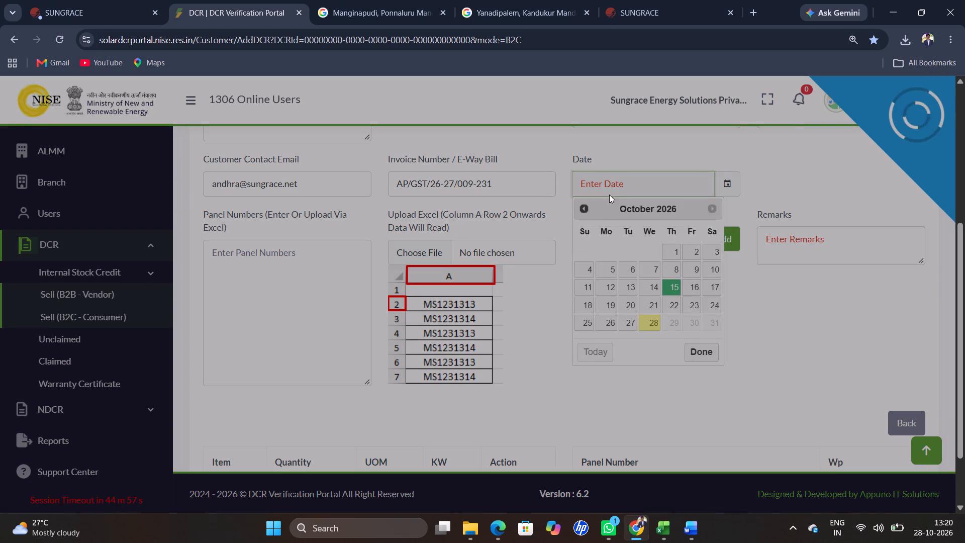
pyautogui.click(582, 208)
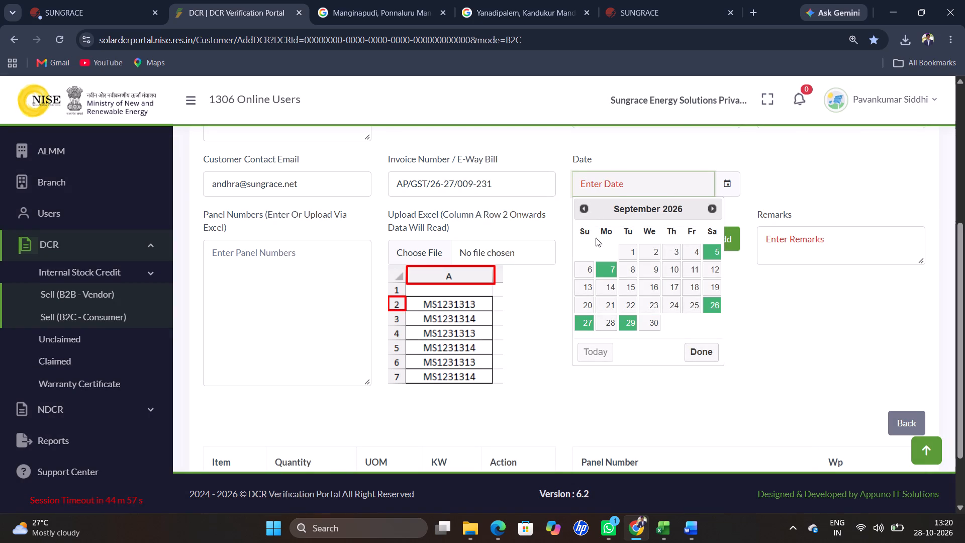
pyautogui.click(651, 319)
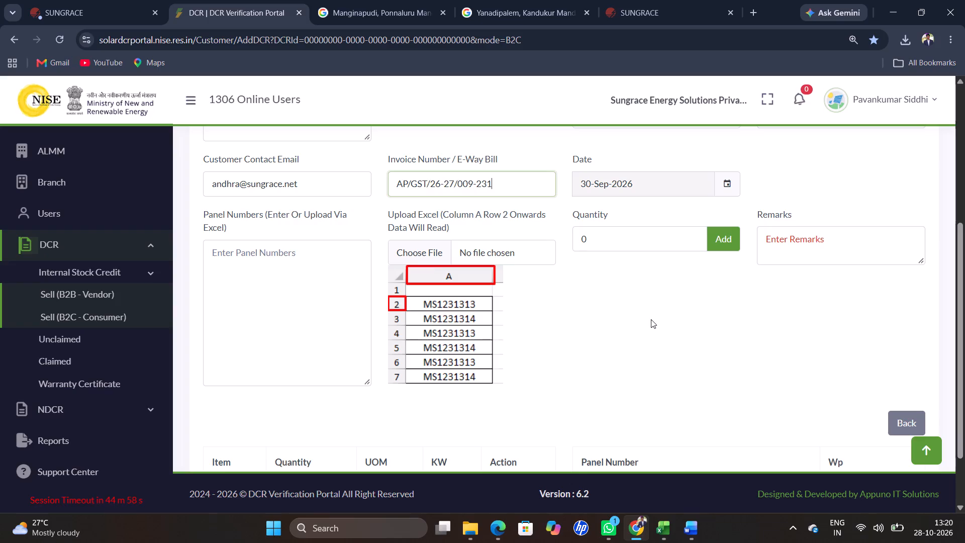
# Copy the panel serial numbers from the SUNGRACE Quick Copy Details into the DCR form's Panel Numbers field.
pyautogui.click(261, 315)
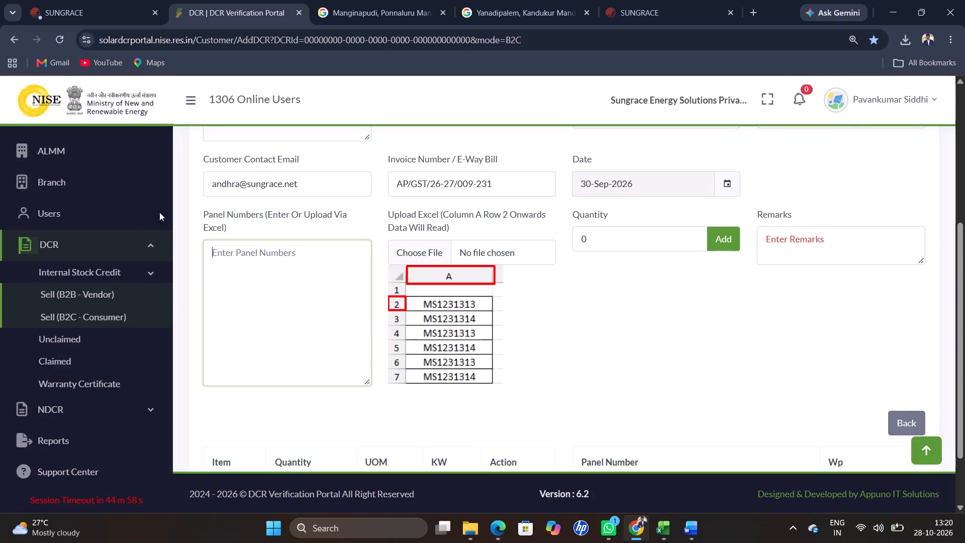
pyautogui.moveTo(67, 0); pyautogui.dragTo(71, 7)
pyautogui.moveTo(590, 113); pyautogui.dragTo(590, 133)
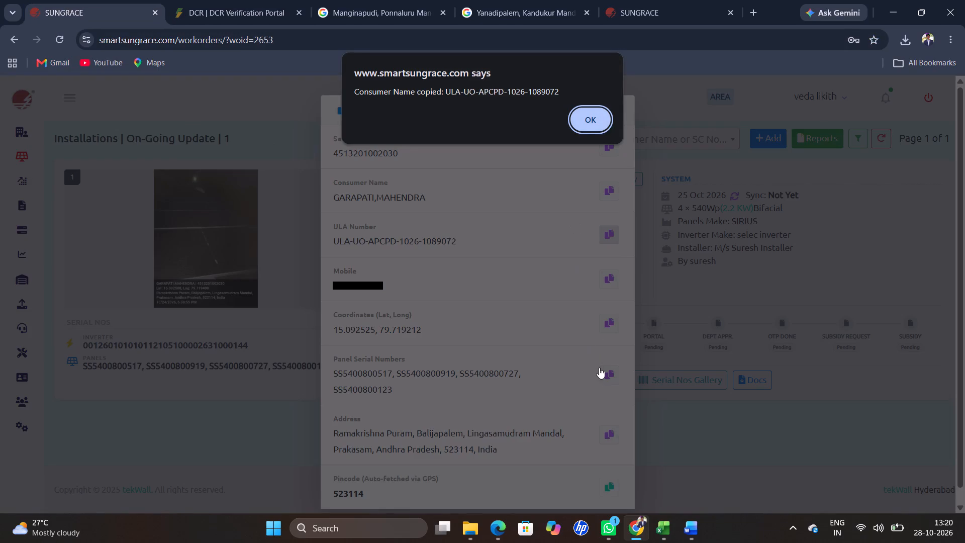
pyautogui.click(582, 124)
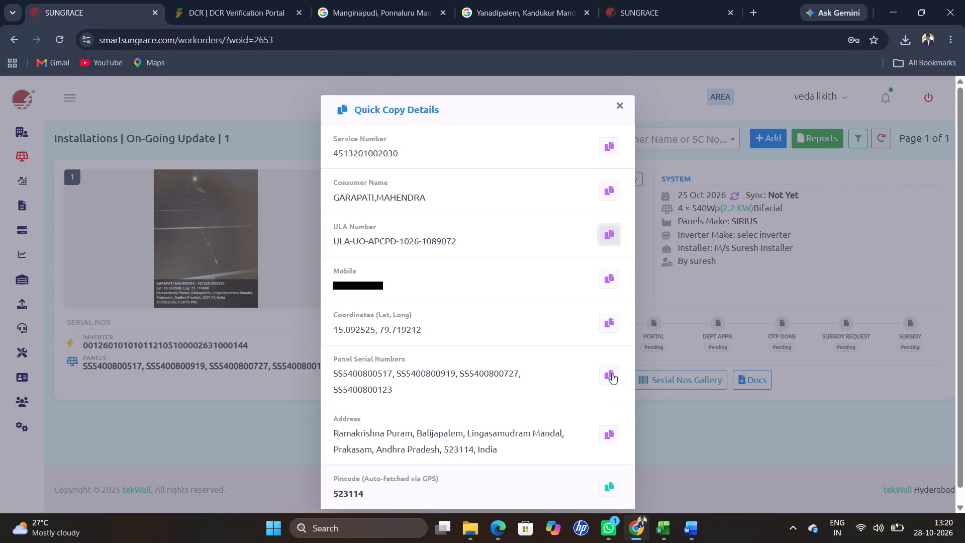
pyautogui.click(611, 369)
pyautogui.click(221, 23)
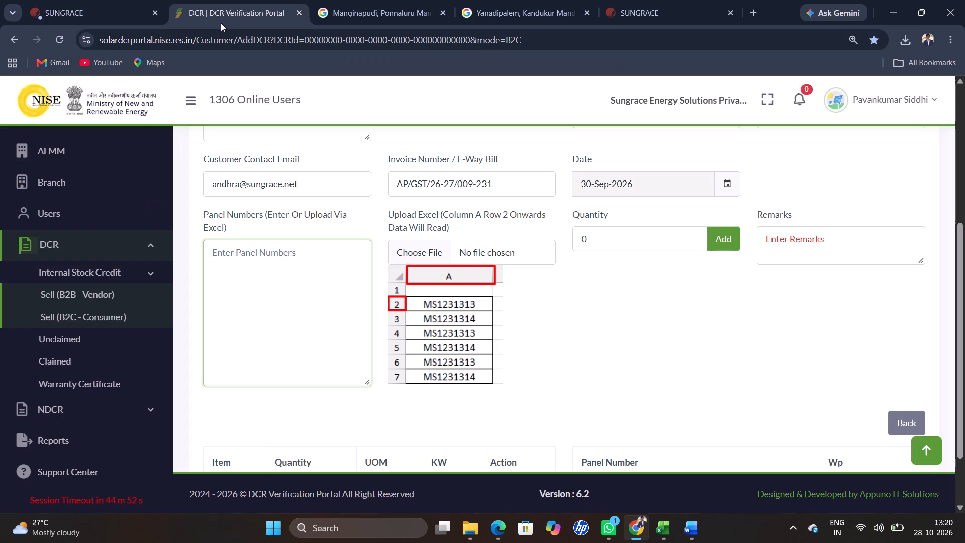
pyautogui.hotkey('ctrl', 'v')
pyautogui.press('Left')
pyautogui.press('Left')
pyautogui.press('Left')
pyautogui.press('Left')
pyautogui.press('Left')
pyautogui.press('Left')
pyautogui.press('Left')
pyautogui.press('Left')
pyautogui.press('Left')
pyautogui.press('Left')
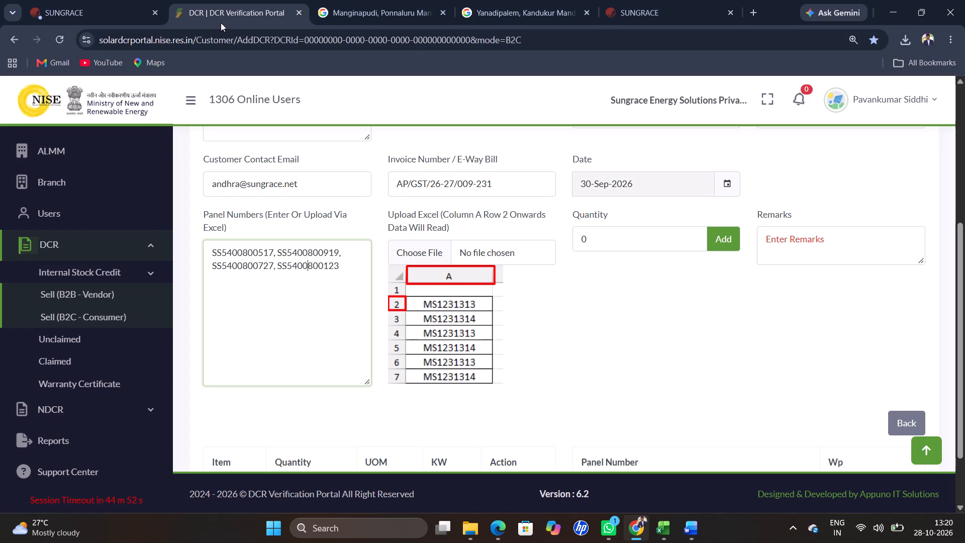
pyautogui.press('Left')
pyautogui.press('Left')
pyautogui.press('BackSpace')
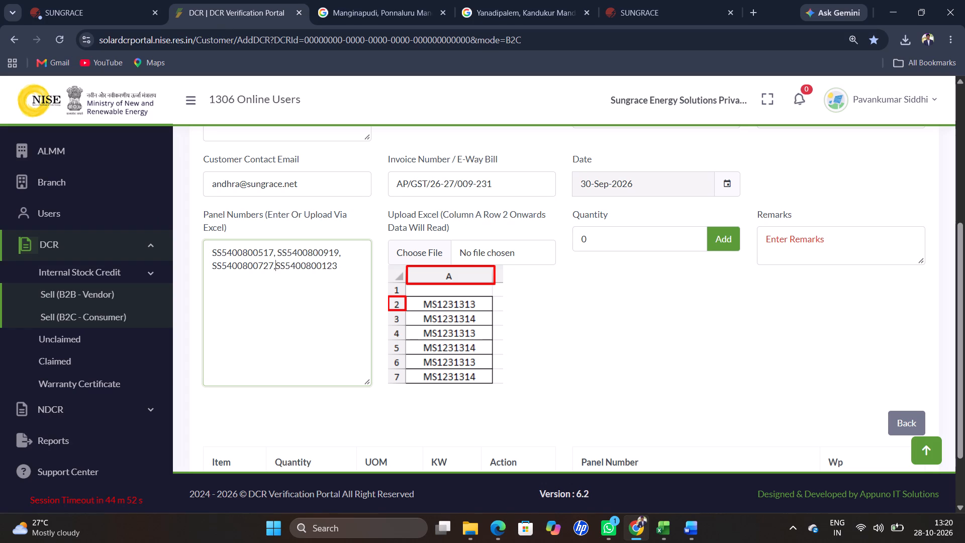
pyautogui.press('BackSpace')
pyautogui.press('Return')
pyautogui.press('Up')
pyautogui.press('Up')
pyautogui.press('Up')
pyautogui.press('Up')
pyautogui.press('Up')
pyautogui.press('Up')
pyautogui.press('Up')
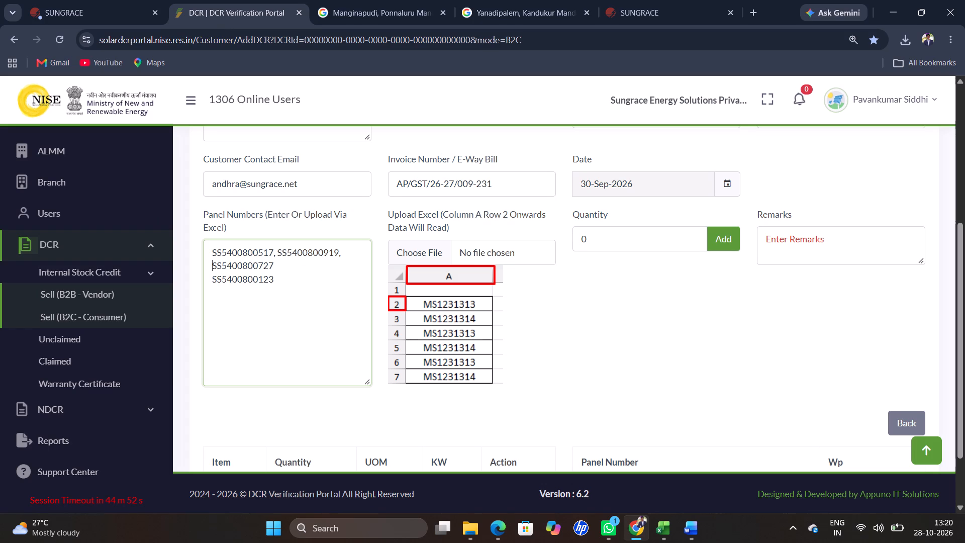
pyautogui.press('Right')
pyautogui.press('Right')
pyautogui.press('Right')
pyautogui.press('Right')
pyautogui.press('Right')
pyautogui.press('Right')
pyautogui.press('Right')
pyautogui.press('Right')
pyautogui.press('Right')
pyautogui.press('Right')
pyautogui.press('Right')
pyautogui.press('Right')
pyautogui.press('Right')
pyautogui.press('Right')
pyautogui.press('Right')
pyautogui.press('Left')
pyautogui.press('BackSpace')
pyautogui.press('BackSpace')
pyautogui.press('Return')
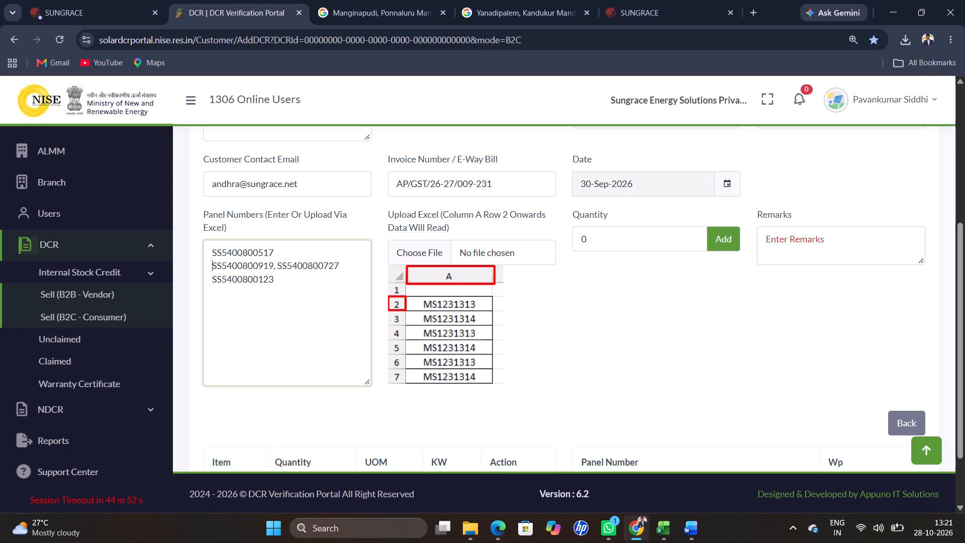
pyautogui.press('Right')
pyautogui.press('Right')
pyautogui.press('Right')
pyautogui.press('Right')
pyautogui.press('Right')
pyautogui.press('Right')
pyautogui.press('Right')
pyautogui.press('Right')
pyautogui.press('Right')
pyautogui.press('Right')
pyautogui.press('Right')
pyautogui.press('Right')
pyautogui.press('Right')
pyautogui.press('Right')
pyautogui.press('Right')
pyautogui.press('Right')
pyautogui.press('Right')
pyautogui.press('Right')
pyautogui.press('Right')
pyautogui.press('Right')
pyautogui.press('Left')
pyautogui.press('Left')
pyautogui.press('Left')
pyautogui.press('Left')
pyautogui.press('Left')
pyautogui.press('Left')
pyautogui.press('BackSpace')
pyautogui.press('BackSpace')
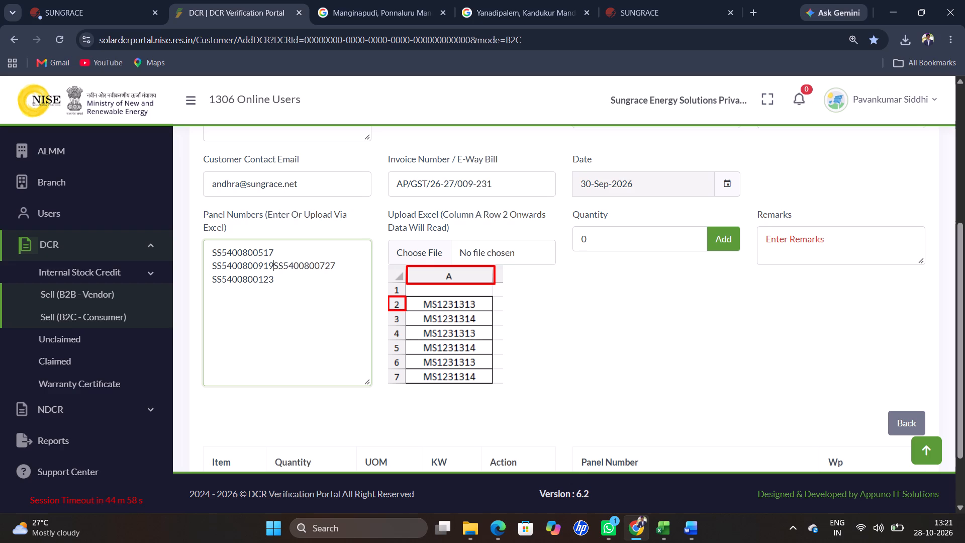
pyautogui.press('Return')
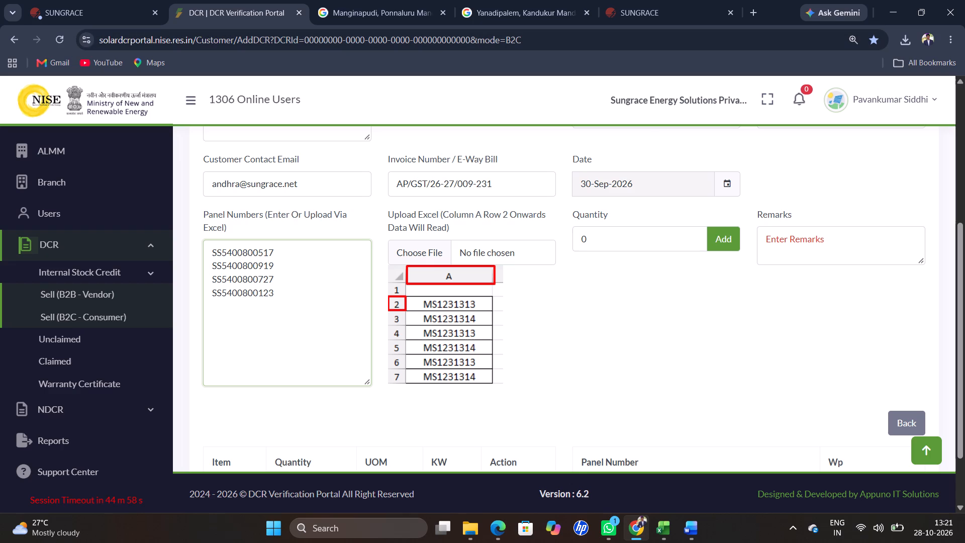
# Set the panel quantity to 4 and add the listed panels to the DCR entry.
pyautogui.click(634, 244)
pyautogui.scroll(4, 634, 244)
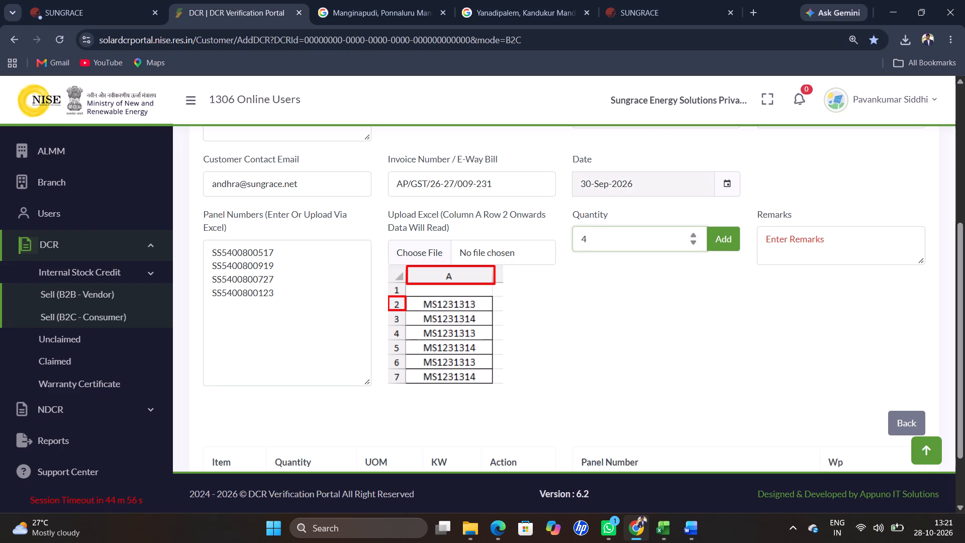
pyautogui.click(723, 240)
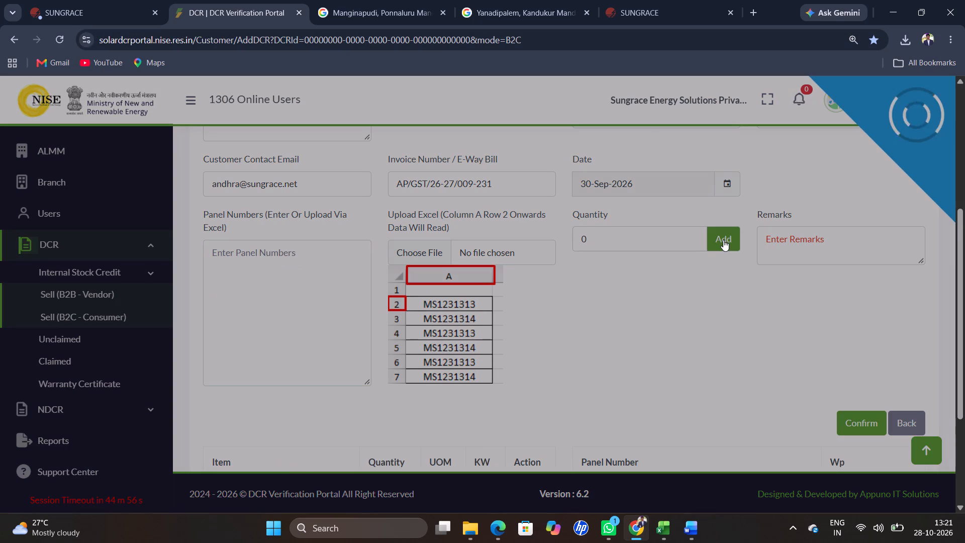
# Copy the installation address from the SUNGRACE Quick Copy Details into the DCR form's Remarks field.
pyautogui.moveTo(824, 249); pyautogui.dragTo(816, 256)
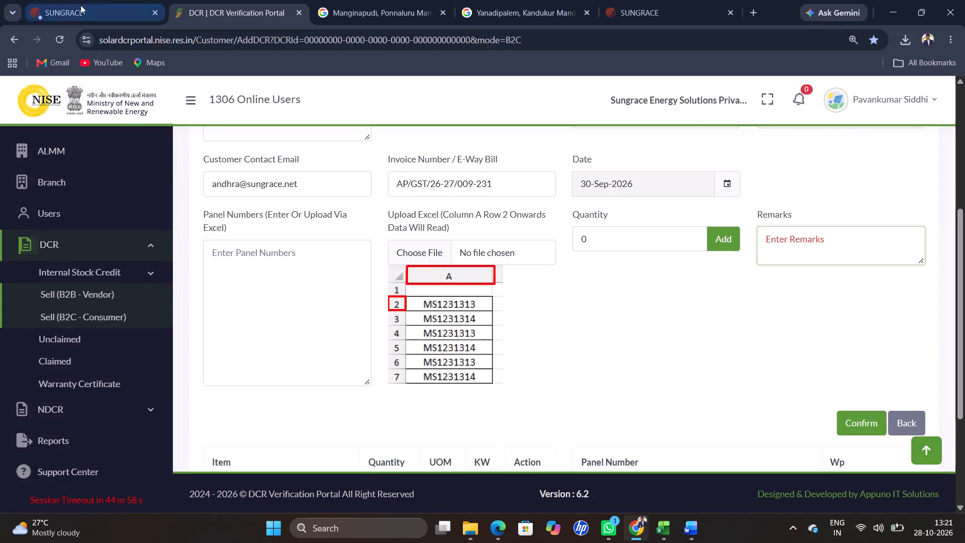
pyautogui.click(95, 0)
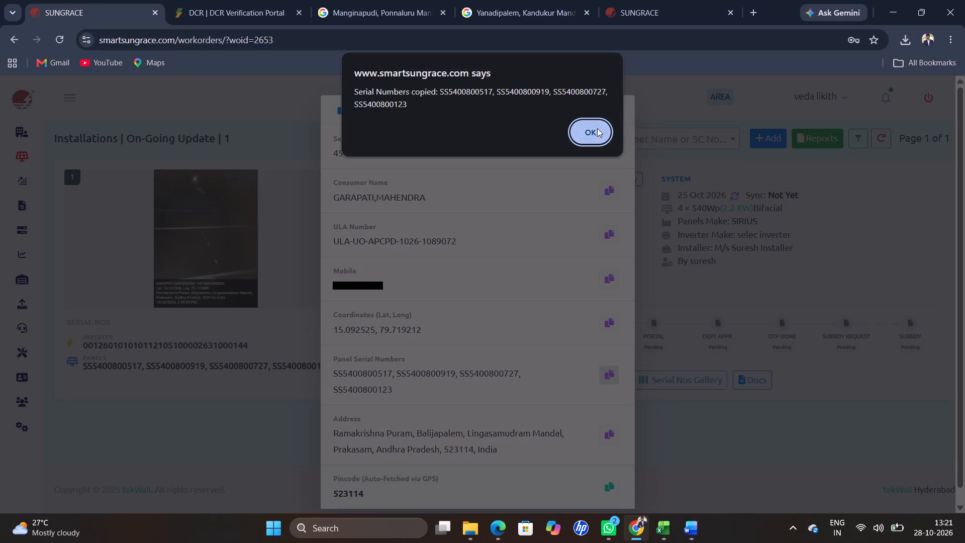
pyautogui.click(597, 128)
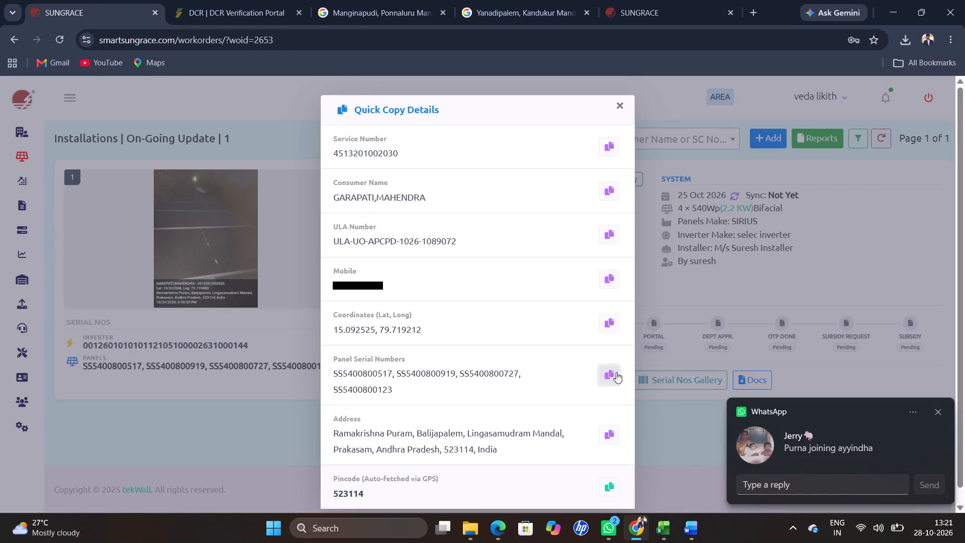
pyautogui.click(618, 440)
pyautogui.click(237, 3)
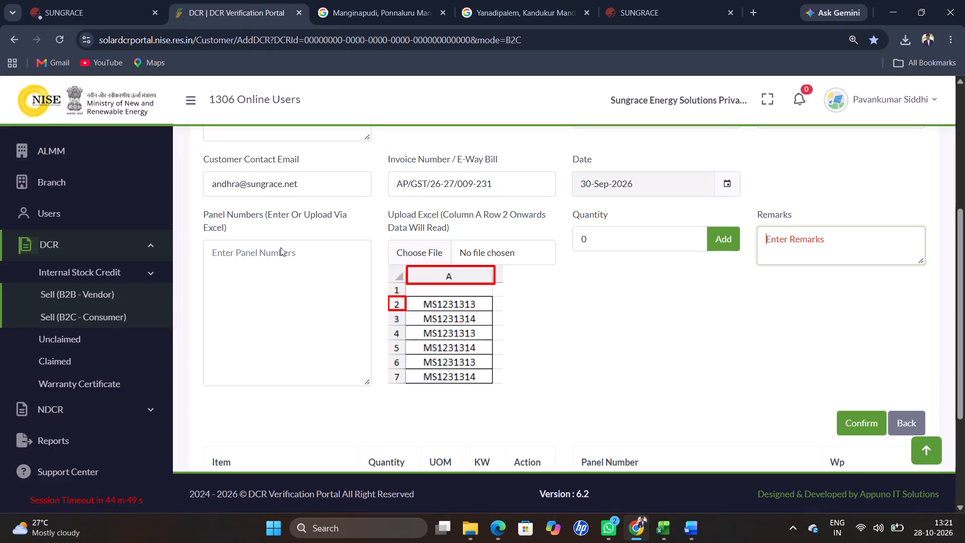
pyautogui.hotkey('ctrl', 'v')
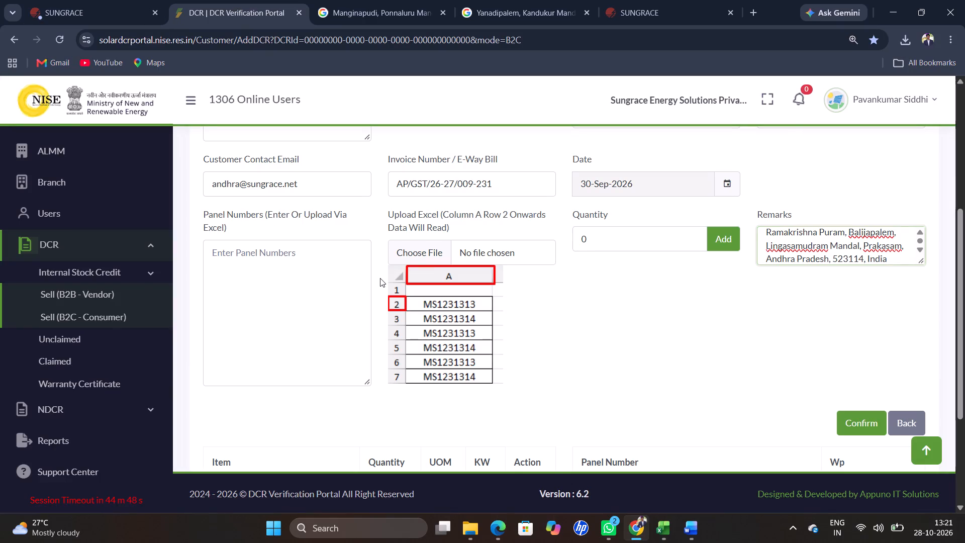
# Copy the pincode from the SUNGRACE Quick Copy Details into the DCR form's Customer Pin Code field.
pyautogui.scroll(3, 338, 314)
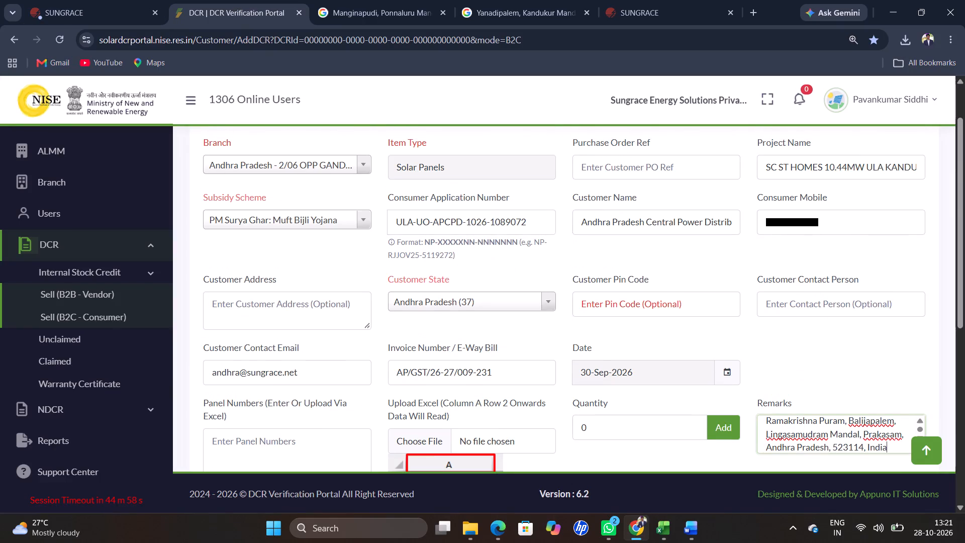
pyautogui.click(632, 309)
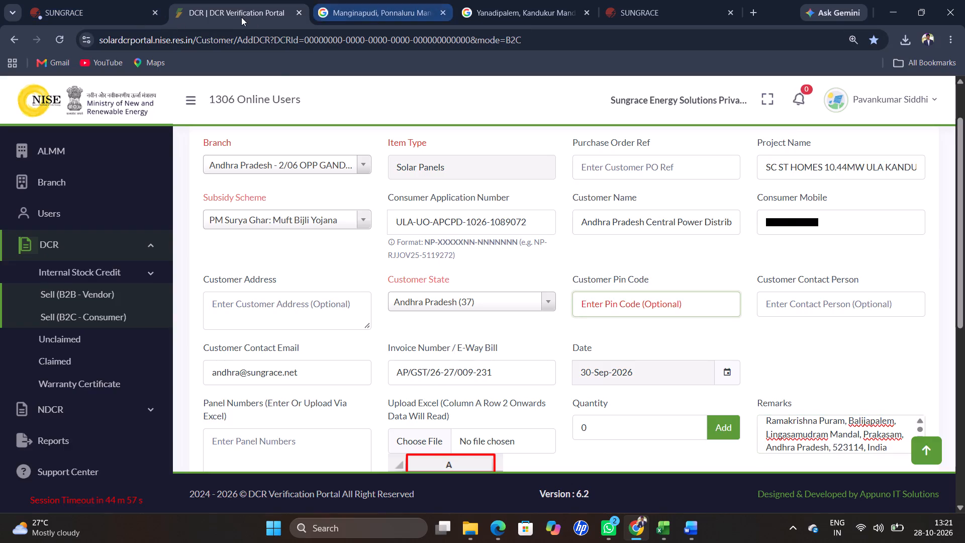
pyautogui.doubleClick(81, 13)
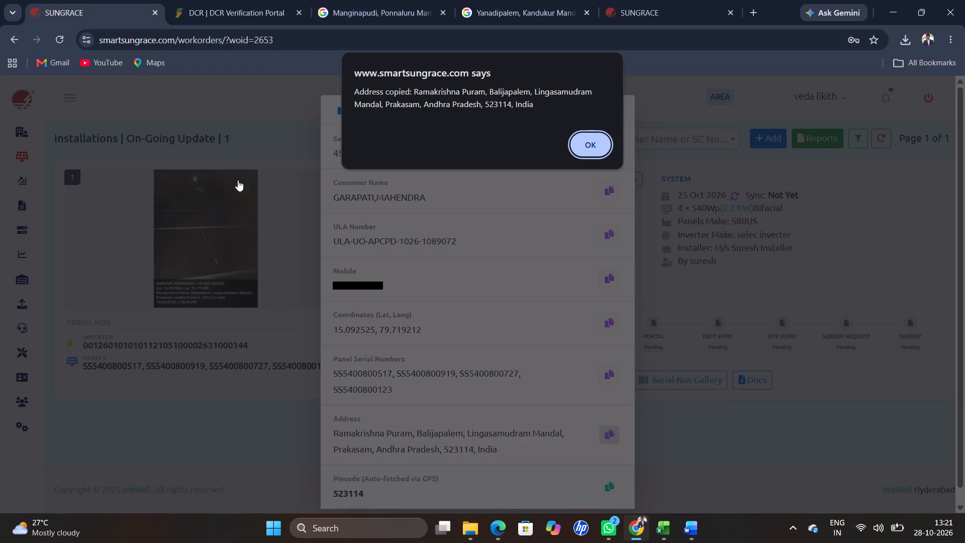
pyautogui.click(588, 146)
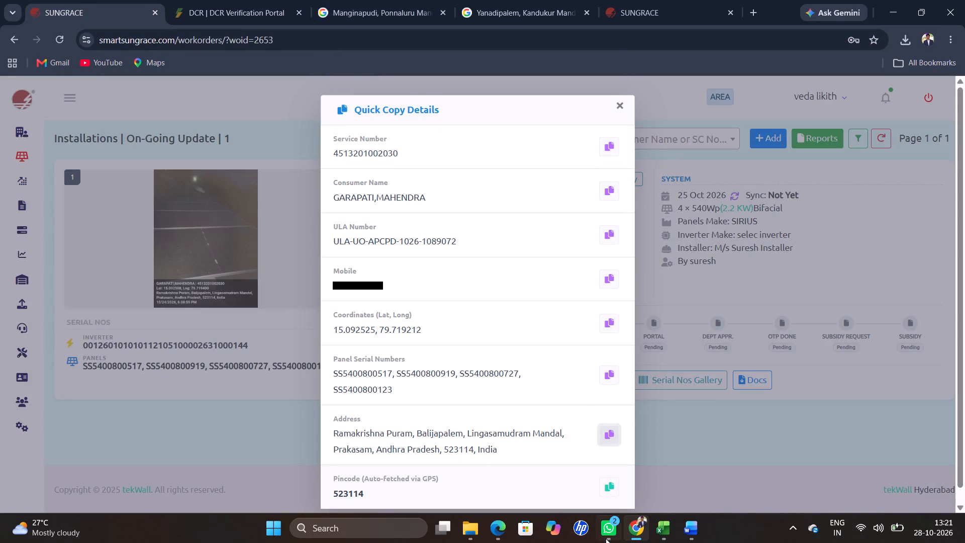
pyautogui.click(609, 489)
pyautogui.click(226, 3)
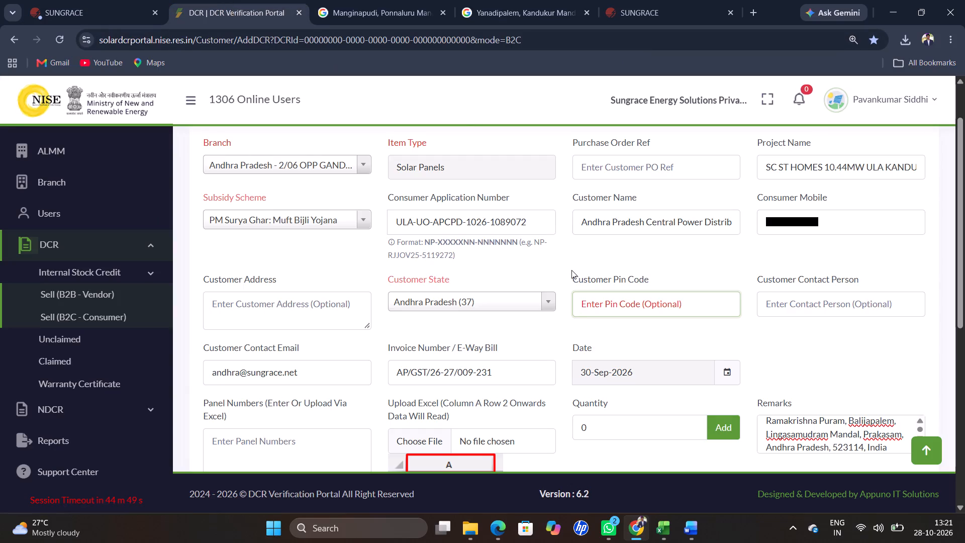
pyautogui.hotkey('ctrl', 'v')
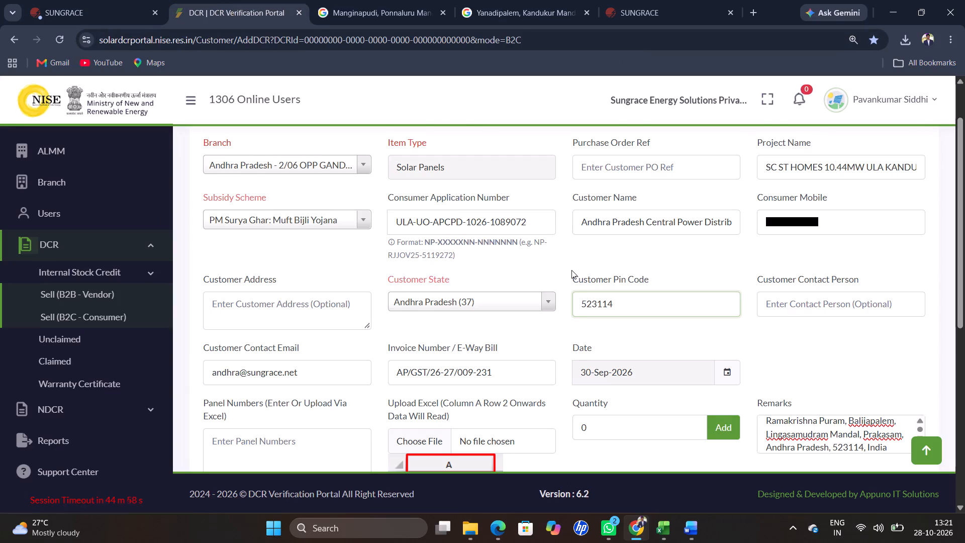
# Submit the completed B2C DCR entry and confirm the submission.
pyautogui.scroll(-3, 598, 274)
pyautogui.click(870, 428)
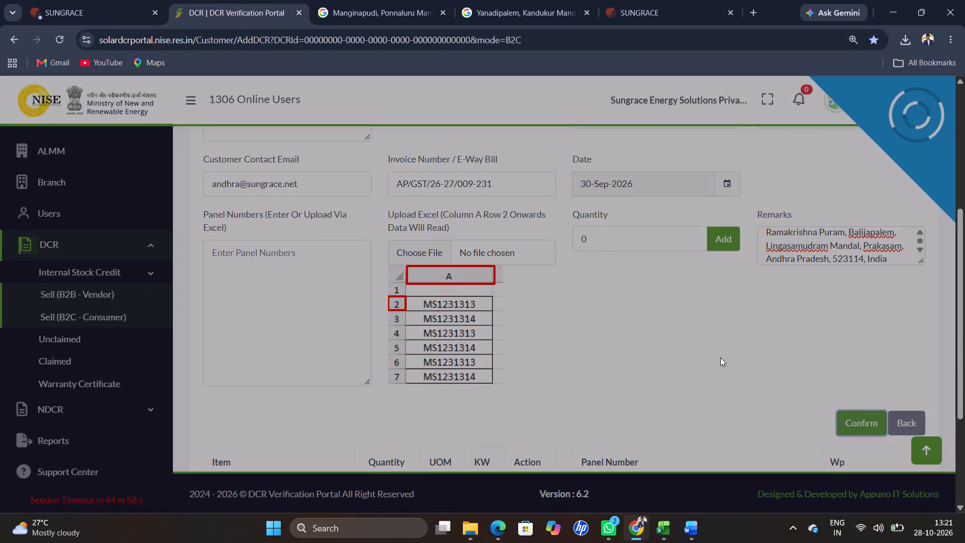
pyautogui.click(604, 372)
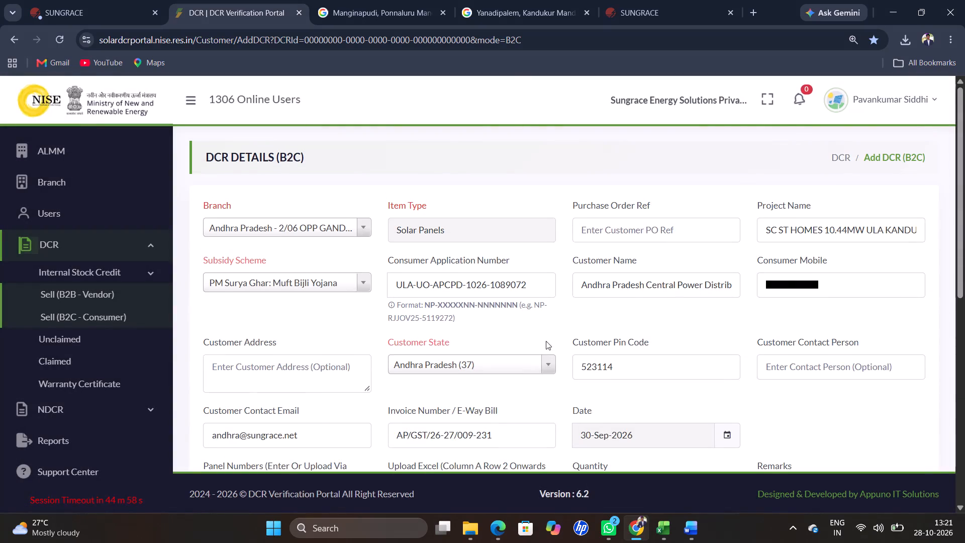
pyautogui.scroll(-4, 533, 304)
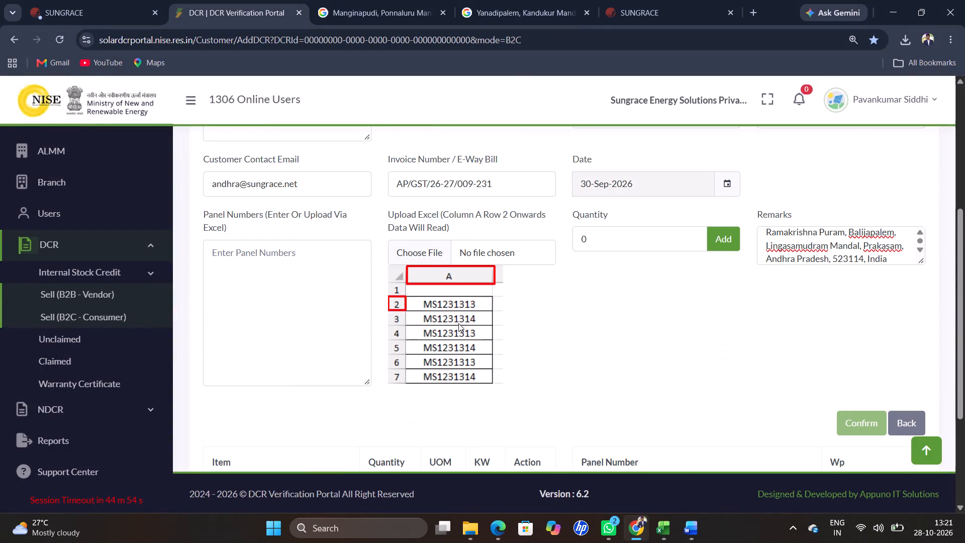
pyautogui.click(856, 423)
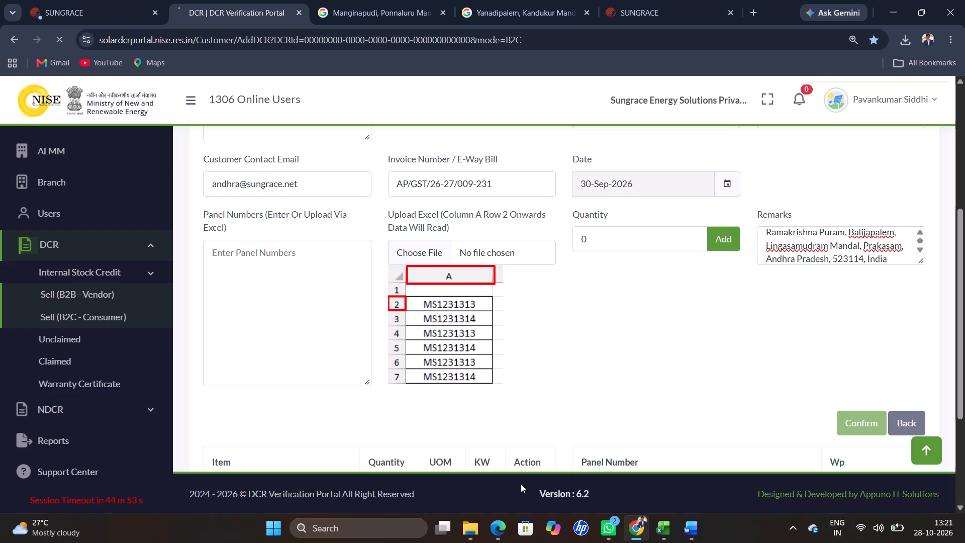
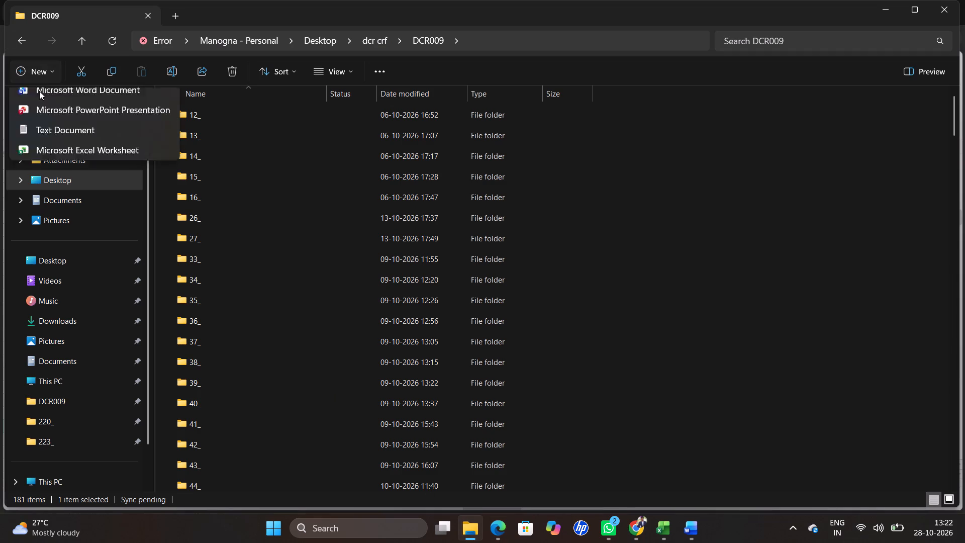
# Create a new folder named 231_ inside the DCR009 folder.
pyautogui.click(45, 99)
pyautogui.write('231')
pyautogui.hotkey('shift', '_')
pyautogui.press('Return')
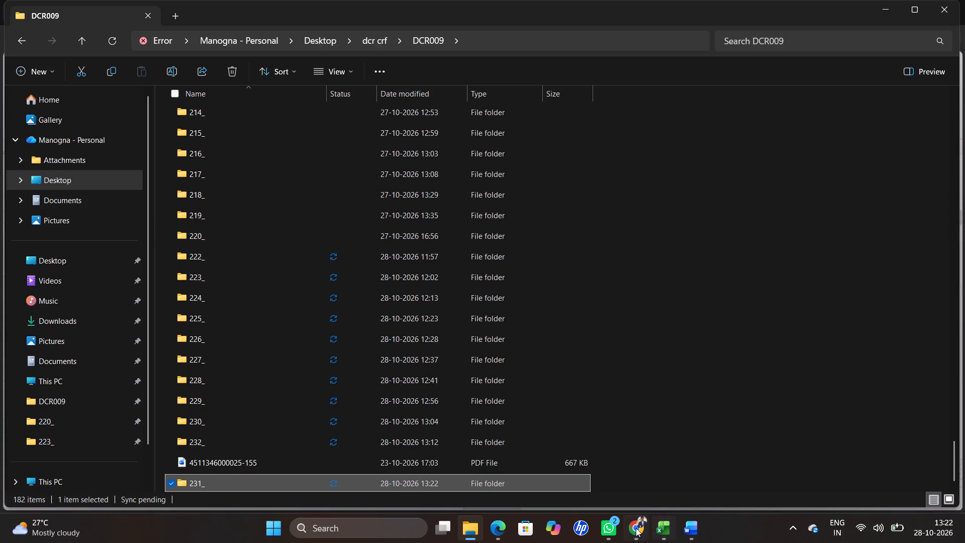
# Start downloading the certificate PDF for invoice AP/GST/26-27/009-231, naming it with the service number copied from SUNGRACE Quick Copy Details followed by -231.
pyautogui.click(641, 494)
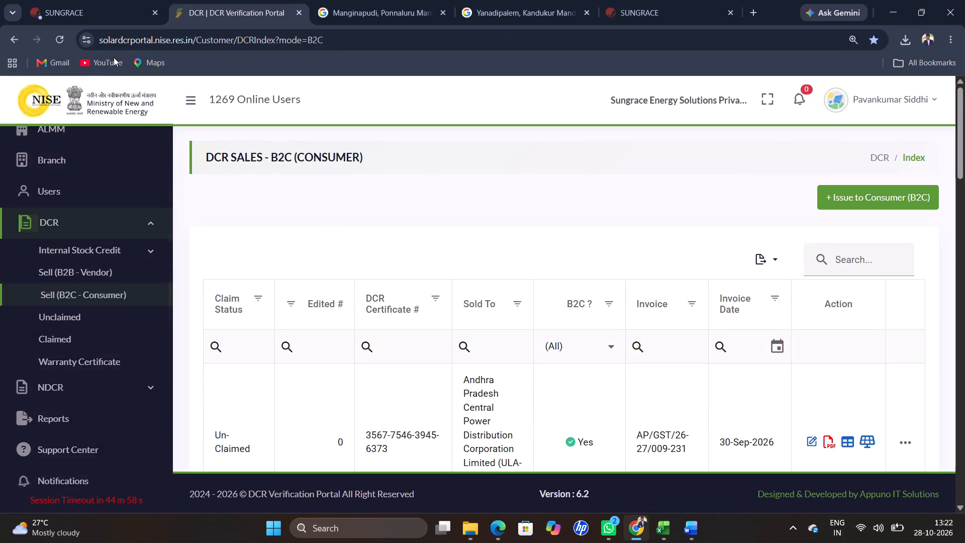
pyautogui.click(89, 0)
pyautogui.click(584, 123)
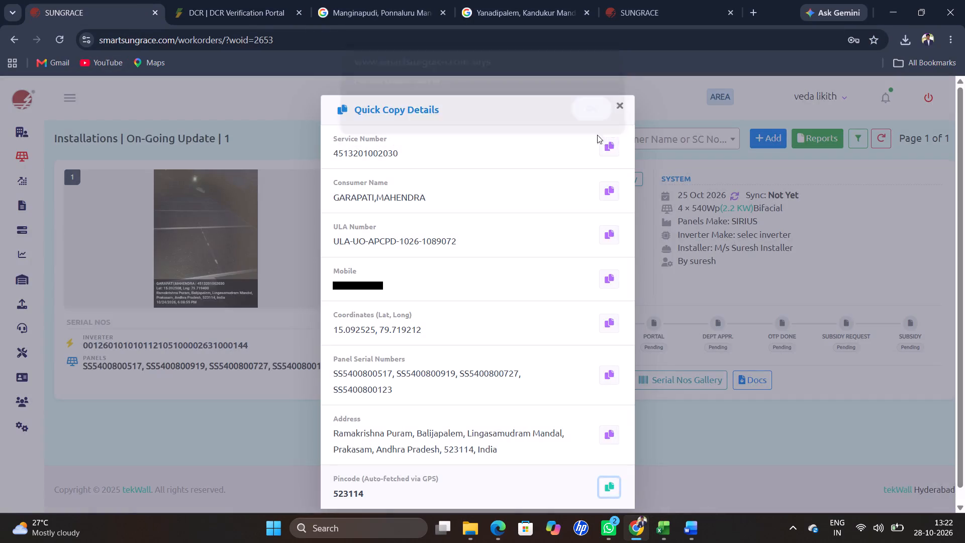
pyautogui.click(608, 141)
pyautogui.click(260, 10)
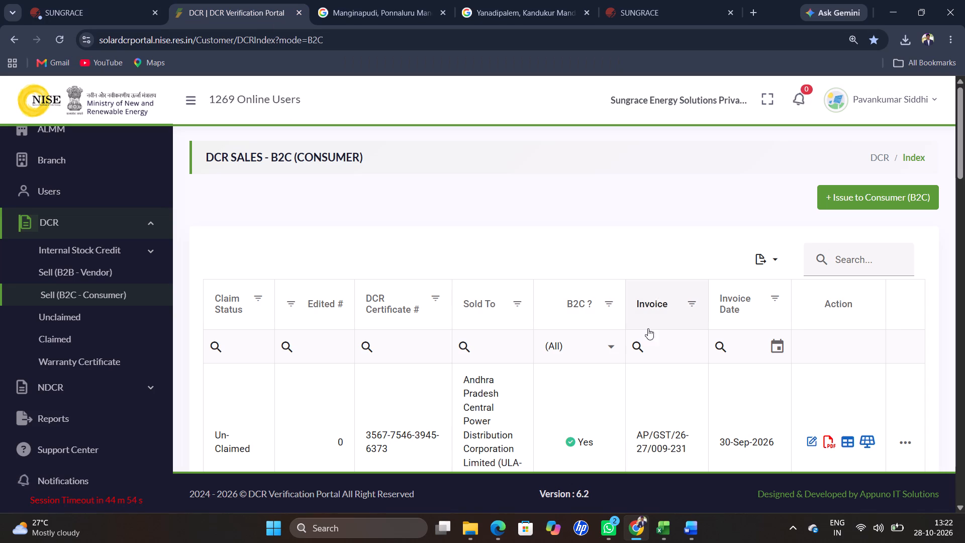
pyautogui.click(834, 444)
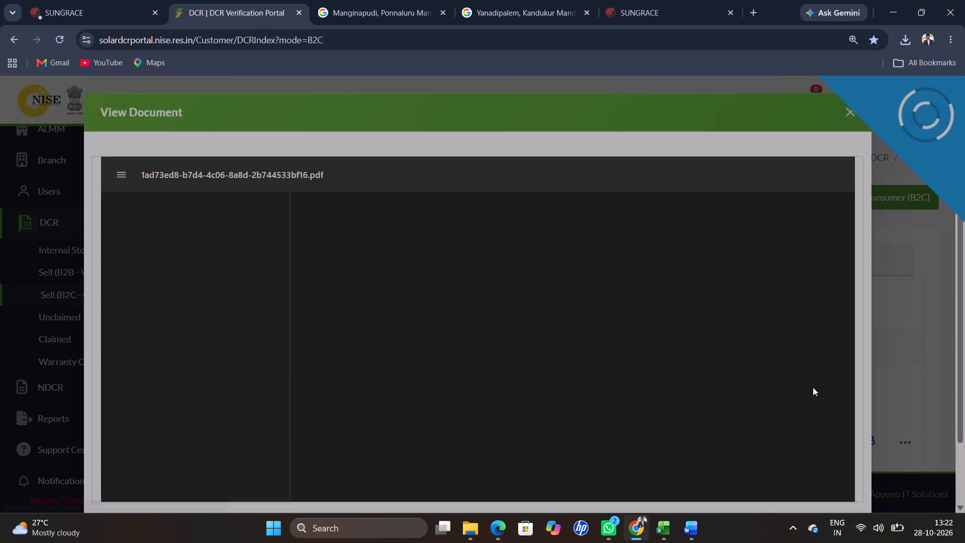
pyautogui.click(783, 179)
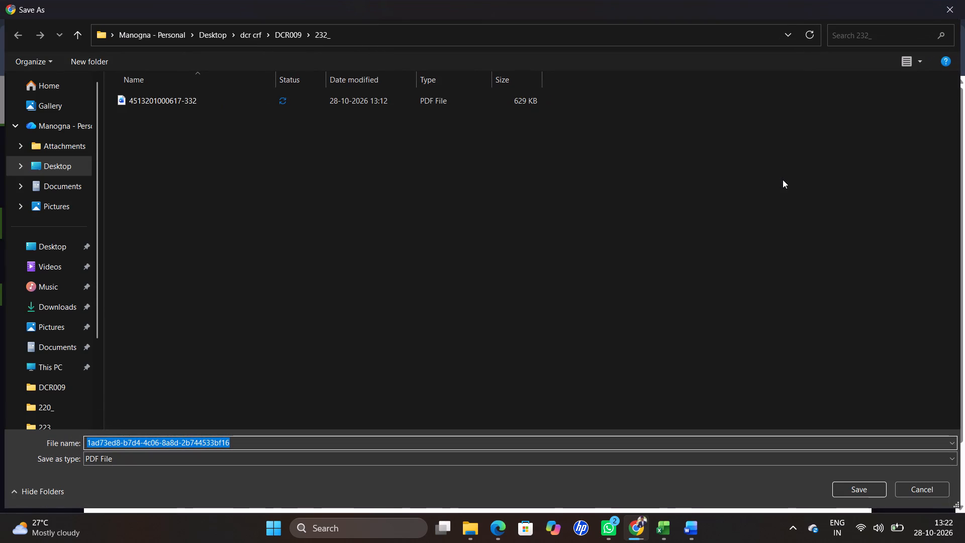
pyautogui.hotkey('ctrl', 'v')
pyautogui.click(783, 179)
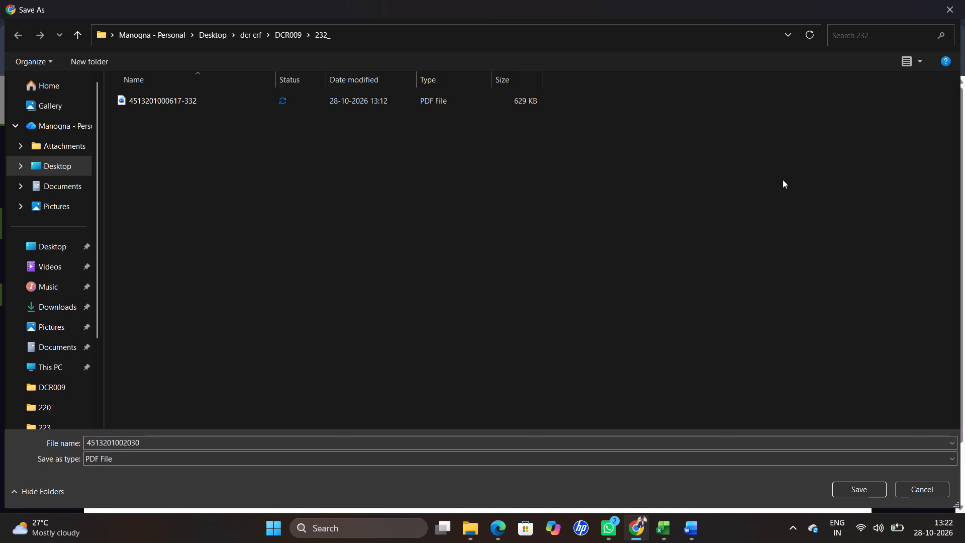
pyautogui.press('-')
pyautogui.press('-')
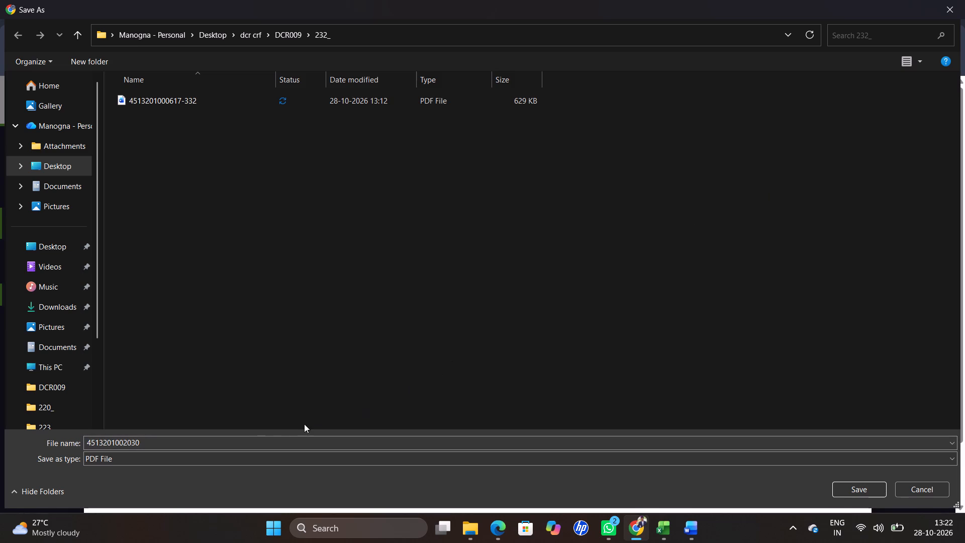
pyautogui.click(235, 442)
pyautogui.click(235, 442)
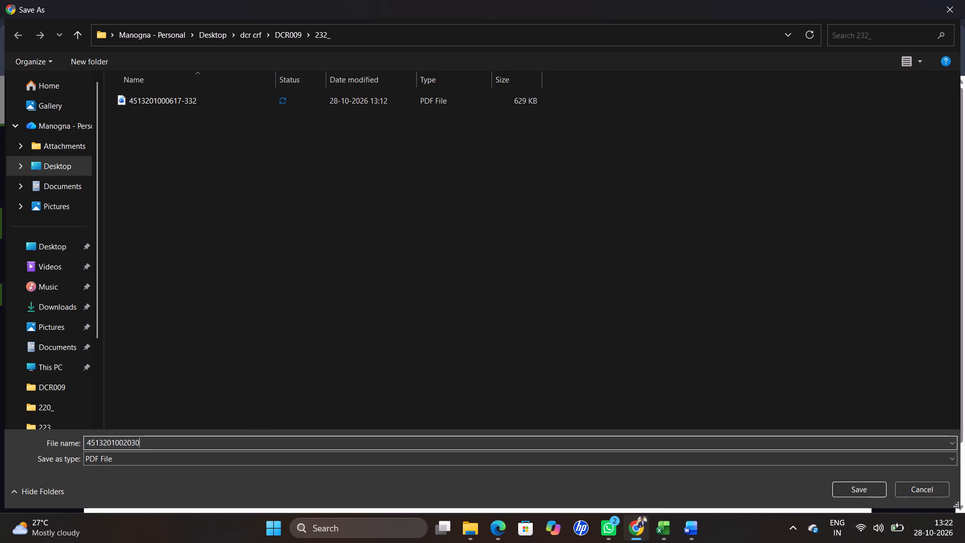
pyautogui.press('-')
pyautogui.write('231')
# Save the certificate PDF in the 231_ folder inside DCR009.
pyautogui.click(284, 35)
pyautogui.scroll(-6, 204, 380)
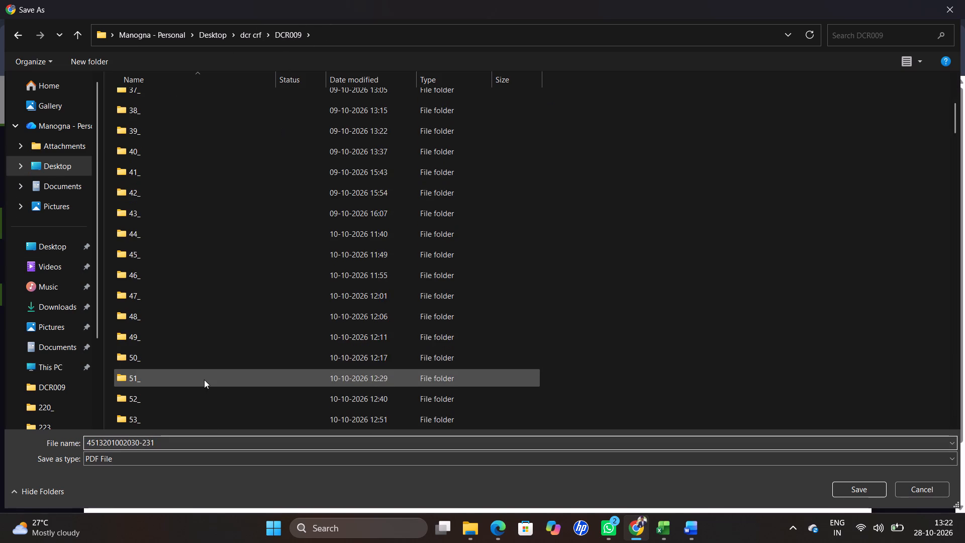
pyautogui.scroll(-2, 204, 380)
pyautogui.scroll(-20, 199, 356)
pyautogui.scroll(-8, 199, 356)
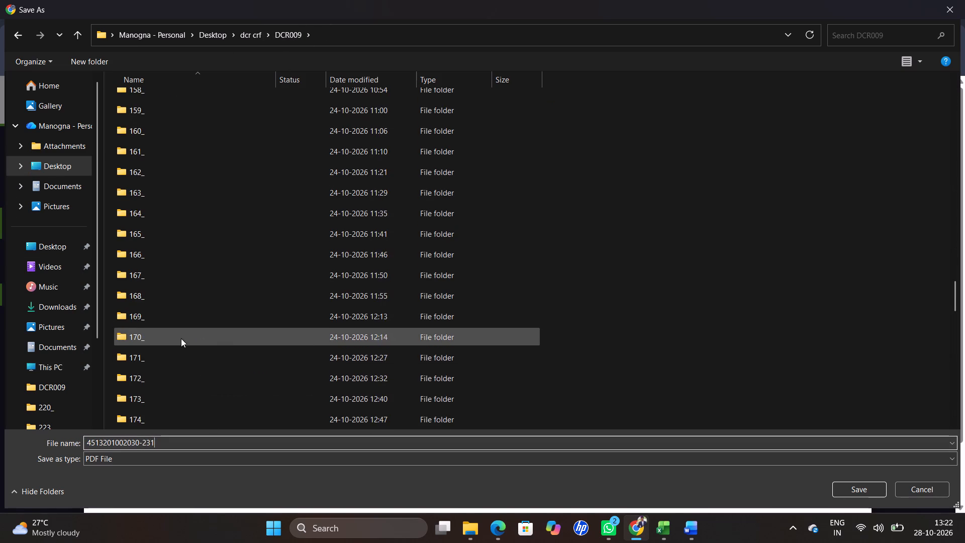
pyautogui.scroll(-20, 181, 338)
pyautogui.scroll(-8, 181, 338)
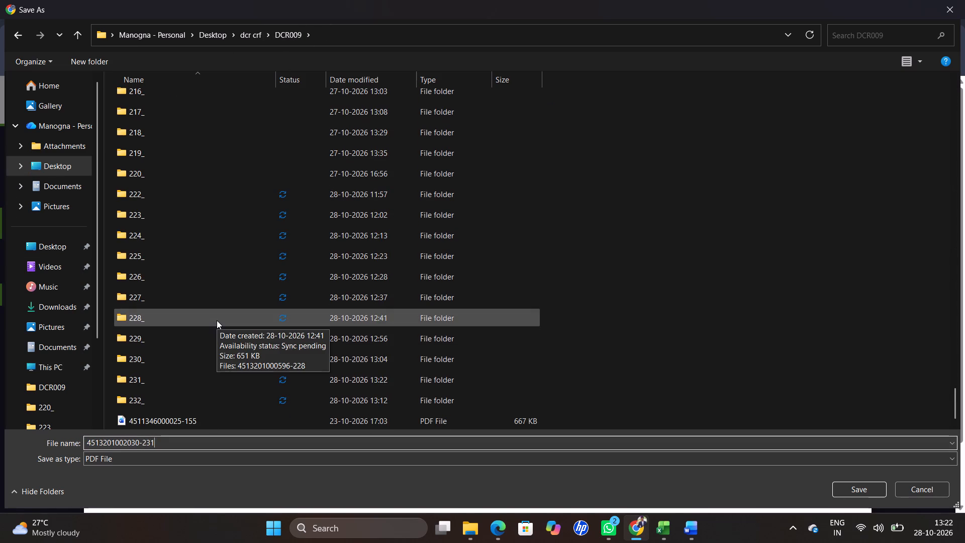
pyautogui.scroll(-12, 217, 320)
pyautogui.doubleClick(190, 377)
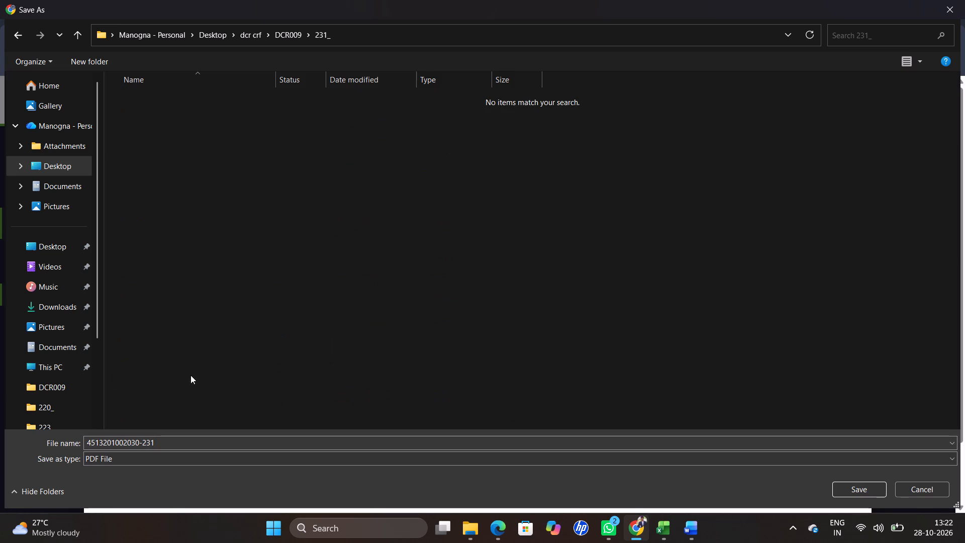
pyautogui.click(857, 493)
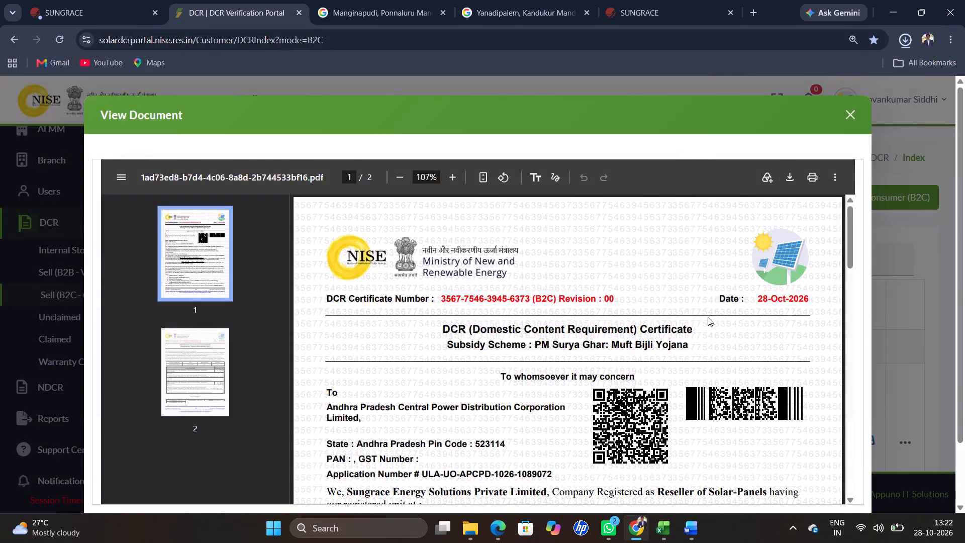
# Close the Quick Copy Details in SUNGRACE and open the installation's Project Stage update form.
pyautogui.click(104, 12)
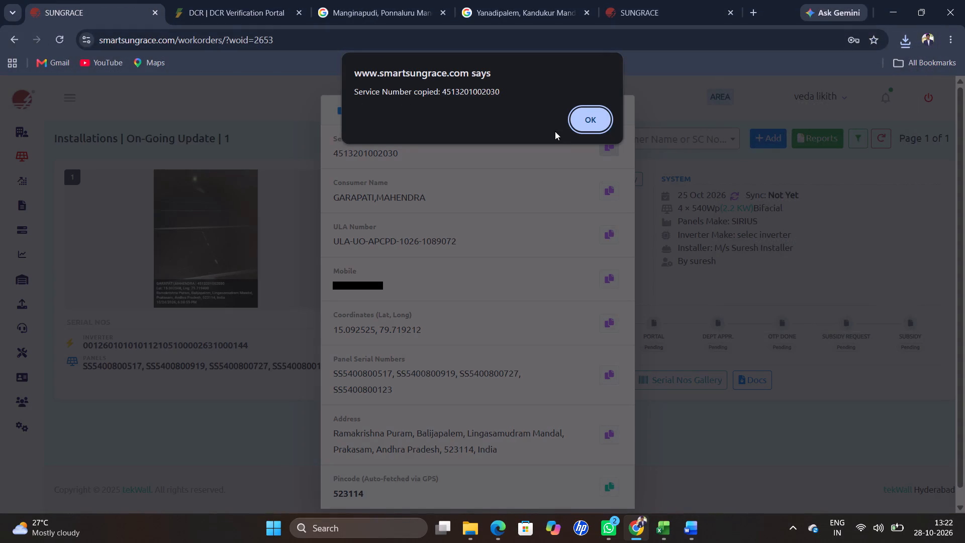
pyautogui.click(602, 115)
pyautogui.click(613, 104)
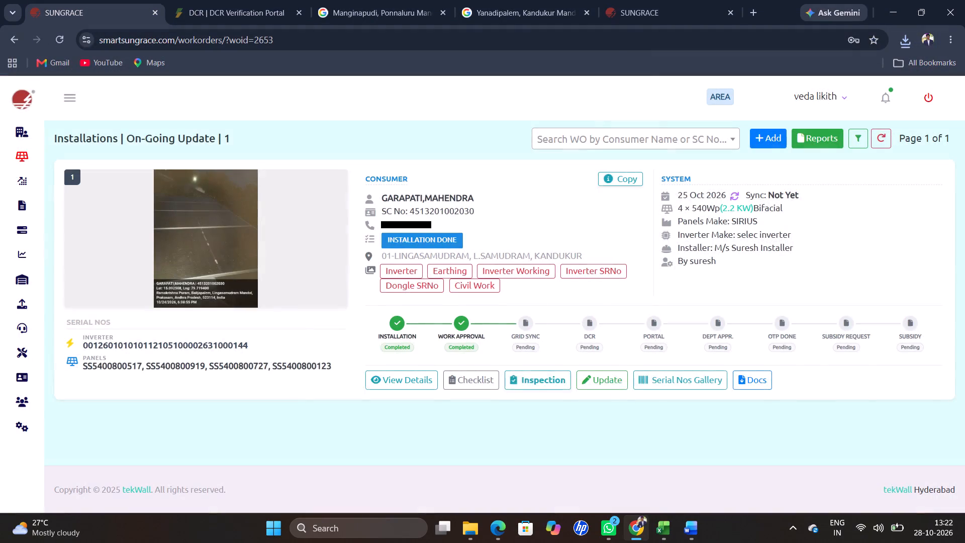
pyautogui.click(601, 370)
pyautogui.click(405, 323)
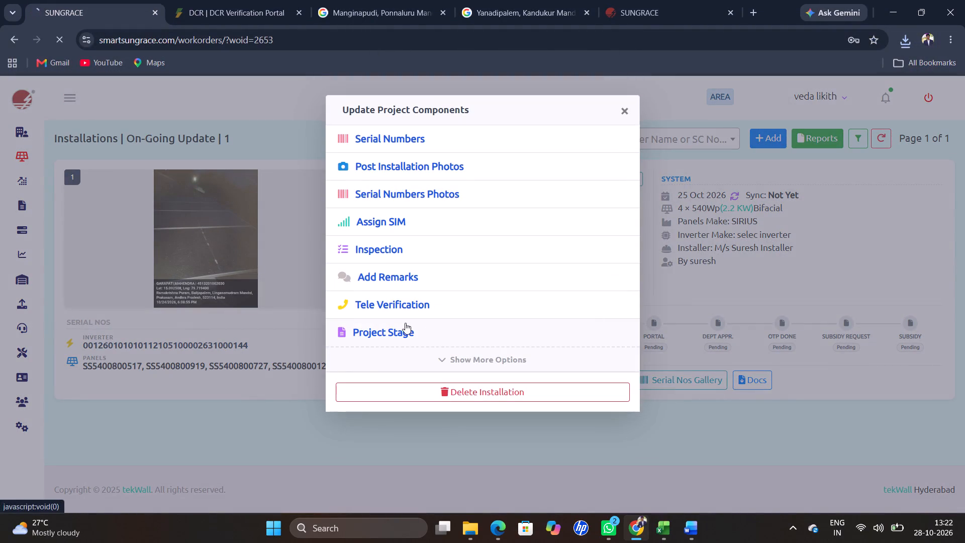
# Attach the certificate PDF from DCR009's 231_ folder as the Dcr upload and submit the Project Stage form.
pyautogui.scroll(-4, 348, 211)
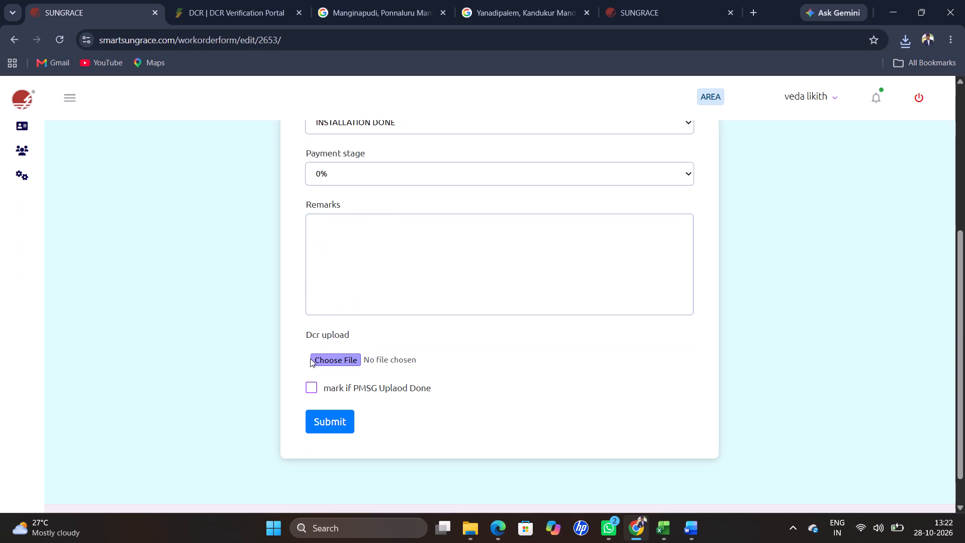
pyautogui.click(310, 358)
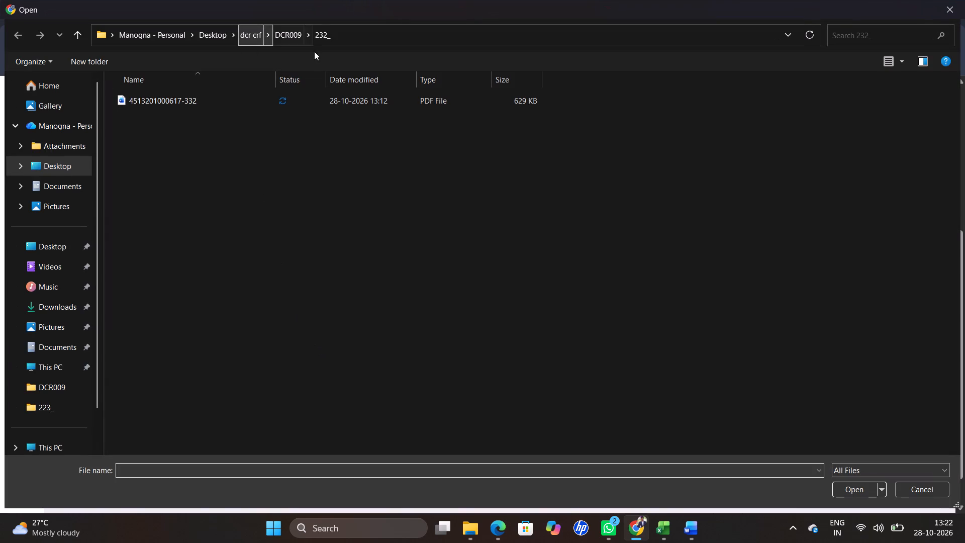
pyautogui.click(297, 38)
pyautogui.scroll(-4, 223, 215)
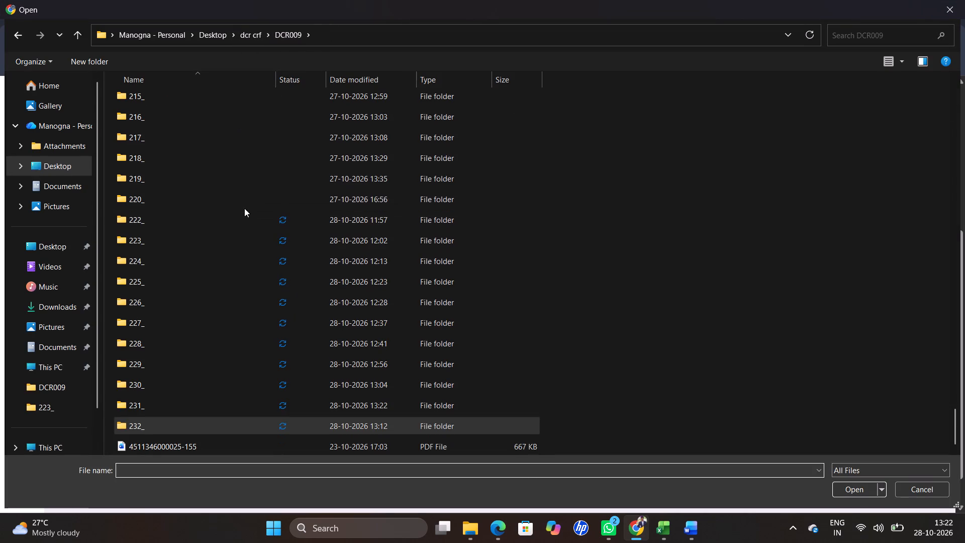
pyautogui.scroll(-5, 244, 208)
pyautogui.doubleClick(258, 408)
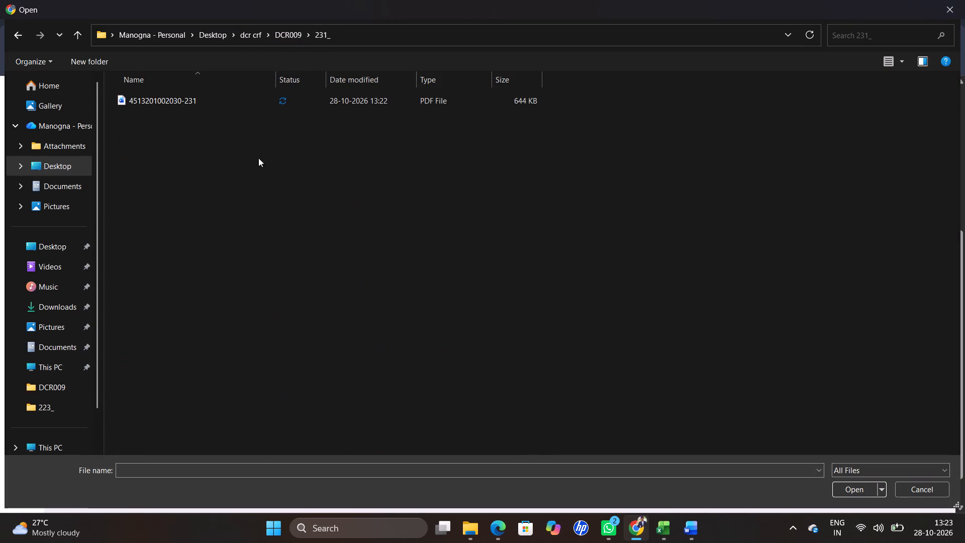
pyautogui.doubleClick(238, 103)
pyautogui.click(342, 408)
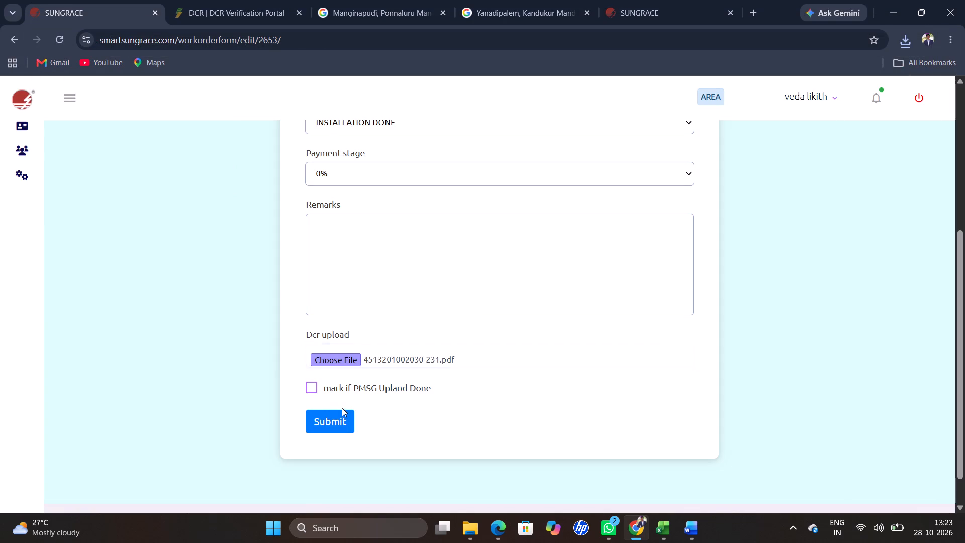
pyautogui.click(321, 414)
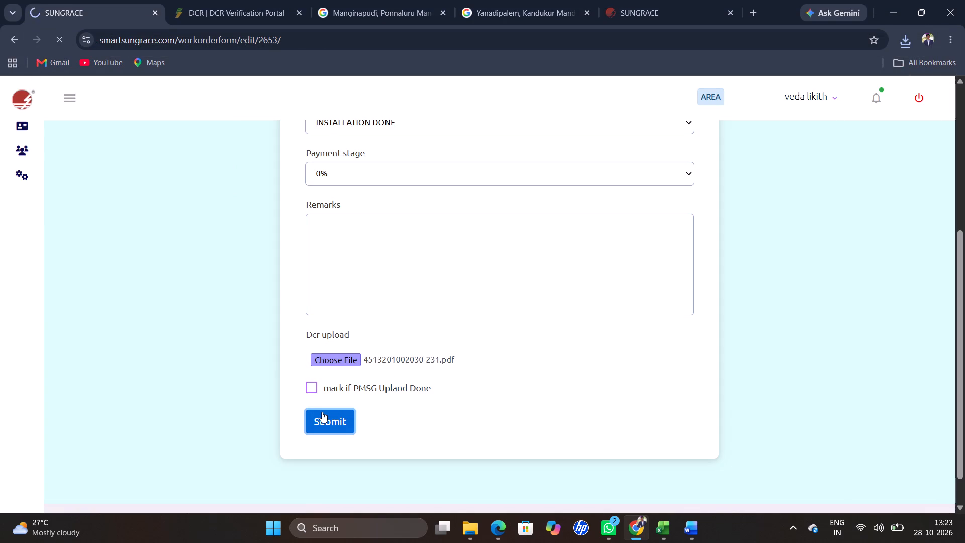
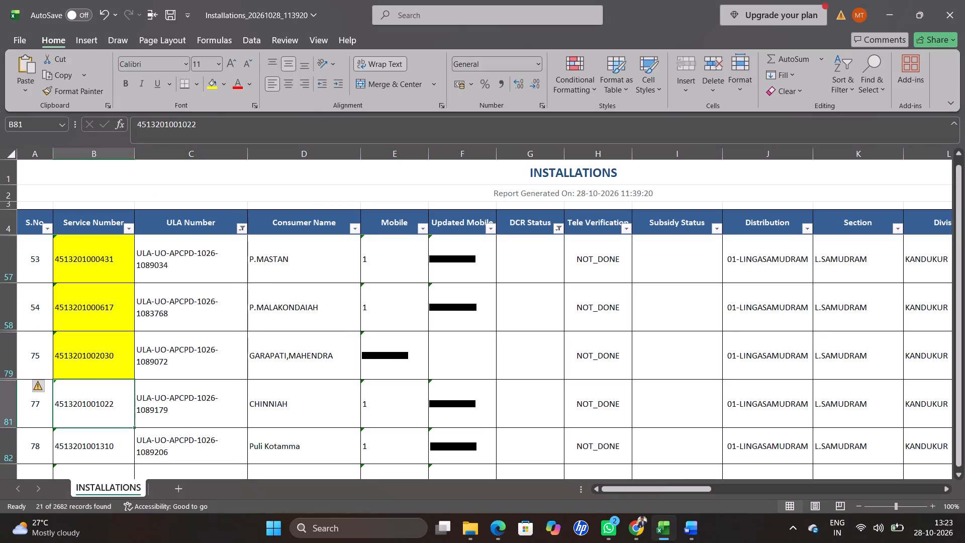
# Copy the service number of S.No 77 from the INSTALLATIONS sheet and open that installation in SUNGRACE through the work order search.
pyautogui.hotkey('ctrl', 'c')
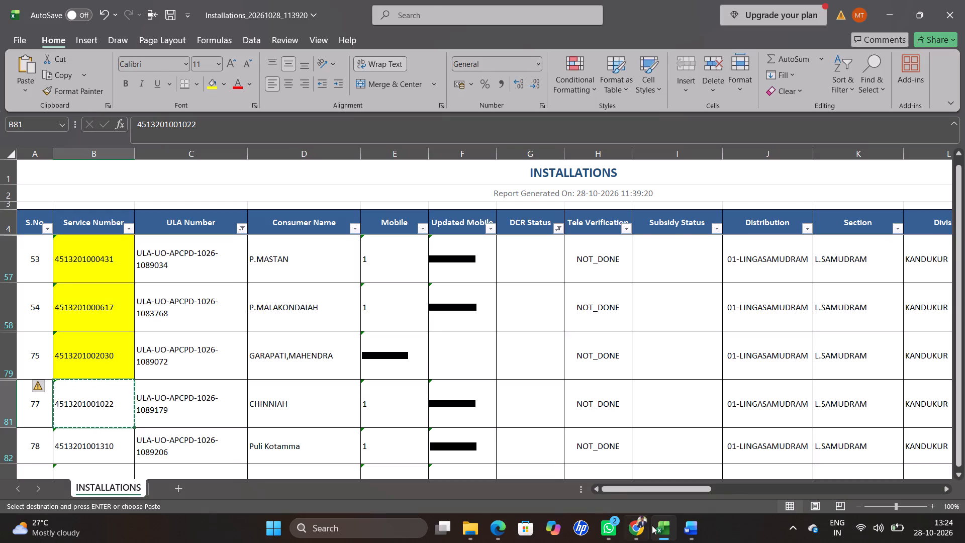
pyautogui.click(620, 481)
pyautogui.scroll(-3, 340, 319)
pyautogui.scroll(2, 321, 373)
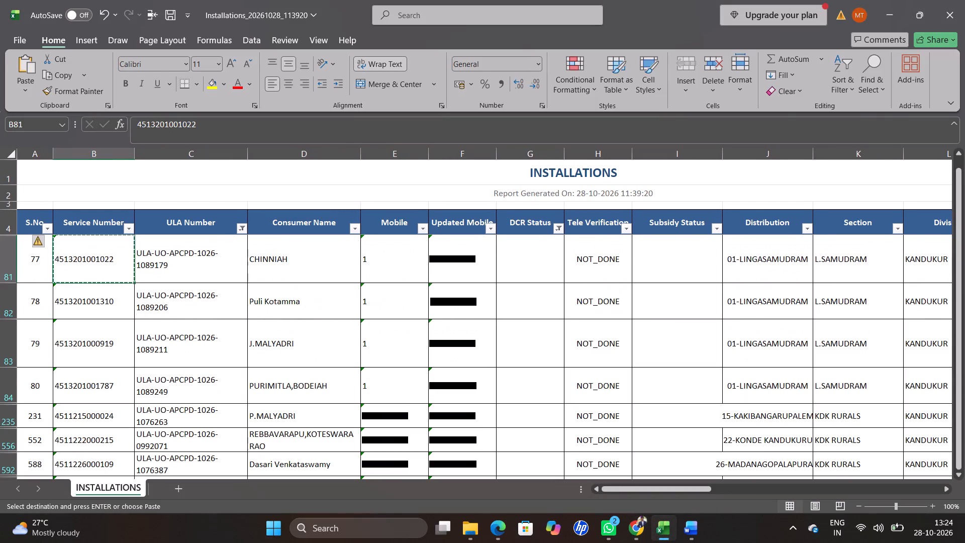
pyautogui.click(629, 485)
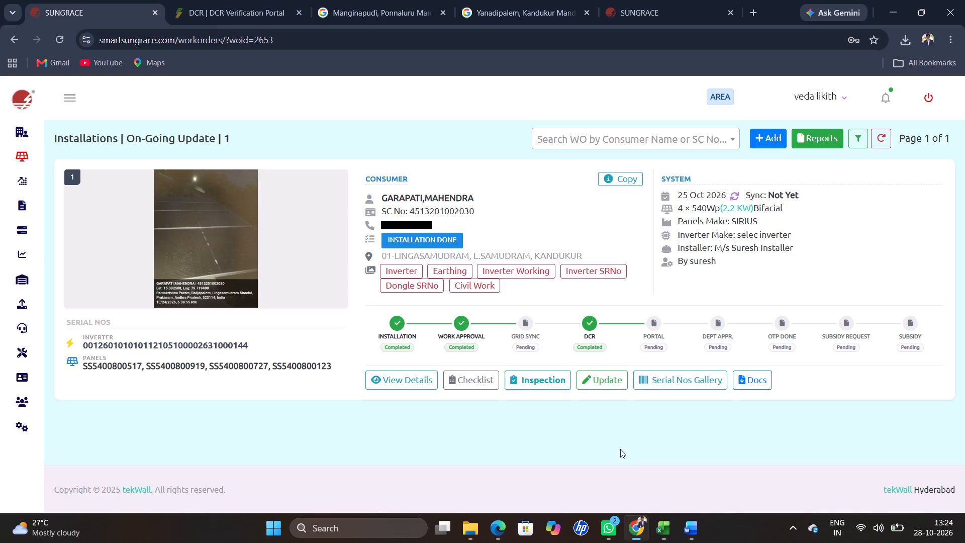
pyautogui.click(597, 135)
pyautogui.hotkey('ctrl', 'c')
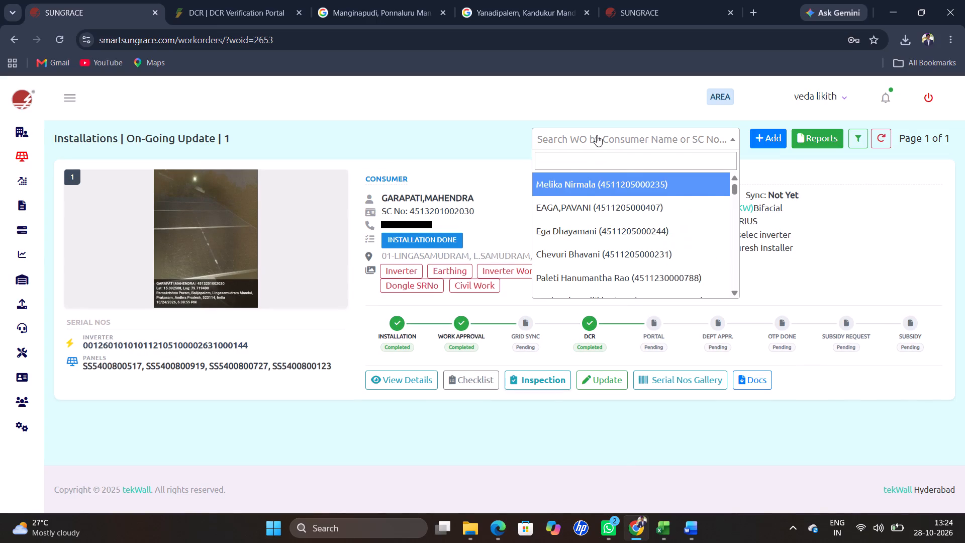
pyautogui.click(610, 184)
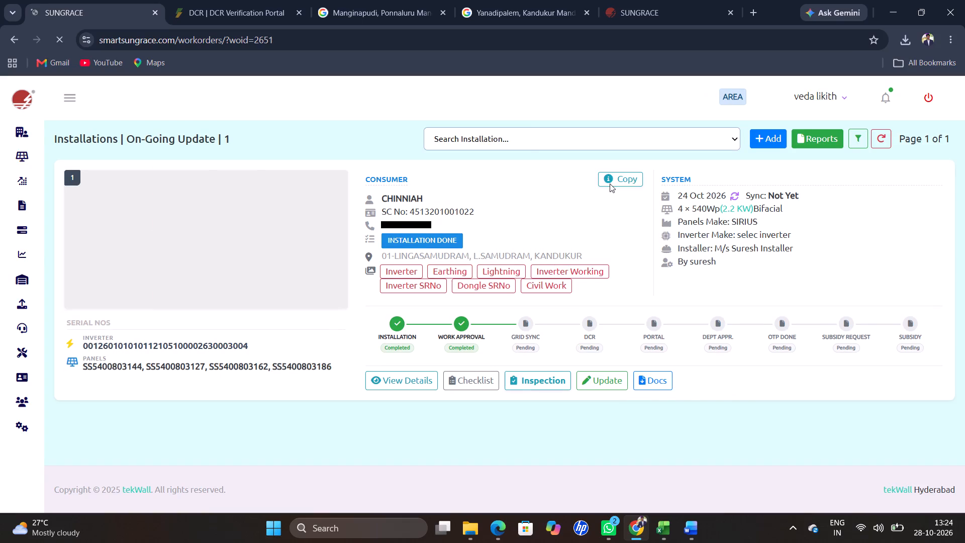
# Open the installation's Quick Copy Details and copy its ULA Number.
pyautogui.click(612, 183)
pyautogui.click(616, 178)
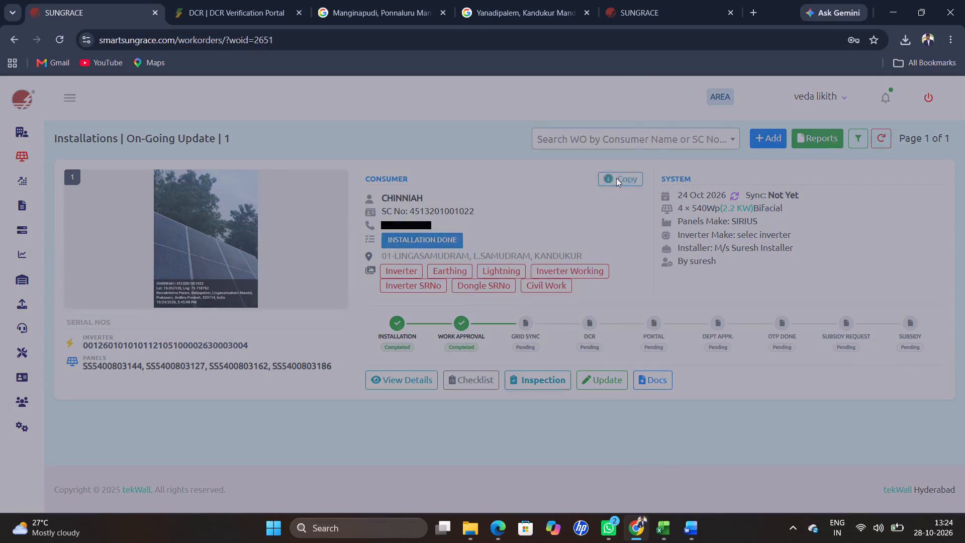
pyautogui.click(609, 231)
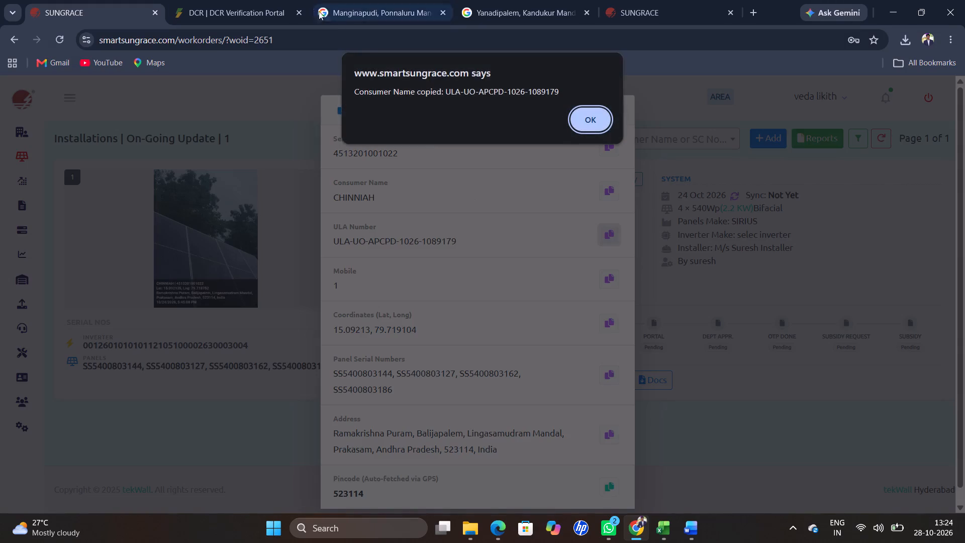
# In the DCR Verification Portal, close the viewed certificate and start a new B2C DCR with the copied ULA number as Consumer Application Number.
pyautogui.moveTo(264, 0); pyautogui.dragTo(257, 4)
pyautogui.click(849, 114)
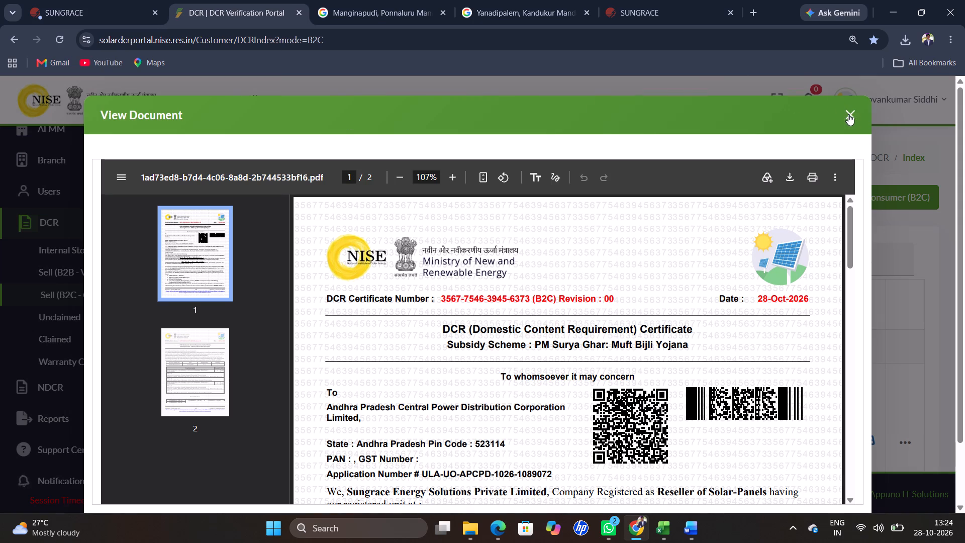
pyautogui.click(842, 188)
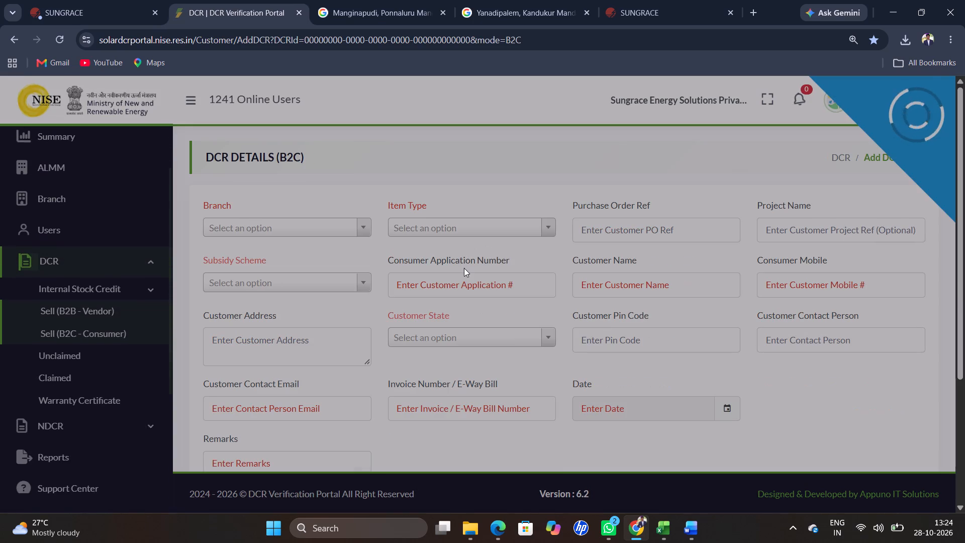
pyautogui.click(461, 279)
pyautogui.hotkey('ctrl', 'v')
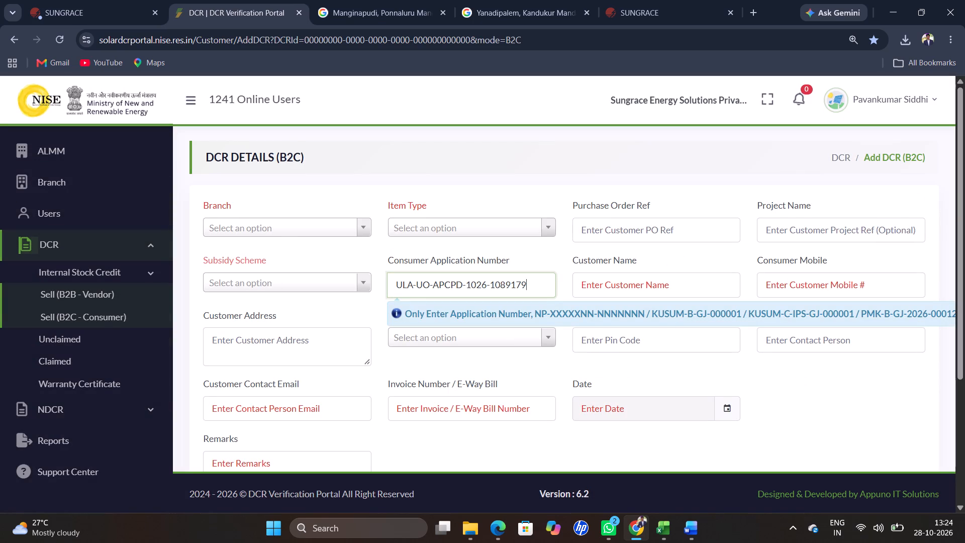
# Set the branch to Andhra Pradesh - 2/06, the subsidy scheme to PM Surya Ghar: Muft Bijli Yojana, and the item type to Solar Panels.
pyautogui.click(283, 226)
pyautogui.click(265, 293)
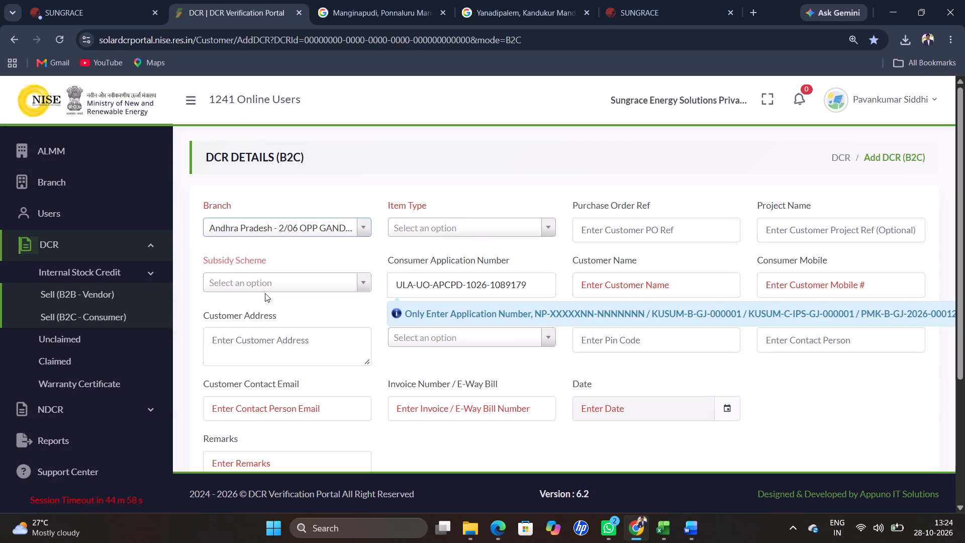
pyautogui.click(267, 275)
pyautogui.click(278, 394)
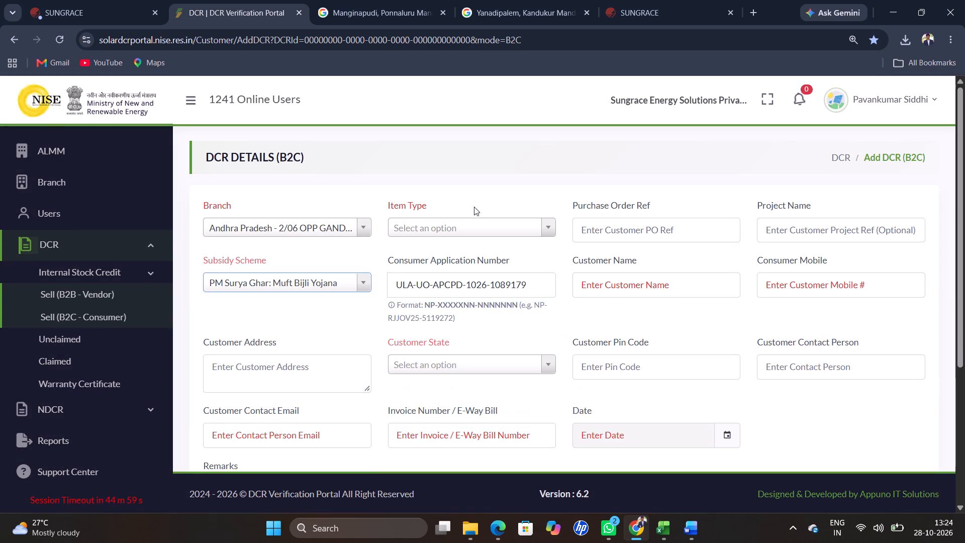
pyautogui.click(461, 220)
pyautogui.click(431, 281)
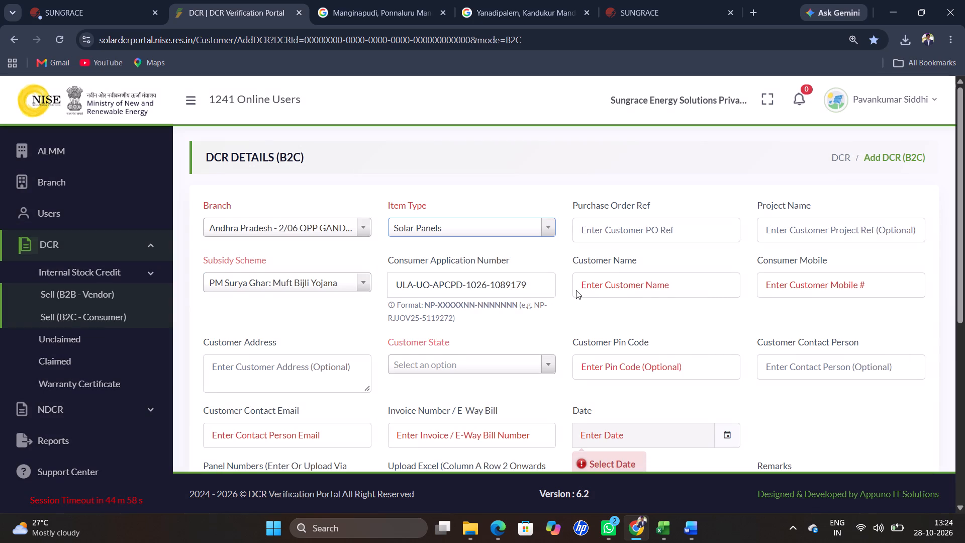
# Fill the Customer Name with Andhra Pradesh Central Power Distribution Corporation Limited, copied from the Kandukuru subsidy scheme Word document.
pyautogui.click(600, 294)
pyautogui.click(699, 486)
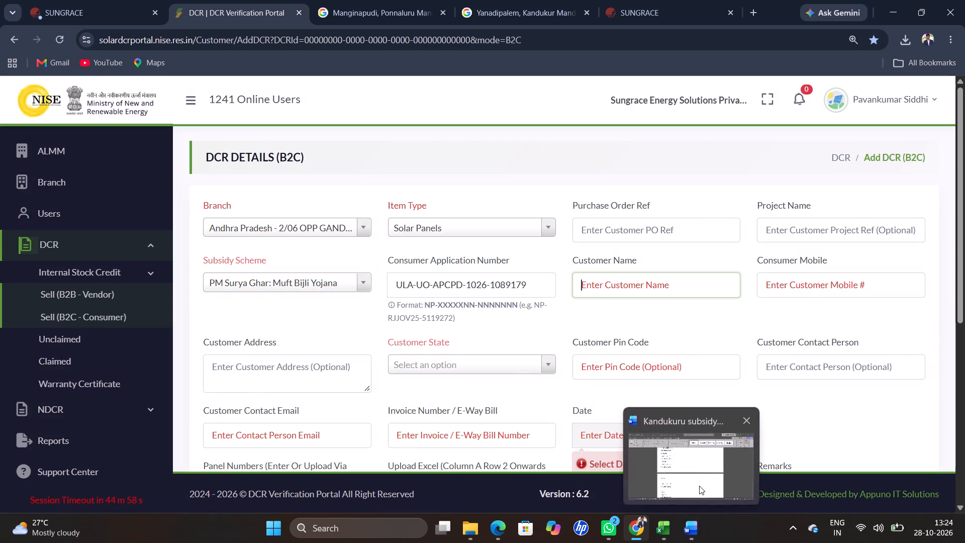
pyautogui.scroll(4, 375, 291)
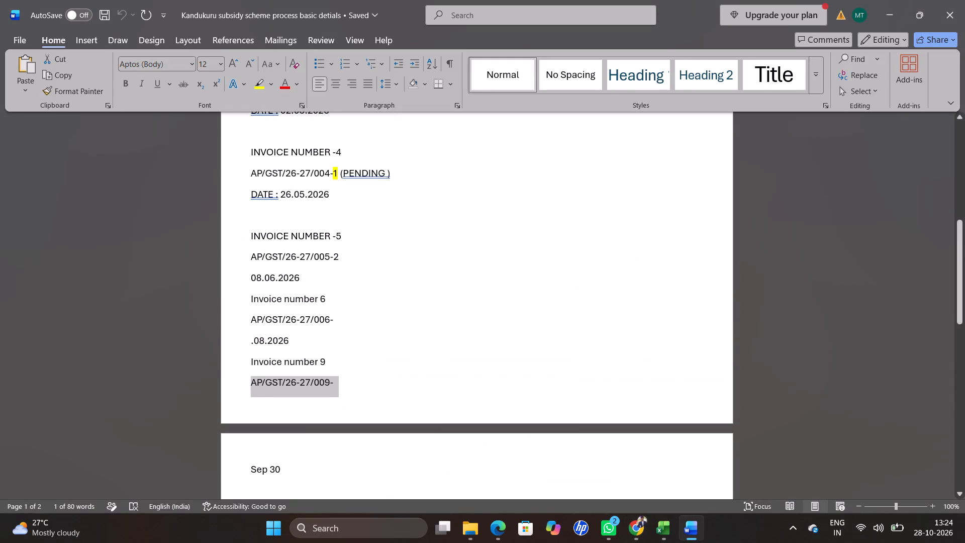
pyautogui.scroll(9, 313, 276)
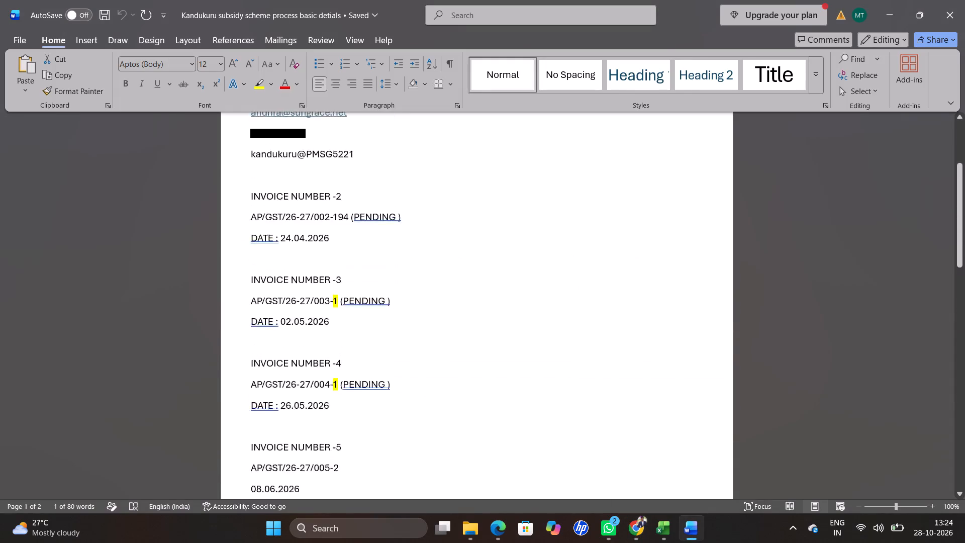
pyautogui.scroll(7, 314, 276)
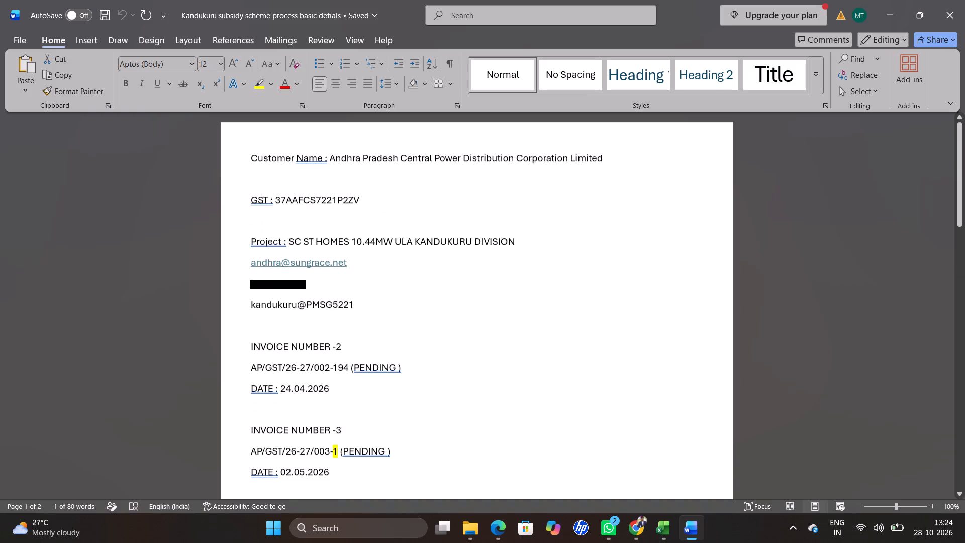
pyautogui.moveTo(334, 160); pyautogui.dragTo(624, 173)
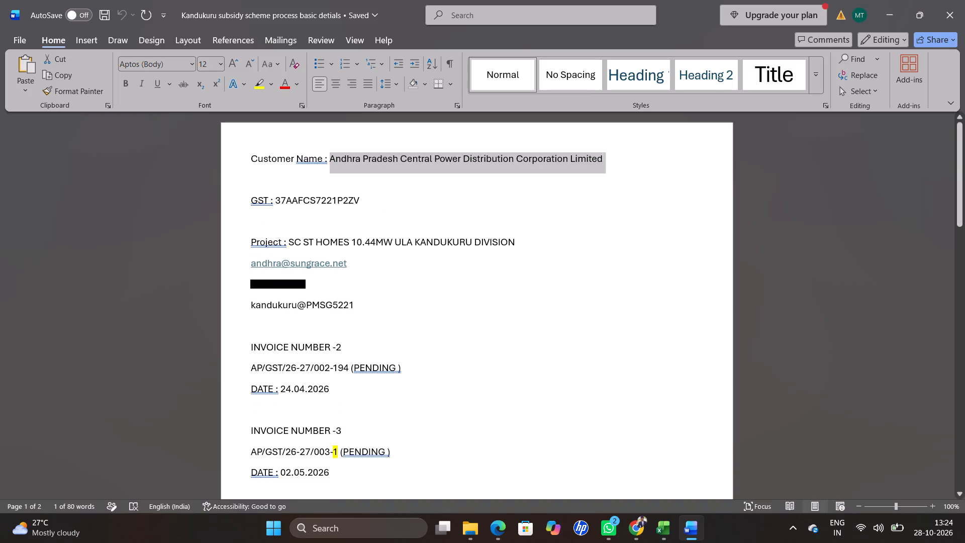
pyautogui.moveTo(624, 173); pyautogui.dragTo(622, 173)
pyautogui.hotkey('ctrl', 'c')
pyautogui.click(639, 456)
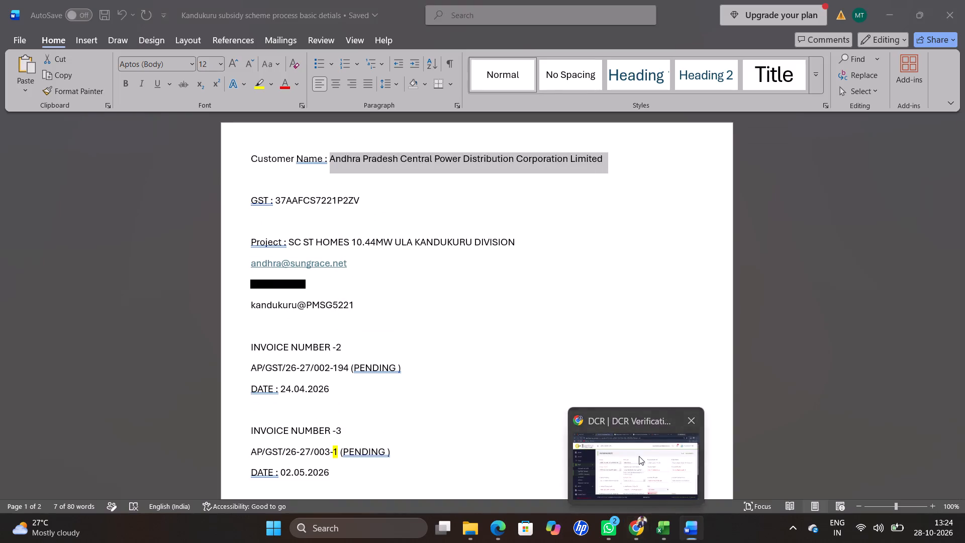
pyautogui.hotkey('ctrl', 'v')
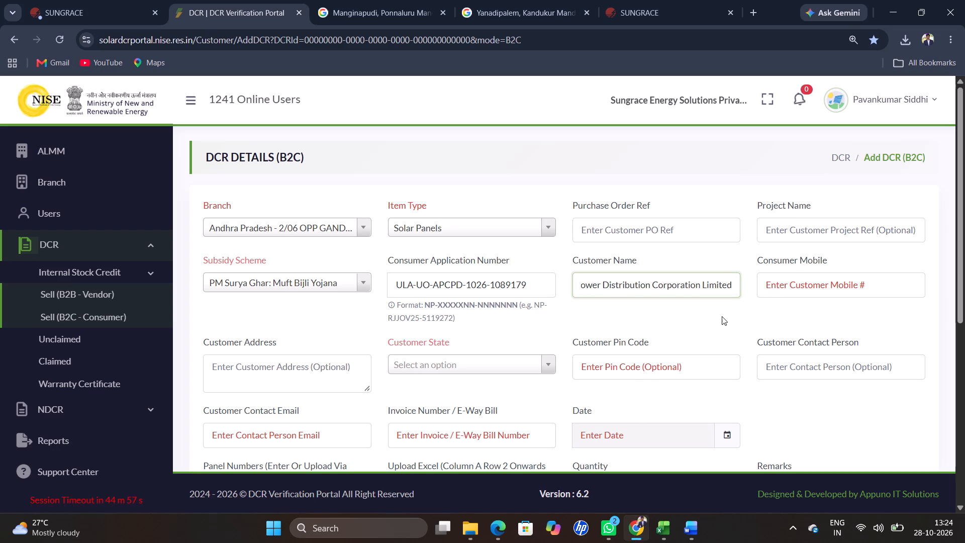
pyautogui.click(792, 228)
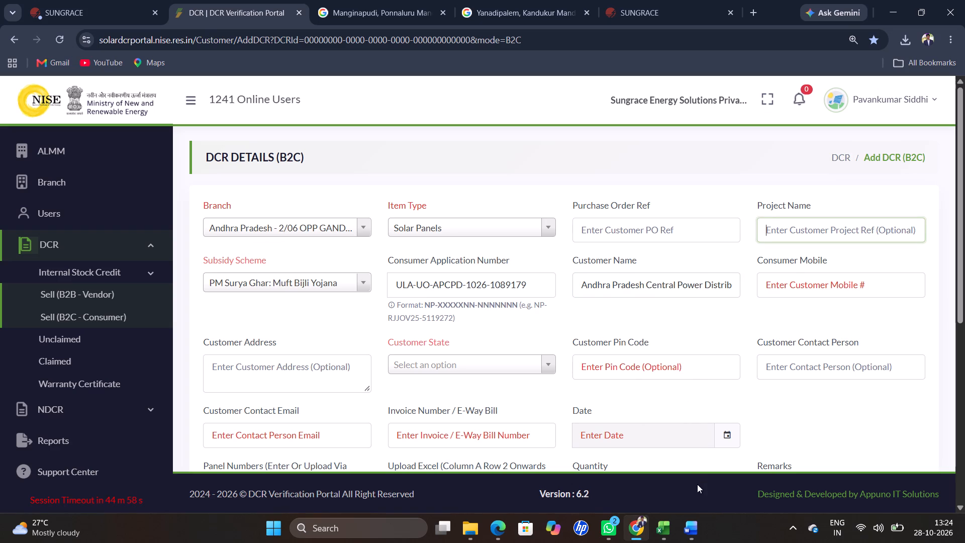
pyautogui.click(679, 495)
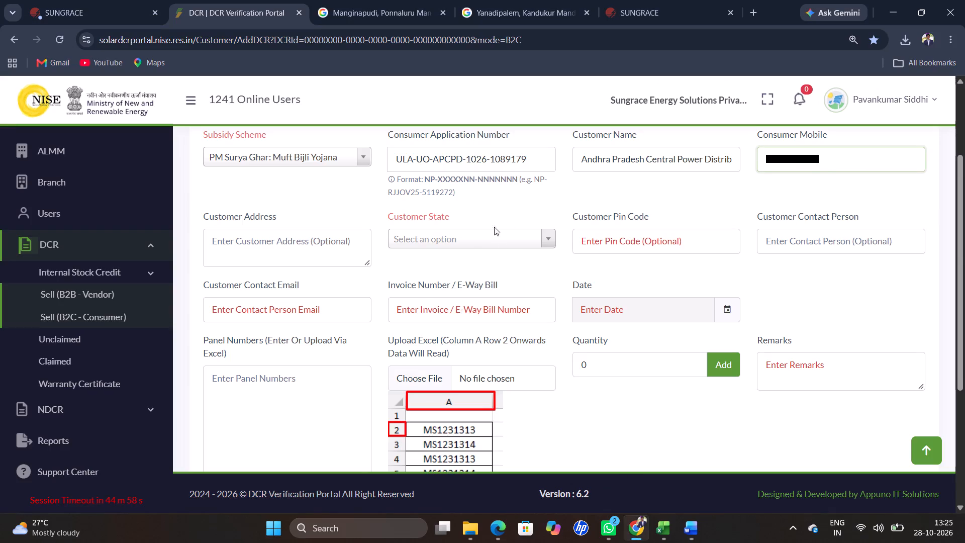
# Set the Customer State to Andhra Pradesh (37).
pyautogui.click(475, 245)
pyautogui.click(437, 327)
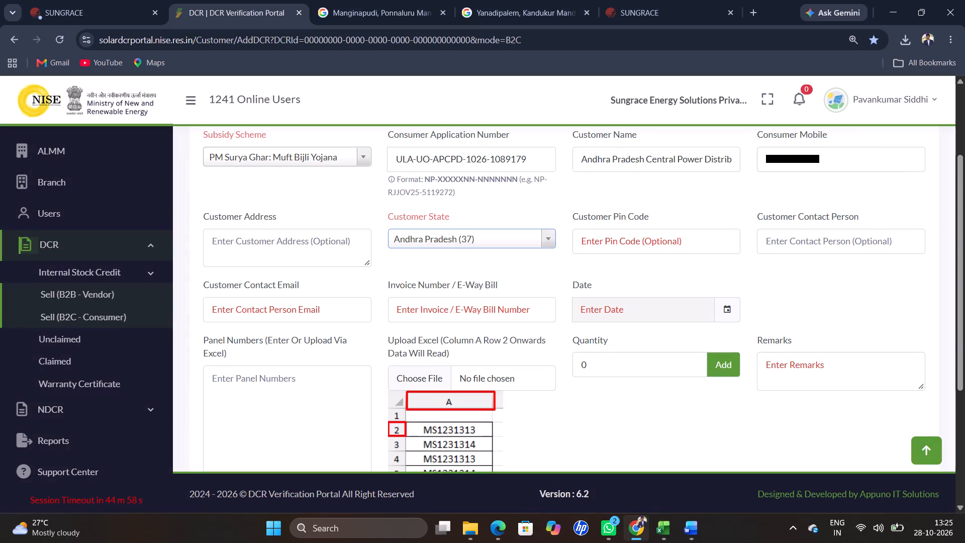
# Fill the Customer Contact Email with the contact e-mail copied from the Kandukuru subsidy scheme Word document.
pyautogui.click(354, 310)
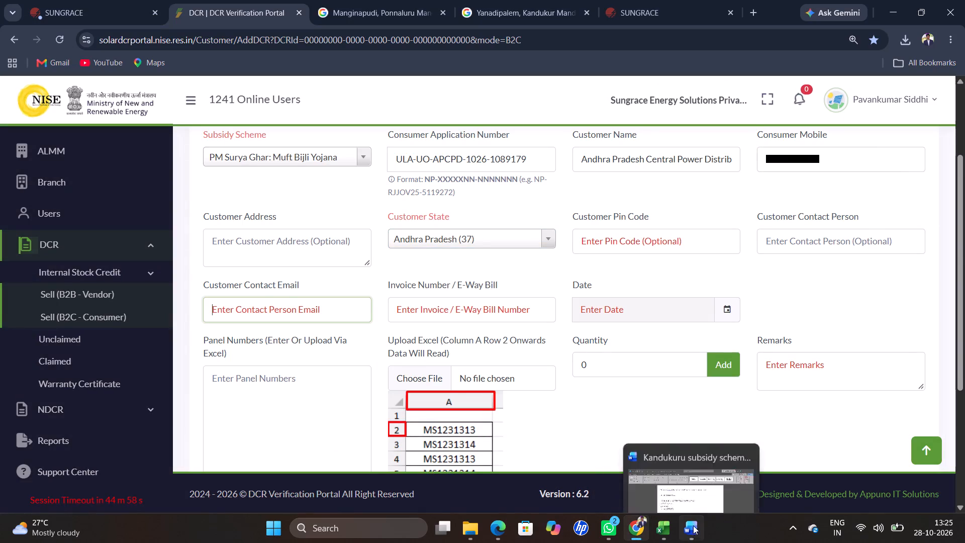
pyautogui.click(685, 496)
pyautogui.moveTo(372, 272); pyautogui.dragTo(365, 271)
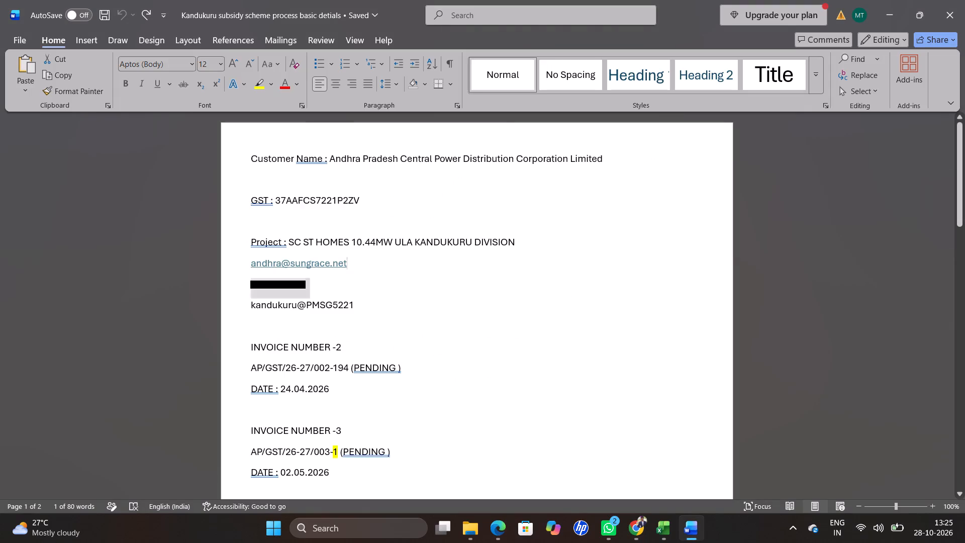
# Copy the contact e-mail from the Kandukuru subsidy scheme Word document into the form's Customer Contact Email.
pyautogui.moveTo(365, 271); pyautogui.dragTo(227, 273)
pyautogui.hotkey('ctrl', 'c')
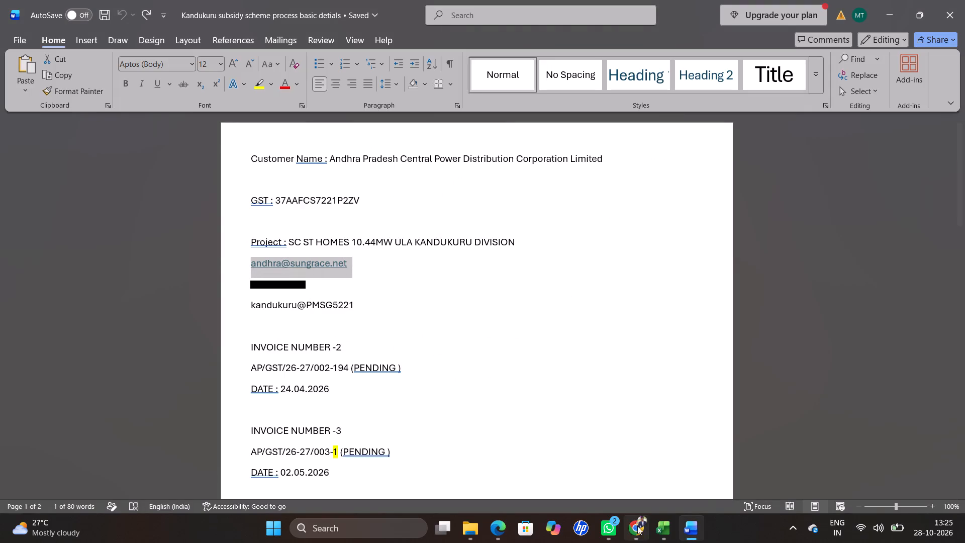
pyautogui.click(616, 465)
pyautogui.hotkey('ctrl', 'v')
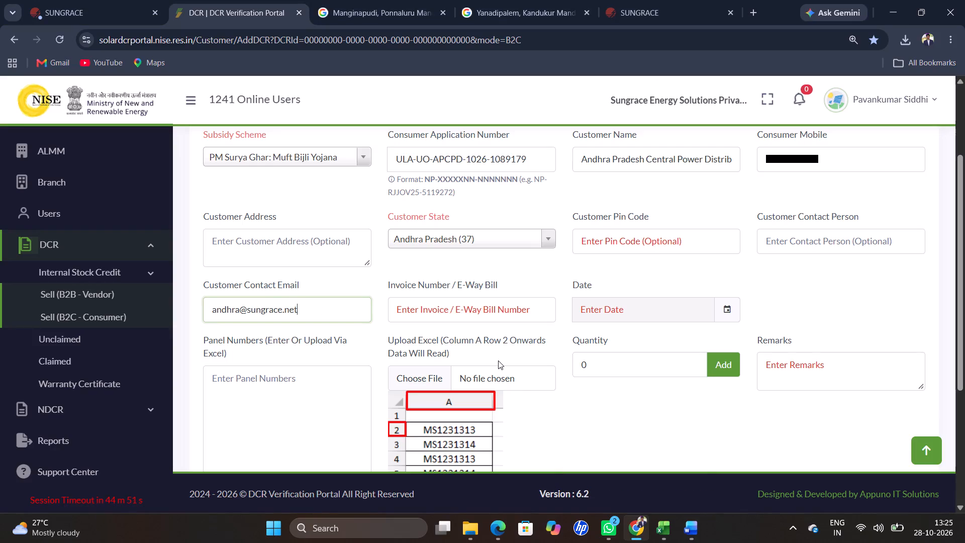
# Fill the Invoice Number / E-Way Bill with the invoice 9 prefix AP/GST/26-27/009- copied from the Kandukuru subsidy scheme Word document.
pyautogui.moveTo(477, 311); pyautogui.dragTo(484, 309)
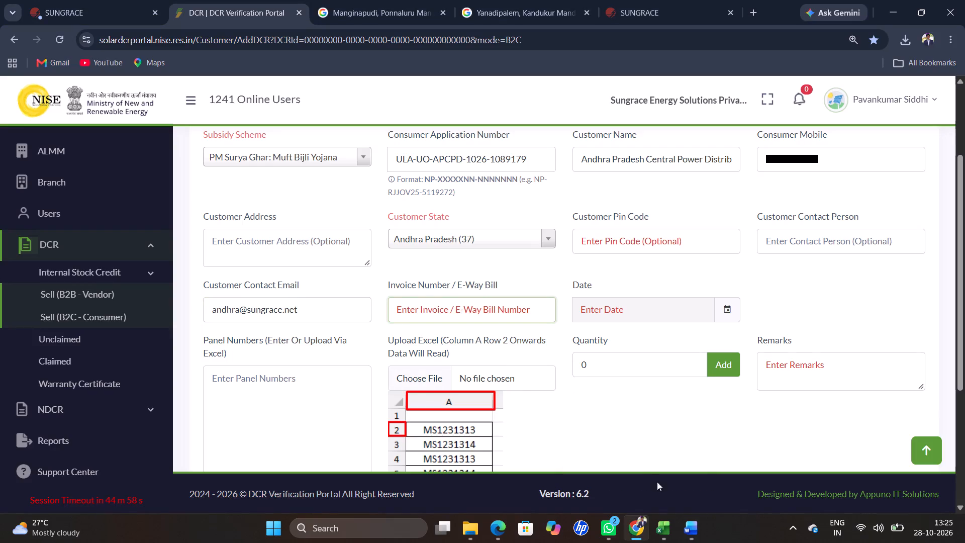
pyautogui.click(672, 490)
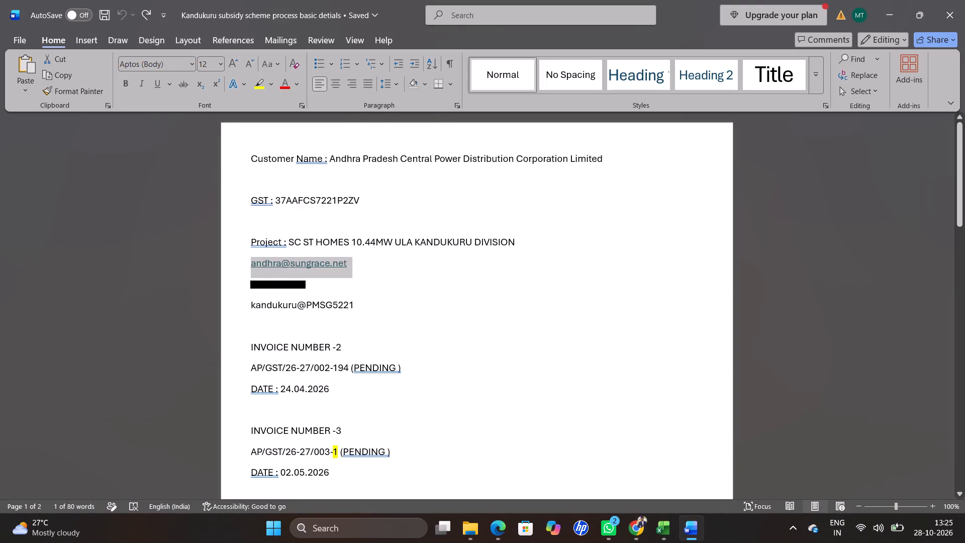
pyautogui.scroll(-13, 415, 321)
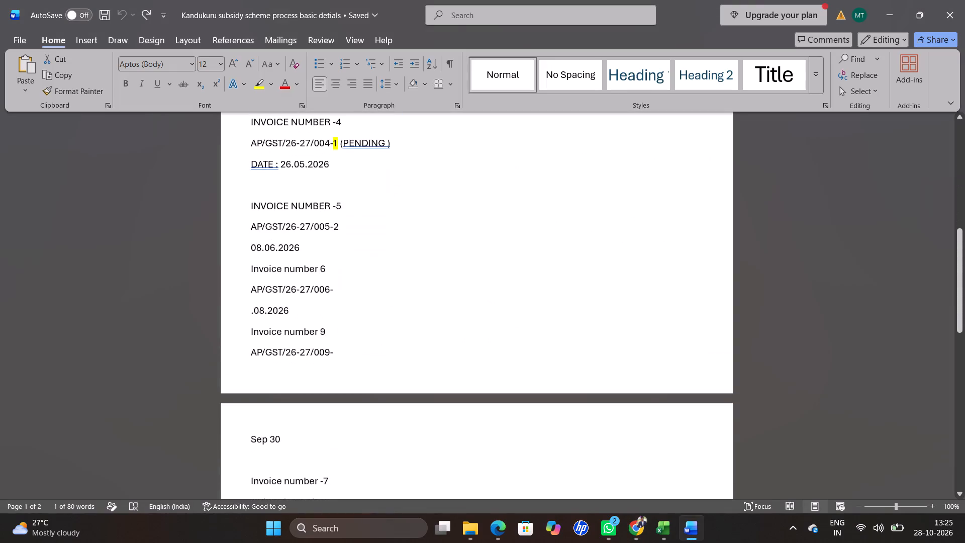
pyautogui.moveTo(340, 352); pyautogui.dragTo(226, 357)
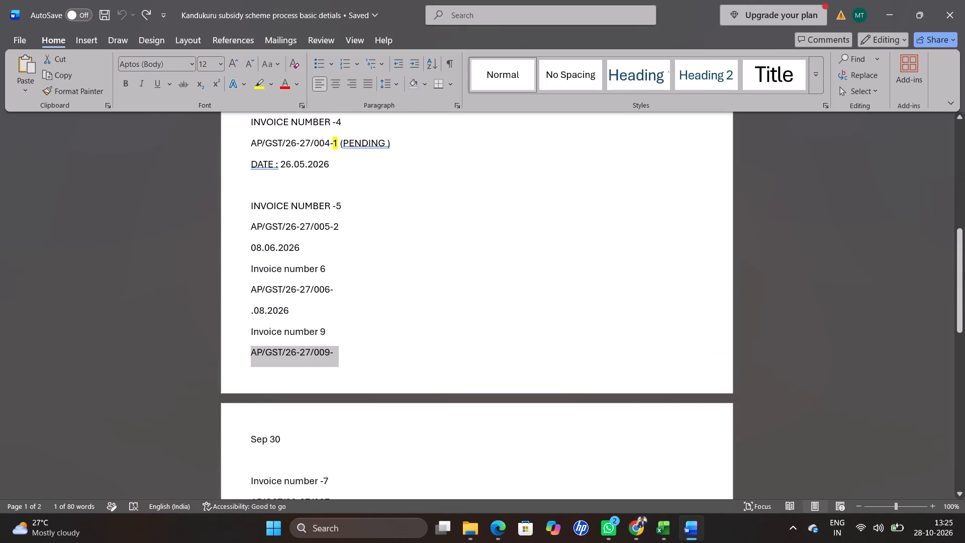
pyautogui.hotkey('ctrl', 'c')
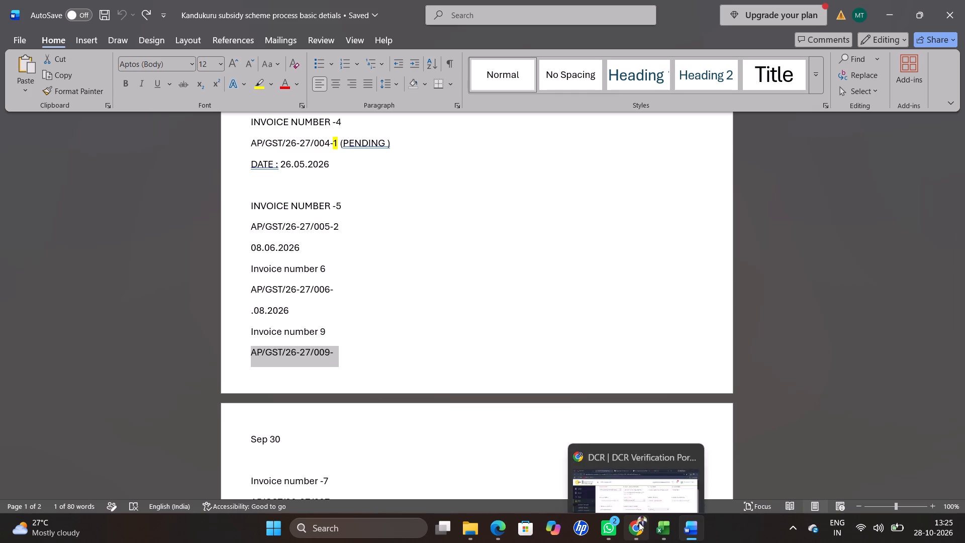
pyautogui.click(618, 459)
pyautogui.hotkey('ctrl', 'v')
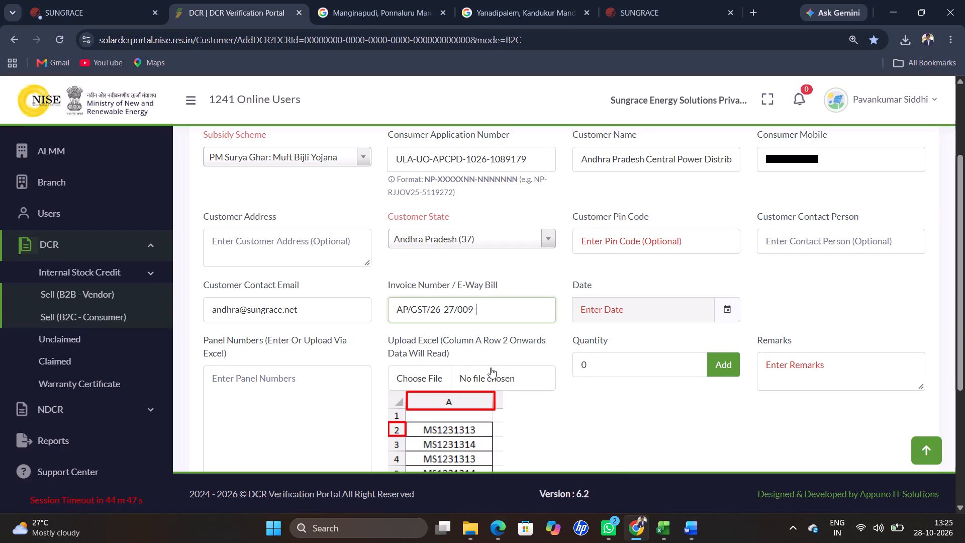
# Complete the Invoice Number / E-Way Bill as AP/GST/26-27/009-234.
pyautogui.write('23')
pyautogui.press('4')
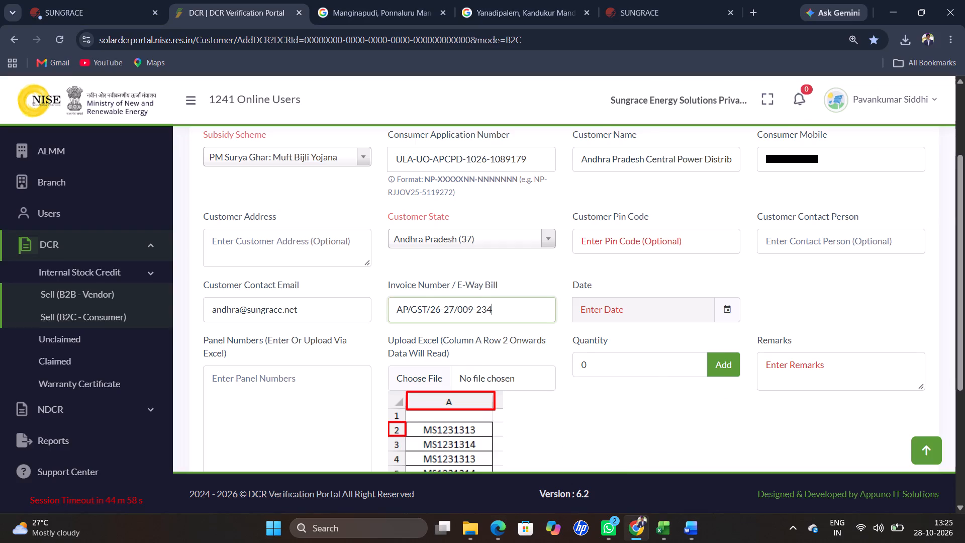
# Set the invoice date to 30-Sep-2026.
pyautogui.click(601, 316)
pyautogui.click(586, 342)
pyautogui.click(582, 332)
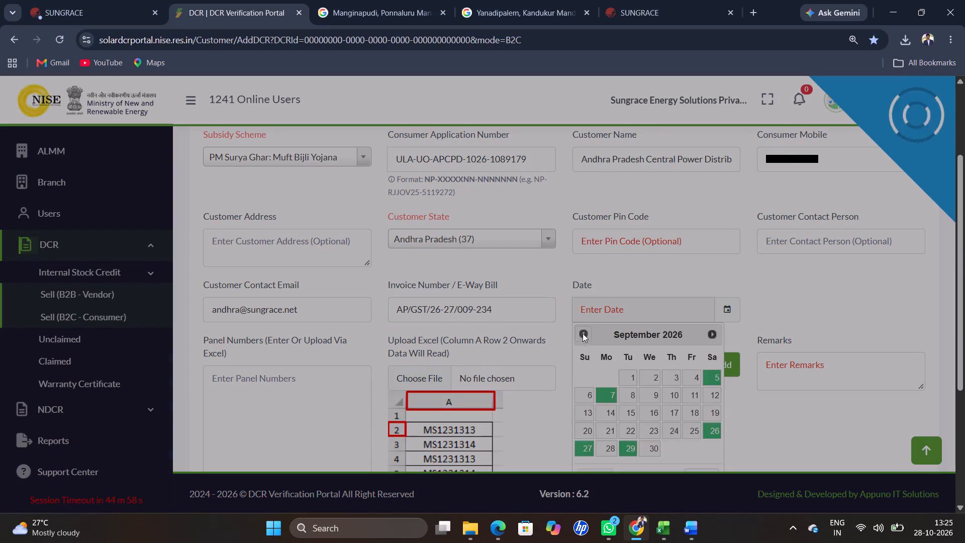
pyautogui.doubleClick(655, 445)
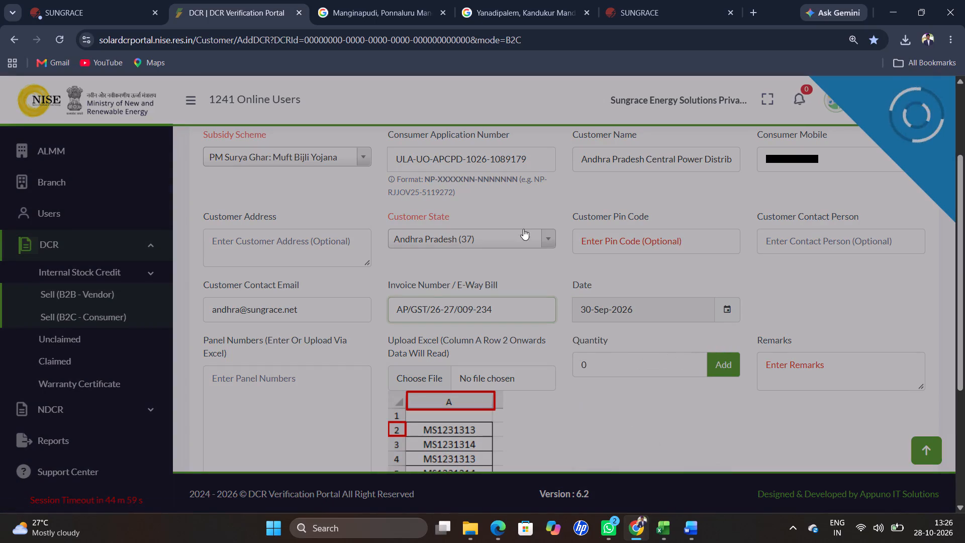
pyautogui.scroll(-3, 496, 187)
pyautogui.click(274, 264)
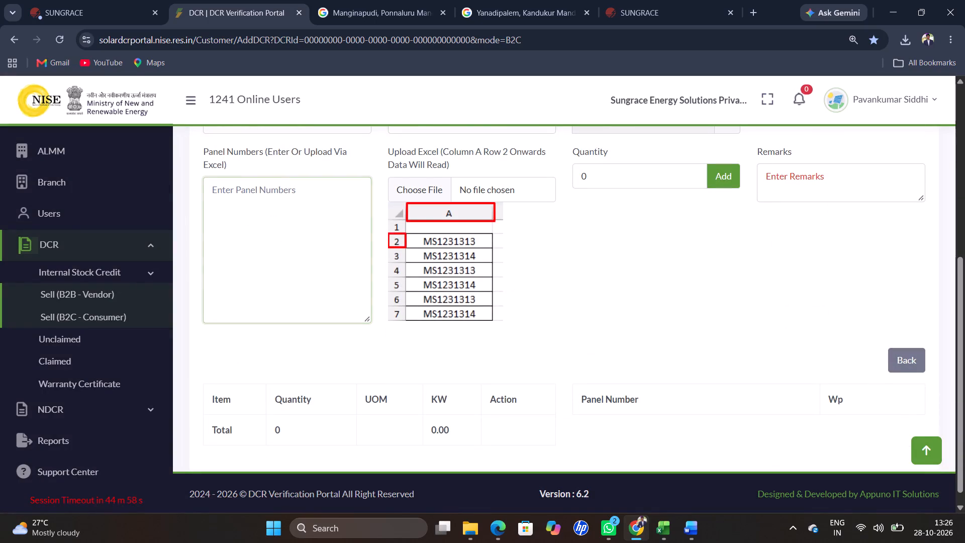
pyautogui.click(89, 11)
pyautogui.click(596, 122)
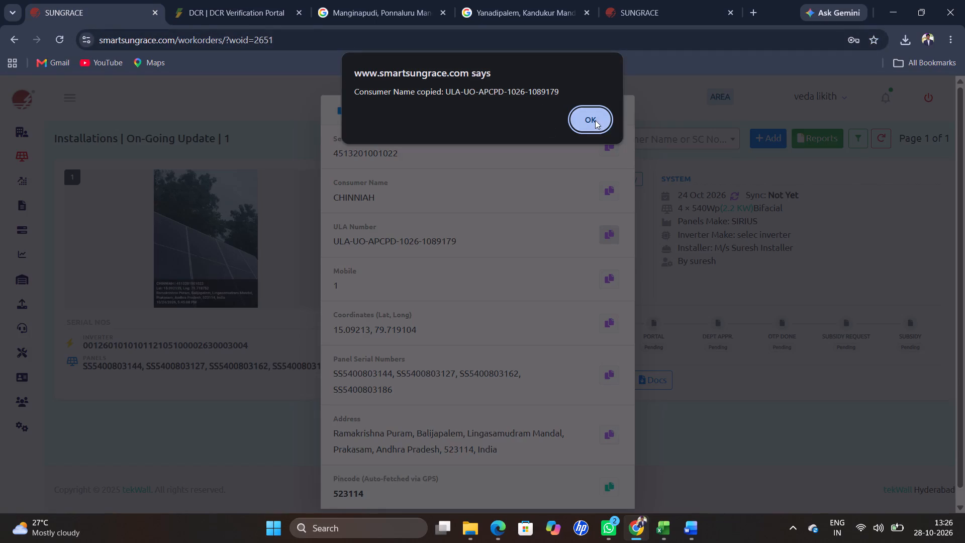
pyautogui.click(618, 369)
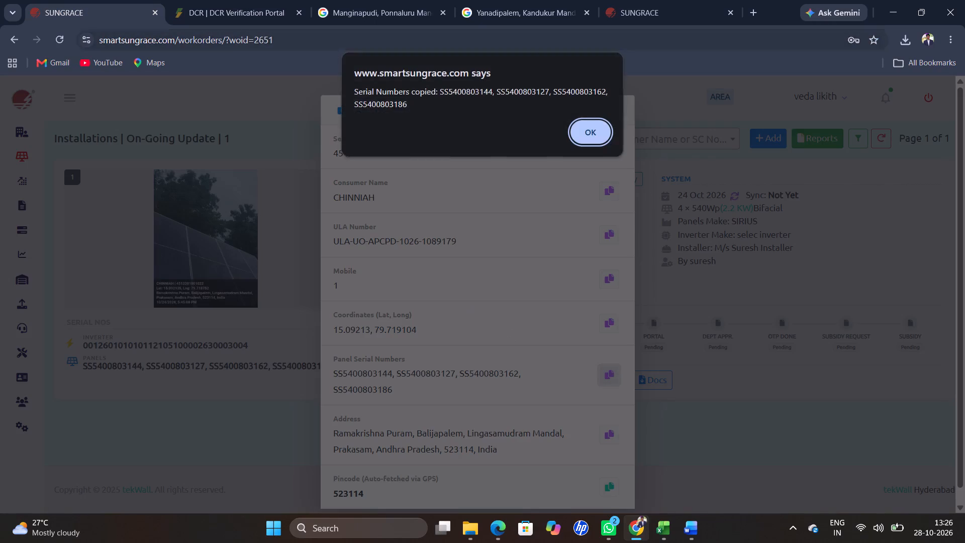
pyautogui.click(223, 0)
pyautogui.hotkey('ctrl', 'v')
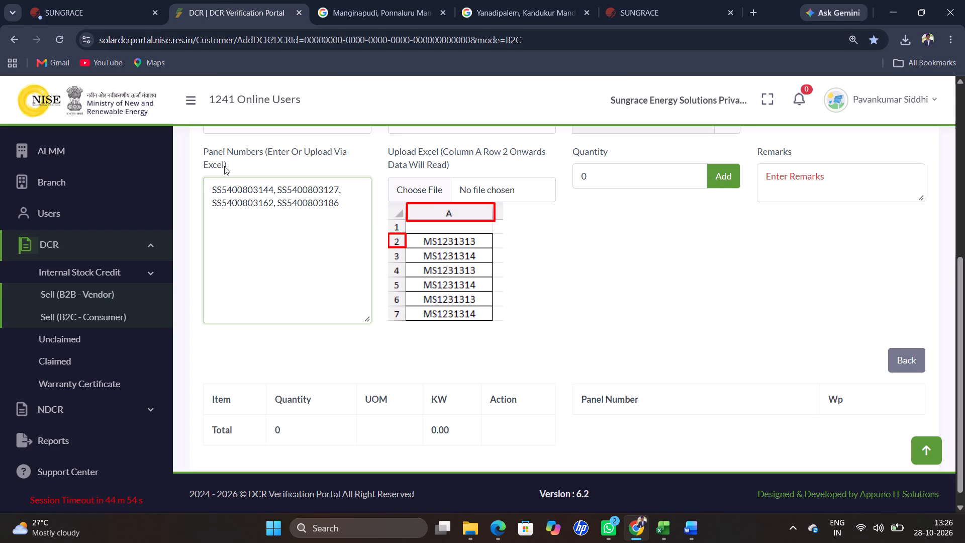
# Put each of the four panel serial numbers on its own line, removing the separating commas and spaces.
pyautogui.press('Left')
pyautogui.press('Left')
pyautogui.press('Left')
pyautogui.press('Left')
pyautogui.press('Left')
pyautogui.press('Left')
pyautogui.press('Left')
pyautogui.press('Left')
pyautogui.press('Left')
pyautogui.press('Left')
pyautogui.press('Left')
pyautogui.press('Left')
pyautogui.press('BackSpace')
pyautogui.press('BackSpace')
pyautogui.press('Return')
pyautogui.press('Up')
pyautogui.press('Up')
pyautogui.press('Up')
pyautogui.press('Up')
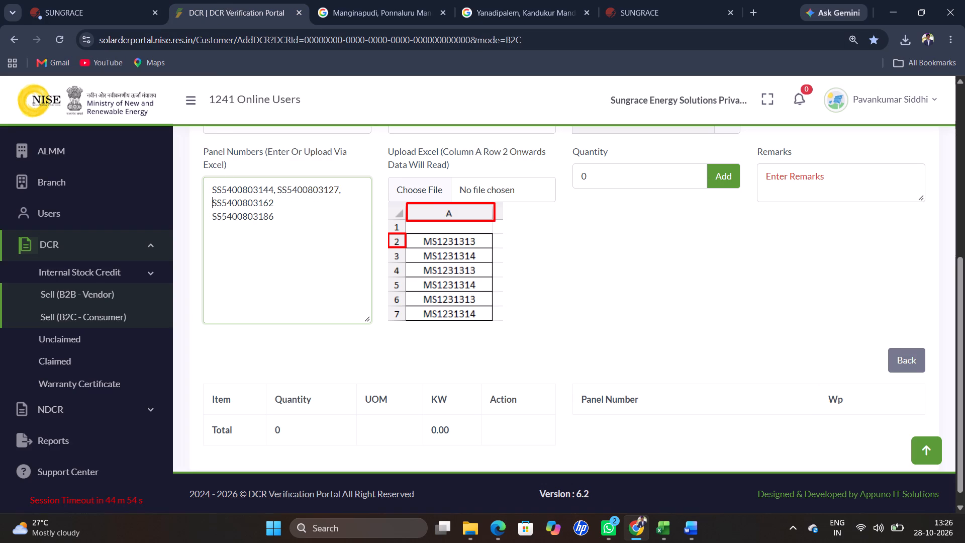
pyautogui.press('Right')
pyautogui.press('Right')
pyautogui.press('Right')
pyautogui.press('Right')
pyautogui.press('Right')
pyautogui.press('Right')
pyautogui.press('Right')
pyautogui.press('Right')
pyautogui.press('Right')
pyautogui.press('Right')
pyautogui.press('Right')
pyautogui.press('Right')
pyautogui.press('Right')
pyautogui.press('Right')
pyautogui.press('BackSpace')
pyautogui.press('BackSpace')
pyautogui.press('Return')
pyautogui.press('Right')
pyautogui.press('Right')
pyautogui.press('Right')
pyautogui.press('Right')
pyautogui.press('Right')
pyautogui.press('Right')
pyautogui.press('Right')
pyautogui.press('Right')
pyautogui.press('Right')
pyautogui.press('Right')
pyautogui.press('Right')
pyautogui.press('Right')
pyautogui.press('Right')
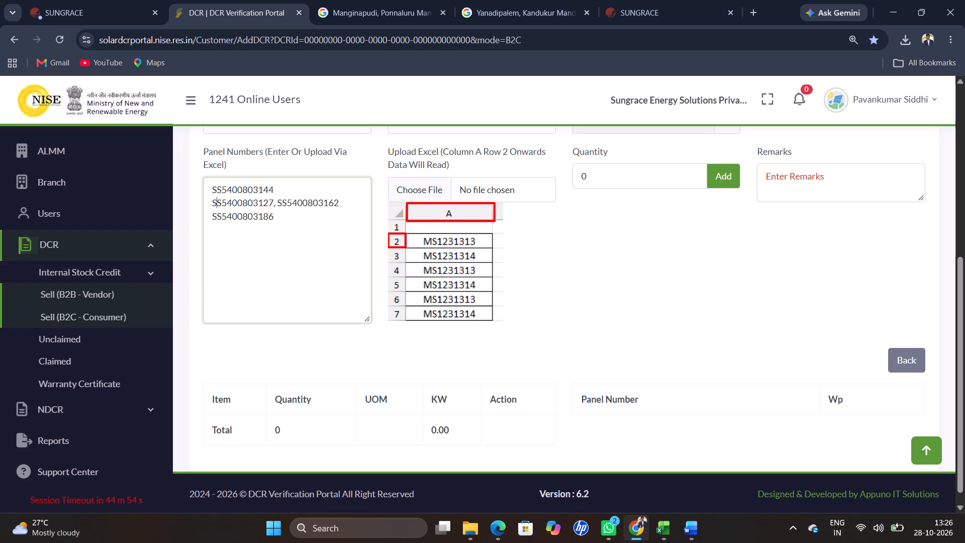
pyautogui.press('Right')
pyautogui.press('BackSpace')
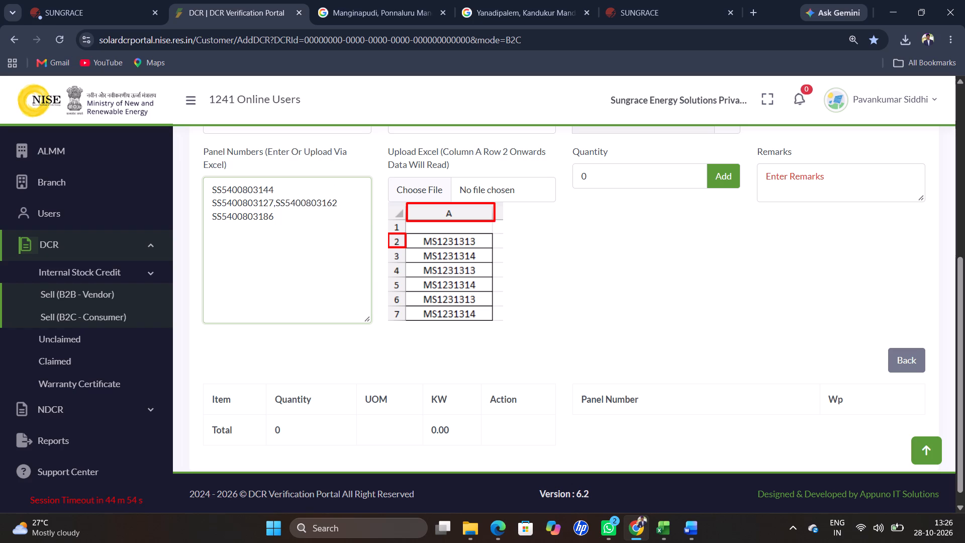
pyautogui.press('BackSpace')
pyautogui.press('Return')
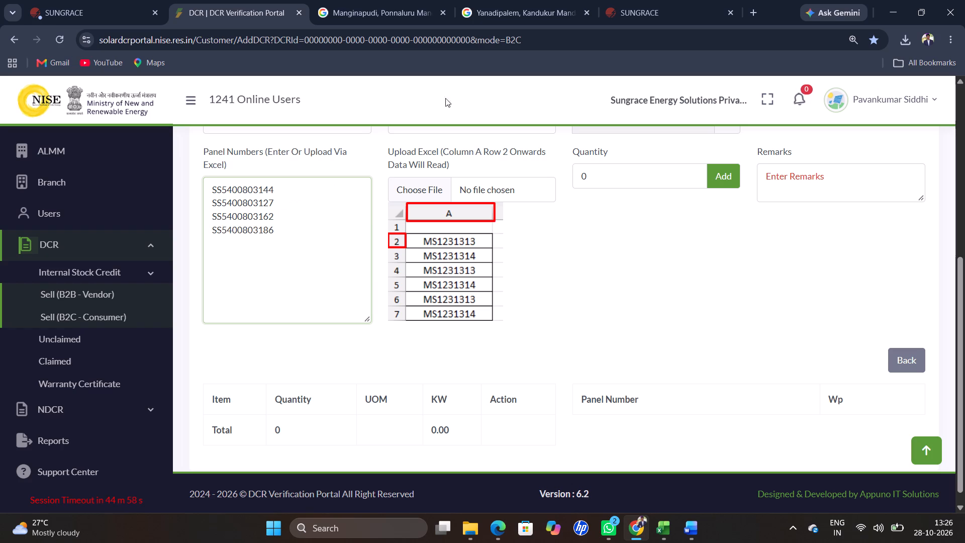
# Set the panel Quantity to 4 and add the panels to the DCR.
pyautogui.click(609, 179)
pyautogui.scroll(5, 609, 179)
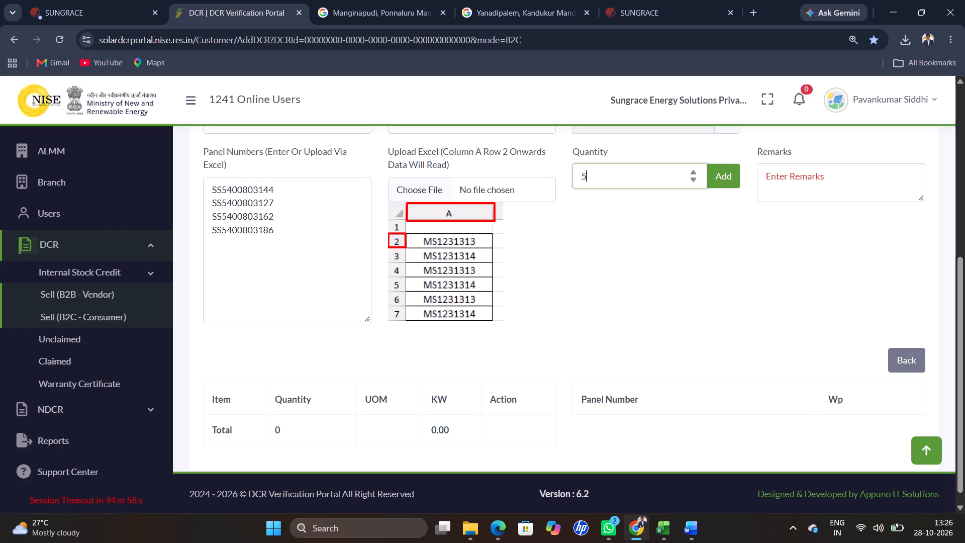
pyautogui.scroll(-1, 611, 180)
pyautogui.click(723, 188)
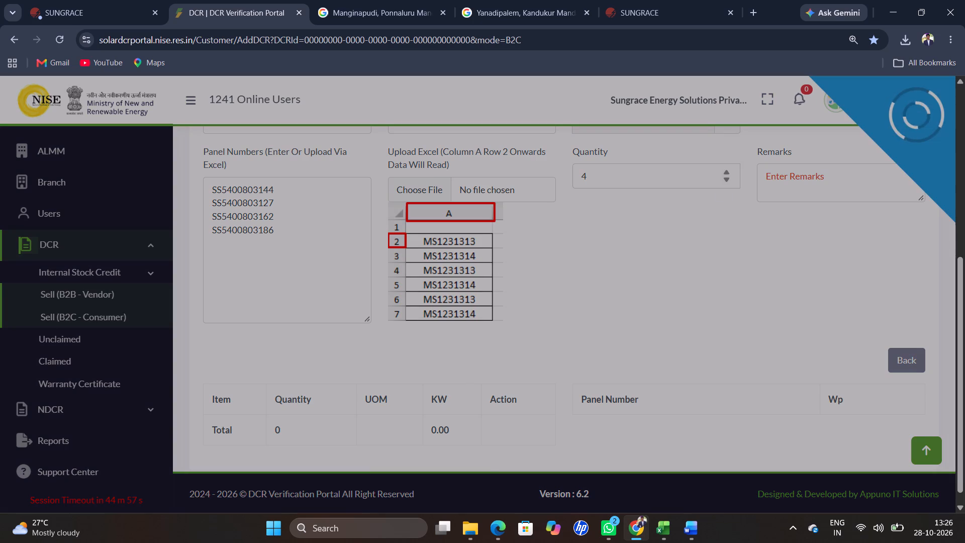
# Fill the Remarks with the installation address copied from SUNGRACE's Quick Copy Details.
pyautogui.click(794, 180)
pyautogui.click(114, 13)
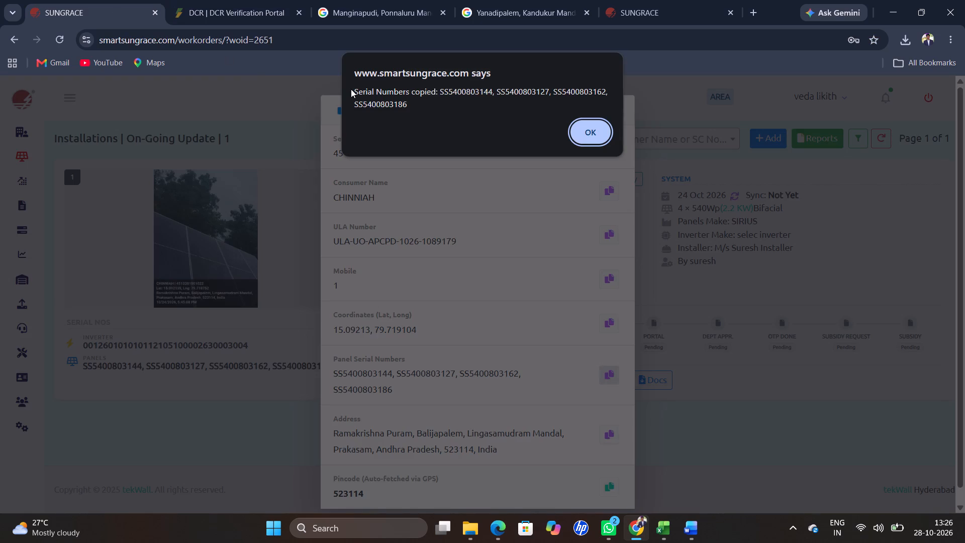
pyautogui.click(583, 125)
pyautogui.click(617, 432)
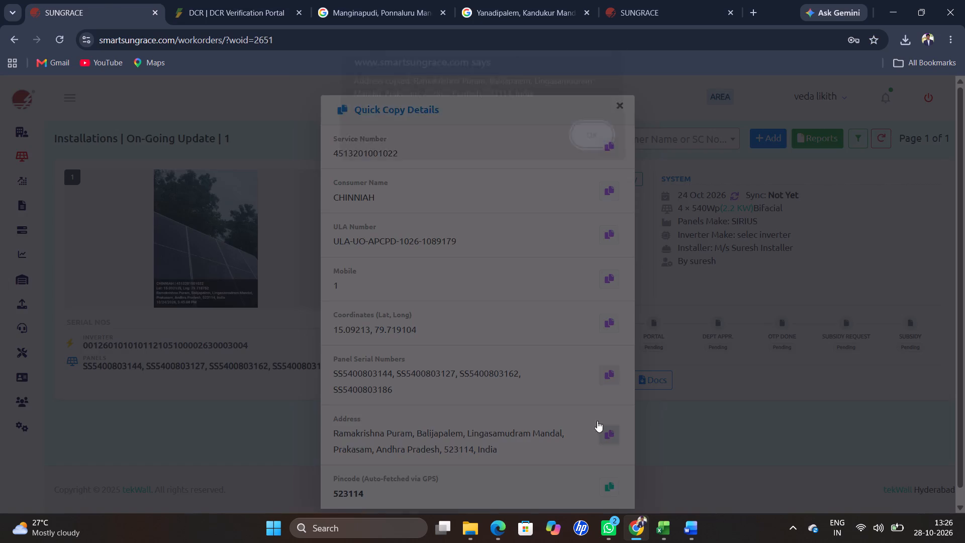
pyautogui.moveTo(251, 0); pyautogui.dragTo(254, 6)
pyautogui.hotkey('ctrl', 'v')
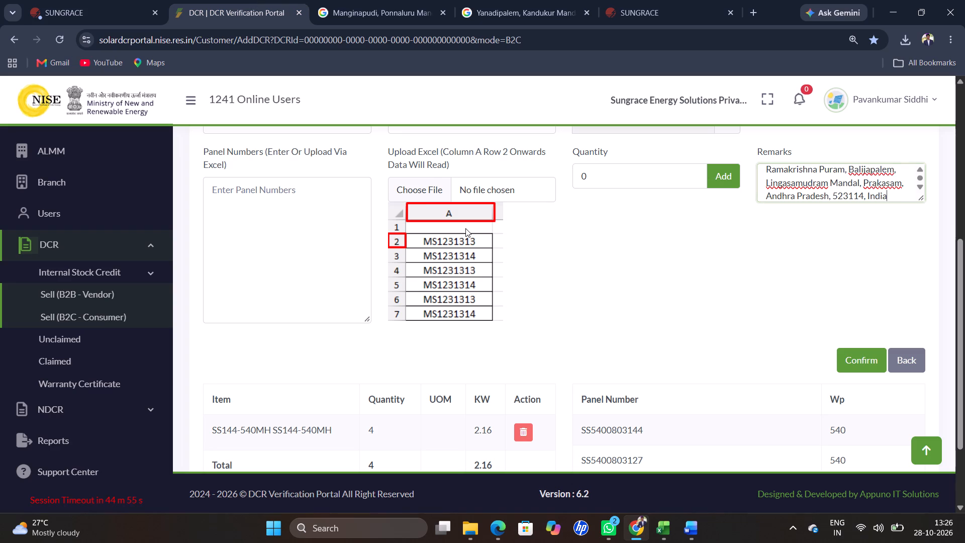
# Fill the Customer Pin Code with the auto-fetched pincode copied from SUNGRACE's Quick Copy Details.
pyautogui.scroll(2, 465, 228)
pyautogui.click(587, 179)
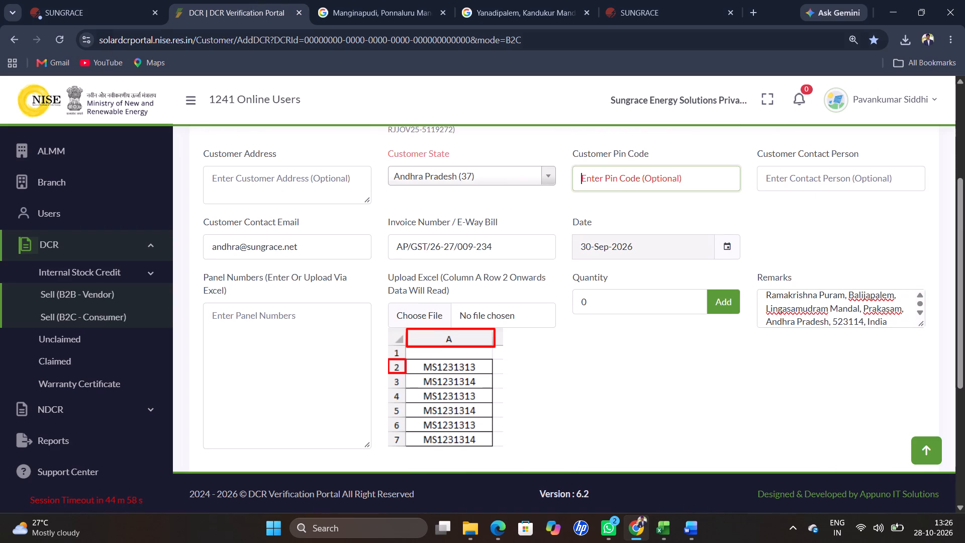
pyautogui.click(102, 1)
pyautogui.click(605, 139)
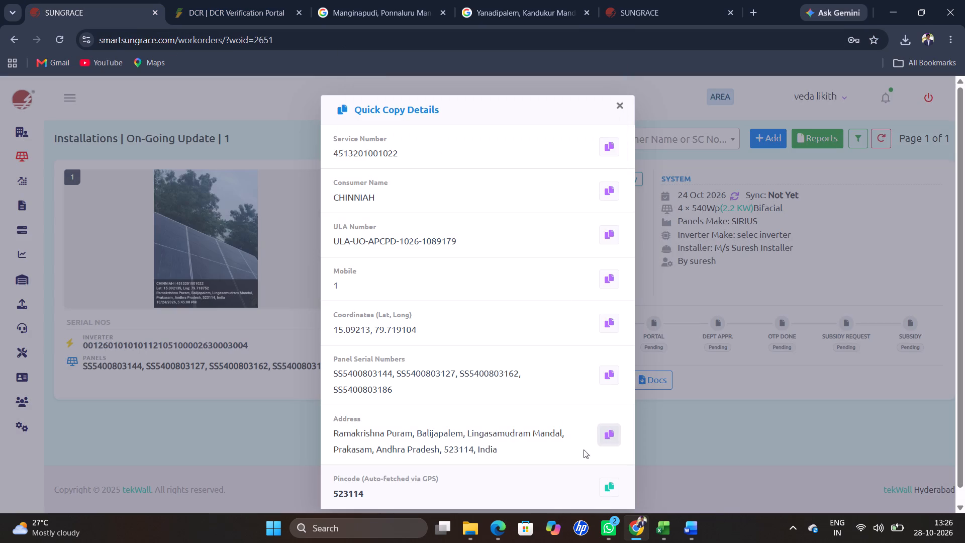
pyautogui.click(602, 481)
pyautogui.click(217, 0)
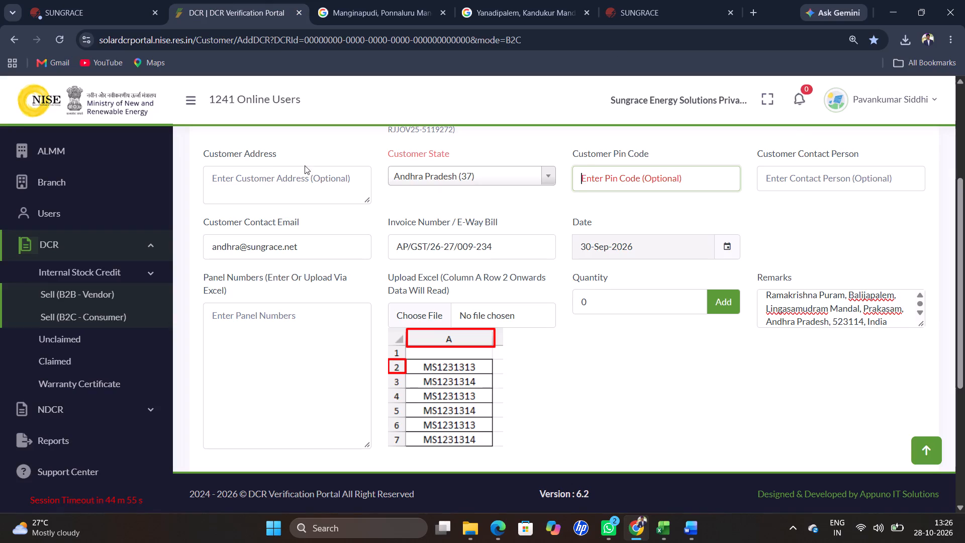
pyautogui.hotkey('ctrl', 'v')
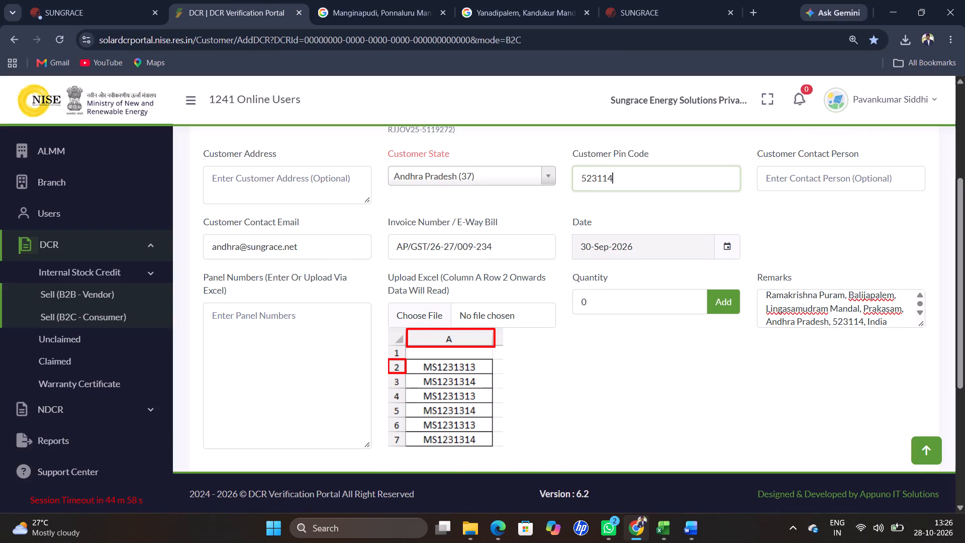
# Submit the completed B2C DCR and confirm its issue.
pyautogui.scroll(-2, 689, 266)
pyautogui.click(859, 355)
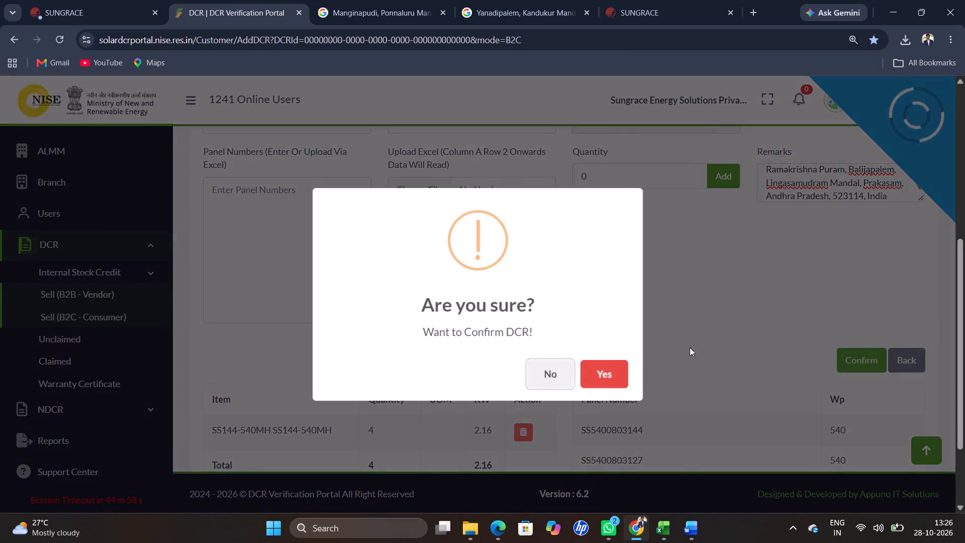
pyautogui.click(616, 375)
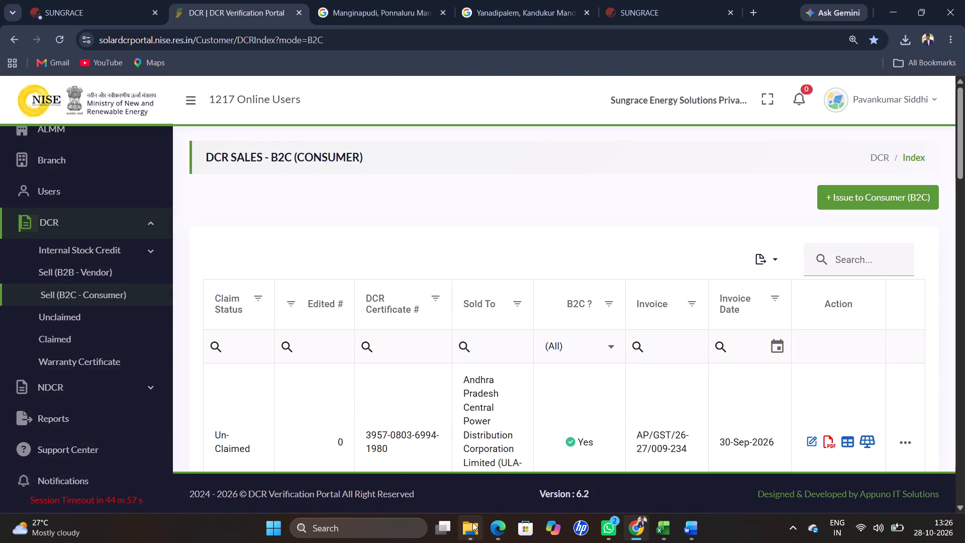
# Create a new folder named 234_ inside the DCR009 folder in File Explorer.
pyautogui.click(472, 524)
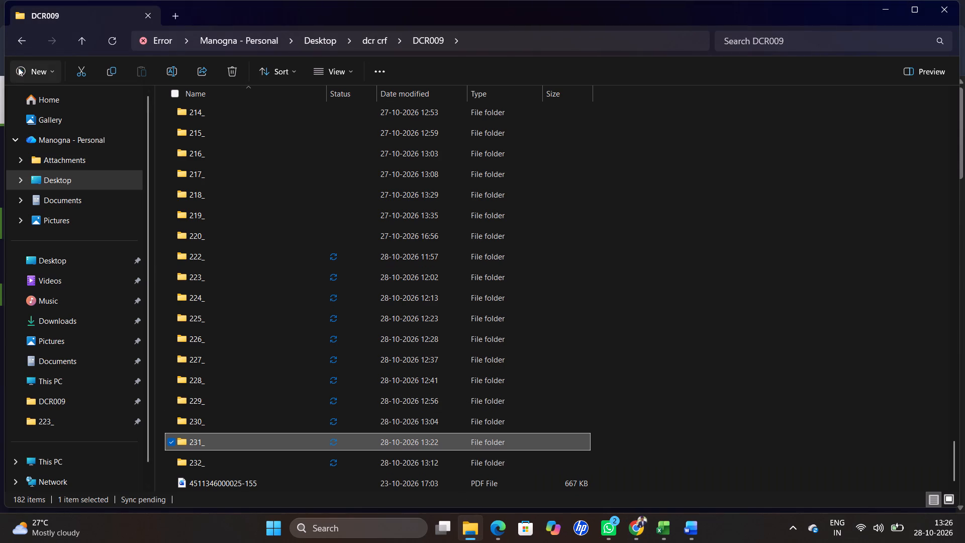
pyautogui.click(32, 71)
pyautogui.doubleClick(40, 95)
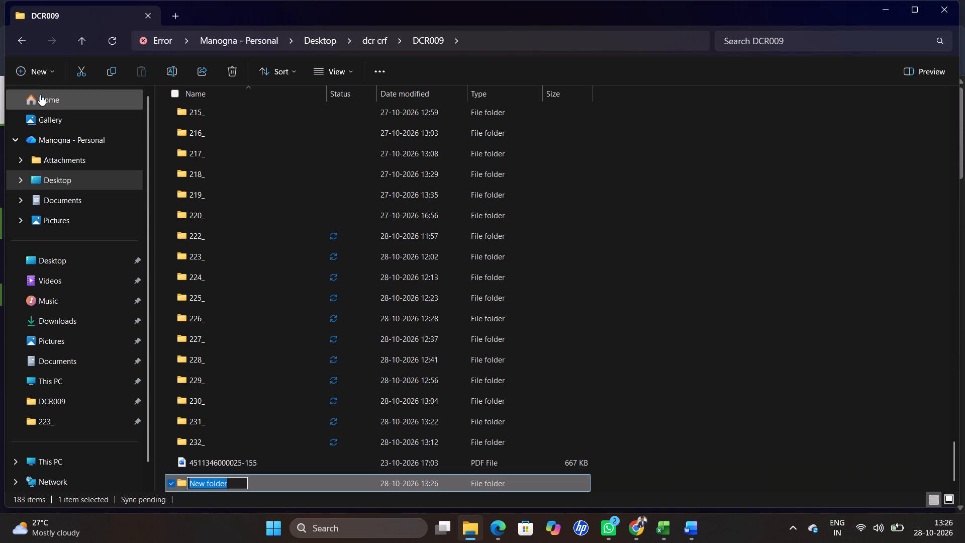
pyautogui.write('234')
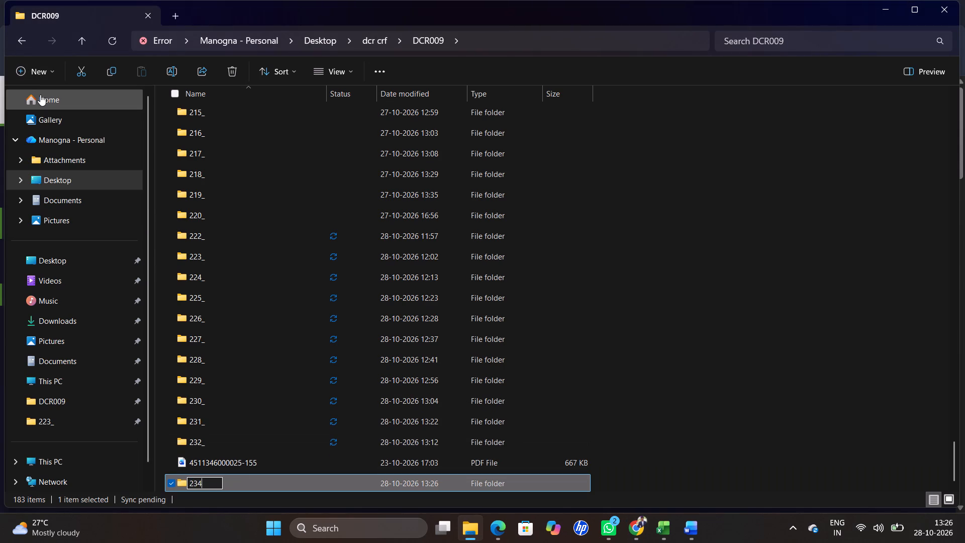
pyautogui.hotkey('shift', '_')
pyautogui.press('Return')
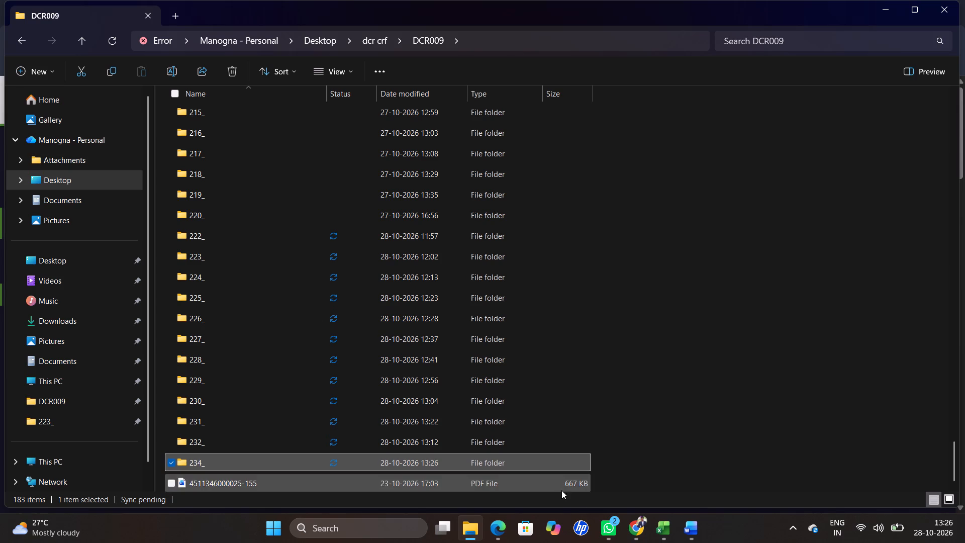
# Switch to SUNGRACE in the browser and copy the installation's Service Number from Quick Copy Details.
pyautogui.click(617, 490)
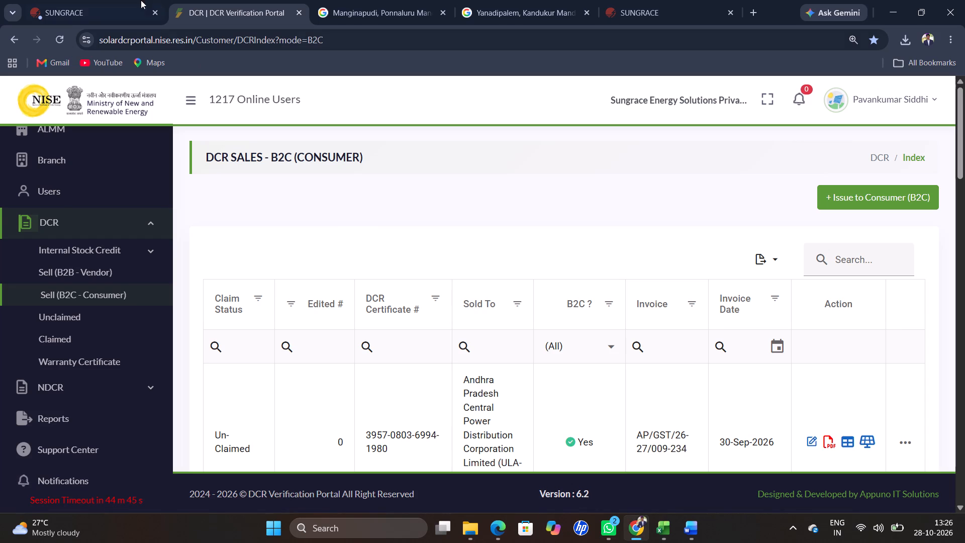
pyautogui.click(123, 0)
pyautogui.click(570, 116)
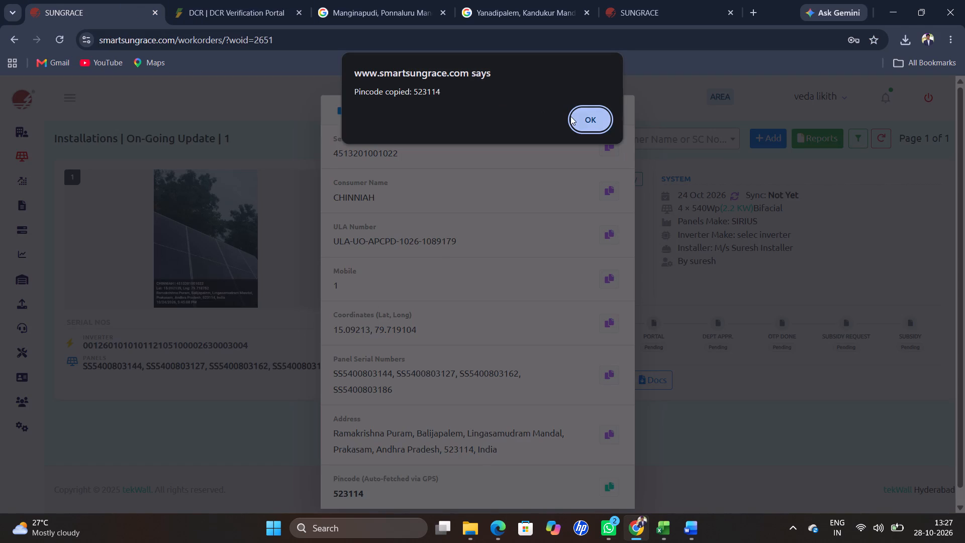
pyautogui.click(607, 145)
# Download the DCR certificate PDF for invoice 009-234, naming the file with the copied service number followed by -234.
pyautogui.click(234, 14)
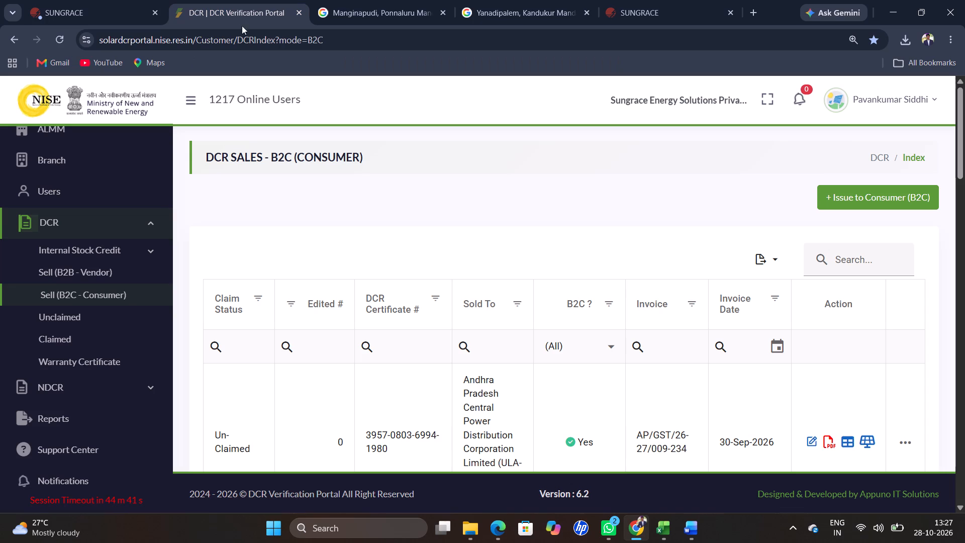
pyautogui.click(830, 439)
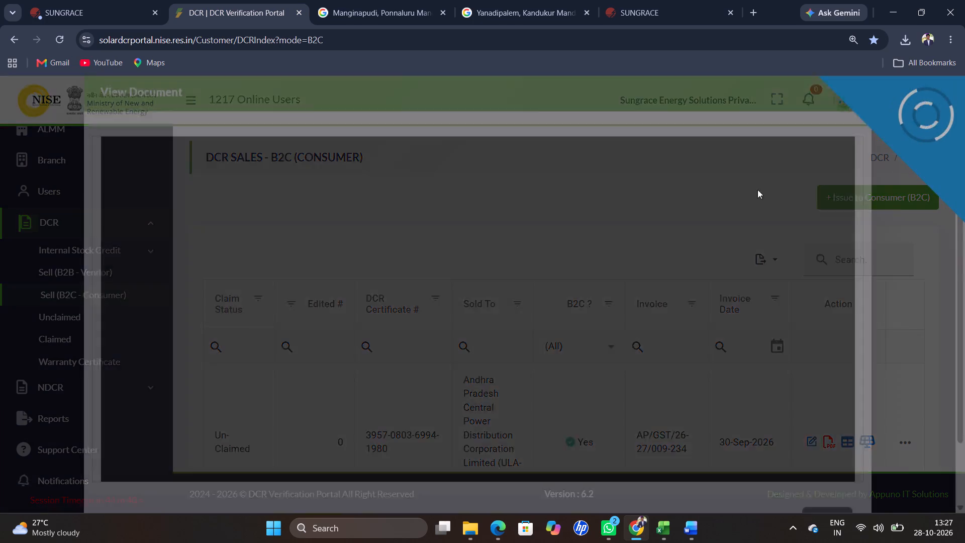
pyautogui.click(795, 177)
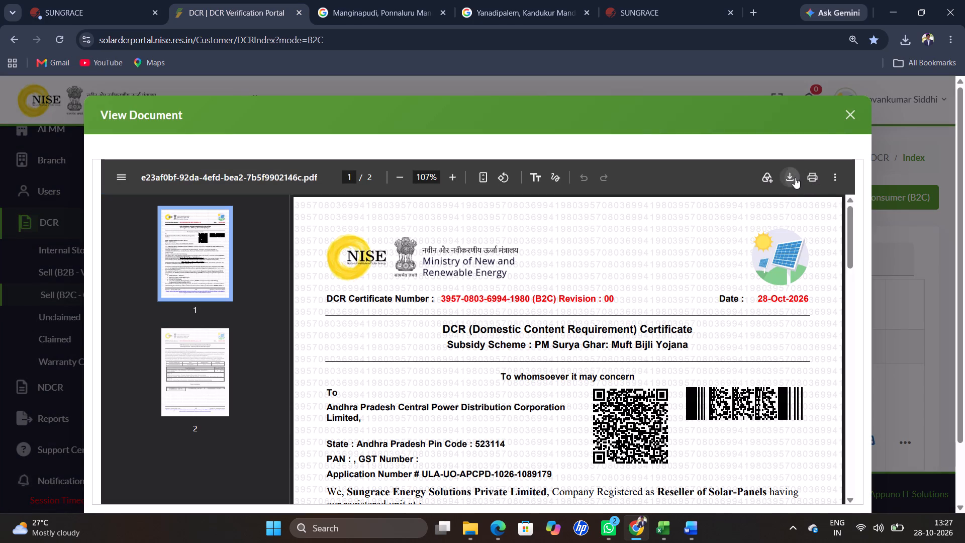
pyautogui.hotkey('ctrl', 'v')
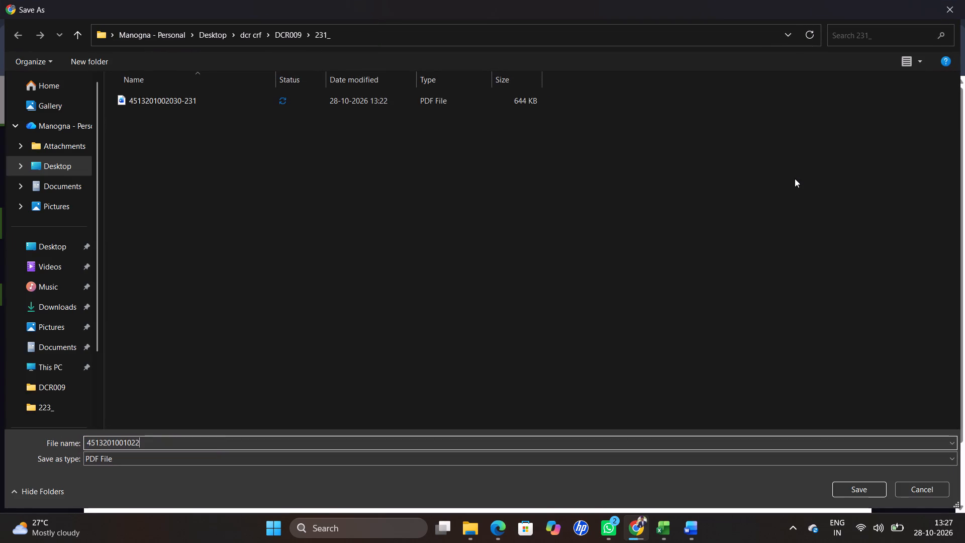
pyautogui.write('-23')
pyautogui.press('4')
# Save the certificate PDF in the 234_ folder inside DCR009.
pyautogui.click(282, 35)
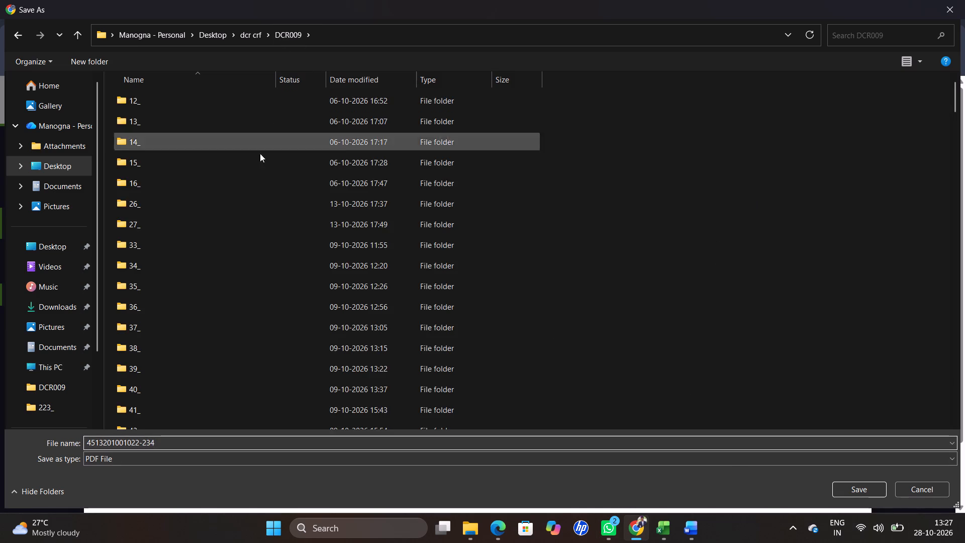
pyautogui.scroll(-16, 284, 225)
pyautogui.scroll(-5, 286, 227)
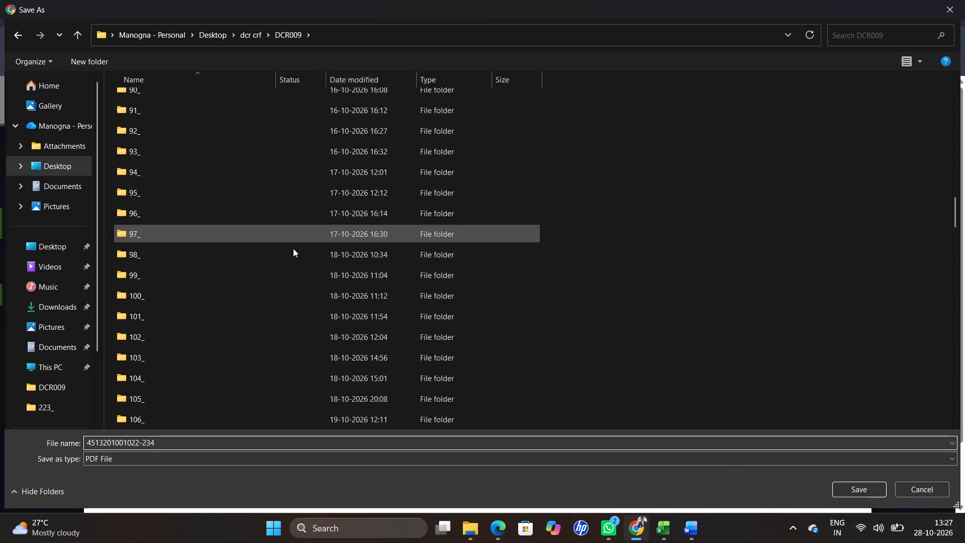
pyautogui.scroll(-6, 296, 252)
pyautogui.scroll(-20, 296, 267)
pyautogui.scroll(-3, 296, 267)
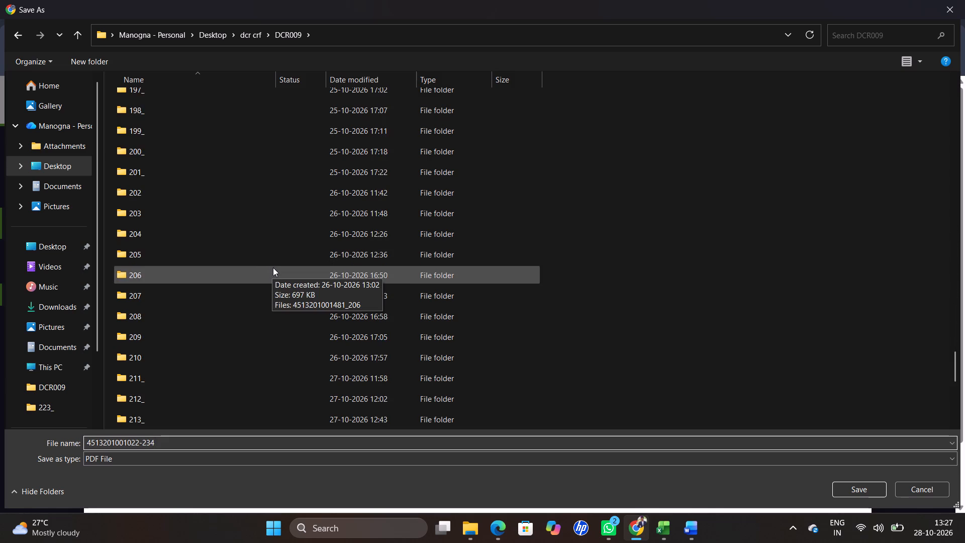
pyautogui.scroll(-4, 273, 267)
pyautogui.scroll(-9, 252, 349)
pyautogui.click(227, 399)
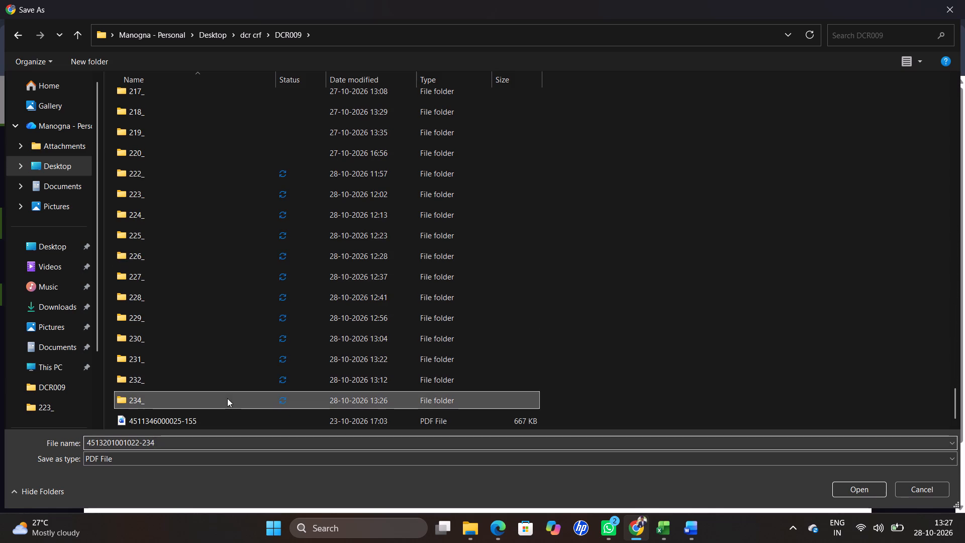
pyautogui.click(221, 403)
pyautogui.doubleClick(221, 402)
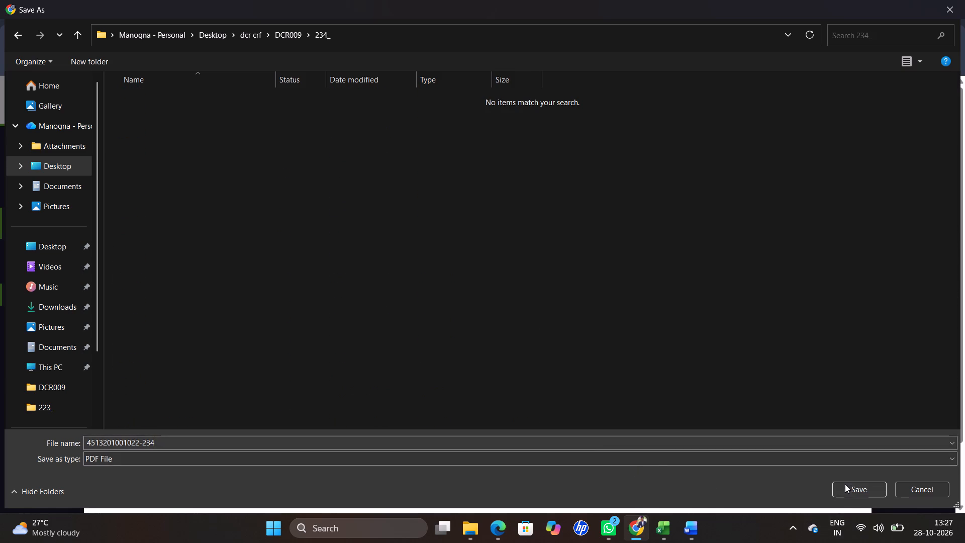
pyautogui.click(845, 484)
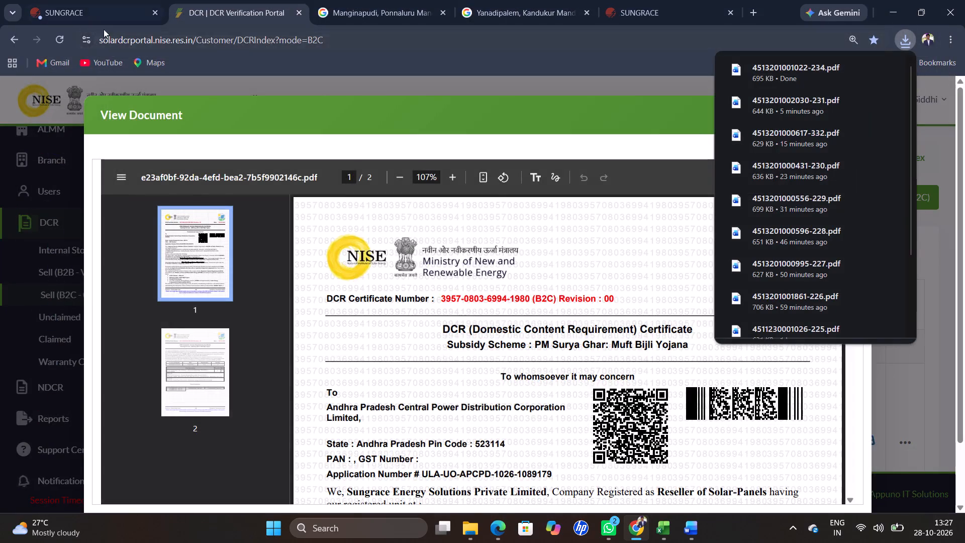
# Close Quick Copy Details in SUNGRACE and open the installation's Project Stage update form.
pyautogui.click(70, 14)
pyautogui.click(593, 118)
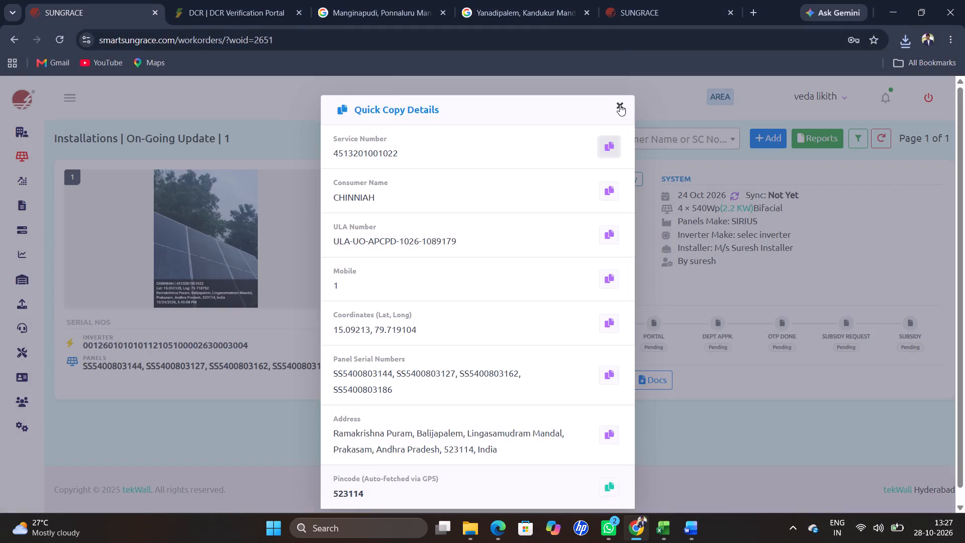
pyautogui.click(625, 97)
pyautogui.click(602, 376)
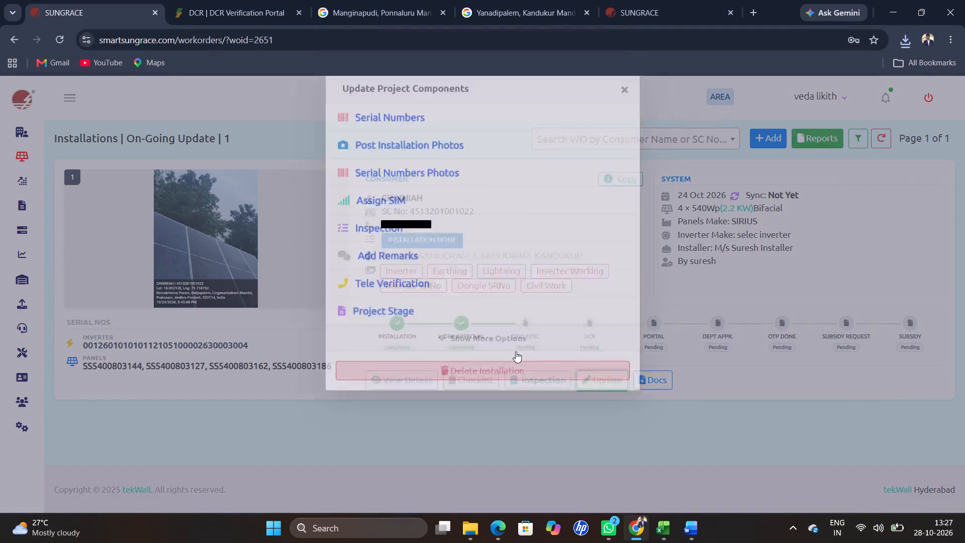
pyautogui.click(383, 328)
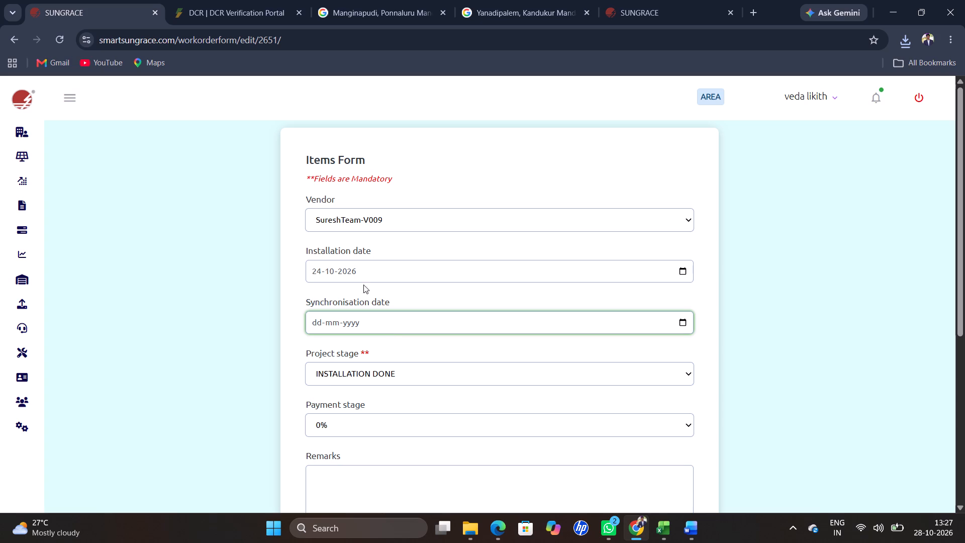
# Attach the certificate PDF ending in -234 from DCR009's 234_ folder as the Dcr upload and submit the form.
pyautogui.scroll(-5, 484, 167)
pyautogui.scroll(-3, 421, 204)
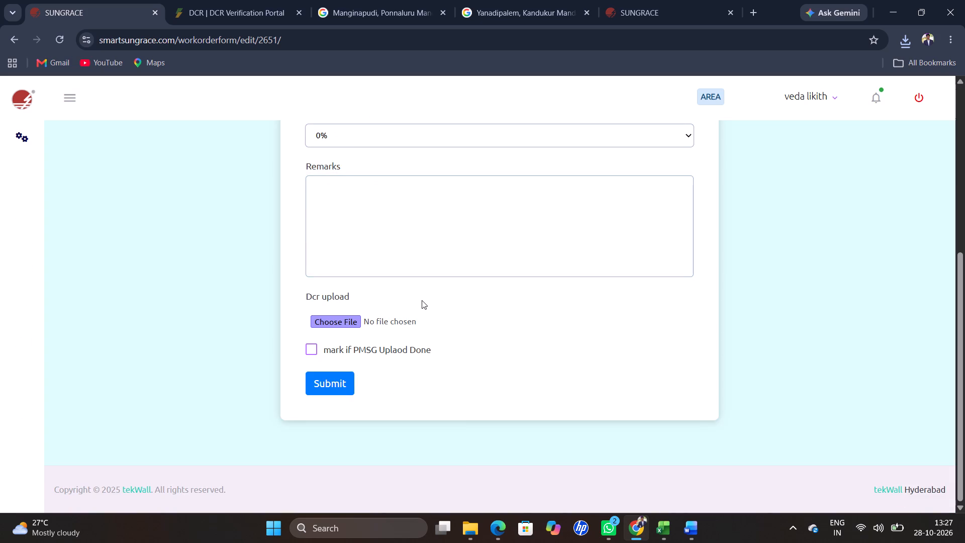
pyautogui.click(349, 313)
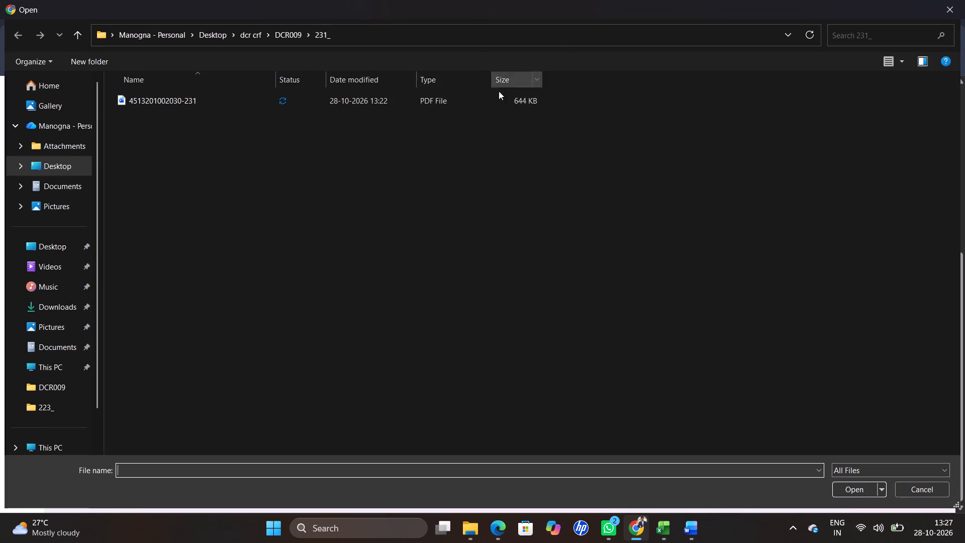
pyautogui.click(964, 2)
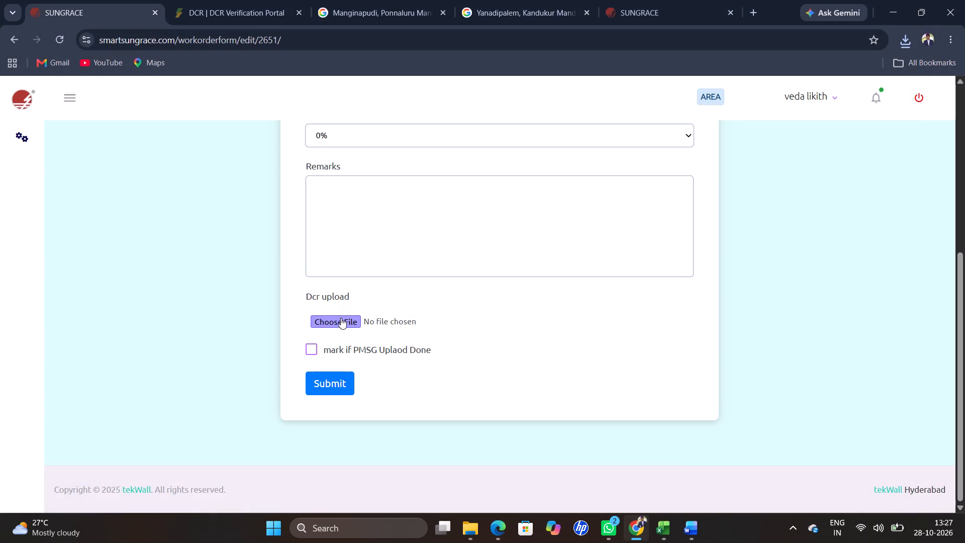
pyautogui.click(340, 320)
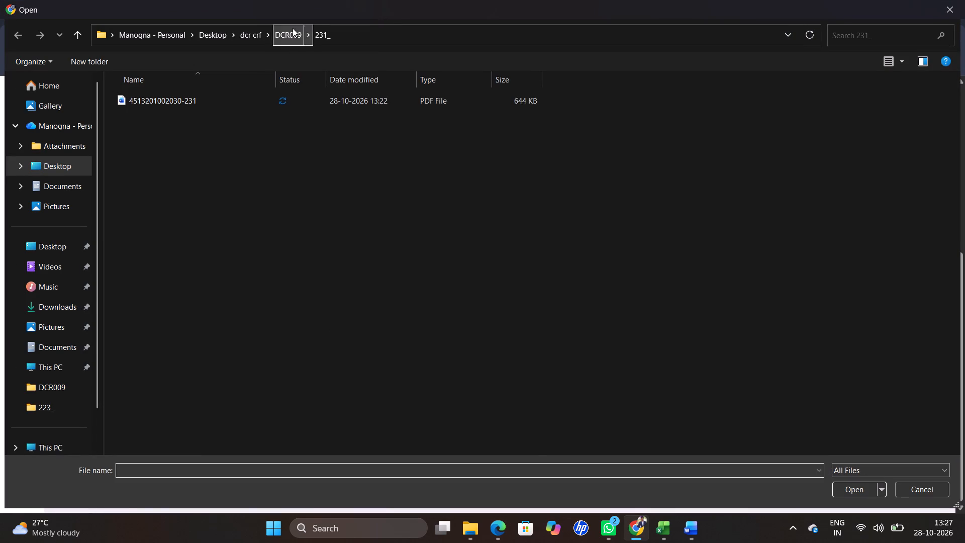
pyautogui.click(293, 28)
pyautogui.scroll(-4, 259, 285)
pyautogui.scroll(-4, 204, 333)
pyautogui.click(199, 426)
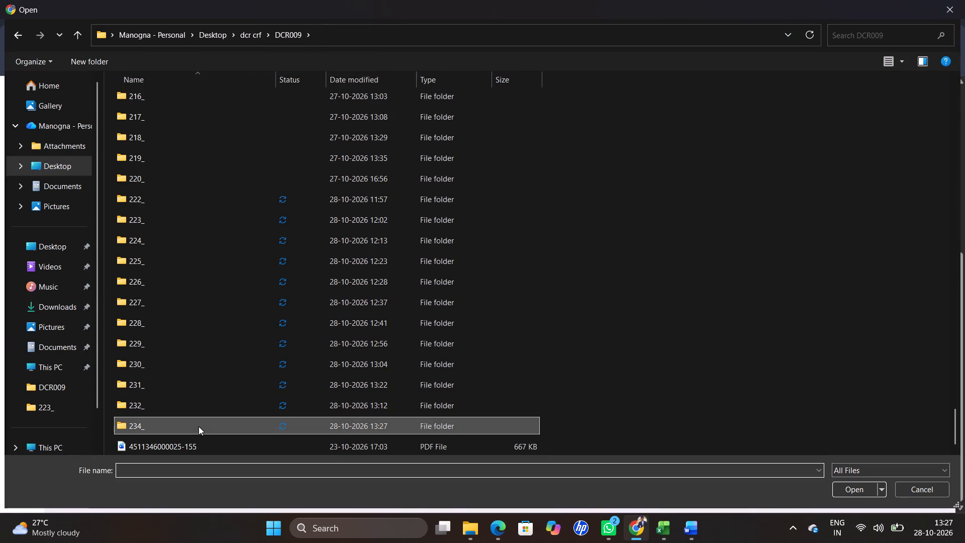
pyautogui.click(202, 425)
pyautogui.doubleClick(296, 426)
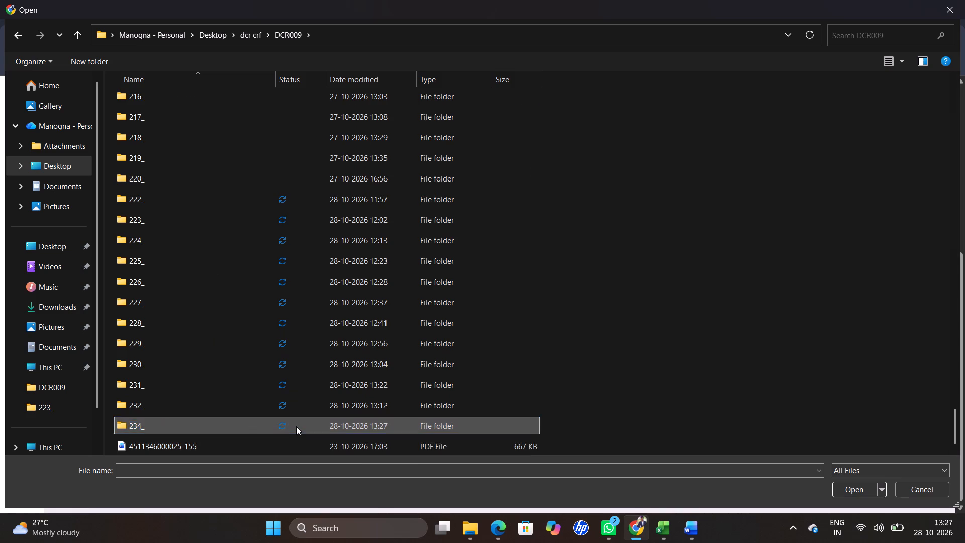
pyautogui.doubleClick(182, 102)
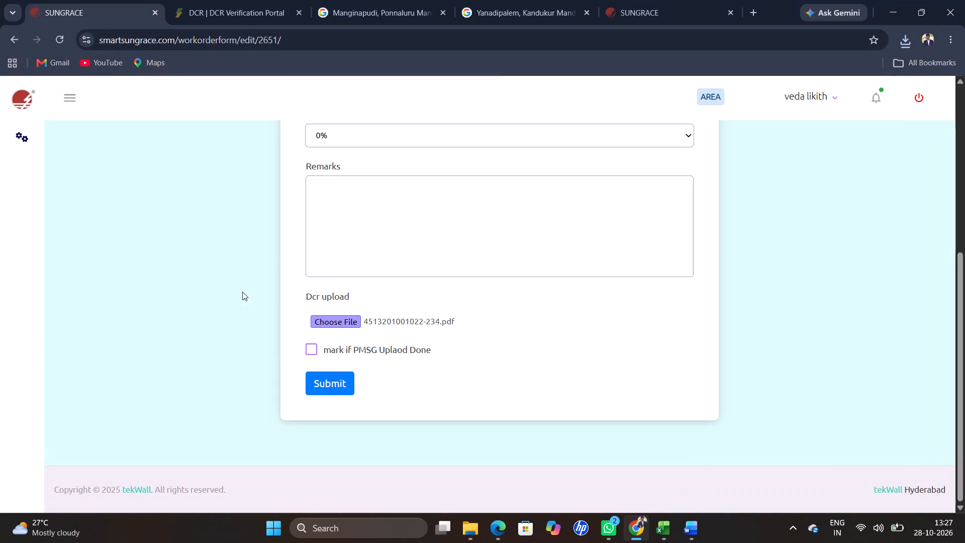
pyautogui.click(314, 387)
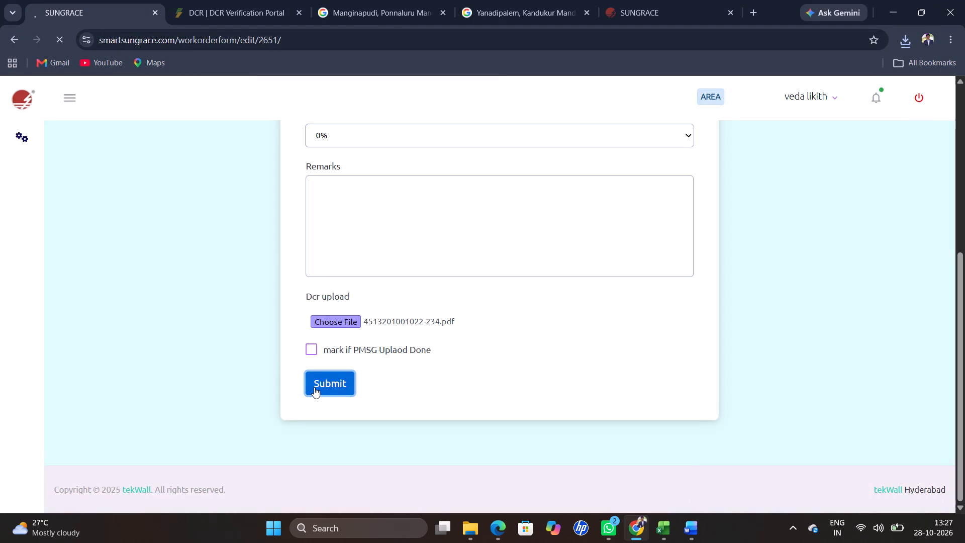
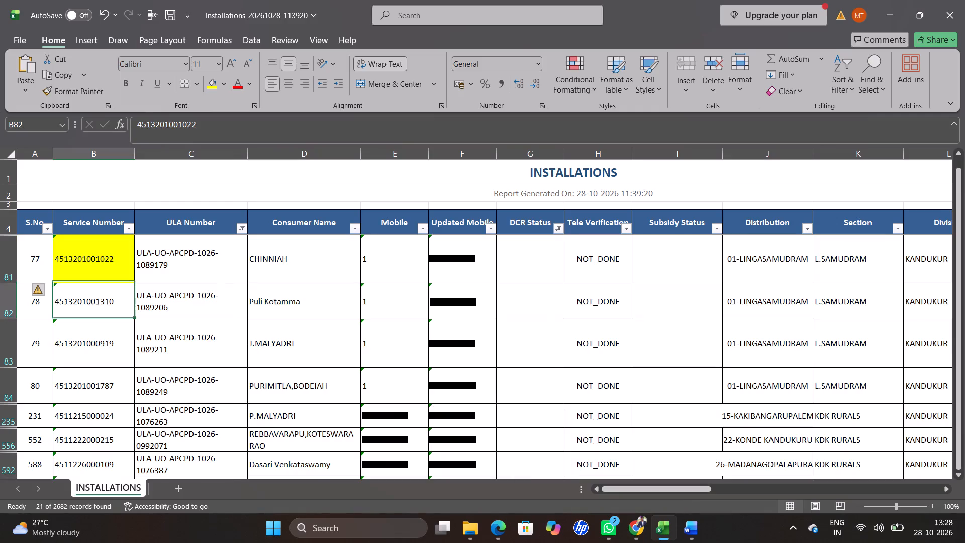
# Copy the service number of S.No 78 from the installations sheet and find that installation in SUNGRACE.
pyautogui.hotkey('ctrl', 'c')
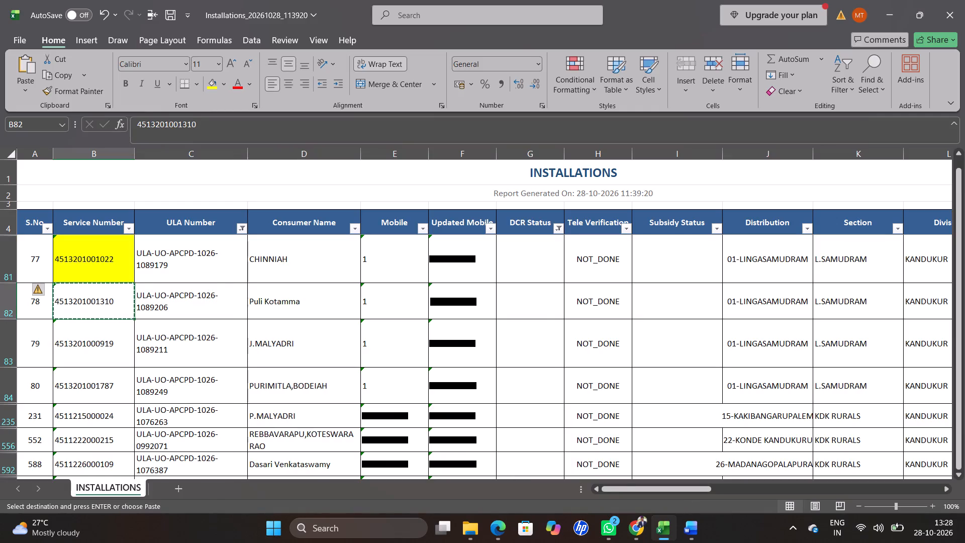
pyautogui.click(611, 466)
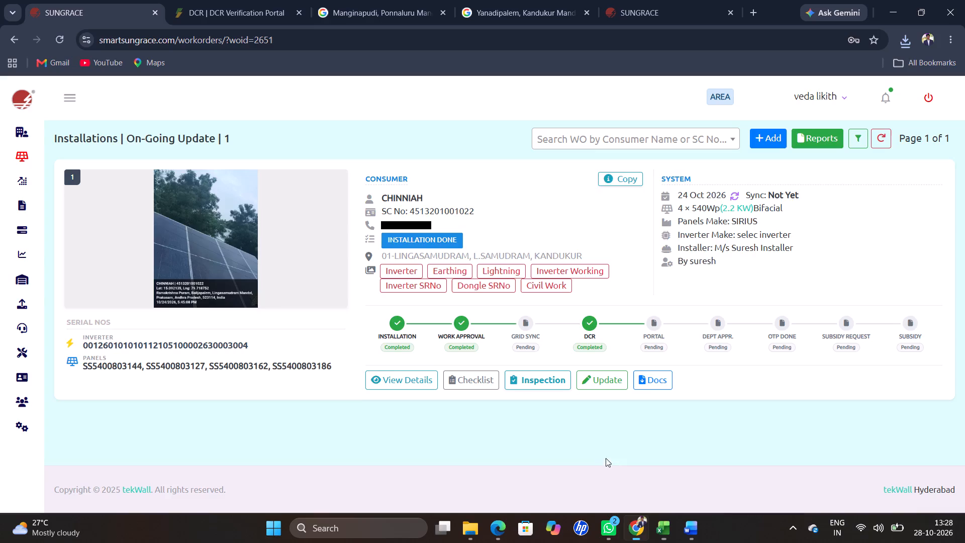
pyautogui.click(546, 147)
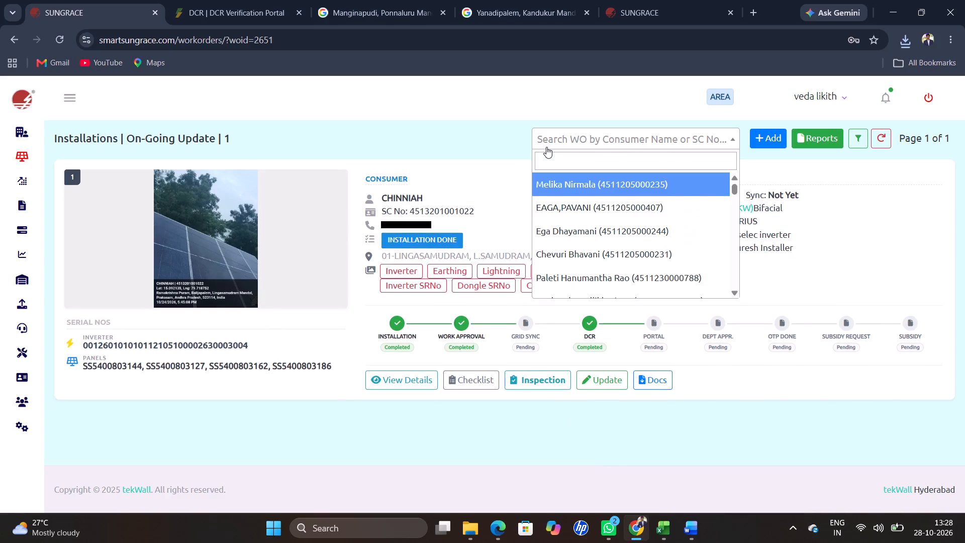
pyautogui.hotkey('ctrl', 'v')
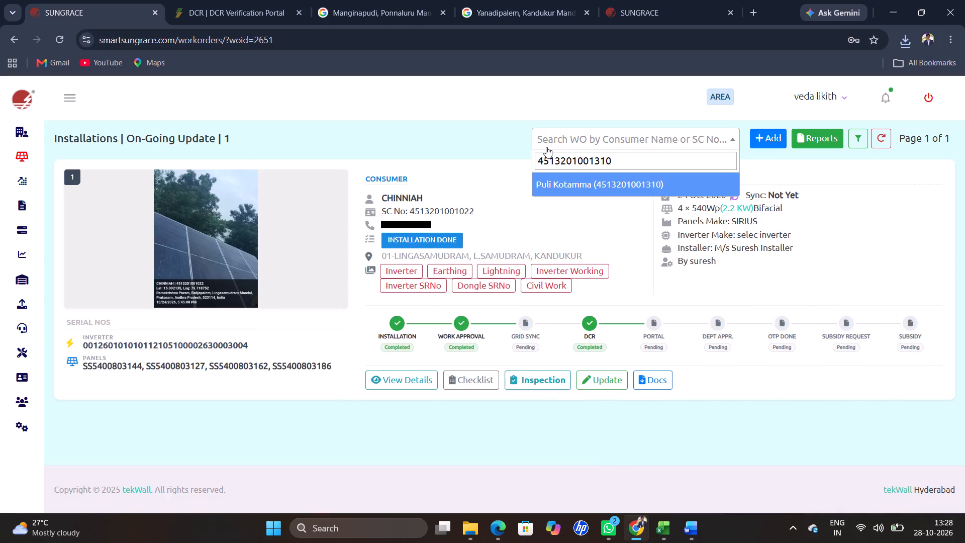
pyautogui.press('Return')
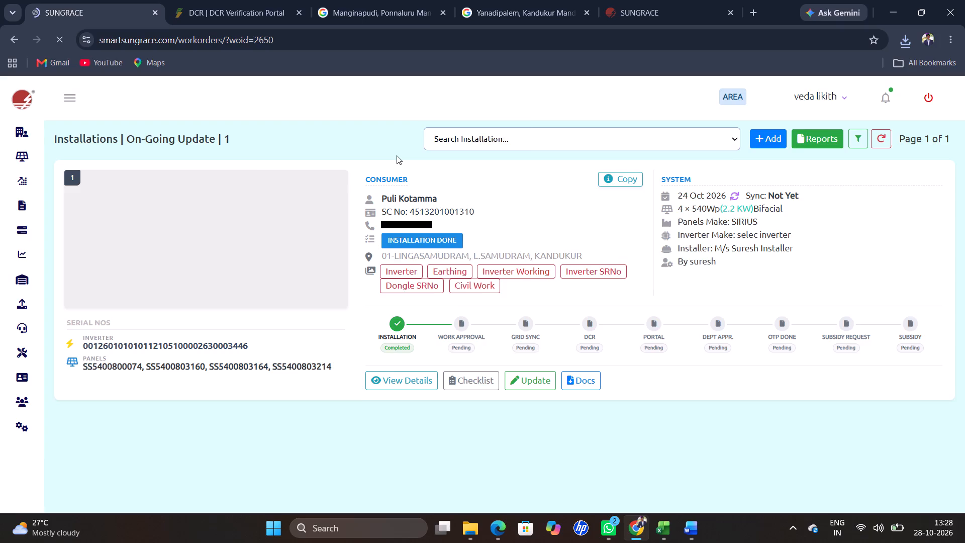
# Copy the installation's ULA number from its Quick Copy Details.
pyautogui.click(611, 179)
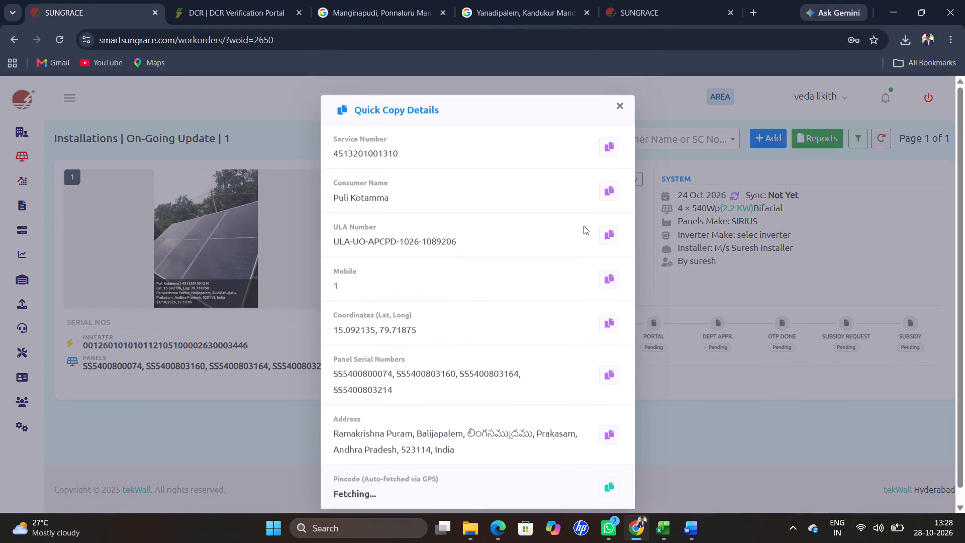
pyautogui.click(610, 235)
# Close the previous certificate in the DCR Verification Portal and start a new consumer (B2C) DCR entry.
pyautogui.moveTo(210, 1); pyautogui.dragTo(213, 6)
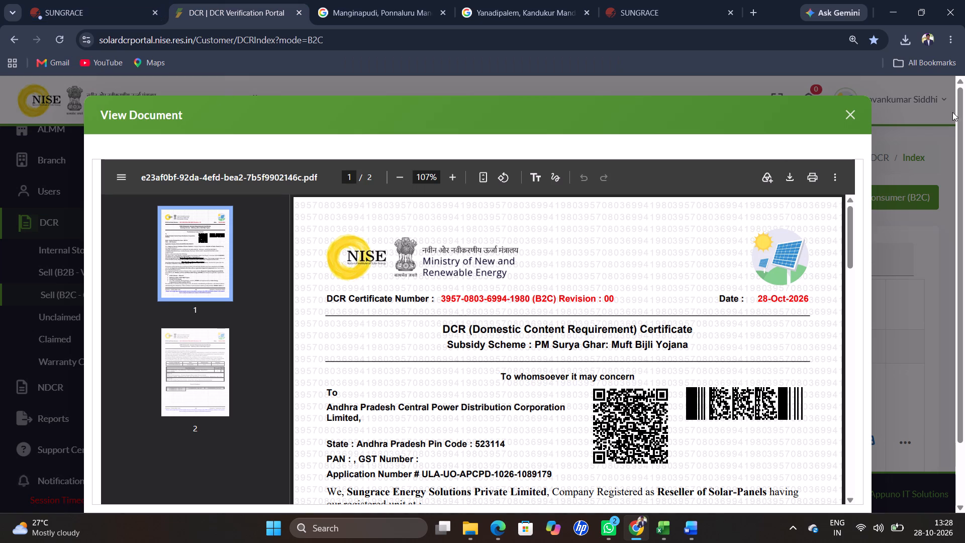
pyautogui.click(850, 111)
pyautogui.click(836, 191)
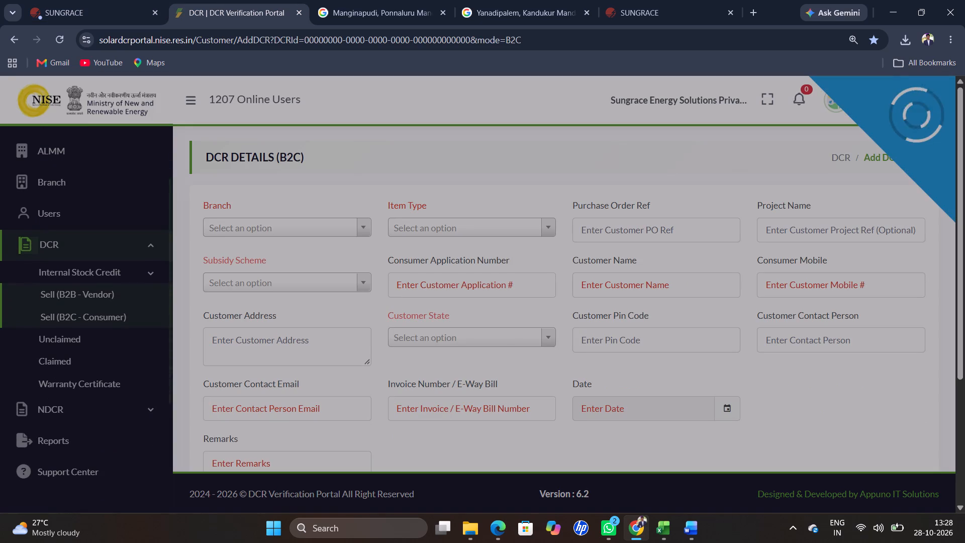
# Enter the copied ULA number as Consumer Application Number and set Branch Andhra Pradesh, Subsidy Scheme PM Surya Ghar: Muft Bijli Yojana and Item Type Solar Panels.
pyautogui.click(433, 285)
pyautogui.hotkey('ctrl', 'v')
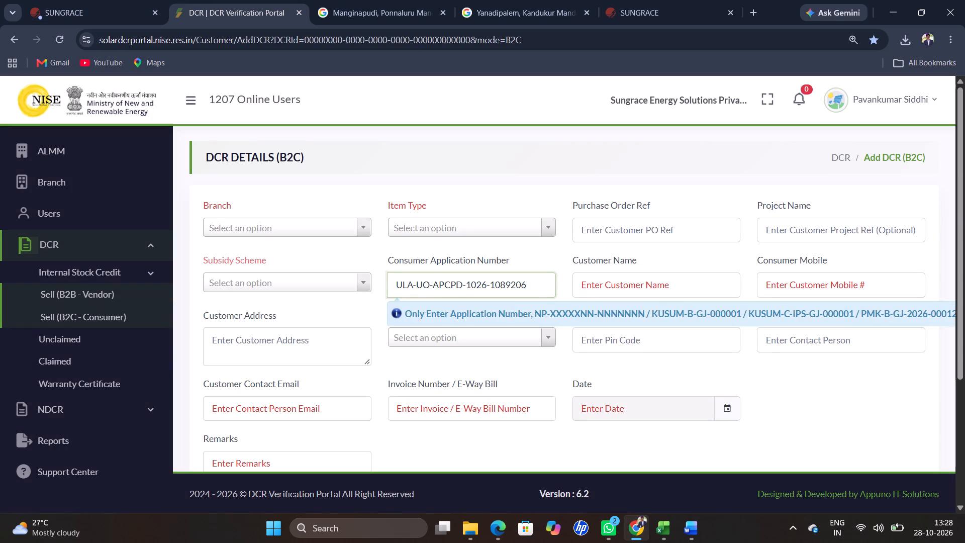
pyautogui.click(255, 221)
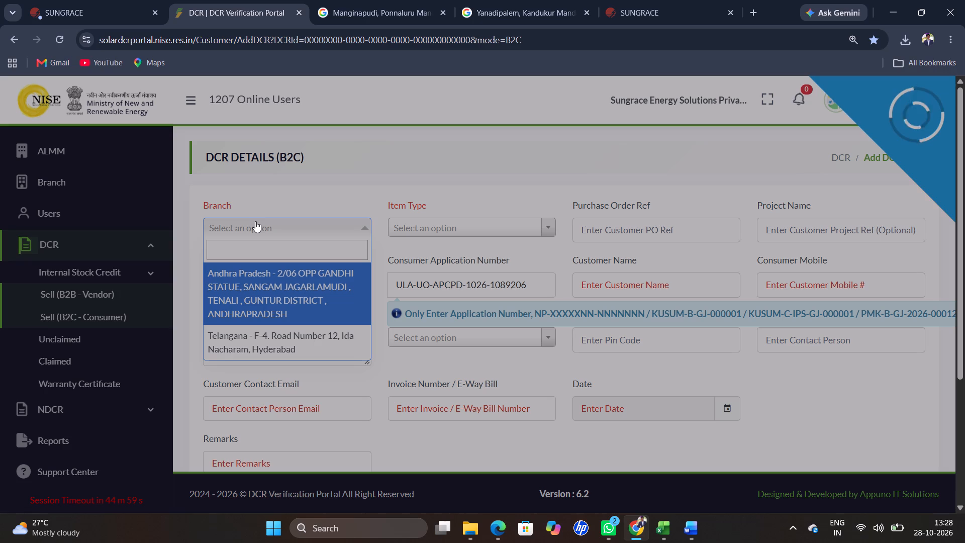
pyautogui.click(237, 308)
pyautogui.click(245, 276)
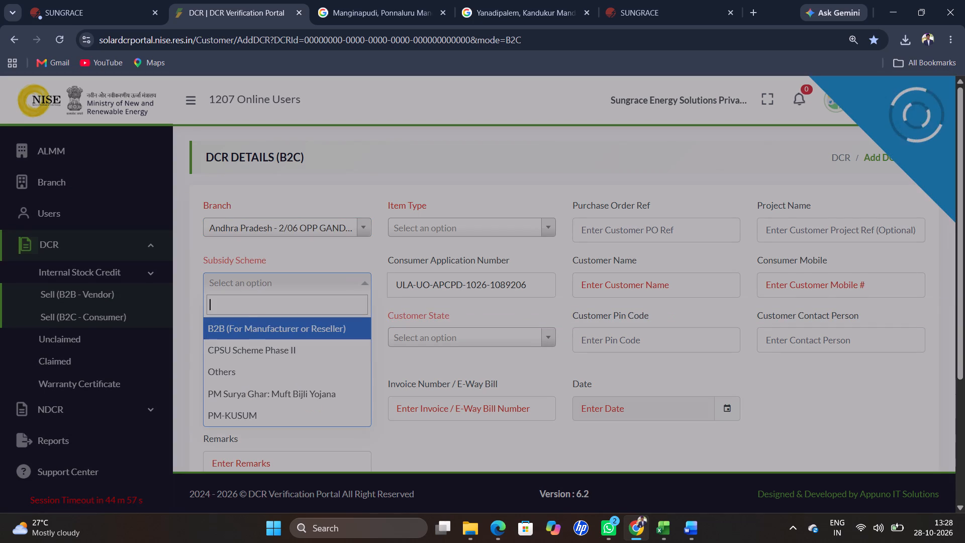
pyautogui.click(256, 393)
pyautogui.click(453, 229)
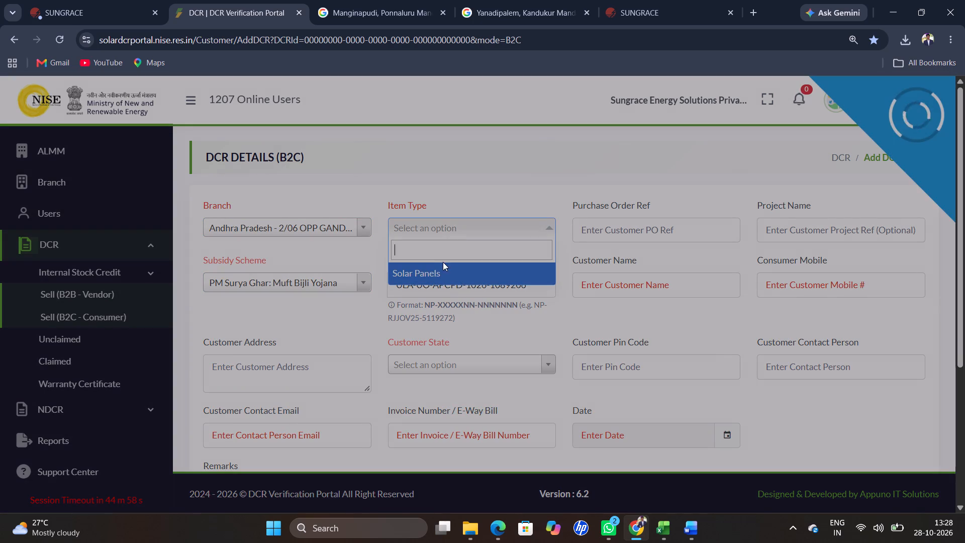
pyautogui.click(447, 273)
pyautogui.click(594, 299)
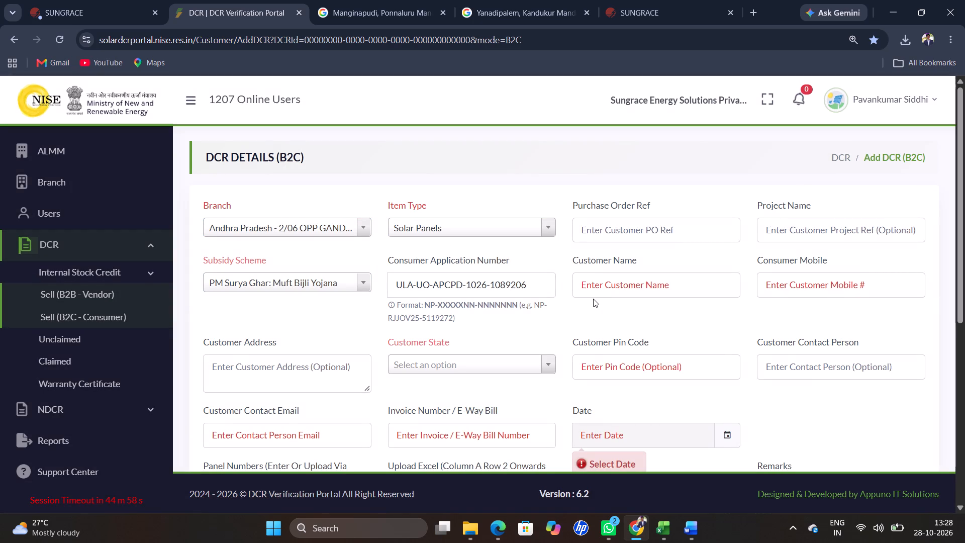
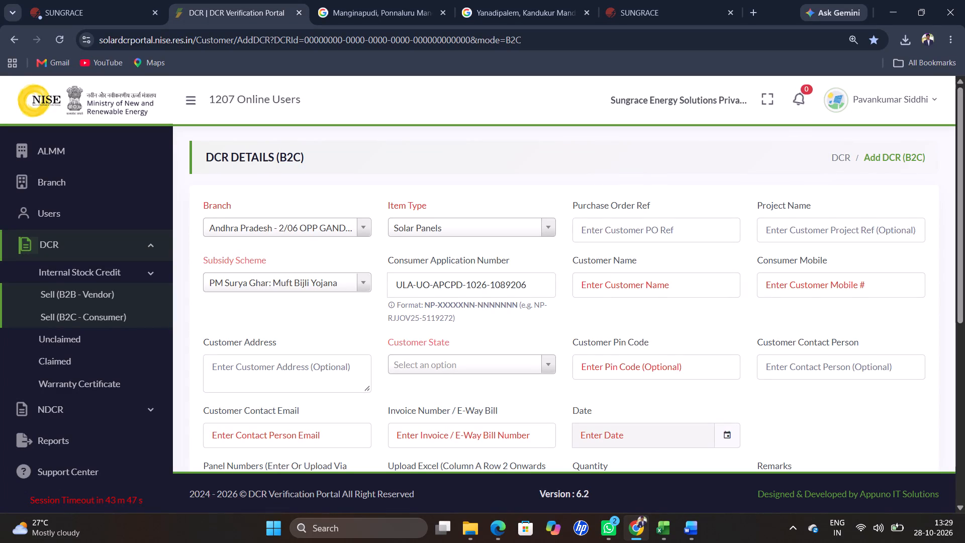
pyautogui.click(616, 291)
pyautogui.click(671, 459)
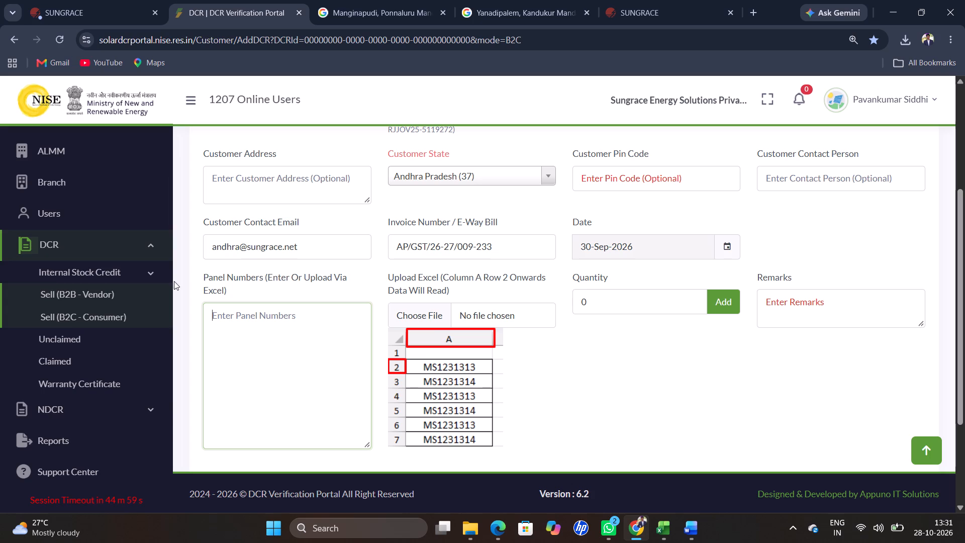
pyautogui.click(105, 3)
pyautogui.click(603, 118)
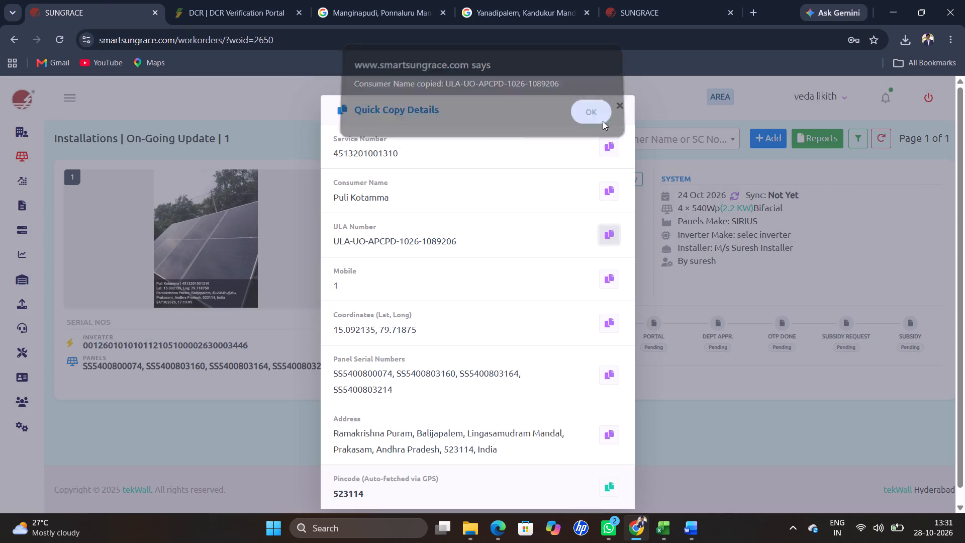
pyautogui.click(600, 373)
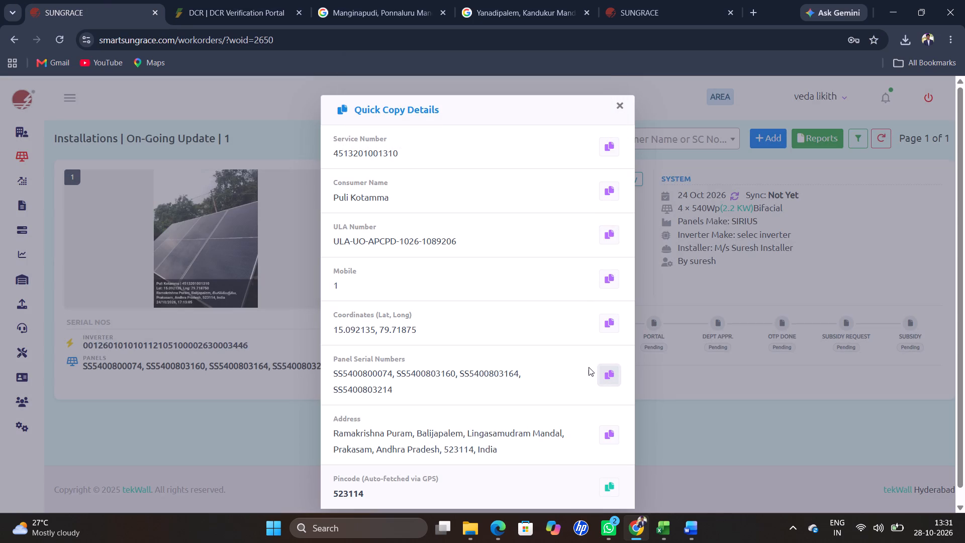
pyautogui.click(611, 373)
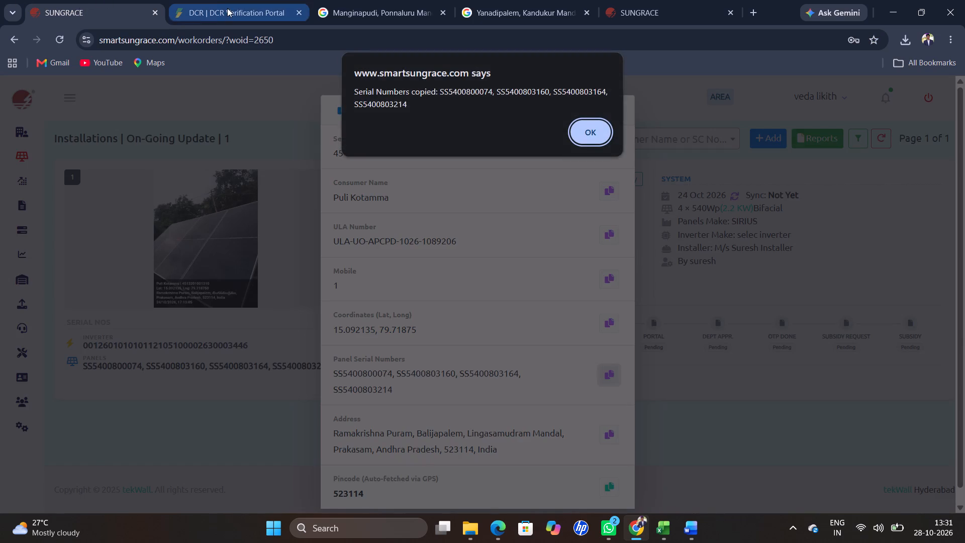
pyautogui.click(227, 8)
pyautogui.hotkey('ctrl', 'v')
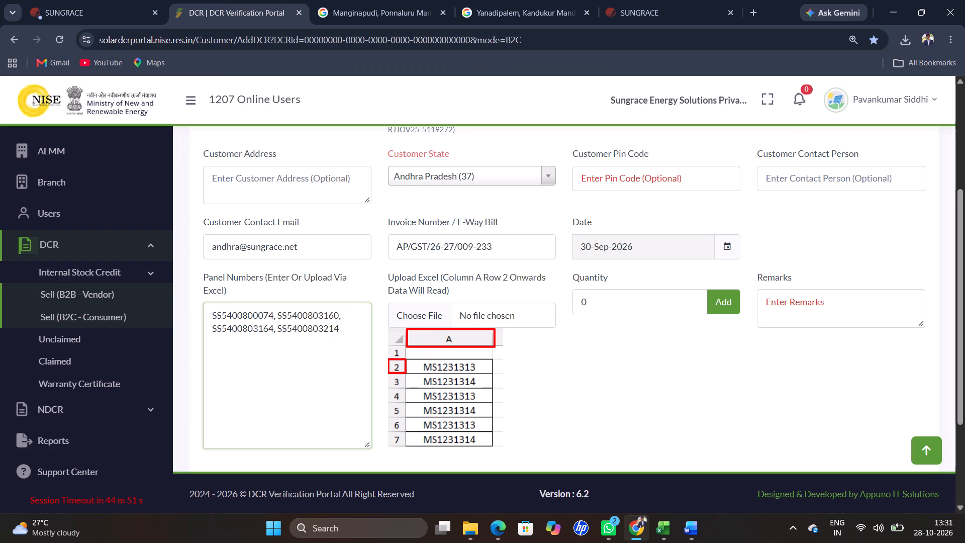
# Split the pasted Panel Numbers so each of the four serial numbers stands on its own line without commas.
pyautogui.press('Left')
pyautogui.press('Left')
pyautogui.press('Left')
pyautogui.press('Left')
pyautogui.press('Left')
pyautogui.press('Left')
pyautogui.press('Left')
pyautogui.press('Left')
pyautogui.press('Left')
pyautogui.press('Left')
pyautogui.press('Left')
pyautogui.press('Left')
pyautogui.press('BackSpace')
pyautogui.press('BackSpace')
pyautogui.press('Return')
pyautogui.press('Up')
pyautogui.press('Up')
pyautogui.press('Up')
pyautogui.press('Up')
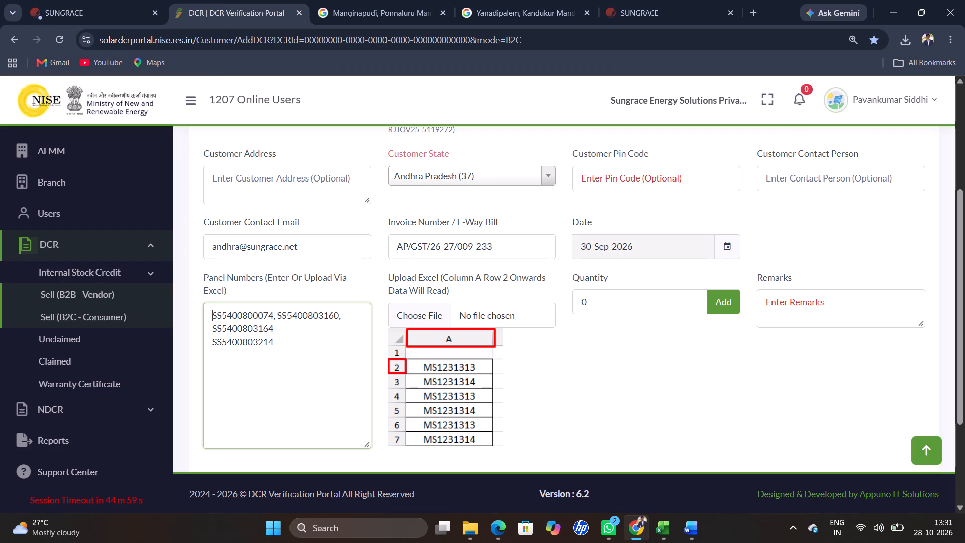
pyautogui.press('Right')
pyautogui.press('Right')
pyautogui.press('Right')
pyautogui.press('Right')
pyautogui.press('Right')
pyautogui.press('Right')
pyautogui.press('Right')
pyautogui.press('Right')
pyautogui.press('Right')
pyautogui.press('Right')
pyautogui.press('Right')
pyautogui.press('Right')
pyautogui.press('Right')
pyautogui.press('Right')
pyautogui.press('BackSpace')
pyautogui.press('BackSpace')
pyautogui.press('Return')
pyautogui.press('Right')
pyautogui.press('Right')
pyautogui.press('Right')
pyautogui.press('Right')
pyautogui.press('Right')
pyautogui.press('Right')
pyautogui.press('Right')
pyautogui.press('Right')
pyautogui.press('Right')
pyautogui.press('Right')
pyautogui.press('Right')
pyautogui.press('Right')
pyautogui.press('Right')
pyautogui.press('Right')
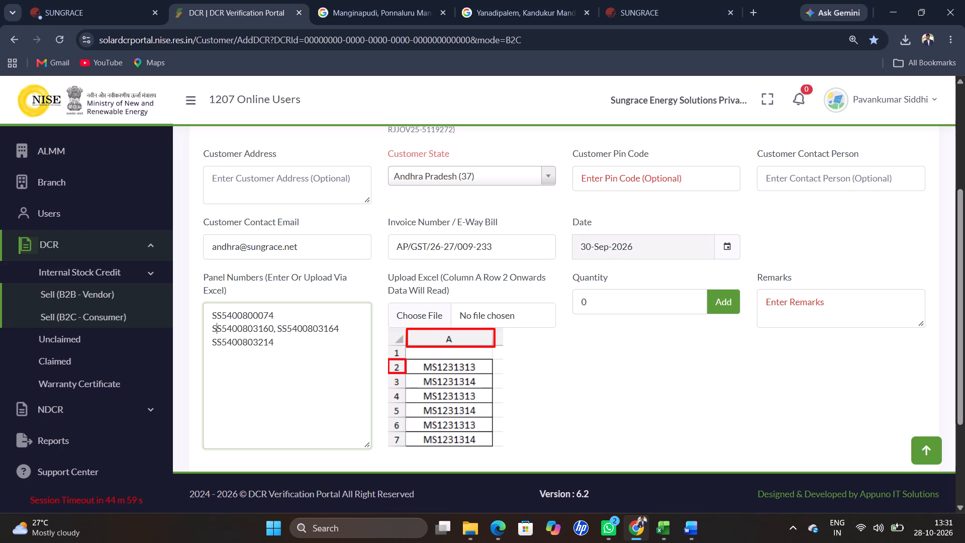
pyautogui.press('BackSpace')
pyautogui.press('BackSpace')
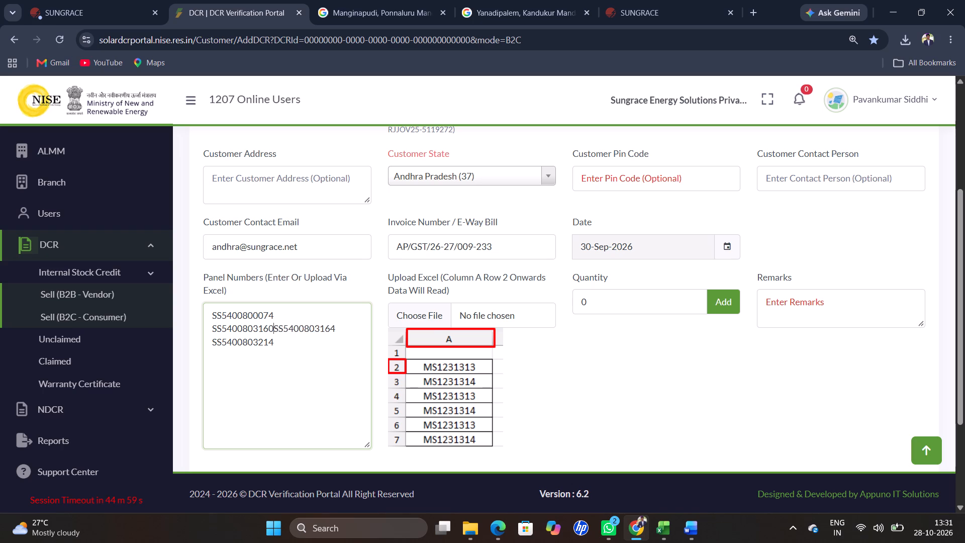
pyautogui.press('Return')
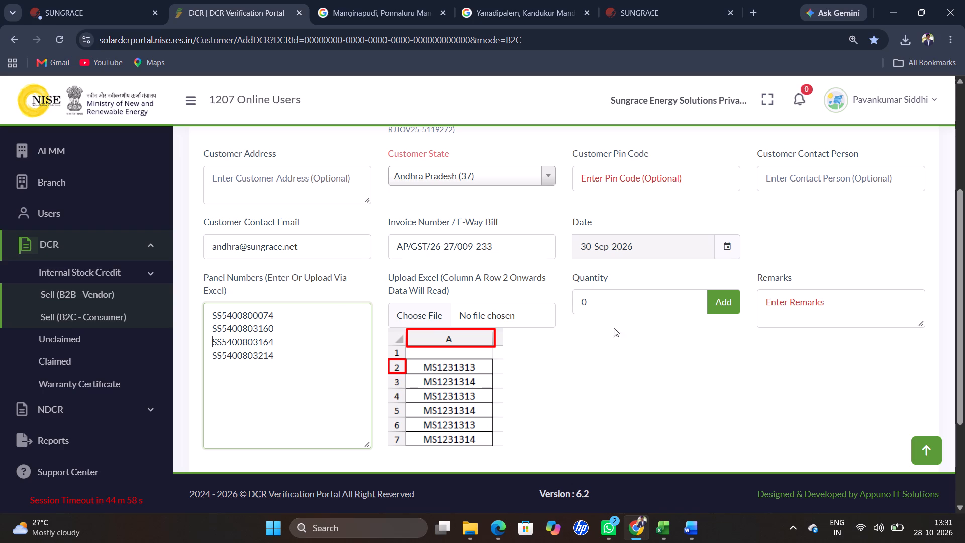
# Set Quantity to 4 and add the panels to the DCR entry.
pyautogui.click(615, 312)
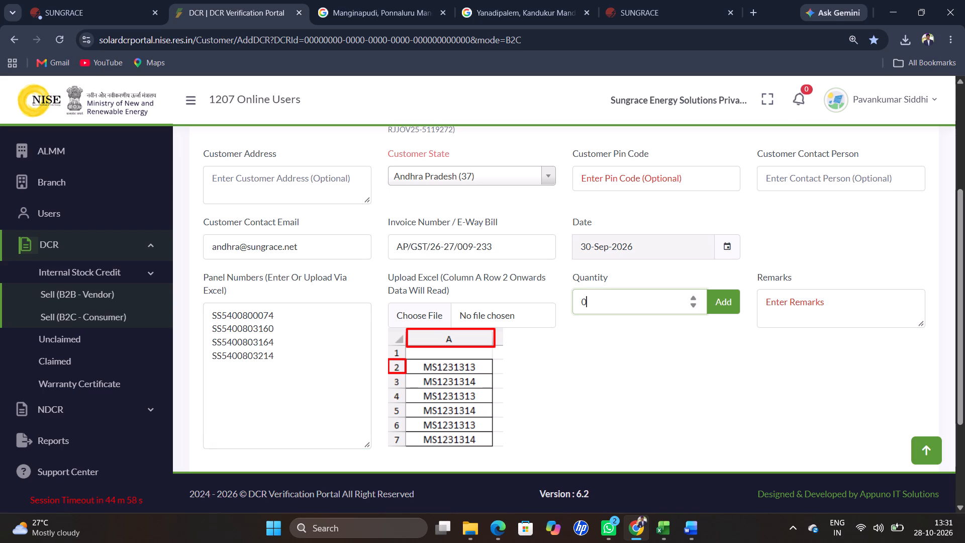
pyautogui.scroll(4, 615, 312)
pyautogui.click(730, 301)
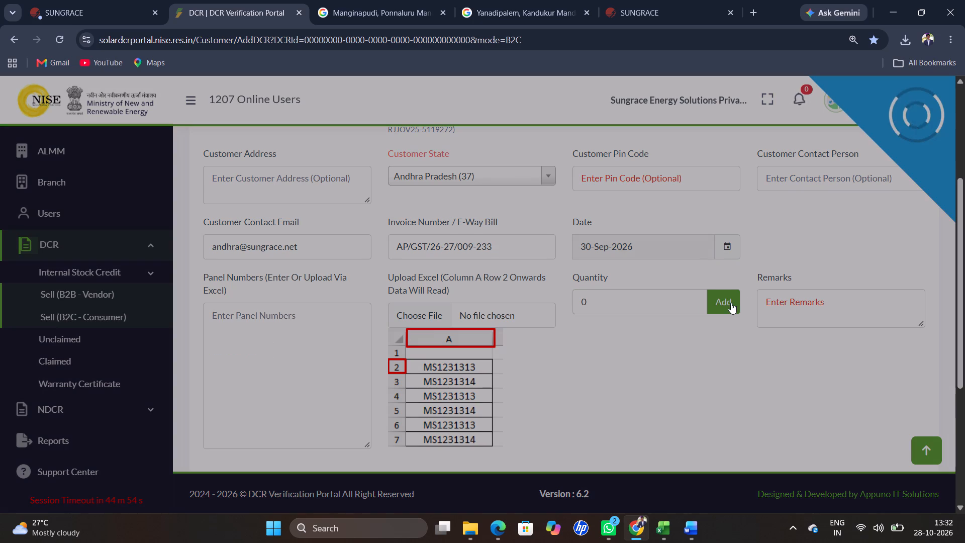
# Copy the installation address from Quick Copy Details in SUNGRACE into the Remarks field of the DCR form.
pyautogui.click(798, 305)
pyautogui.moveTo(104, 0); pyautogui.dragTo(110, 15)
pyautogui.click(595, 130)
pyautogui.click(607, 436)
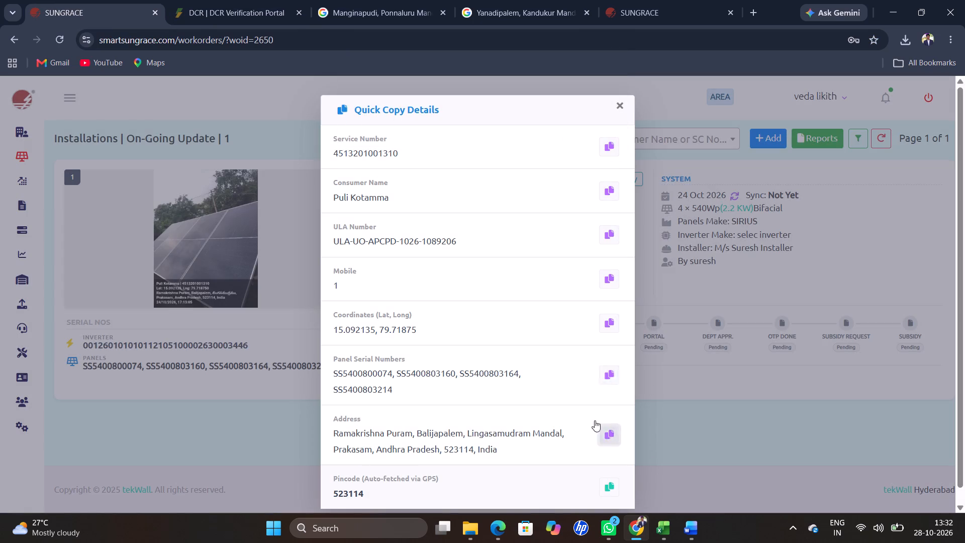
pyautogui.click(249, 0)
pyautogui.hotkey('ctrl', 'v')
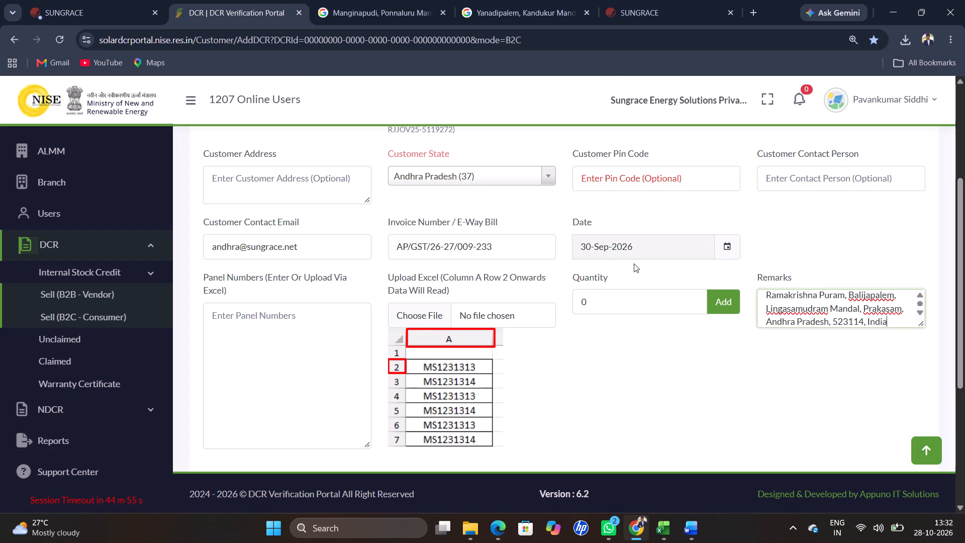
# Copy the pincode from the installation's Quick Copy Details in SUNGRACE into Customer Pin Code on the DCR form.
pyautogui.click(625, 183)
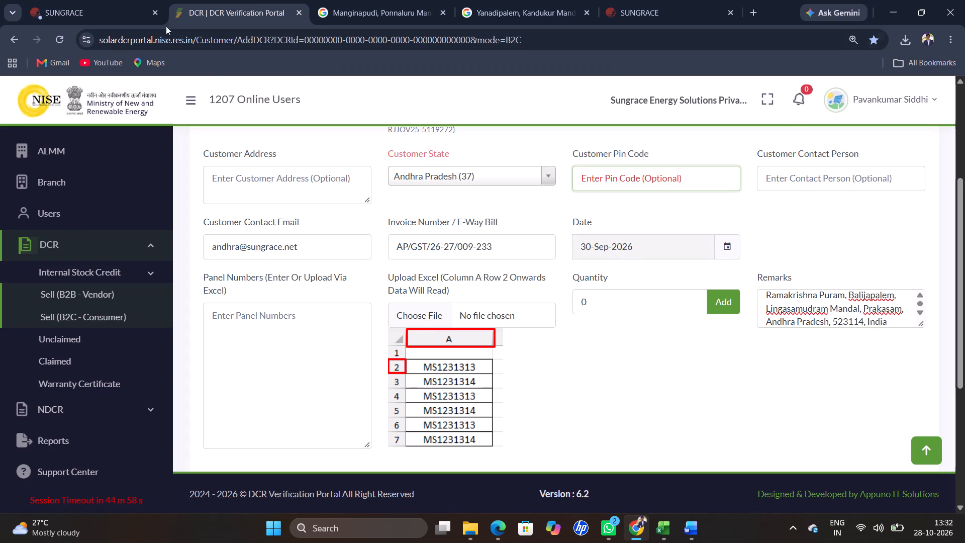
pyautogui.click(105, 0)
pyautogui.click(594, 151)
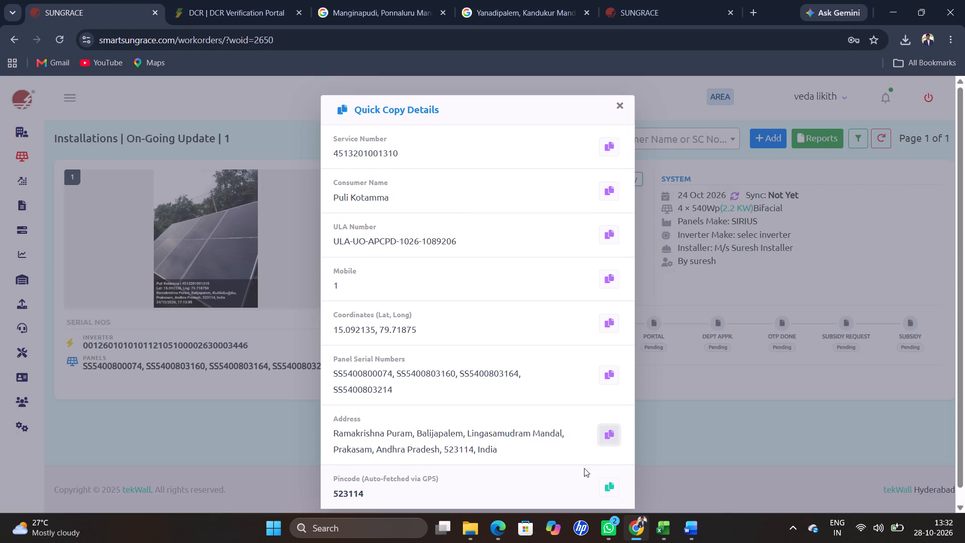
pyautogui.click(609, 488)
pyautogui.click(247, 0)
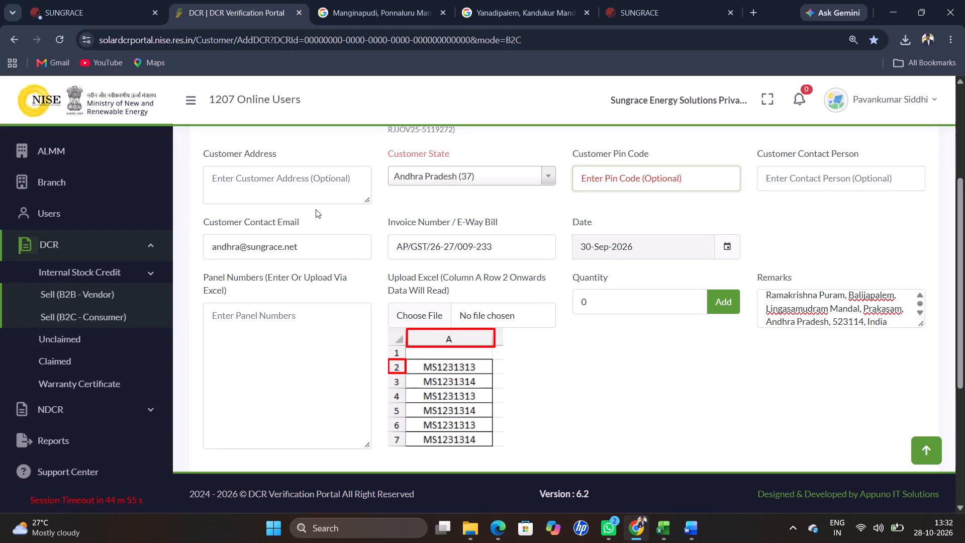
pyautogui.hotkey('ctrl', 'v')
# Confirm the completed B2C DCR entry to issue the certificate.
pyautogui.scroll(-3, 548, 164)
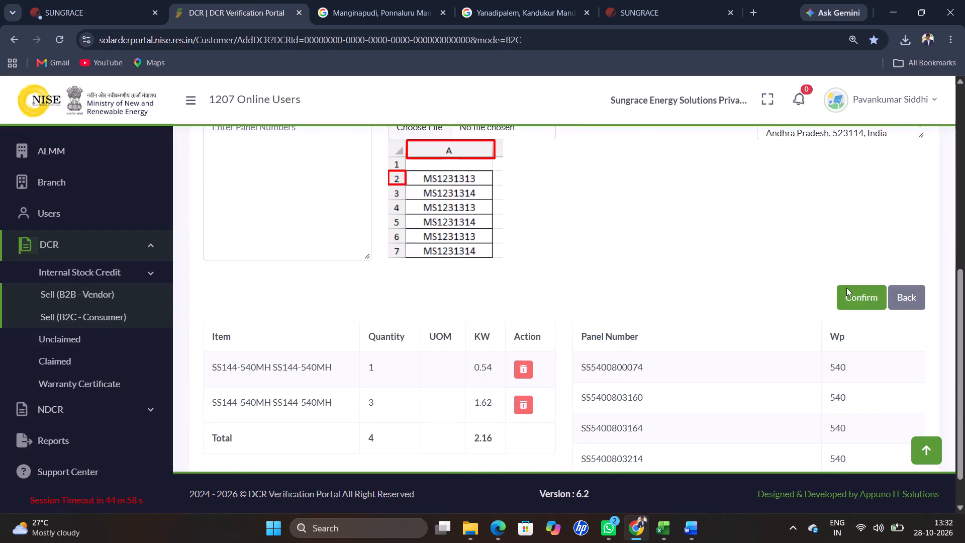
pyautogui.click(856, 295)
pyautogui.click(604, 374)
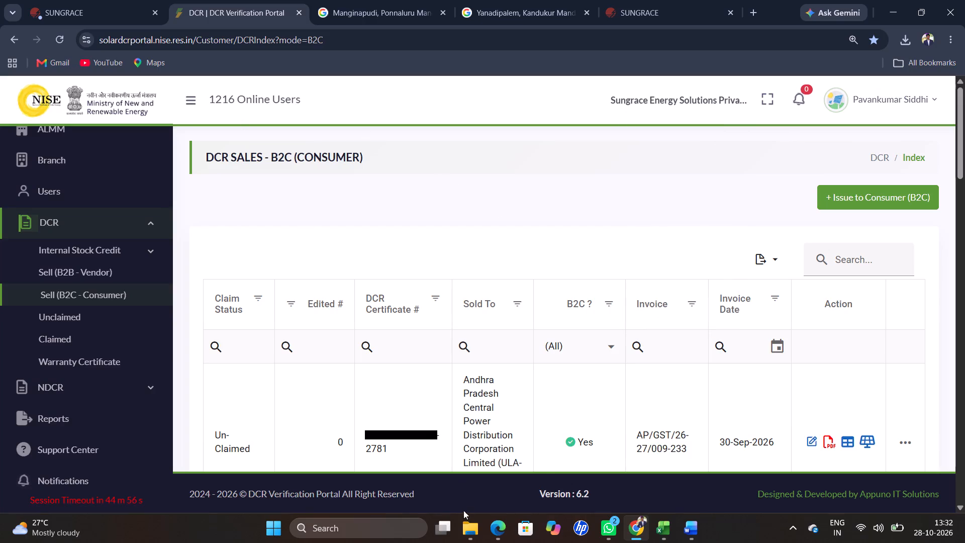
# Switch to File Explorer and create a new folder named 233_ in the DCR009 folder.
pyautogui.click(428, 459)
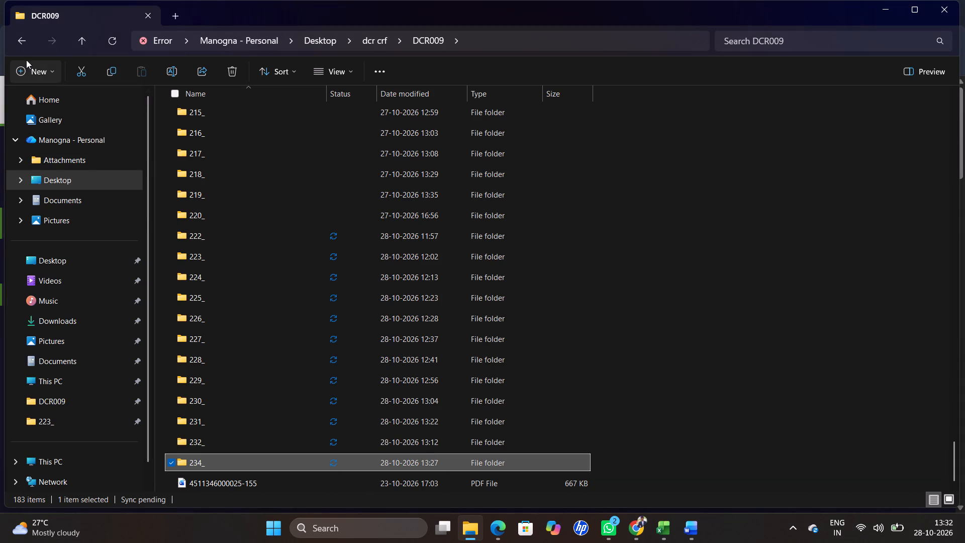
pyautogui.click(26, 60)
pyautogui.click(44, 101)
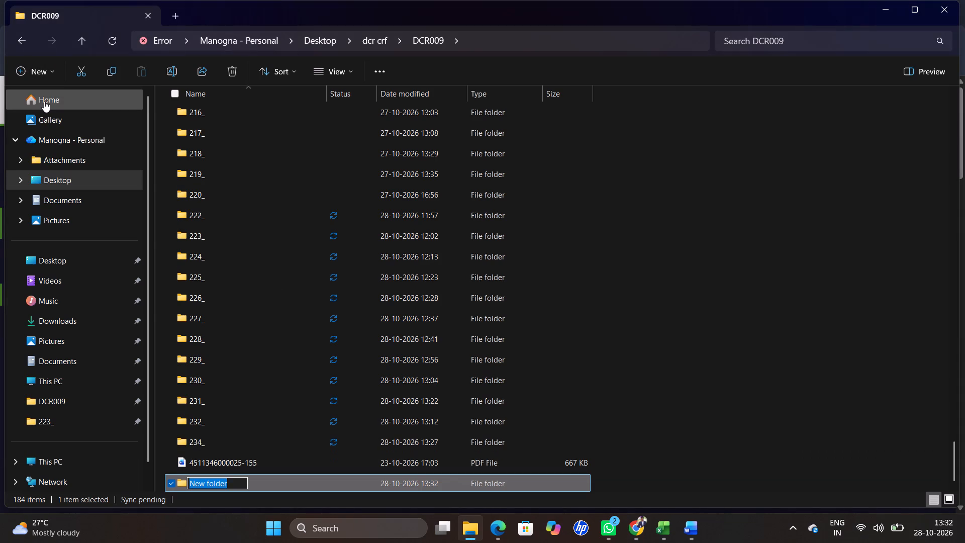
pyautogui.write('233')
pyautogui.hotkey('shift', '_')
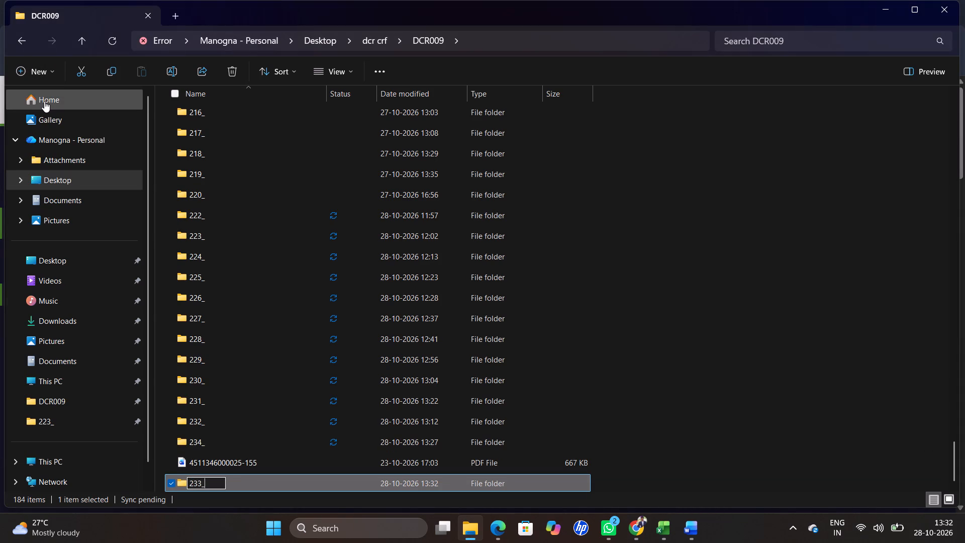
pyautogui.press('Return')
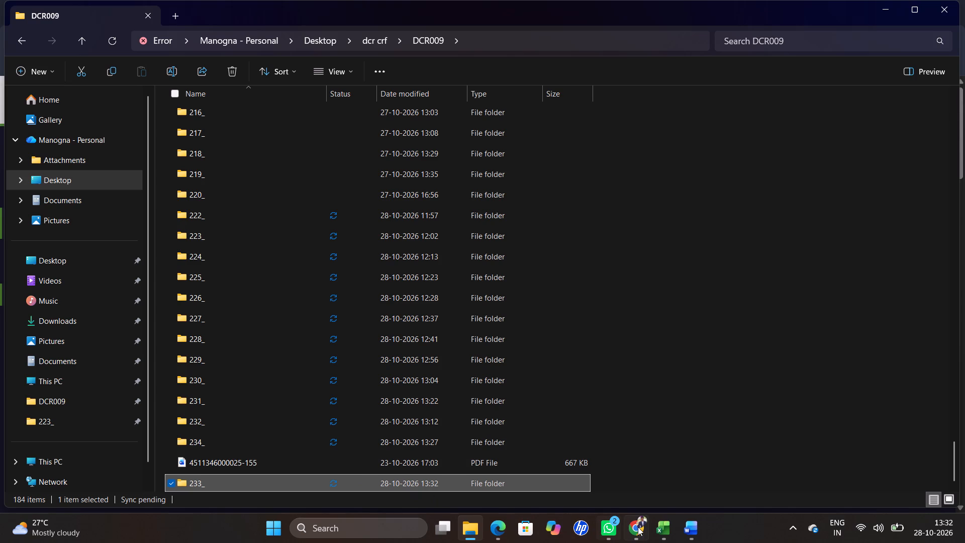
# Start downloading the new certificate's PDF from the DCR portal, named with the service number copied from SUNGRACE followed by -233.
pyautogui.click(626, 480)
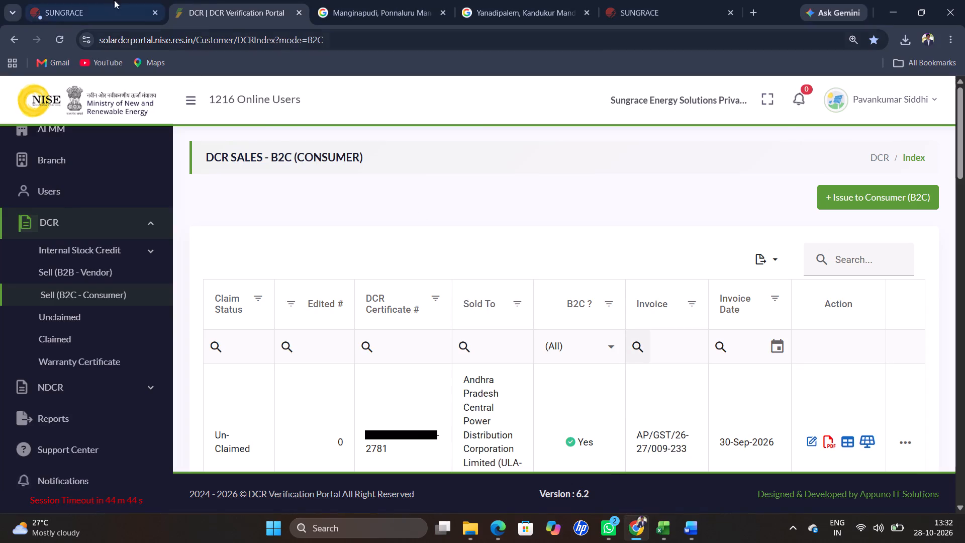
pyautogui.click(111, 0)
pyautogui.click(580, 124)
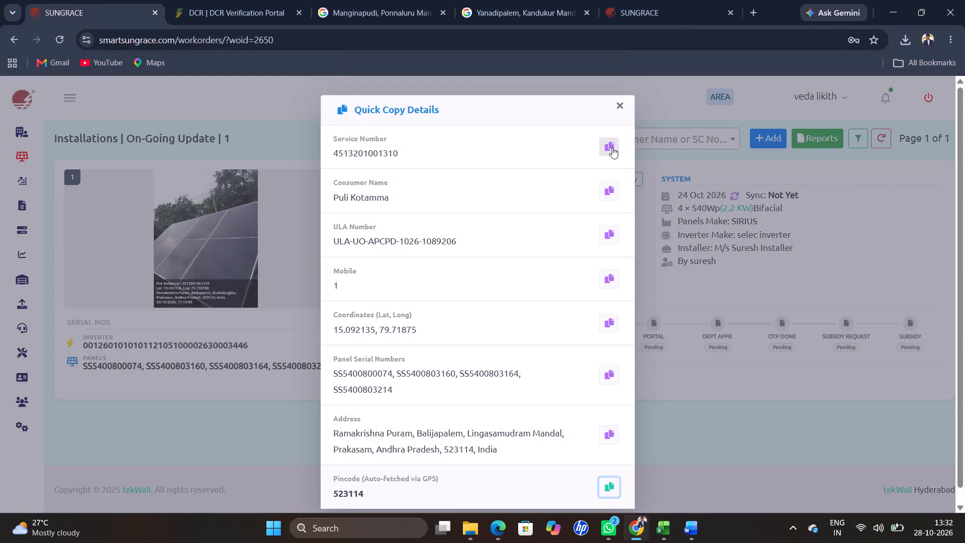
pyautogui.click(612, 147)
pyautogui.click(263, 9)
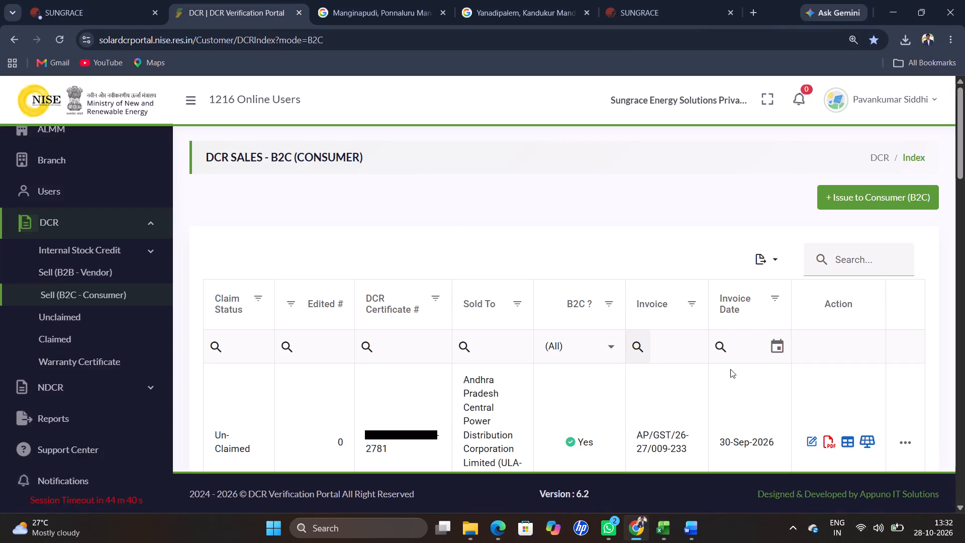
pyautogui.click(832, 438)
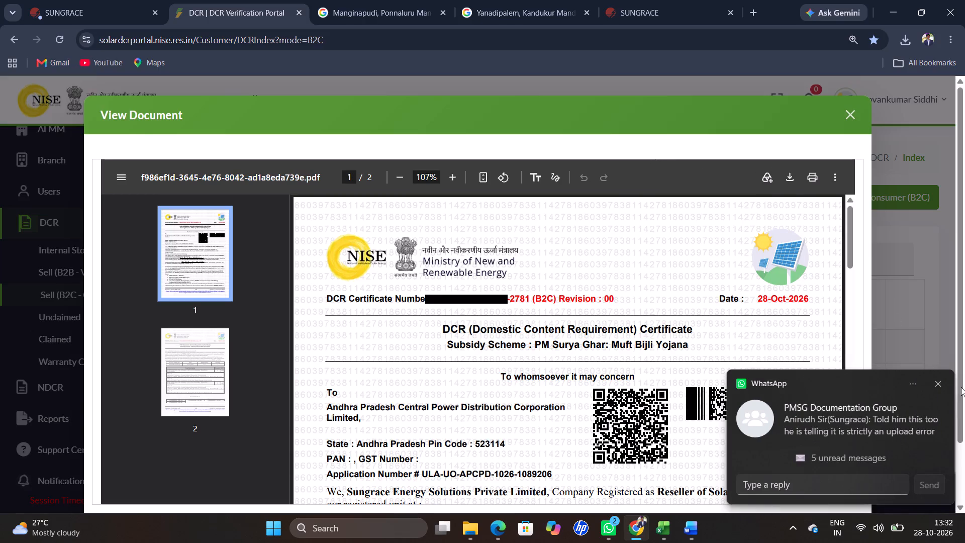
pyautogui.click(936, 381)
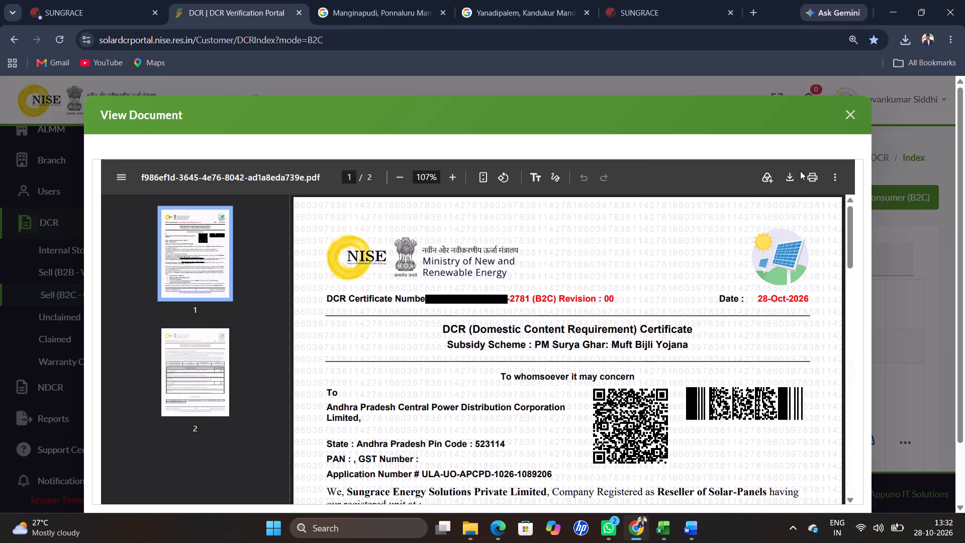
pyautogui.click(798, 179)
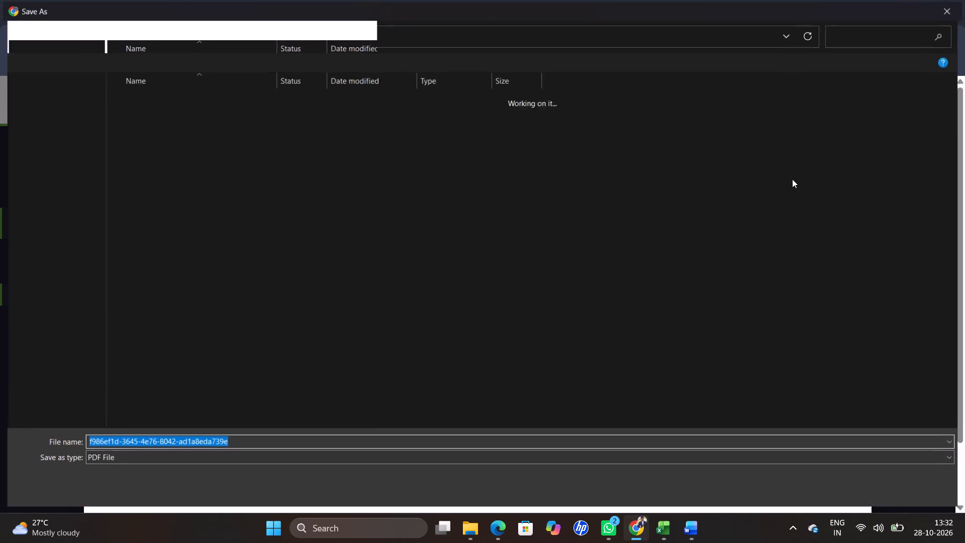
pyautogui.hotkey('ctrl', 'v')
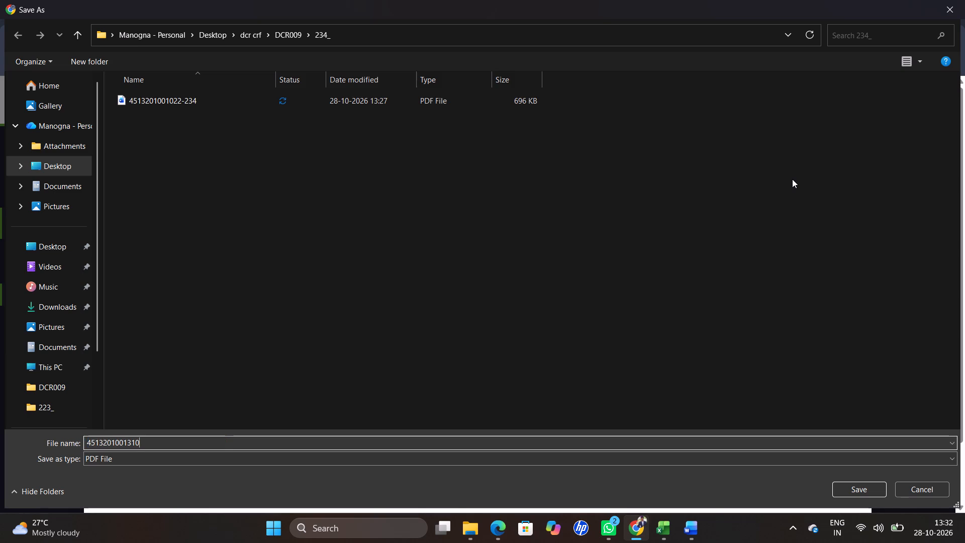
pyautogui.press('-')
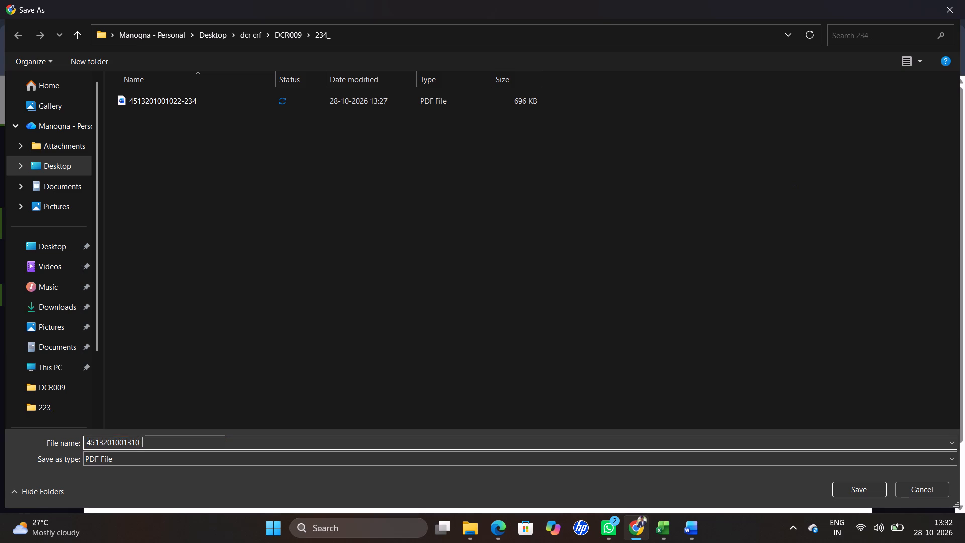
pyautogui.write('233')
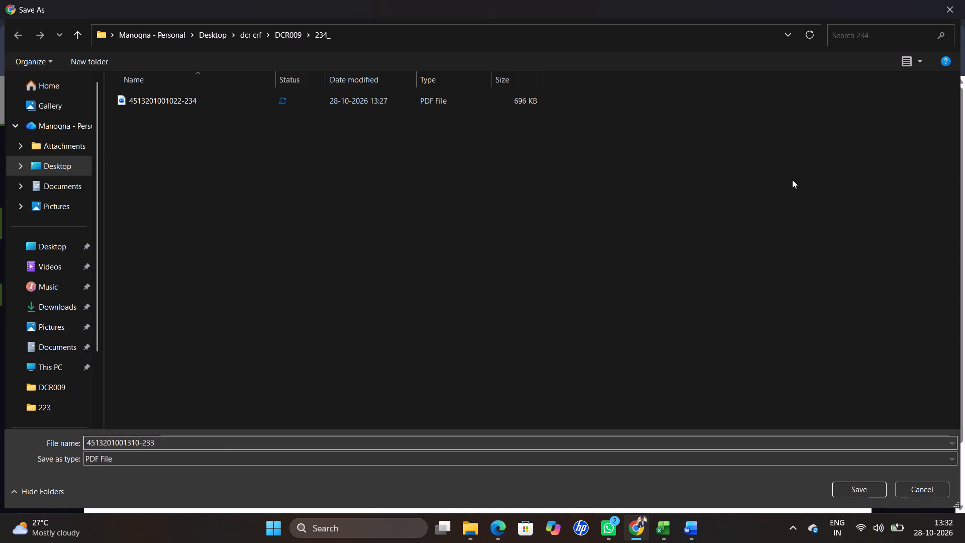
# Save the certificate PDF in the 233_ folder inside DCR009.
pyautogui.click(293, 36)
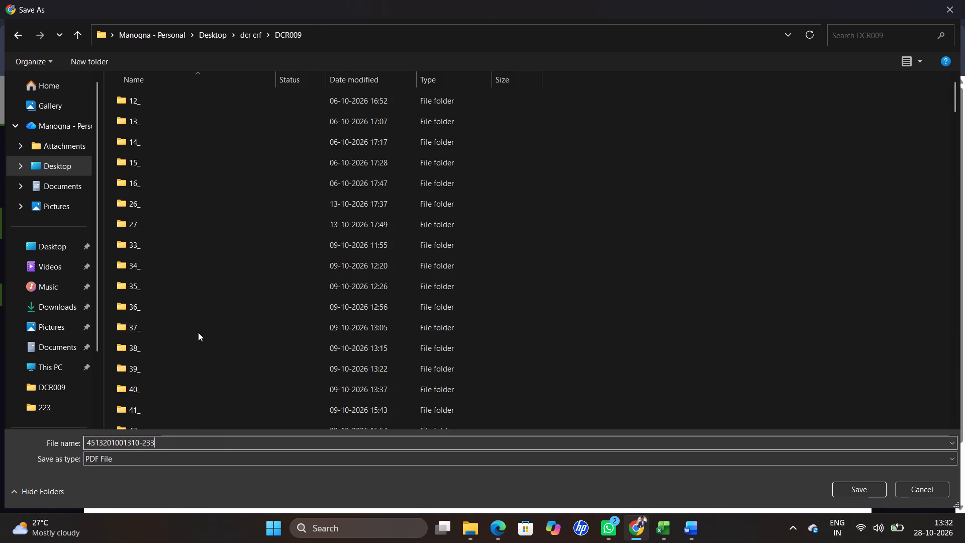
pyautogui.scroll(-18, 199, 332)
pyautogui.scroll(-11, 237, 277)
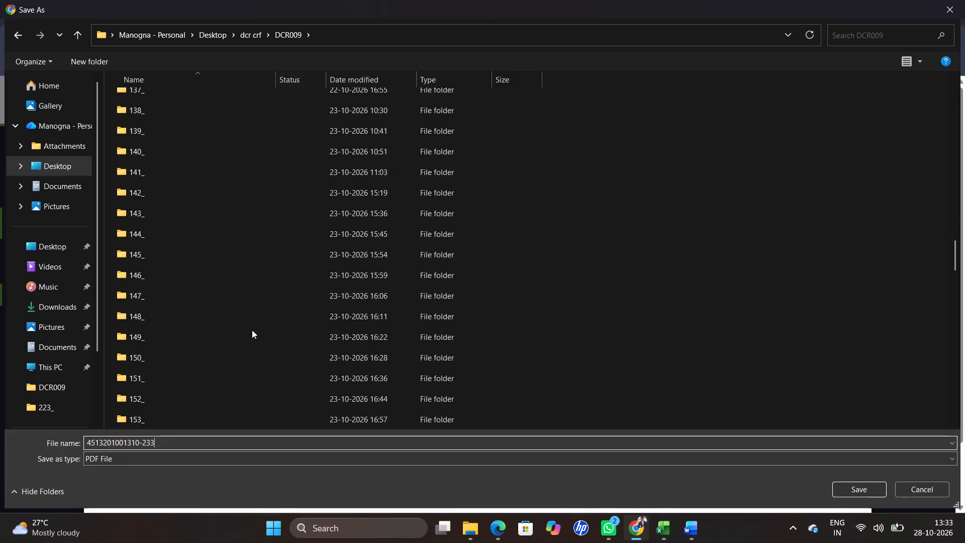
pyautogui.scroll(-15, 216, 314)
pyautogui.scroll(-11, 223, 295)
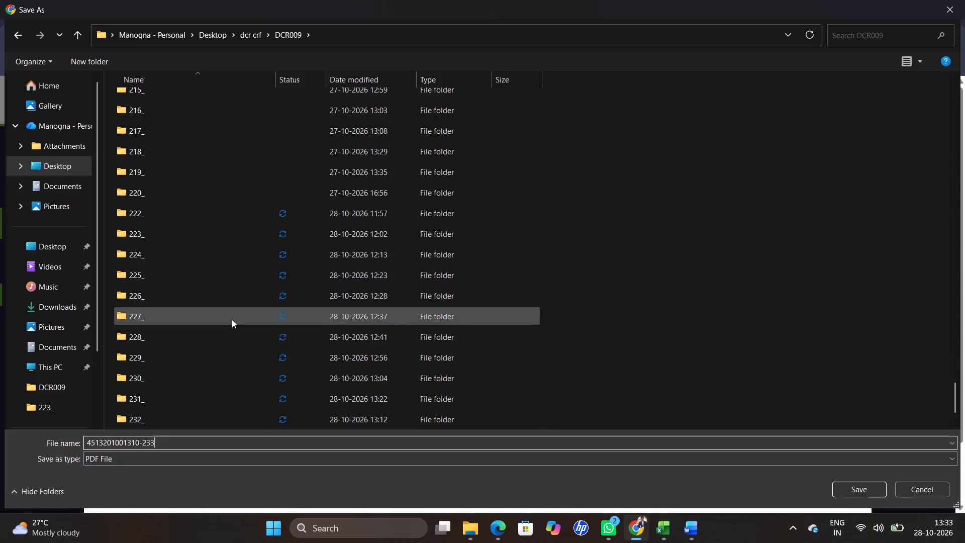
pyautogui.scroll(-8, 223, 351)
pyautogui.doubleClick(232, 377)
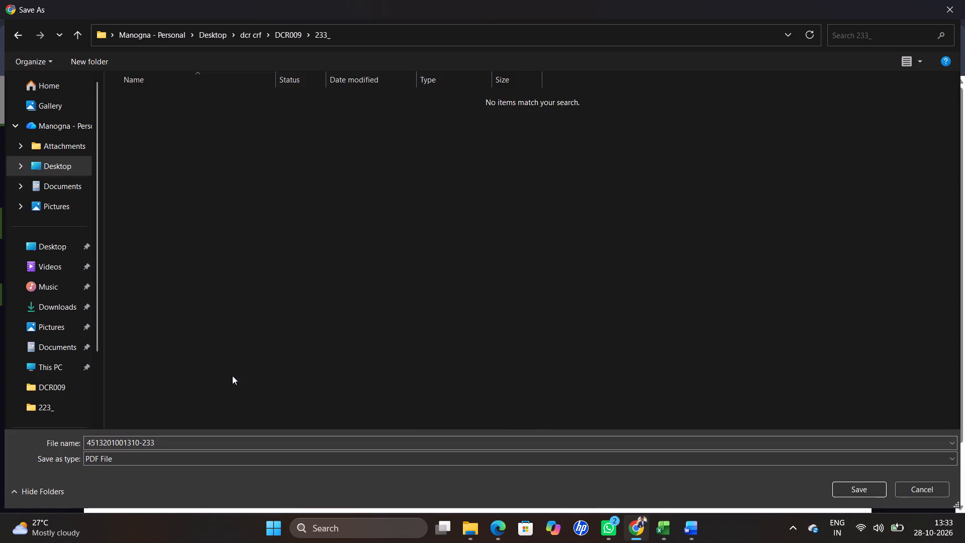
pyautogui.click(856, 489)
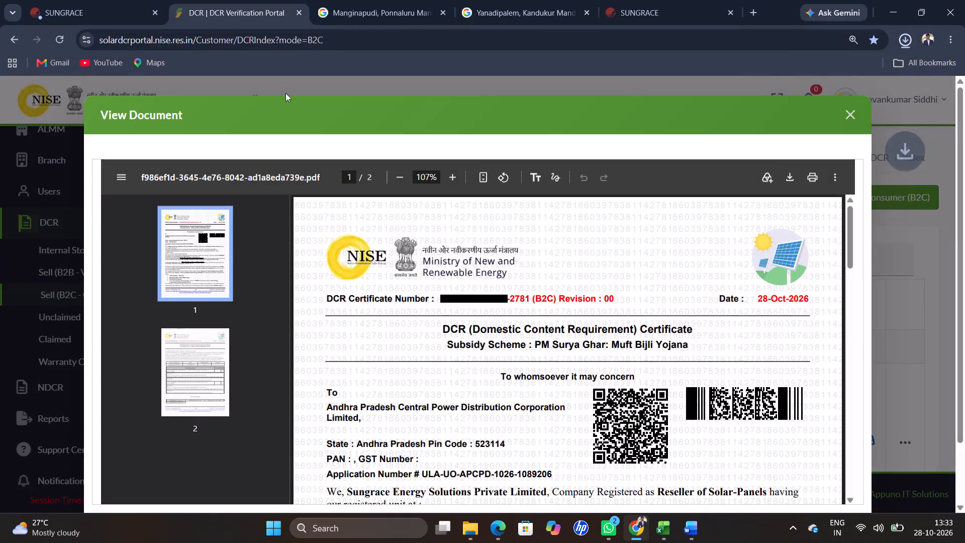
# Open the installation's update form in SUNGRACE, attach the PDF from folder 233_ as the Dcr upload, and submit it.
pyautogui.click(128, 5)
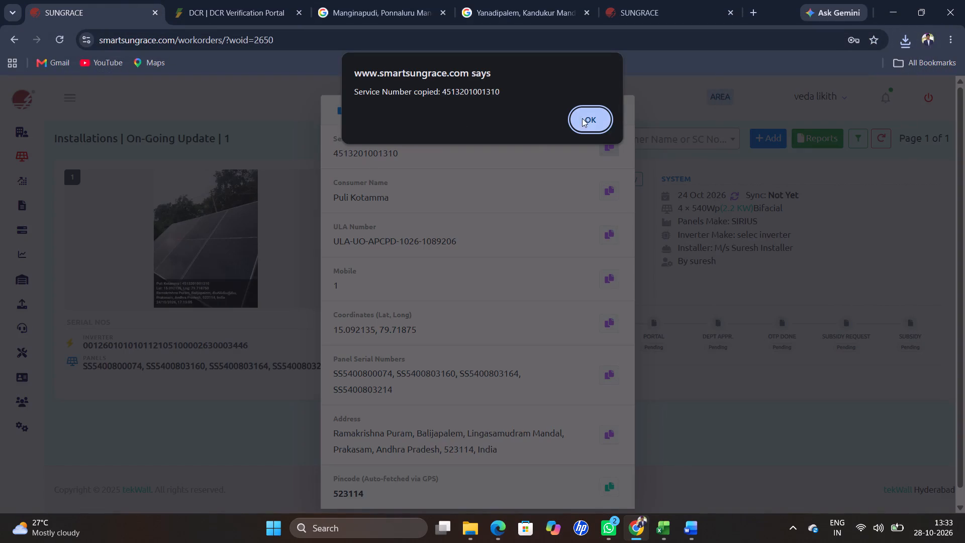
pyautogui.click(584, 118)
pyautogui.click(620, 103)
pyautogui.click(541, 371)
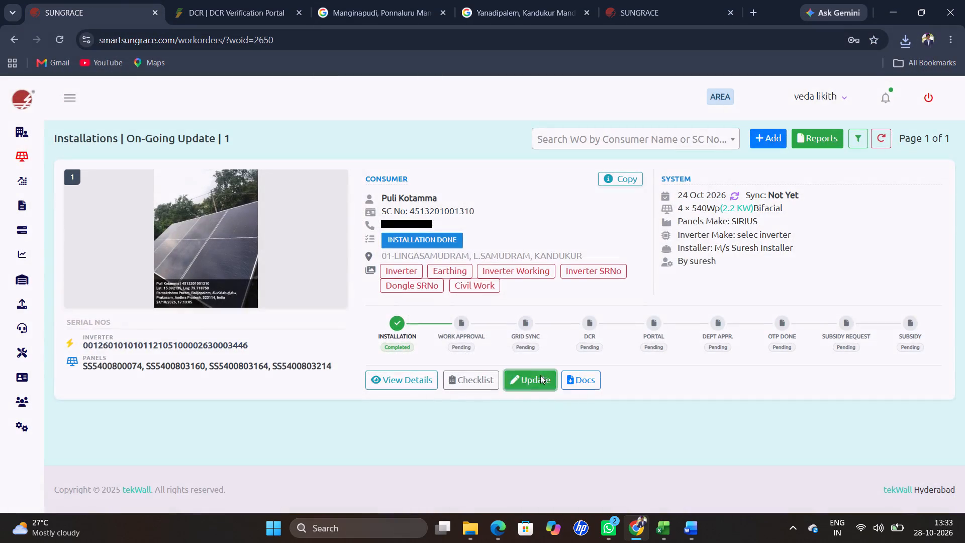
pyautogui.click(347, 331)
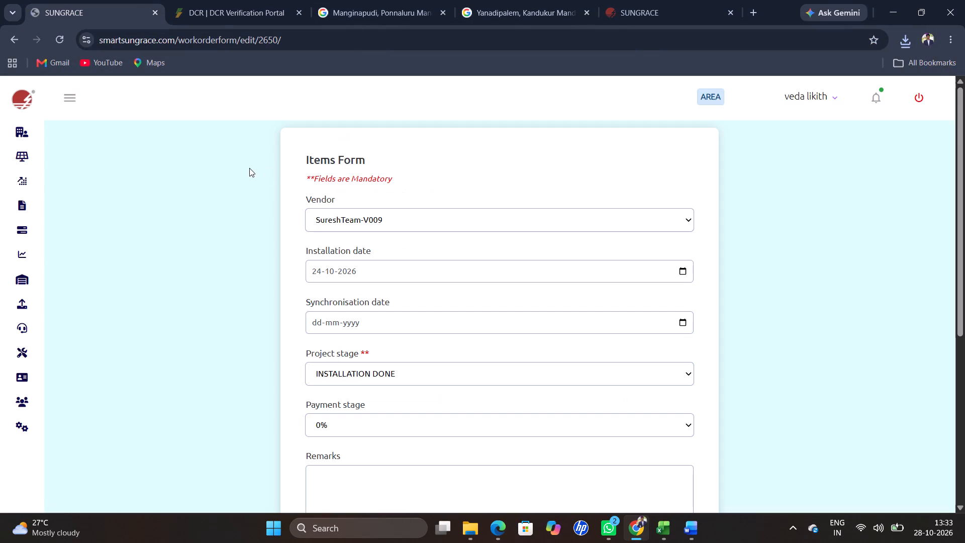
pyautogui.scroll(-5, 458, 250)
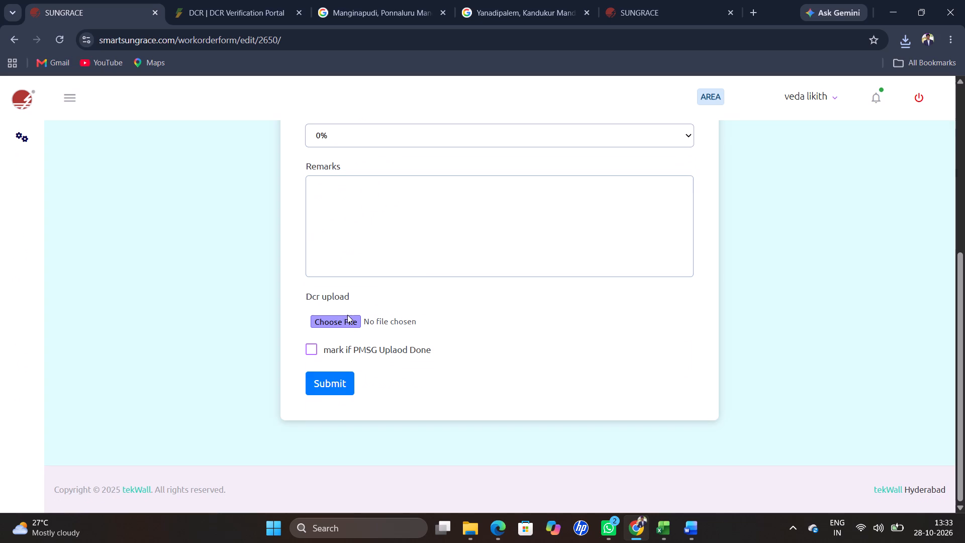
pyautogui.click(347, 315)
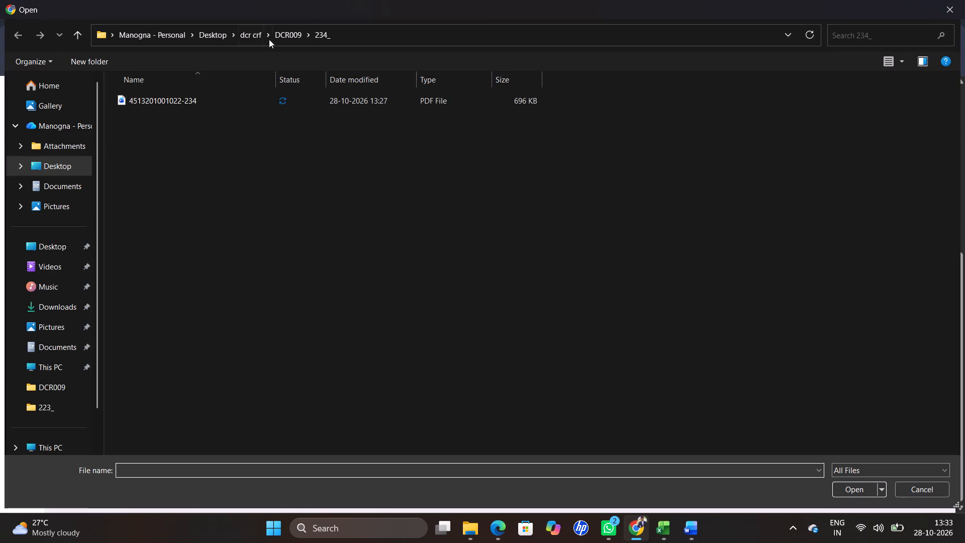
pyautogui.click(297, 31)
pyautogui.scroll(-5, 216, 217)
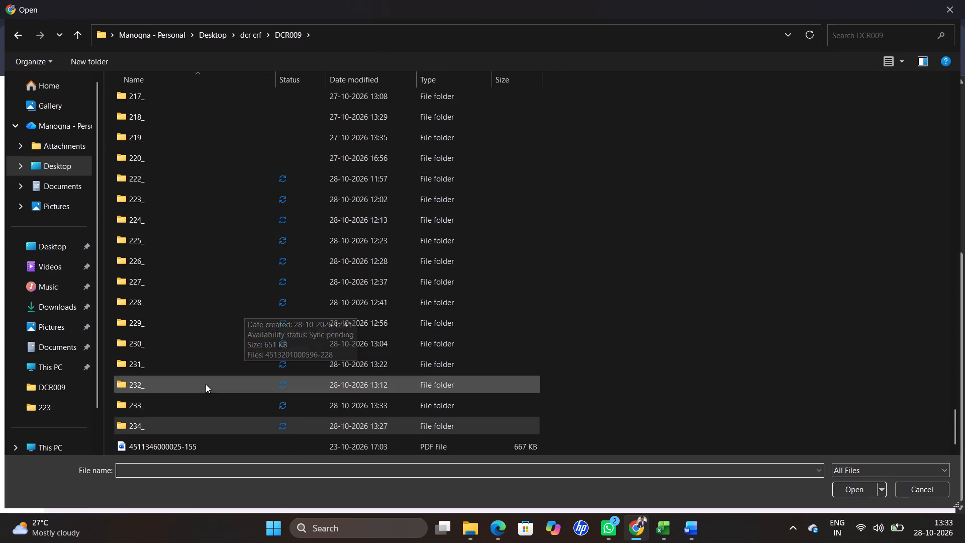
pyautogui.doubleClick(199, 404)
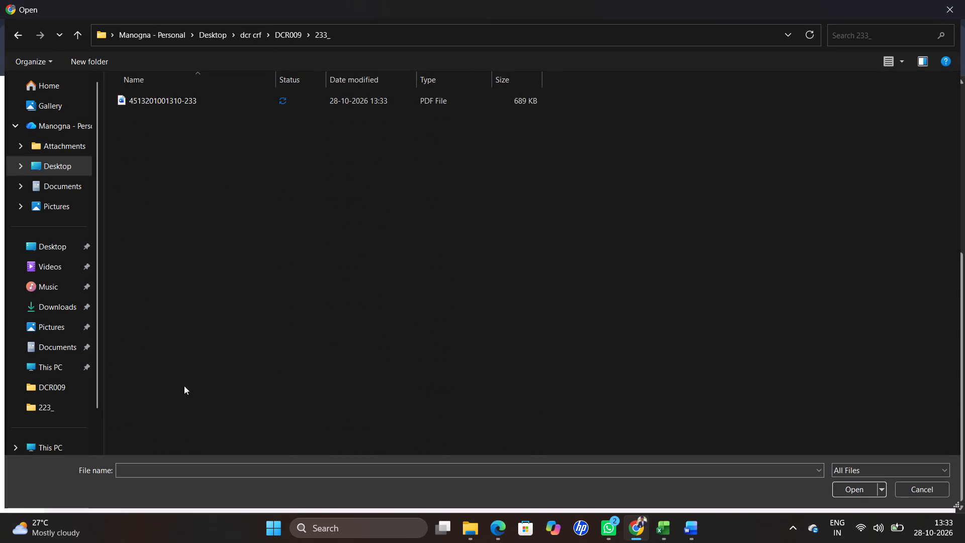
pyautogui.doubleClick(164, 98)
pyautogui.click(323, 395)
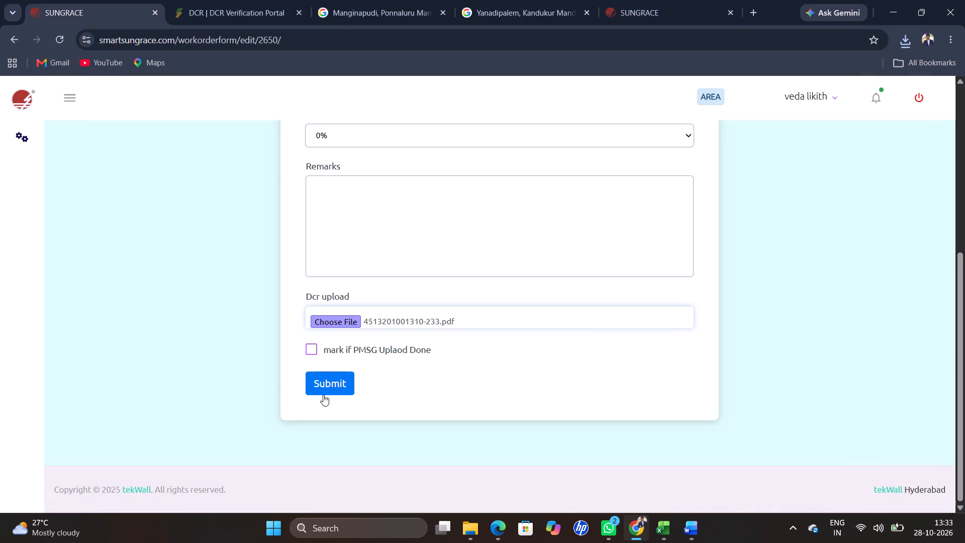
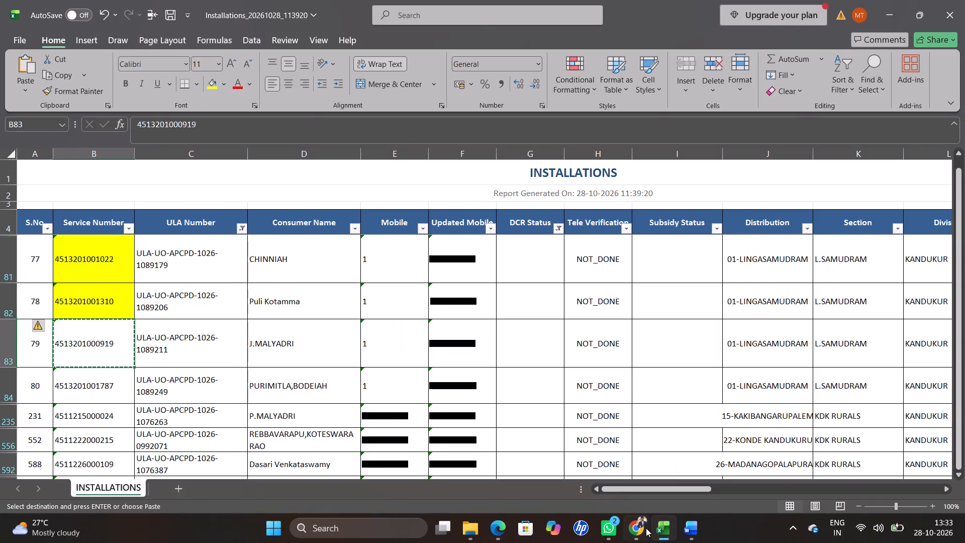
# Switch to SUNGRACE in Chrome, find the installation by the service number copied from the Excel sheet, and copy its ULA number.
pyautogui.click(633, 472)
pyautogui.click(562, 136)
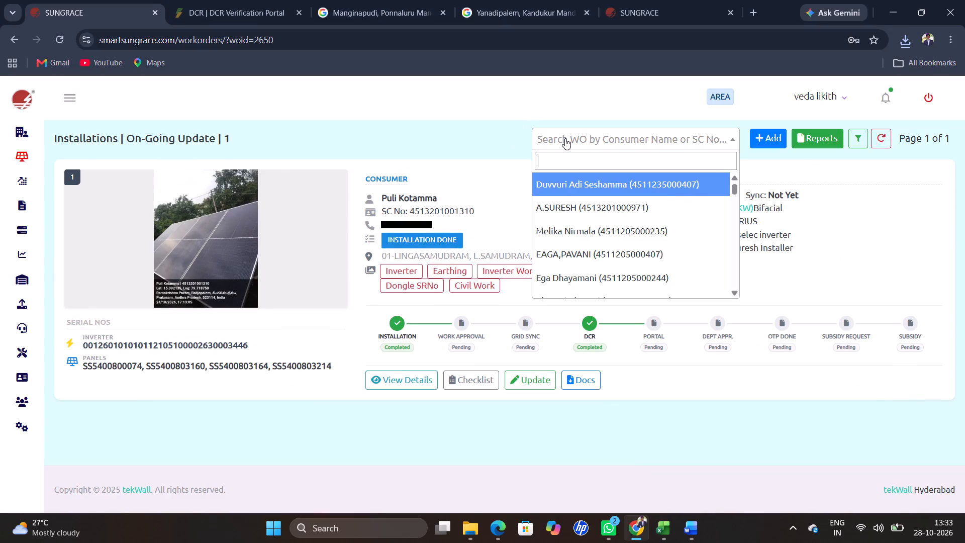
pyautogui.hotkey('ctrl', 'v')
pyautogui.press('Return')
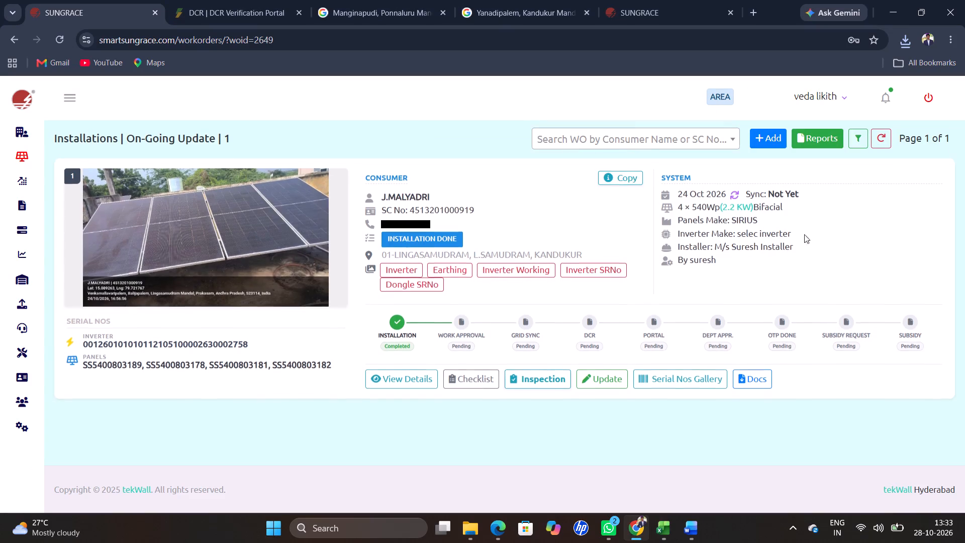
pyautogui.click(620, 180)
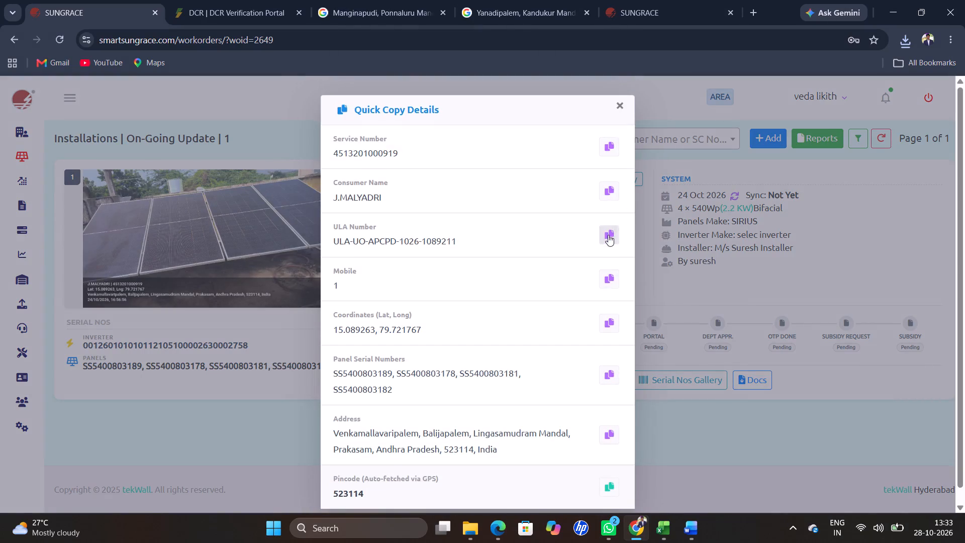
pyautogui.click(608, 235)
# Start a new B2C DCR entry in the DCR portal and enter the copied ULA number as the Consumer Application Number.
pyautogui.click(244, 8)
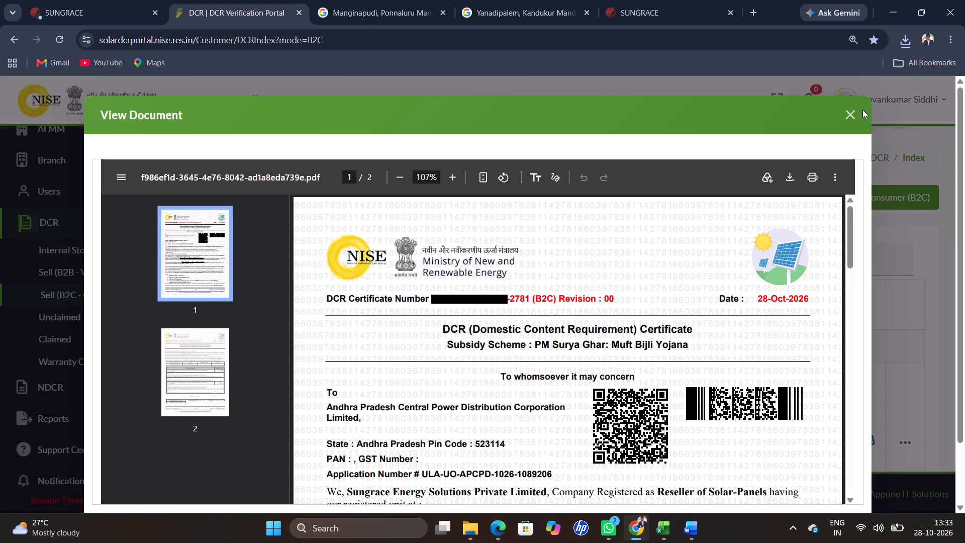
pyautogui.click(843, 115)
pyautogui.click(826, 195)
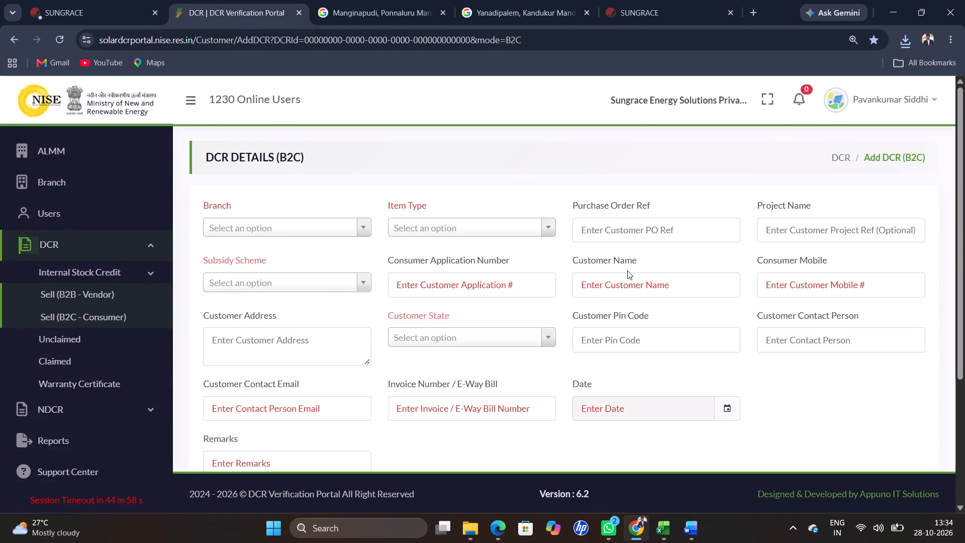
pyautogui.moveTo(543, 279); pyautogui.dragTo(541, 283)
pyautogui.hotkey('ctrl', 'v')
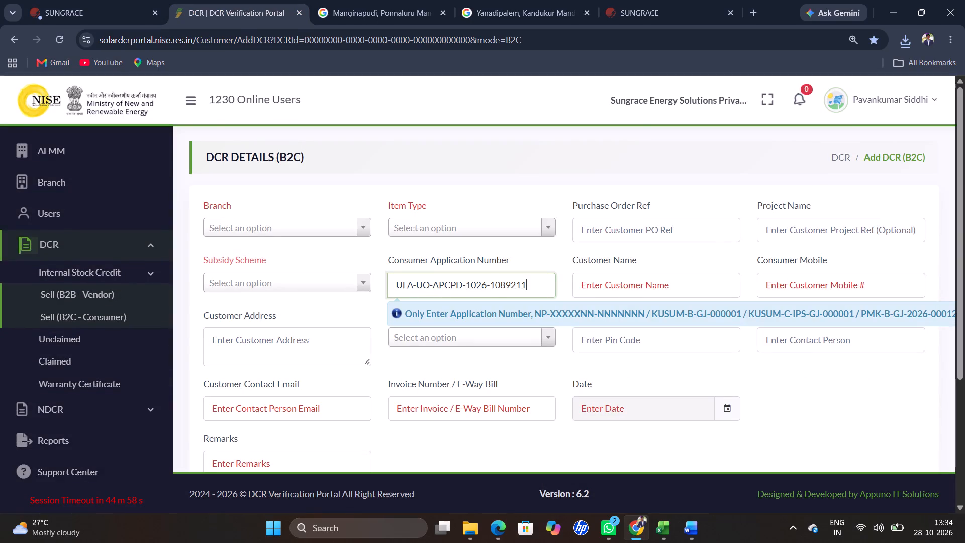
# Set the branch to Andhra Pradesh, the subsidy scheme to PM Surya Ghar: Muft Bijli Yojana, and the item type to Solar Panels.
pyautogui.moveTo(249, 215); pyautogui.dragTo(248, 224)
pyautogui.click(248, 228)
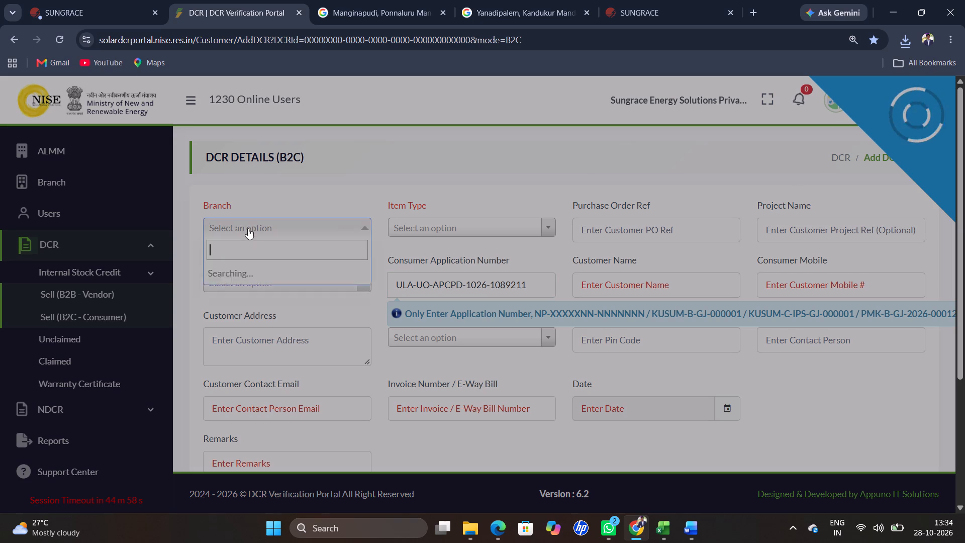
pyautogui.click(237, 300)
pyautogui.click(248, 284)
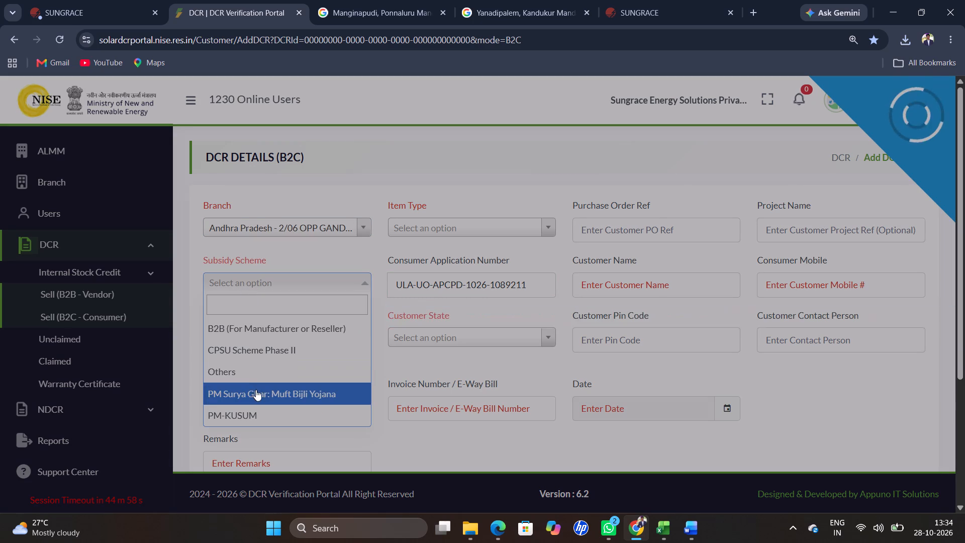
pyautogui.click(256, 390)
pyautogui.click(413, 230)
pyautogui.moveTo(412, 273); pyautogui.dragTo(415, 275)
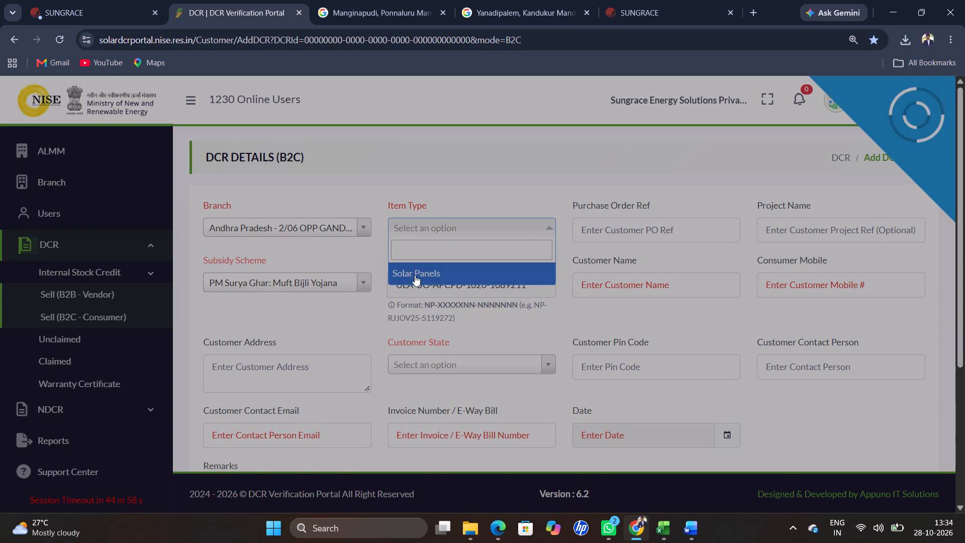
pyautogui.moveTo(415, 275); pyautogui.dragTo(416, 278)
# Copy Andhra Pradesh Central Power Distribution Corporation Limited from the Word details document into the portal's Customer Name.
pyautogui.click(578, 296)
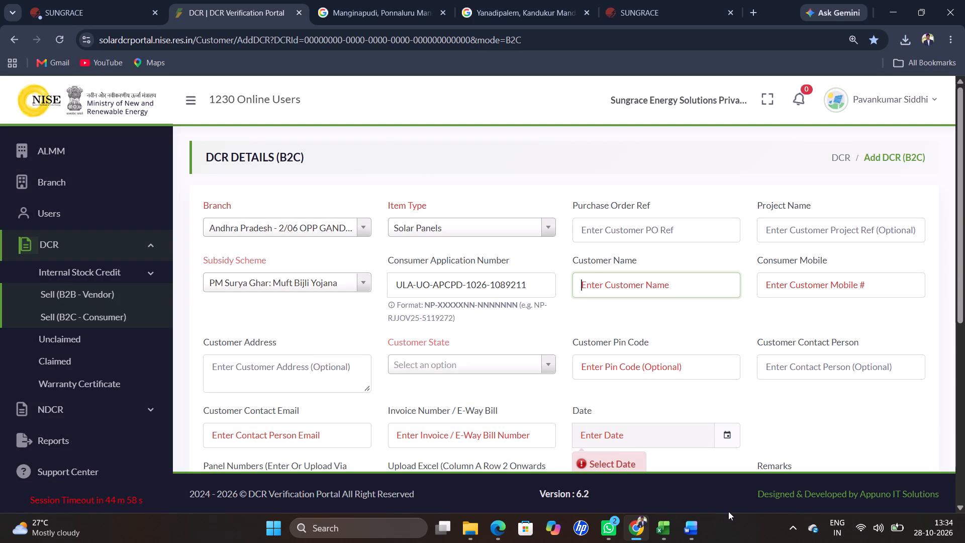
pyautogui.click(685, 486)
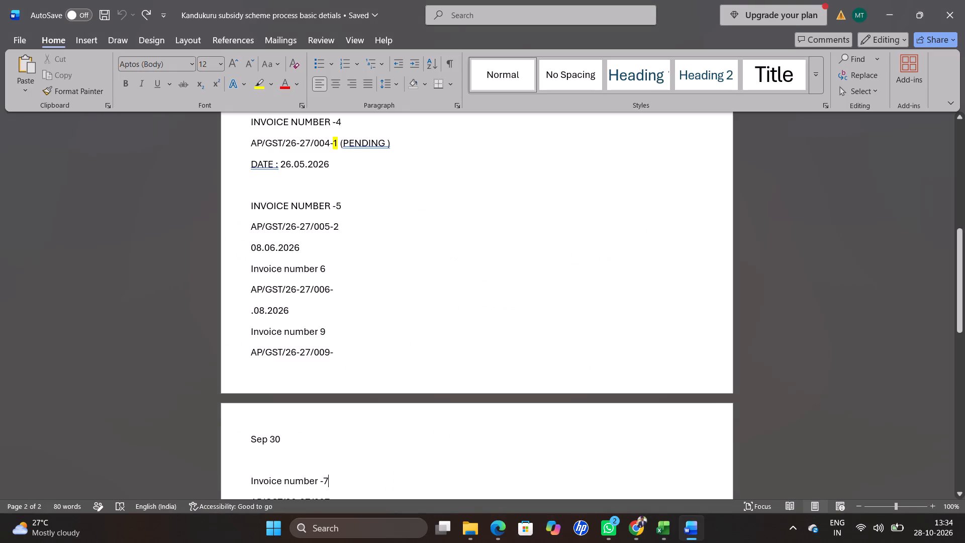
pyautogui.scroll(16, 356, 314)
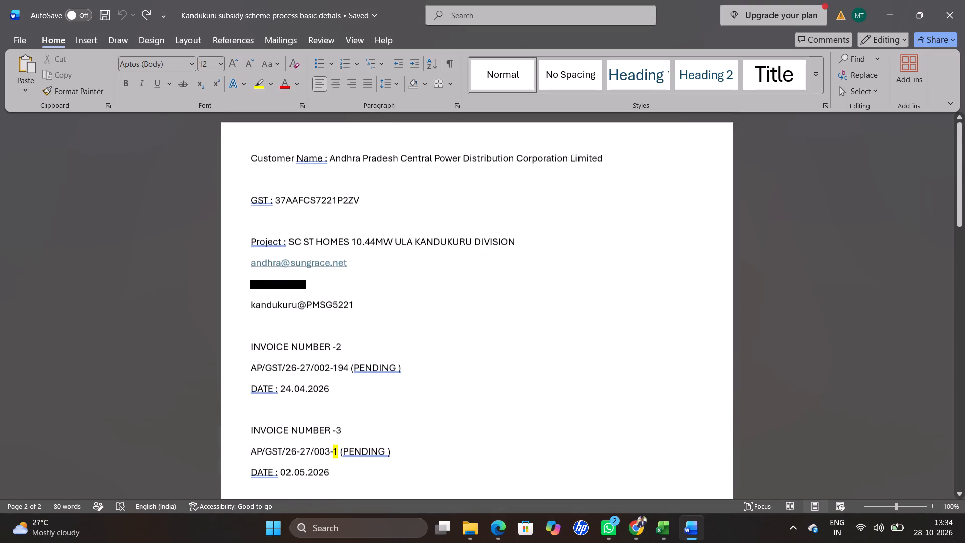
pyautogui.moveTo(329, 158); pyautogui.dragTo(453, 163)
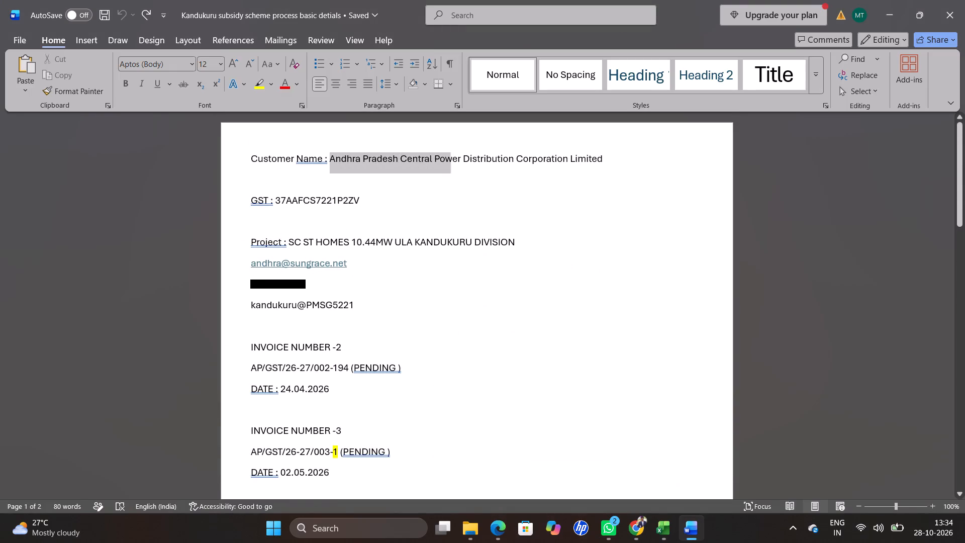
pyautogui.moveTo(453, 163); pyautogui.dragTo(603, 166)
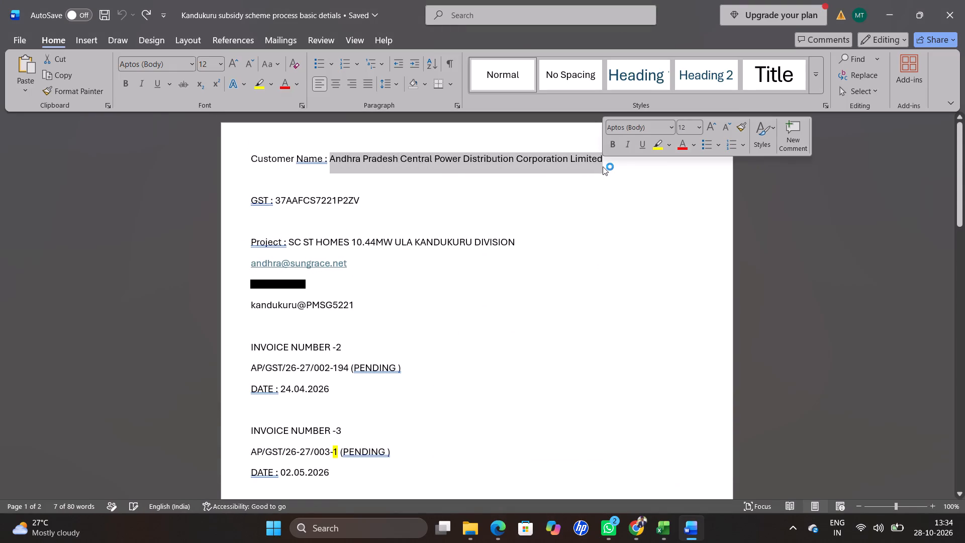
pyautogui.hotkey('ctrl', 'c')
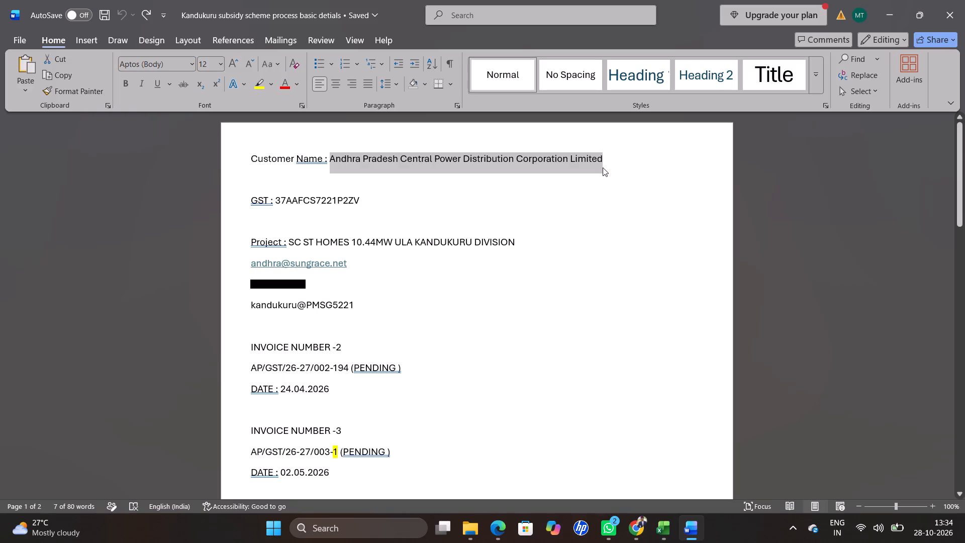
pyautogui.click(642, 464)
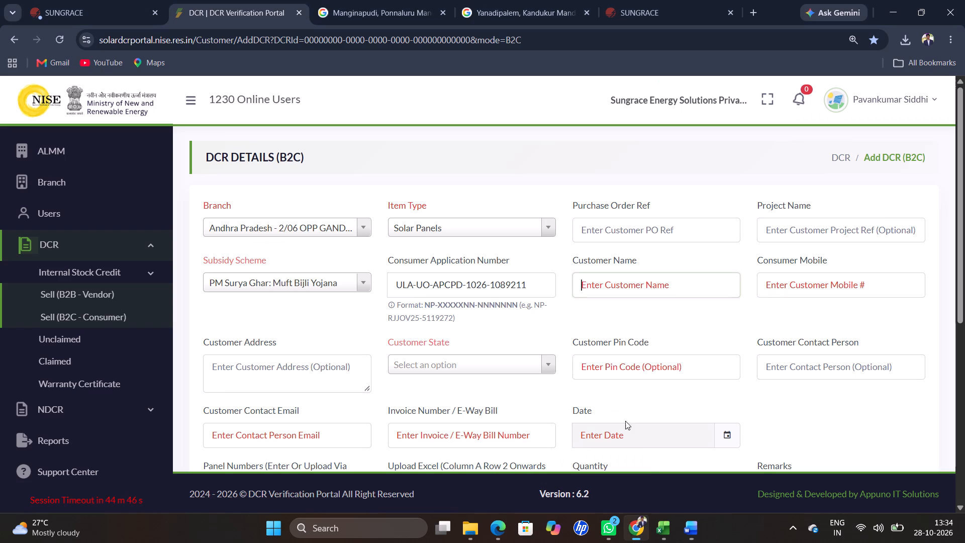
pyautogui.hotkey('ctrl', 'g')
pyautogui.hotkey('ctrl', 'v')
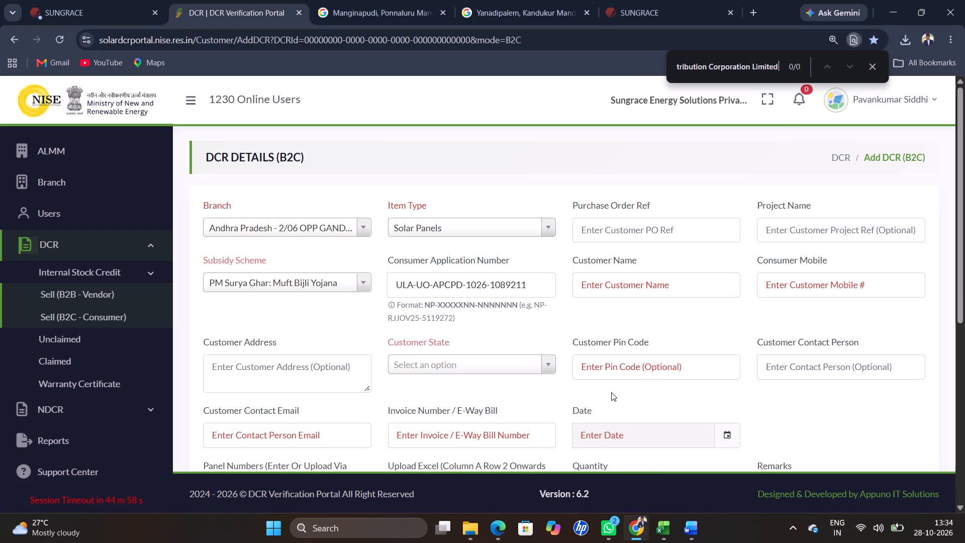
pyautogui.click(878, 64)
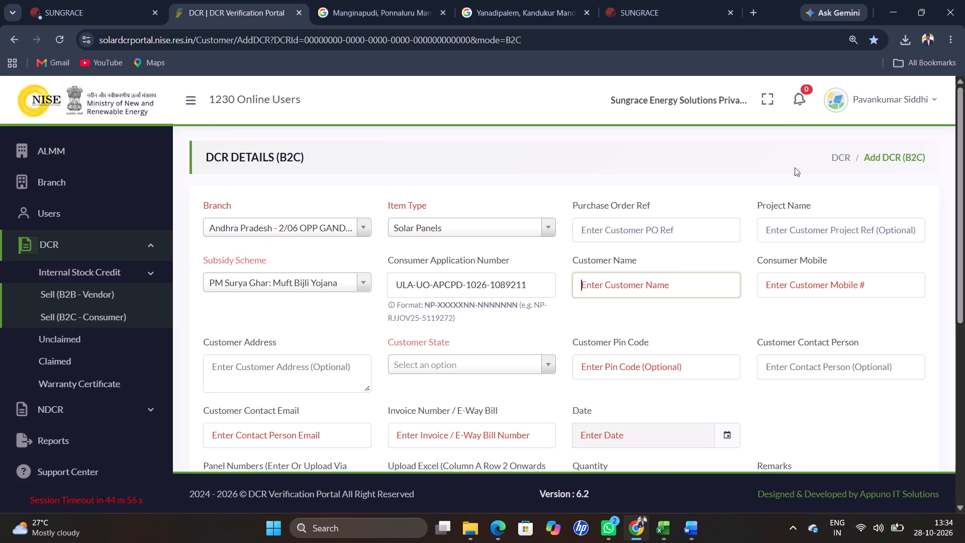
pyautogui.hotkey('ctrl', 'v')
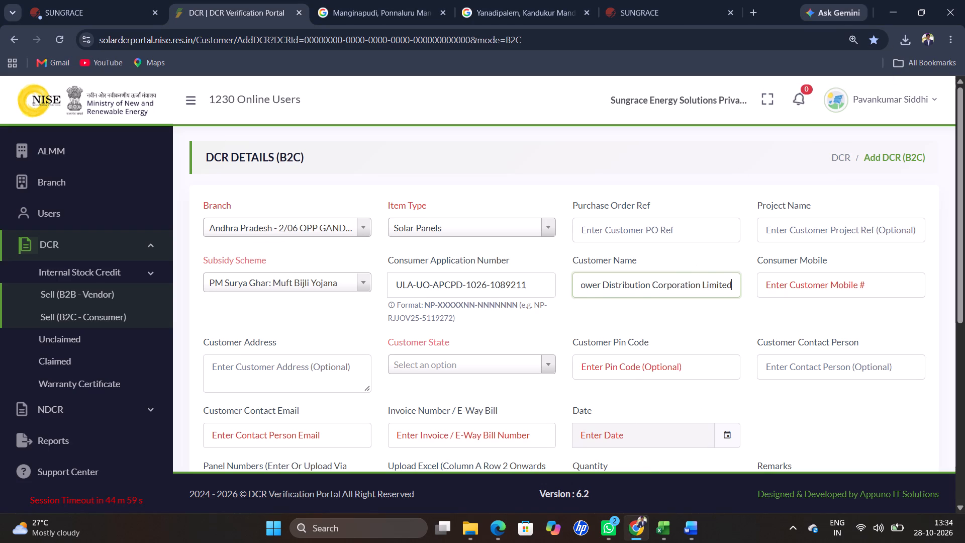
# Copy the project name SC ST HOMES 10.44MW ULA KANDUKURU DIVISION from the Word document into the portal's Project Name.
pyautogui.click(811, 220)
pyautogui.click(812, 224)
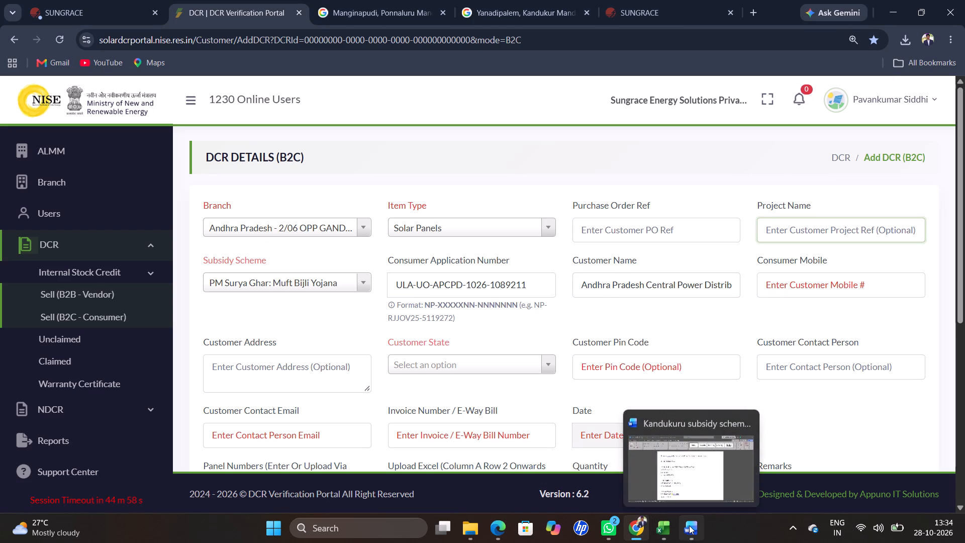
pyautogui.click(696, 489)
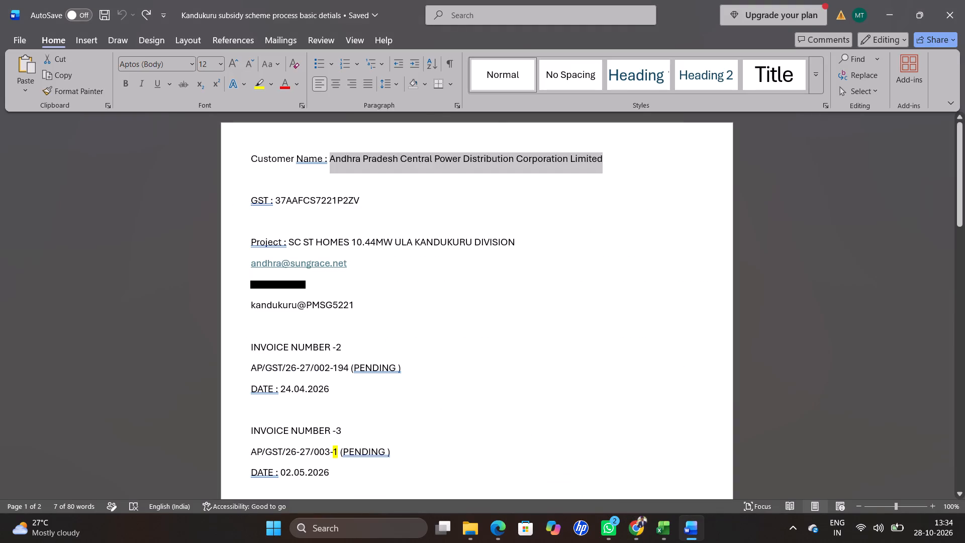
pyautogui.moveTo(291, 239); pyautogui.dragTo(513, 243)
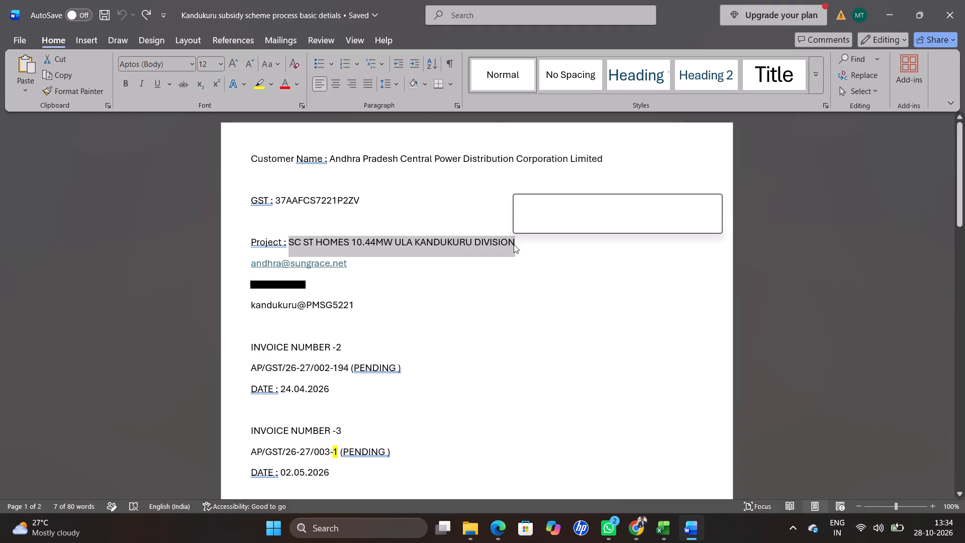
pyautogui.hotkey('ctrl', 'c')
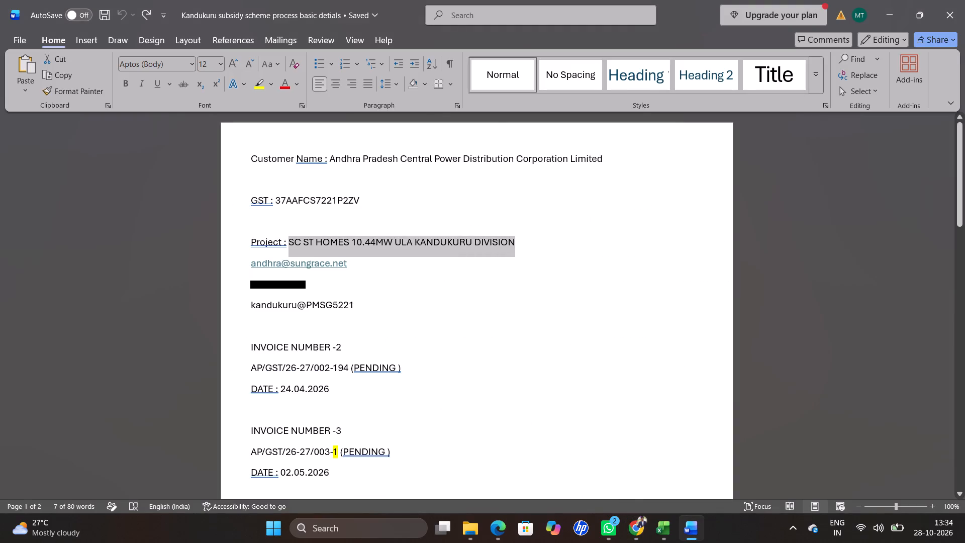
pyautogui.click(628, 470)
pyautogui.hotkey('ctrl', 'v')
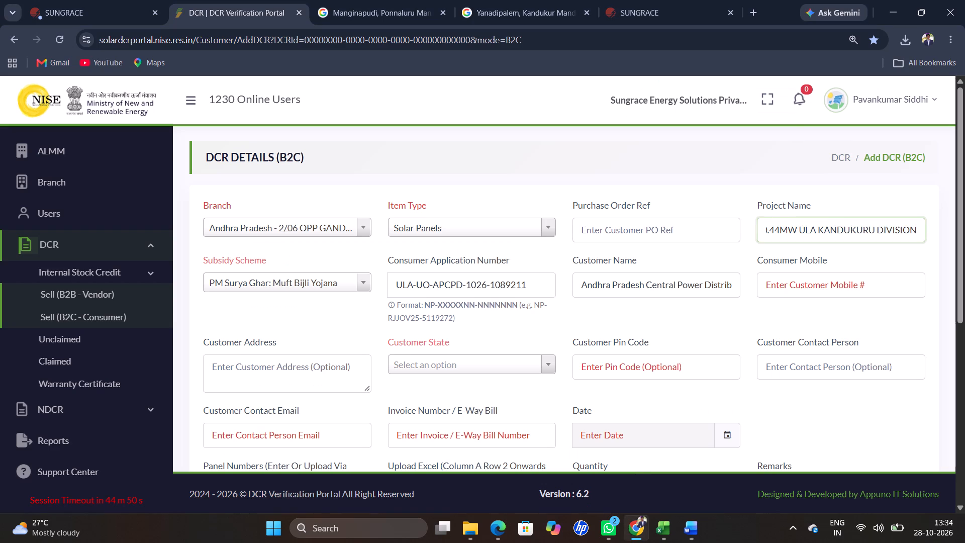
# Copy the mobile number from the Word document into the portal's Consumer Mobile.
pyautogui.click(787, 289)
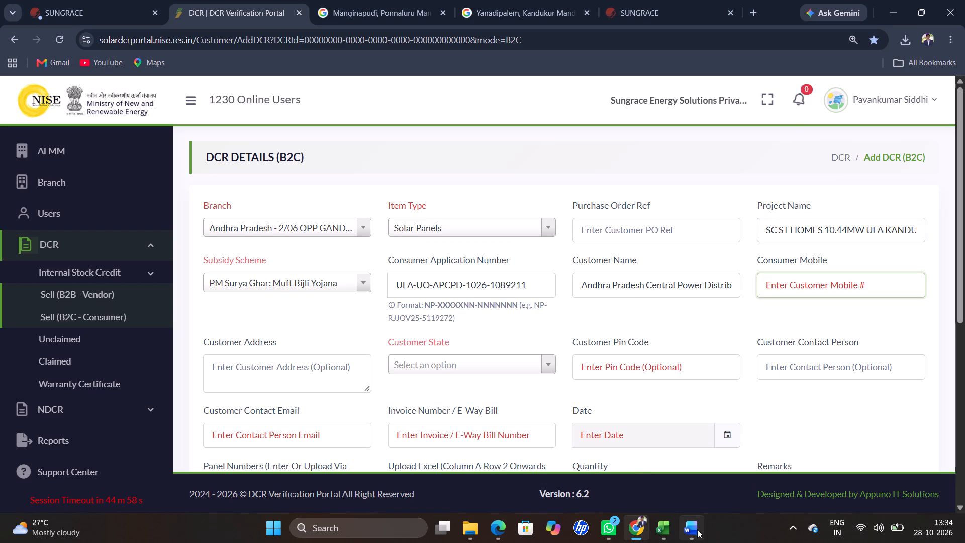
pyautogui.click(672, 472)
pyautogui.moveTo(326, 282); pyautogui.dragTo(244, 286)
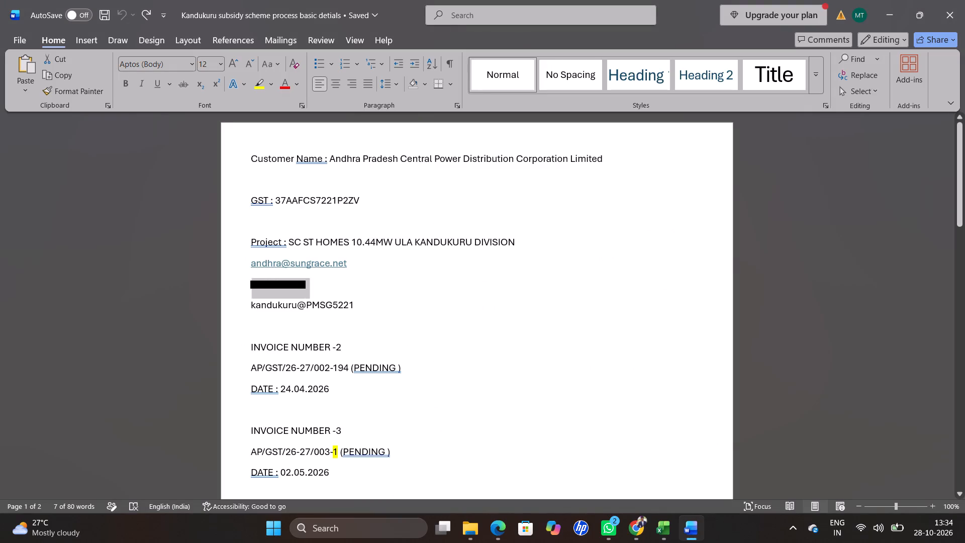
pyautogui.moveTo(244, 286); pyautogui.dragTo(242, 286)
pyautogui.hotkey('ctrl', 'c')
pyautogui.click(632, 473)
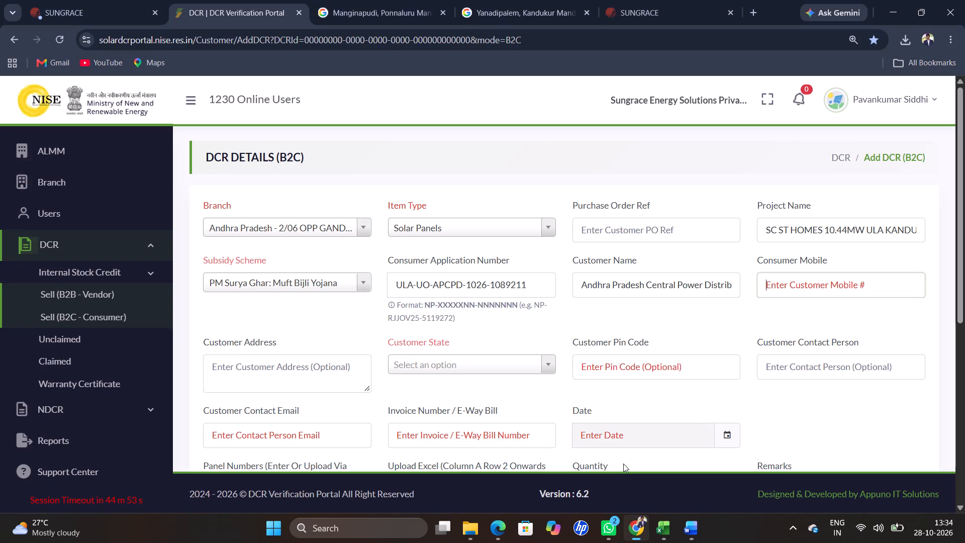
pyautogui.hotkey('ctrl', 'v')
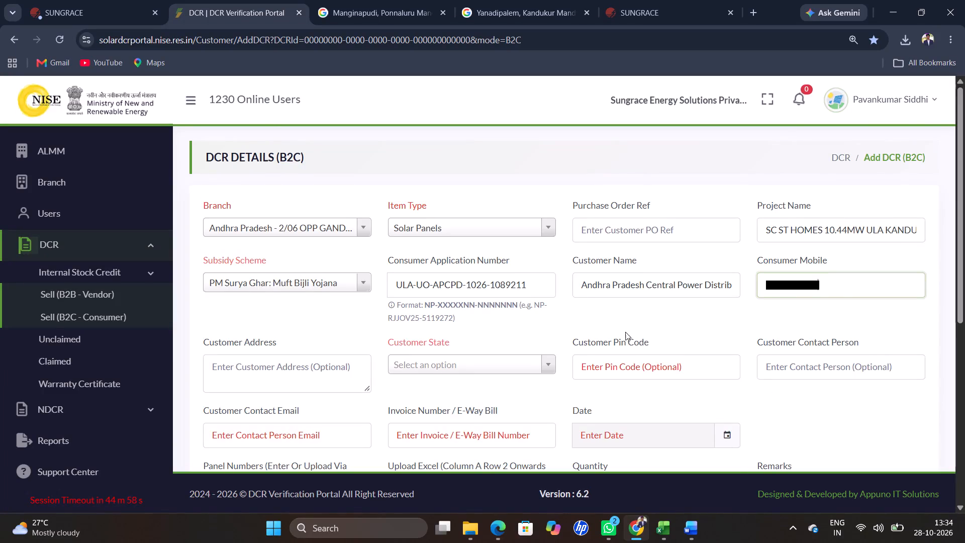
# Set the Customer State to Andhra Pradesh (37).
pyautogui.scroll(-2, 604, 324)
pyautogui.click(514, 242)
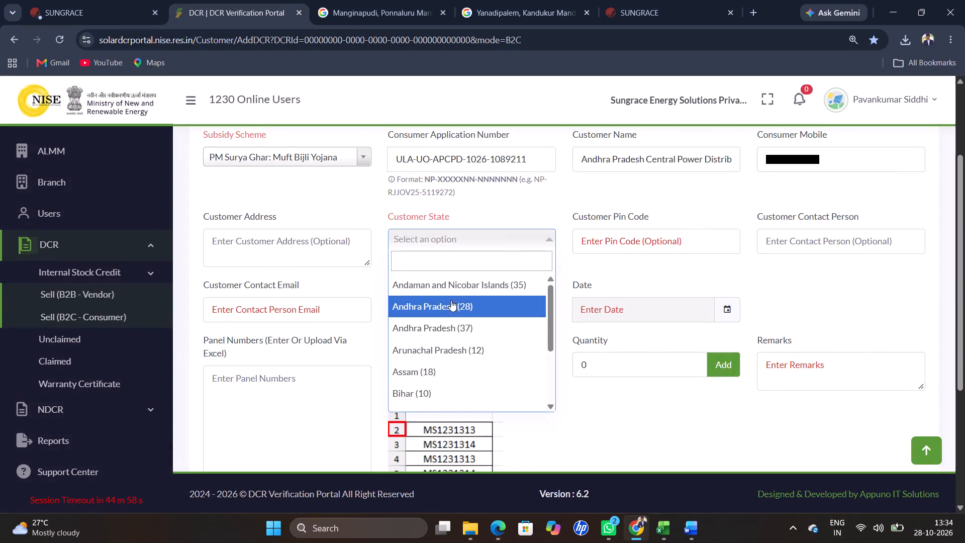
pyautogui.click(443, 332)
# Copy the contact email address from the Word details document into the portal's Customer Contact Email.
pyautogui.click(339, 303)
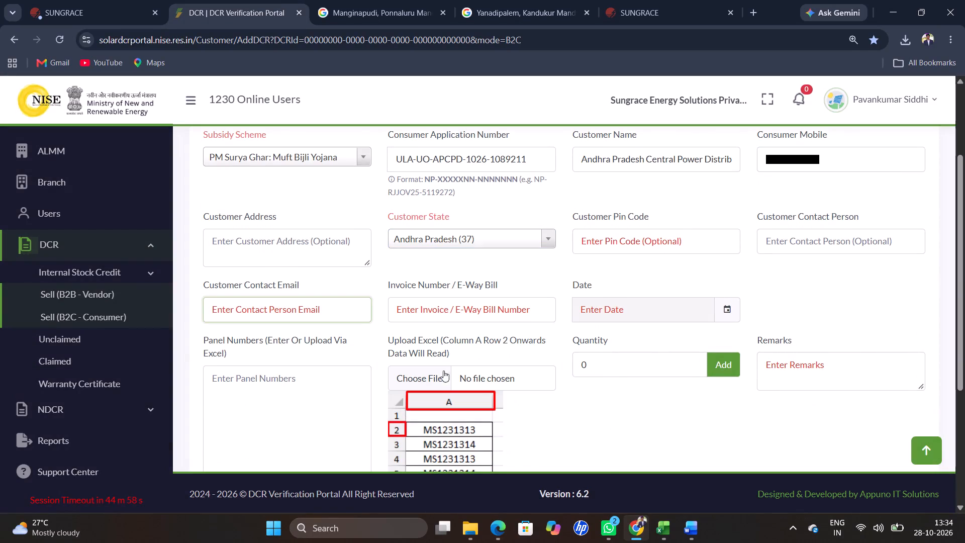
pyautogui.click(667, 470)
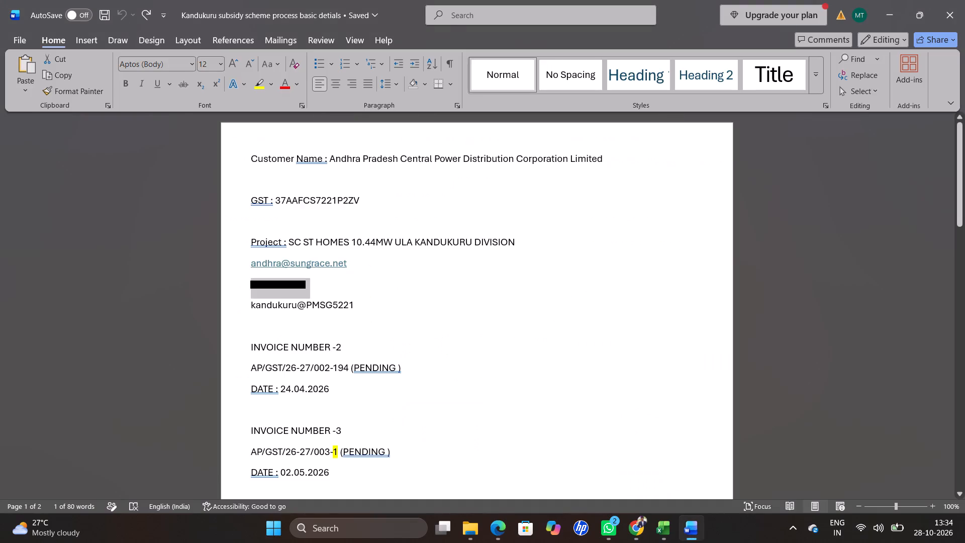
pyautogui.moveTo(363, 262); pyautogui.dragTo(187, 274)
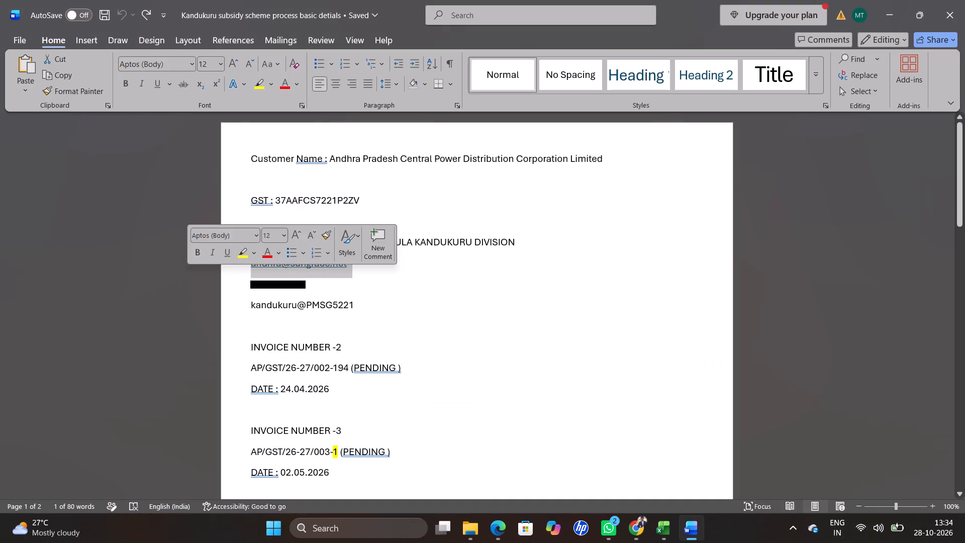
pyautogui.hotkey('ctrl', 'c')
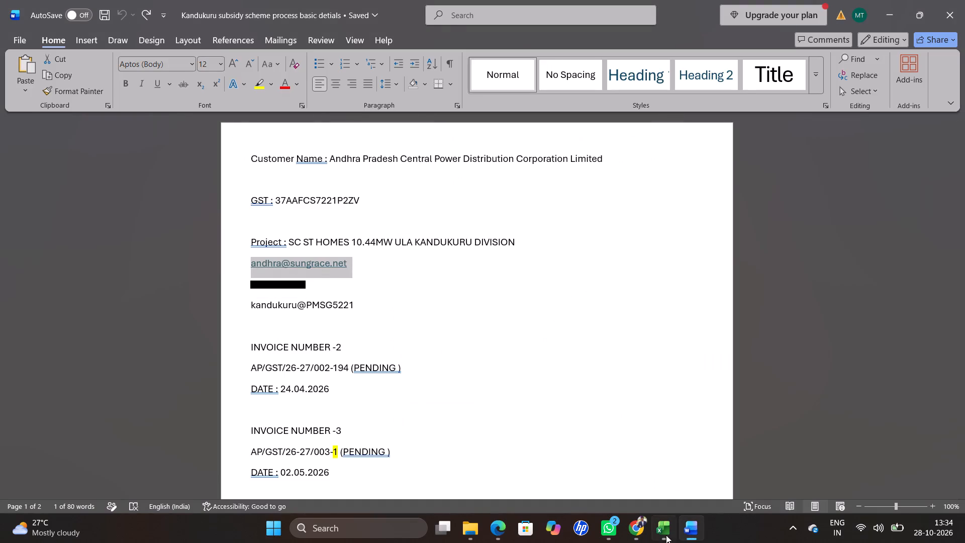
pyautogui.click(621, 484)
pyautogui.hotkey('ctrl', 'v')
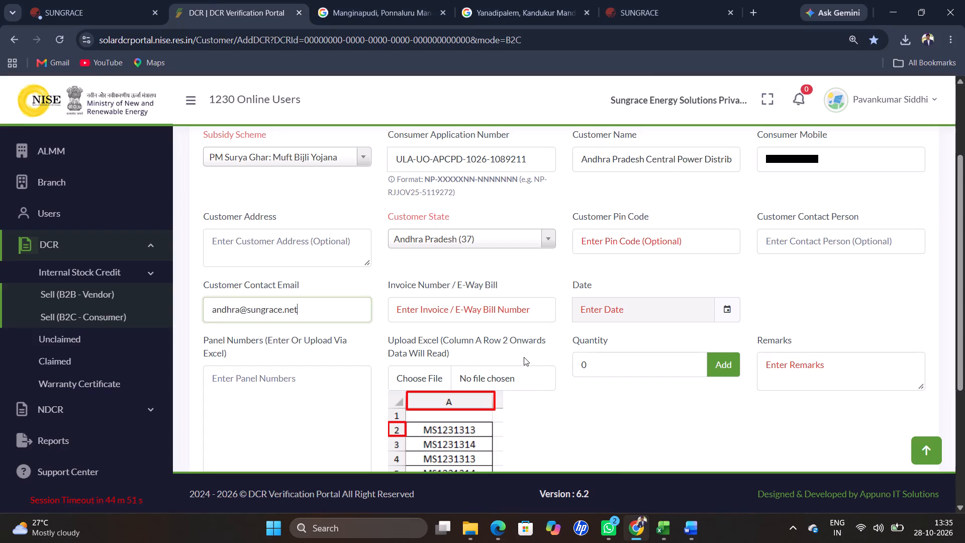
# Copy the invoice 9 prefix AP/GST/26-27/009- from the Word document into Invoice Number / E-Way Bill and complete it with 235.
pyautogui.moveTo(473, 302); pyautogui.dragTo(473, 307)
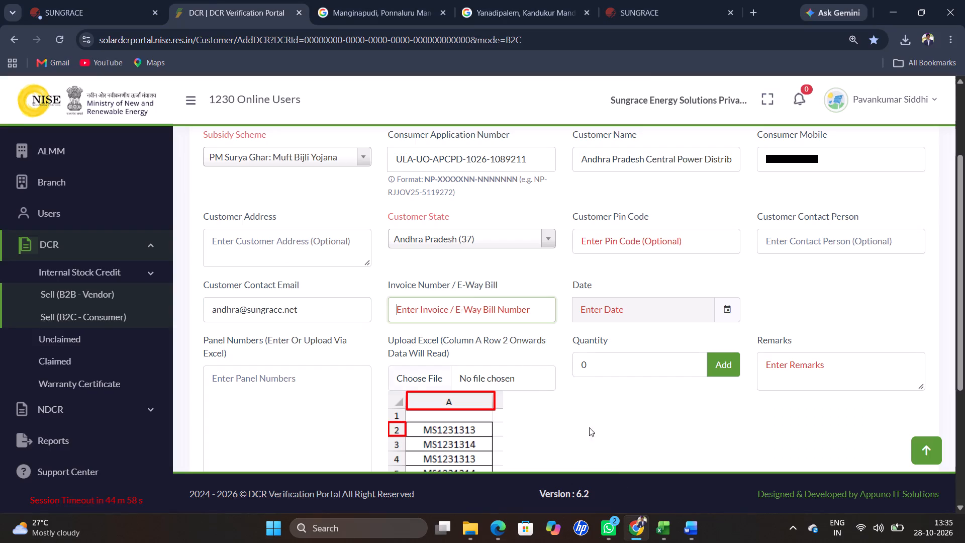
pyautogui.click(672, 485)
pyautogui.scroll(-3, 447, 300)
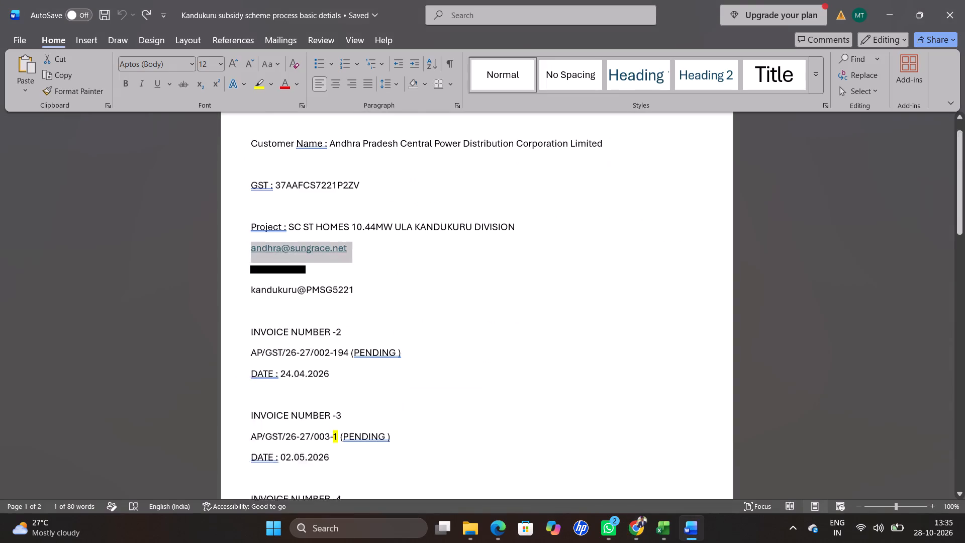
pyautogui.scroll(-2, 441, 301)
pyautogui.scroll(-15, 359, 261)
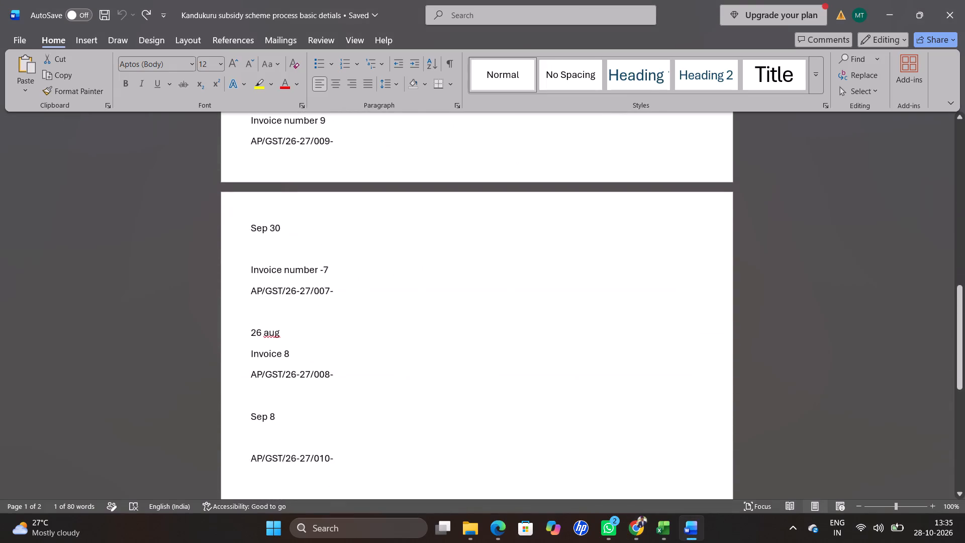
pyautogui.scroll(1, 348, 271)
pyautogui.moveTo(352, 171); pyautogui.dragTo(246, 175)
pyautogui.click(246, 175)
pyautogui.moveTo(246, 175); pyautogui.dragTo(334, 189)
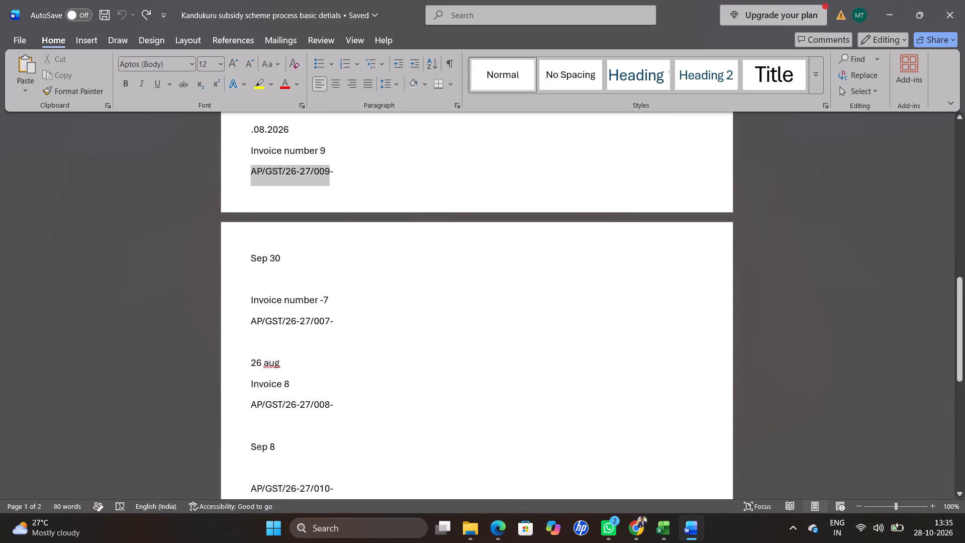
pyautogui.moveTo(334, 189); pyautogui.dragTo(355, 191)
pyautogui.hotkey('ctrl', 'c')
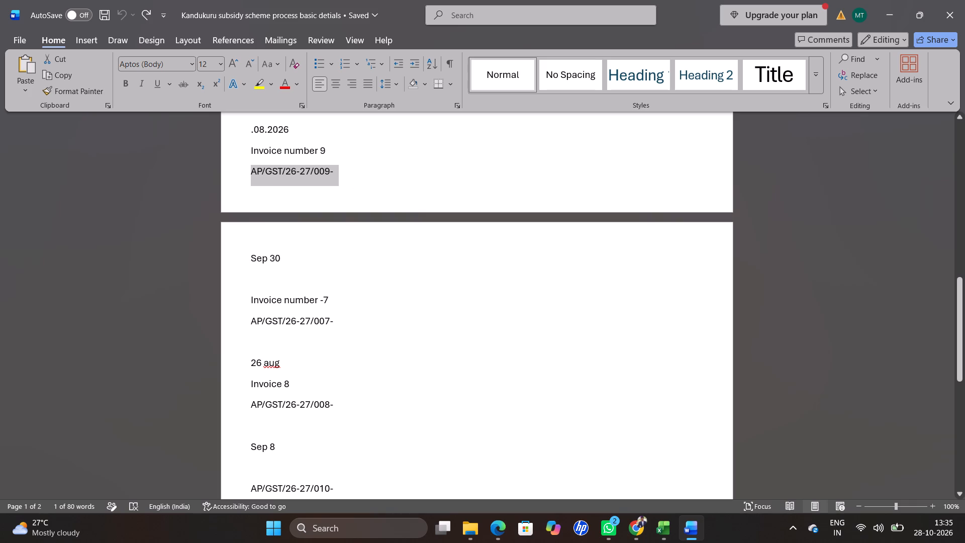
pyautogui.click(646, 496)
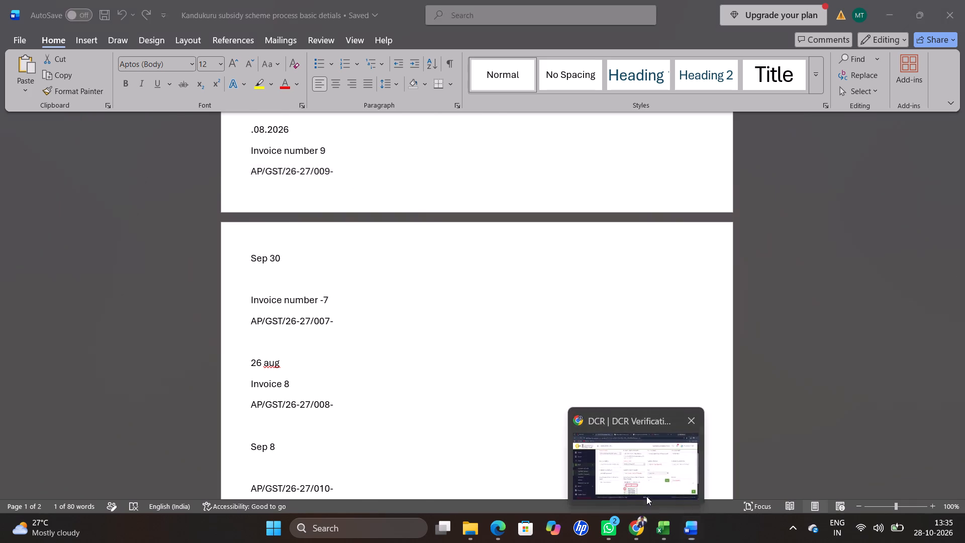
pyautogui.hotkey('ctrl', 'v')
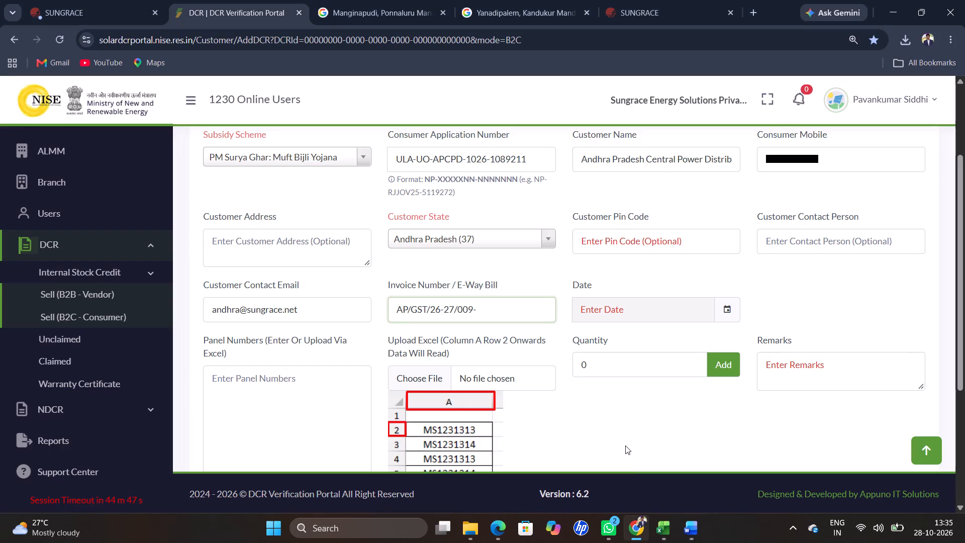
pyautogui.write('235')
# Set the invoice date to 30-Sep-2026.
pyautogui.click(655, 314)
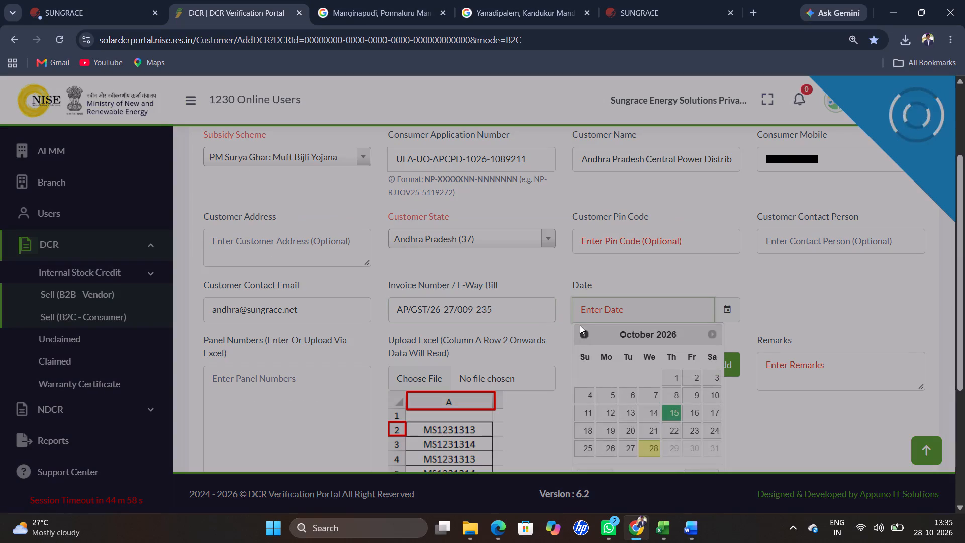
pyautogui.click(582, 333)
pyautogui.click(582, 333)
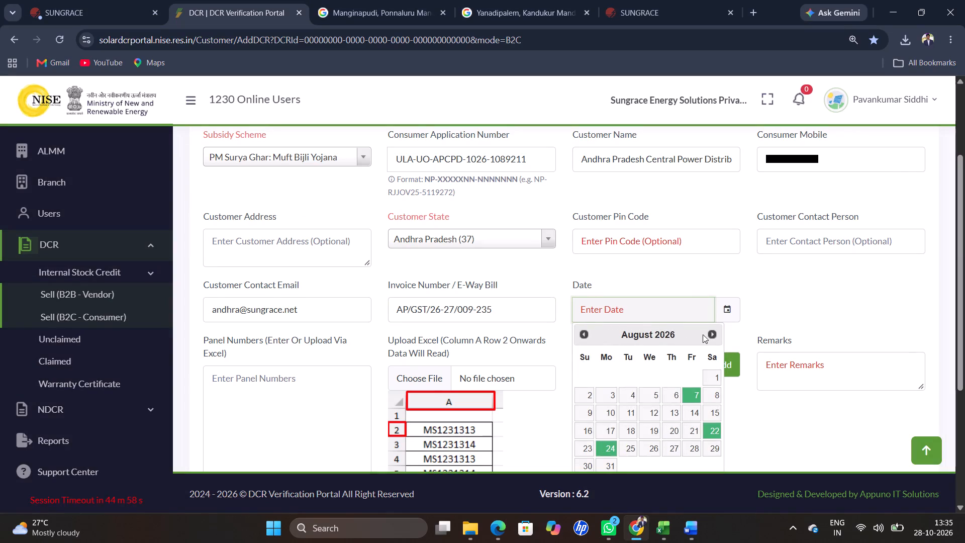
pyautogui.click(708, 333)
pyautogui.click(650, 448)
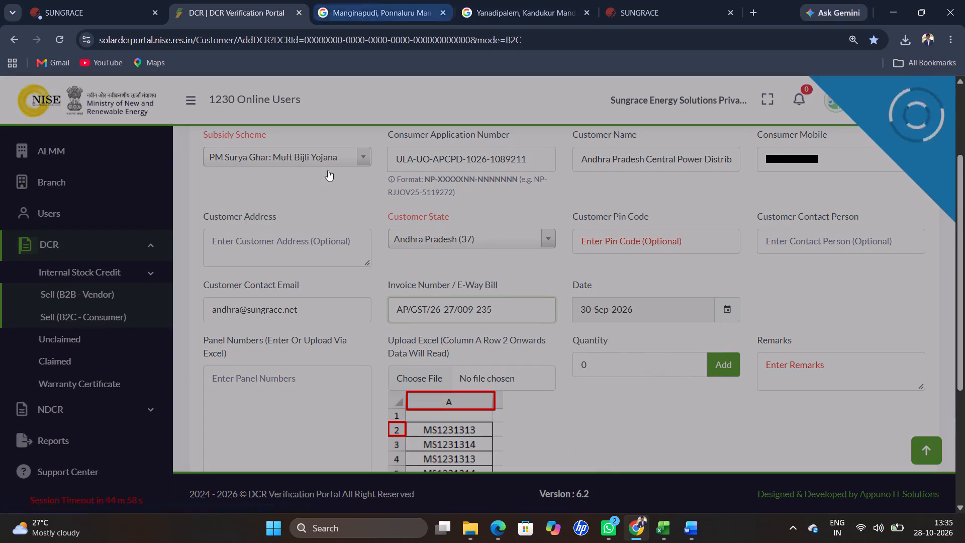
# Copy the panel serial numbers from the SUNGRACE quick copy details into the portal's Panel Numbers.
pyautogui.scroll(-1, 459, 305)
pyautogui.click(273, 348)
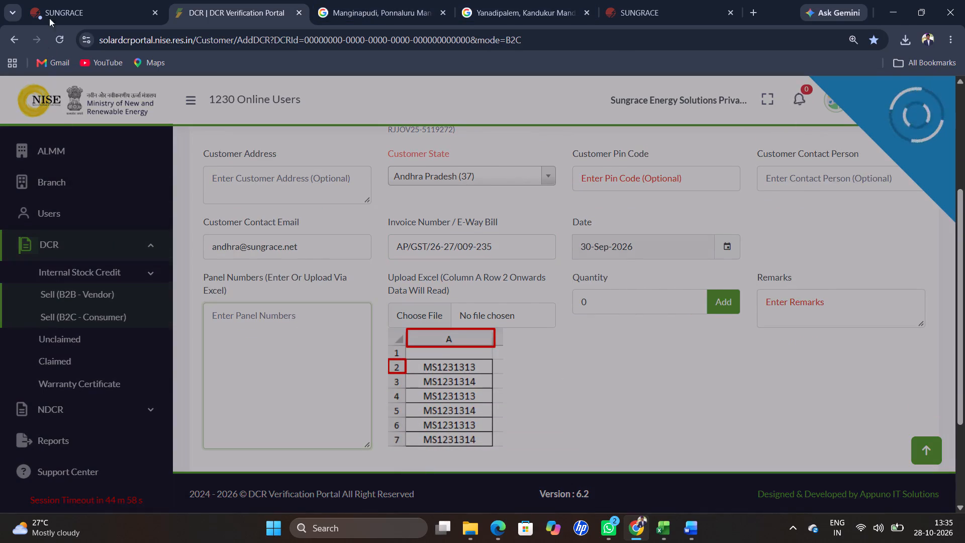
pyautogui.click(64, 1)
pyautogui.click(594, 125)
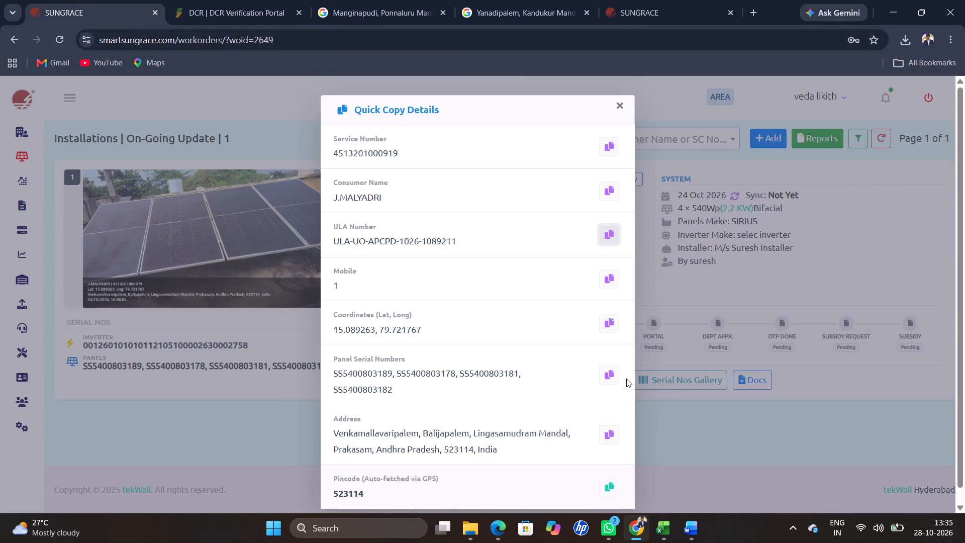
pyautogui.click(607, 375)
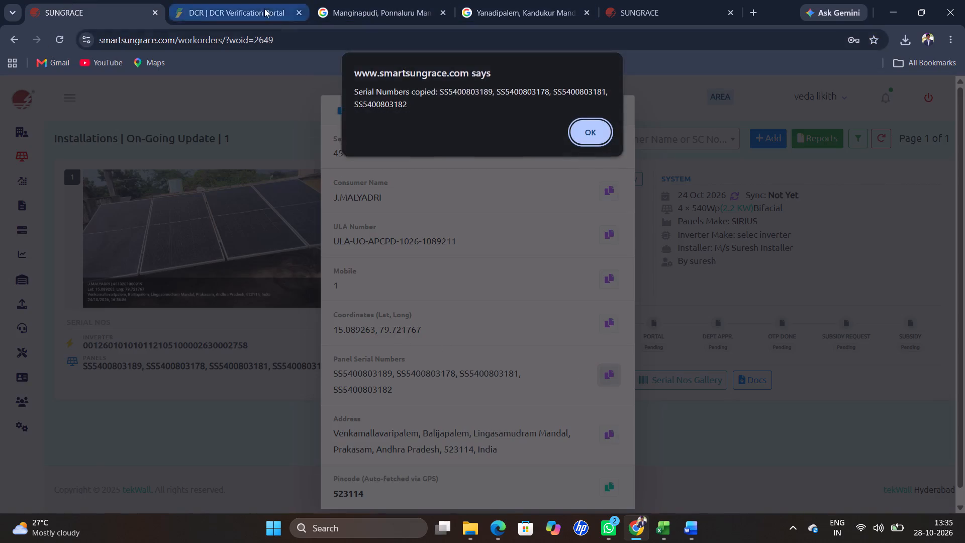
pyautogui.moveTo(264, 9); pyautogui.dragTo(261, 15)
pyautogui.hotkey('ctrl', 'v')
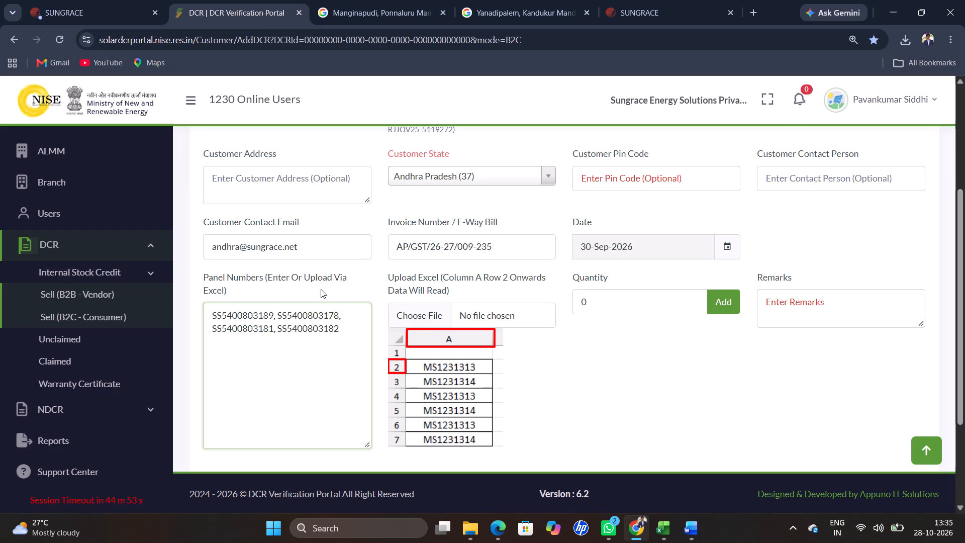
pyautogui.press('Left')
pyautogui.press('Left')
pyautogui.press('Left')
pyautogui.press('Left')
pyautogui.press('Left')
pyautogui.press('Left')
pyautogui.press('Left')
pyautogui.press('Left')
pyautogui.press('Left')
pyautogui.press('Left')
pyautogui.press('Left')
pyautogui.press('Left')
pyautogui.press('Left')
pyautogui.press('Left')
pyautogui.press('Right')
pyautogui.press('Right')
pyautogui.press('BackSpace')
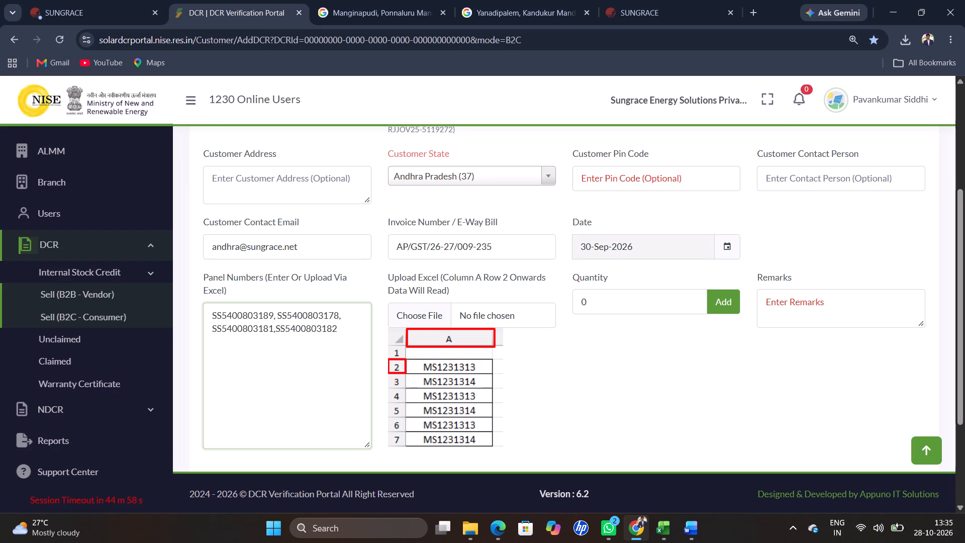
pyautogui.press('BackSpace')
pyautogui.press('Return')
pyautogui.press('Up')
pyautogui.press('Up')
pyautogui.press('Up')
pyautogui.press('Up')
pyautogui.press('Up')
pyautogui.press('Right')
pyautogui.press('Right')
pyautogui.press('Right')
pyautogui.press('Right')
pyautogui.press('Right')
pyautogui.press('Right')
pyautogui.press('Right')
pyautogui.press('Right')
pyautogui.press('Right')
pyautogui.press('Right')
pyautogui.press('Right')
pyautogui.press('Right')
pyautogui.press('Right')
pyautogui.press('Right')
pyautogui.press('Right')
pyautogui.press('Right')
pyautogui.press('Right')
pyautogui.press('Right')
pyautogui.press('Right')
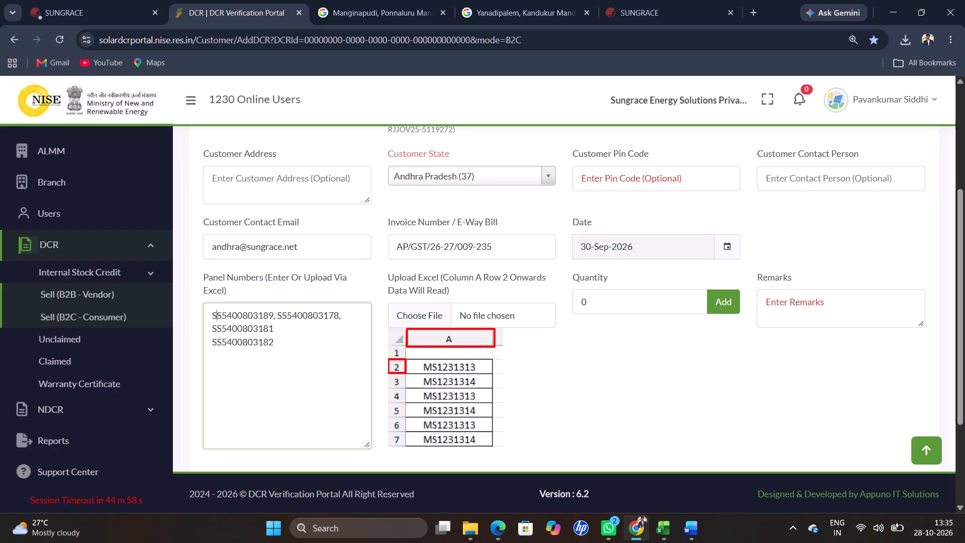
pyautogui.press('Left')
pyautogui.press('Left')
pyautogui.press('Left')
pyautogui.press('Left')
pyautogui.press('Left')
pyautogui.press('Left')
pyautogui.press('Right')
pyautogui.press('BackSpace')
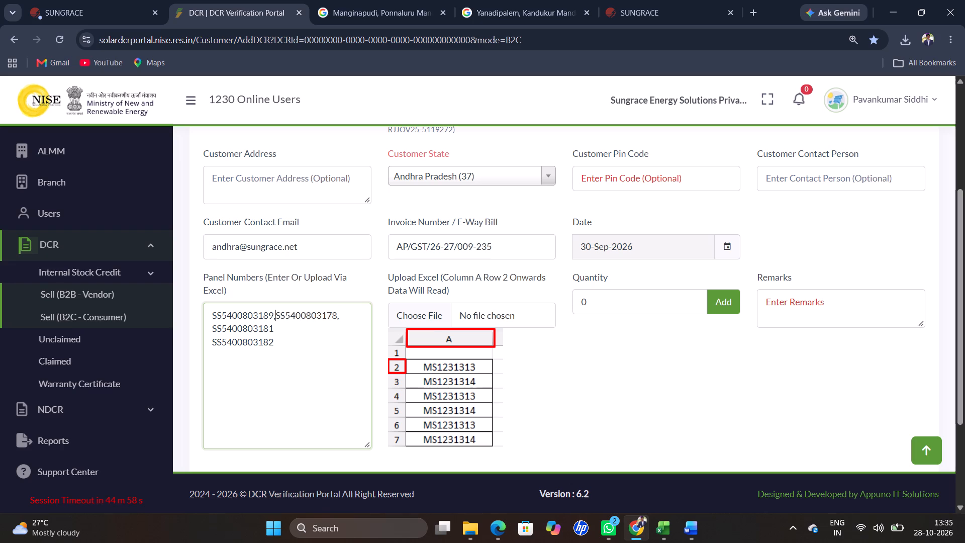
pyautogui.press('BackSpace')
pyautogui.press('Return')
pyautogui.press('Right')
pyautogui.press('Right')
pyautogui.press('Right')
pyautogui.press('Right')
pyautogui.press('Right')
pyautogui.press('Right')
pyautogui.press('Right')
pyautogui.press('Right')
pyautogui.press('Right')
pyautogui.press('Right')
pyautogui.press('Right')
pyautogui.press('Right')
pyautogui.press('Right')
pyautogui.press('Right')
pyautogui.press('Right')
pyautogui.press('Right')
pyautogui.press('Right')
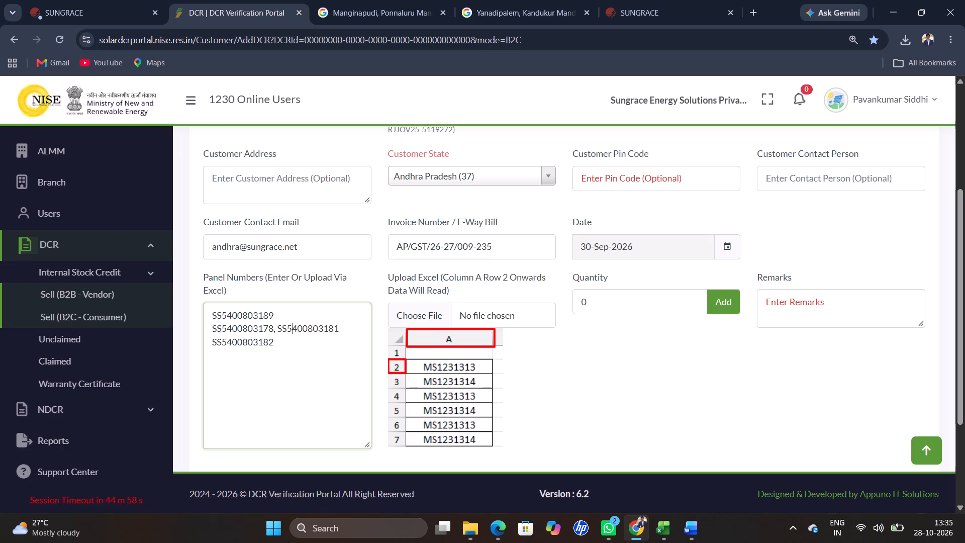
pyautogui.press('Left')
pyautogui.press('Left')
pyautogui.press('Left')
pyautogui.press('BackSpace')
pyautogui.press('BackSpace')
pyautogui.press('Return')
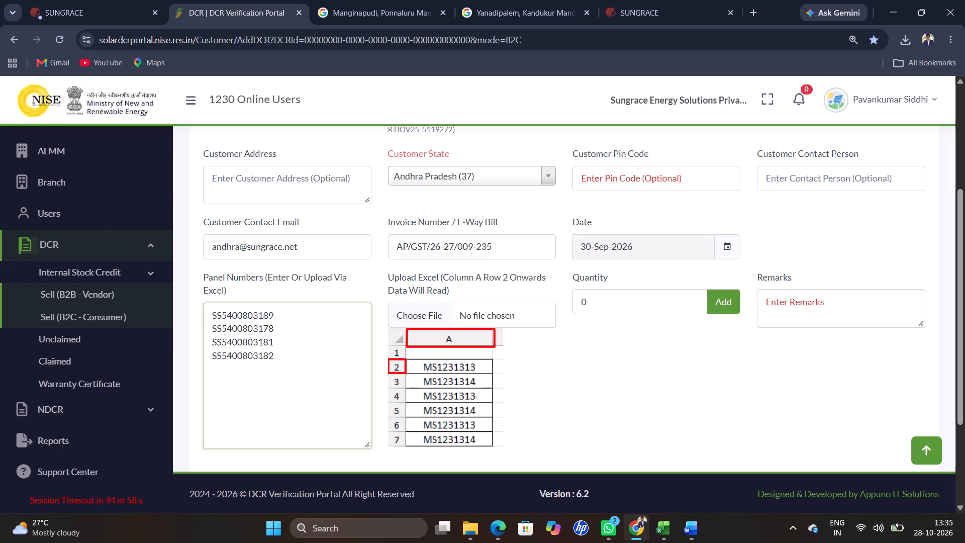
# Set the panel quantity to 4 and add the listed panels to the DCR.
pyautogui.click(597, 306)
pyautogui.scroll(3, 598, 308)
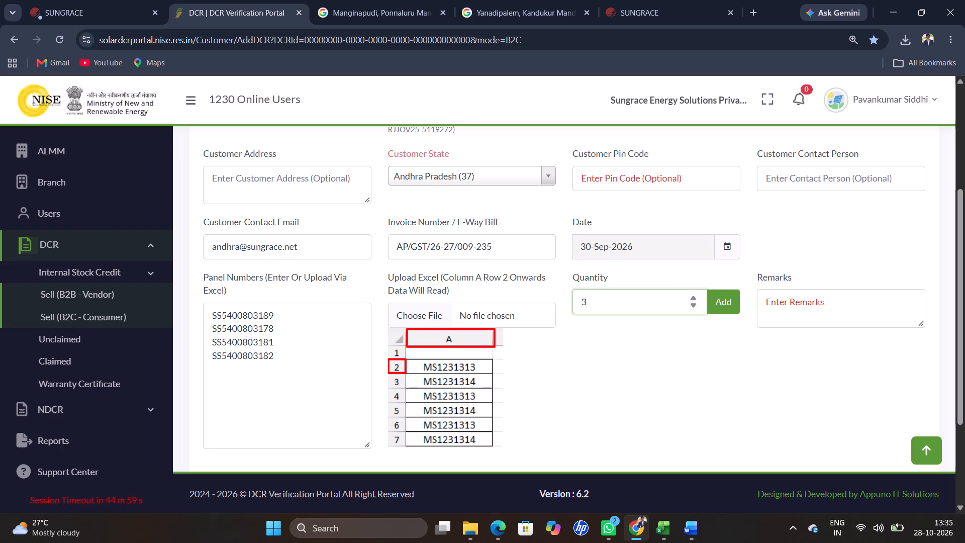
pyautogui.scroll(1, 598, 308)
pyautogui.click(730, 294)
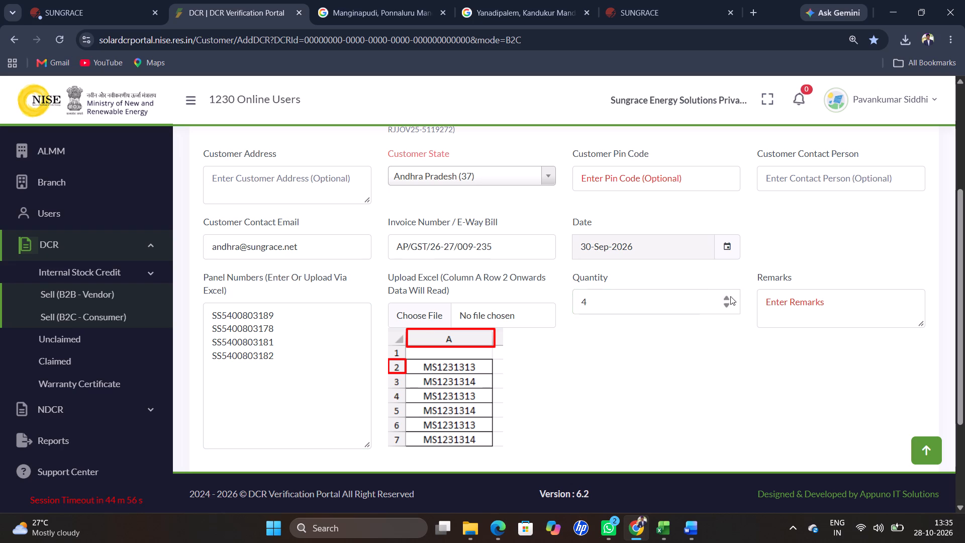
# Copy the installation address from the SUNGRACE quick copy details into the portal's Remarks.
pyautogui.moveTo(829, 313); pyautogui.dragTo(821, 314)
pyautogui.moveTo(117, 0); pyautogui.dragTo(117, 5)
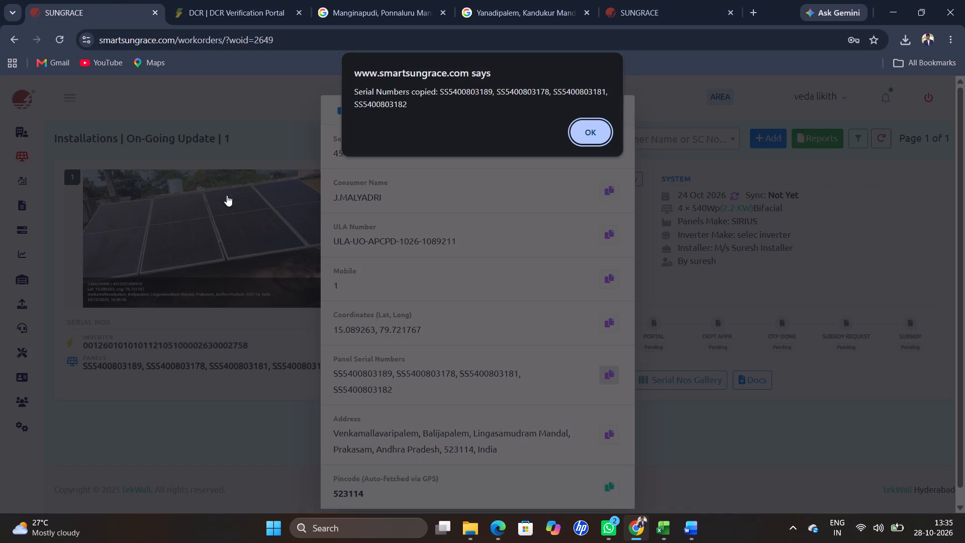
pyautogui.click(592, 139)
pyautogui.click(606, 433)
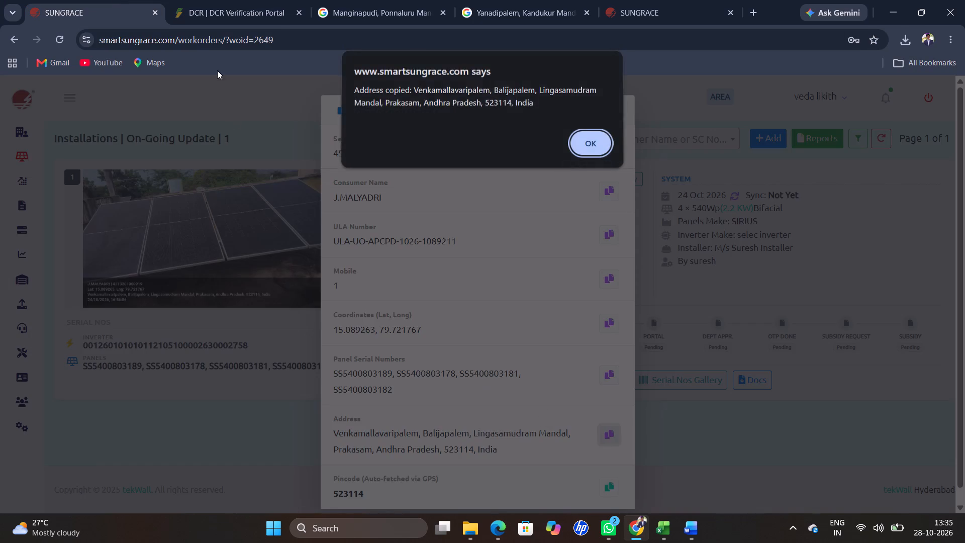
pyautogui.click(228, 0)
pyautogui.hotkey('ctrl', 'v')
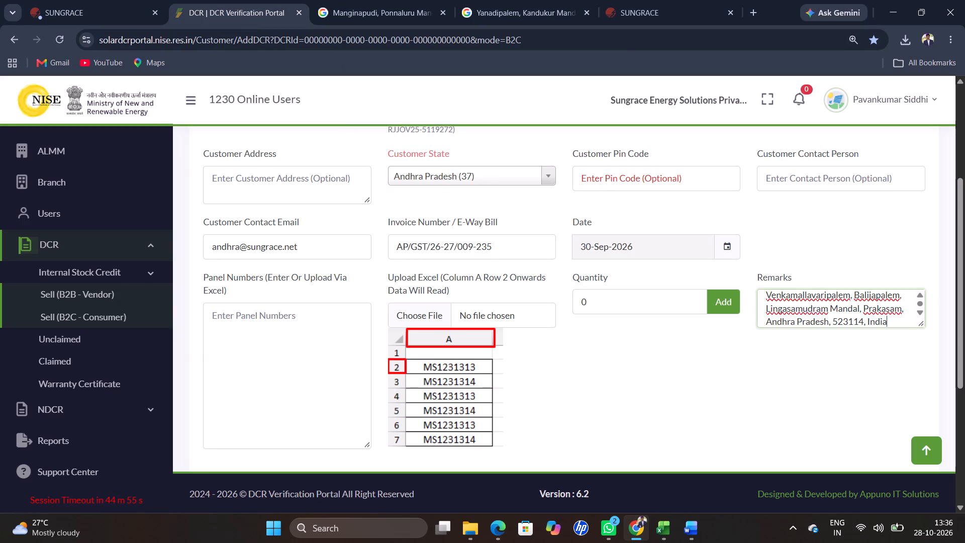
# Copy the pincode from the SUNGRACE quick copy details into the portal's Customer Pin Code.
pyautogui.click(673, 180)
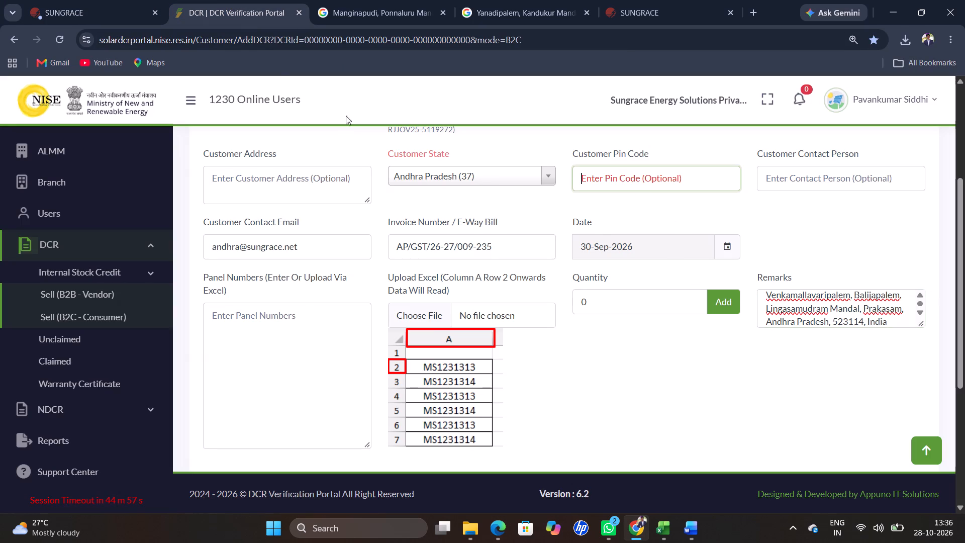
pyautogui.moveTo(79, 0); pyautogui.dragTo(98, 29)
pyautogui.click(580, 144)
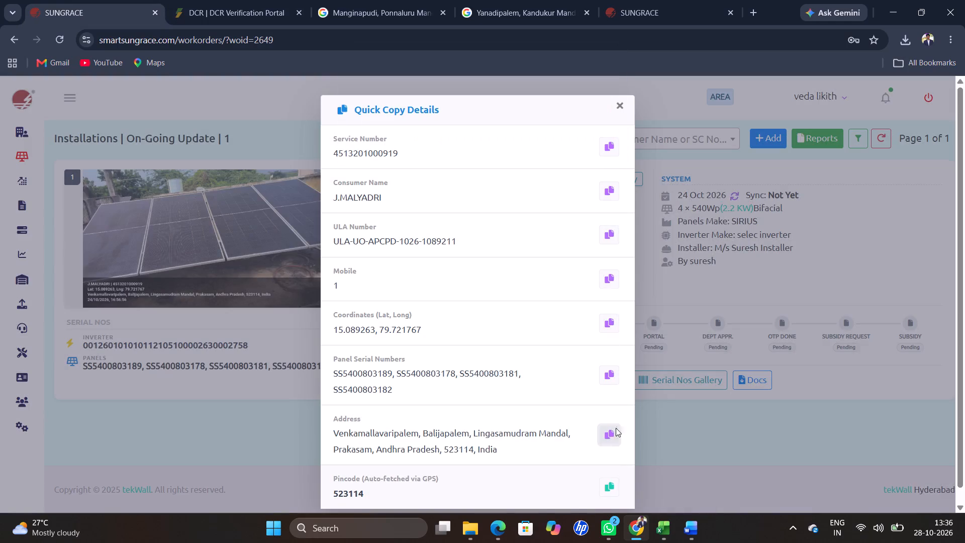
pyautogui.click(613, 483)
pyautogui.moveTo(245, 0); pyautogui.dragTo(259, 46)
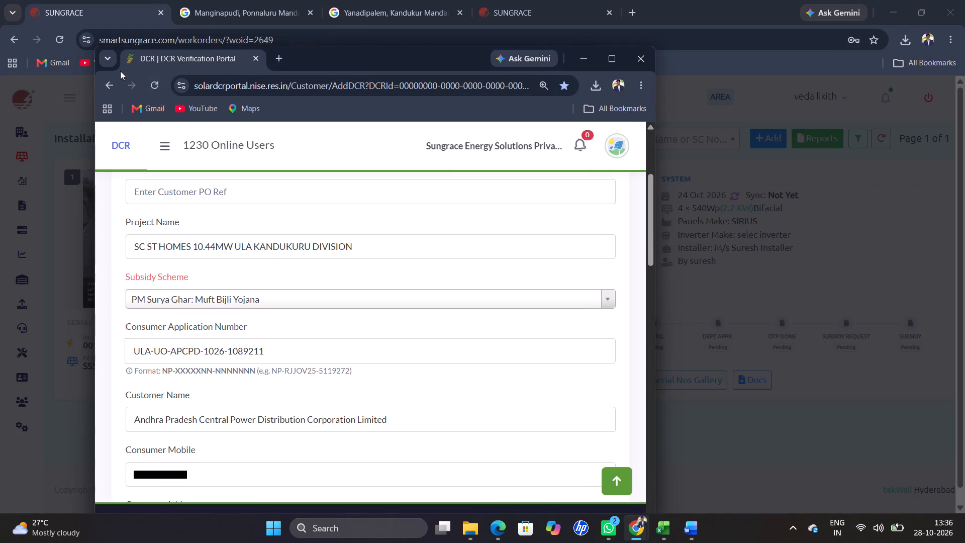
pyautogui.moveTo(149, 60); pyautogui.dragTo(113, 20)
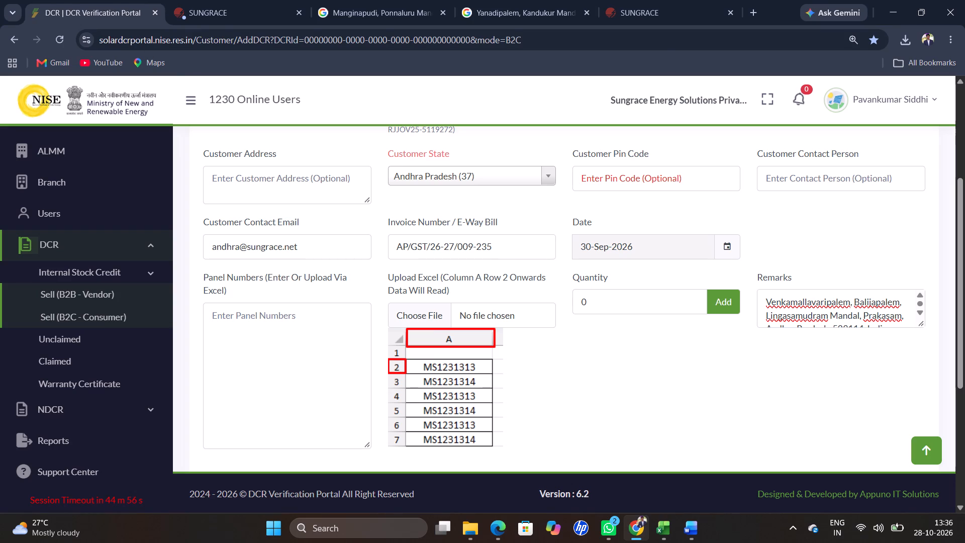
pyautogui.click(630, 173)
pyautogui.hotkey('ctrl', 'v')
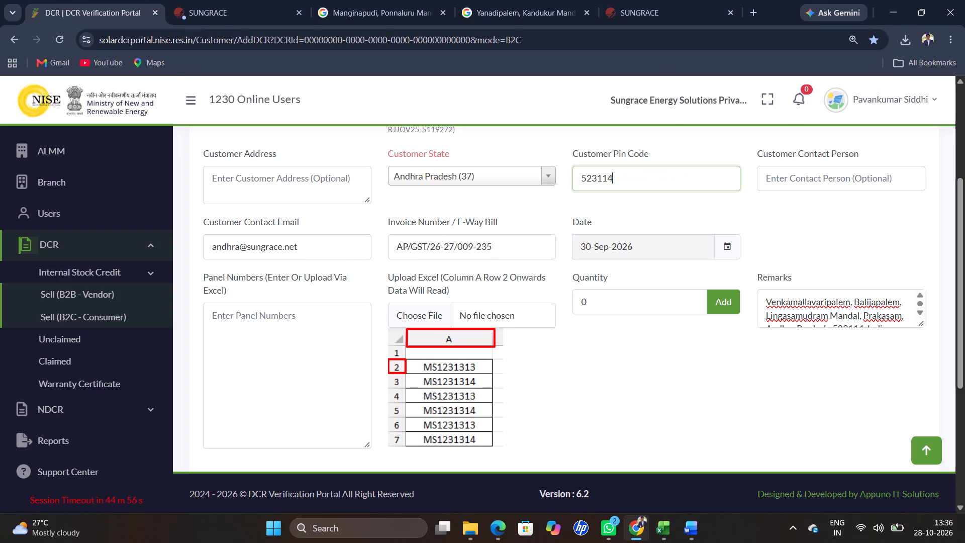
# Submit the B2C DCR for issue and approve the confirmation.
pyautogui.scroll(-1, 780, 300)
pyautogui.scroll(-3, 791, 349)
pyautogui.click(848, 294)
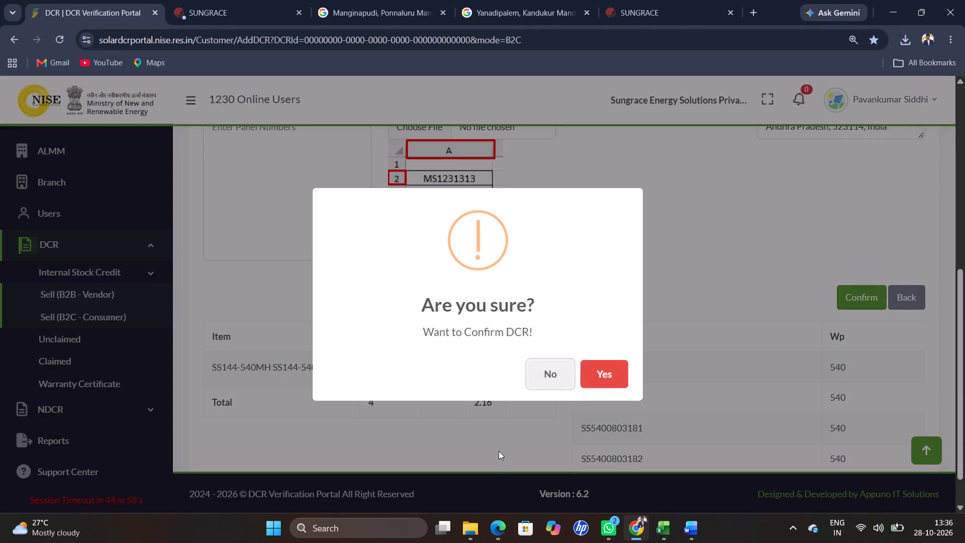
pyautogui.click(595, 378)
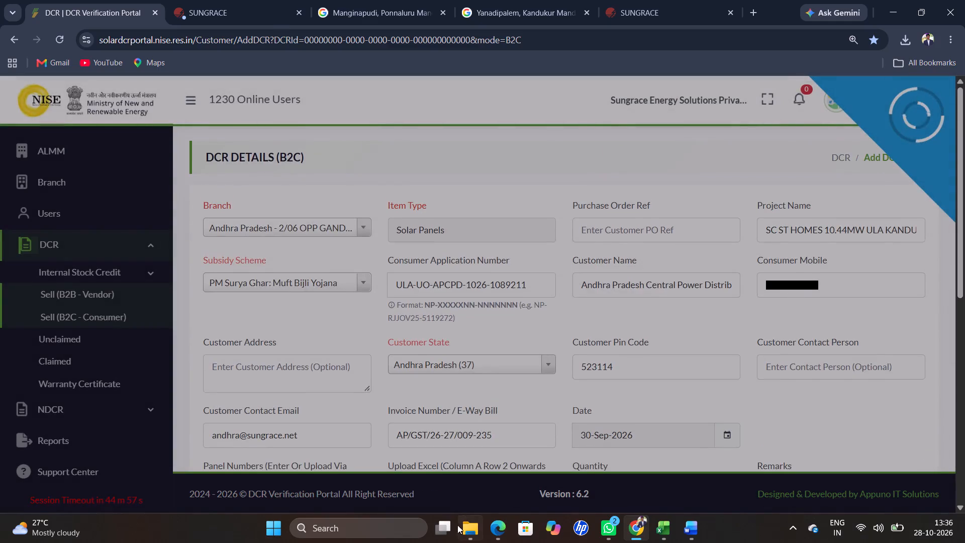
# Switch to File Explorer and create a folder named 235_ inside the DCR009 folder.
pyautogui.click(446, 463)
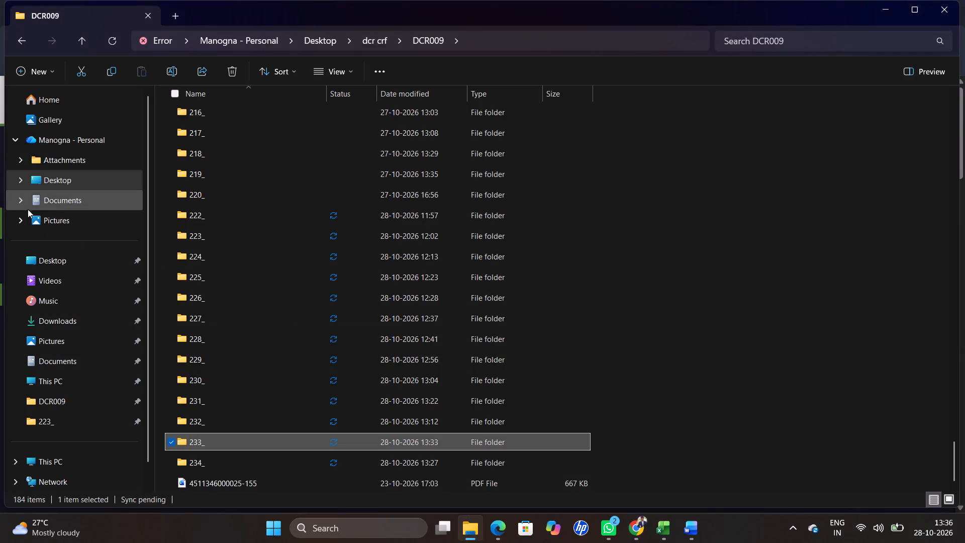
pyautogui.click(20, 69)
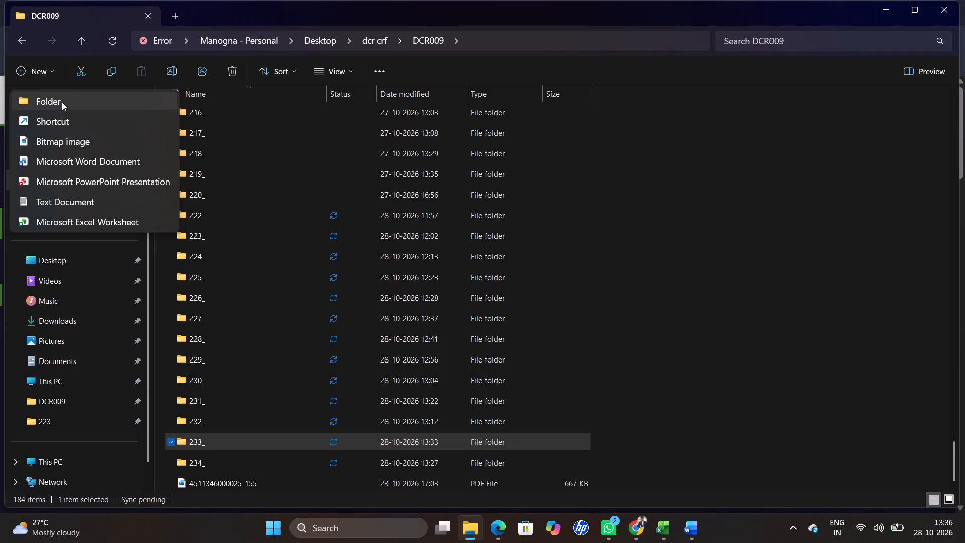
pyautogui.click(62, 102)
pyautogui.write('235')
pyautogui.hotkey('shift', 'Right')
pyautogui.hotkey('shift', '_')
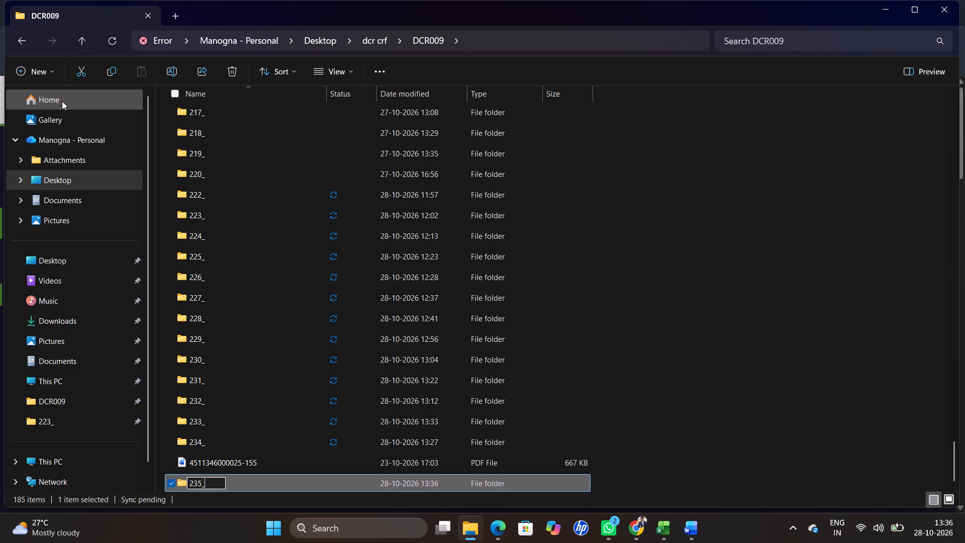
pyautogui.press('Return')
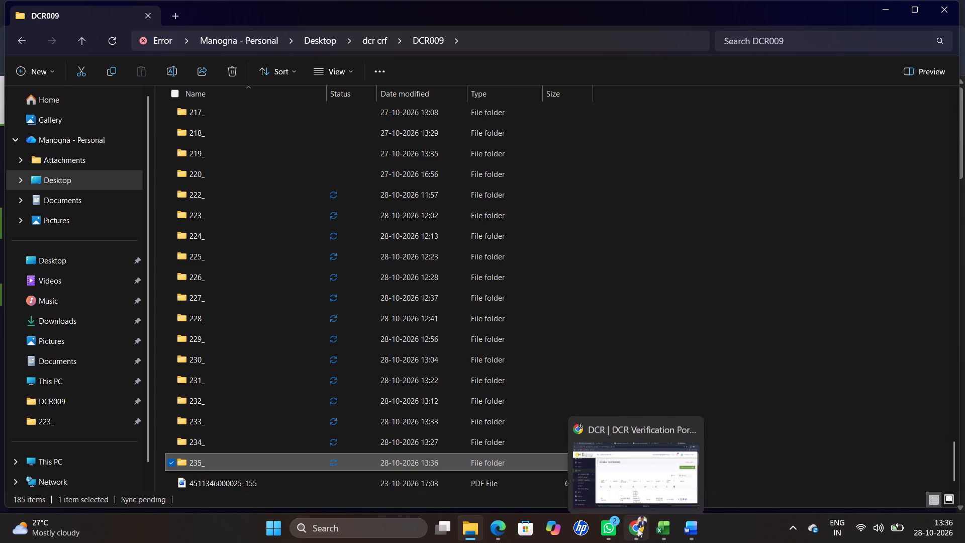
# Return to SUNGRACE in the browser and copy the installation's service number.
pyautogui.click(610, 478)
pyautogui.click(216, 1)
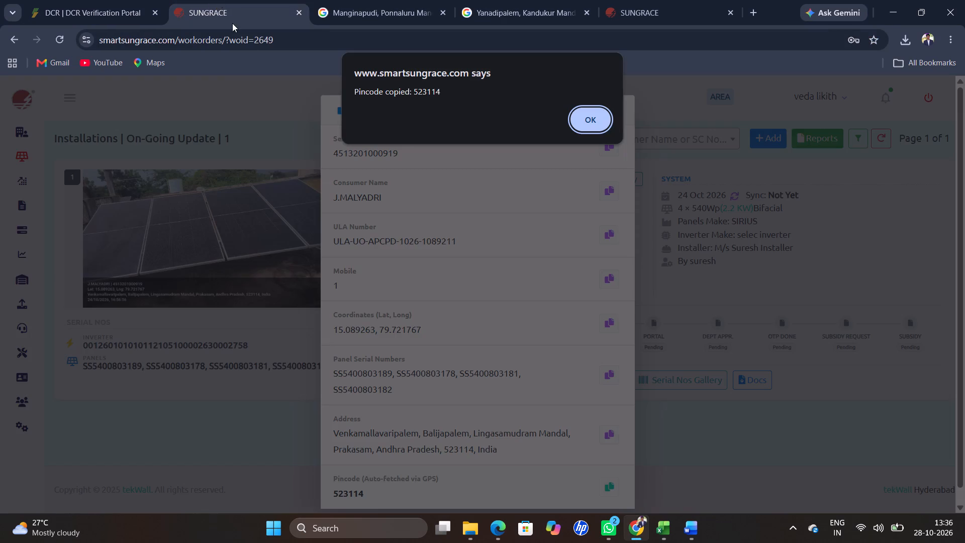
pyautogui.click(596, 122)
pyautogui.click(614, 154)
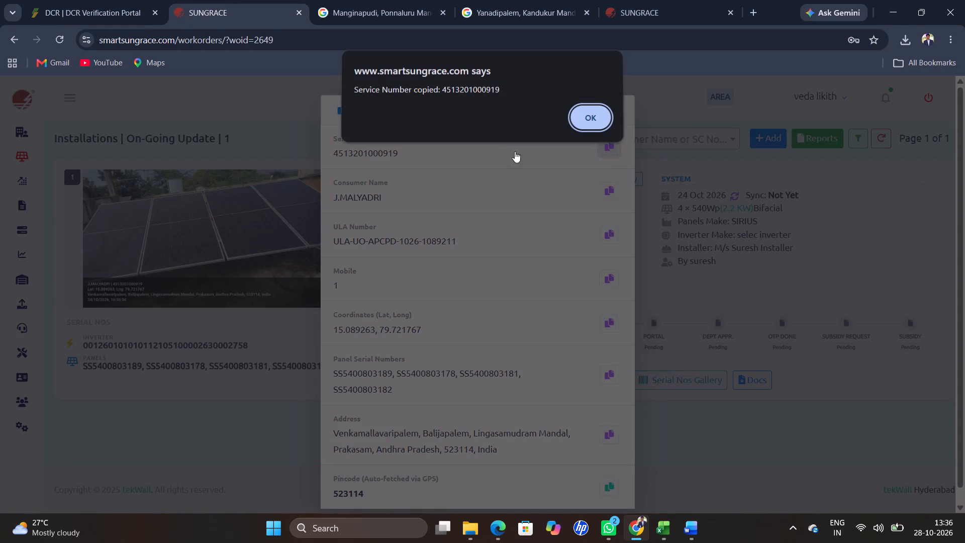
# Open the PDF certificate for invoice AP/GST/26-27/009-235 from the portal's B2C sales list.
pyautogui.moveTo(106, 0); pyautogui.dragTo(115, 5)
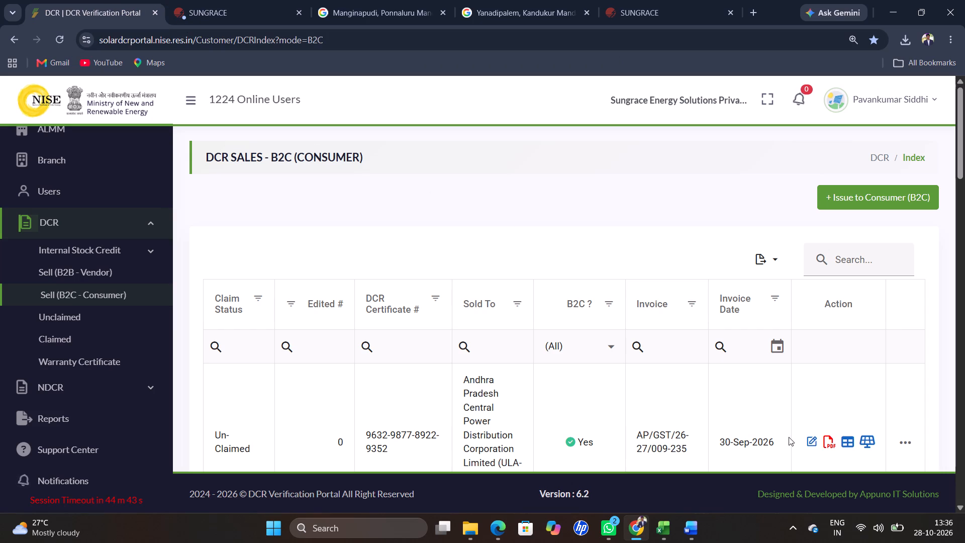
pyautogui.click(824, 442)
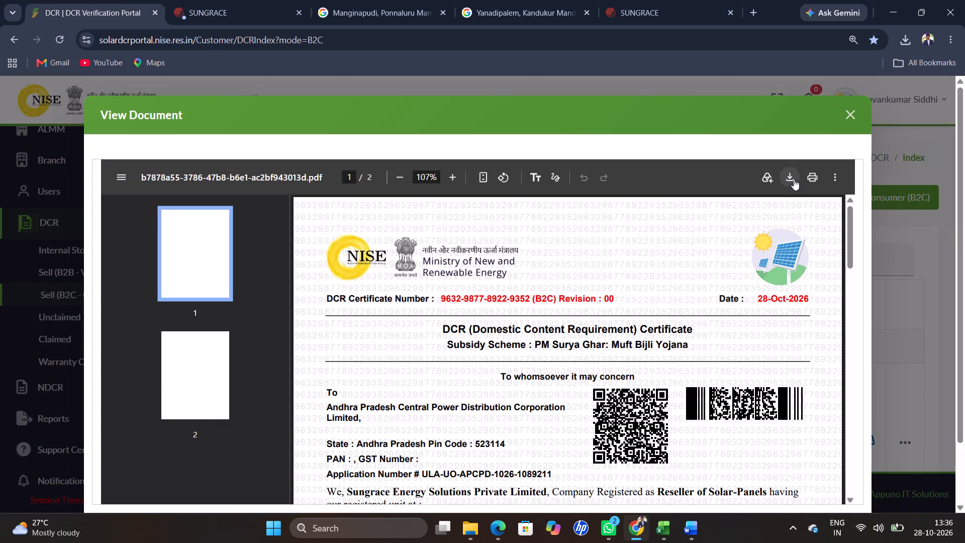
# Download the certificate PDF into the 235_ folder inside DCR009, naming it with the copied service number followed by -235.
pyautogui.click(790, 177)
pyautogui.hotkey('ctrl', 'v')
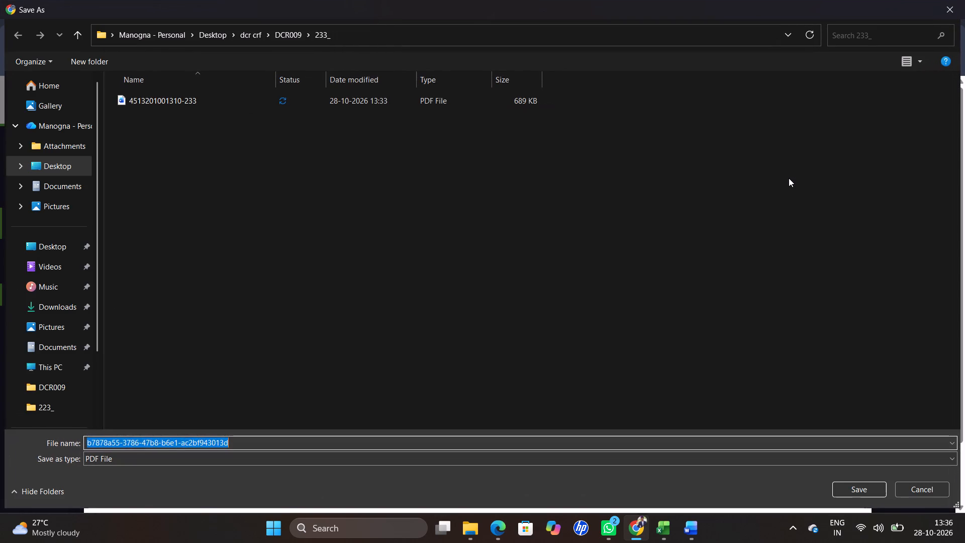
pyautogui.write('-3')
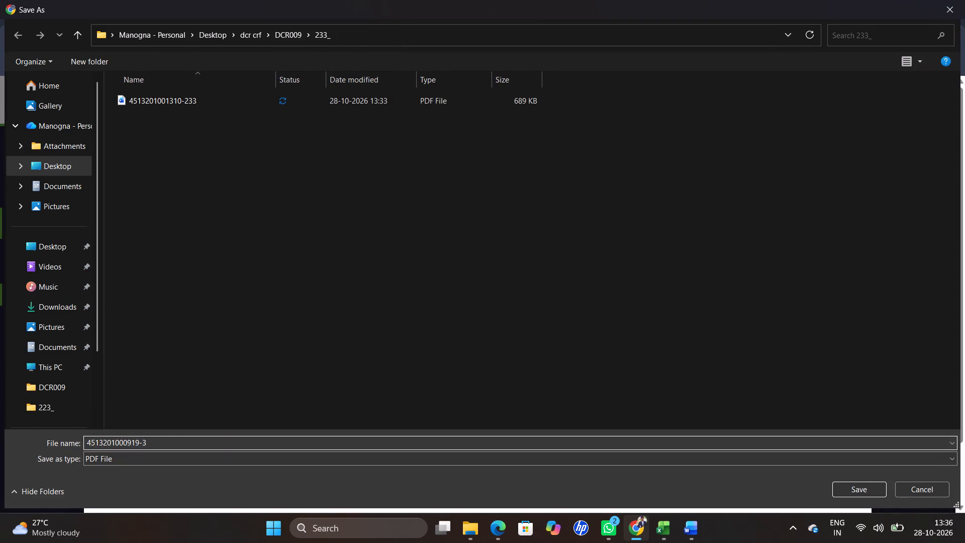
pyautogui.press('BackSpace')
pyautogui.write('235')
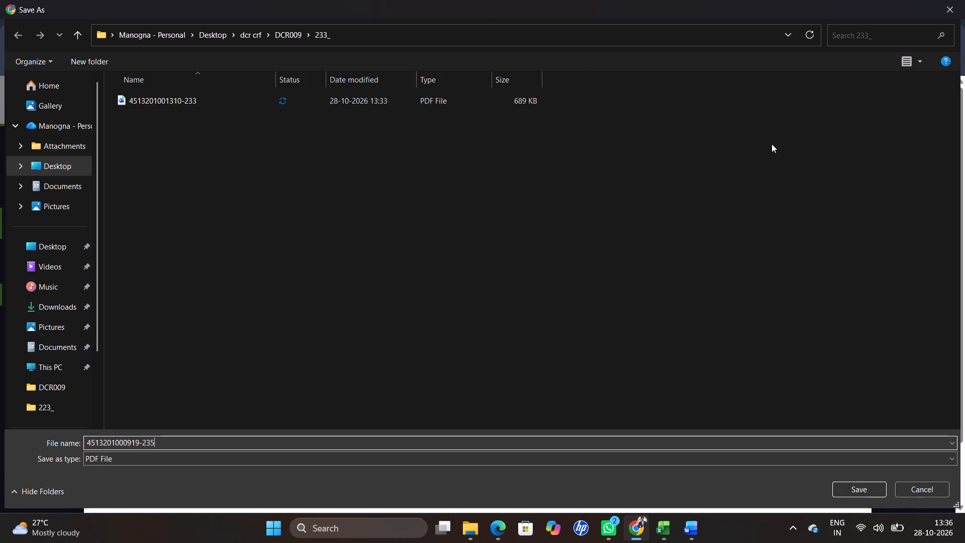
pyautogui.click(285, 36)
pyautogui.scroll(-5, 214, 331)
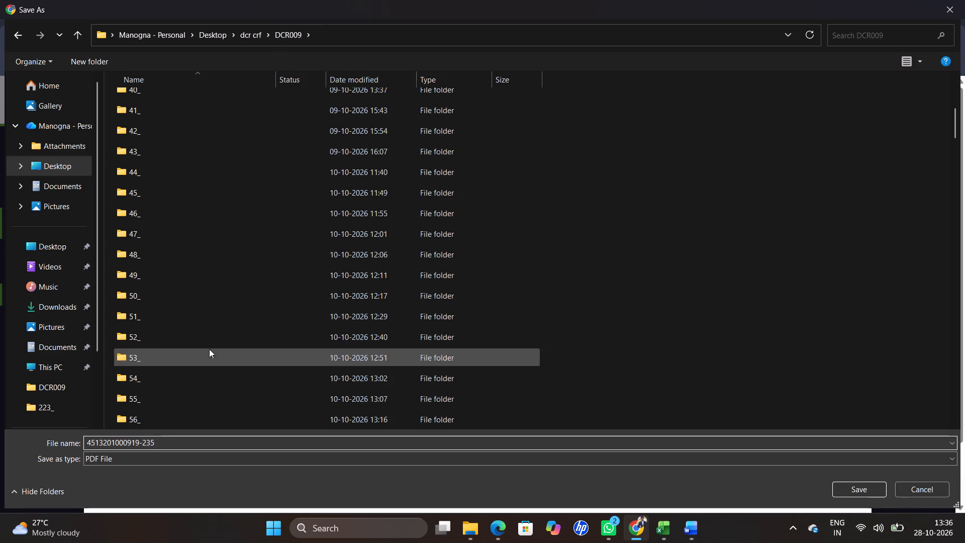
pyautogui.scroll(-11, 211, 344)
pyautogui.scroll(-18, 235, 308)
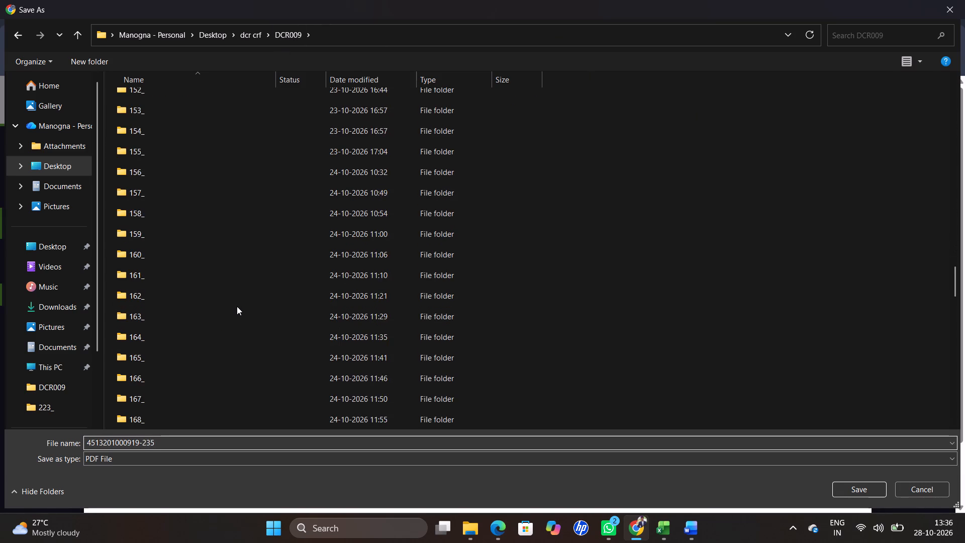
pyautogui.scroll(-5, 238, 306)
pyautogui.scroll(-19, 238, 306)
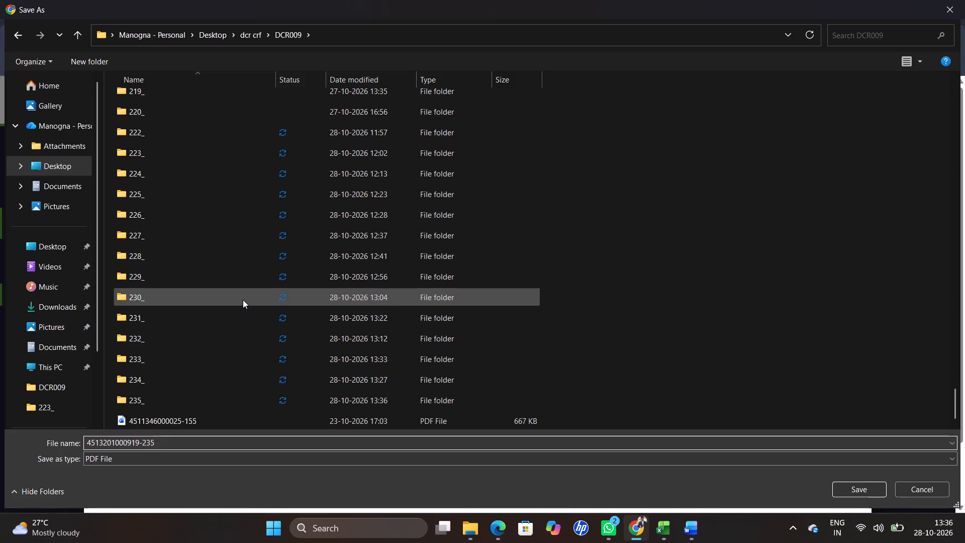
pyautogui.scroll(-5, 243, 300)
pyautogui.doubleClick(224, 393)
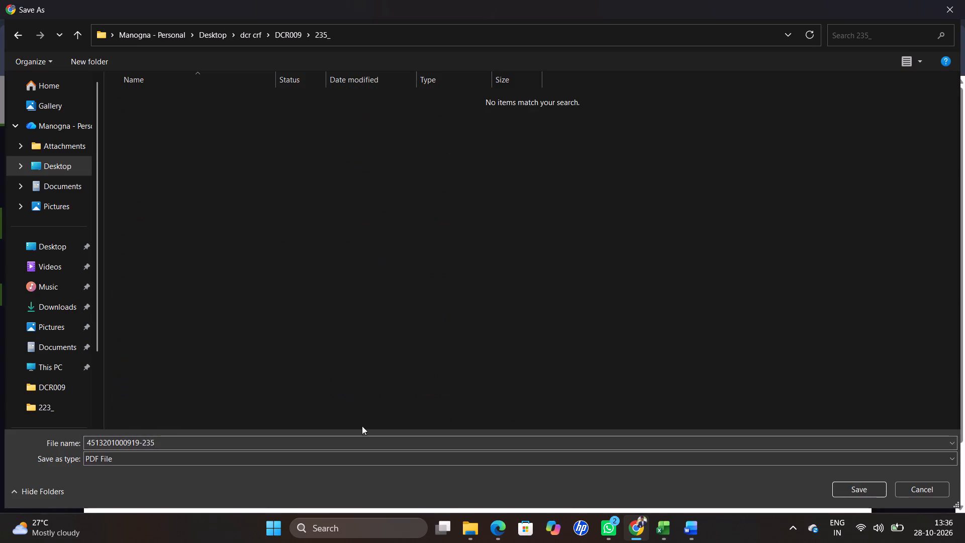
pyautogui.click(858, 483)
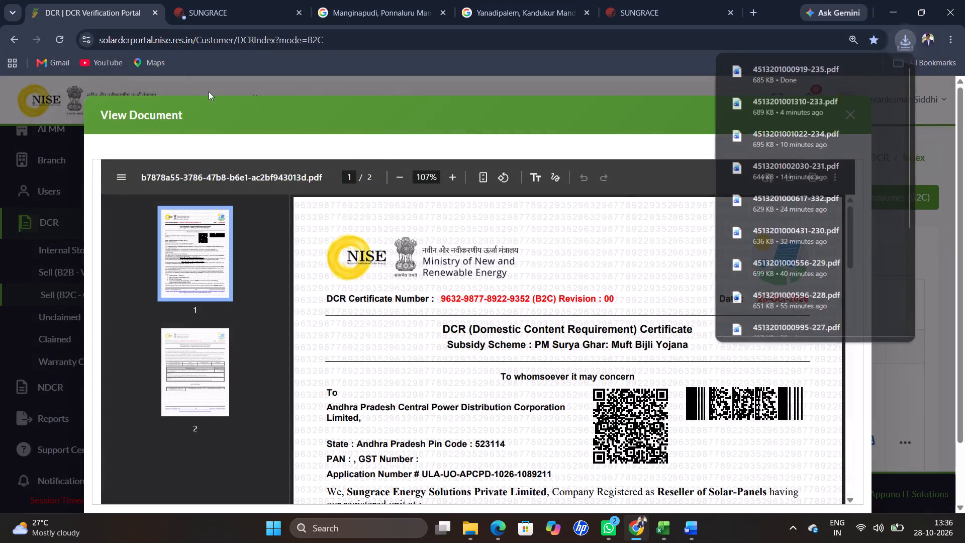
# Return to the installation in SUNGRACE, dismiss the copied-number message and Quick Copy Details, and open its update form.
pyautogui.click(251, 3)
pyautogui.click(596, 123)
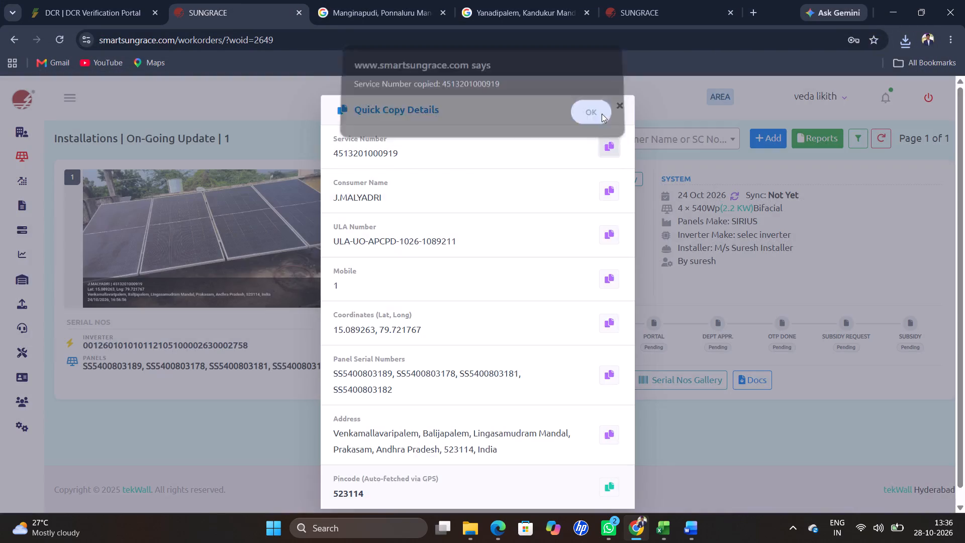
pyautogui.doubleClick(626, 94)
pyautogui.click(607, 381)
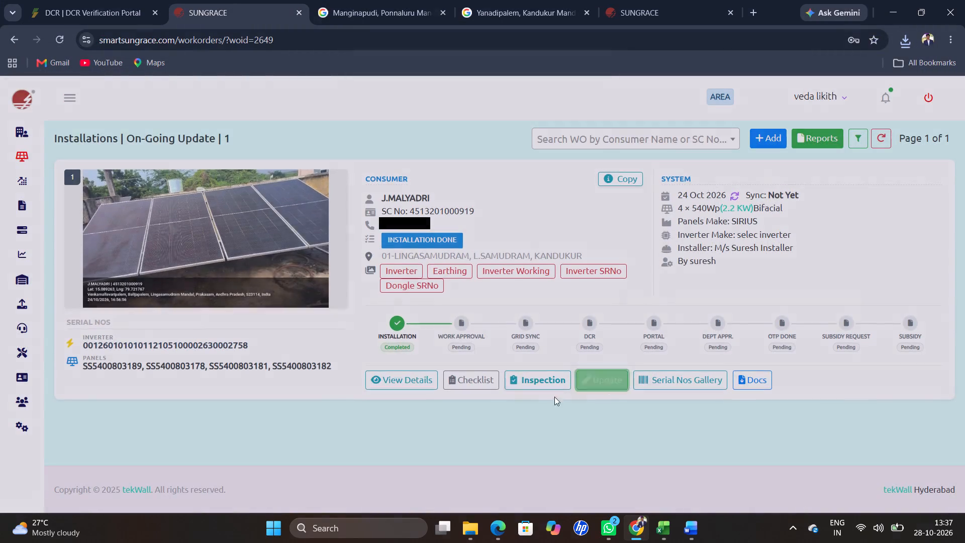
pyautogui.click(430, 335)
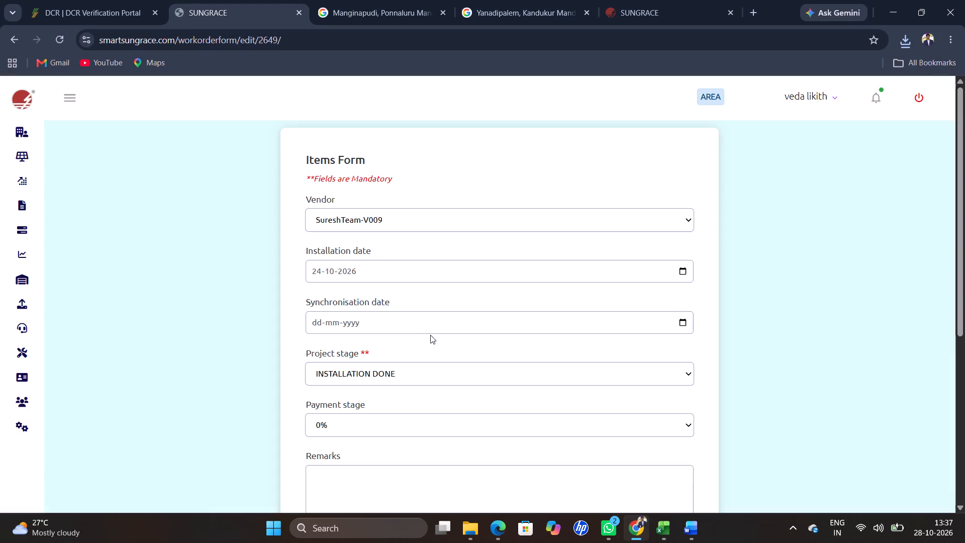
# Attach the certificate PDF ending in -235 from the 235_ folder in DCR009 as the form's Dcr upload.
pyautogui.scroll(-5, 401, 329)
pyautogui.click(339, 325)
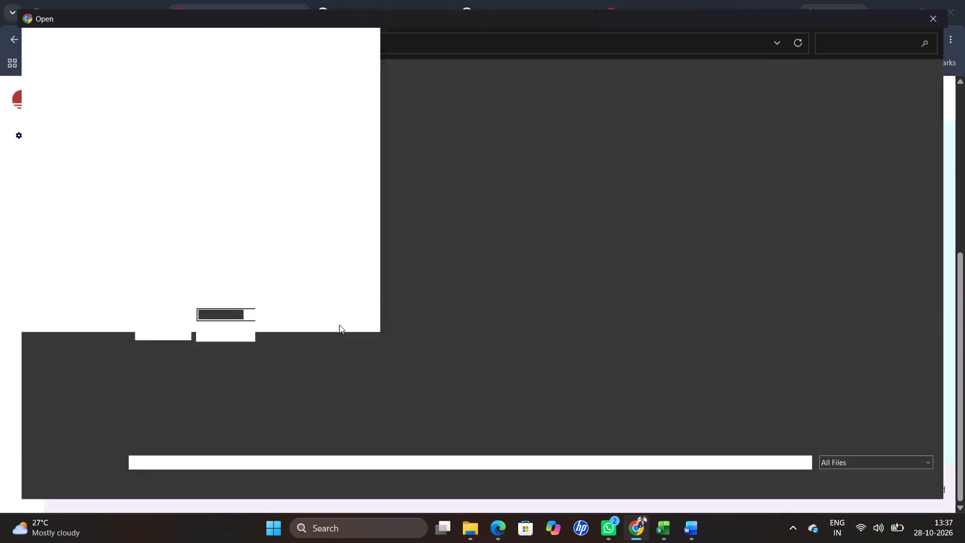
pyautogui.click(279, 29)
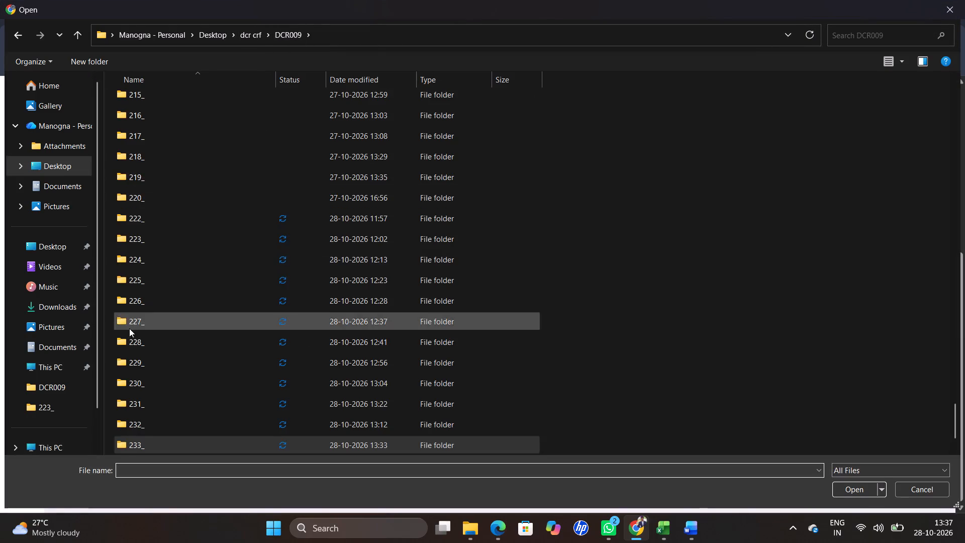
pyautogui.scroll(-3, 134, 335)
pyautogui.doubleClick(160, 422)
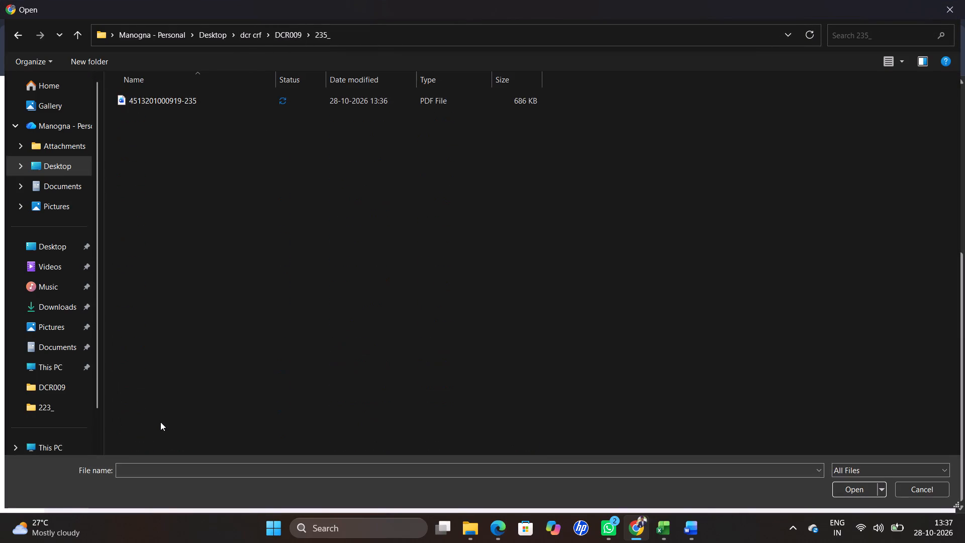
pyautogui.click(164, 104)
pyautogui.click(163, 101)
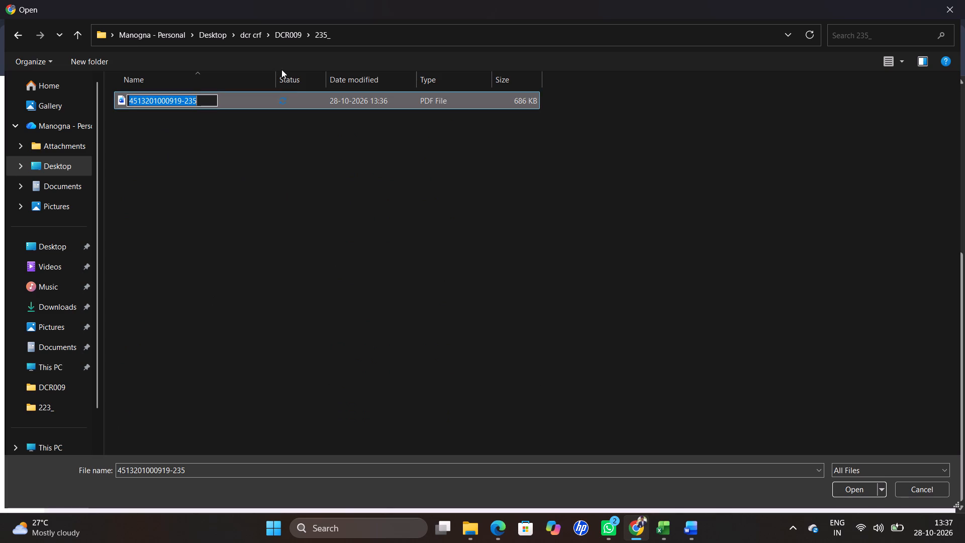
pyautogui.doubleClick(298, 94)
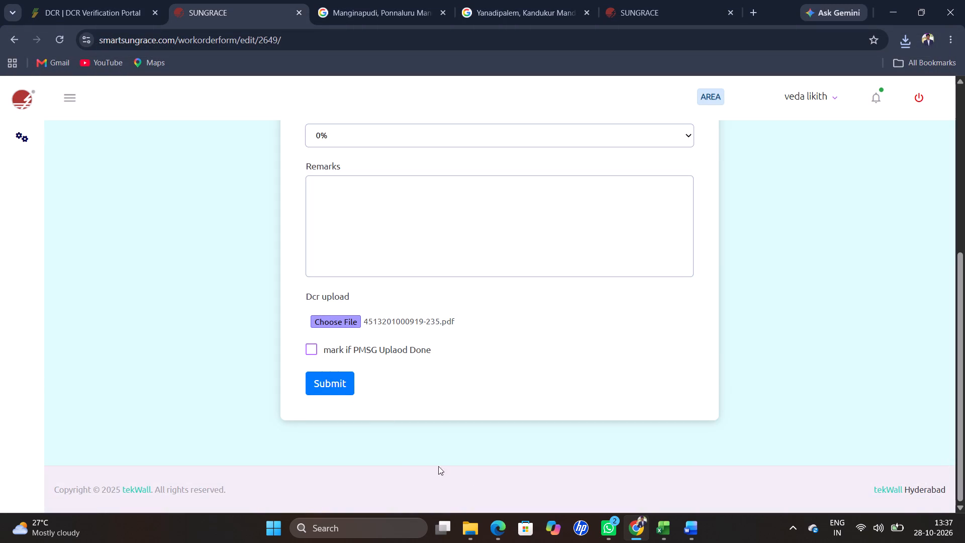
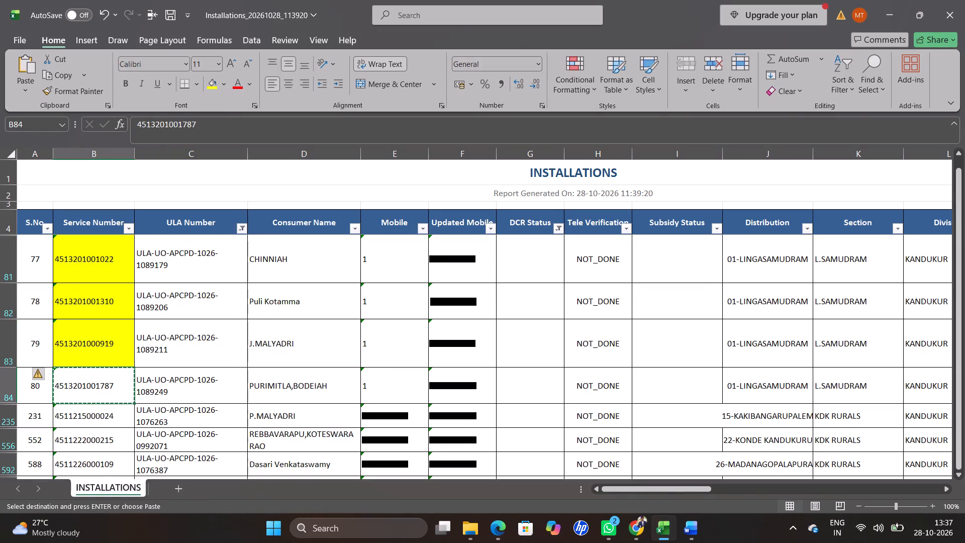
# Switch to SUNGRACE and open the installation matching the service number copied from row 84 of the INSTALLATIONS sheet.
pyautogui.scroll(-2, 177, 223)
pyautogui.scroll(1, 168, 316)
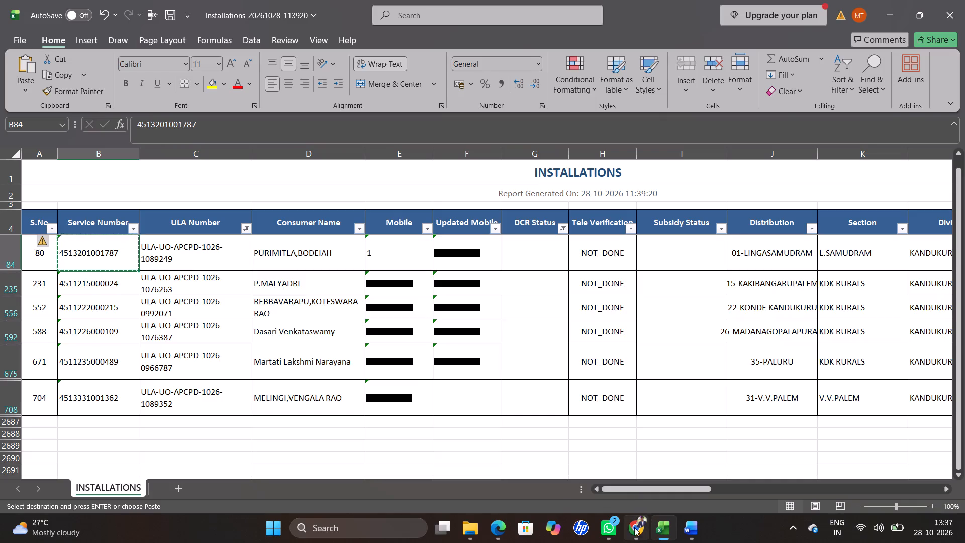
pyautogui.click(621, 475)
pyautogui.click(570, 140)
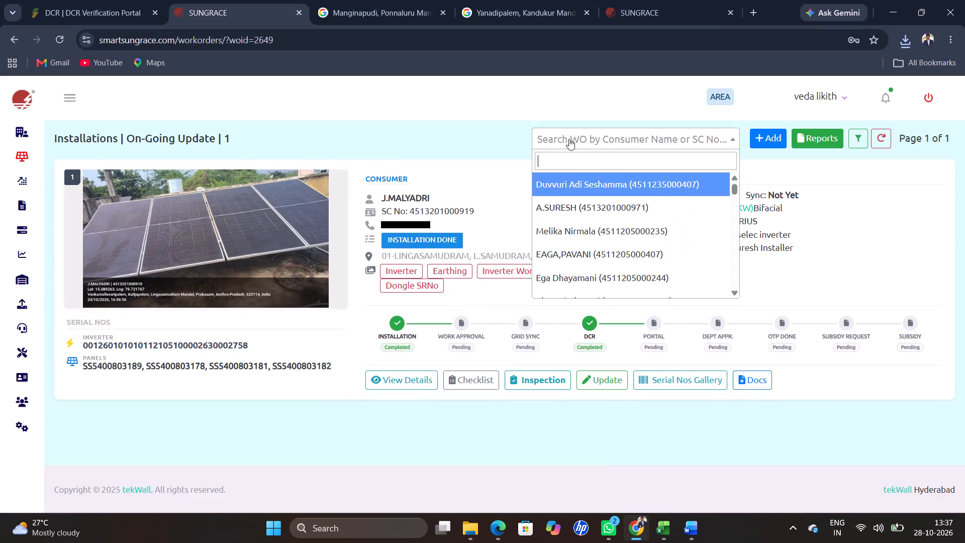
pyautogui.hotkey('ctrl', 'v')
pyautogui.press('Return')
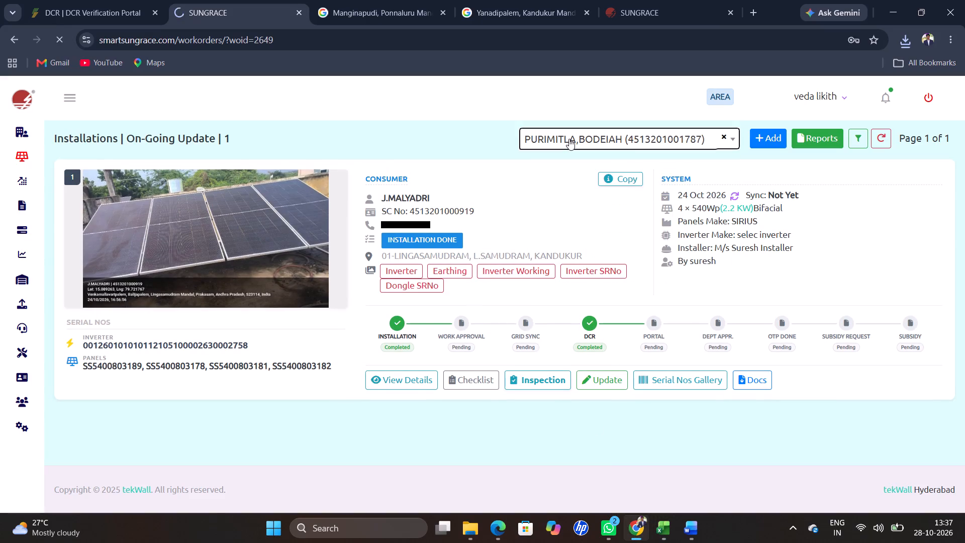
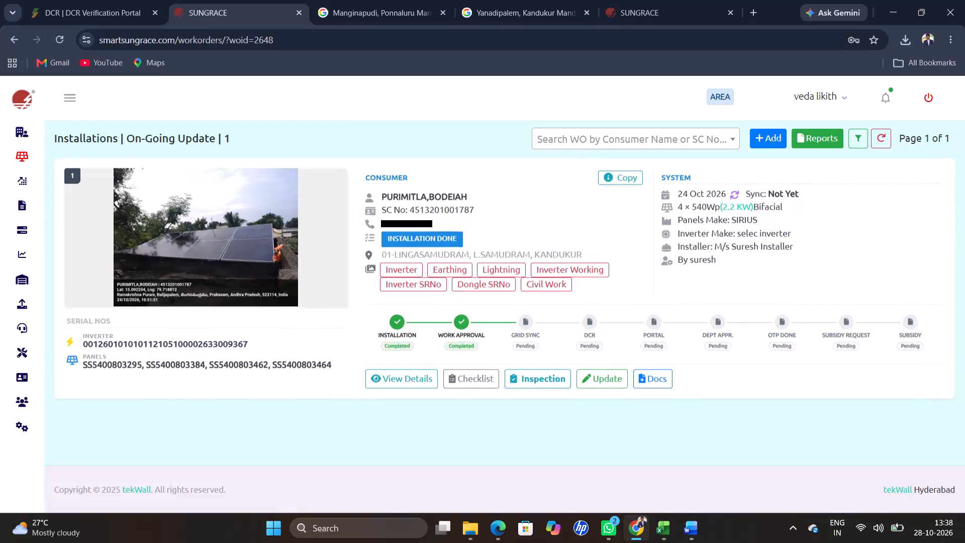
# Start a new B2C consumer issue in the DCR portal, using the ULA number copied from SUNGRACE as the consumer application number.
pyautogui.click(613, 179)
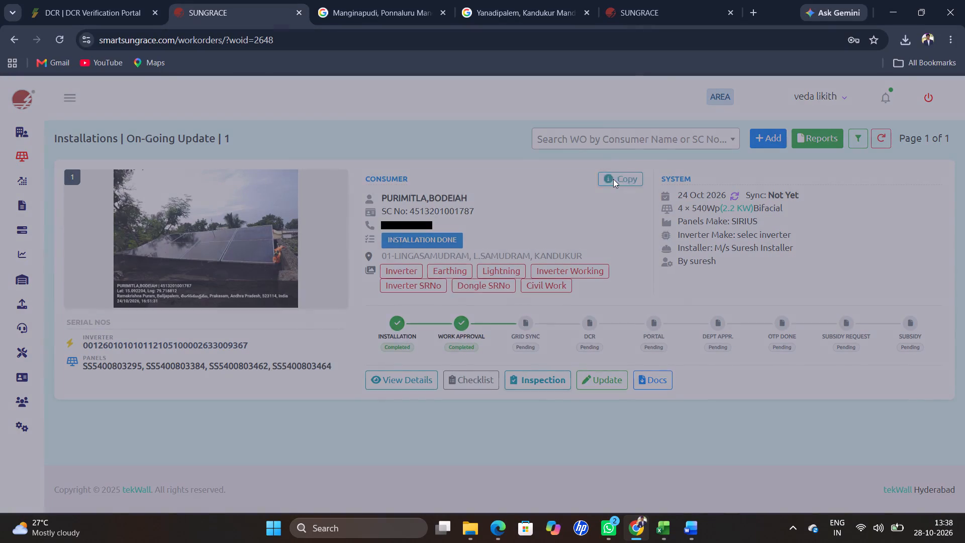
pyautogui.click(606, 232)
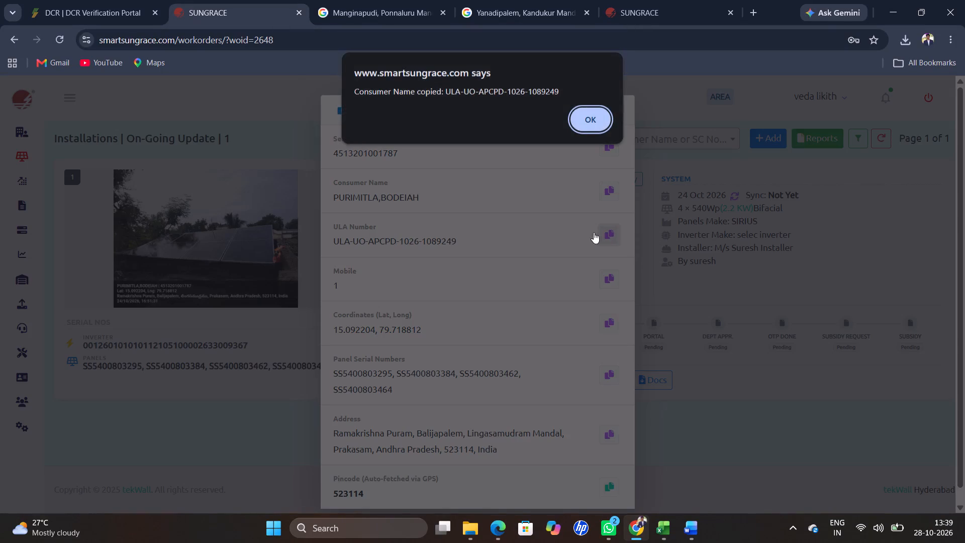
pyautogui.moveTo(99, 10); pyautogui.dragTo(88, 21)
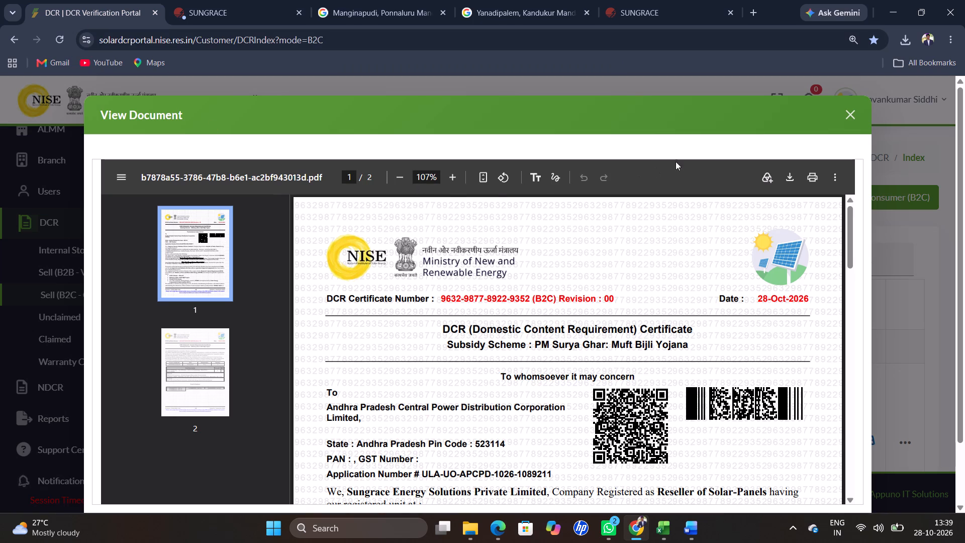
pyautogui.click(852, 115)
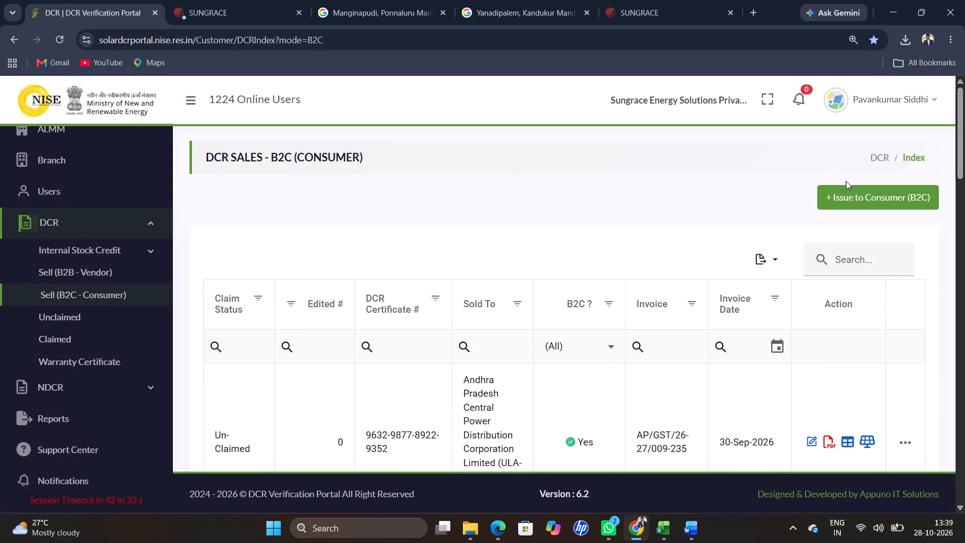
pyautogui.click(849, 197)
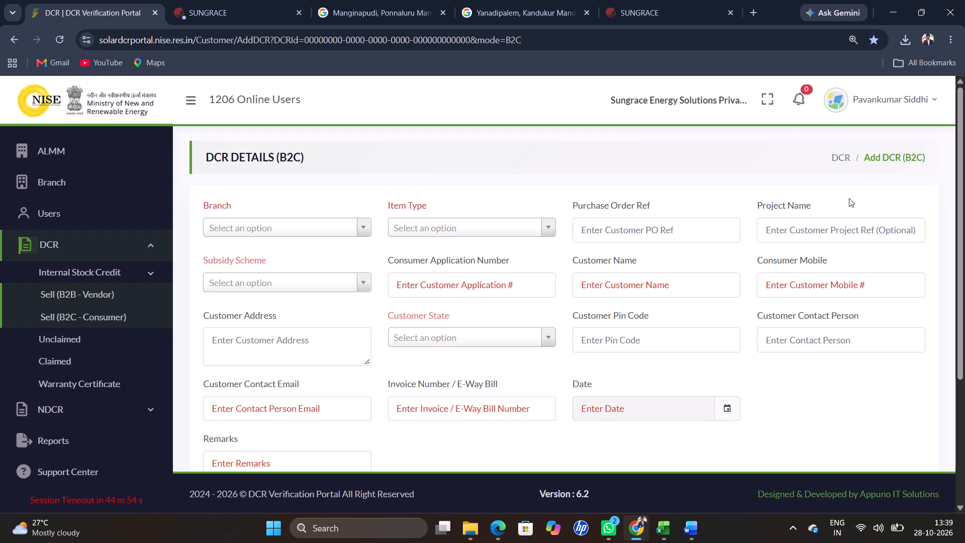
pyautogui.click(515, 290)
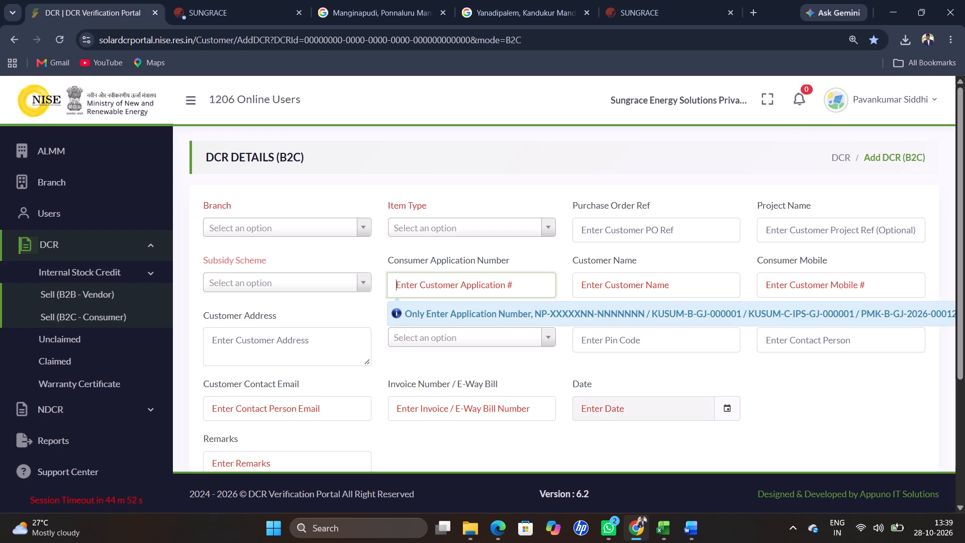
pyautogui.hotkey('ctrl', 'v')
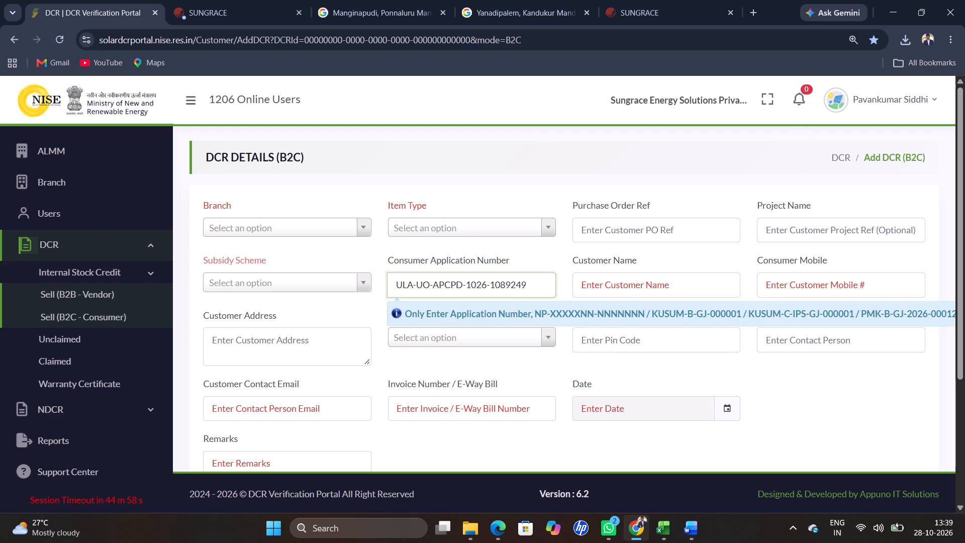
# Set the branch to Andhra Pradesh, the subsidy scheme to PM Surya Ghar: Muft Bijli Yojana and the item type to Solar Panels.
pyautogui.click(272, 233)
pyautogui.click(278, 274)
pyautogui.click(279, 269)
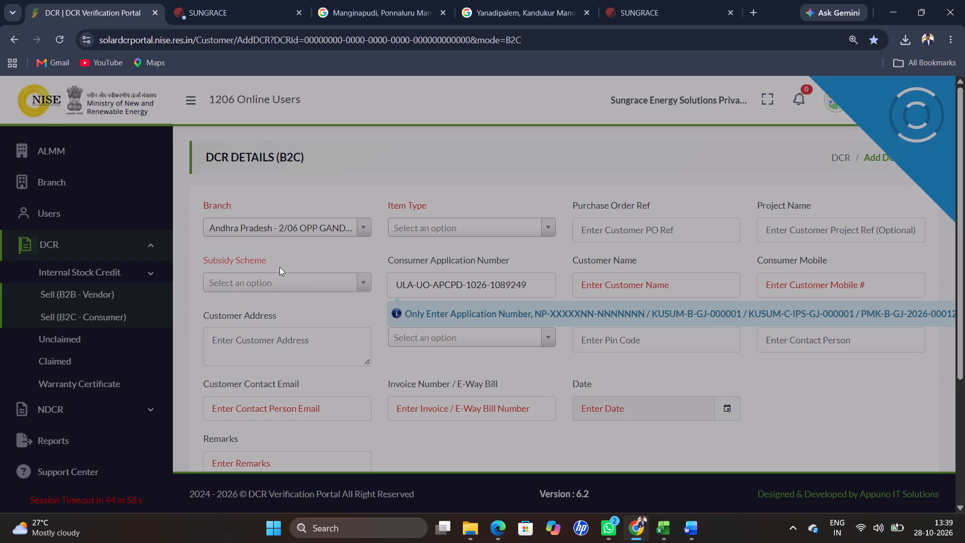
pyautogui.click(280, 277)
pyautogui.click(260, 394)
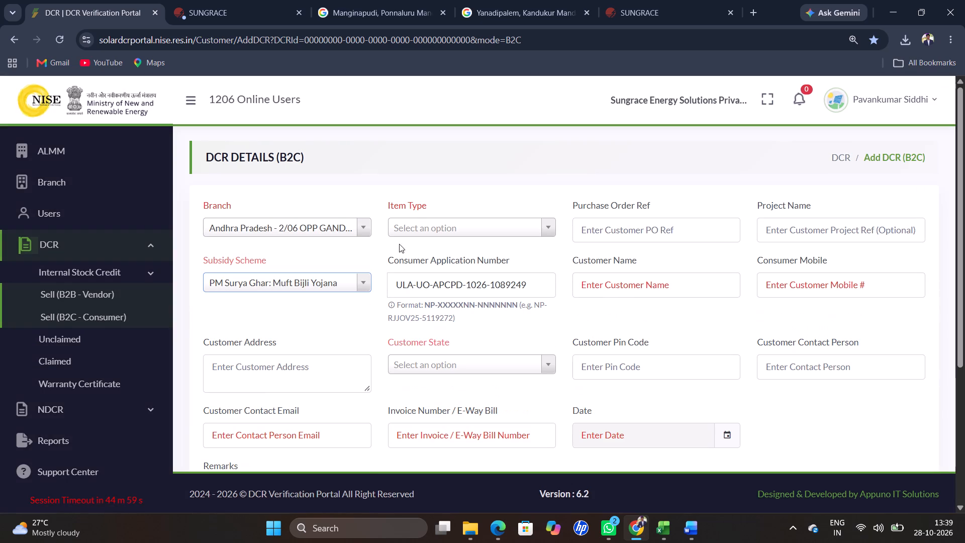
pyautogui.click(418, 216)
pyautogui.click(420, 229)
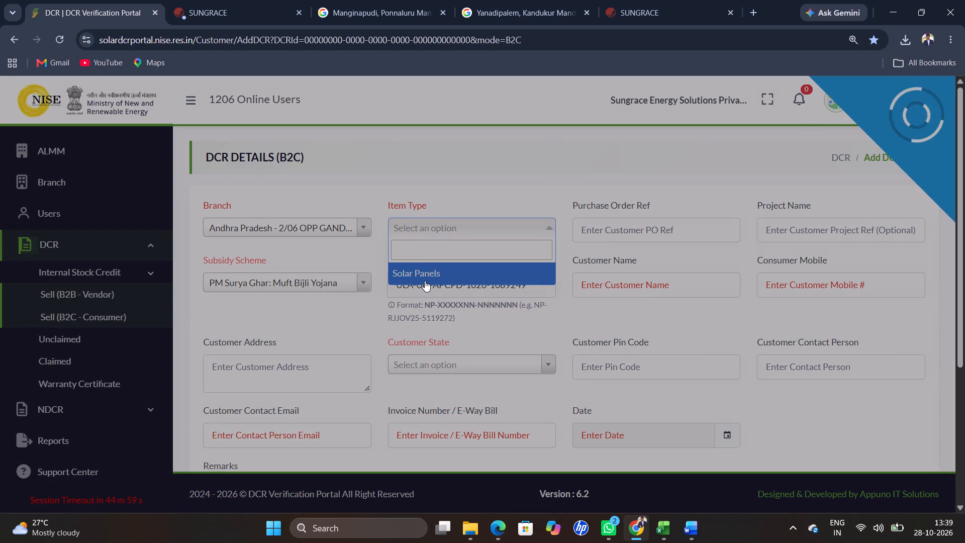
pyautogui.click(425, 281)
pyautogui.click(611, 285)
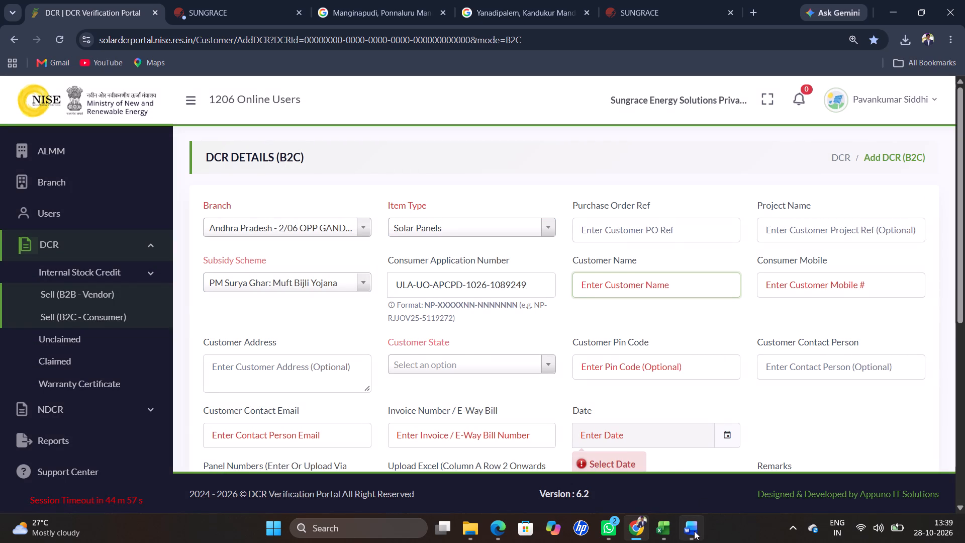
pyautogui.click(663, 476)
pyautogui.scroll(7, 503, 315)
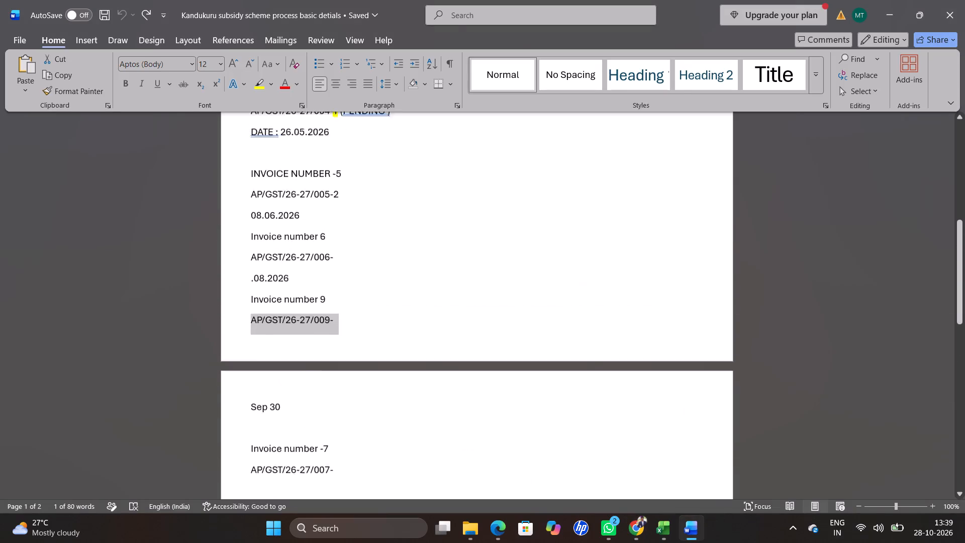
pyautogui.scroll(19, 503, 314)
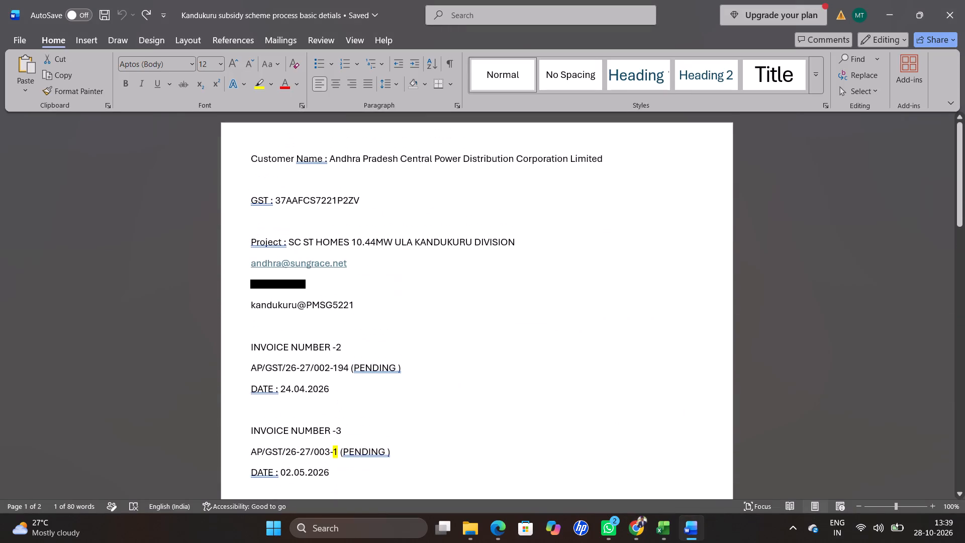
pyautogui.moveTo(332, 157); pyautogui.dragTo(600, 158)
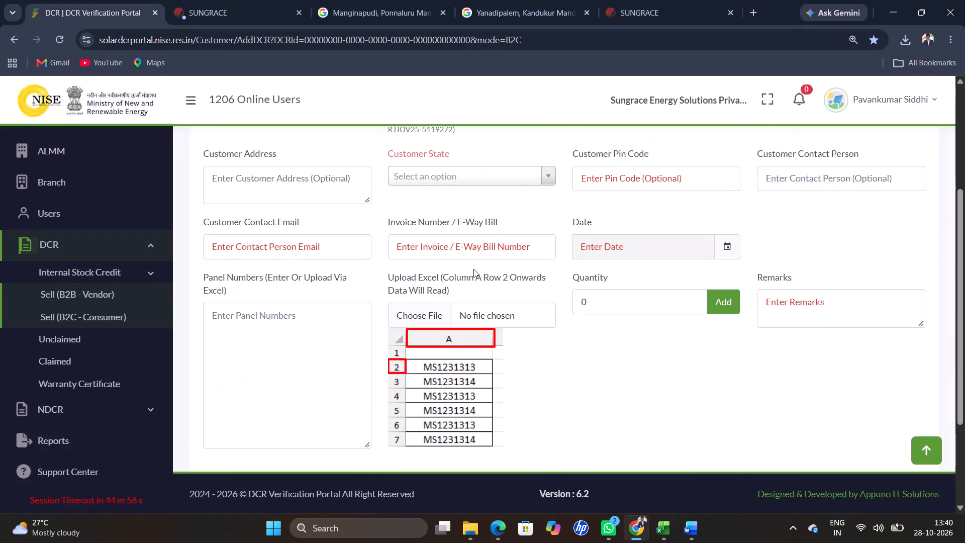
pyautogui.click(448, 181)
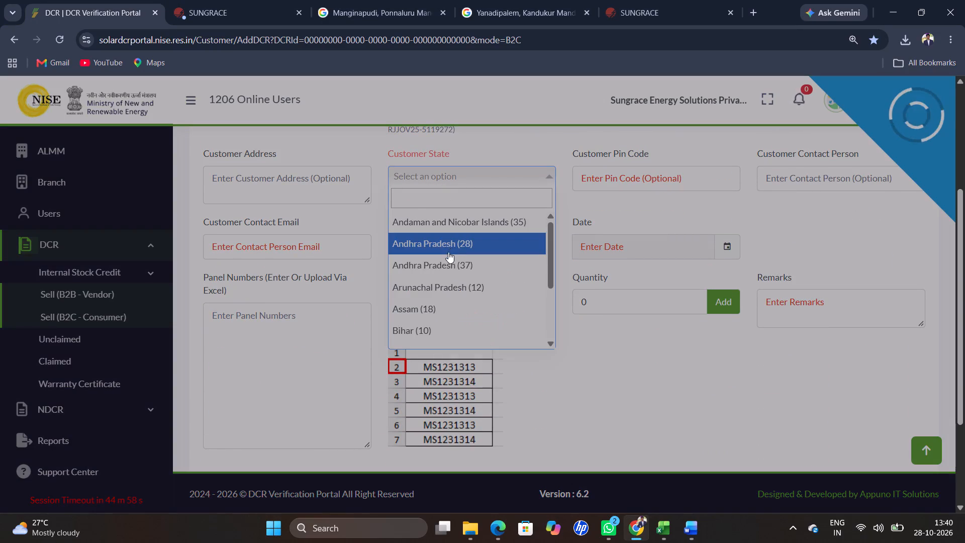
pyautogui.click(448, 262)
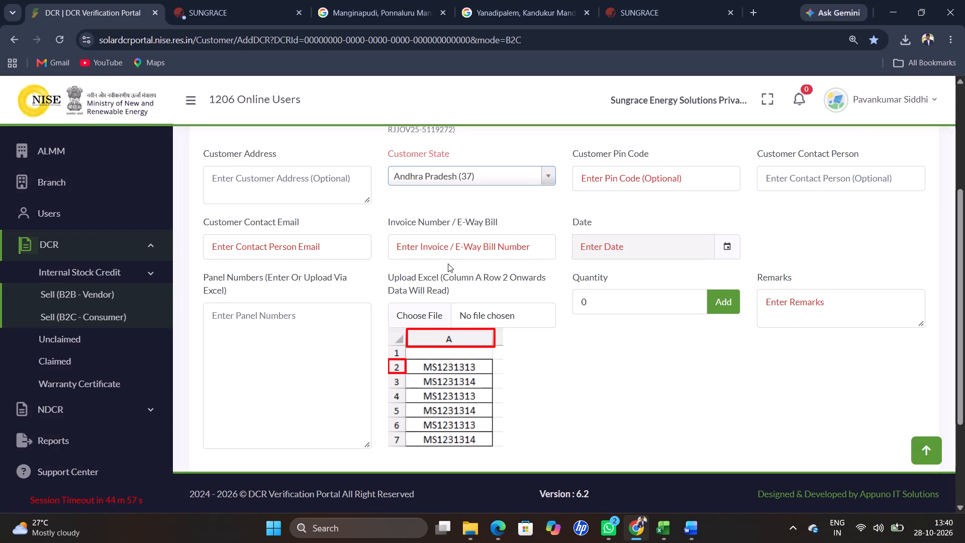
# Fill the customer contact email with the company e-mail address copied from the Word document.
pyautogui.click(330, 255)
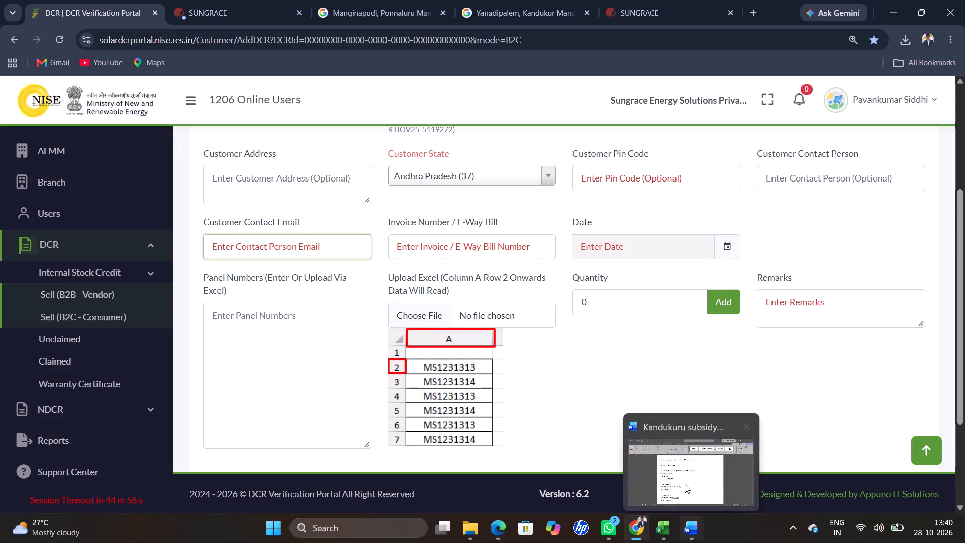
pyautogui.click(684, 481)
pyautogui.moveTo(344, 262); pyautogui.dragTo(220, 271)
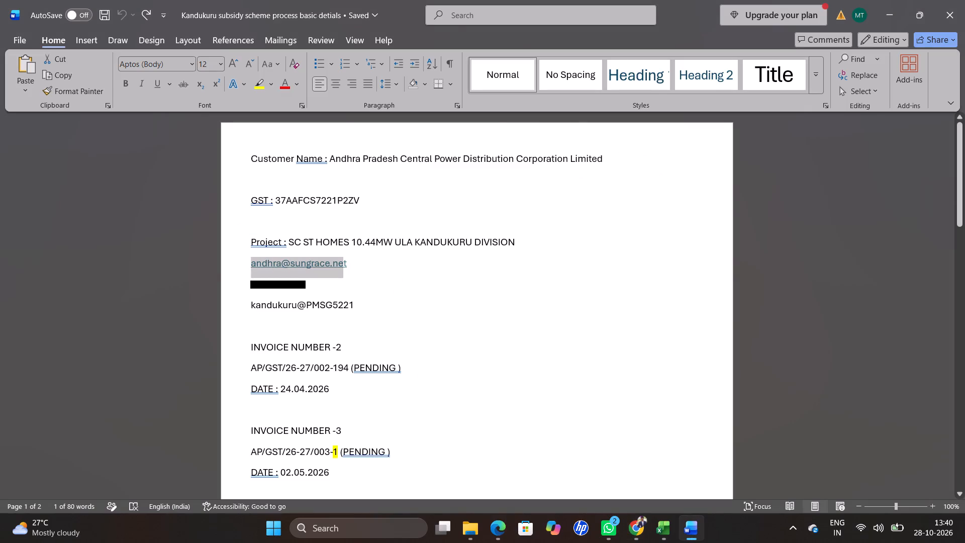
# Copy the full company e-mail address from the Word document into the customer contact email field of the DCR sale form.
pyautogui.moveTo(220, 271); pyautogui.dragTo(213, 272)
pyautogui.click(428, 312)
pyautogui.moveTo(355, 255); pyautogui.dragTo(282, 268)
pyautogui.click(438, 325)
pyautogui.moveTo(379, 279); pyautogui.dragTo(226, 276)
pyautogui.click(401, 300)
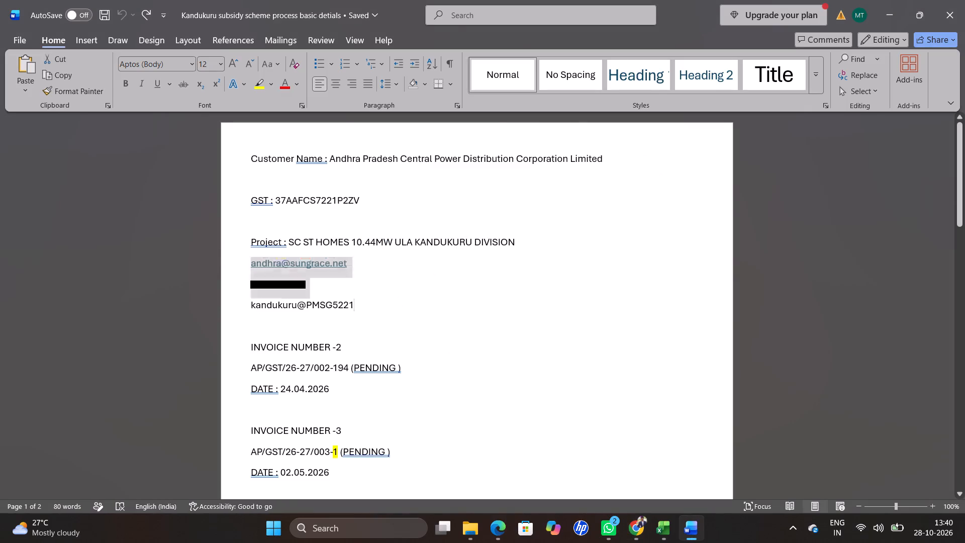
pyautogui.moveTo(381, 268); pyautogui.dragTo(197, 267)
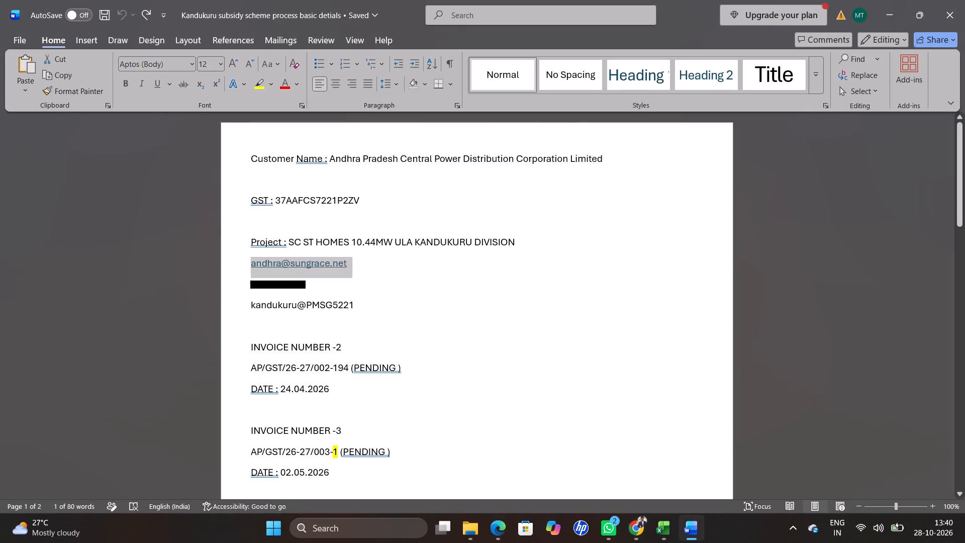
pyautogui.hotkey('ctrl', 'c')
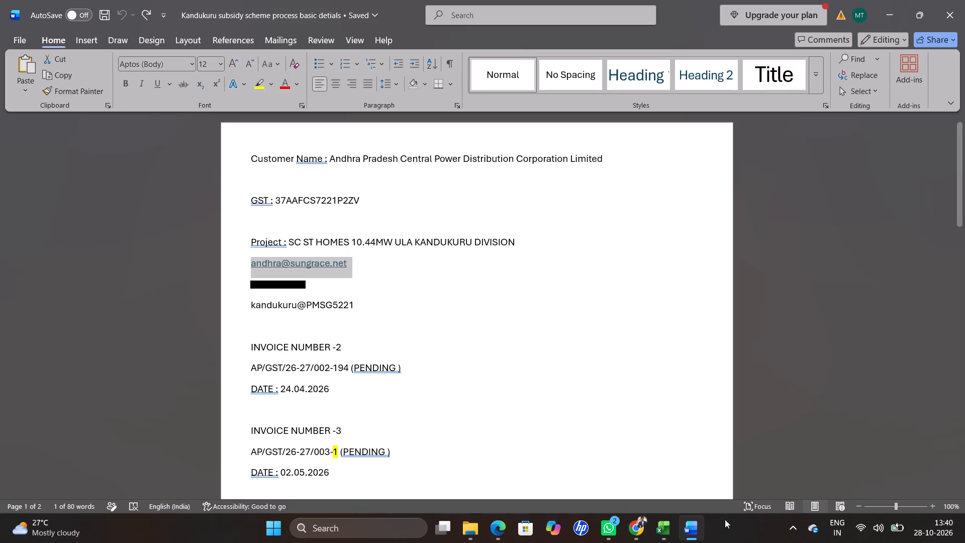
pyautogui.click(619, 488)
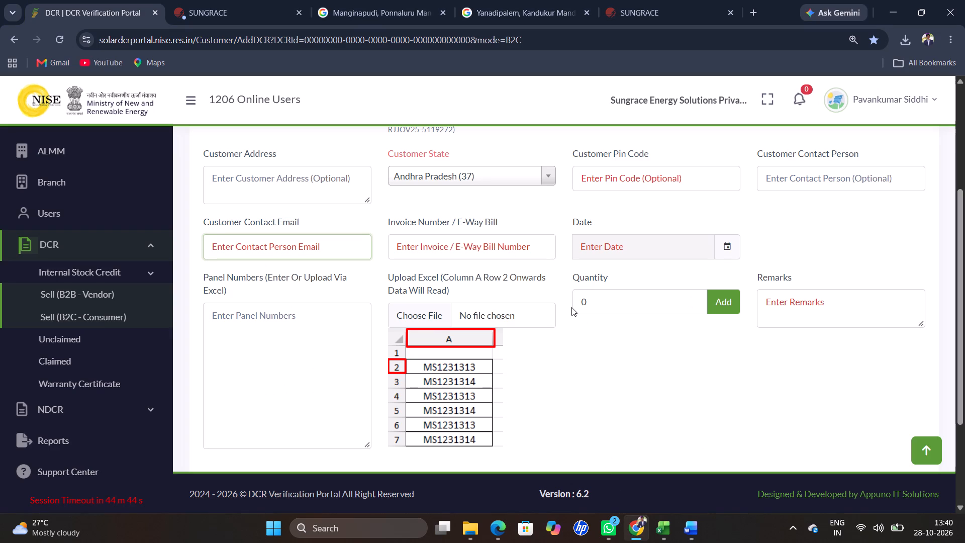
pyautogui.hotkey('ctrl', 'v')
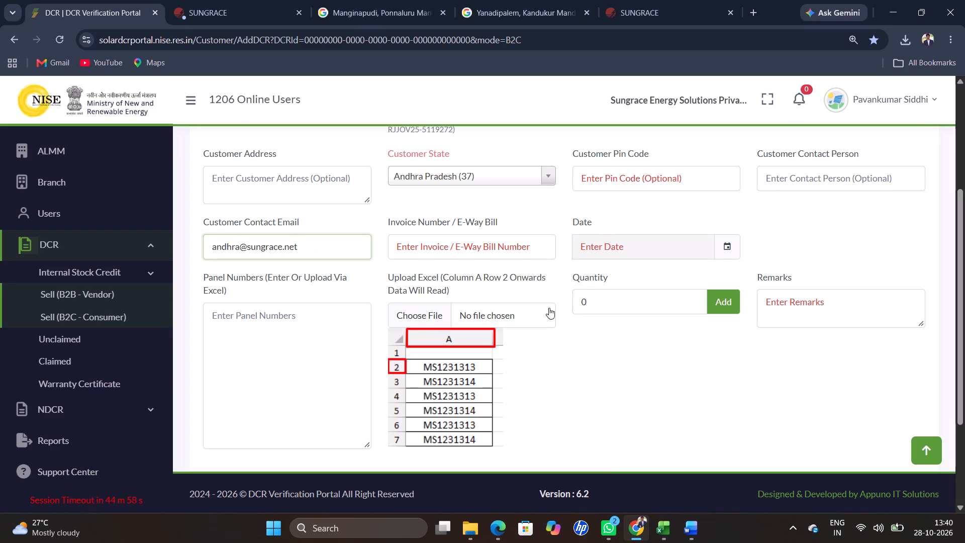
# Fill the Invoice Number / E-Way Bill field with the invoice number 9 prefix AP/GST/26-27/009- copied from the Word document.
pyautogui.click(473, 242)
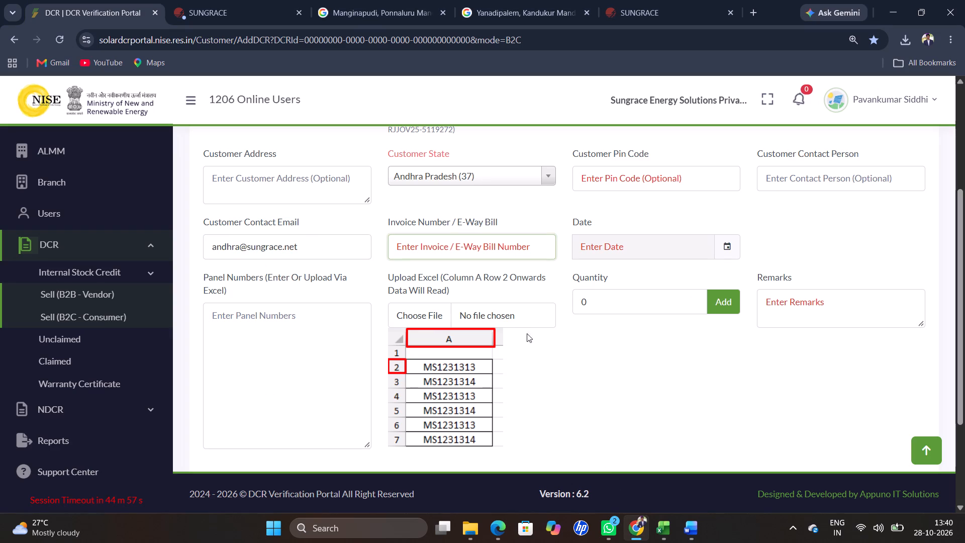
pyautogui.click(668, 465)
pyautogui.scroll(-5, 427, 325)
pyautogui.scroll(-9, 340, 288)
pyautogui.moveTo(357, 320); pyautogui.dragTo(308, 332)
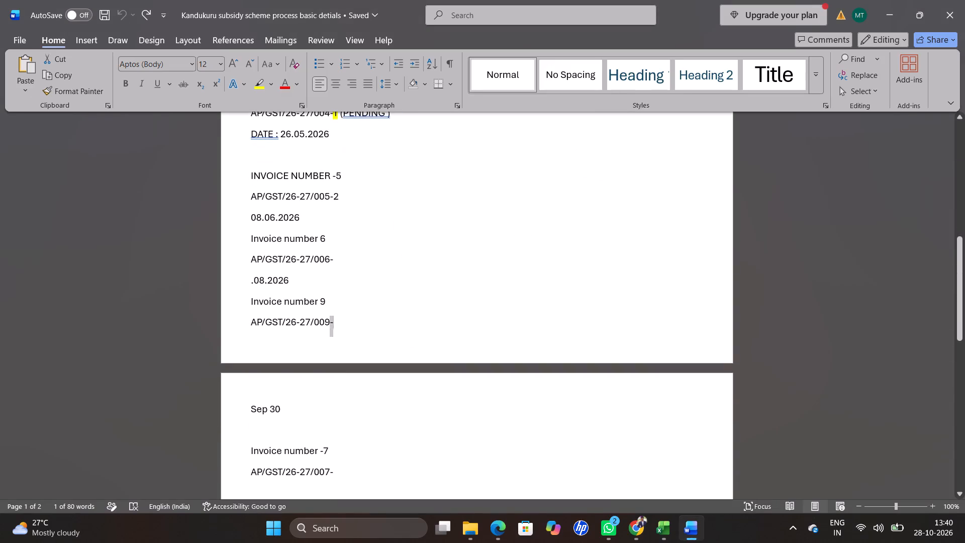
pyautogui.moveTo(308, 332); pyautogui.dragTo(199, 335)
pyautogui.hotkey('ctrl', 'c')
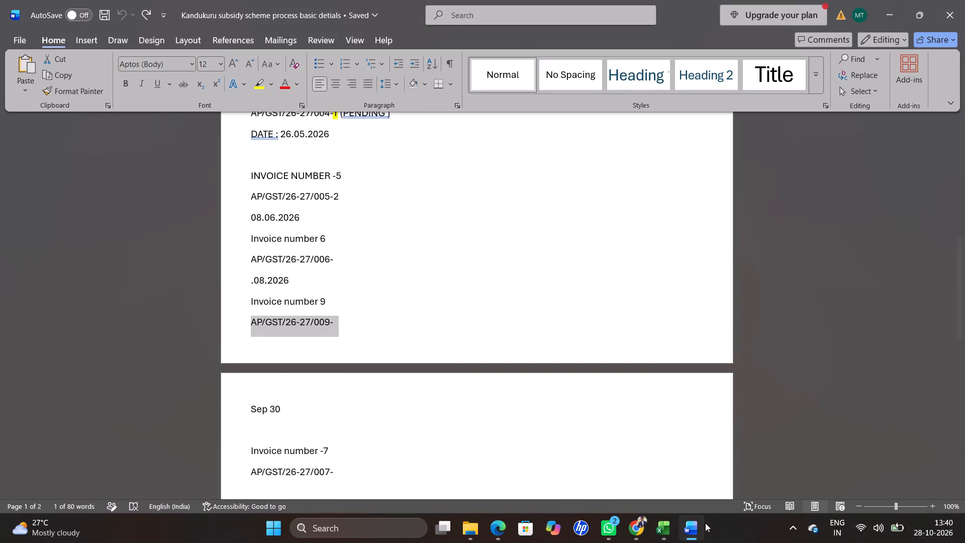
pyautogui.click(608, 467)
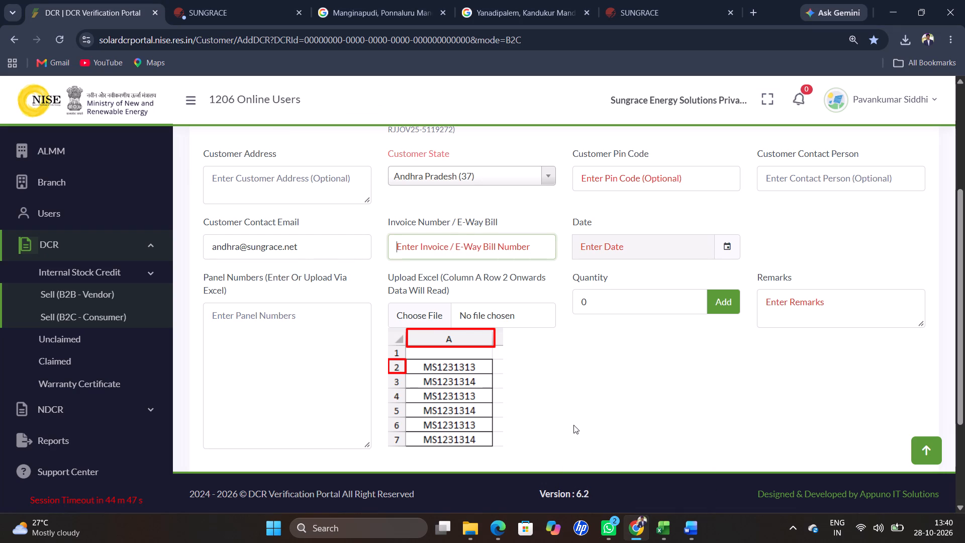
# Enter AP/GST/26-27/009-236 as the invoice number, completing the copied invoice 9 prefix with 236.
pyautogui.hotkey('ctrl', 'v')
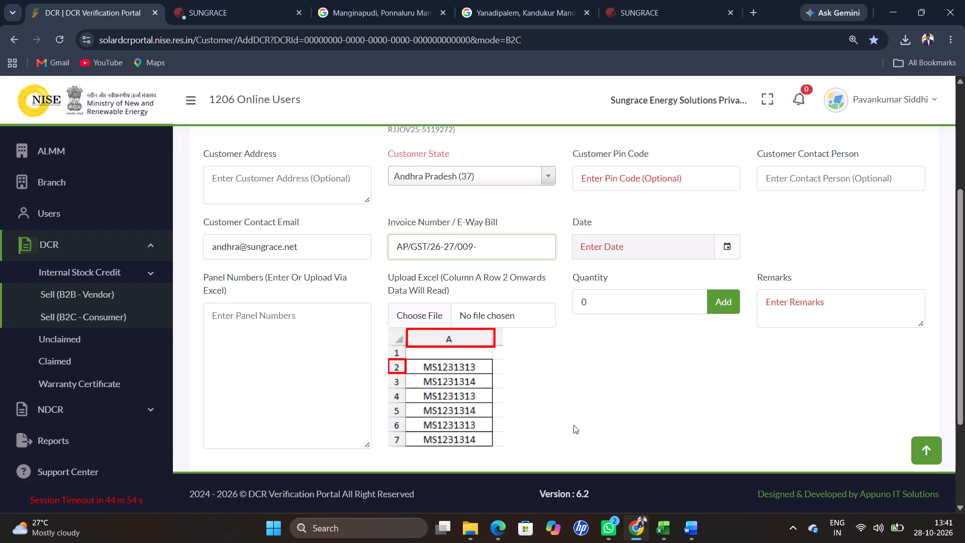
pyautogui.write('23')
pyautogui.press('6')
# Set the invoice date to 30-Sep-2026.
pyautogui.click(610, 242)
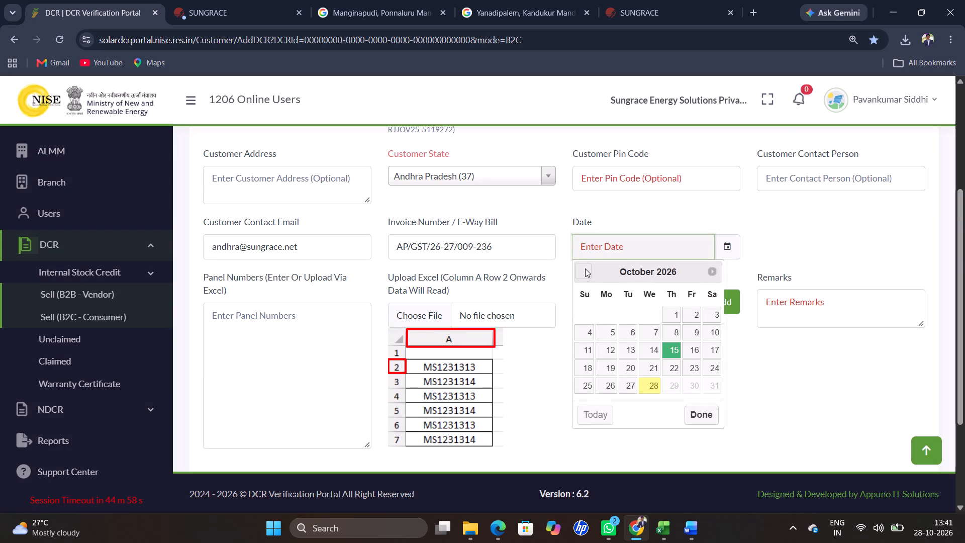
pyautogui.click(583, 272)
pyautogui.click(659, 387)
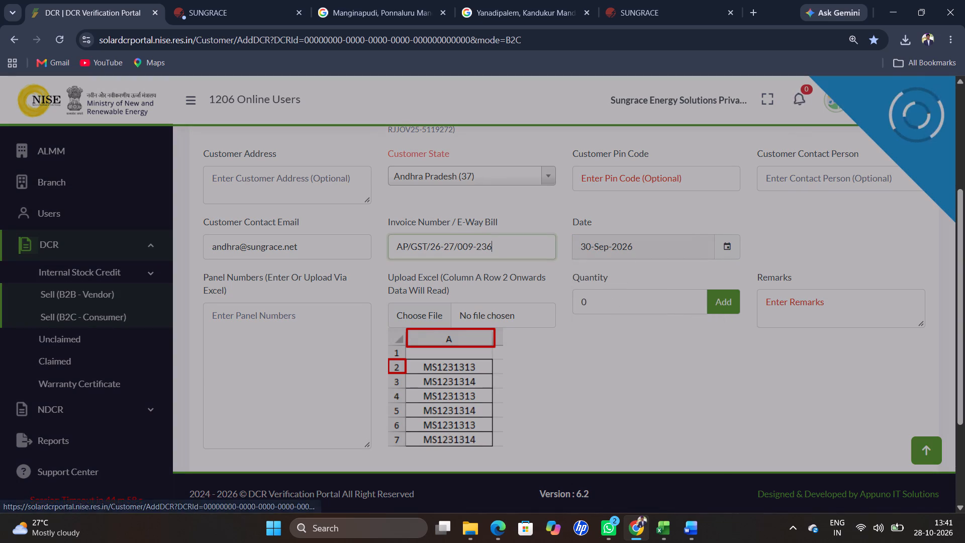
# Fill the panel numbers with the four panel serial numbers copied from the SUNGRACE quick copy details.
pyautogui.click(289, 373)
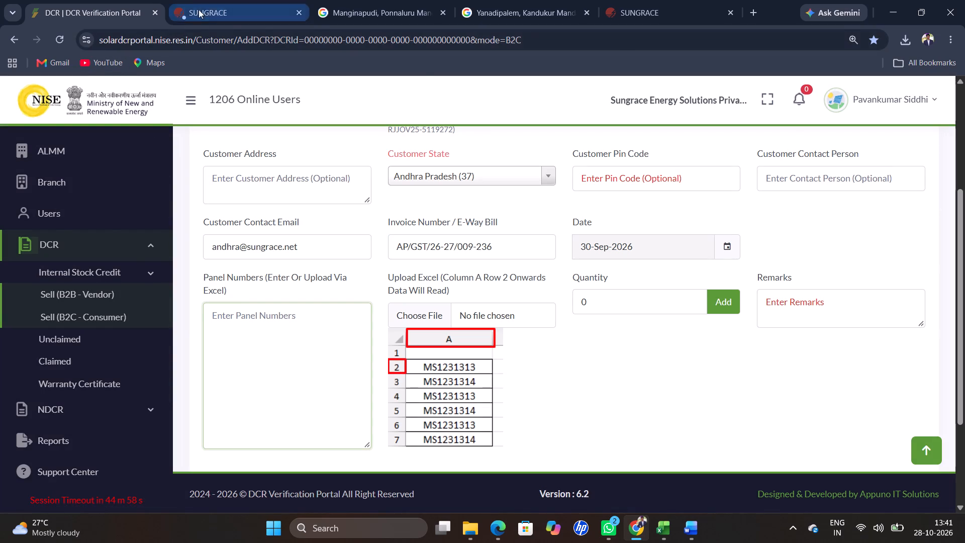
pyautogui.moveTo(206, 7); pyautogui.dragTo(209, 11)
pyautogui.click(608, 123)
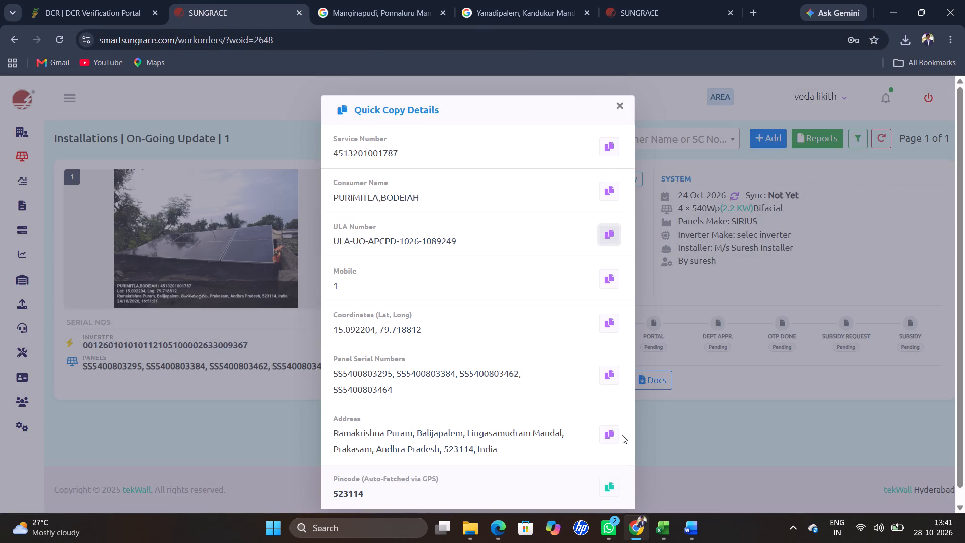
pyautogui.click(607, 370)
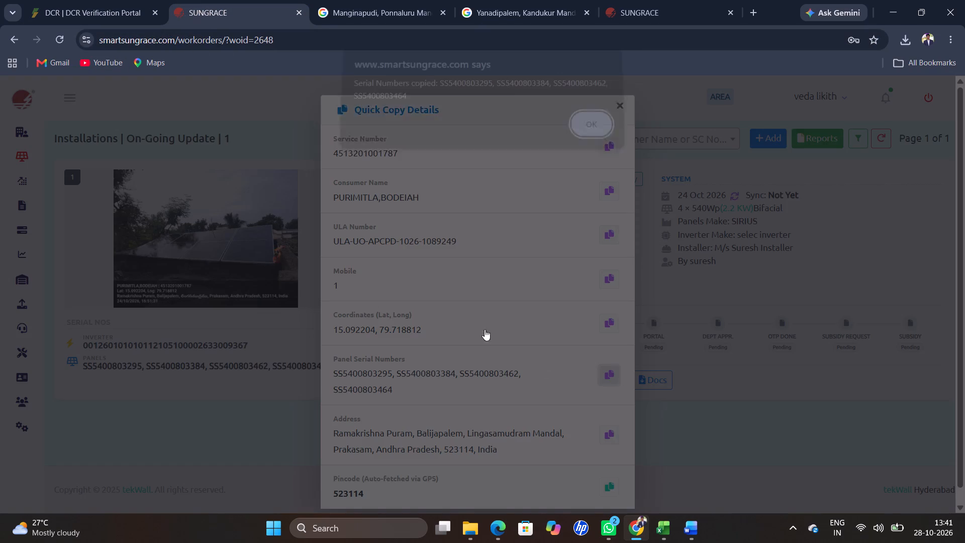
pyautogui.click(101, 11)
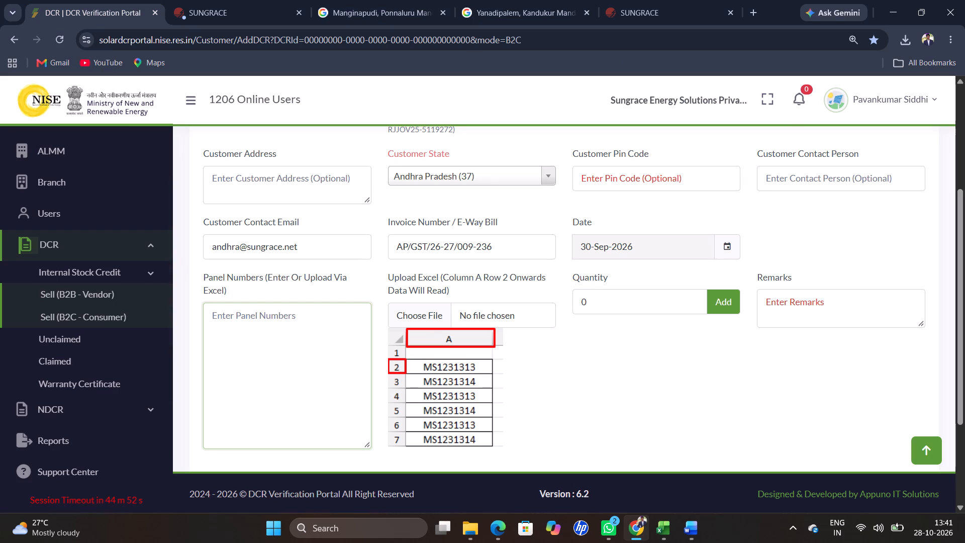
pyautogui.hotkey('ctrl', 'v')
# Separate the four pasted panel numbers onto individual lines, replacing each comma and space with a line break.
pyautogui.press('Left')
pyautogui.press('Left')
pyautogui.press('Left')
pyautogui.press('Left')
pyautogui.press('Left')
pyautogui.press('Left')
pyautogui.press('Left')
pyautogui.press('Left')
pyautogui.press('Left')
pyautogui.press('Left')
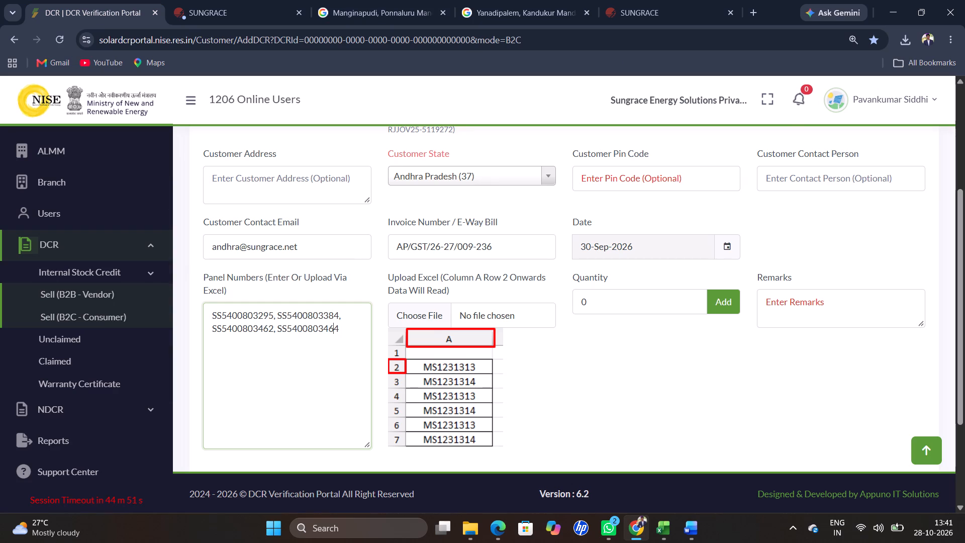
pyautogui.press('Left')
pyautogui.press('Left')
pyautogui.press('BackSpace')
pyautogui.press('BackSpace')
pyautogui.press('Return')
pyautogui.press('Up')
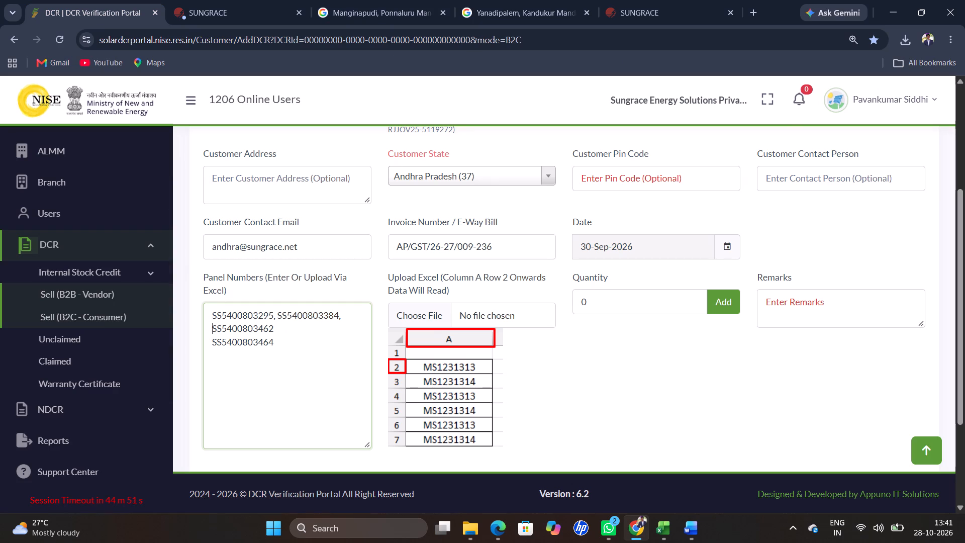
pyautogui.press('Right')
pyautogui.press('Right')
pyautogui.press('Right')
pyautogui.press('Right')
pyautogui.press('Right')
pyautogui.press('Right')
pyautogui.press('Right')
pyautogui.press('Up')
pyautogui.press('Right')
pyautogui.press('Right')
pyautogui.press('Right')
pyautogui.press('Right')
pyautogui.press('Right')
pyautogui.press('Right')
pyautogui.press('Right')
pyautogui.press('BackSpace')
pyautogui.press('BackSpace')
pyautogui.press('Return')
pyautogui.press('Right')
pyautogui.press('Right')
pyautogui.press('Right')
pyautogui.press('Right')
pyautogui.press('Right')
pyautogui.press('Right')
pyautogui.press('Right')
pyautogui.press('Right')
pyautogui.press('Right')
pyautogui.press('Right')
pyautogui.press('Right')
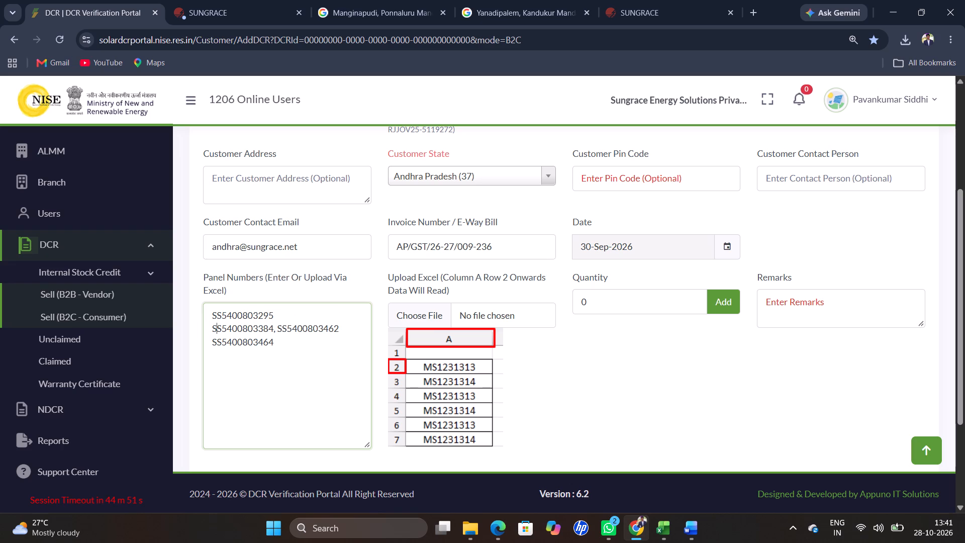
pyautogui.press('Right')
pyautogui.press('Right')
pyautogui.press('Right')
pyautogui.press('BackSpace')
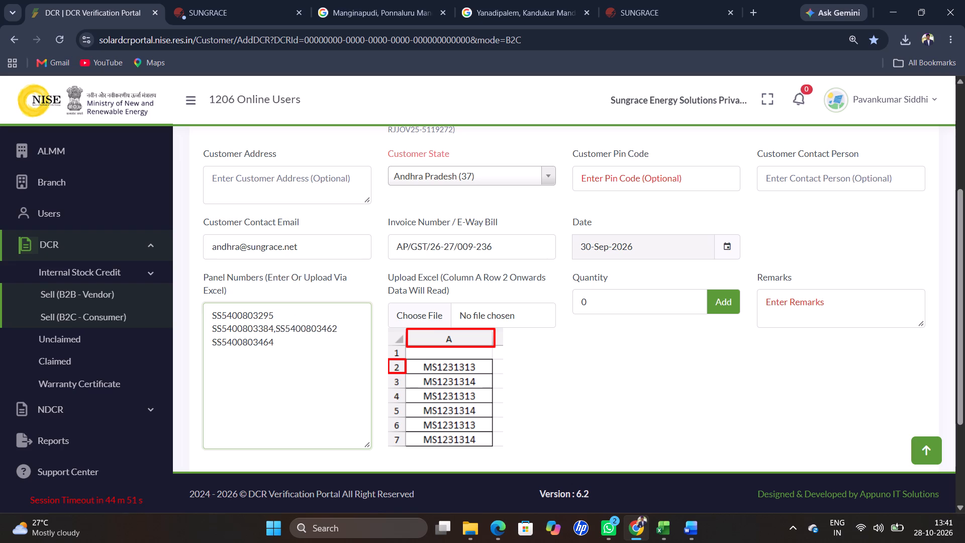
pyautogui.press('BackSpace')
pyautogui.press('Return')
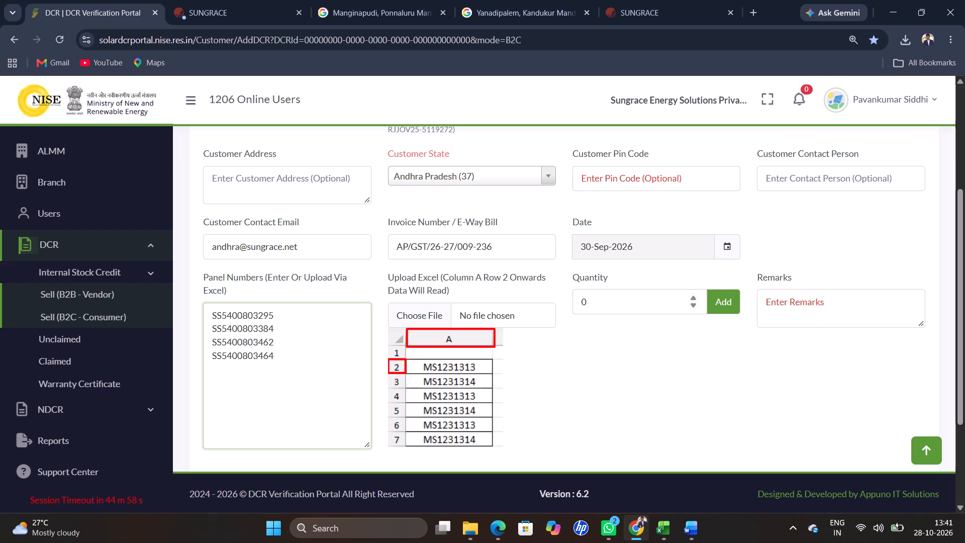
# Set the quantity to 4 and add the listed panels to the certificate.
pyautogui.click(615, 303)
pyautogui.scroll(5, 616, 303)
pyautogui.scroll(-1, 616, 303)
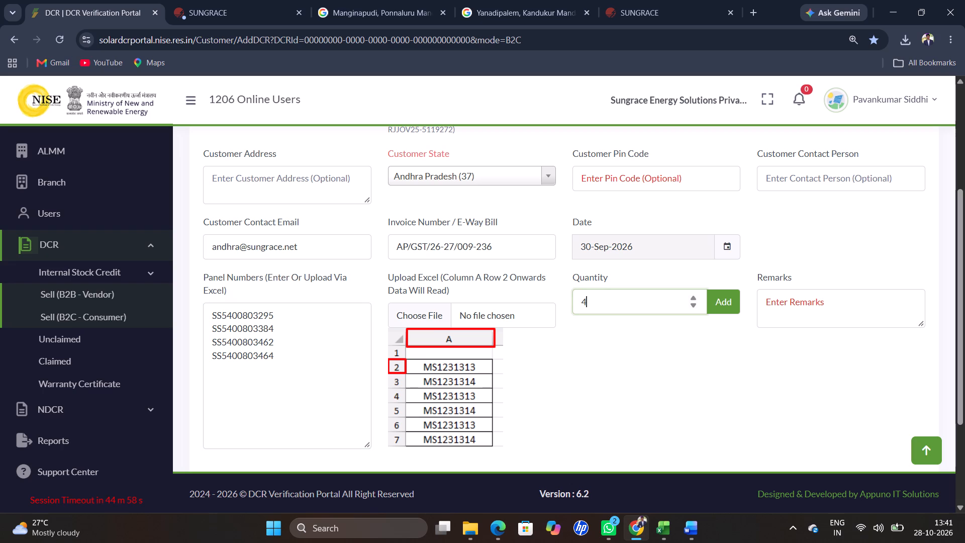
pyautogui.click(726, 302)
# Fill the remarks with the installation address copied from the SUNGRACE quick copy details.
pyautogui.click(816, 318)
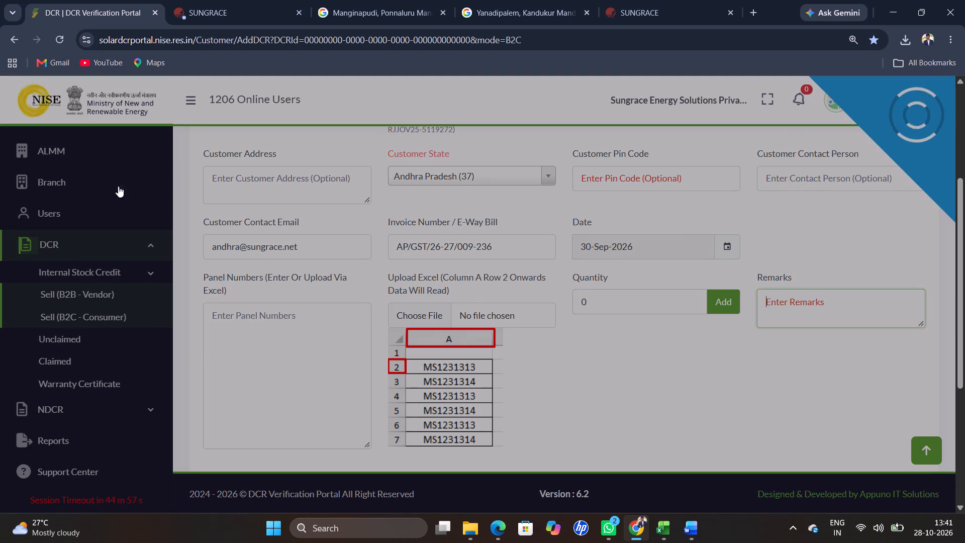
pyautogui.click(224, 2)
pyautogui.click(594, 138)
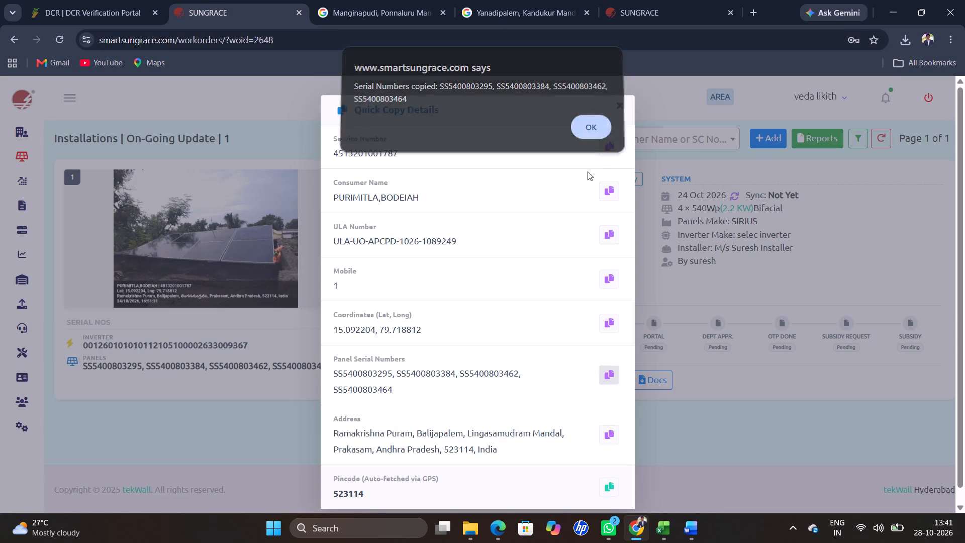
pyautogui.click(610, 439)
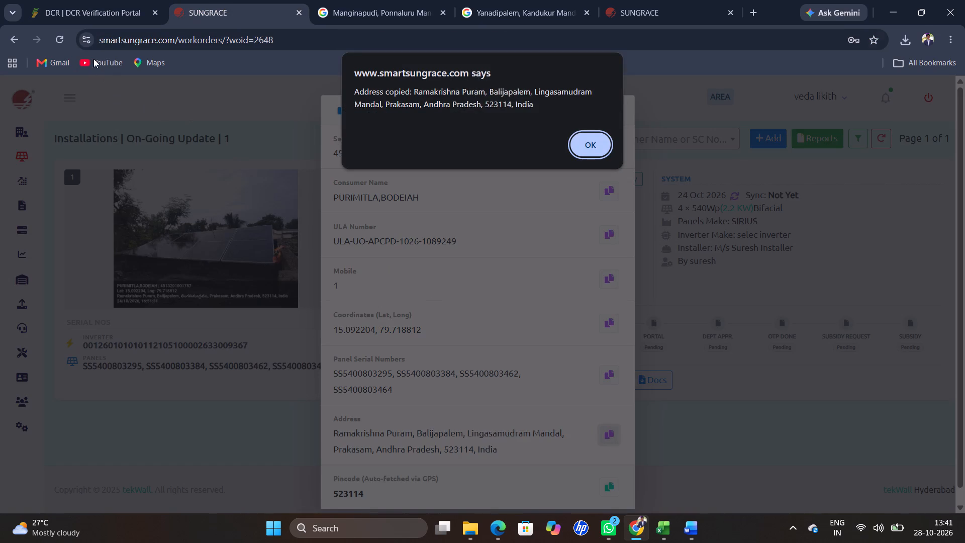
pyautogui.click(106, 4)
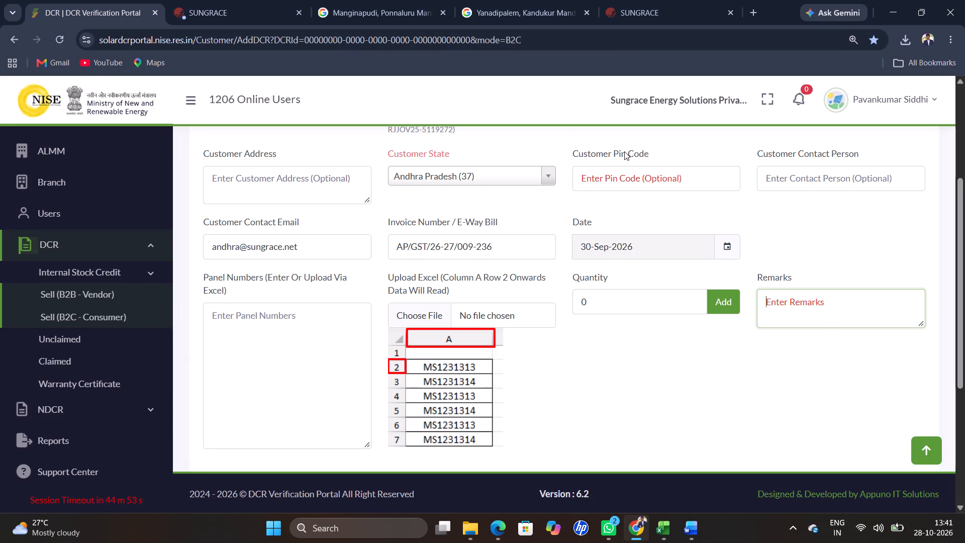
pyautogui.hotkey('ctrl', 'v')
# Fill the customer pin code with the pincode copied from the SUNGRACE quick copy details.
pyautogui.click(651, 172)
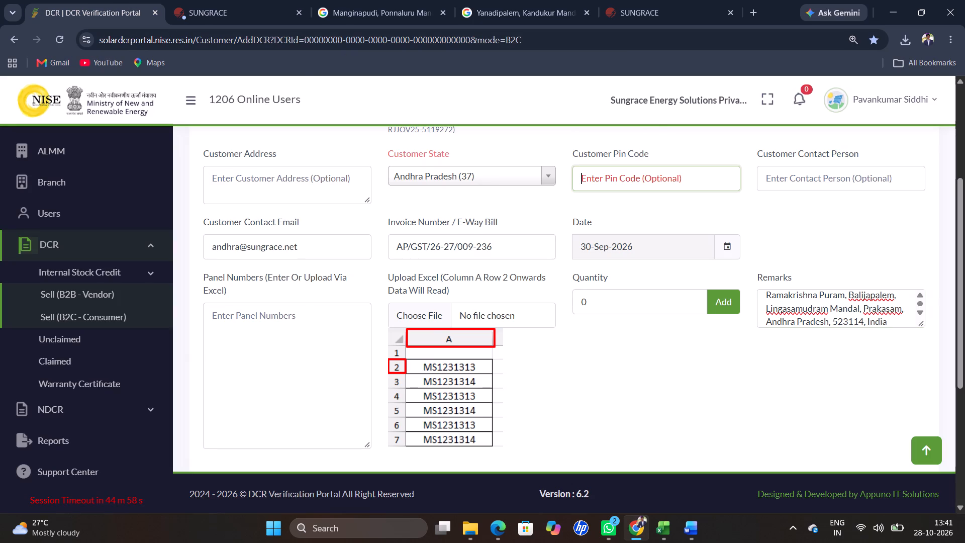
pyautogui.doubleClick(248, 19)
pyautogui.click(605, 145)
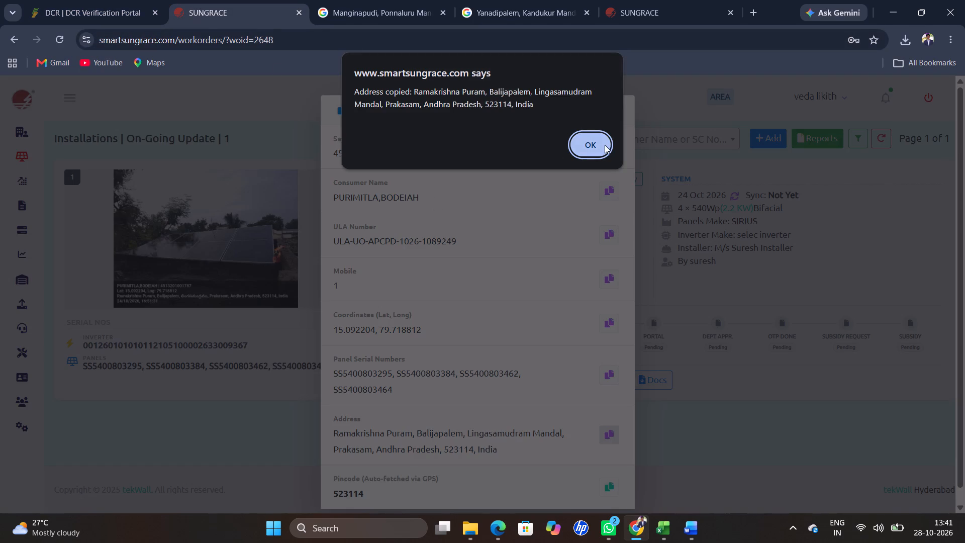
pyautogui.click(608, 490)
pyautogui.click(94, 0)
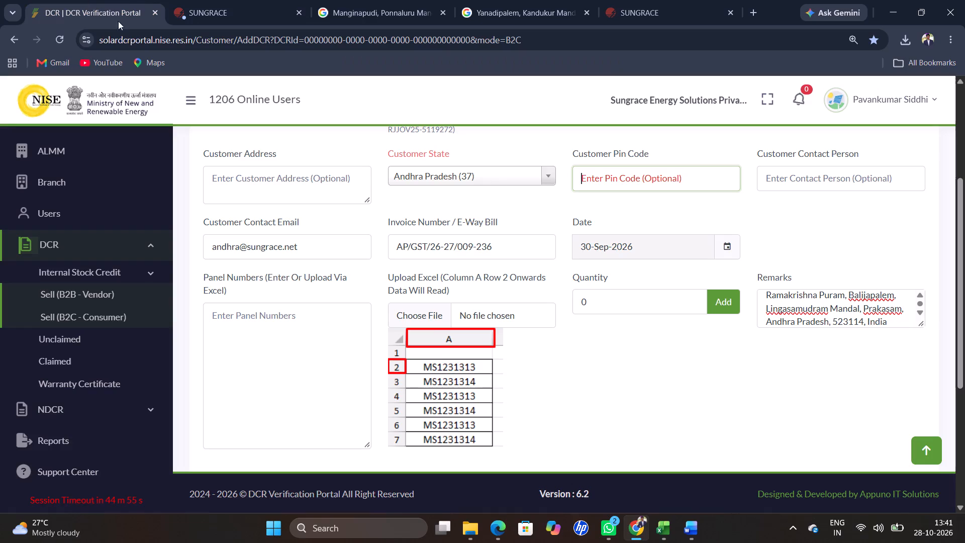
pyautogui.hotkey('ctrl', 'v')
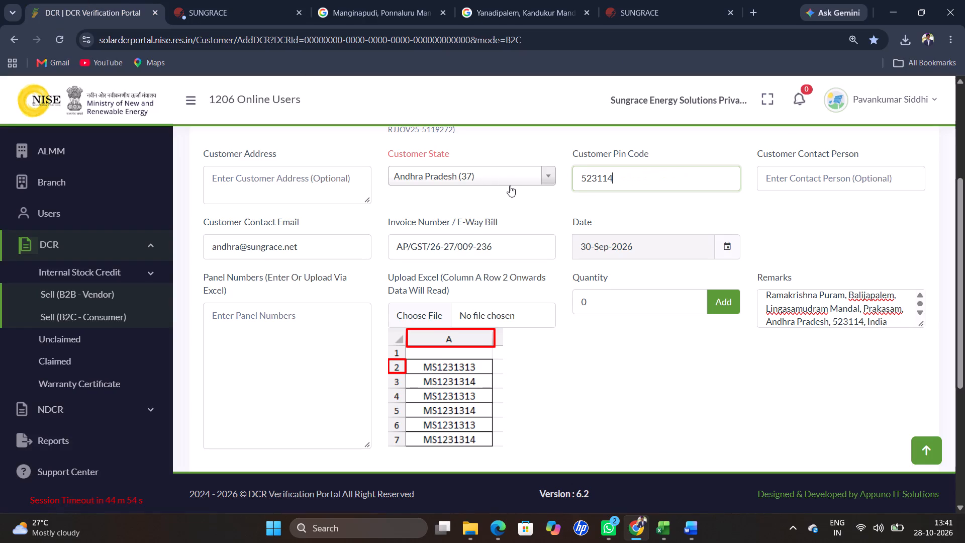
# Confirm issuing the B2C certificate for invoice AP/GST/26-27/009-236.
pyautogui.scroll(-3, 751, 318)
pyautogui.click(848, 301)
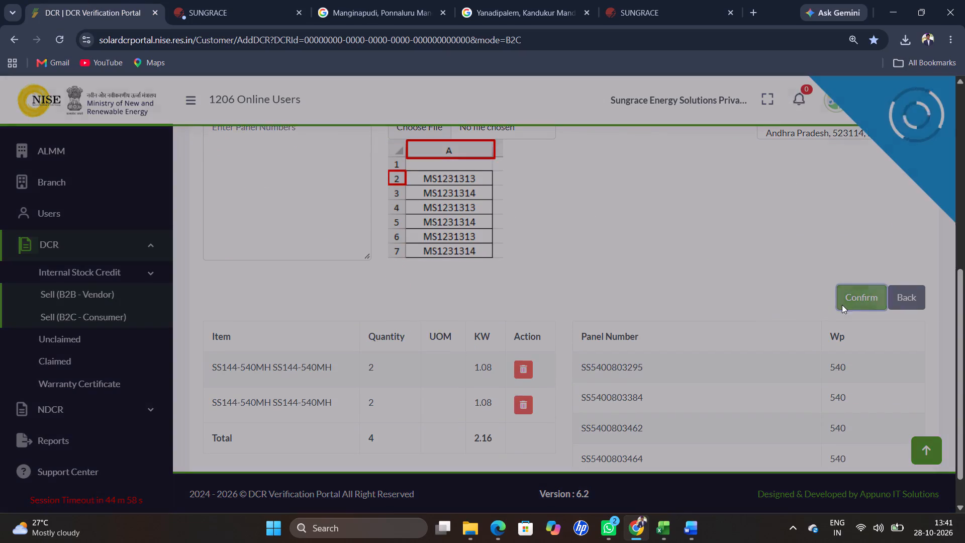
pyautogui.click(600, 370)
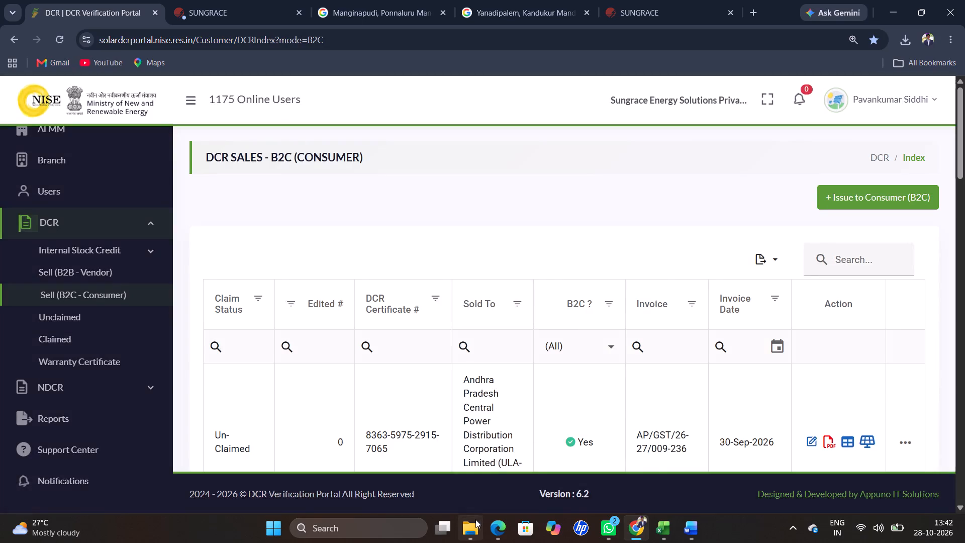
# Create a folder named 236_ inside DCR009 in File Explorer.
pyautogui.moveTo(511, 448); pyautogui.dragTo(507, 455)
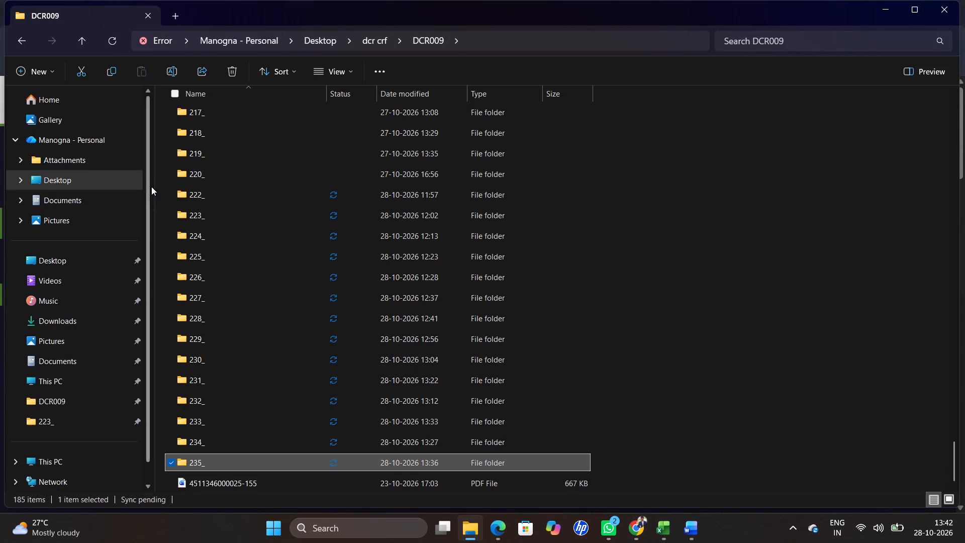
pyautogui.click(34, 68)
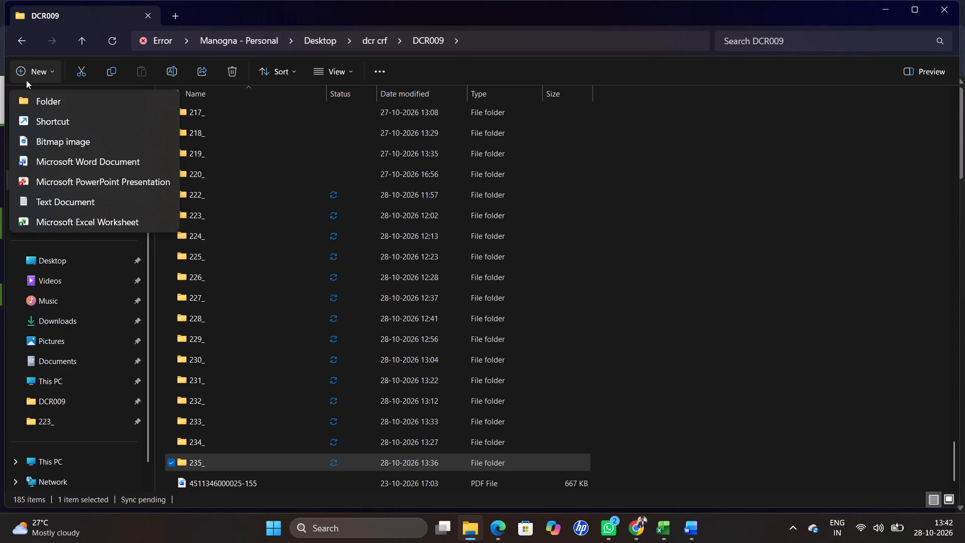
pyautogui.click(25, 100)
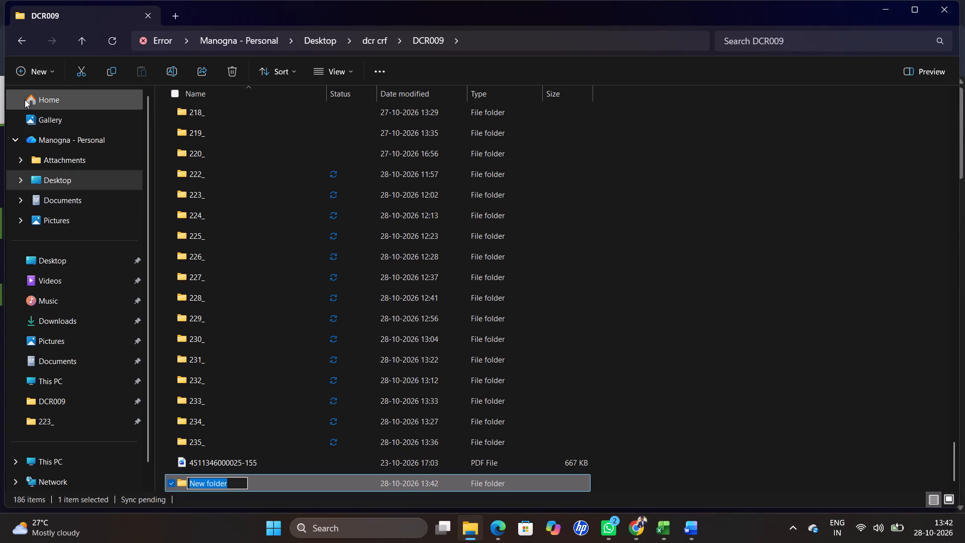
pyautogui.press('2')
pyautogui.write('36')
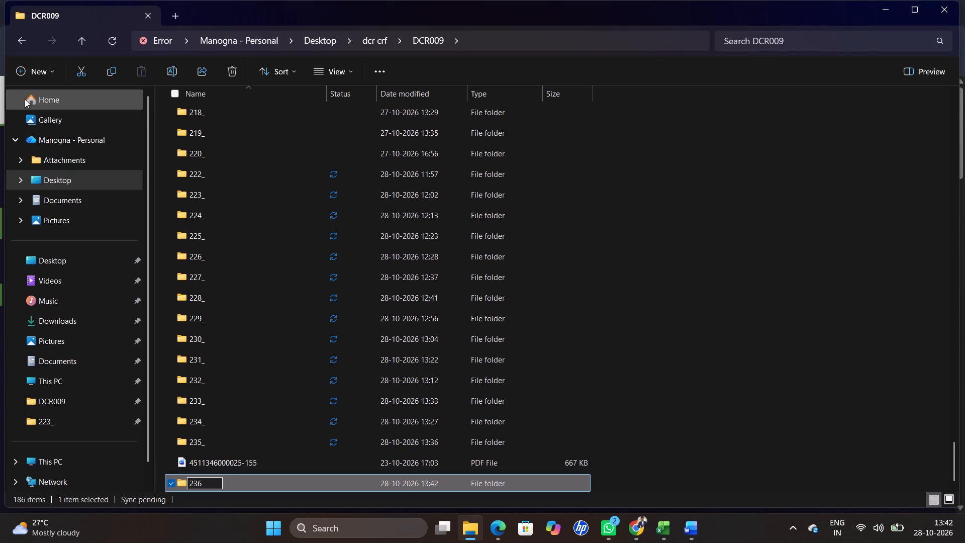
pyautogui.hotkey('shift', '_')
pyautogui.press('Return')
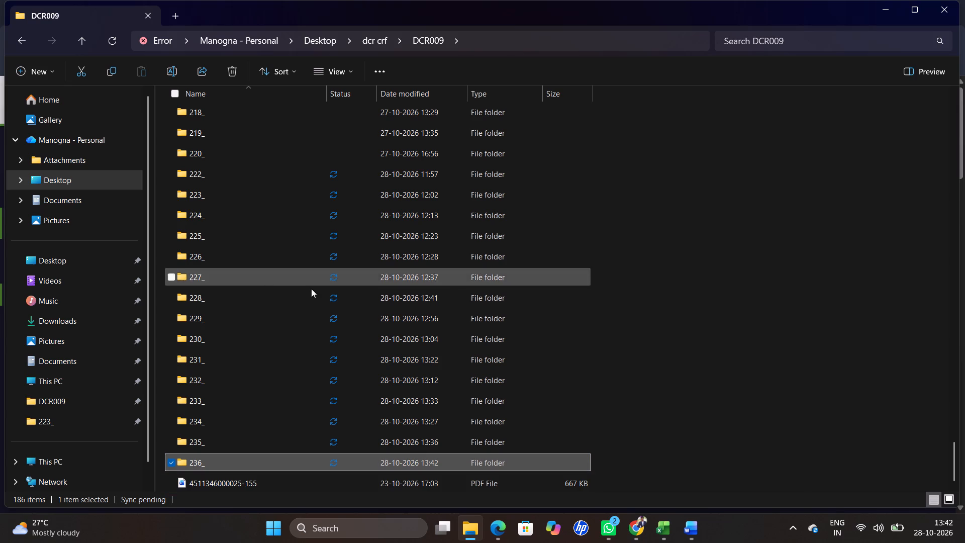
# Download invoice 009-236's DCR certificate PDF, naming the file with the service number copied from SUNGRACE's quick copy details plus -236.
pyautogui.moveTo(634, 475); pyautogui.dragTo(636, 484)
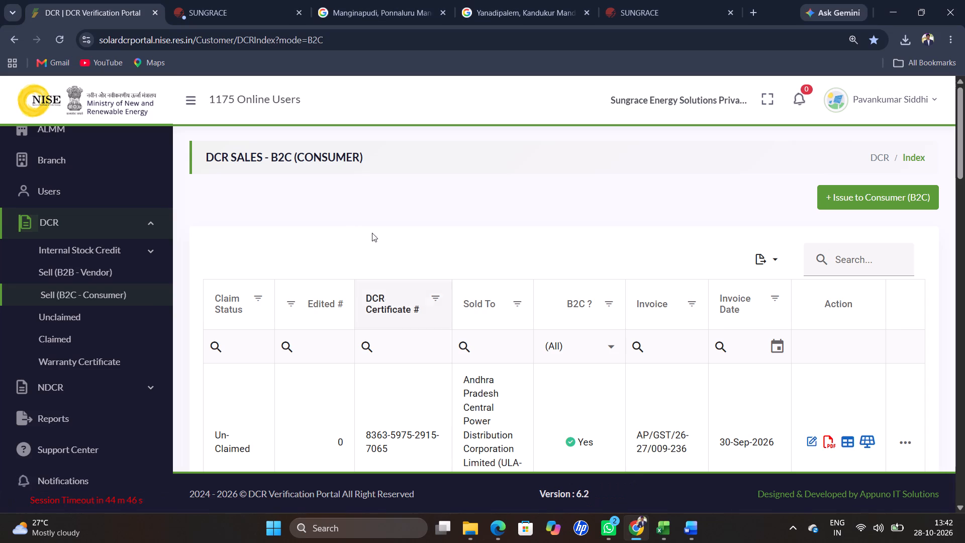
pyautogui.click(196, 4)
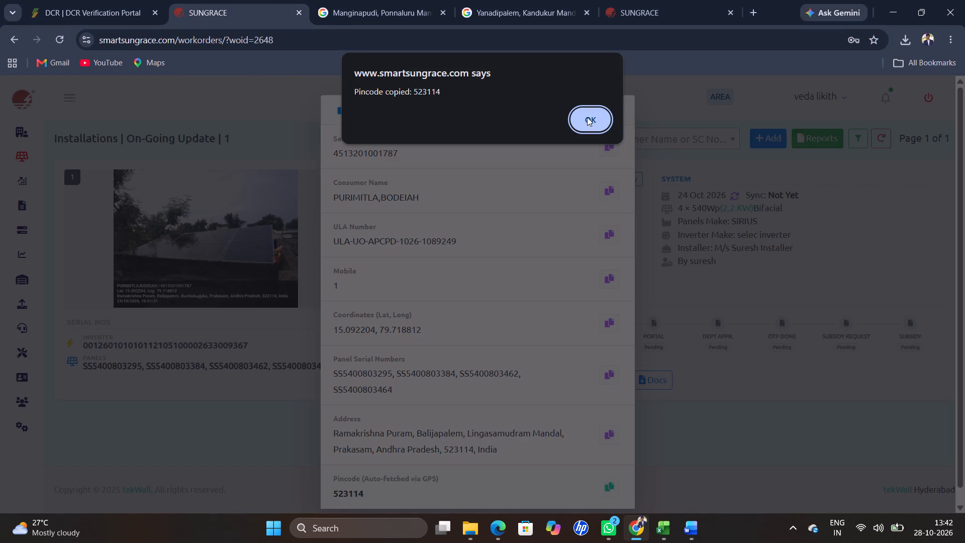
pyautogui.click(587, 117)
pyautogui.click(608, 141)
pyautogui.moveTo(94, 1); pyautogui.dragTo(94, 9)
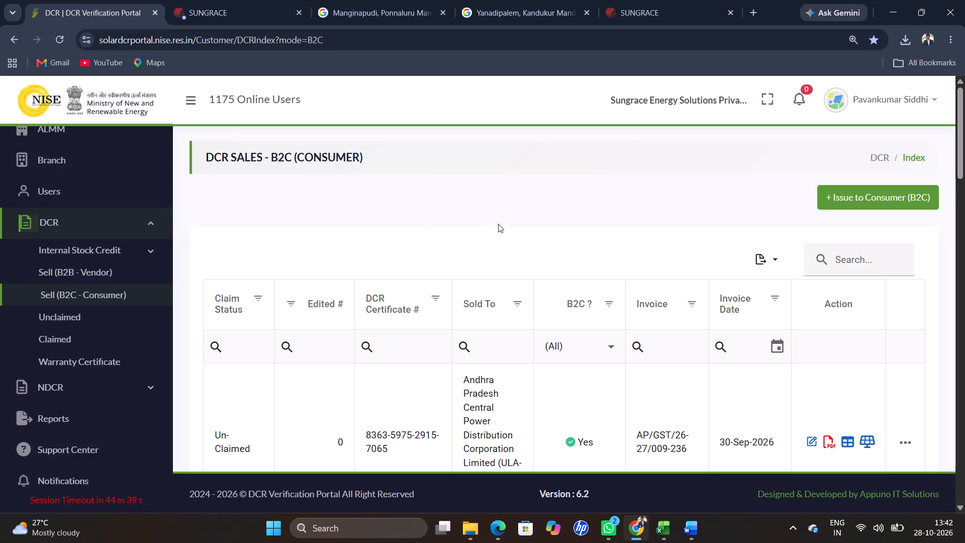
pyautogui.click(826, 441)
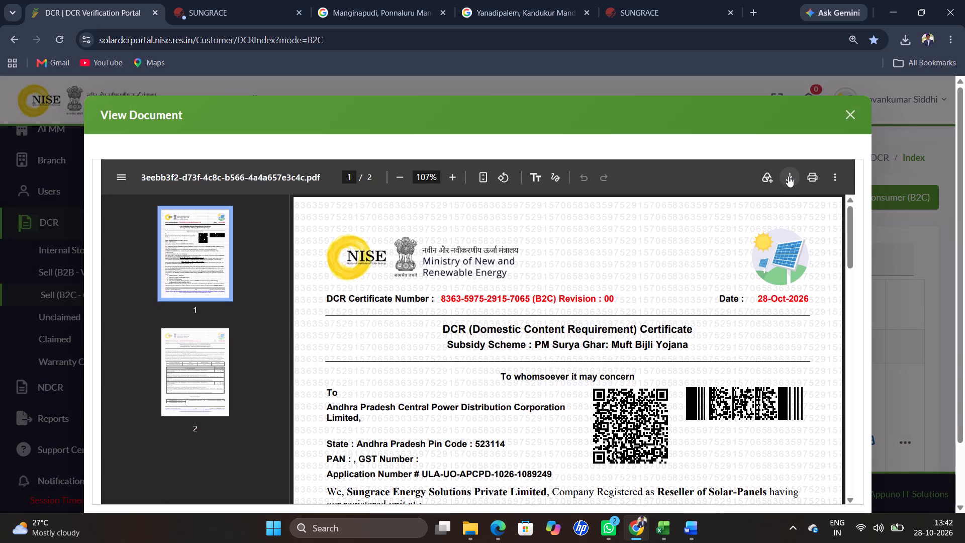
pyautogui.click(788, 175)
pyautogui.hotkey('ctrl', 'v')
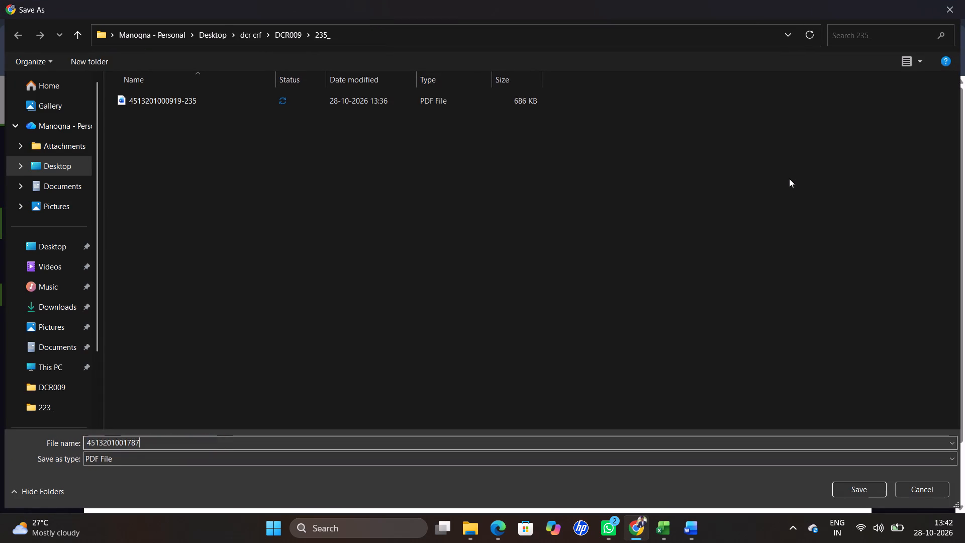
pyautogui.write('-23')
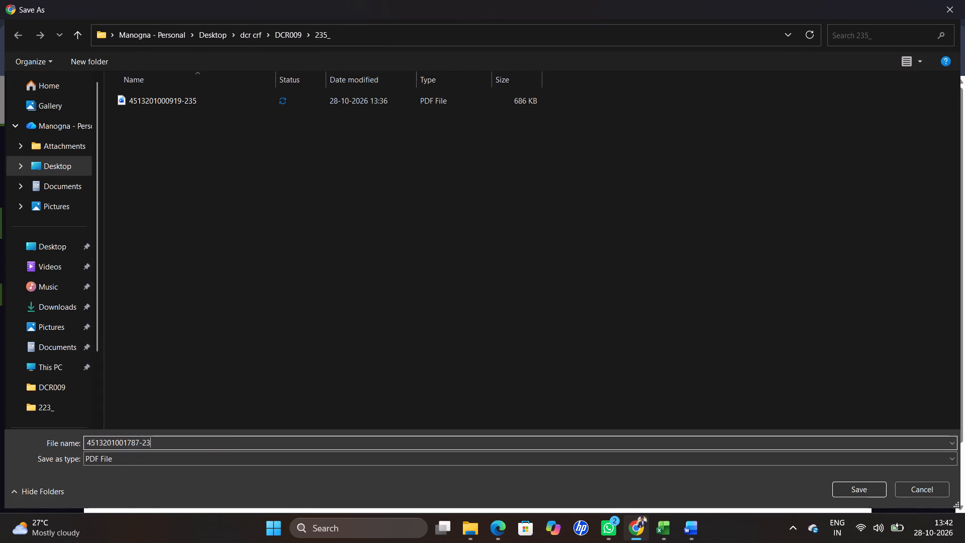
pyautogui.press('6')
# Save the certificate PDF in the 236_ folder inside DCR009.
pyautogui.click(280, 31)
pyautogui.scroll(-9, 230, 235)
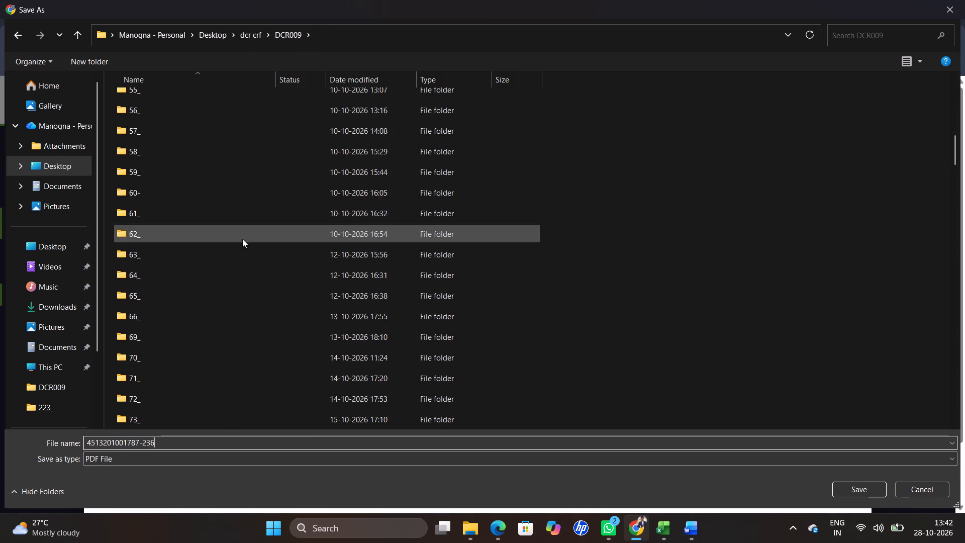
pyautogui.scroll(-7, 242, 239)
pyautogui.scroll(-15, 273, 212)
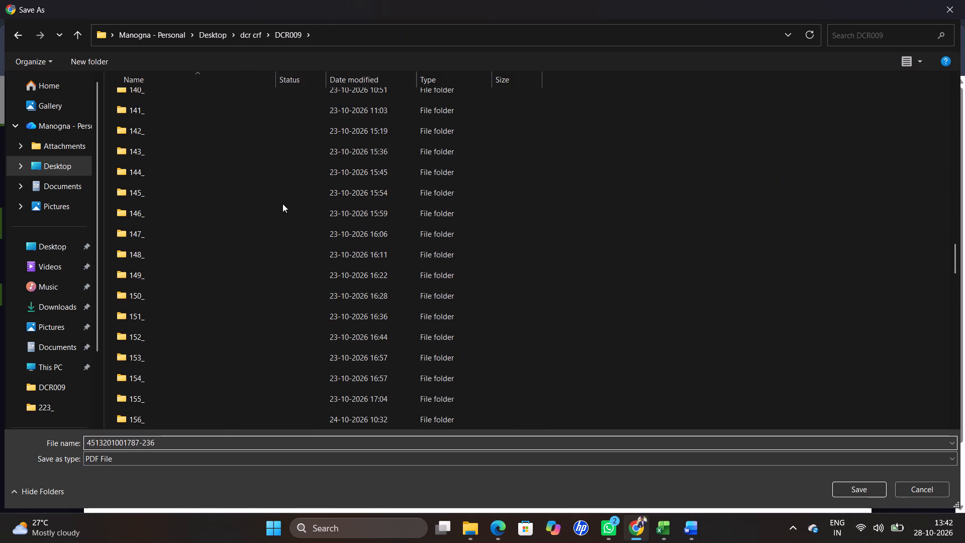
pyautogui.scroll(-14, 282, 204)
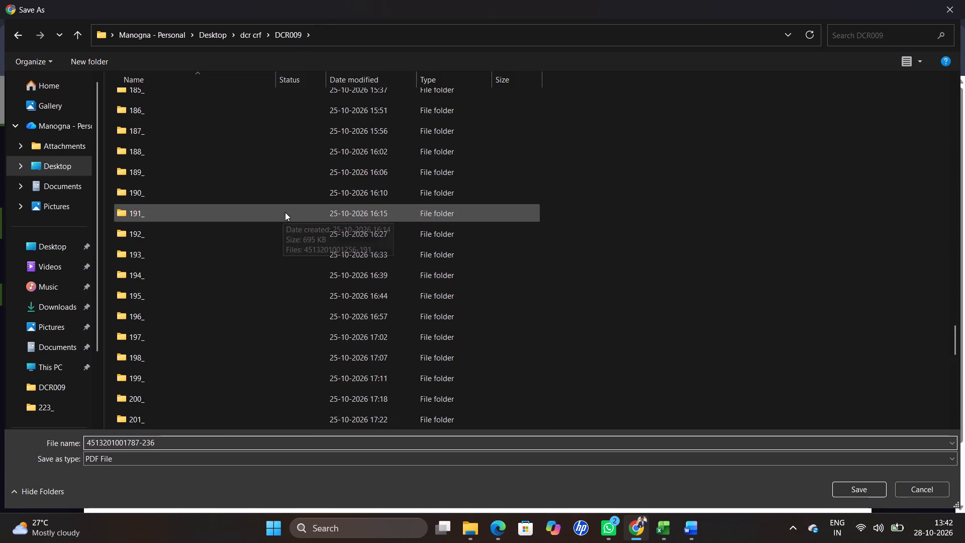
pyautogui.scroll(-5, 285, 220)
pyautogui.scroll(-14, 310, 264)
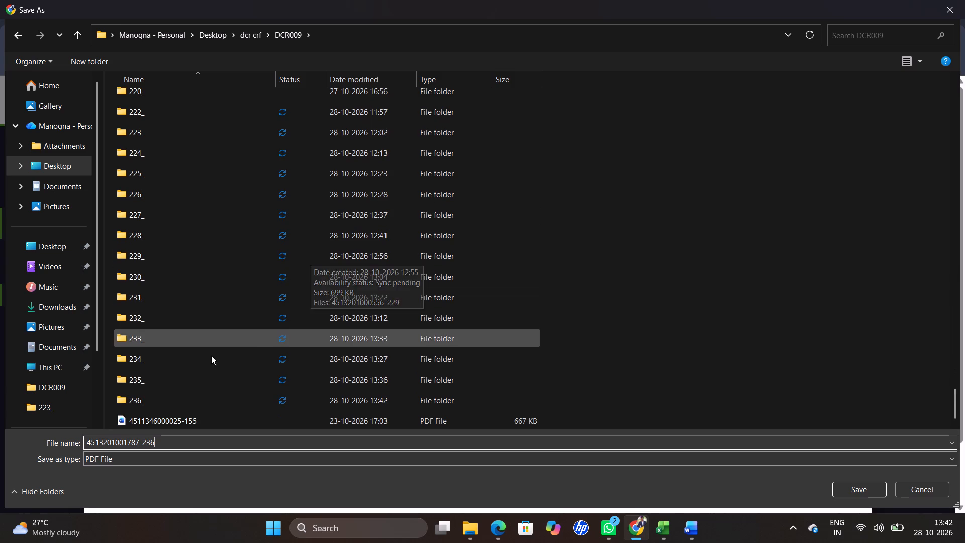
pyautogui.doubleClick(244, 396)
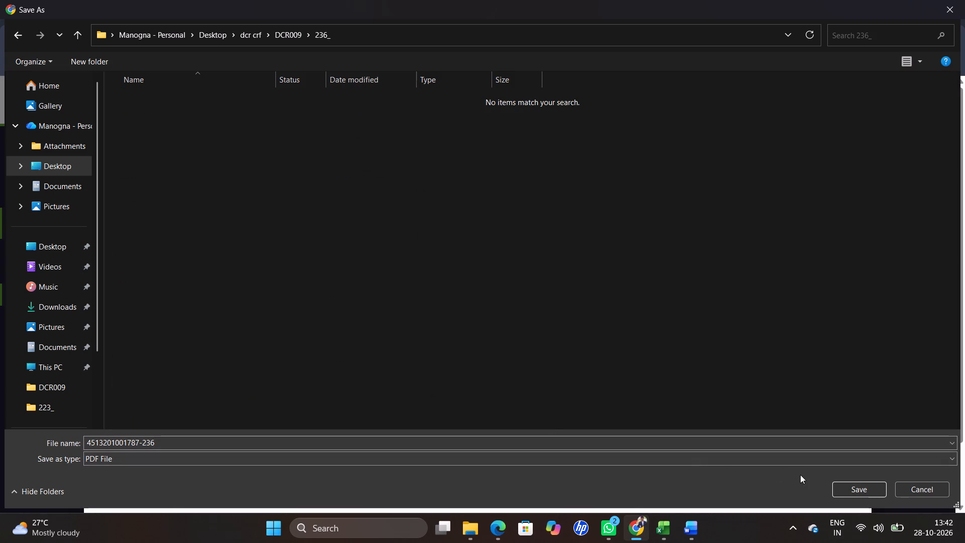
pyautogui.click(839, 486)
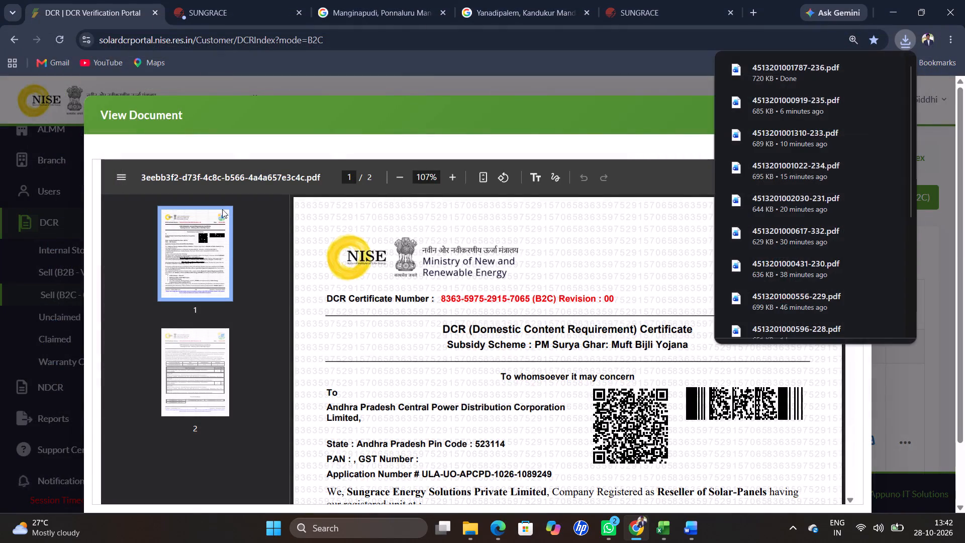
# In SUNGRACE, attach the PDF from DCR009's 236_ folder as the DCR upload in the installation's Project Stage form and submit it.
pyautogui.moveTo(210, 0); pyautogui.dragTo(215, 14)
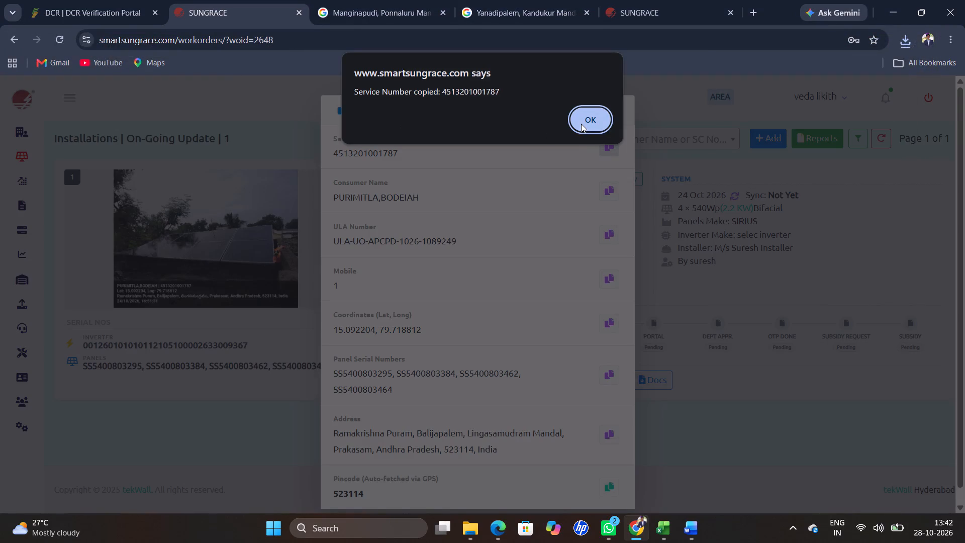
pyautogui.click(596, 125)
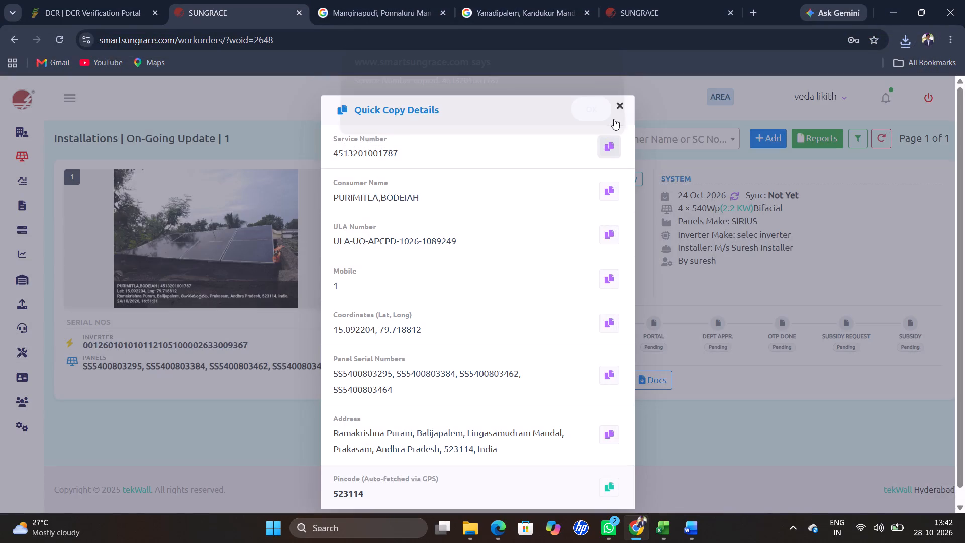
pyautogui.click(614, 102)
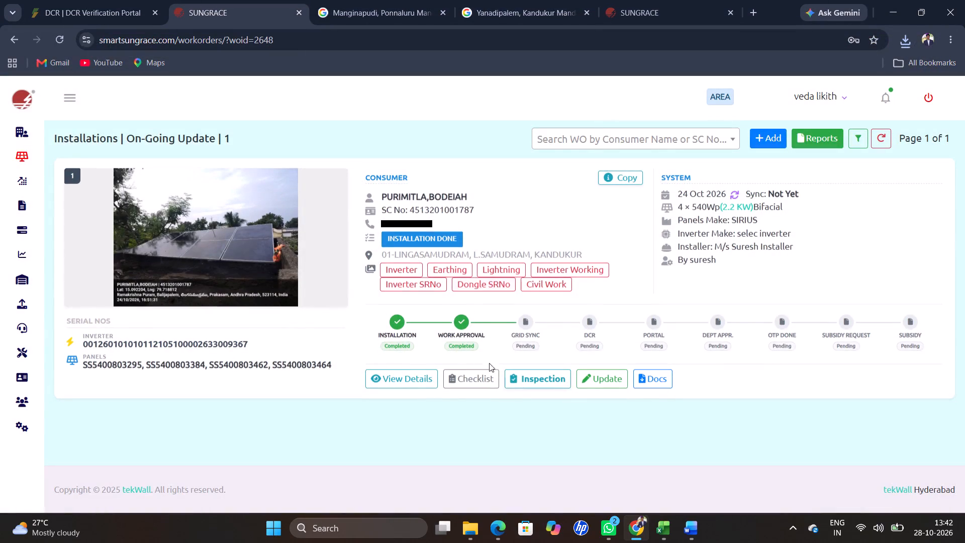
pyautogui.click(595, 378)
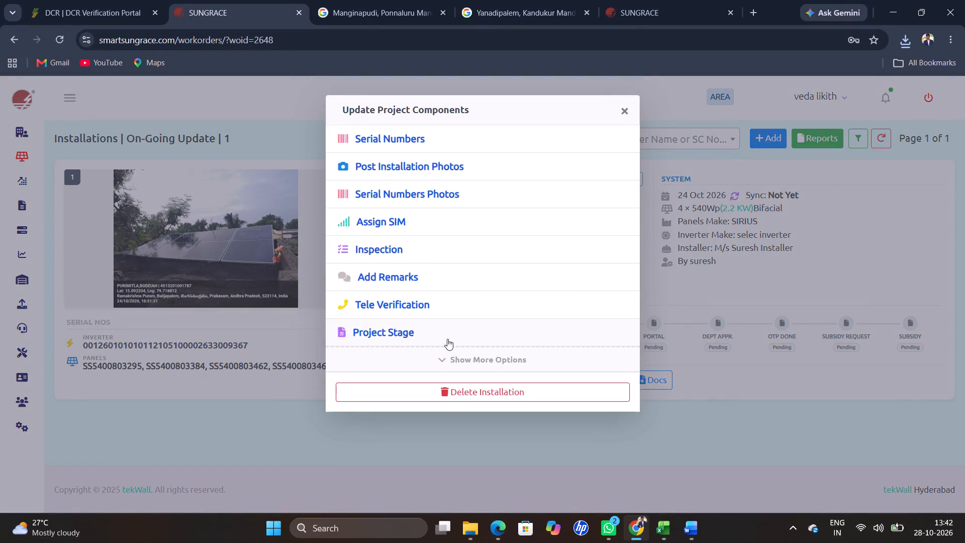
pyautogui.click(445, 333)
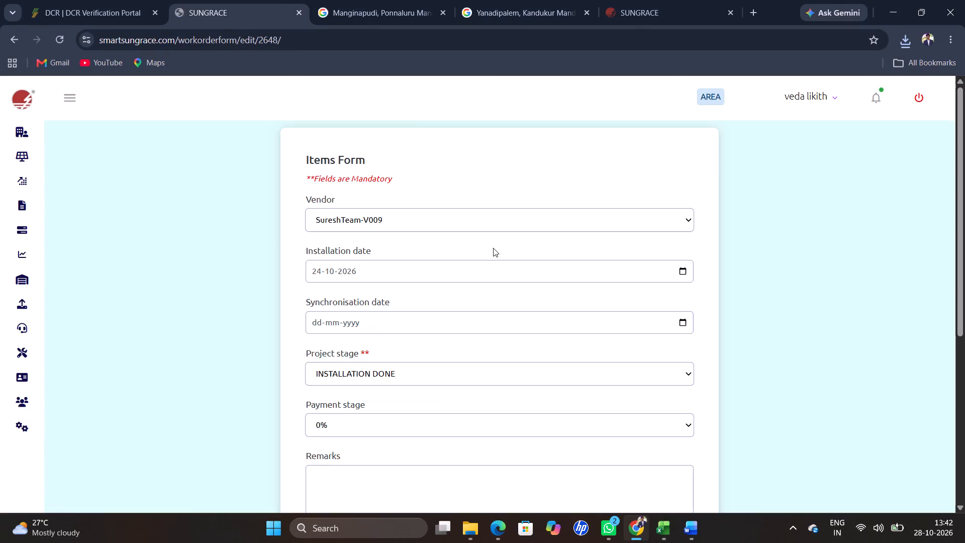
pyautogui.scroll(-5, 433, 250)
pyautogui.click(341, 321)
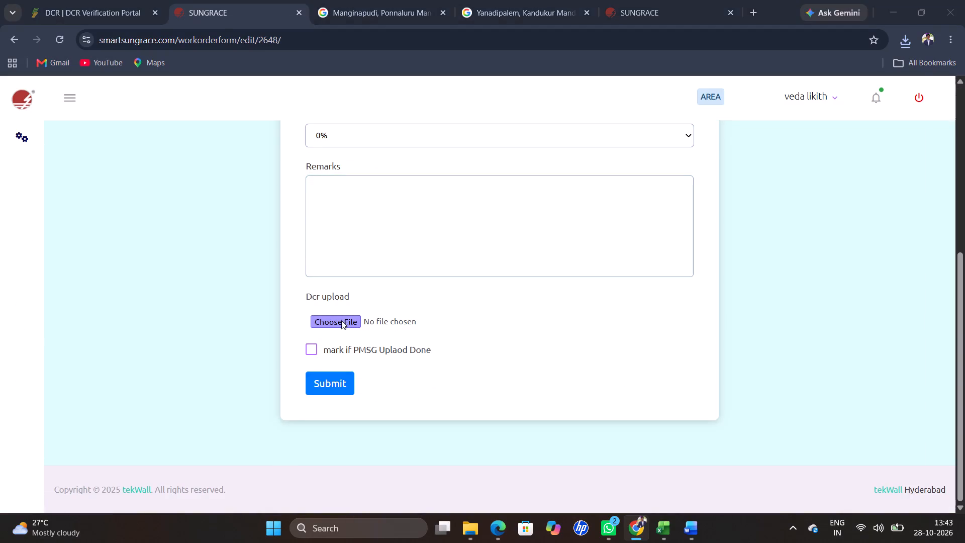
pyautogui.click(279, 28)
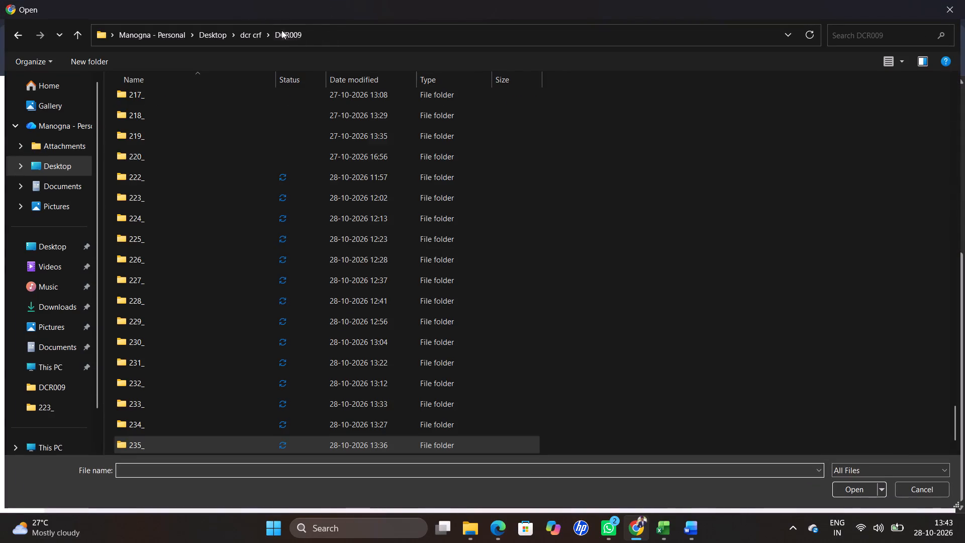
pyautogui.scroll(-3, 205, 233)
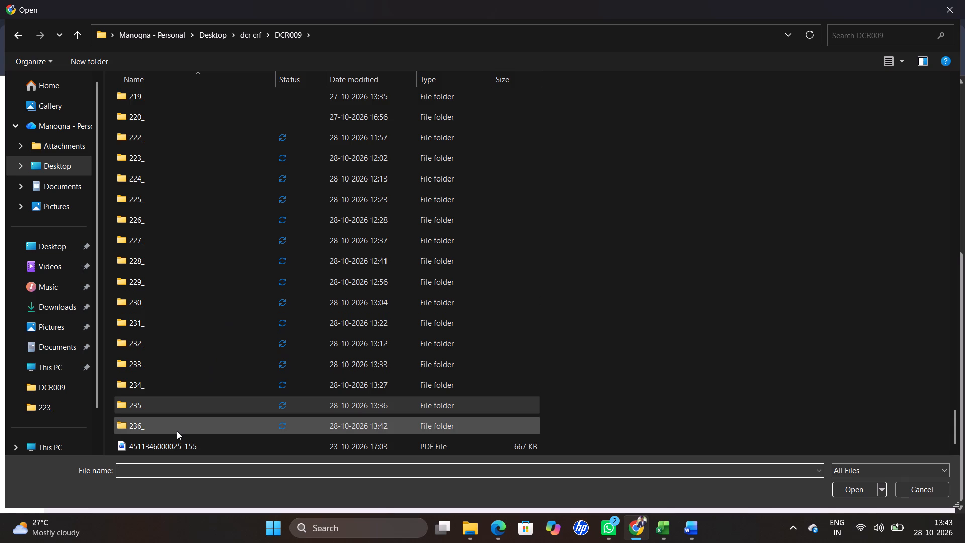
pyautogui.doubleClick(177, 431)
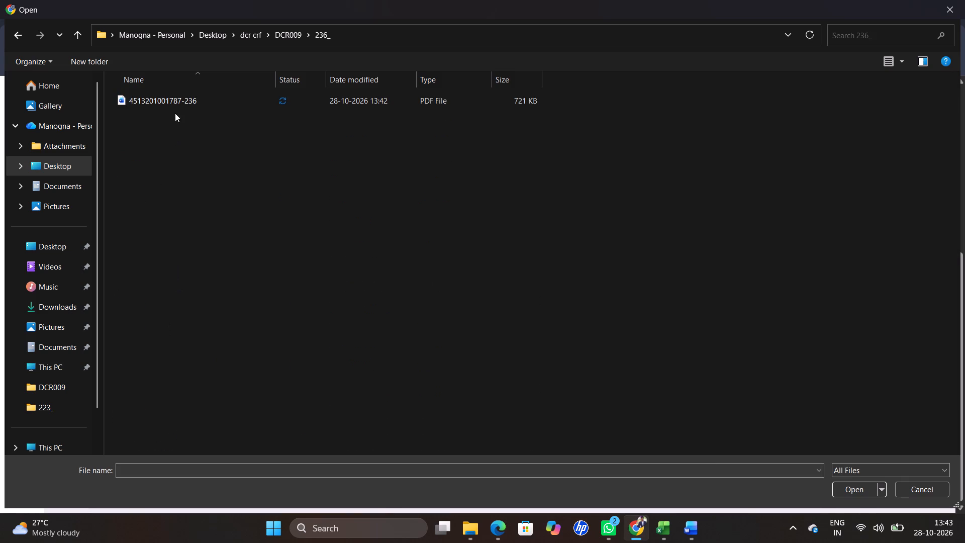
pyautogui.doubleClick(179, 103)
pyautogui.click(335, 387)
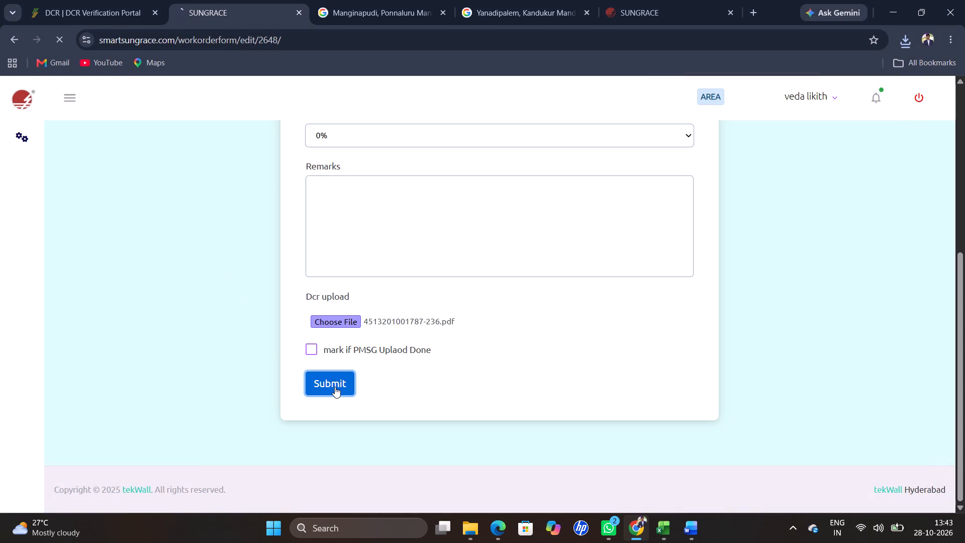
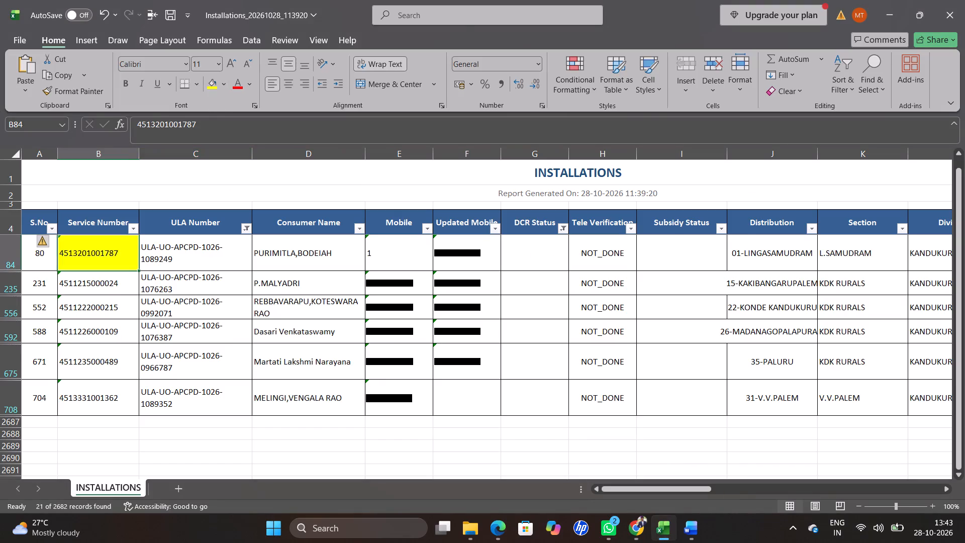
# Copy the service number of S.No 231 from the INSTALLATIONS sheet and open its installation through SUNGRACE's work order search.
pyautogui.press('Down')
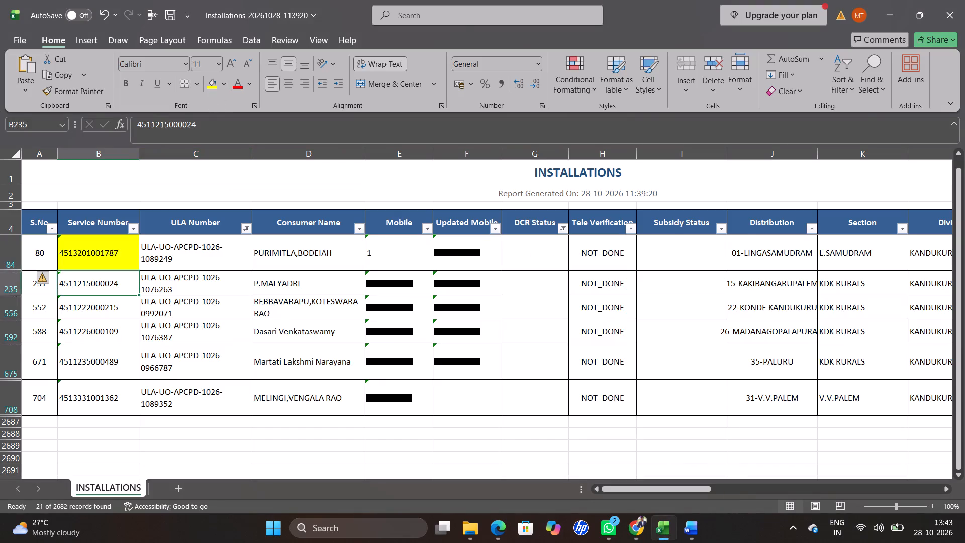
pyautogui.hotkey('ctrl', 'c')
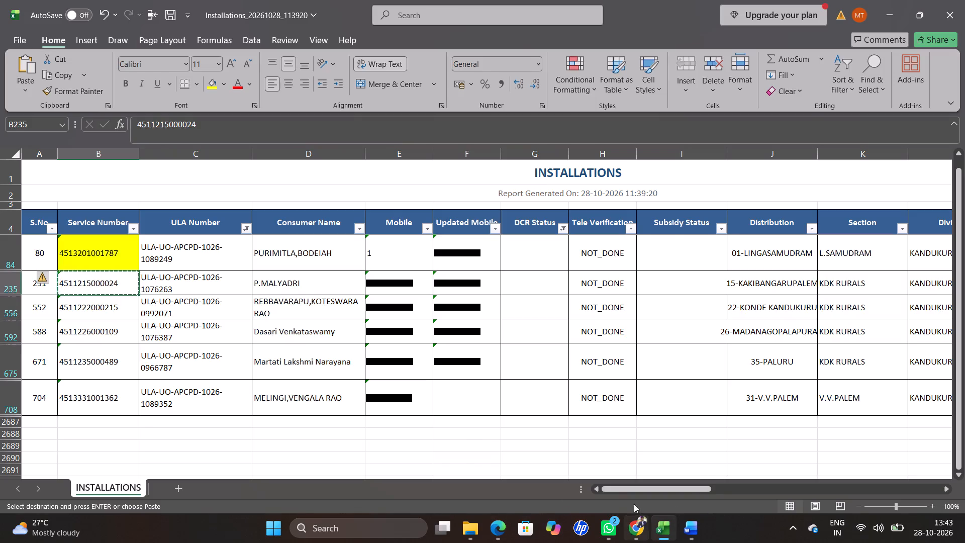
pyautogui.click(634, 474)
pyautogui.moveTo(625, 124); pyautogui.dragTo(624, 129)
pyautogui.click(624, 130)
pyautogui.click(624, 136)
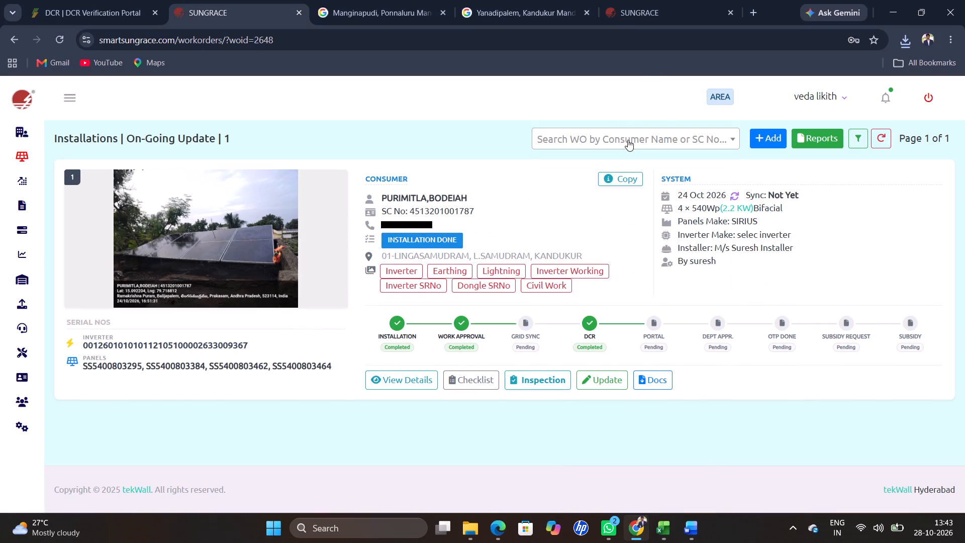
pyautogui.click(605, 130)
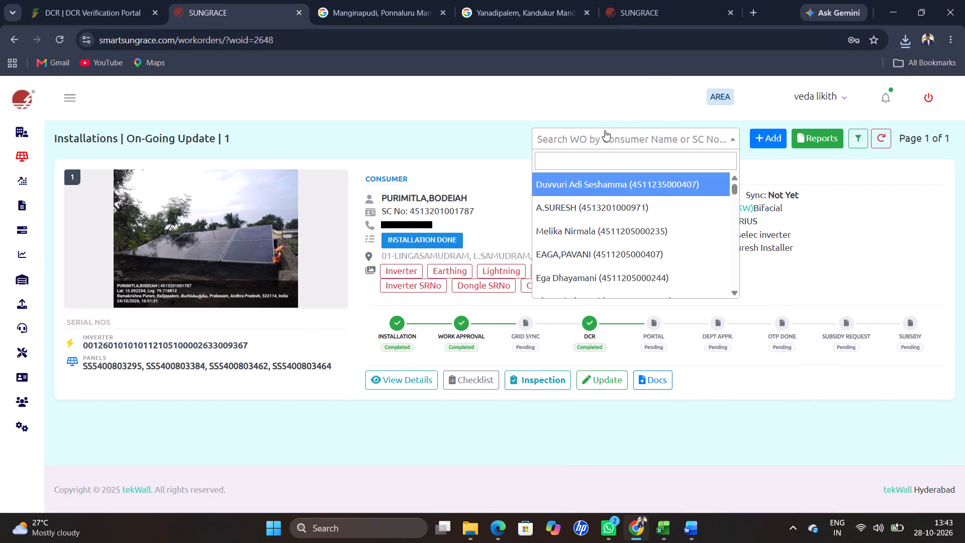
pyautogui.hotkey('ctrl', 'v')
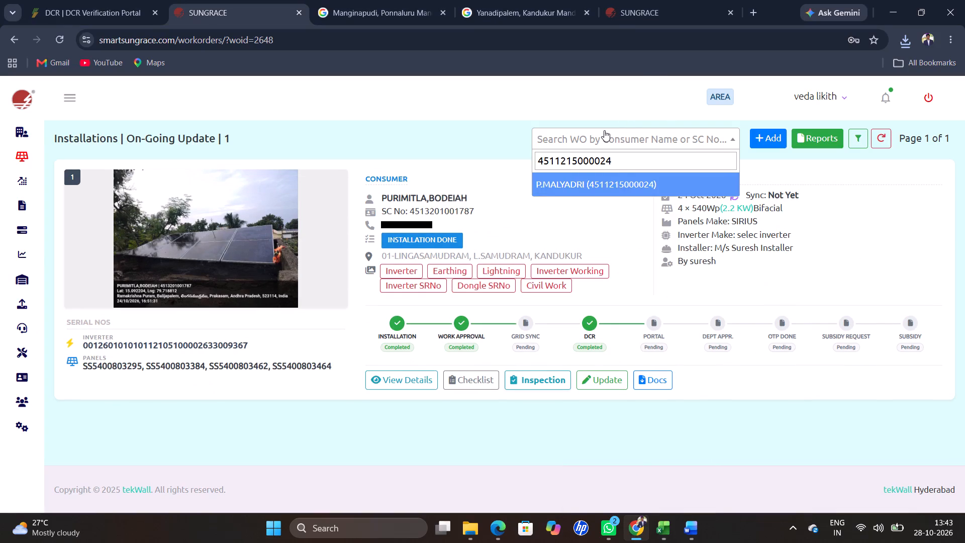
pyautogui.press('Return')
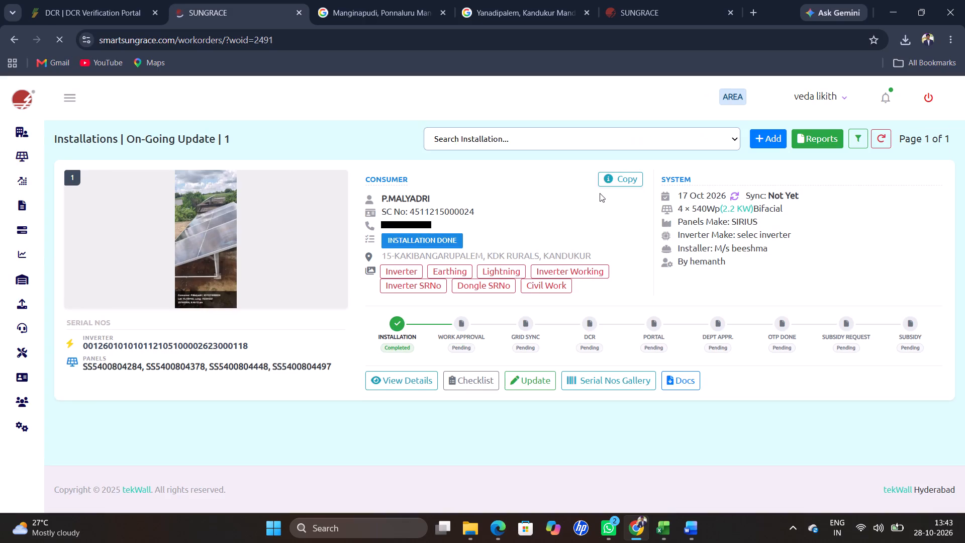
# Start a new B2C DCR in the DCR portal, using the ULA number from SUNGRACE's quick copy details as the consumer application number.
pyautogui.click(605, 179)
pyautogui.moveTo(606, 231); pyautogui.dragTo(610, 235)
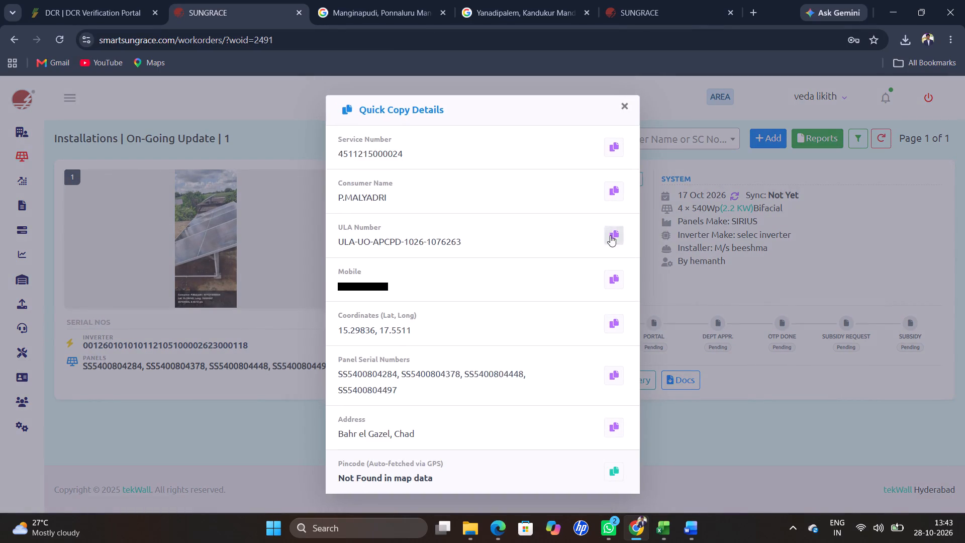
pyautogui.moveTo(610, 235); pyautogui.dragTo(611, 236)
pyautogui.click(213, 11)
pyautogui.click(146, 0)
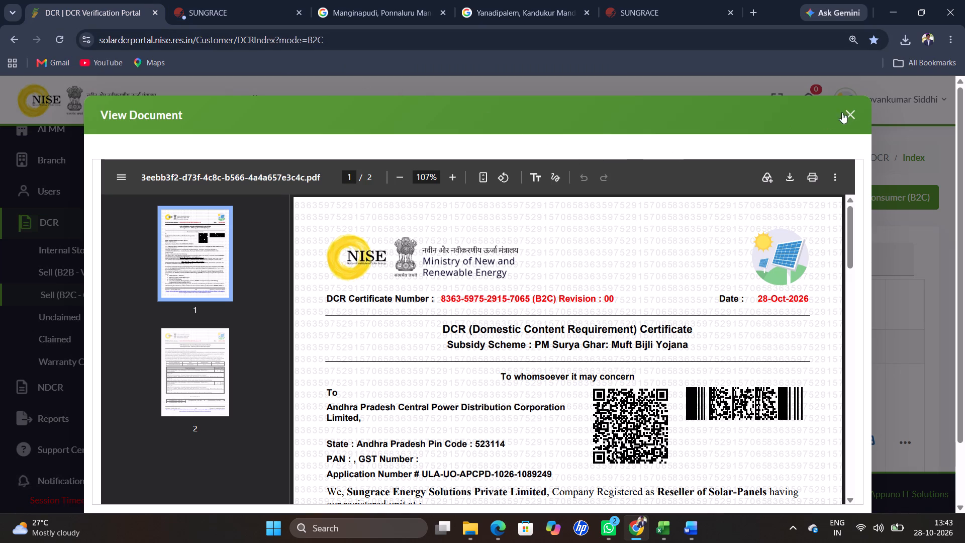
pyautogui.click(855, 109)
pyautogui.click(829, 187)
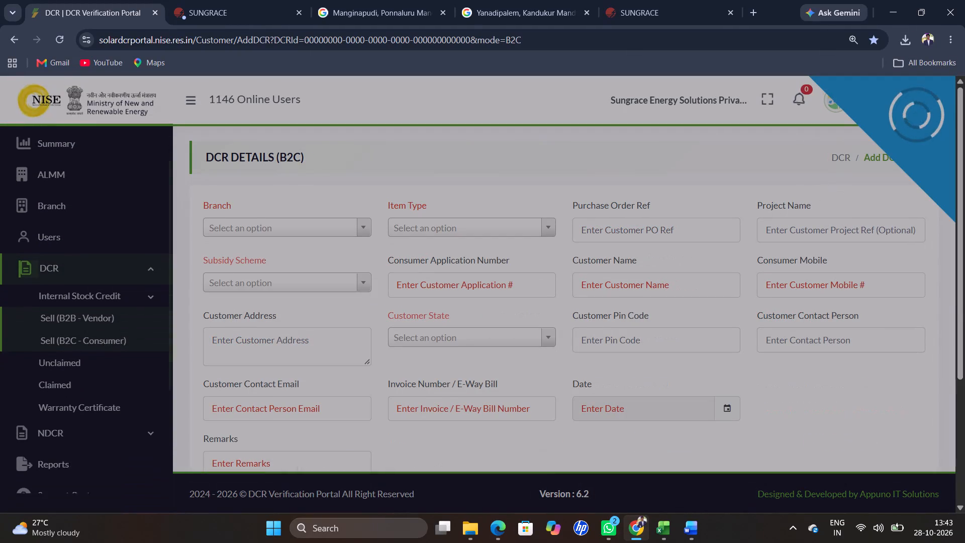
pyautogui.click(482, 291)
pyautogui.hotkey('ctrl', 'v')
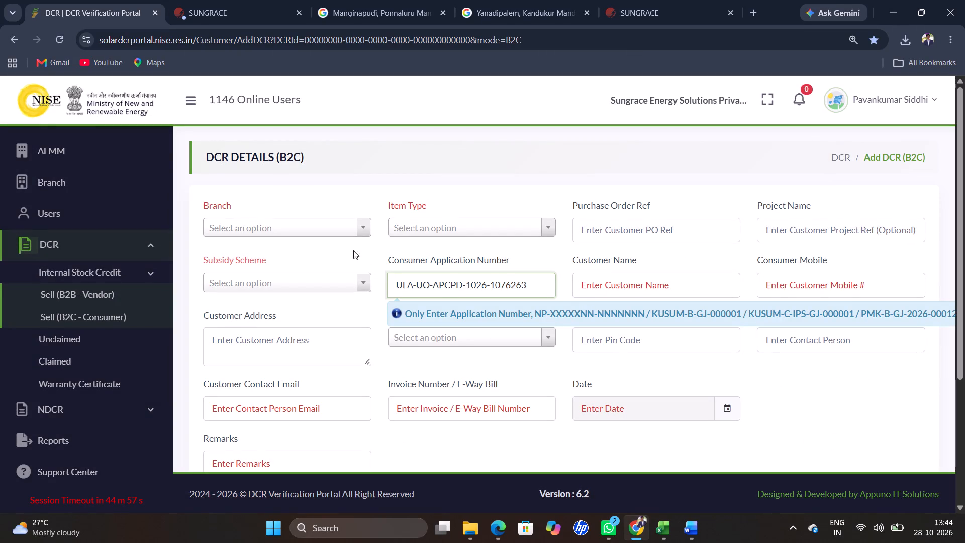
# Set the branch to Andhra Pradesh, the subsidy scheme to PM Surya Ghar: Muft Bijli Yojana and the item type to Solar Panels.
pyautogui.click(340, 231)
pyautogui.click(284, 306)
pyautogui.click(295, 281)
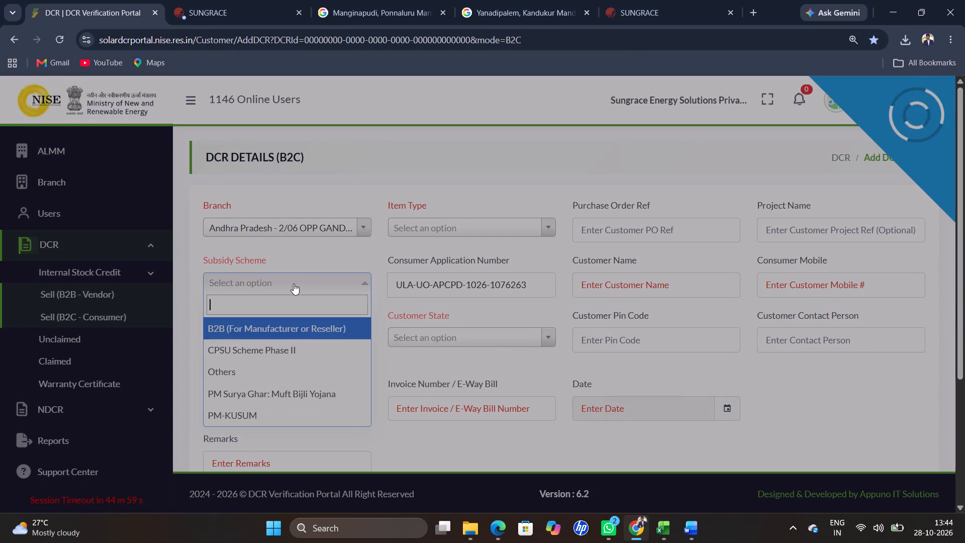
pyautogui.click(299, 385)
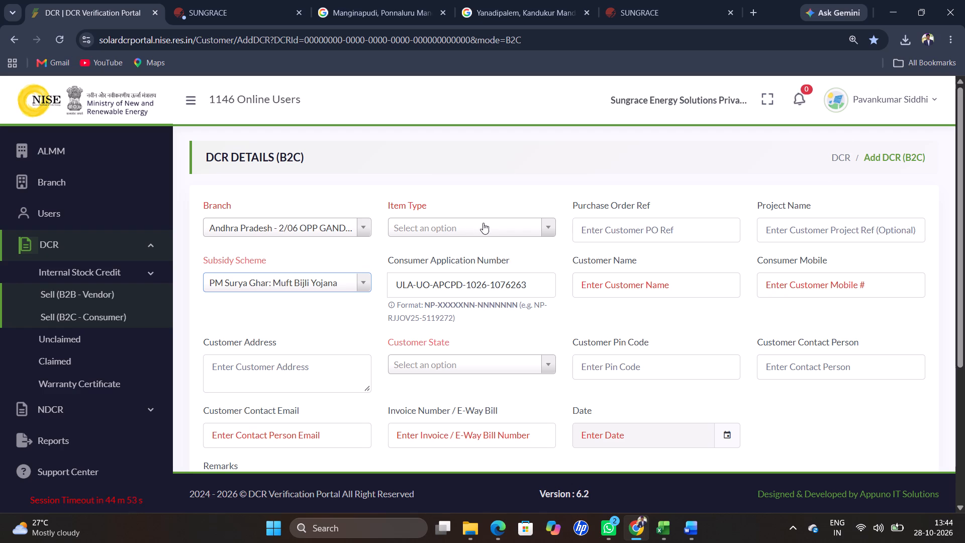
pyautogui.click(482, 224)
pyautogui.click(444, 272)
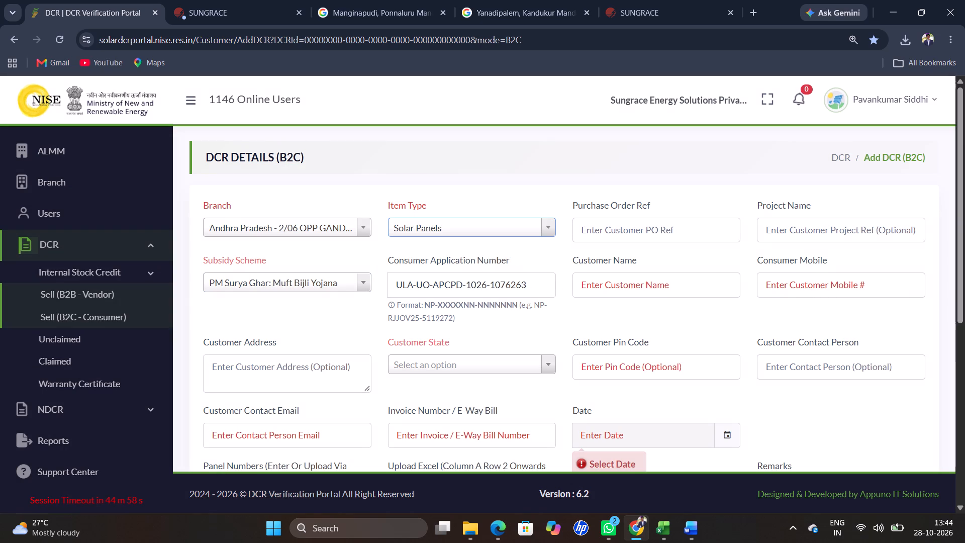
# Fill the customer name with Andhra Pradesh Central Power Distribution Corporation Limited, copied from the Word basic details document.
pyautogui.click(587, 288)
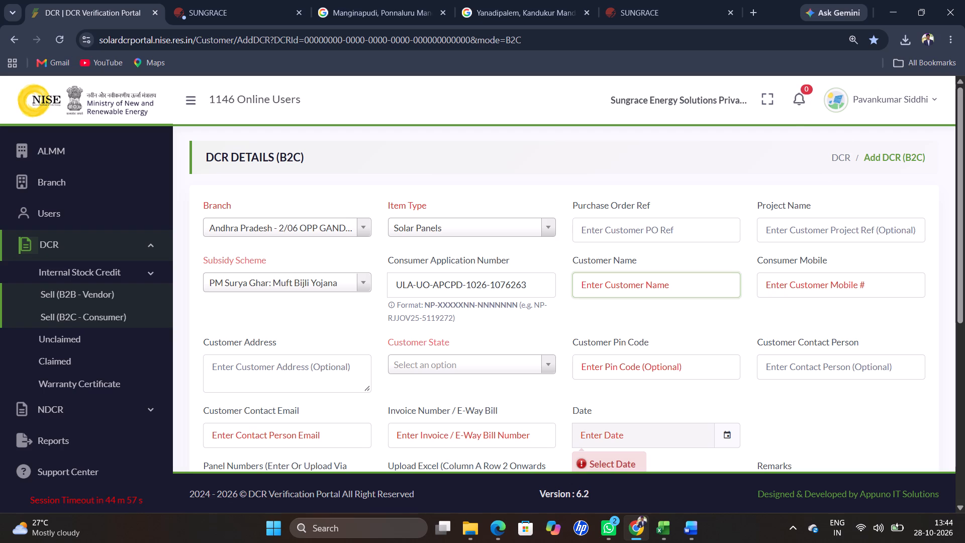
pyautogui.click(684, 493)
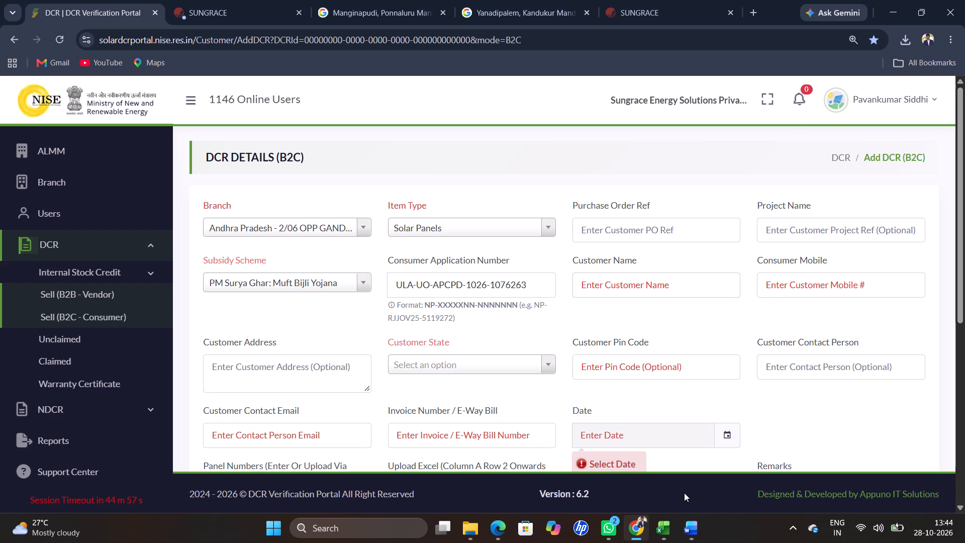
pyautogui.click(683, 493)
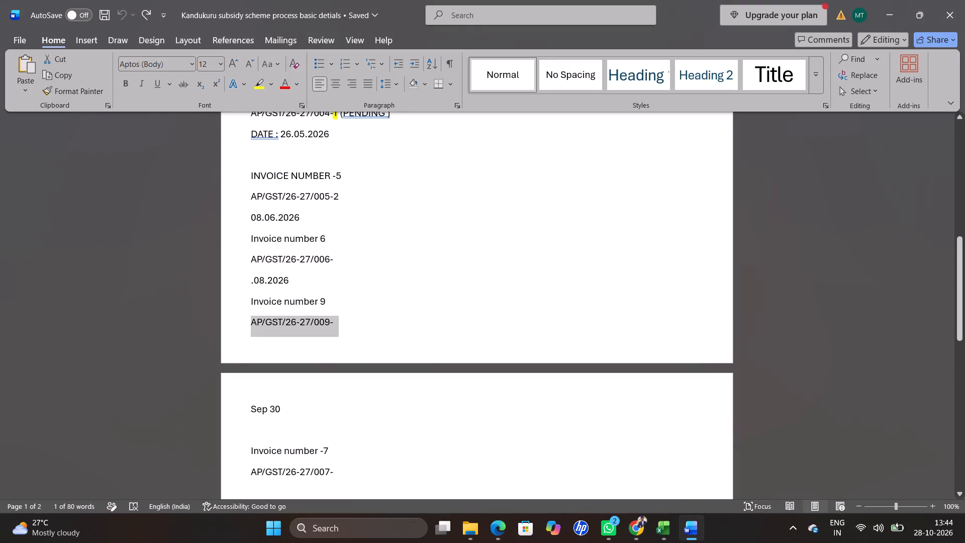
pyautogui.scroll(9, 300, 243)
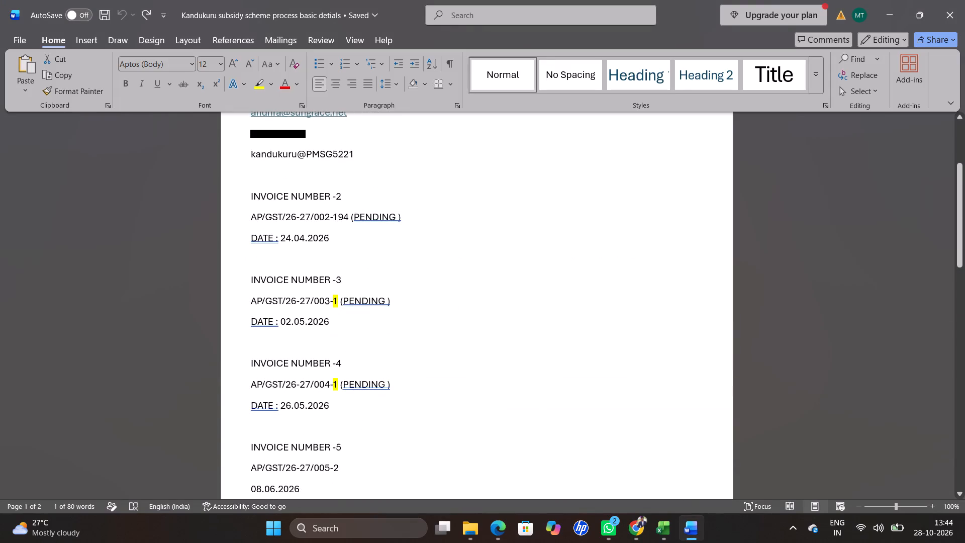
pyautogui.scroll(2, 345, 187)
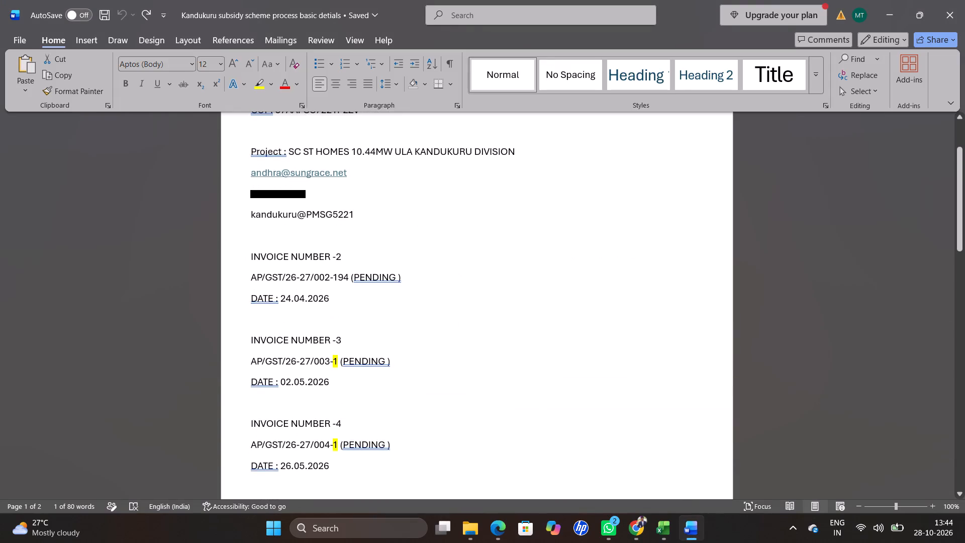
pyautogui.scroll(3, 304, 147)
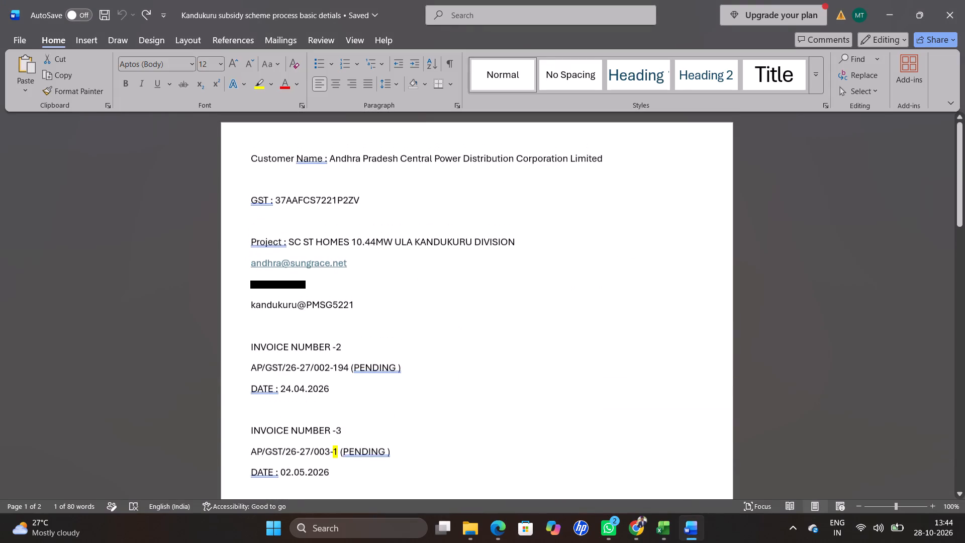
pyautogui.moveTo(331, 158); pyautogui.dragTo(621, 164)
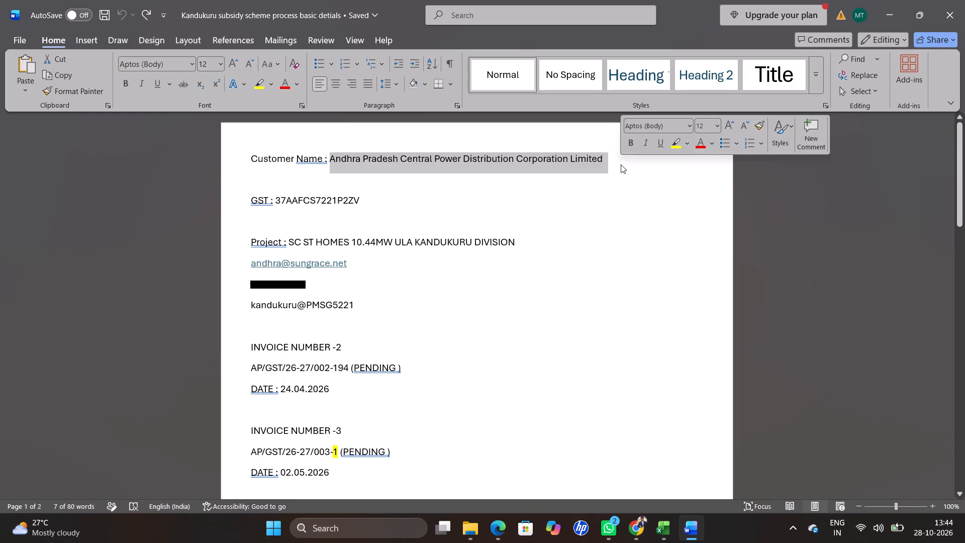
pyautogui.hotkey('ctrl', 'c')
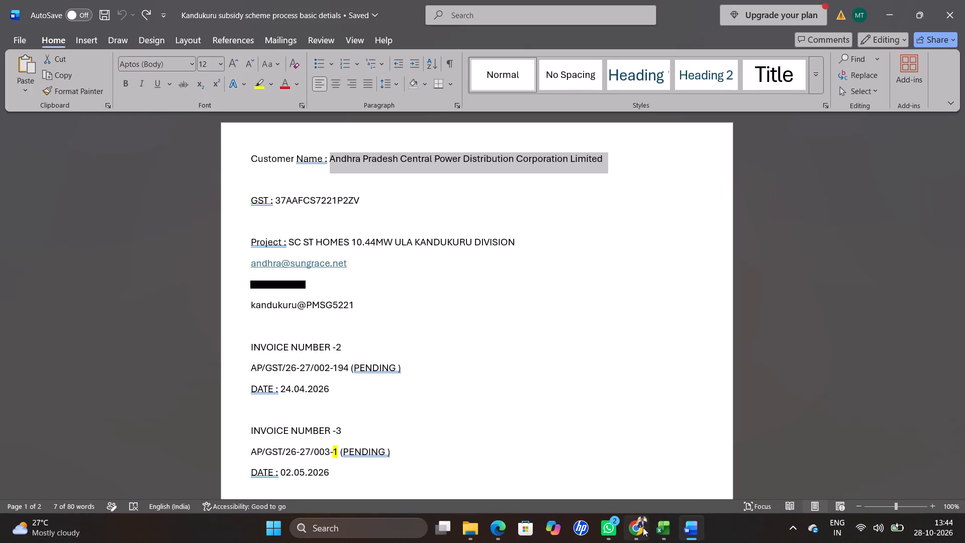
pyautogui.click(632, 484)
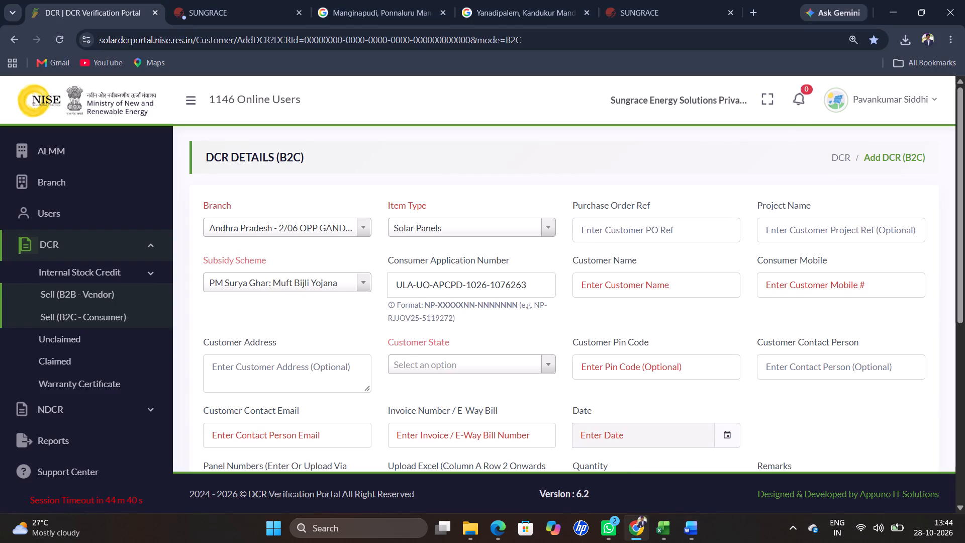
pyautogui.click(601, 290)
pyautogui.hotkey('ctrl', 'v')
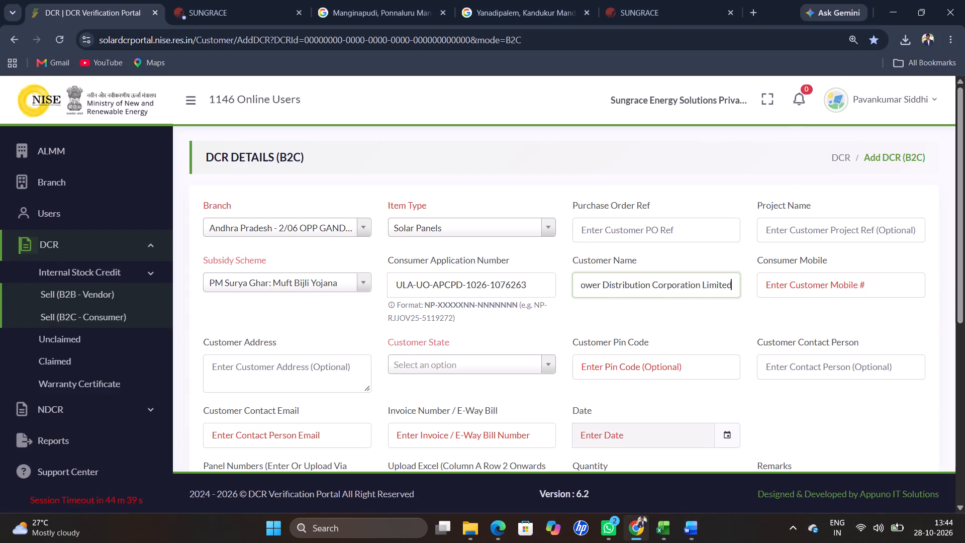
# Fill the project name with SC ST HOMES 10.44MW ULA KANDUKURU DIVISION, copied from the Word document.
pyautogui.scroll(-2, 601, 290)
pyautogui.scroll(1, 601, 290)
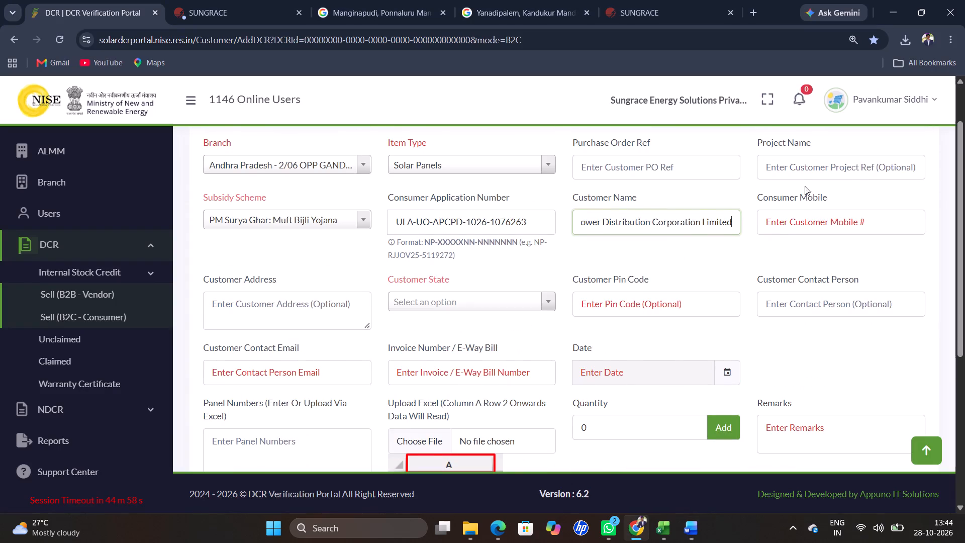
pyautogui.click(796, 170)
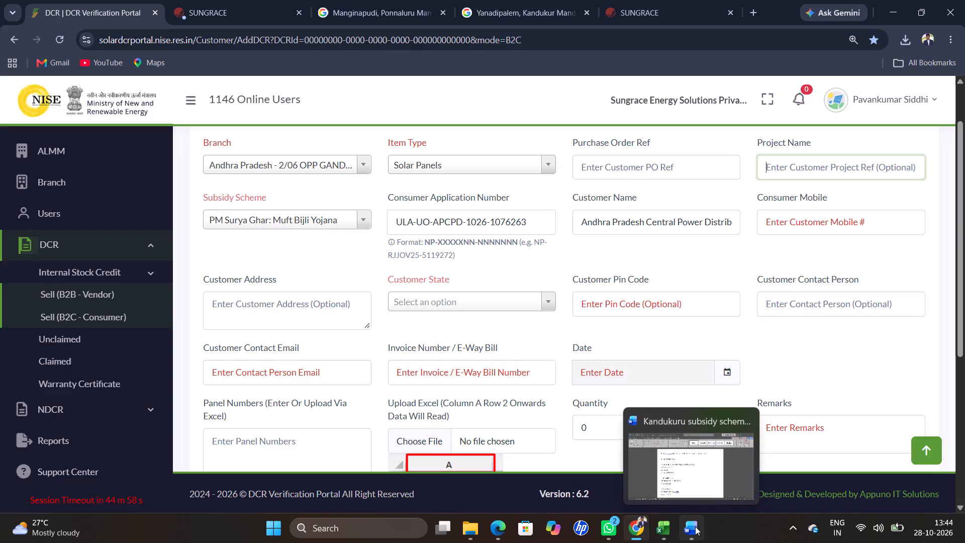
pyautogui.click(690, 446)
pyautogui.moveTo(287, 240); pyautogui.dragTo(568, 243)
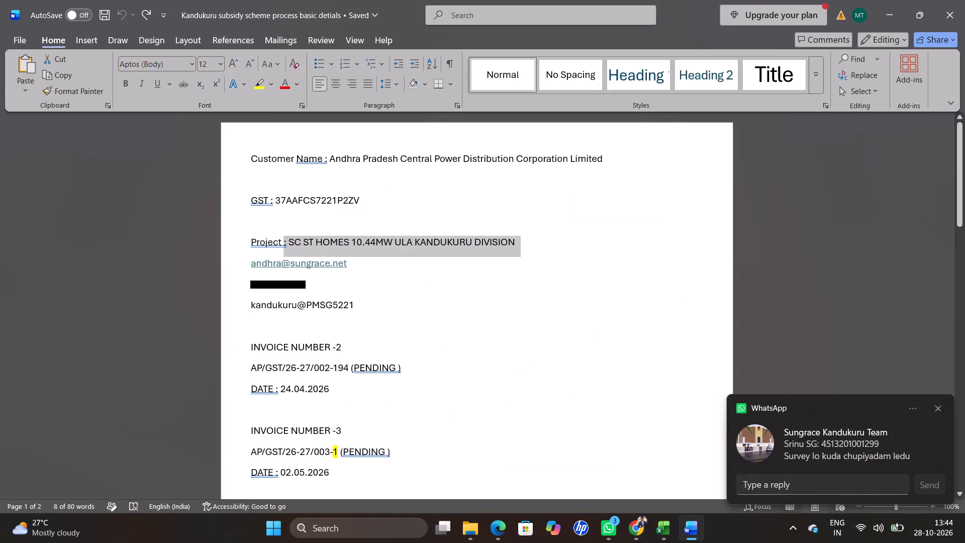
pyautogui.click(554, 339)
pyautogui.moveTo(295, 243); pyautogui.dragTo(504, 249)
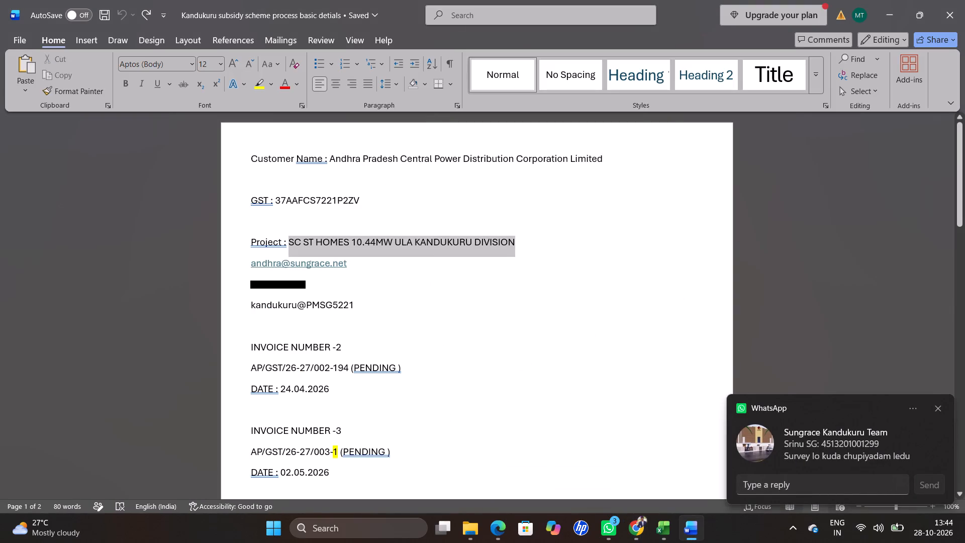
pyautogui.moveTo(504, 249); pyautogui.dragTo(505, 249)
pyautogui.hotkey('ctrl', 'c')
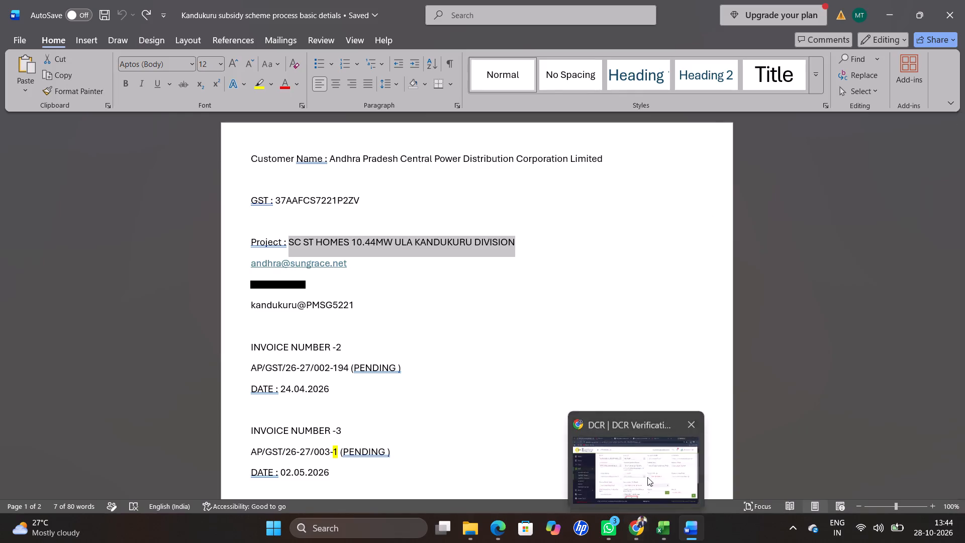
pyautogui.click(647, 472)
pyautogui.hotkey('ctrl', 'v')
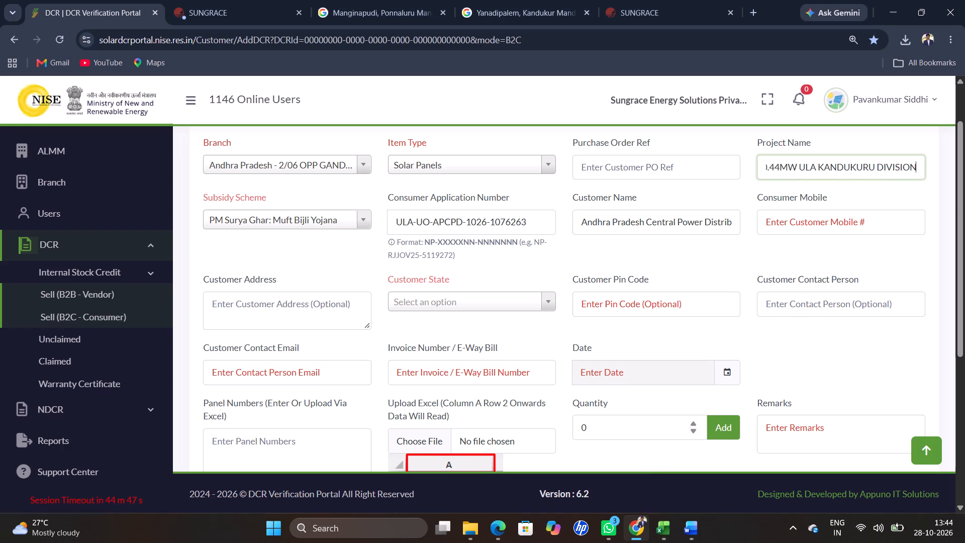
pyautogui.click(810, 225)
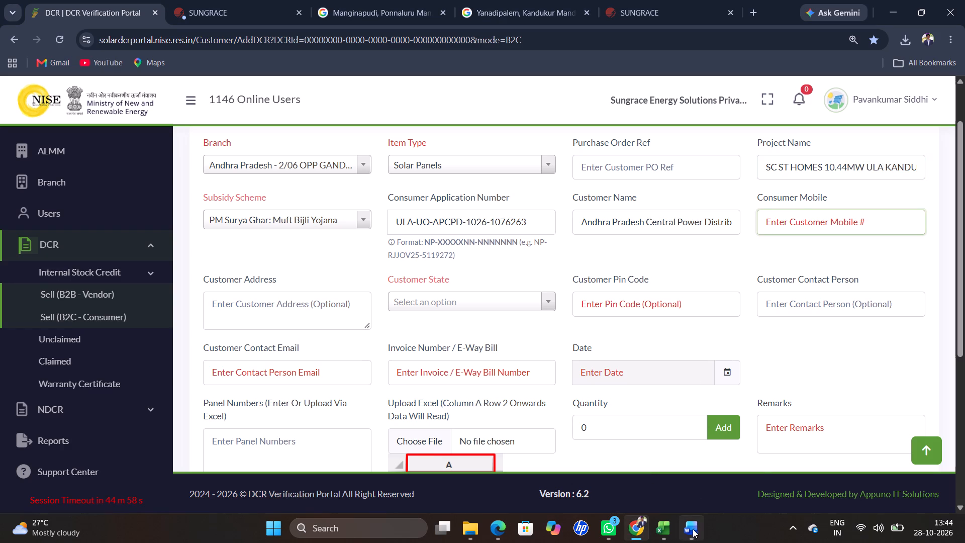
pyautogui.click(680, 471)
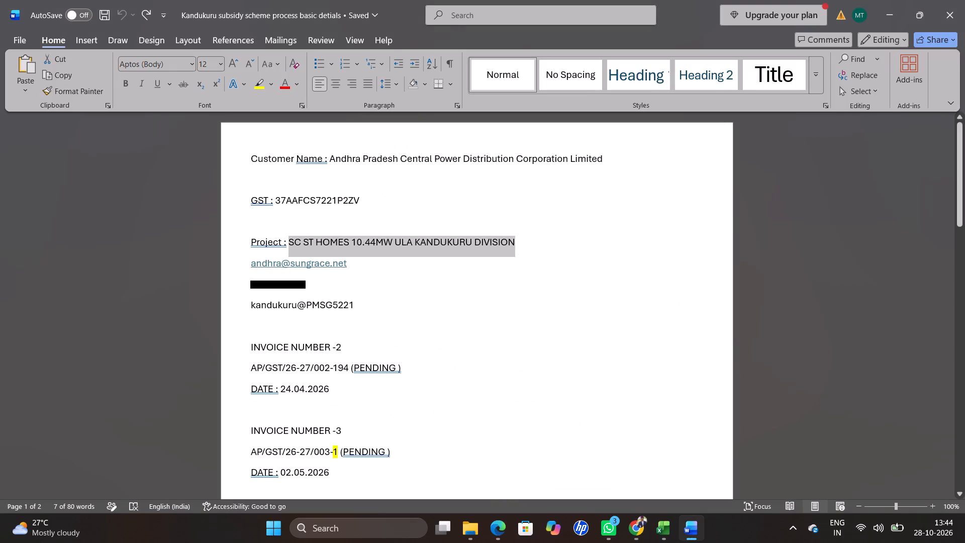
pyautogui.moveTo(314, 284); pyautogui.dragTo(260, 288)
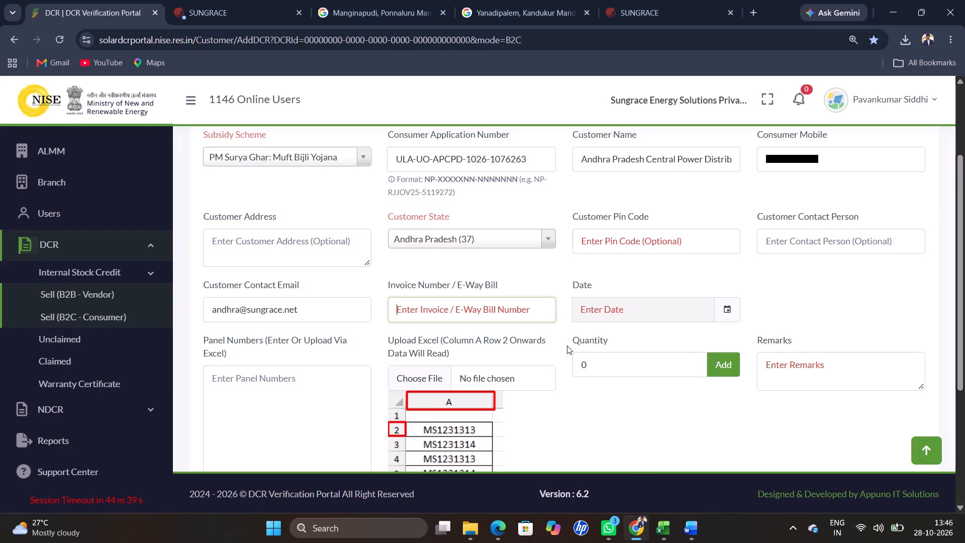
# Set the invoice number to AP/GST/26-27/009-237 and the date to 30-Sep-2026 in the DCR form.
pyautogui.hotkey('ctrl', 'v')
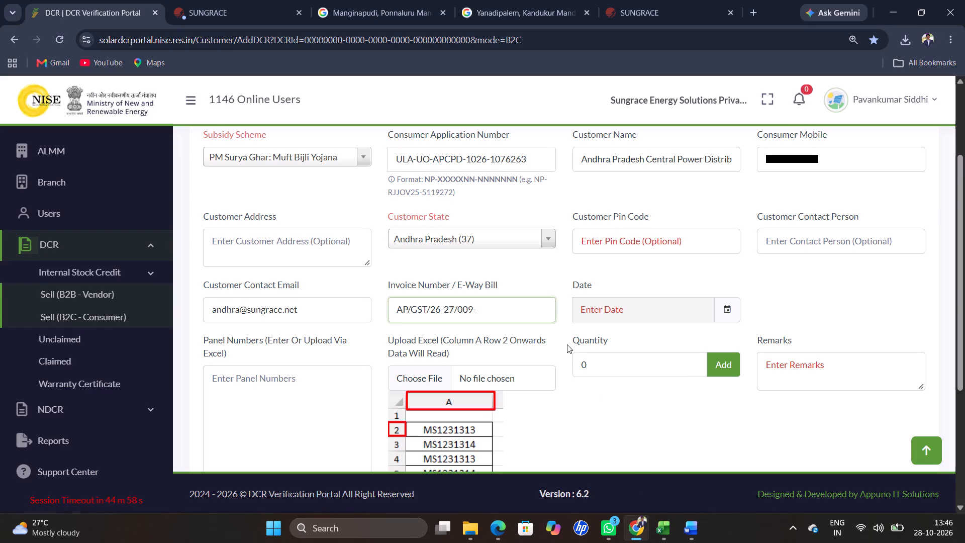
pyautogui.write('236')
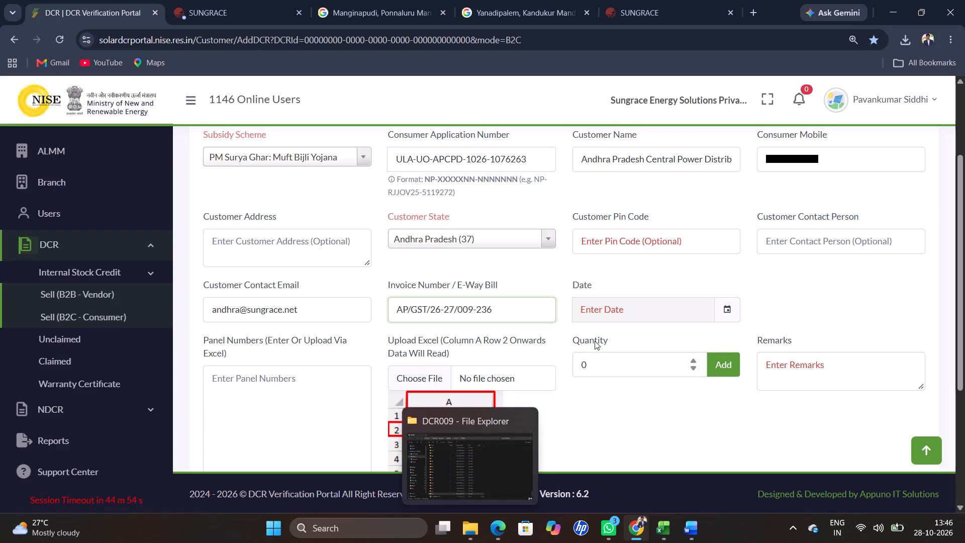
pyautogui.press('BackSpace')
pyautogui.press('7')
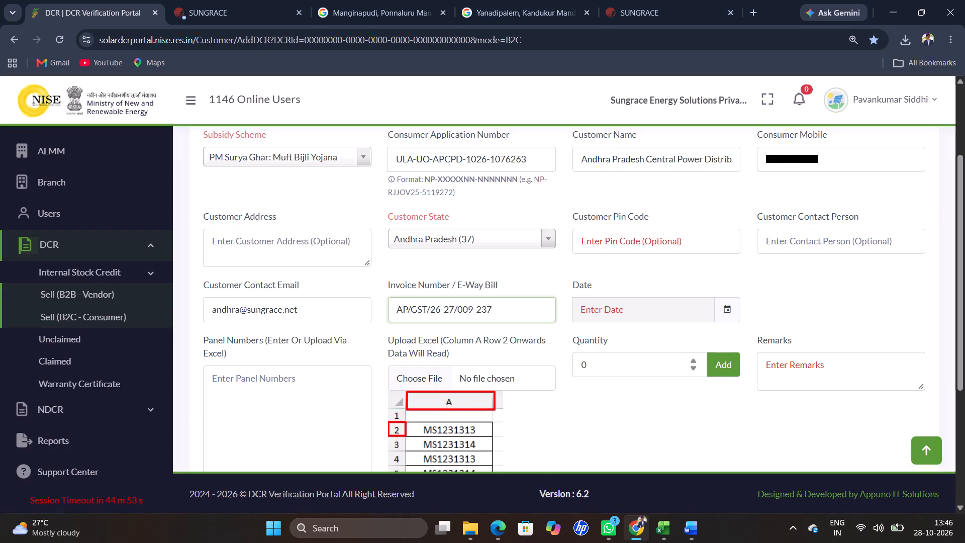
pyautogui.click(664, 311)
pyautogui.click(576, 334)
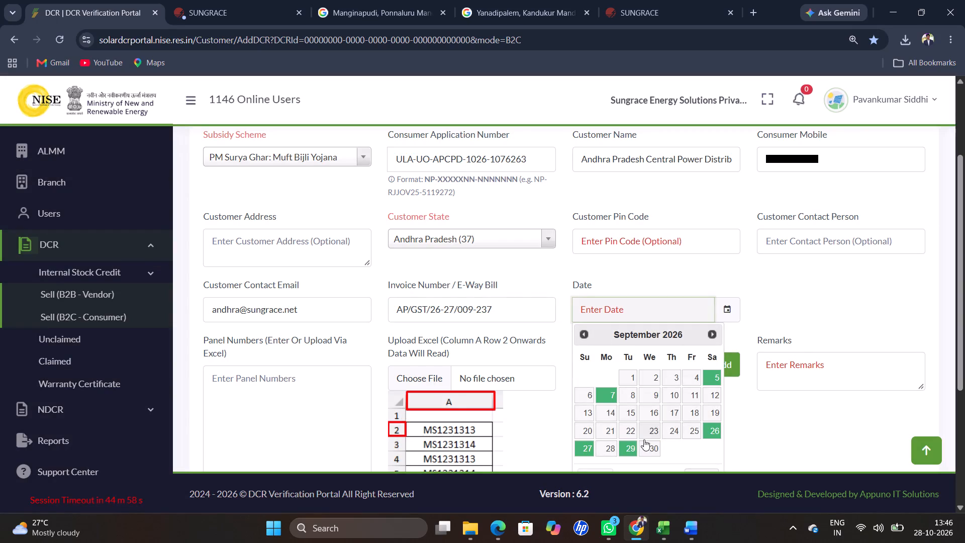
pyautogui.click(649, 447)
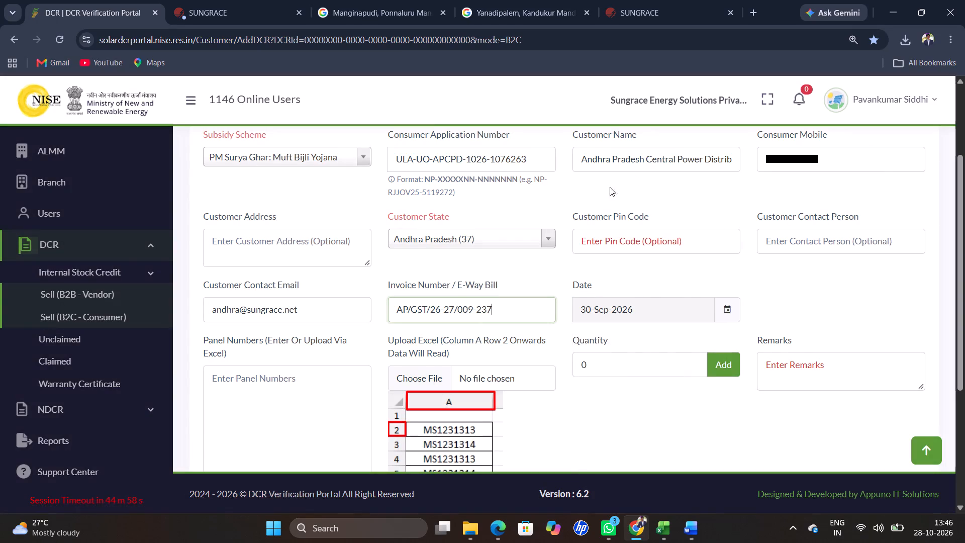
pyautogui.scroll(-2, 591, 190)
pyautogui.click(333, 308)
pyautogui.doubleClick(68, 0)
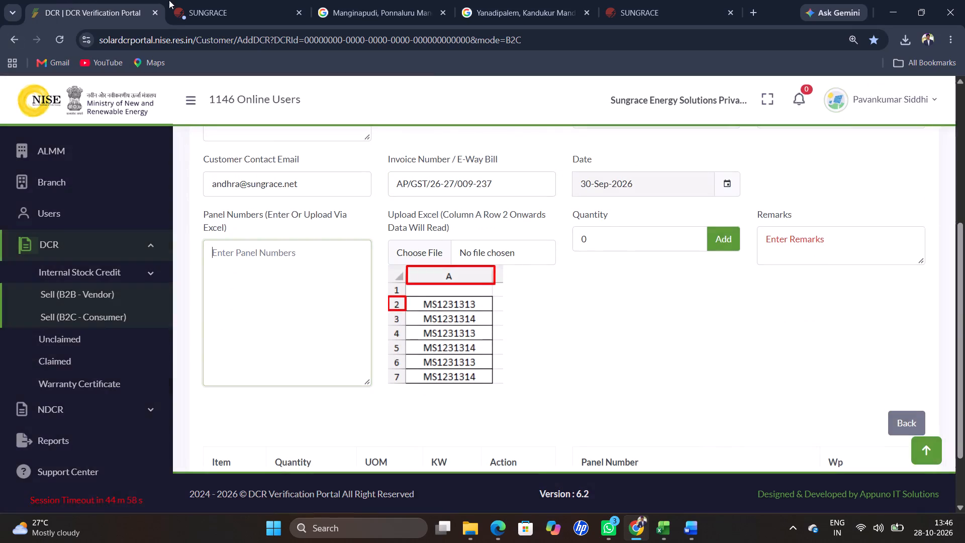
pyautogui.click(177, 0)
pyautogui.click(592, 125)
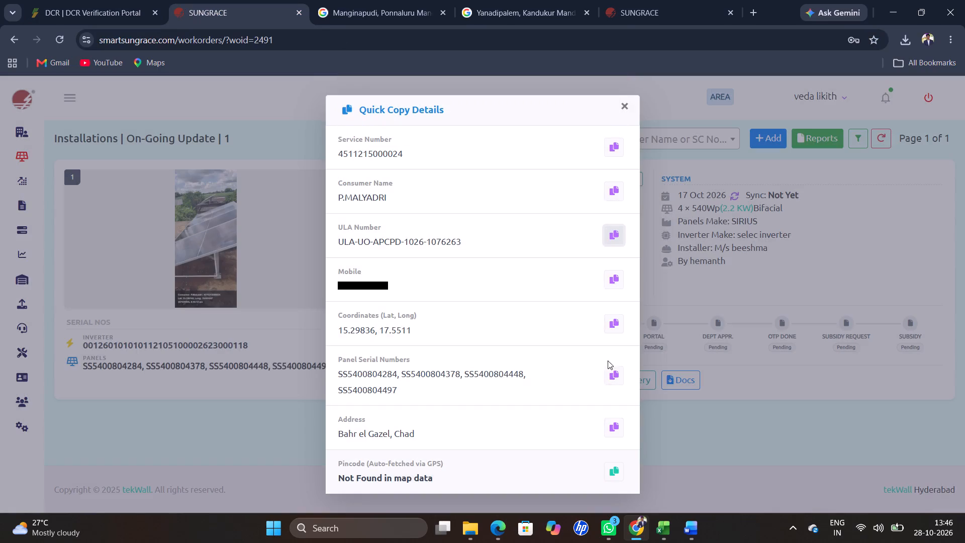
pyautogui.click(614, 377)
pyautogui.moveTo(115, 1); pyautogui.dragTo(121, 18)
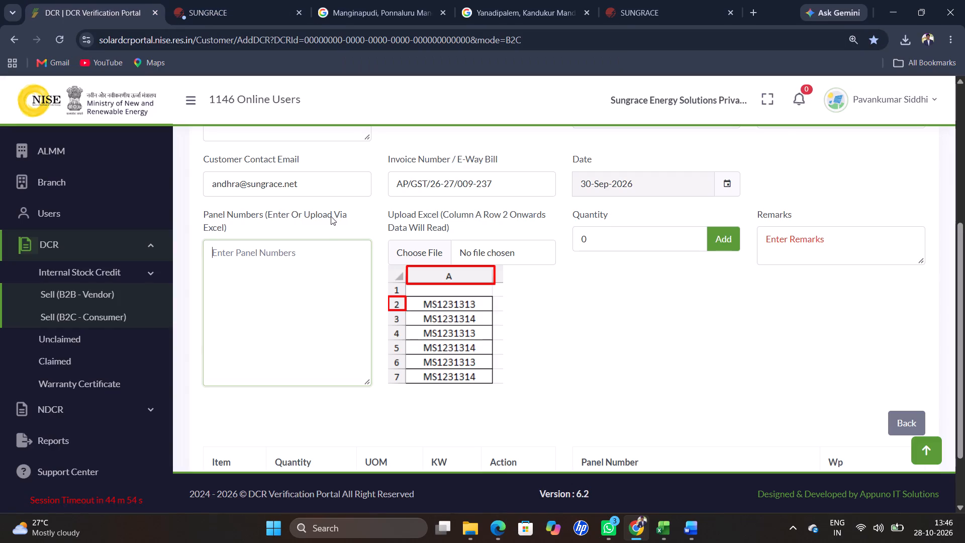
pyautogui.hotkey('ctrl', 'v')
# Reformat the four panel numbers so each sits on its own line, with the separating commas and spaces removed.
pyautogui.press('Left')
pyautogui.press('Left')
pyautogui.press('Left')
pyautogui.press('Left')
pyautogui.press('Left')
pyautogui.press('Left')
pyautogui.press('Left')
pyautogui.press('Left')
pyautogui.press('Left')
pyautogui.press('Left')
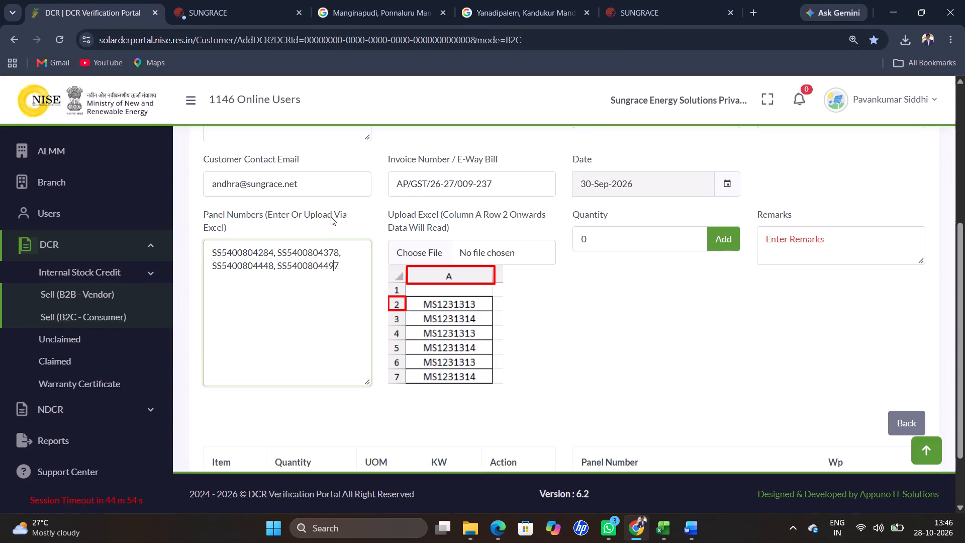
pyautogui.press('Left')
pyautogui.press('Left')
pyautogui.press('BackSpace')
pyautogui.press('BackSpace')
pyautogui.press('Return')
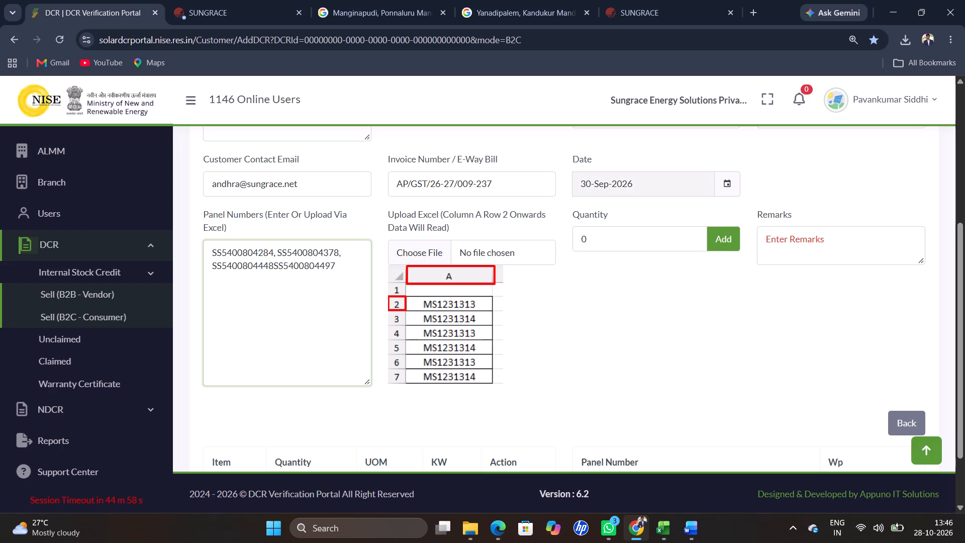
pyautogui.press('Up')
pyautogui.press('Up')
pyautogui.press('Up')
pyautogui.press('Up')
pyautogui.press('Up')
pyautogui.press('Right')
pyautogui.press('Right')
pyautogui.press('Right')
pyautogui.press('Right')
pyautogui.press('Right')
pyautogui.press('Right')
pyautogui.press('Right')
pyautogui.press('Right')
pyautogui.press('Right')
pyautogui.press('Right')
pyautogui.press('Right')
pyautogui.press('Right')
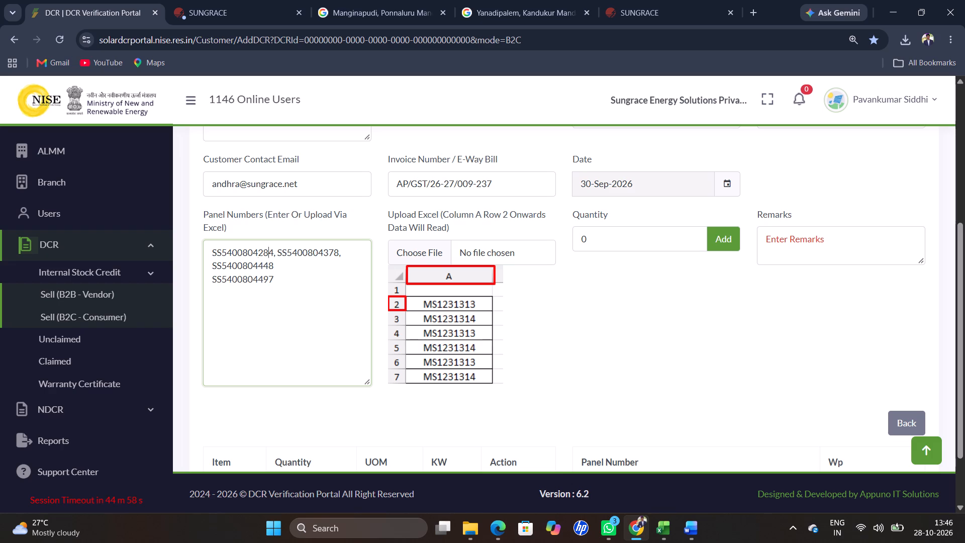
pyautogui.press('Right')
pyautogui.press('Right')
pyautogui.press('BackSpace')
pyautogui.press('BackSpace')
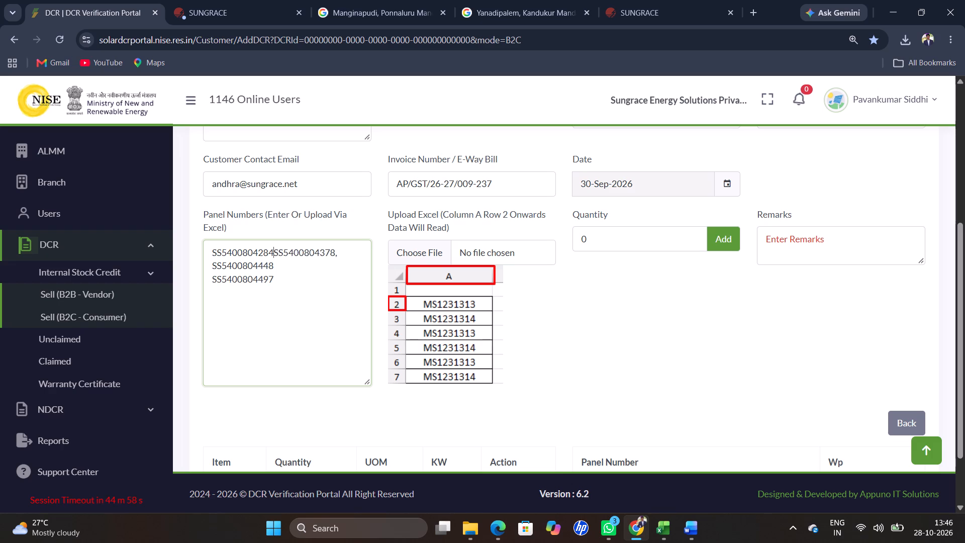
pyautogui.press('Return')
pyautogui.press('Right')
pyautogui.press('Right')
pyautogui.press('Right')
pyautogui.press('Right')
pyautogui.press('Right')
pyautogui.press('Right')
pyautogui.press('Right')
pyautogui.press('Right')
pyautogui.press('Right')
pyautogui.press('Right')
pyautogui.press('Right')
pyautogui.press('Right')
pyautogui.press('Right')
pyautogui.press('Right')
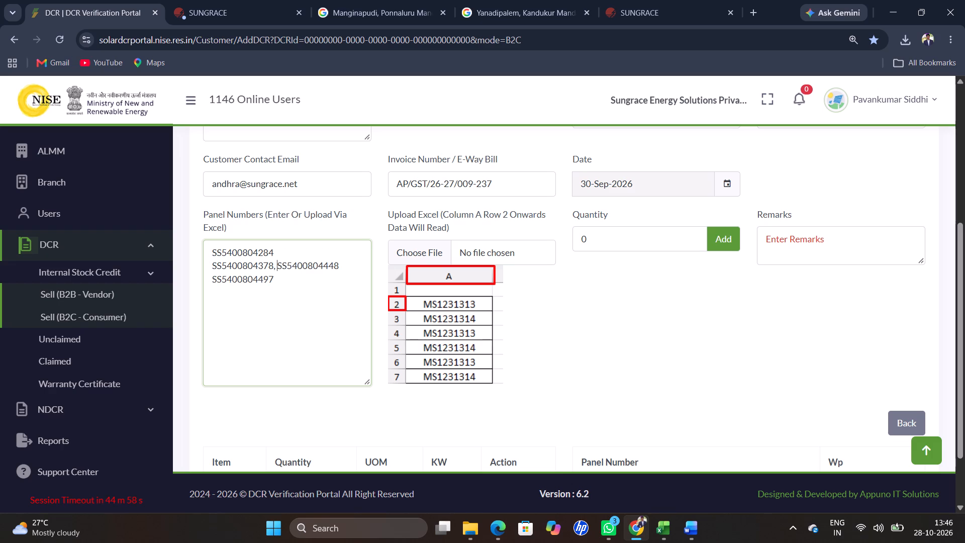
pyautogui.press('BackSpace')
pyautogui.press('BackSpace')
pyautogui.press('\\')
pyautogui.press('BackSpace')
pyautogui.press('Return')
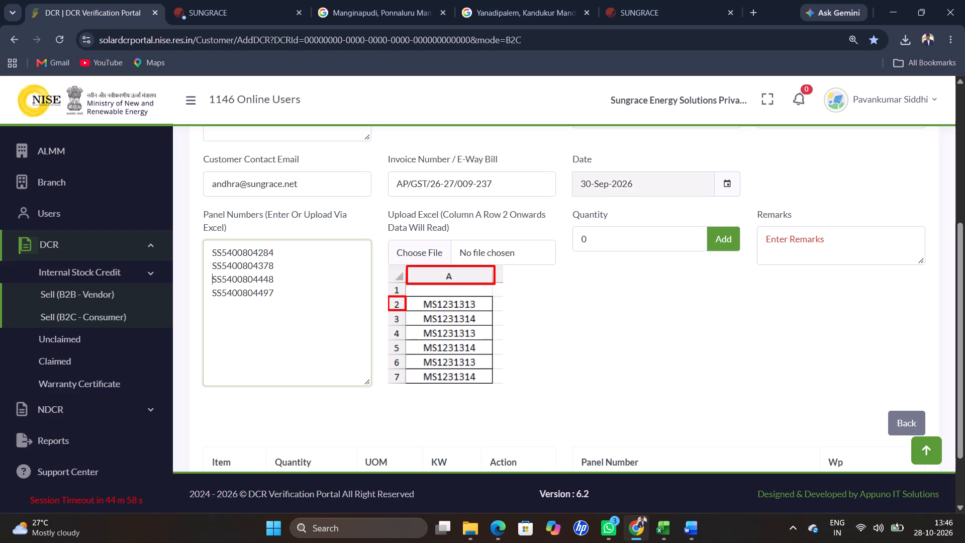
pyautogui.press('Right')
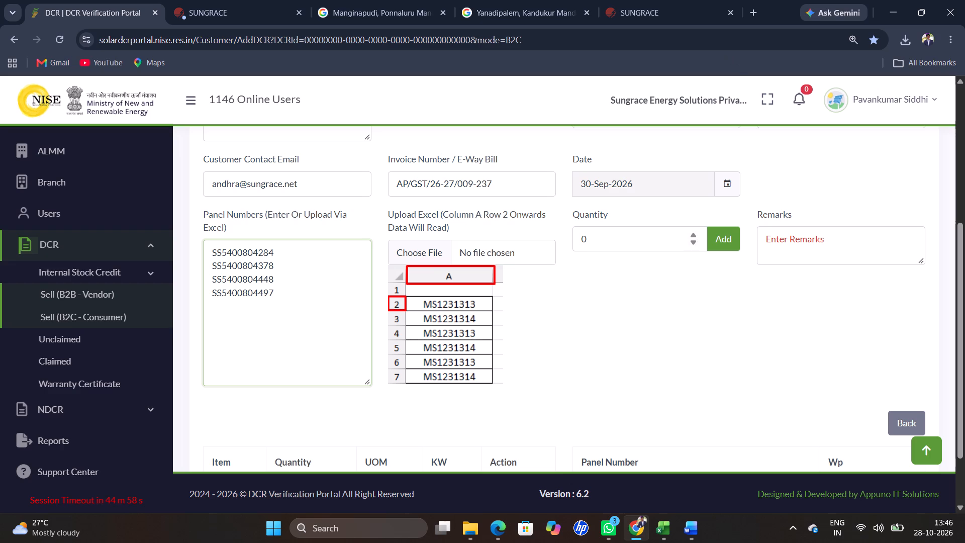
# Set the quantity to 4 and try to add the panels to the DCR form.
pyautogui.click(650, 242)
pyautogui.scroll(5, 650, 242)
pyautogui.scroll(-1, 650, 242)
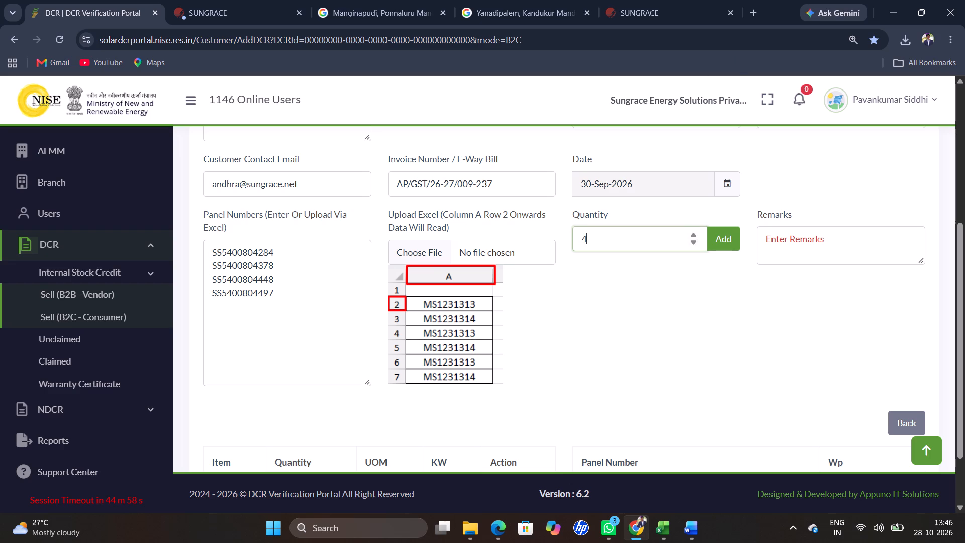
pyautogui.click(733, 249)
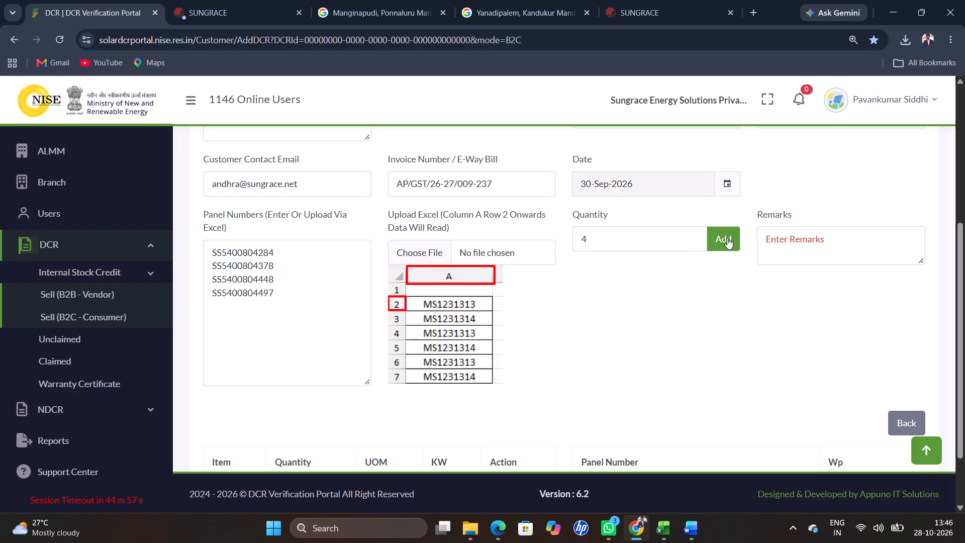
pyautogui.click(726, 238)
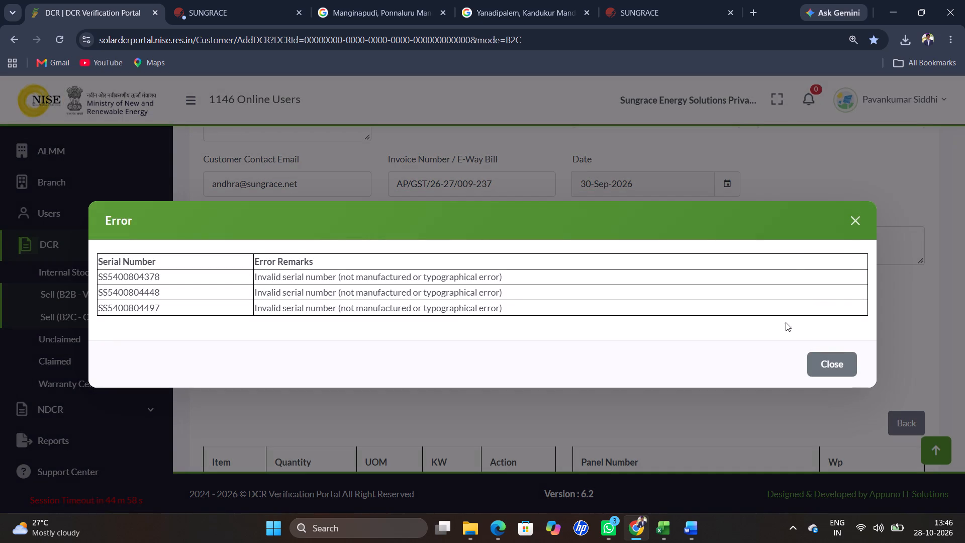
# Switch to the Excel installations sheet and fill the service number cell of S.No 231 with red.
pyautogui.click(660, 477)
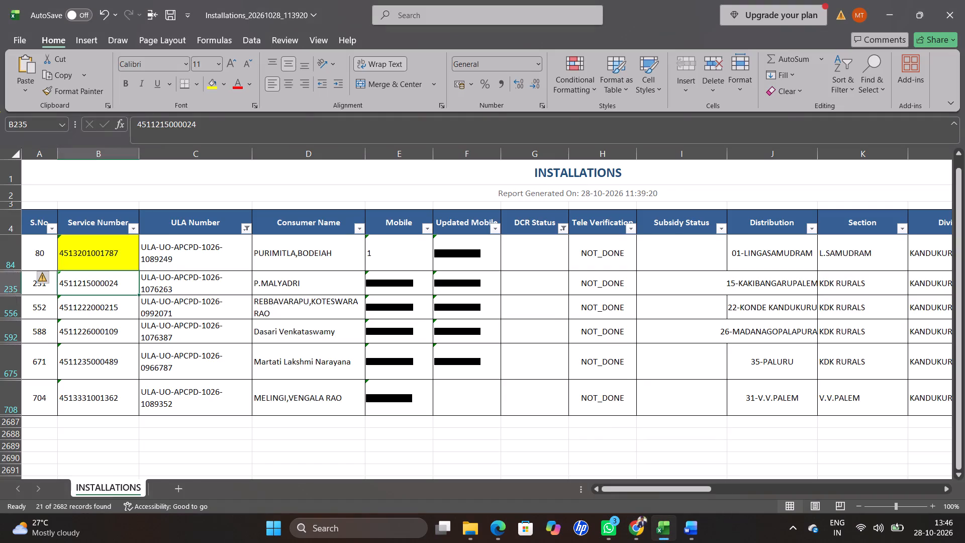
pyautogui.click(227, 79)
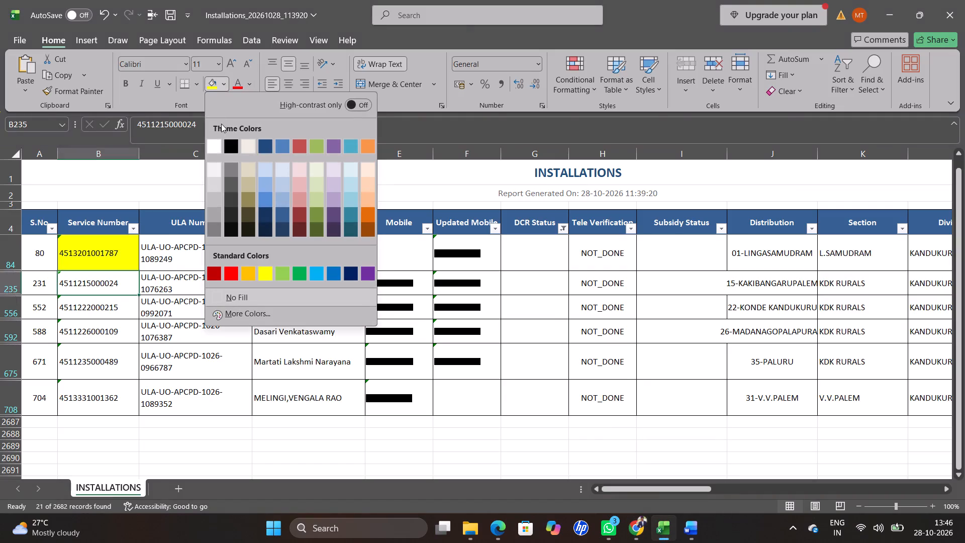
pyautogui.click(234, 268)
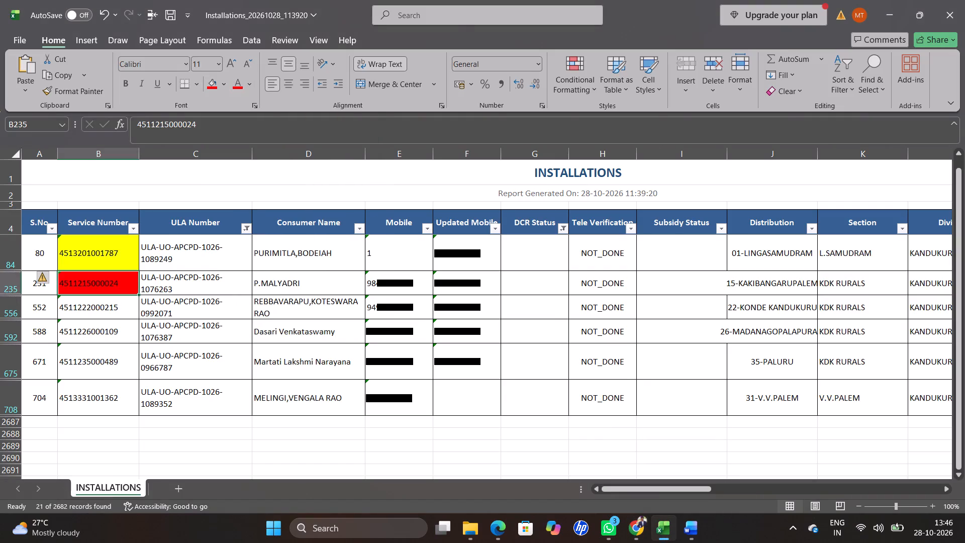
# Copy the service number of S.No 552 from the sheet and open its work order in SUNGRACE with it.
pyautogui.press('Down')
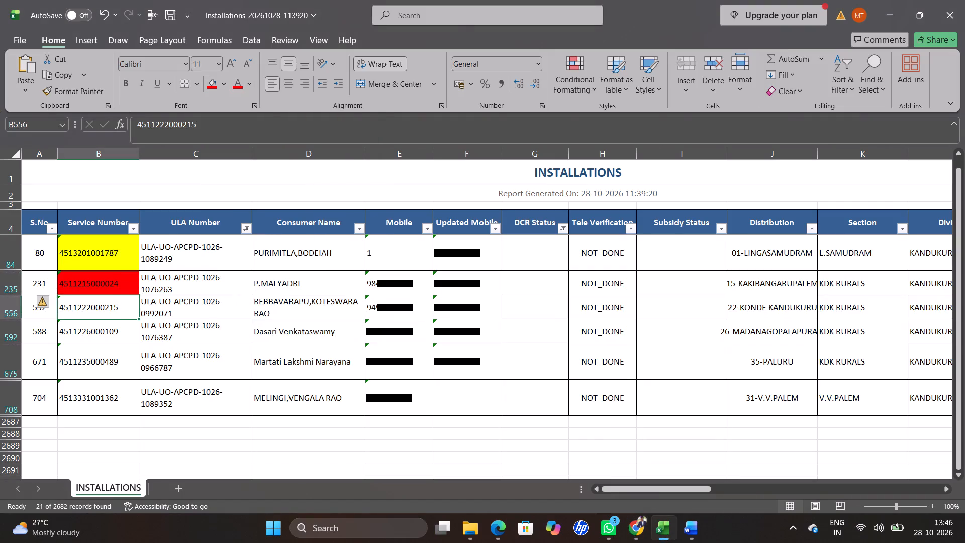
pyautogui.hotkey('ctrl', 'c')
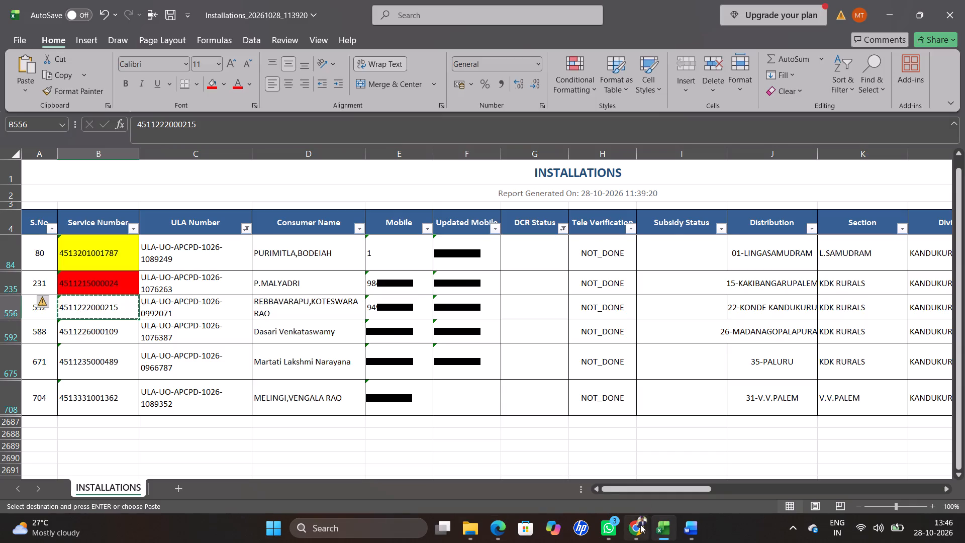
pyautogui.moveTo(629, 486); pyautogui.dragTo(633, 493)
pyautogui.click(199, 5)
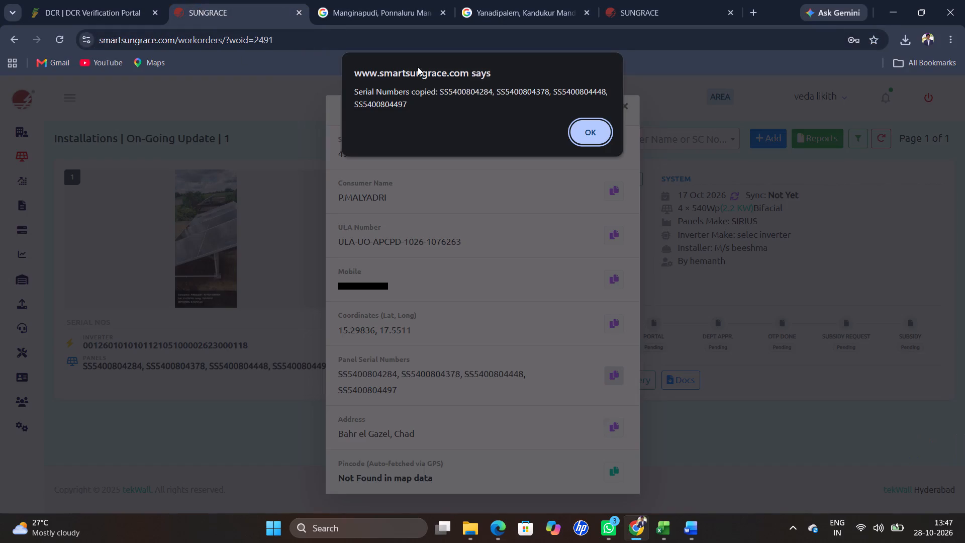
pyautogui.click(580, 142)
pyautogui.click(629, 103)
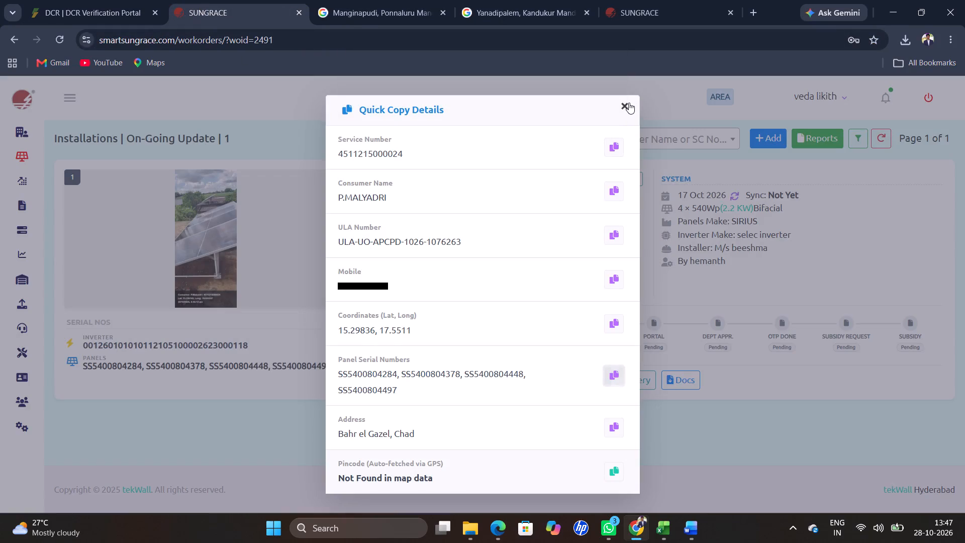
pyautogui.click(631, 136)
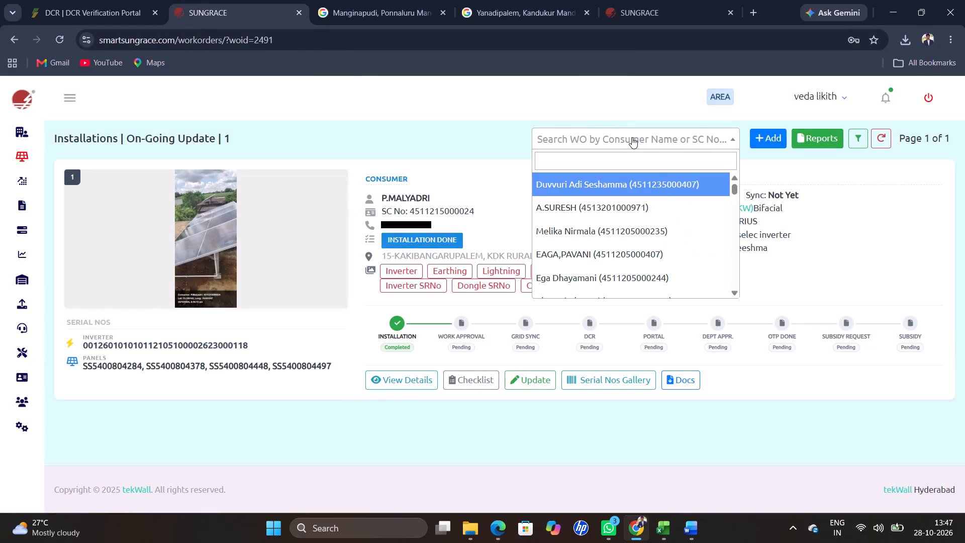
pyautogui.hotkey('ctrl', 'v')
pyautogui.press('Return')
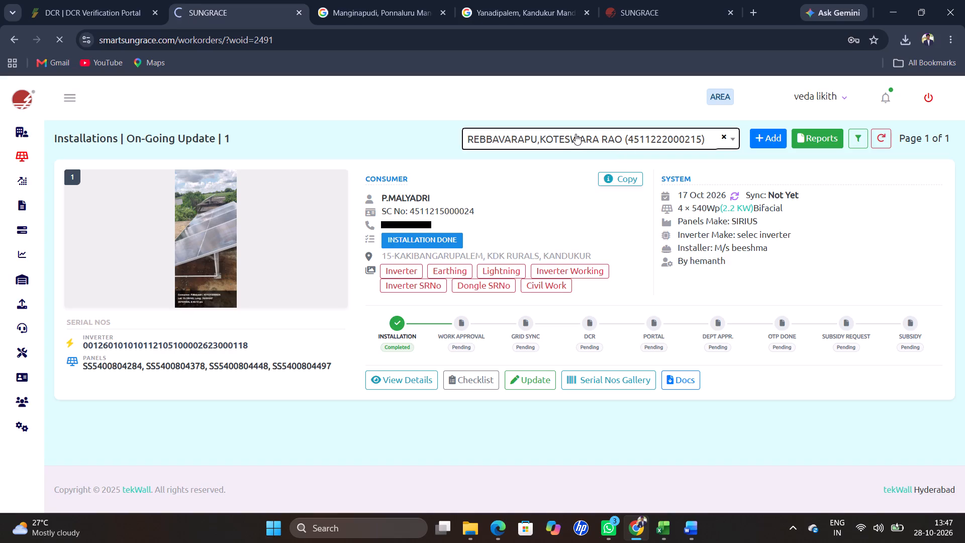
# Replace the consumer application number in the DCR form with the ULA number copied from S.No 552's SUNGRACE work order.
pyautogui.click(606, 177)
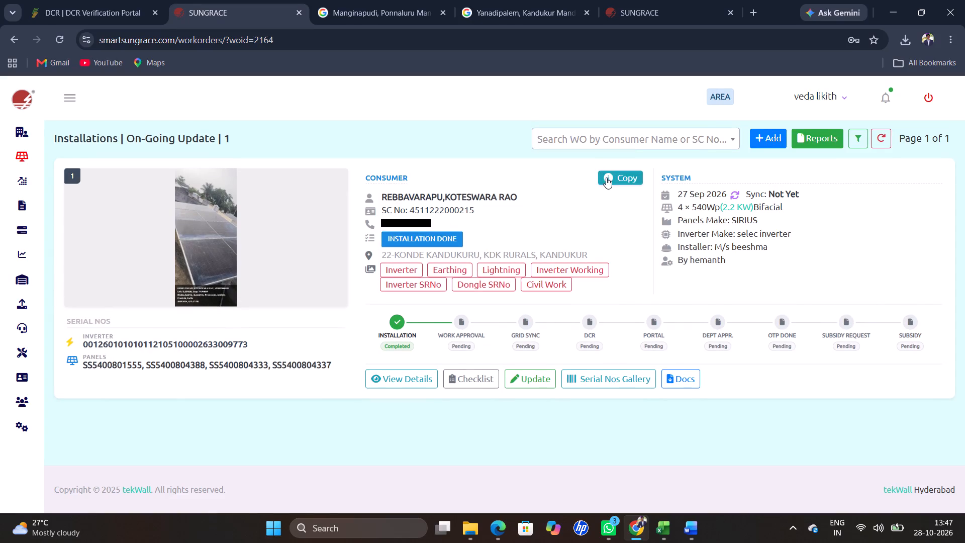
pyautogui.click(614, 236)
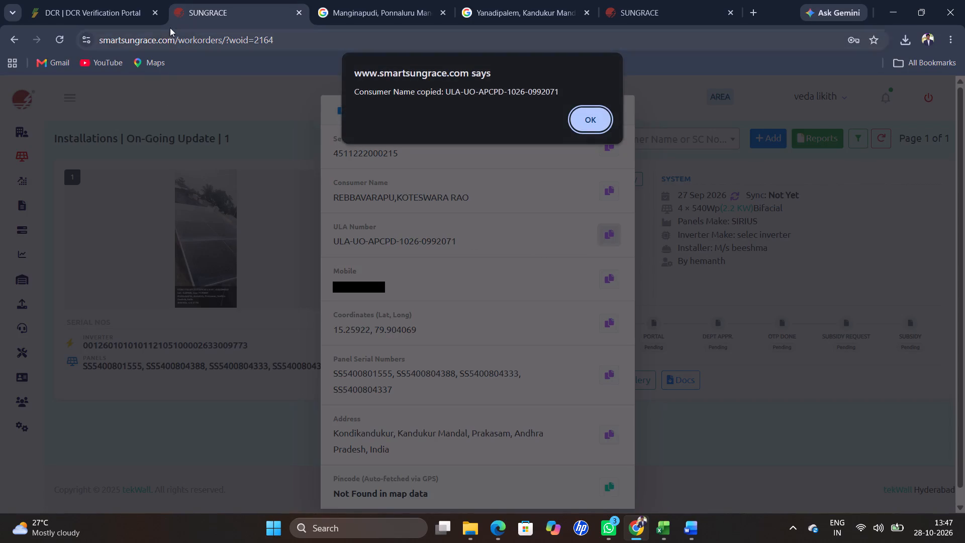
pyautogui.click(129, 5)
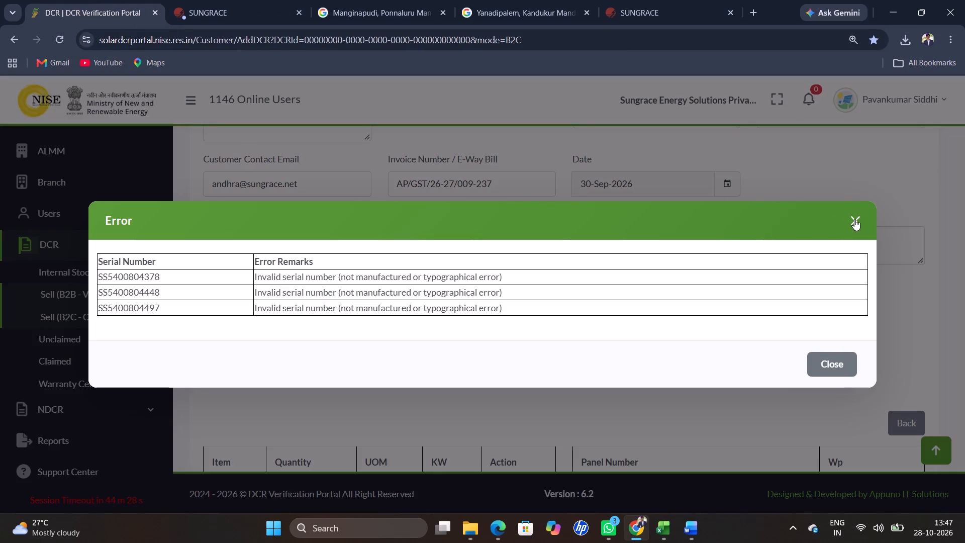
pyautogui.click(854, 219)
pyautogui.scroll(4, 374, 312)
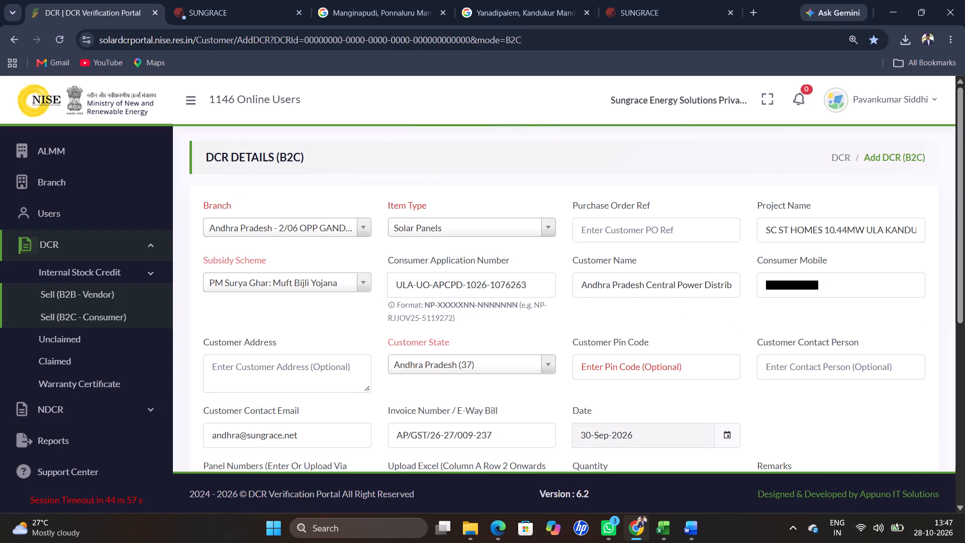
pyautogui.click(531, 285)
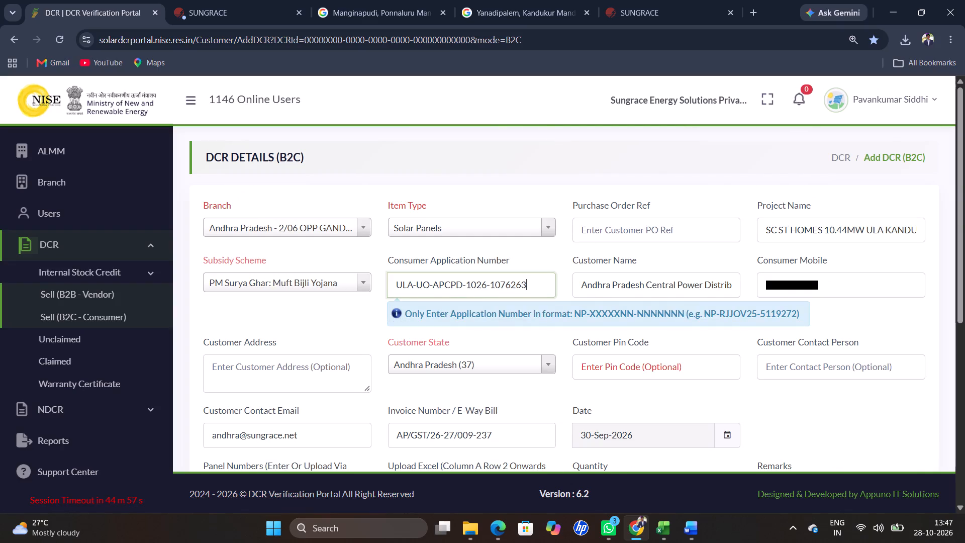
pyautogui.press('BackSpace')
pyautogui.press('BackSpace')
pyautogui.press('BackSpace')
pyautogui.press('BackSpace')
pyautogui.press('BackSpace')
pyautogui.press('BackSpace')
pyautogui.press('BackSpace')
pyautogui.press('BackSpace')
pyautogui.press('BackSpace')
pyautogui.press('BackSpace')
pyautogui.press('BackSpace')
pyautogui.press('BackSpace')
pyautogui.press('BackSpace')
pyautogui.press('BackSpace')
pyautogui.press('BackSpace')
pyautogui.press('BackSpace')
pyautogui.press('BackSpace')
pyautogui.press('BackSpace')
pyautogui.press('BackSpace')
pyautogui.press('BackSpace')
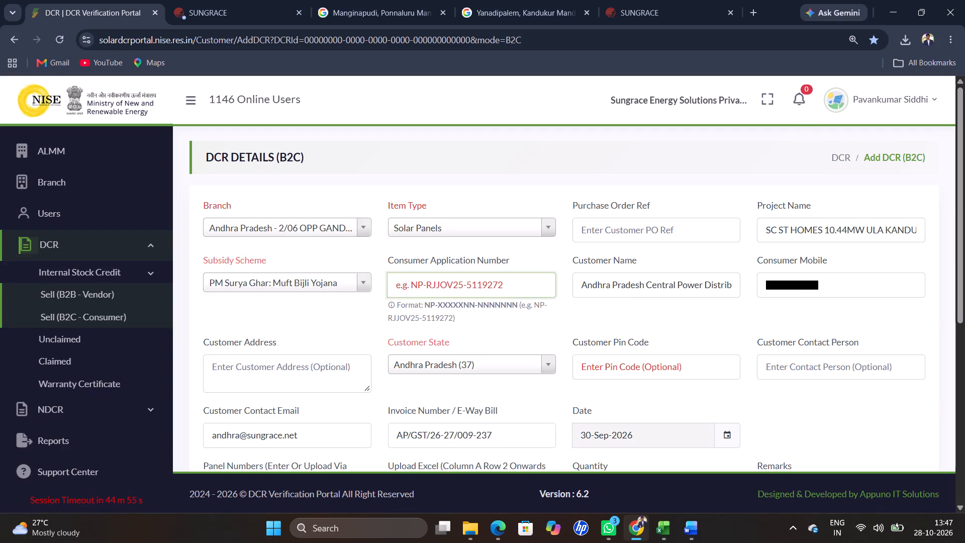
pyautogui.hotkey('ctrl', 'v')
# Replace the panel numbers in the DCR form with the four panel serial numbers copied from S.No 552's work order.
pyautogui.scroll(-3, 532, 286)
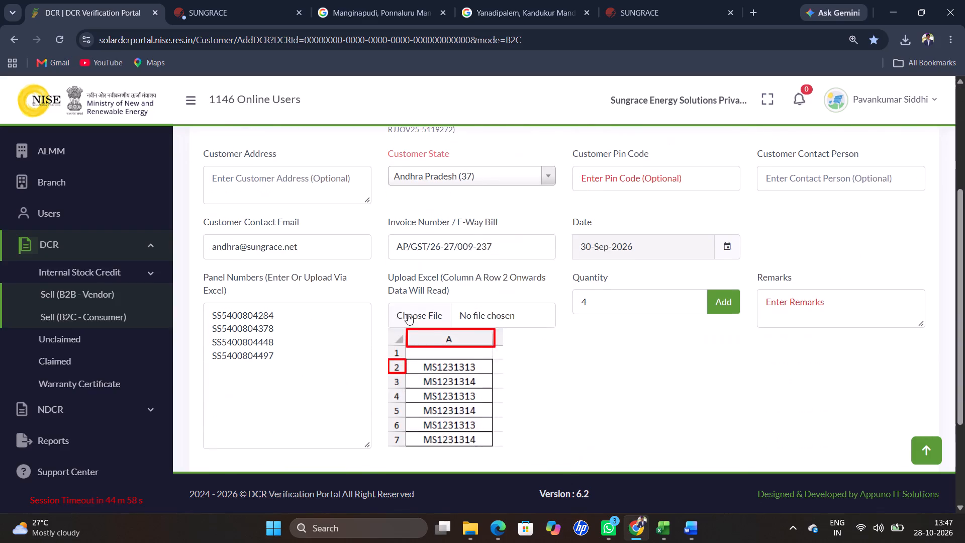
pyautogui.click(329, 355)
pyautogui.press('BackSpace')
pyautogui.press('BackSpace')
pyautogui.press('BackSpace')
pyautogui.press('BackSpace')
pyautogui.press('BackSpace')
pyautogui.press('BackSpace')
pyautogui.press('BackSpace')
pyautogui.press('BackSpace')
pyautogui.press('BackSpace')
pyautogui.press('BackSpace')
pyautogui.press('BackSpace')
pyautogui.press('BackSpace')
pyautogui.press('BackSpace')
pyautogui.press('BackSpace')
pyautogui.press('BackSpace')
pyautogui.press('BackSpace')
pyautogui.press('BackSpace')
pyautogui.press('BackSpace')
pyautogui.press('BackSpace')
pyautogui.press('BackSpace')
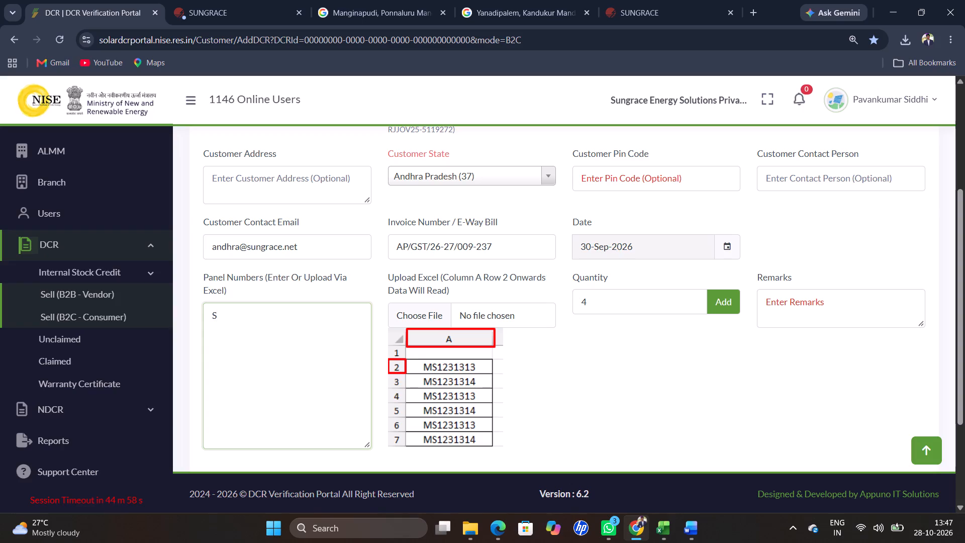
pyautogui.press('BackSpace')
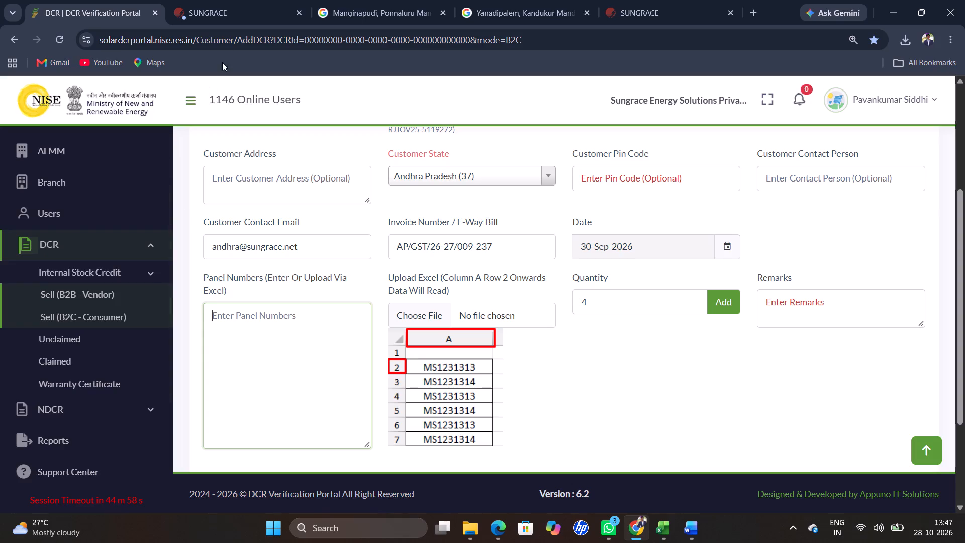
pyautogui.click(246, 12)
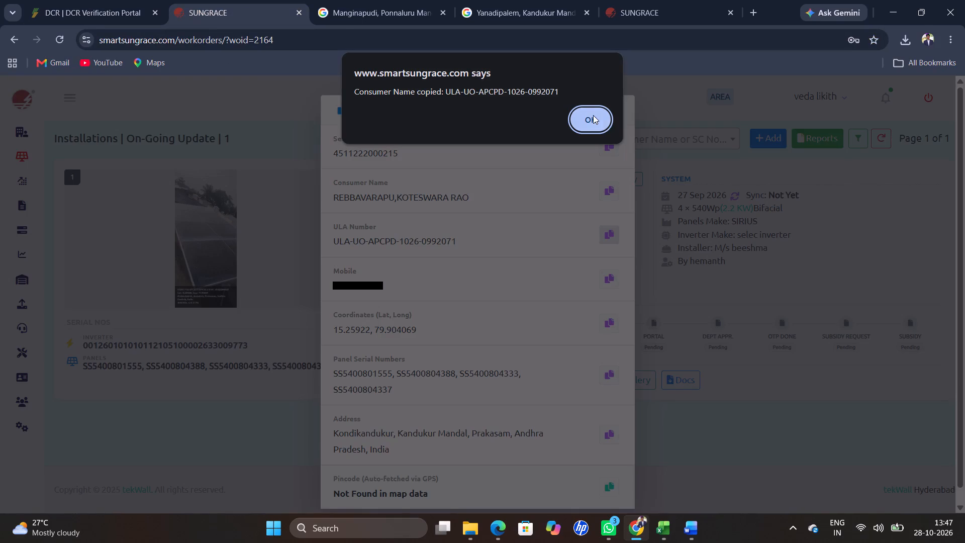
pyautogui.click(593, 115)
pyautogui.click(612, 142)
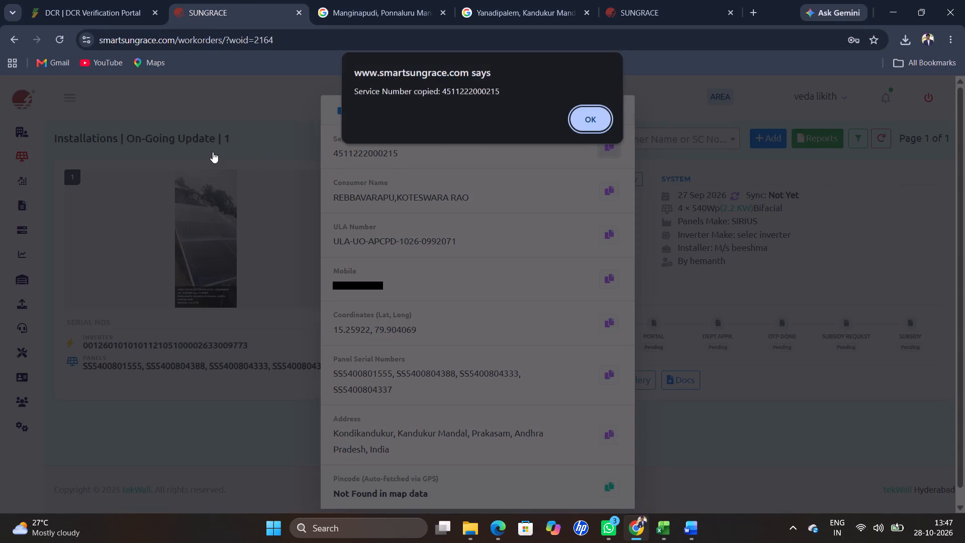
pyautogui.click(113, 0)
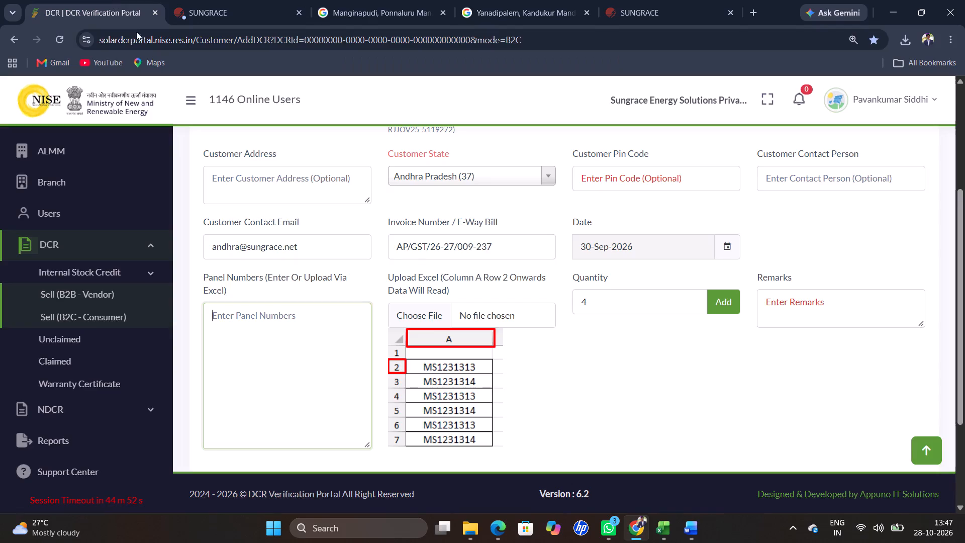
pyautogui.moveTo(233, 0); pyautogui.dragTo(233, 9)
pyautogui.moveTo(600, 118); pyautogui.dragTo(599, 123)
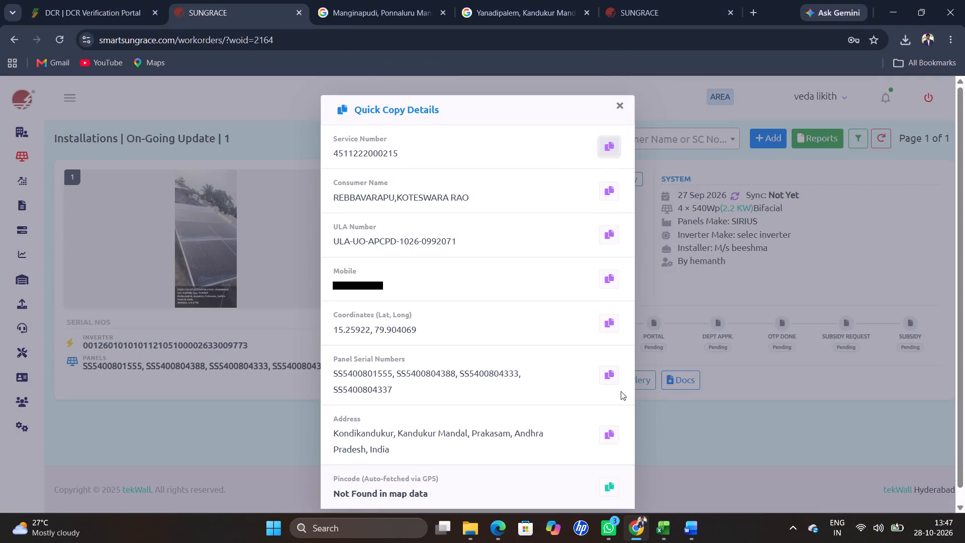
pyautogui.click(601, 370)
pyautogui.click(105, 0)
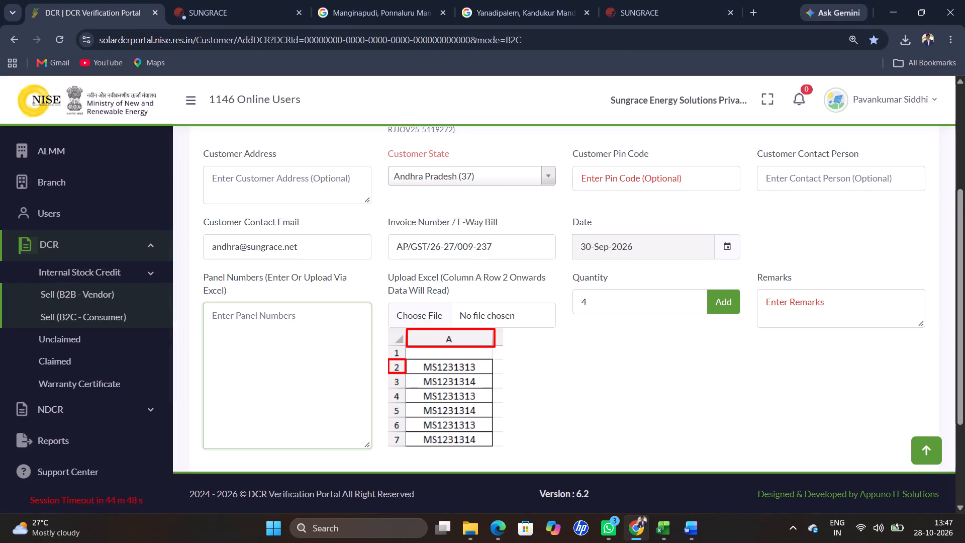
pyautogui.hotkey('ctrl', 'v')
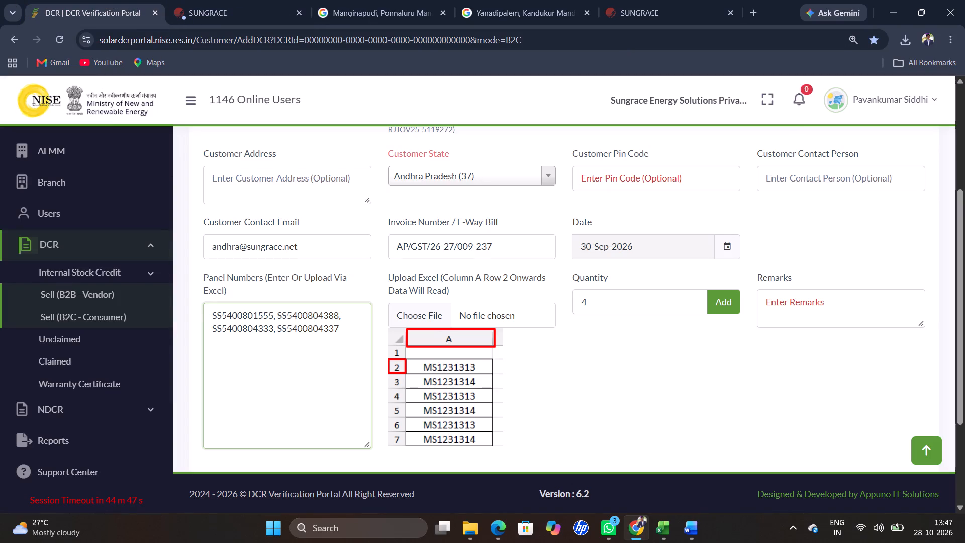
# Reformat the four panel numbers so each sits on its own line, with the separating commas and spaces removed.
pyautogui.press('Left')
pyautogui.press('Left')
pyautogui.press('Left')
pyautogui.press('Left')
pyautogui.press('Left')
pyautogui.press('Left')
pyautogui.press('Left')
pyautogui.press('Left')
pyautogui.press('Left')
pyautogui.press('Left')
pyautogui.press('Left')
pyautogui.press('Left')
pyautogui.press('BackSpace')
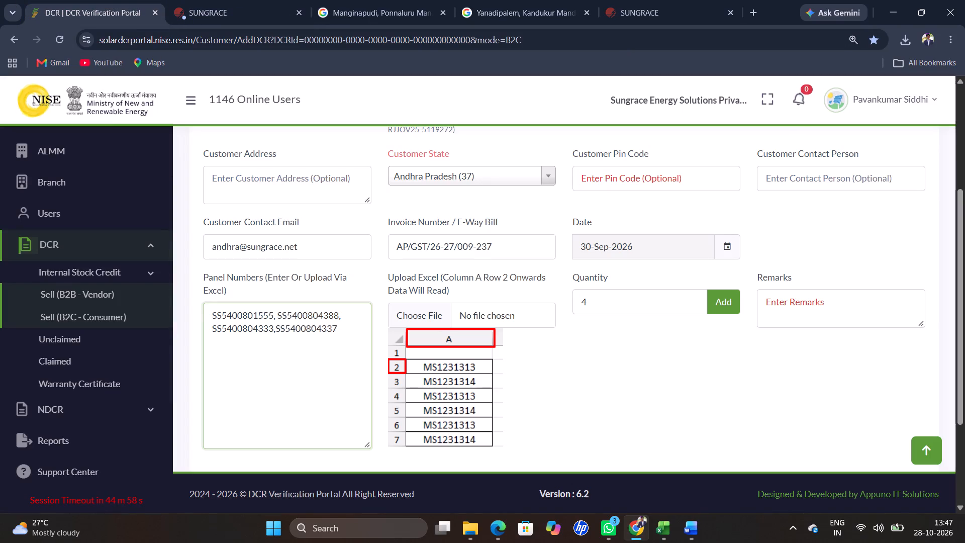
pyautogui.press('BackSpace')
pyautogui.press('Return')
pyautogui.press('Up')
pyautogui.press('Up')
pyautogui.press('Up')
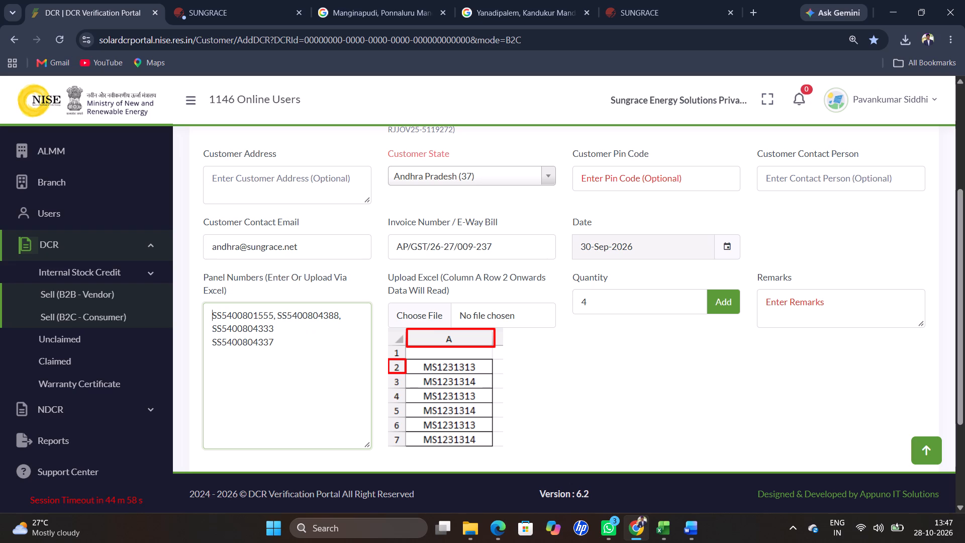
pyautogui.press('Right')
pyautogui.press('Right')
pyautogui.press('Right')
pyautogui.press('Right')
pyautogui.press('Right')
pyautogui.press('Right')
pyautogui.press('Right')
pyautogui.press('Right')
pyautogui.press('Right')
pyautogui.press('Right')
pyautogui.press('Right')
pyautogui.press('Right')
pyautogui.press('Right')
pyautogui.press('Right')
pyautogui.press('BackSpace')
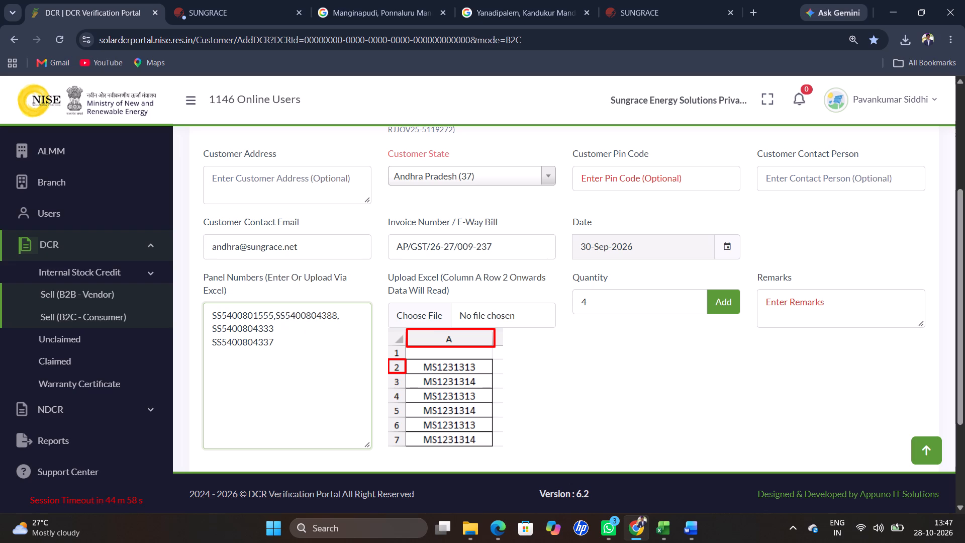
pyautogui.press('BackSpace')
pyautogui.press('Return')
pyautogui.press('Right')
pyautogui.press('Right')
pyautogui.press('Right')
pyautogui.press('Right')
pyautogui.press('Right')
pyautogui.press('Right')
pyautogui.press('Right')
pyautogui.press('Right')
pyautogui.press('Right')
pyautogui.press('Right')
pyautogui.press('Right')
pyautogui.press('Right')
pyautogui.press('Right')
pyautogui.press('Right')
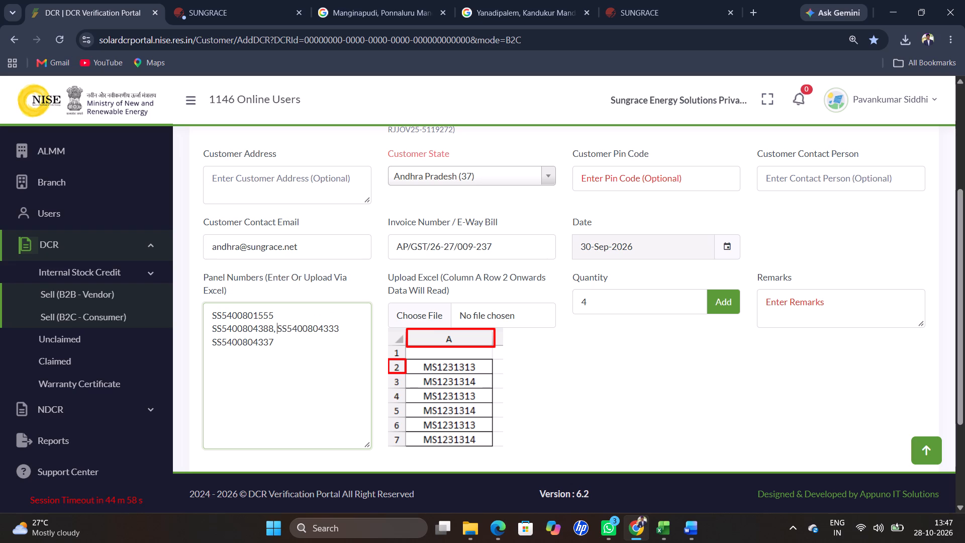
pyautogui.press('BackSpace')
pyautogui.press('BackSpace')
pyautogui.press('Return')
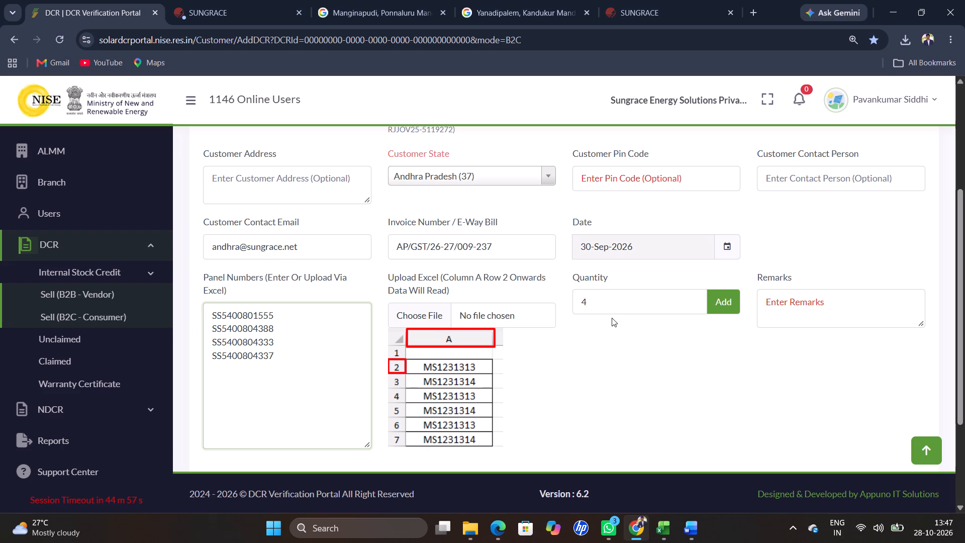
# Try to add the four panels of S.No 552 to the DCR form with the quantity of 4.
pyautogui.click(723, 299)
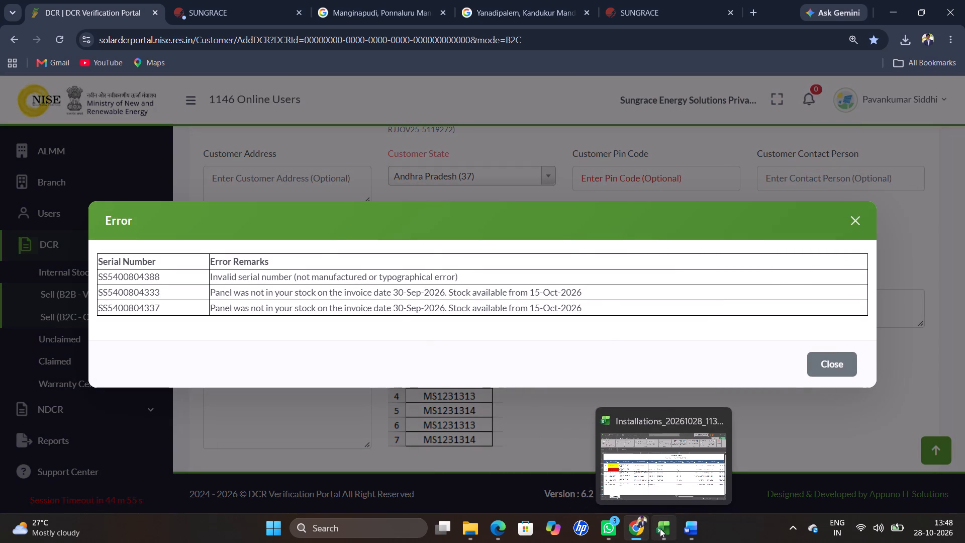
# Switch to the Excel installations sheet and fill the service number cell of S.No 552 with red.
pyautogui.click(652, 490)
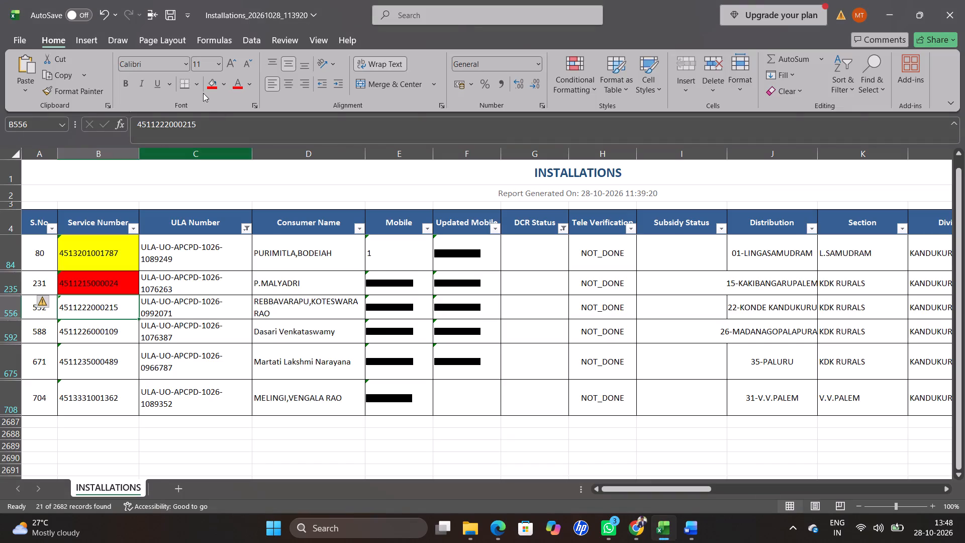
pyautogui.moveTo(209, 85); pyautogui.dragTo(209, 90)
# Copy the service number of S.No 588 from the sheet and open its work order in SUNGRACE with it.
pyautogui.press('Down')
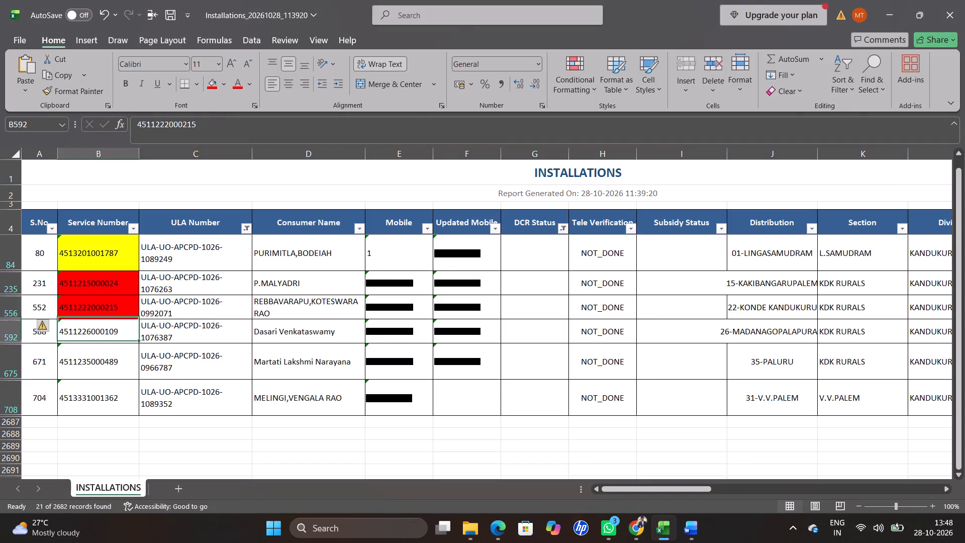
pyautogui.hotkey('ctrl', 'c')
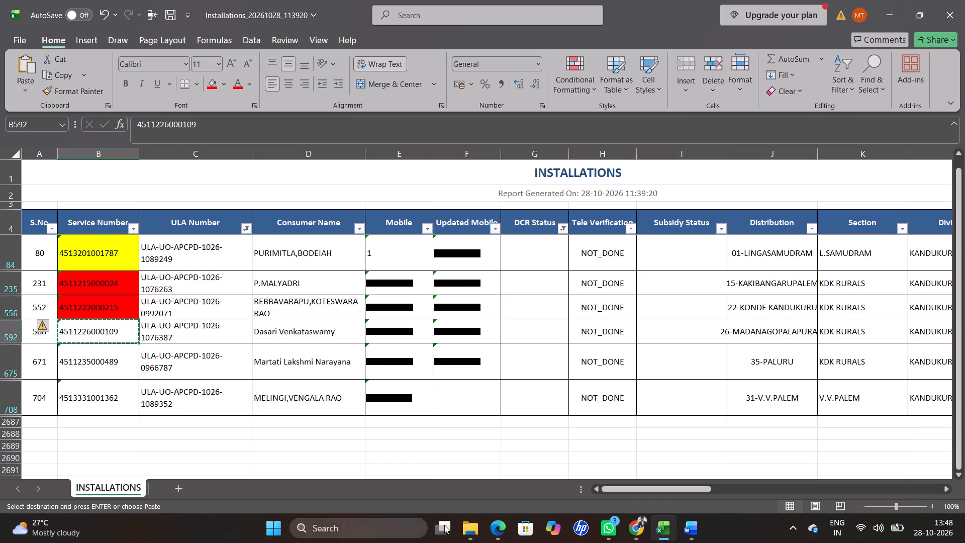
pyautogui.click(629, 479)
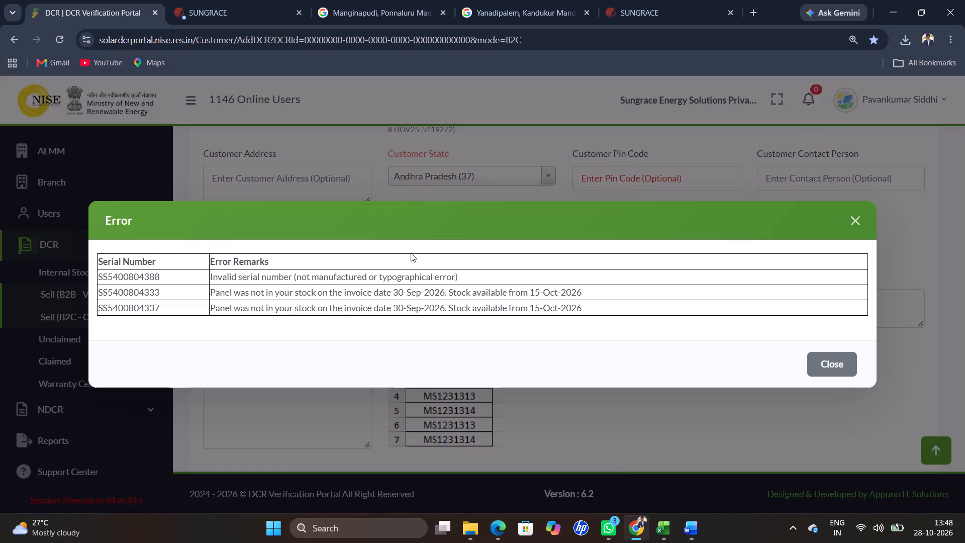
pyautogui.click(206, 0)
pyautogui.click(593, 131)
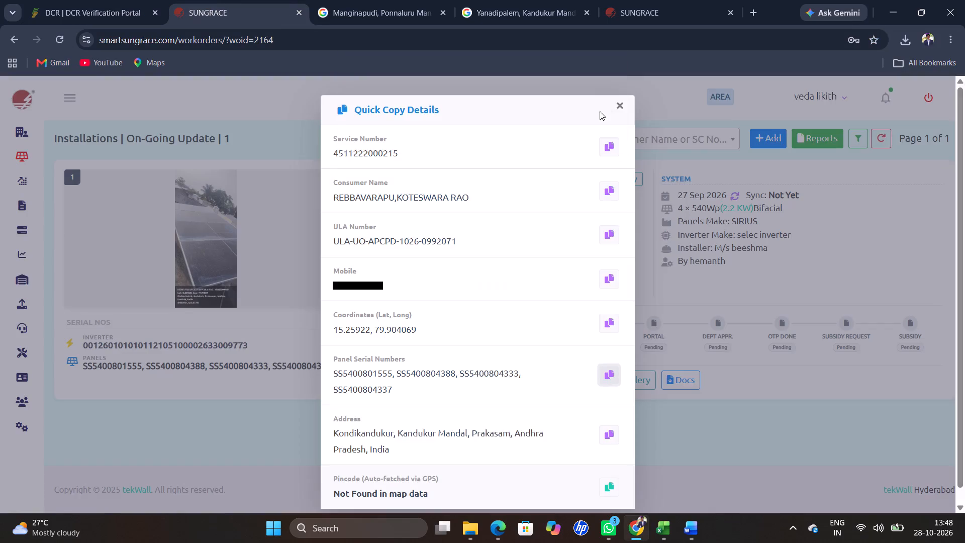
pyautogui.click(615, 96)
pyautogui.moveTo(627, 129); pyautogui.dragTo(628, 136)
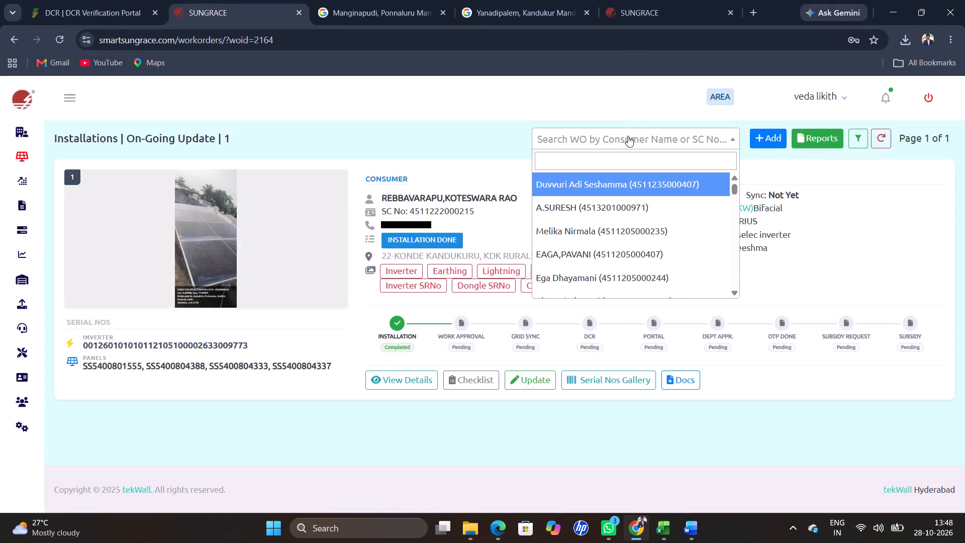
pyautogui.hotkey('ctrl', 'v')
pyautogui.press('Return')
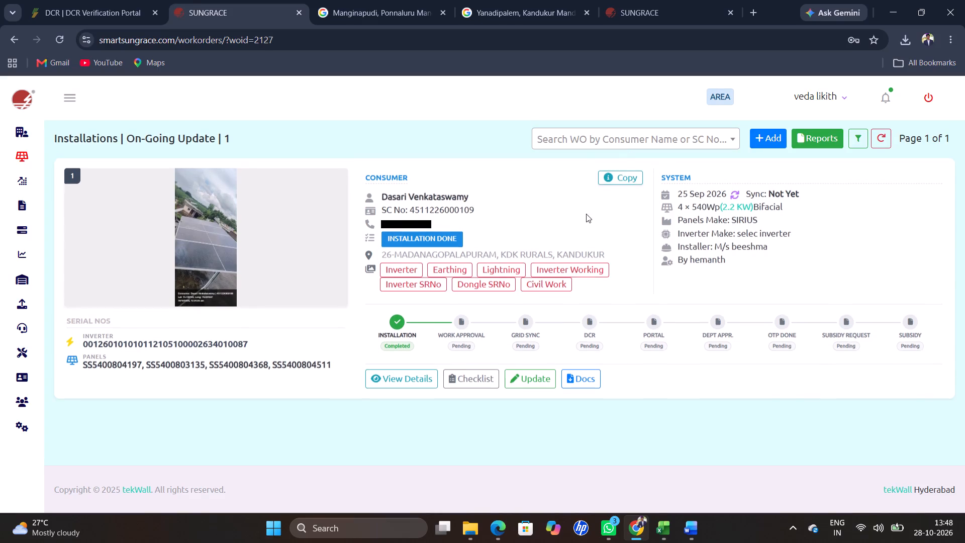
# Replace the consumer application number in the DCR form with the ULA number copied from S.No 588's work order.
pyautogui.click(631, 173)
pyautogui.click(607, 227)
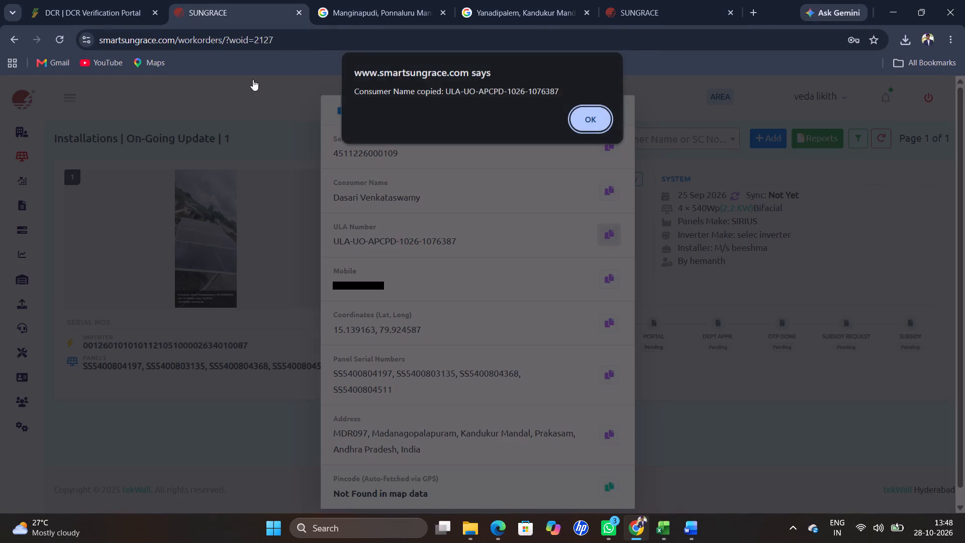
pyautogui.click(120, 5)
pyautogui.click(855, 213)
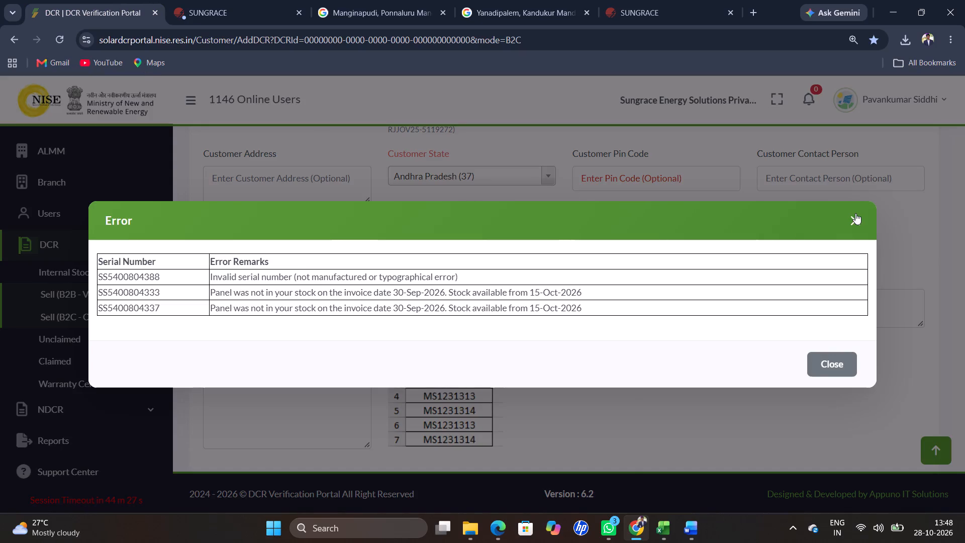
pyautogui.scroll(3, 525, 254)
pyautogui.click(532, 291)
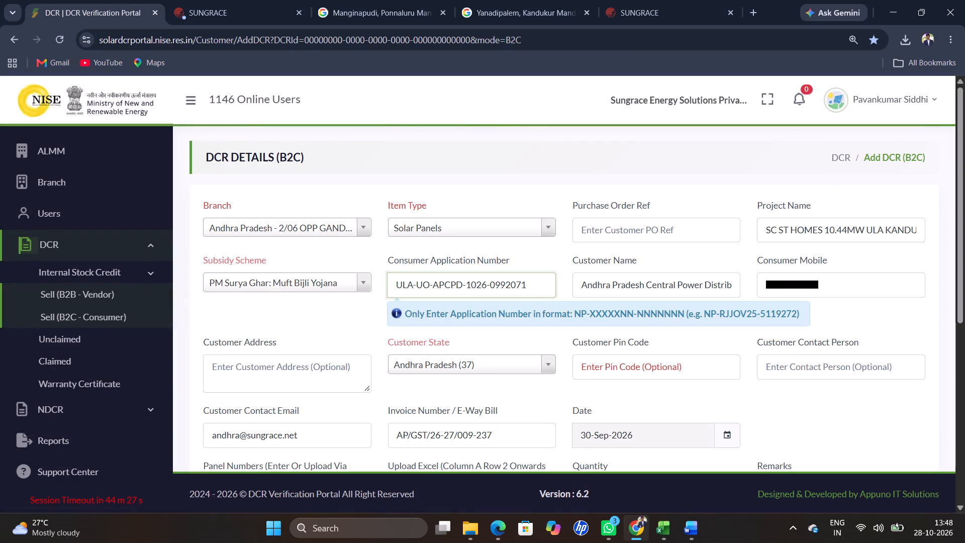
pyautogui.press('BackSpace')
pyautogui.press('BackSpace')
pyautogui.press('BackSpace')
pyautogui.press('BackSpace')
pyautogui.press('BackSpace')
pyautogui.press('BackSpace')
pyautogui.press('BackSpace')
pyautogui.press('BackSpace')
pyautogui.press('BackSpace')
pyautogui.press('BackSpace')
pyautogui.press('BackSpace')
pyautogui.press('BackSpace')
pyautogui.press('BackSpace')
pyautogui.press('BackSpace')
pyautogui.press('BackSpace')
pyautogui.press('BackSpace')
pyautogui.press('BackSpace')
pyautogui.press('BackSpace')
pyautogui.press('BackSpace')
pyautogui.press('BackSpace')
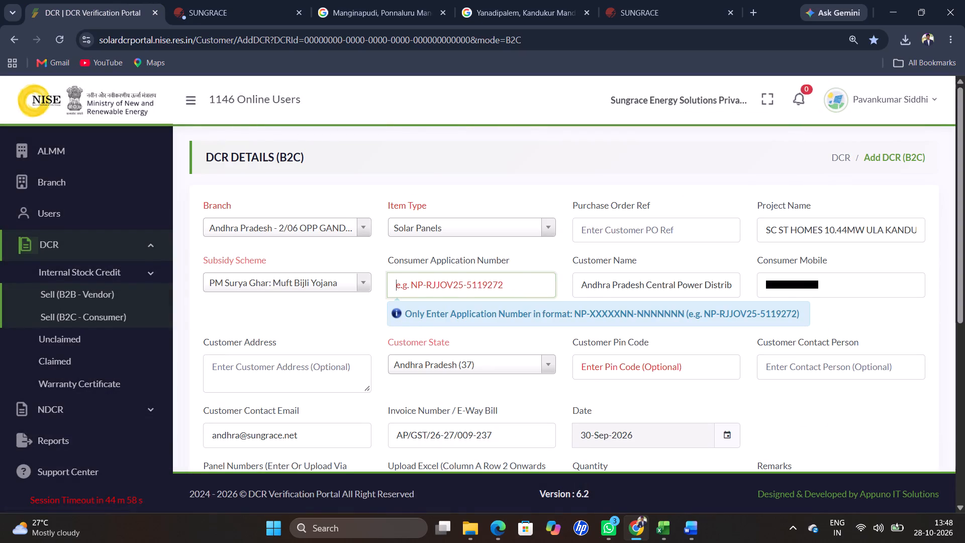
pyautogui.hotkey('ctrl', 'v')
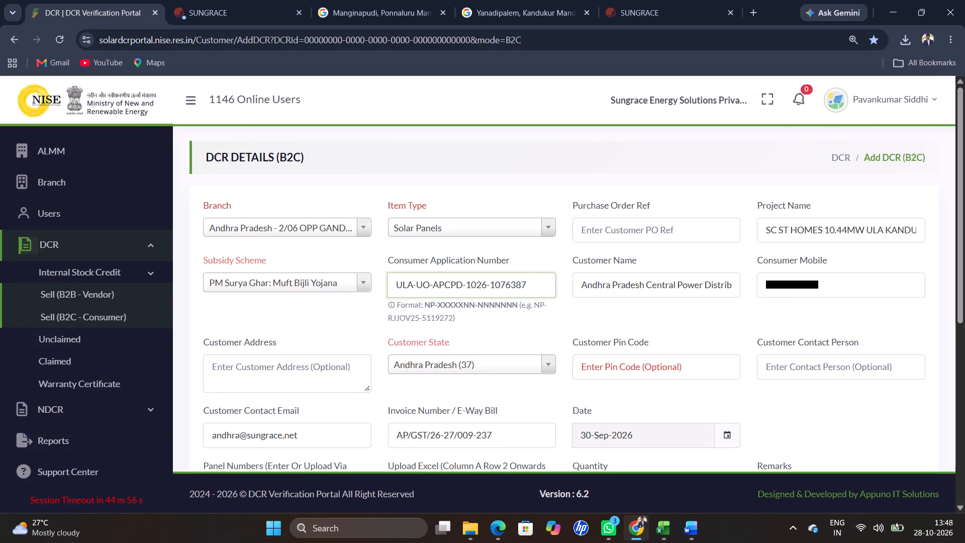
# Replace the panel numbers in the DCR form with the four panel serial numbers copied from S.No 588's work order in SUNGRACE.
pyautogui.scroll(-3, 532, 291)
pyautogui.click(292, 390)
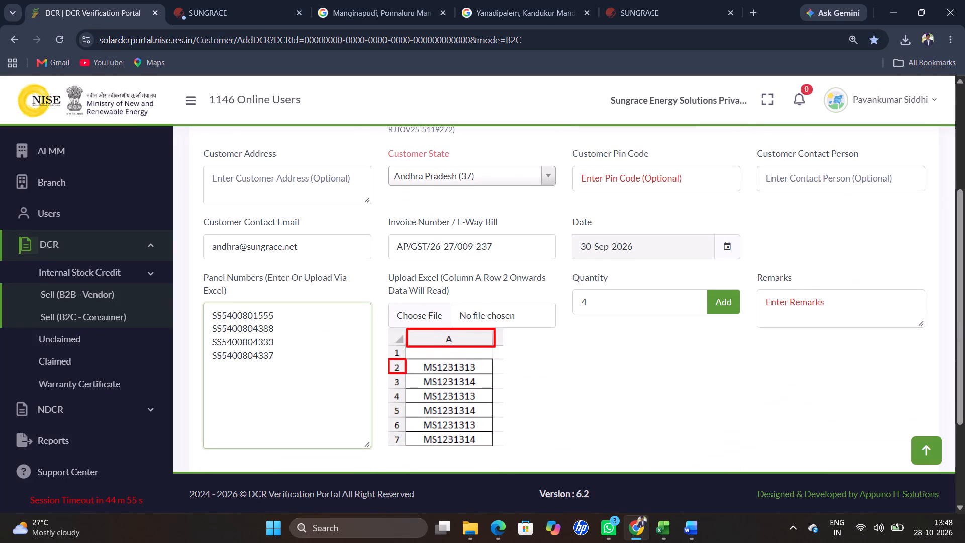
pyautogui.press('BackSpace')
pyautogui.press('BackSpace')
pyautogui.press('BackSpace')
pyautogui.press('BackSpace')
pyautogui.press('BackSpace')
pyautogui.press('BackSpace')
pyautogui.press('BackSpace')
pyautogui.press('BackSpace')
pyautogui.press('BackSpace')
pyautogui.press('BackSpace')
pyautogui.press('BackSpace')
pyautogui.press('BackSpace')
pyautogui.press('BackSpace')
pyautogui.press('BackSpace')
pyautogui.press('BackSpace')
pyautogui.press('BackSpace')
pyautogui.press('BackSpace')
pyautogui.press('BackSpace')
pyautogui.press('BackSpace')
pyautogui.press('BackSpace')
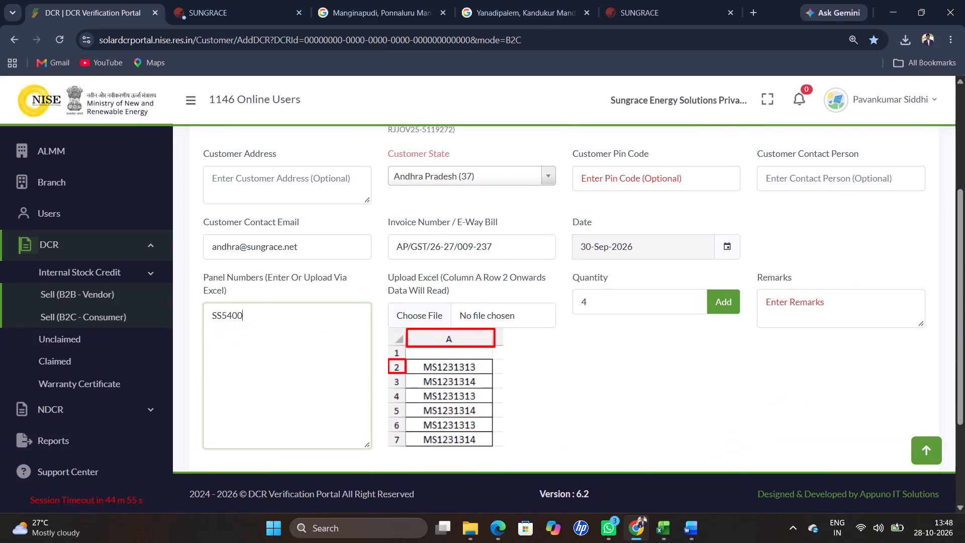
pyautogui.press('BackSpace')
pyautogui.press('BackSpace')
pyautogui.press('BackSpace')
pyautogui.press('BackSpace')
pyautogui.press('BackSpace')
pyautogui.press('BackSpace')
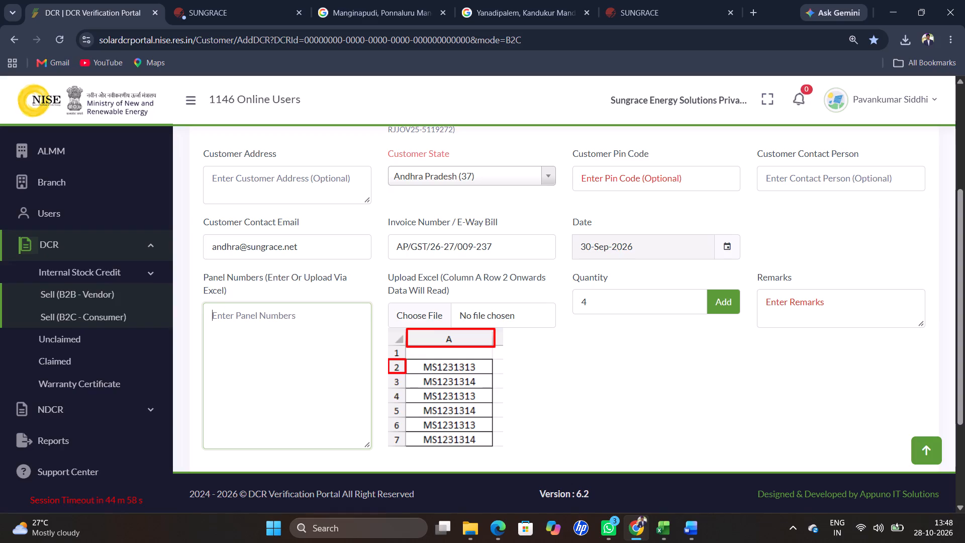
pyautogui.click(237, 0)
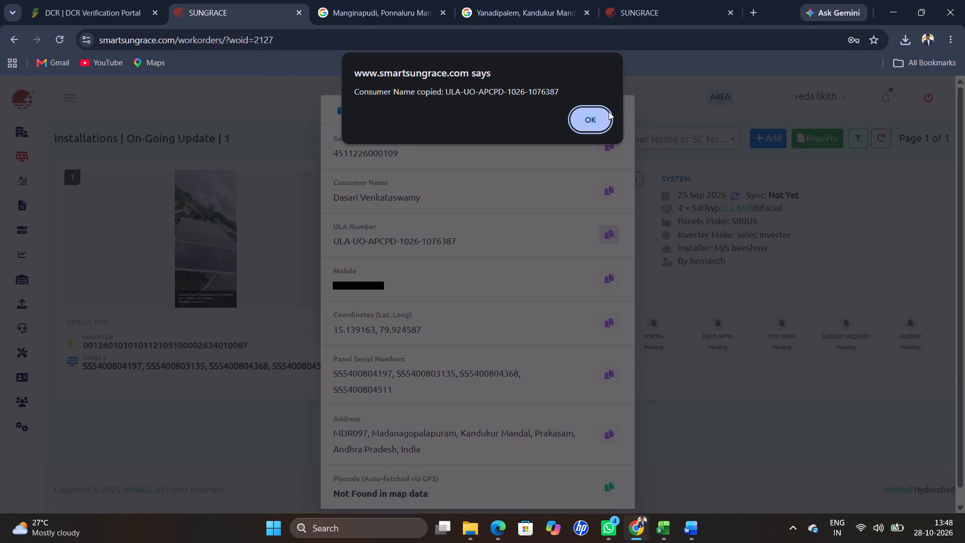
pyautogui.moveTo(609, 112); pyautogui.dragTo(607, 118)
pyautogui.click(605, 373)
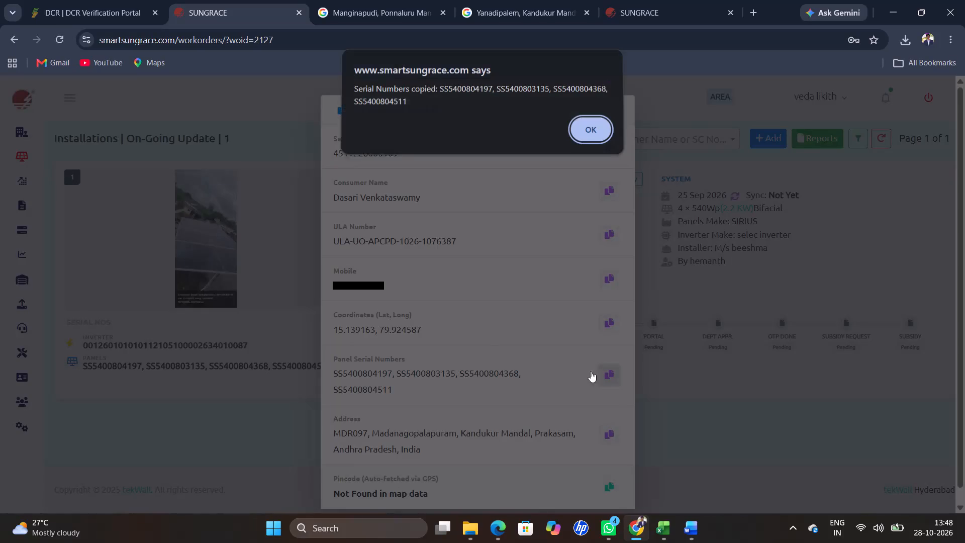
pyautogui.click(83, 5)
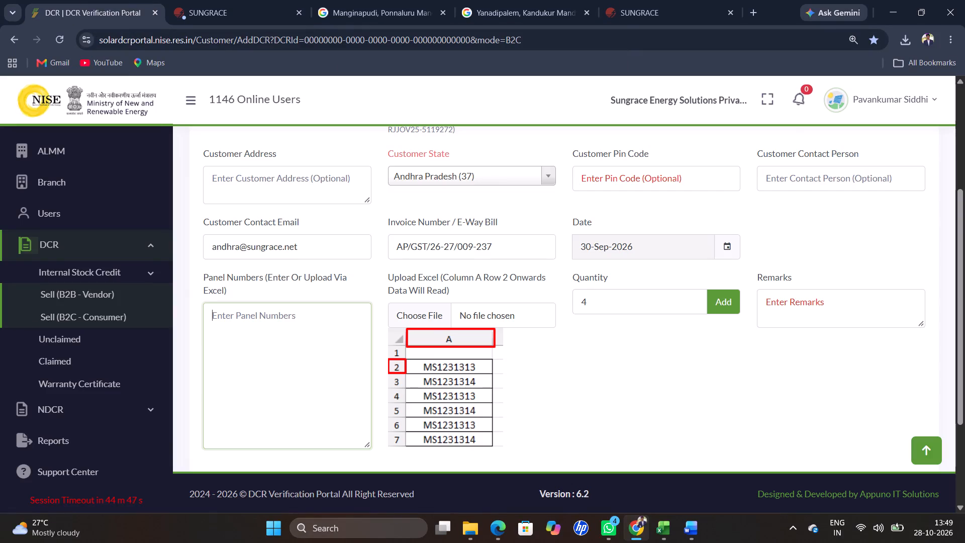
pyautogui.keyDown('ctrl'); pyautogui.click(297, 345); pyautogui.keyUp('ctrl')
pyautogui.hotkey('ctrl', 'v')
# Put each of the four pasted panel numbers on its own line without commas or spaces.
pyautogui.press('Left')
pyautogui.press('Left')
pyautogui.press('Left')
pyautogui.press('Left')
pyautogui.press('Left')
pyautogui.press('Left')
pyautogui.press('Left')
pyautogui.press('Left')
pyautogui.press('Left')
pyautogui.press('Left')
pyautogui.press('Left')
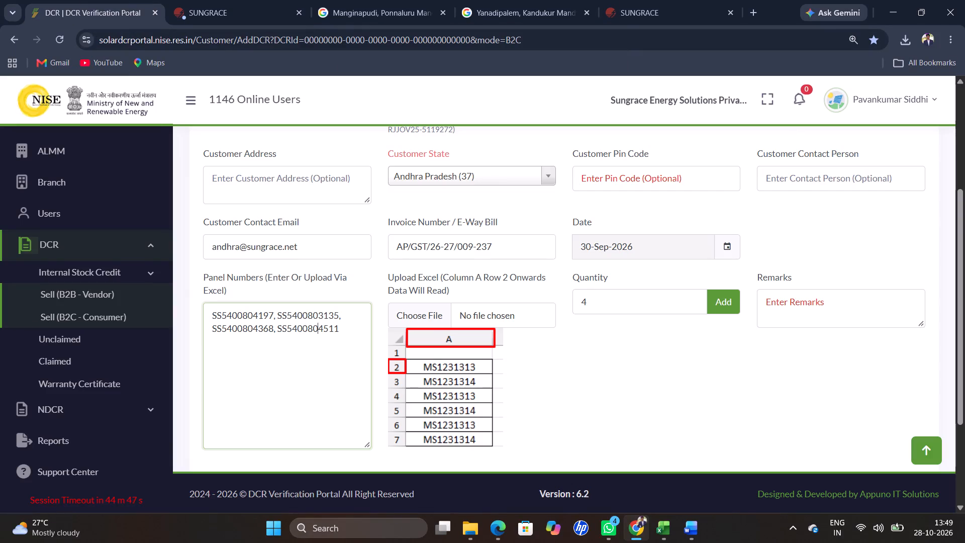
pyautogui.press('Left')
pyautogui.press('BackSpace')
pyautogui.press('BackSpace')
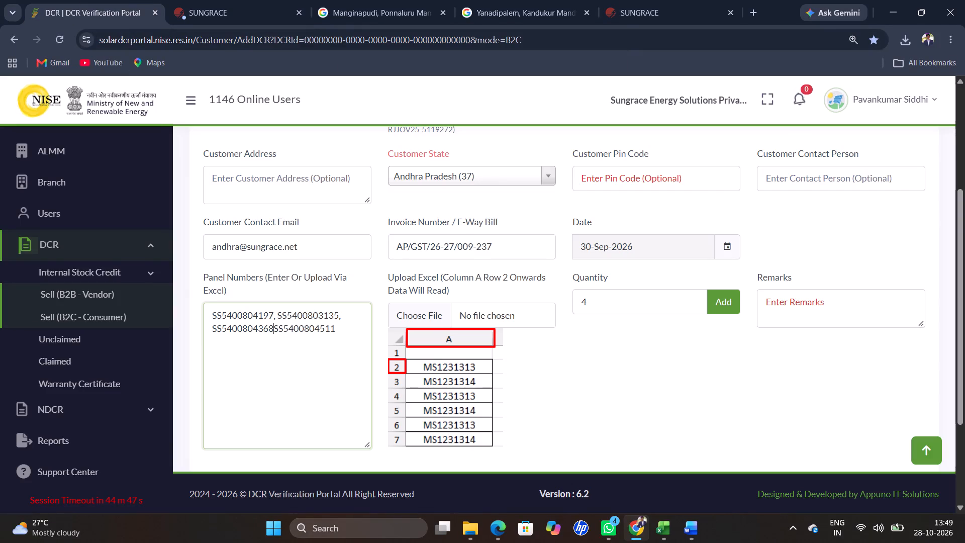
pyautogui.hotkey('shift', 'Return')
pyautogui.press('Up')
pyautogui.press('Up')
pyautogui.press('Up')
pyautogui.press('Up')
pyautogui.press('Up')
pyautogui.press('Up')
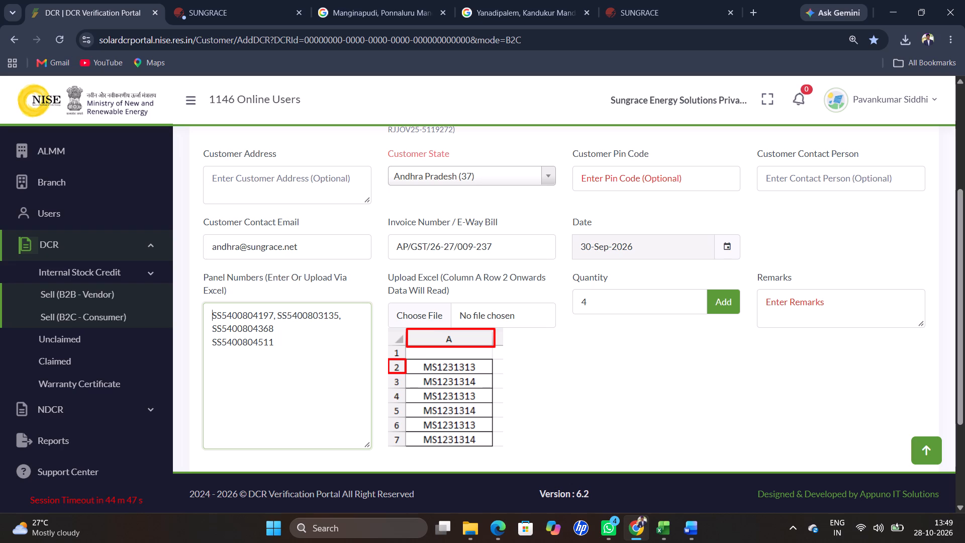
pyautogui.press('Right')
pyautogui.press('Right')
pyautogui.press('Right')
pyautogui.press('Right')
pyautogui.press('Right')
pyautogui.press('Right')
pyautogui.press('Right')
pyautogui.press('Right')
pyautogui.press('Right')
pyautogui.press('Right')
pyautogui.press('Right')
pyautogui.press('Right')
pyautogui.press('Right')
pyautogui.press('Right')
pyautogui.press('BackSpace')
pyautogui.press('BackSpace')
pyautogui.press('Return')
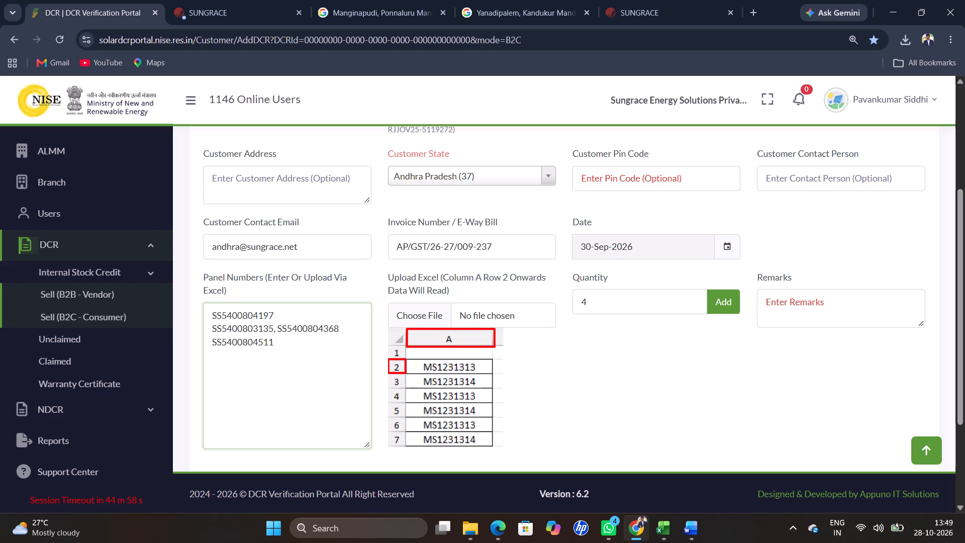
pyautogui.press('Up')
pyautogui.press('Right')
pyautogui.press('Right')
pyautogui.press('Right')
pyautogui.press('Right')
pyautogui.press('Right')
pyautogui.press('Right')
pyautogui.press('Right')
pyautogui.press('Right')
pyautogui.press('Down')
pyautogui.press('Right')
pyautogui.press('Right')
pyautogui.press('Right')
pyautogui.press('Right')
pyautogui.press('Right')
pyautogui.press('Right')
pyautogui.press('Right')
pyautogui.press('Left')
pyautogui.press('BackSpace')
pyautogui.press('BackSpace')
pyautogui.press('Return')
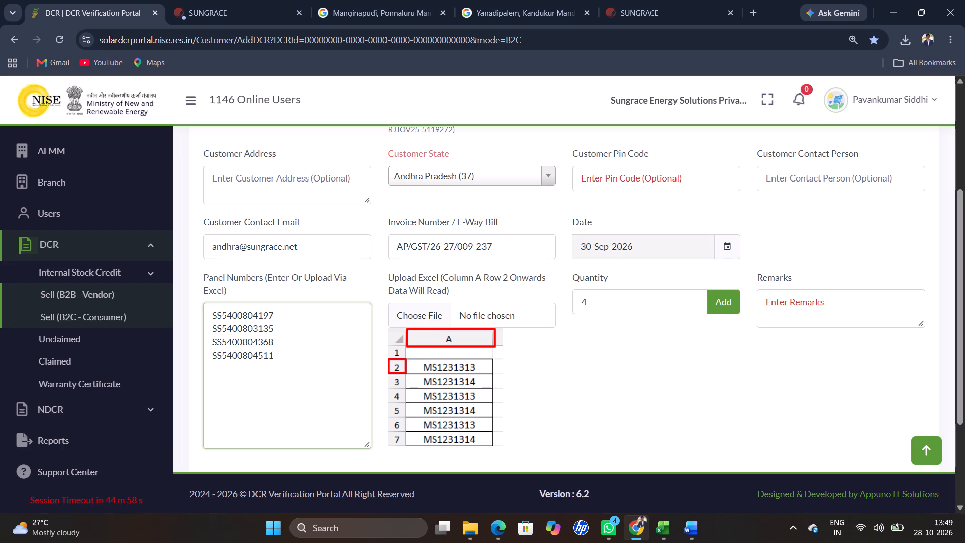
# Try to add the four panels of S.No 588 to the DCR form.
pyautogui.click(726, 294)
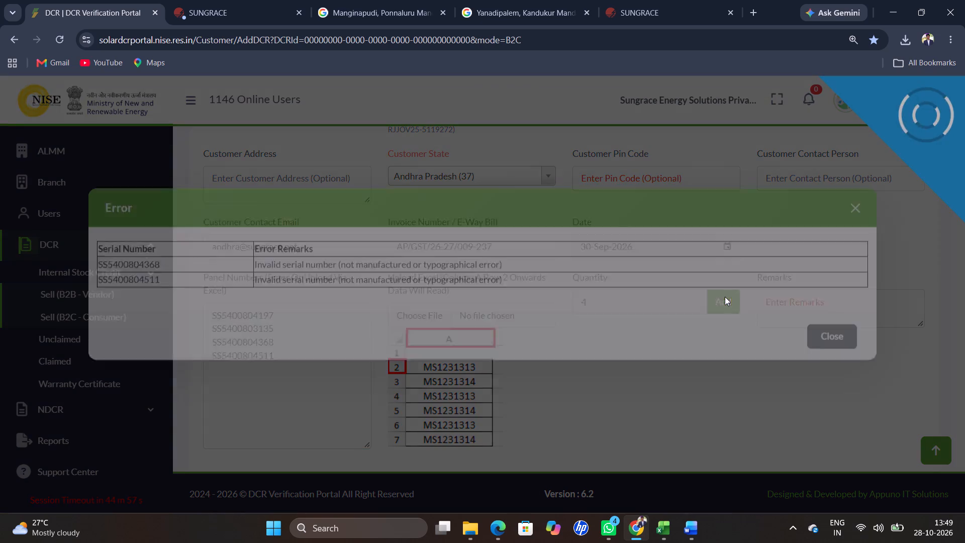
# Switch to the Excel installations sheet and fill the service number cell of S.No 588 with red.
pyautogui.click(657, 488)
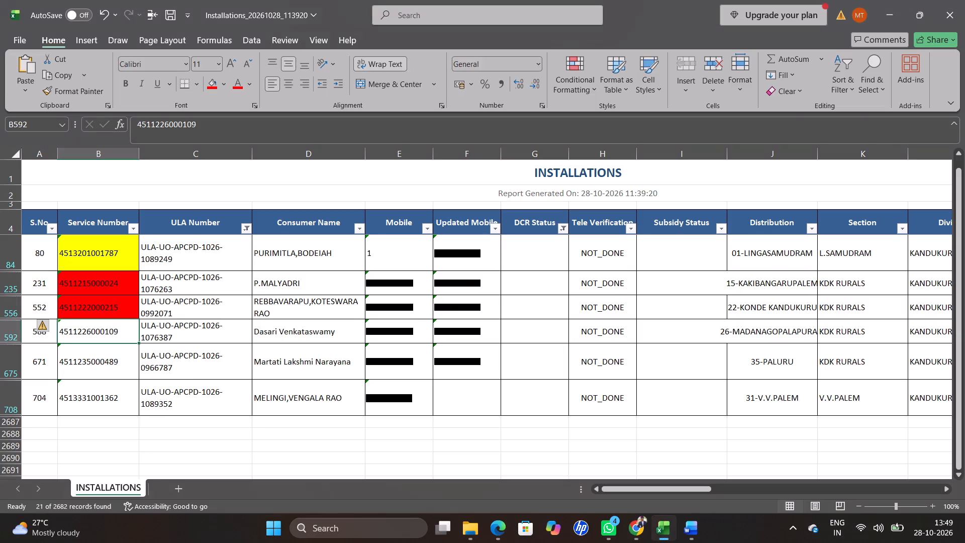
pyautogui.click(207, 77)
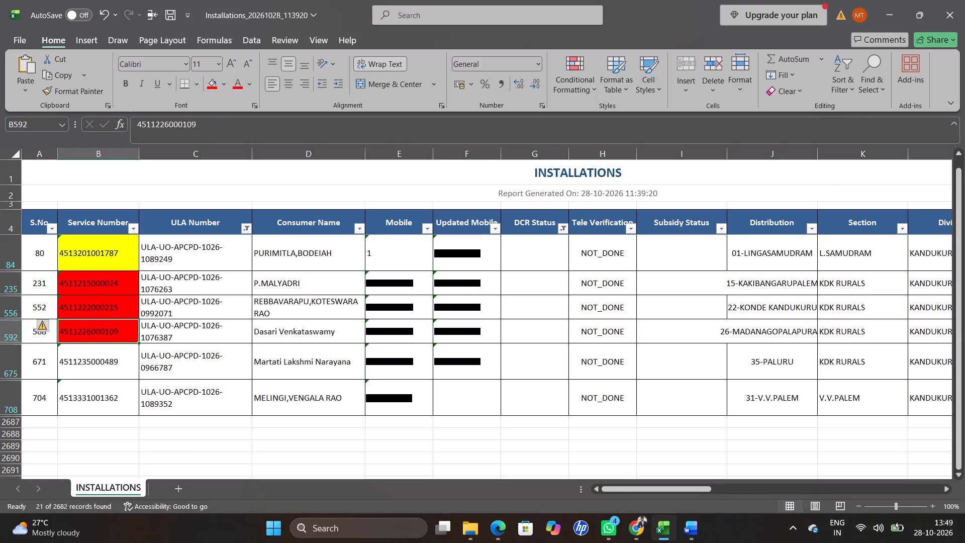
# Copy the service number of S.No 671 from the sheet and open its work order in SUNGRACE with it.
pyautogui.press('Down')
pyautogui.hotkey('ctrl', 'c')
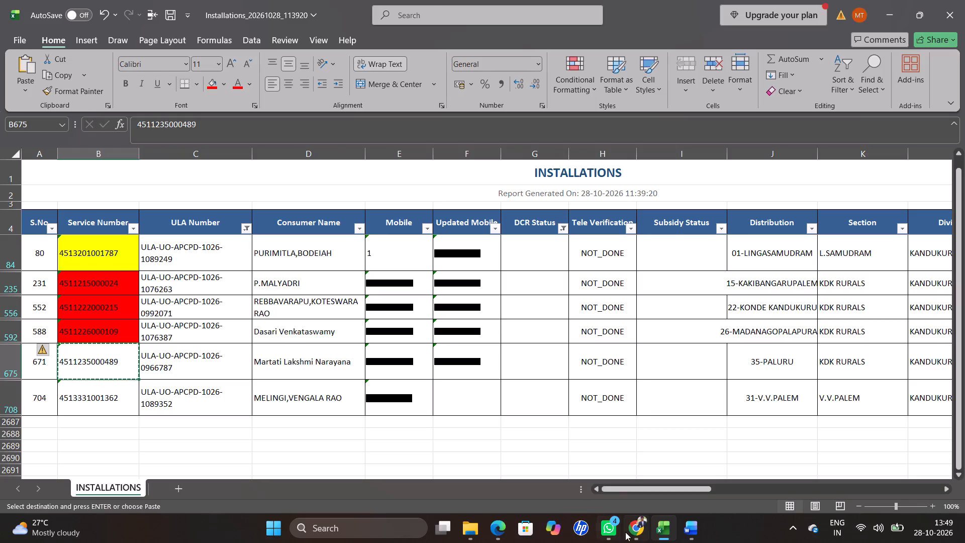
pyautogui.moveTo(624, 478); pyautogui.dragTo(611, 475)
pyautogui.click(216, 6)
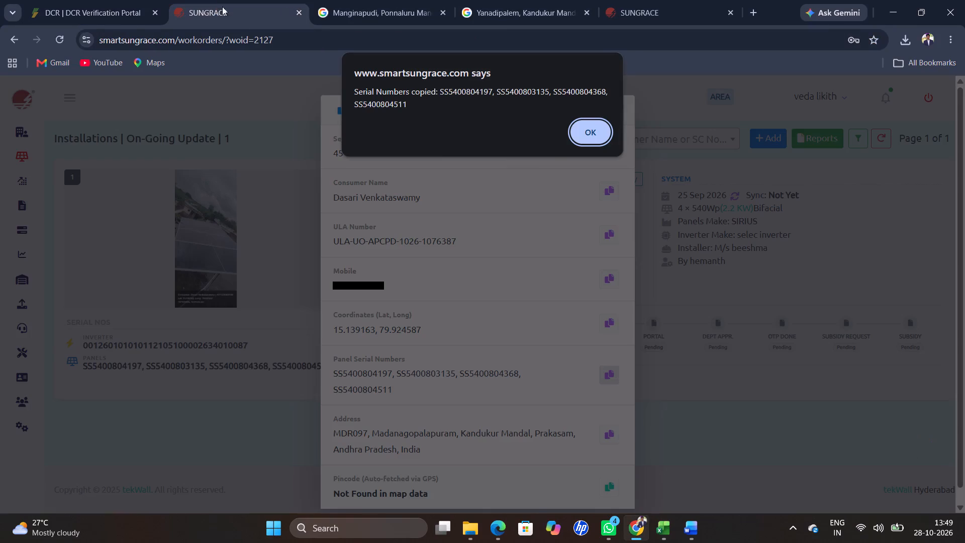
pyautogui.click(589, 128)
pyautogui.click(618, 99)
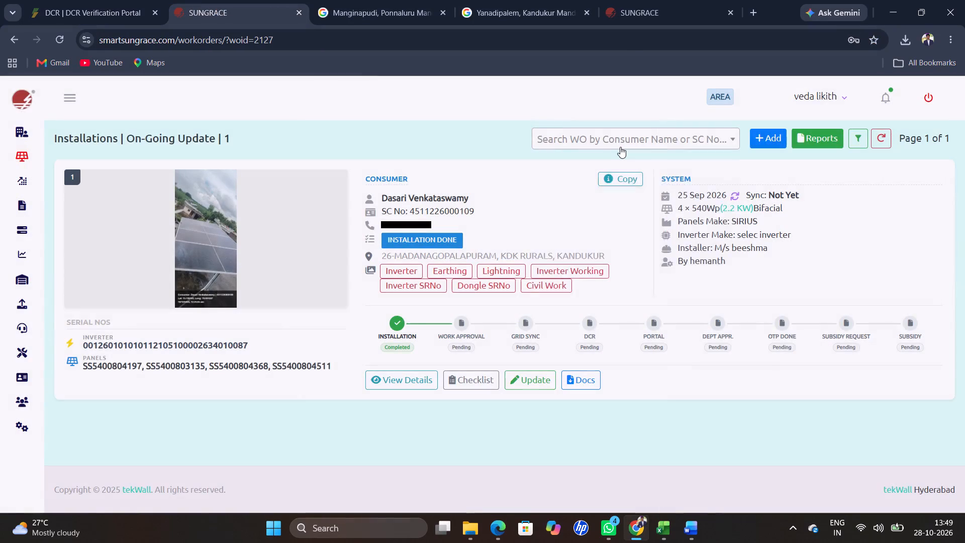
pyautogui.click(620, 147)
pyautogui.hotkey('ctrl', 'v')
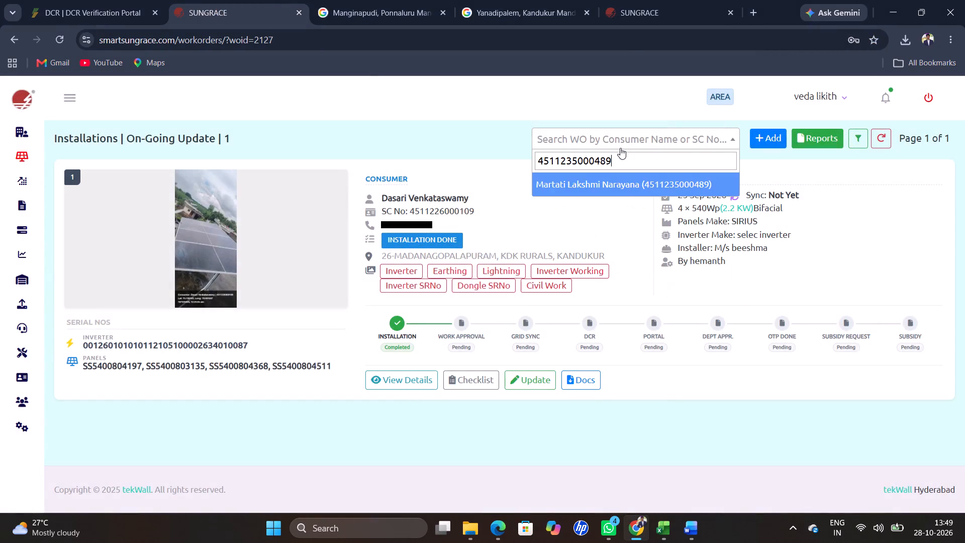
pyautogui.press('Return')
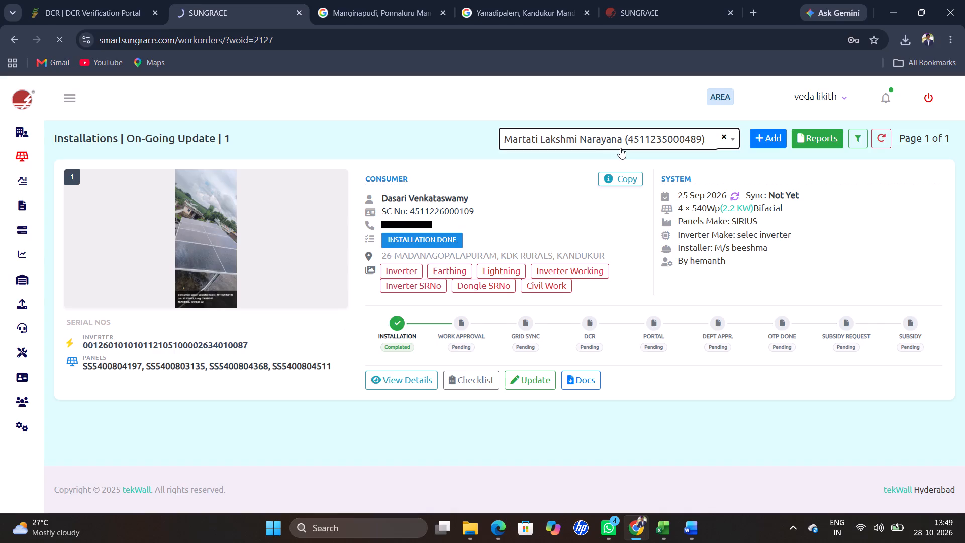
# Replace the consumer application number in the DCR form with the ULA number copied from S.No 671's work order.
pyautogui.click(618, 175)
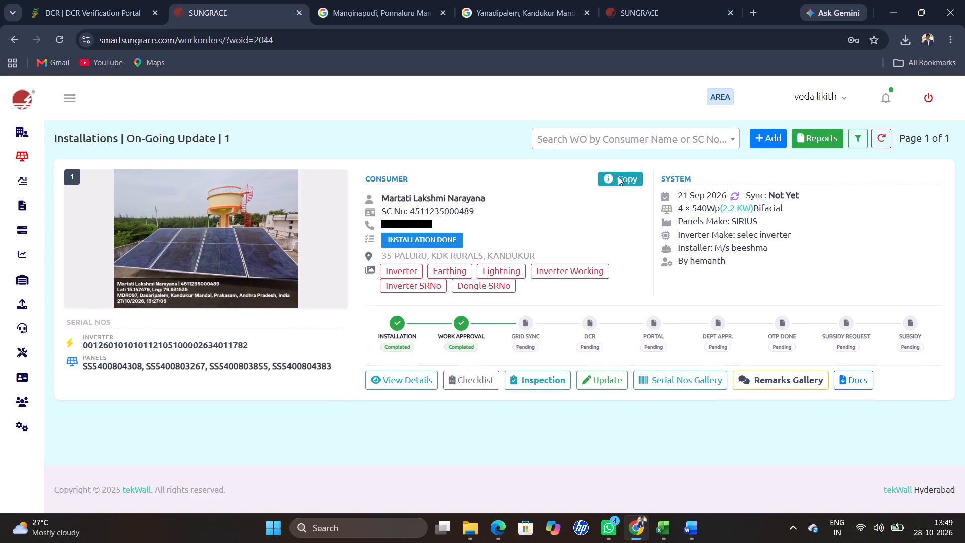
pyautogui.click(612, 235)
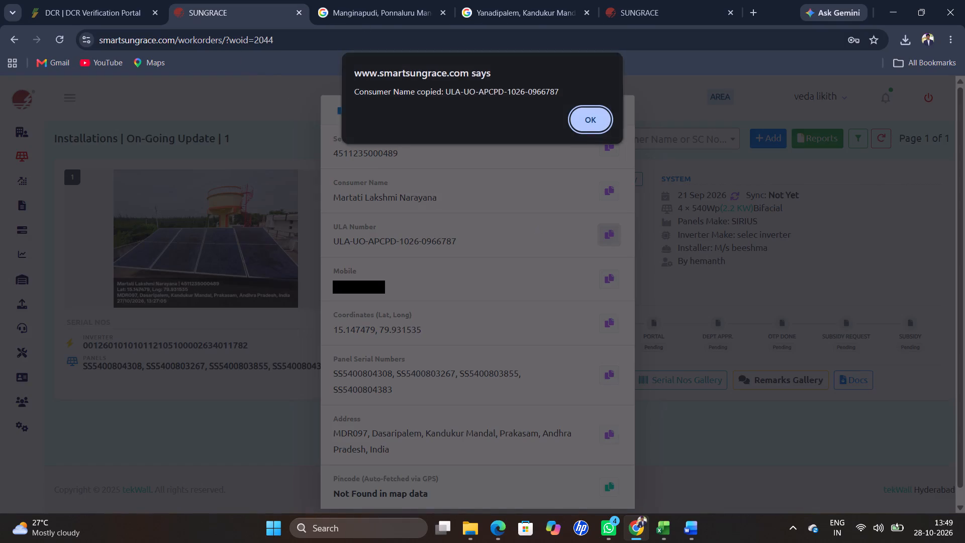
pyautogui.moveTo(118, 6); pyautogui.dragTo(124, 9)
pyautogui.click(851, 226)
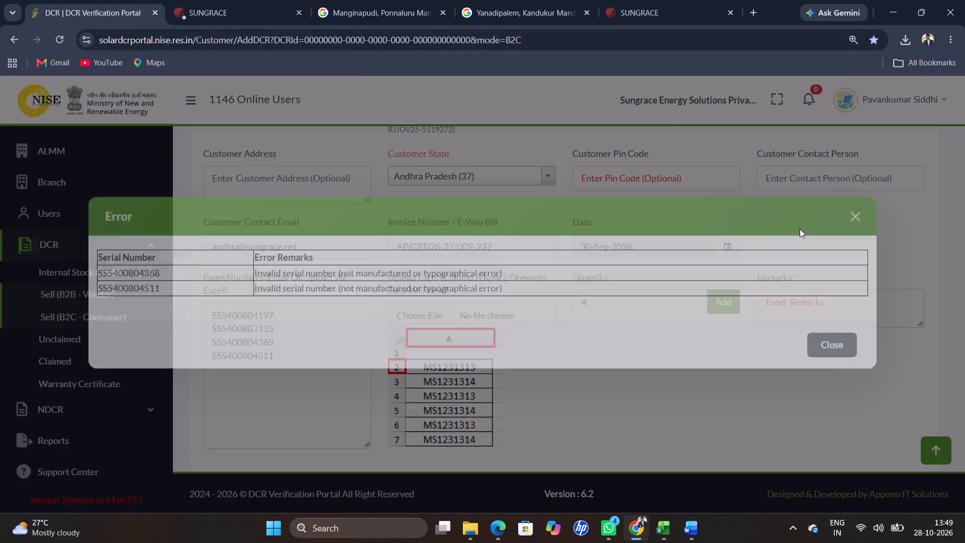
pyautogui.scroll(4, 537, 264)
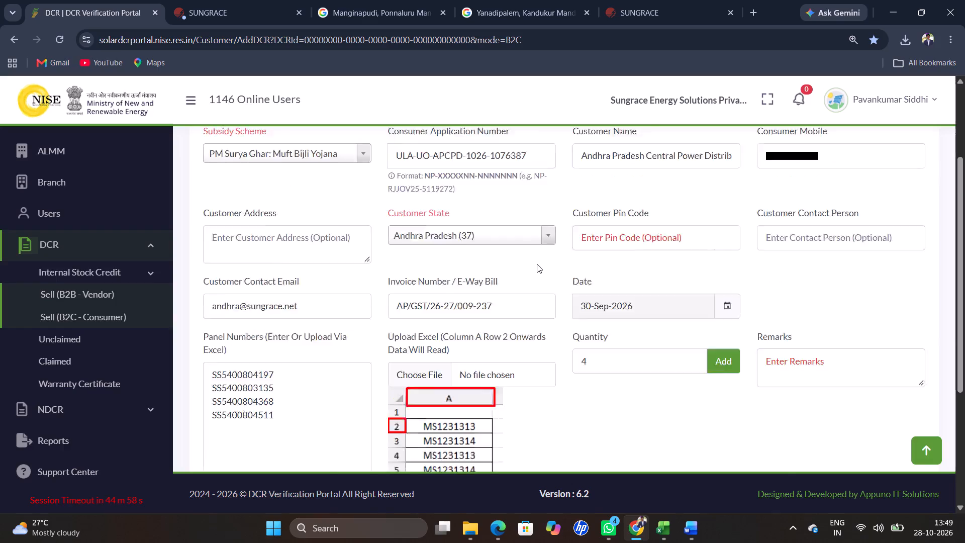
pyautogui.click(525, 286)
pyautogui.press('BackSpace')
pyautogui.press('BackSpace')
pyautogui.press('BackSpace')
pyautogui.press('BackSpace')
pyautogui.press('BackSpace')
pyautogui.press('BackSpace')
pyautogui.press('BackSpace')
pyautogui.press('BackSpace')
pyautogui.press('BackSpace')
pyautogui.press('BackSpace')
pyautogui.press('BackSpace')
pyautogui.press('BackSpace')
pyautogui.press('BackSpace')
pyautogui.press('BackSpace')
pyautogui.press('BackSpace')
pyautogui.press('BackSpace')
pyautogui.press('BackSpace')
pyautogui.press('BackSpace')
pyautogui.press('BackSpace')
pyautogui.press('BackSpace')
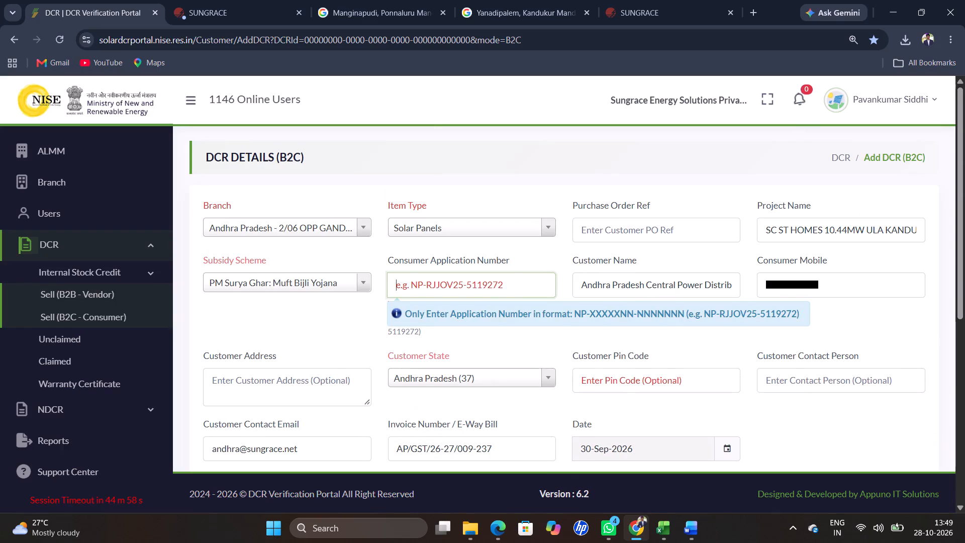
pyautogui.hotkey('ctrl', 'v')
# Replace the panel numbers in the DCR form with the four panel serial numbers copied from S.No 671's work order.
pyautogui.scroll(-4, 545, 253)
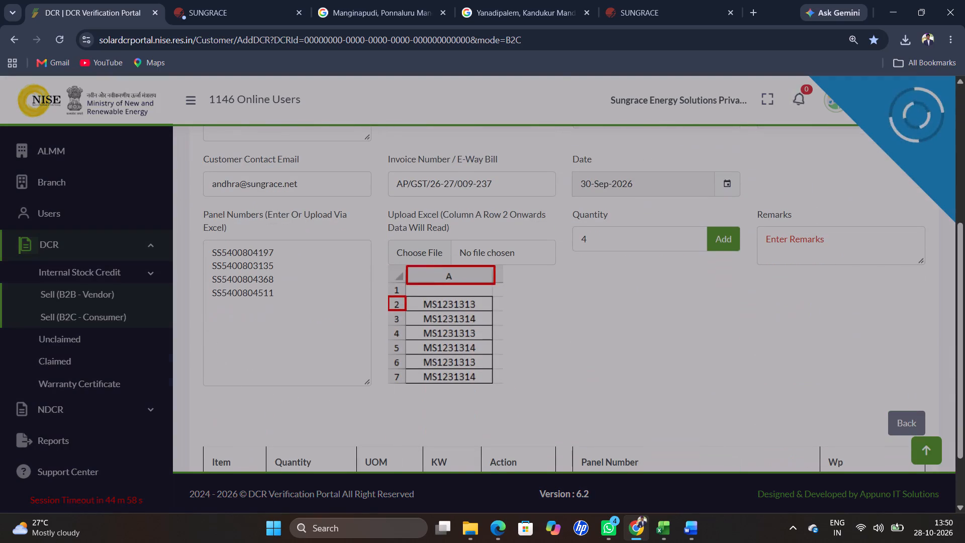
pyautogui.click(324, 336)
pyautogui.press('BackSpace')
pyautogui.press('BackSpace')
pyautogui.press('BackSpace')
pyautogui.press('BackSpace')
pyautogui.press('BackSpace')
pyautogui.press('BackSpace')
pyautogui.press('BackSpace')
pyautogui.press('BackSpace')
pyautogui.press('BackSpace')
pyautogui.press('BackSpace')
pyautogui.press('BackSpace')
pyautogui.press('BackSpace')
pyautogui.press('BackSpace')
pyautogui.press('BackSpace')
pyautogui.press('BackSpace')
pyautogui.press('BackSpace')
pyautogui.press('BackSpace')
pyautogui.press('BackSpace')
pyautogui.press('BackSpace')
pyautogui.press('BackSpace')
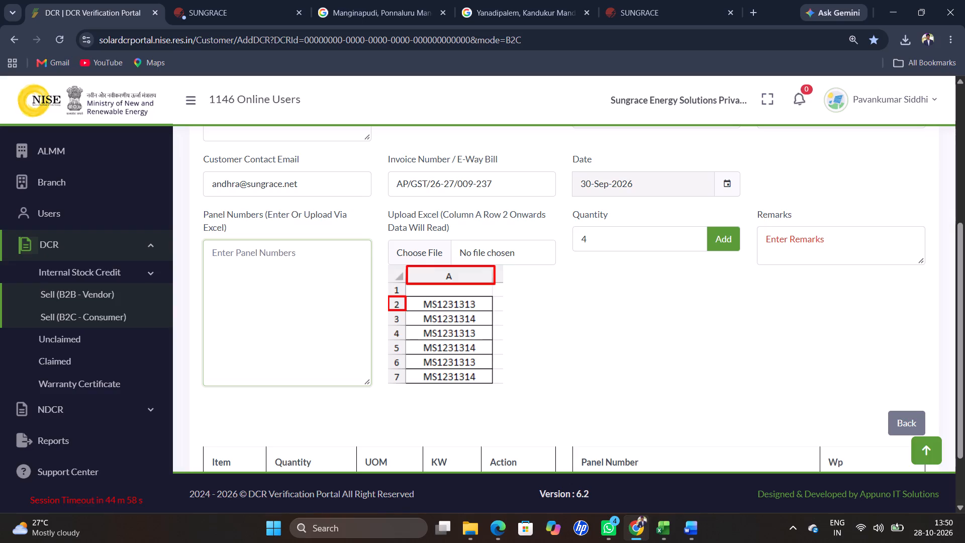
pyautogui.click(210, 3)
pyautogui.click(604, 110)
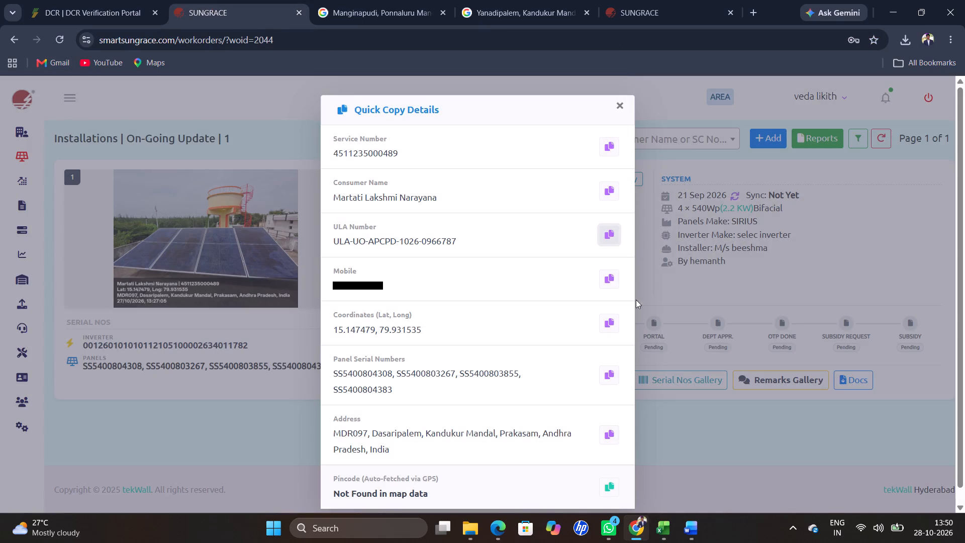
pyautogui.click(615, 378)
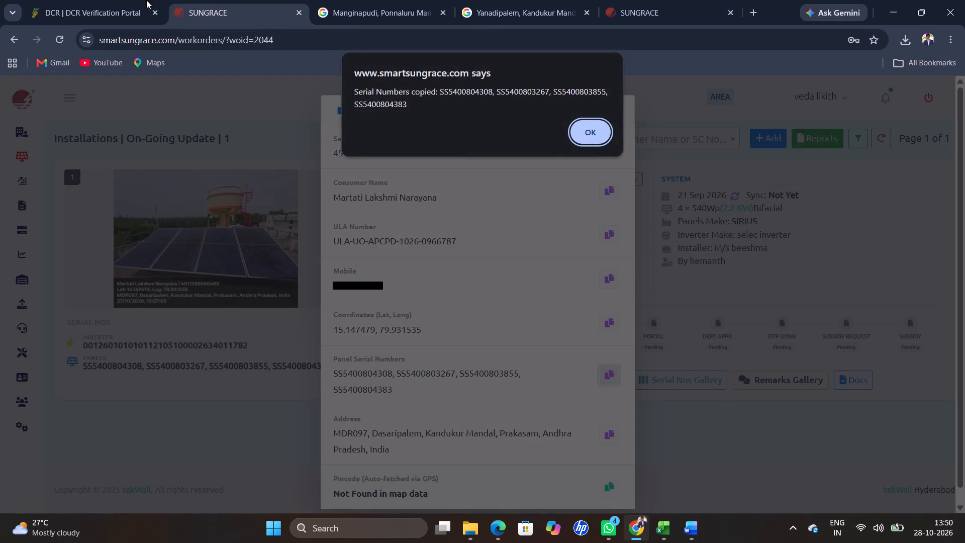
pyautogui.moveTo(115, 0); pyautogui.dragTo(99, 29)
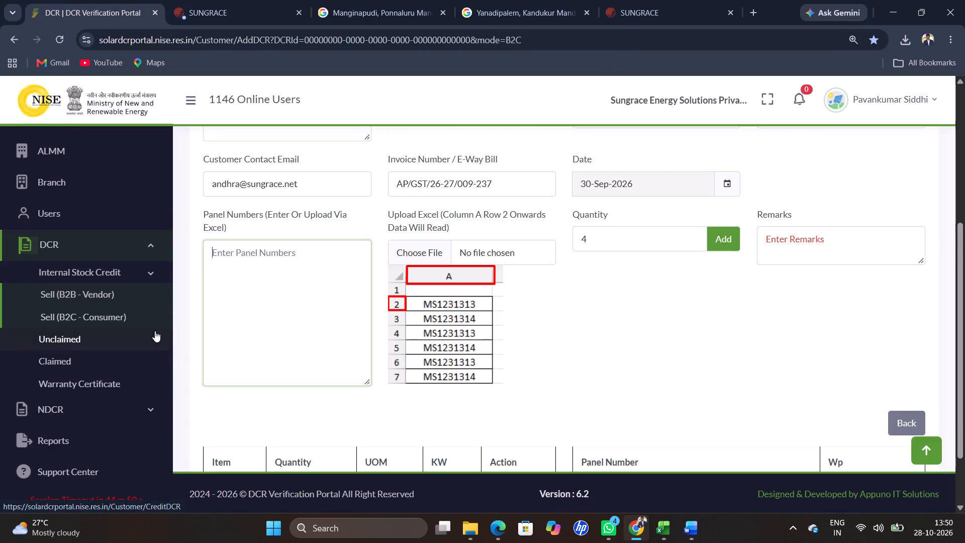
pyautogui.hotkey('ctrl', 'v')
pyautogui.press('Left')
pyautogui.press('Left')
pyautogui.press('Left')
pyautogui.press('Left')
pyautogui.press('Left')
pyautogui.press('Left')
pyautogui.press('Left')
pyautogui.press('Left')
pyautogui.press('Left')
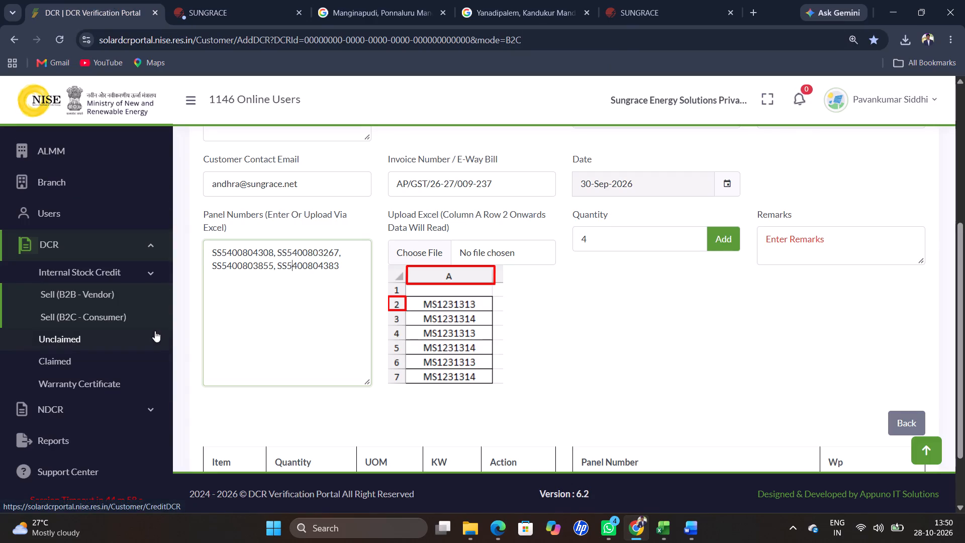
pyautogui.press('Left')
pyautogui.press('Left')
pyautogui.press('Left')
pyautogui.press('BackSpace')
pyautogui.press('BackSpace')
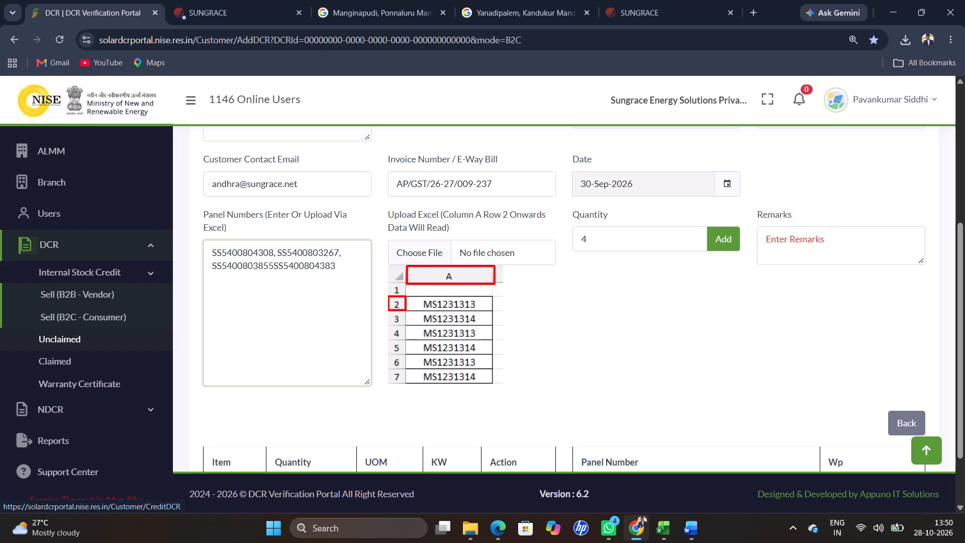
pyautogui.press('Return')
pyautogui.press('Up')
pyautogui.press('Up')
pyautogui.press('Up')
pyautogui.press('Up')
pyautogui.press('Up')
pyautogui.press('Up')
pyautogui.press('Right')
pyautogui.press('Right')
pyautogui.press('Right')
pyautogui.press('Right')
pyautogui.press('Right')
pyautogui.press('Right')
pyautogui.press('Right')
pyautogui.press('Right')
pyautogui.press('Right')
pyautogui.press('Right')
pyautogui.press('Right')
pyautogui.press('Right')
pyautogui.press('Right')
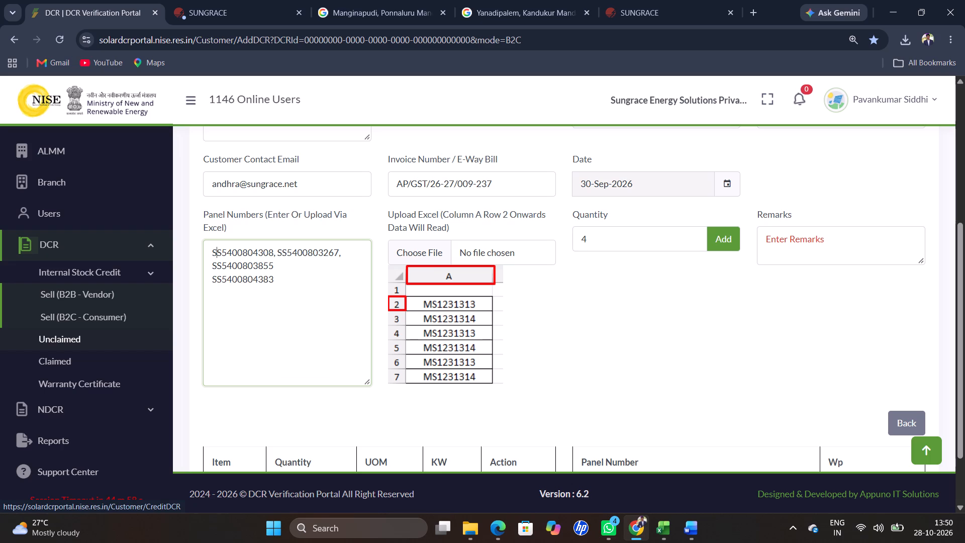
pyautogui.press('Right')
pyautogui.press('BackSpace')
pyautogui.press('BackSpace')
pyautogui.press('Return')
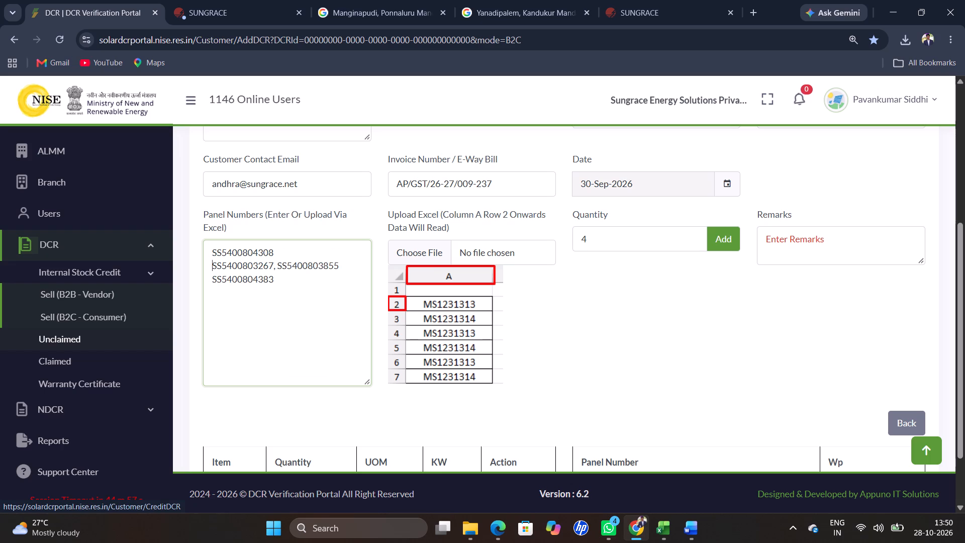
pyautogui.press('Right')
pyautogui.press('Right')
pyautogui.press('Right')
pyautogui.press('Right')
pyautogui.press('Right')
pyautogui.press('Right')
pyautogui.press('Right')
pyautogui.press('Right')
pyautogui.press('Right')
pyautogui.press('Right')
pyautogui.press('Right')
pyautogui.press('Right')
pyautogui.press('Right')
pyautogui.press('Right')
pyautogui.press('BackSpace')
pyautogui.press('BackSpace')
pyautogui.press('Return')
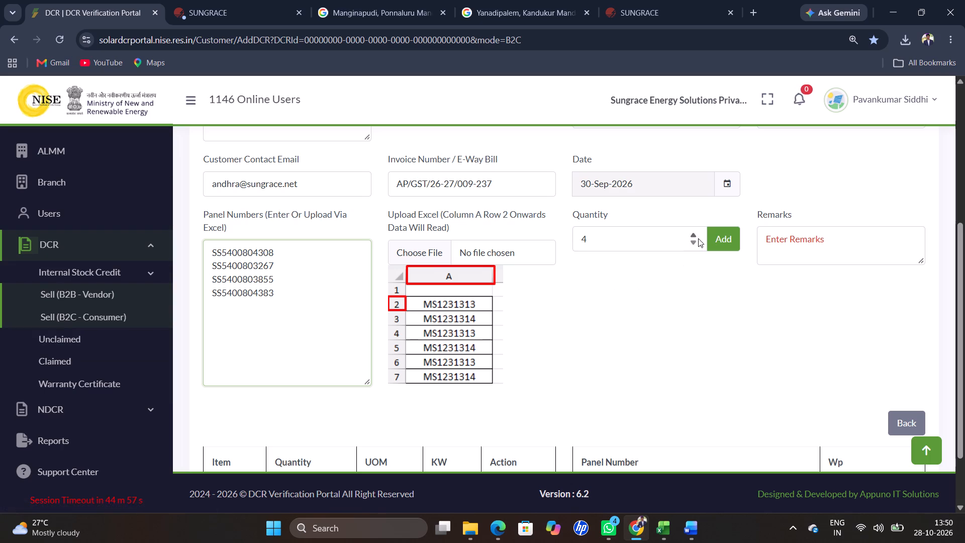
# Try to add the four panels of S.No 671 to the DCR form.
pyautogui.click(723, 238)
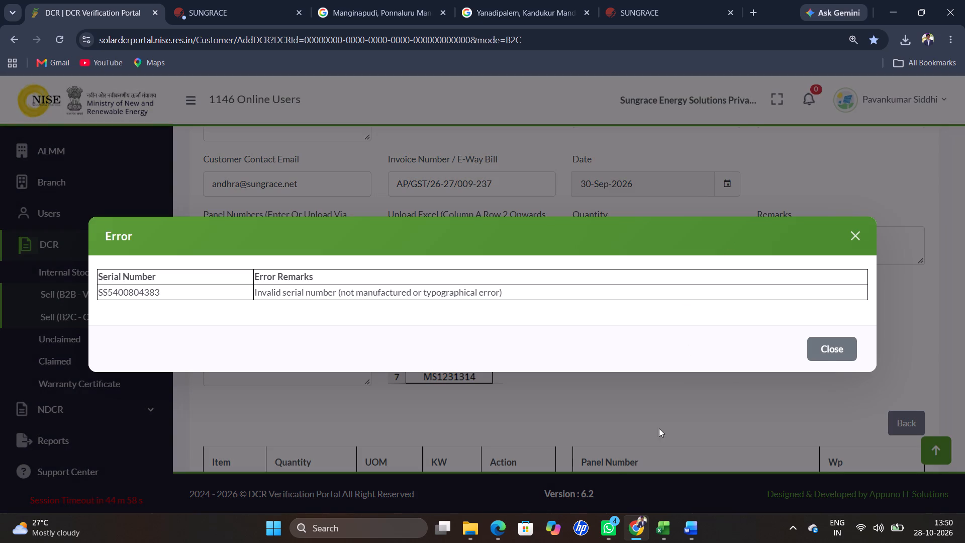
# Switch to the Excel installations sheet and fill the service number cell of S.No 671 with red.
pyautogui.moveTo(658, 489); pyautogui.dragTo(664, 493)
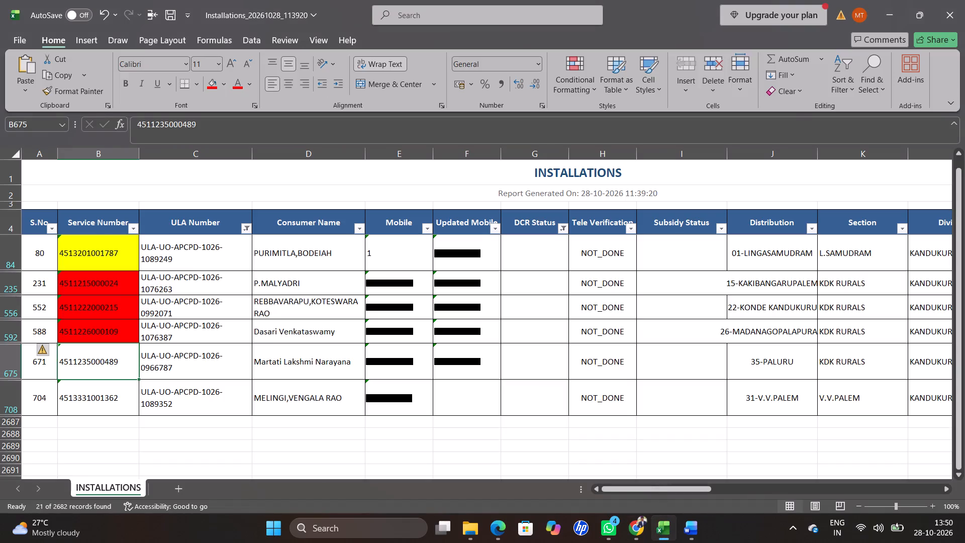
pyautogui.click(214, 83)
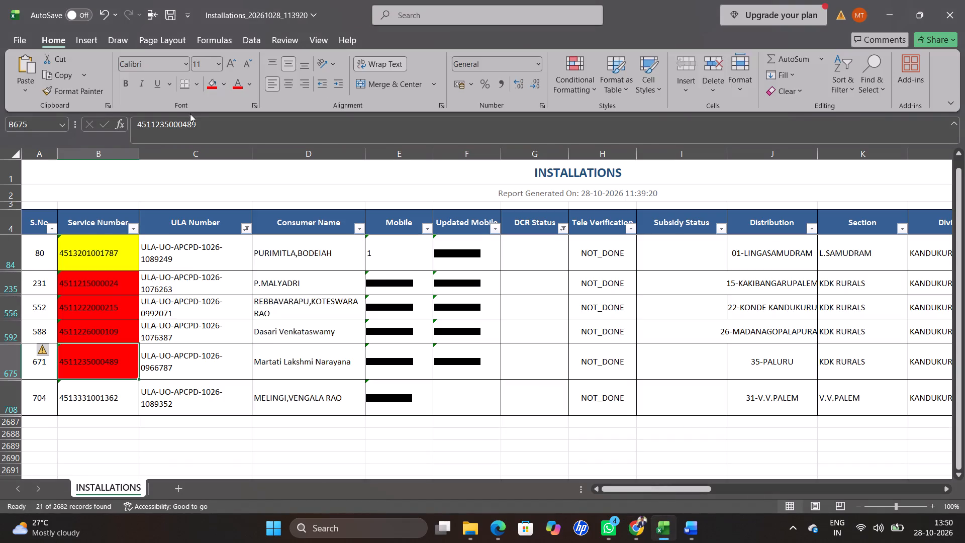
# Copy the service number of S.No 704 from the sheet and open its work order in SUNGRACE with it.
pyautogui.press('Down')
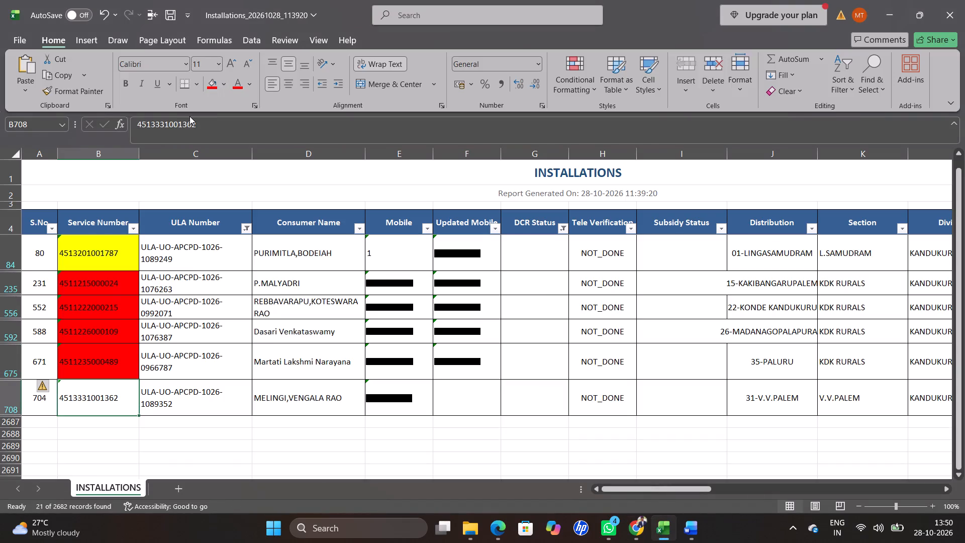
pyautogui.hotkey('ctrl', 'c')
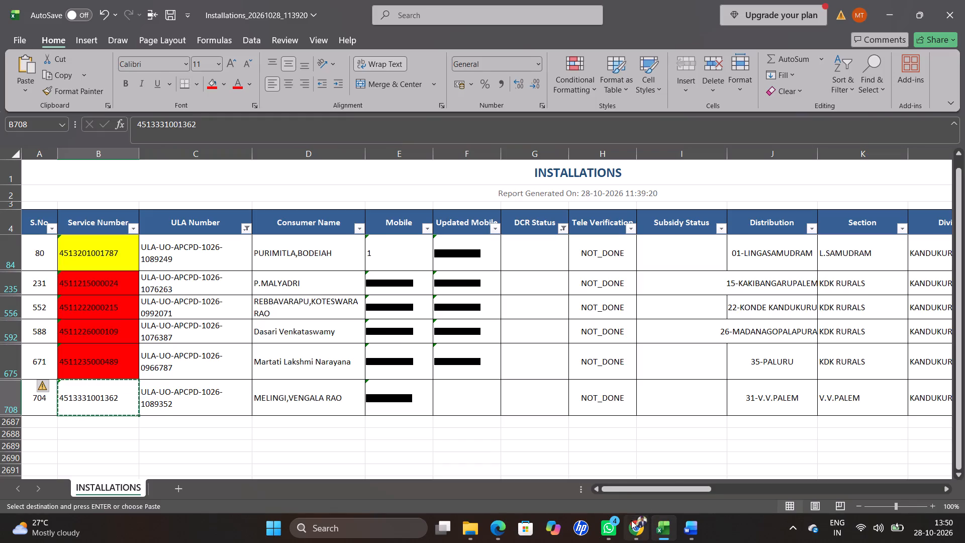
pyautogui.click(636, 484)
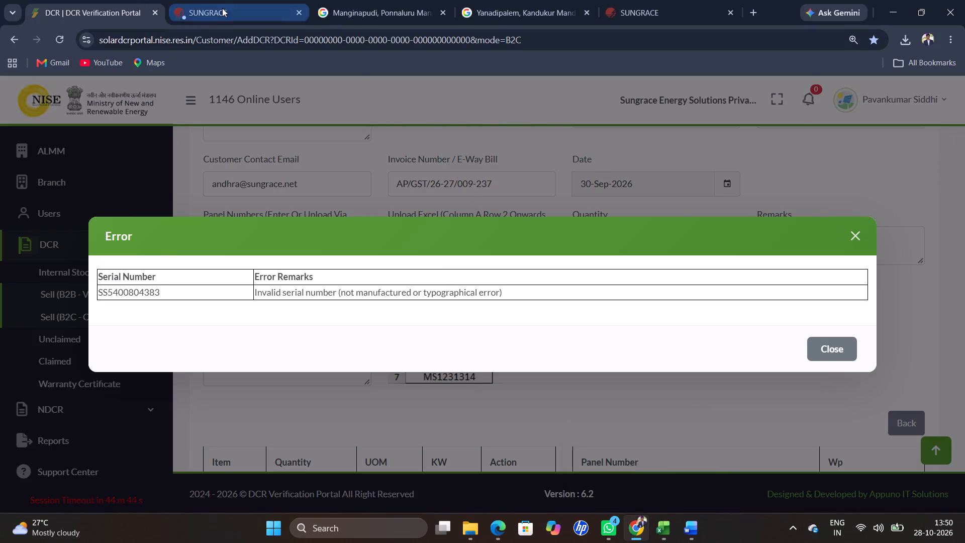
pyautogui.click(222, 8)
pyautogui.click(577, 131)
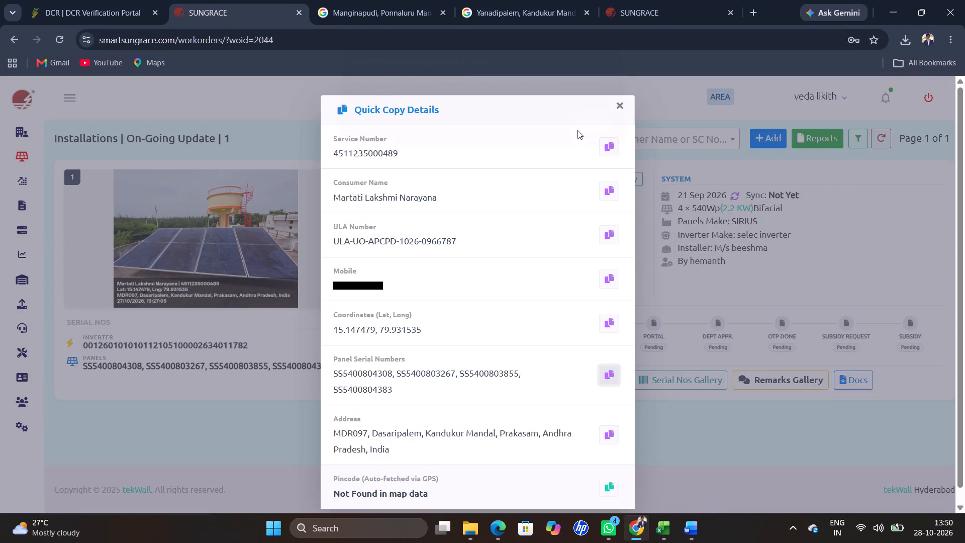
pyautogui.click(620, 104)
pyautogui.click(617, 133)
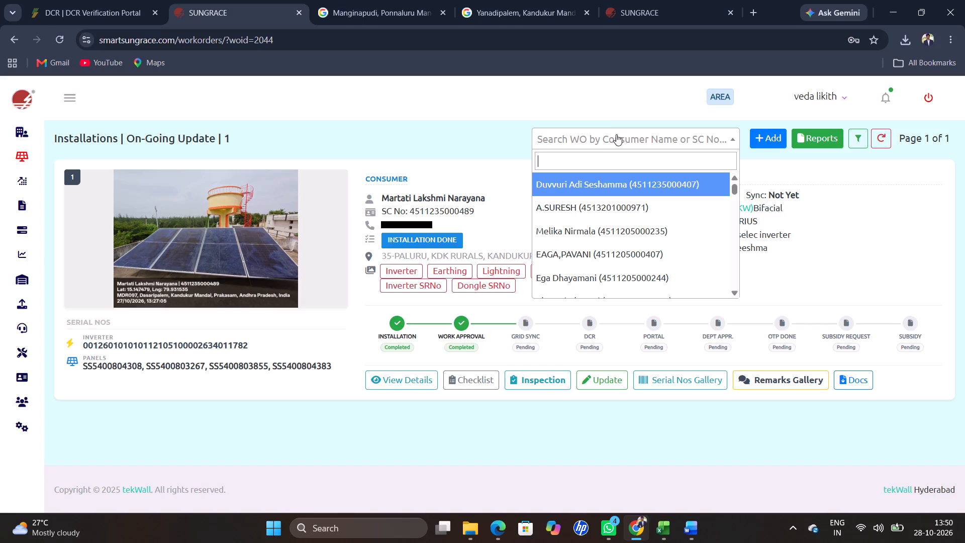
pyautogui.hotkey('ctrl', 'v')
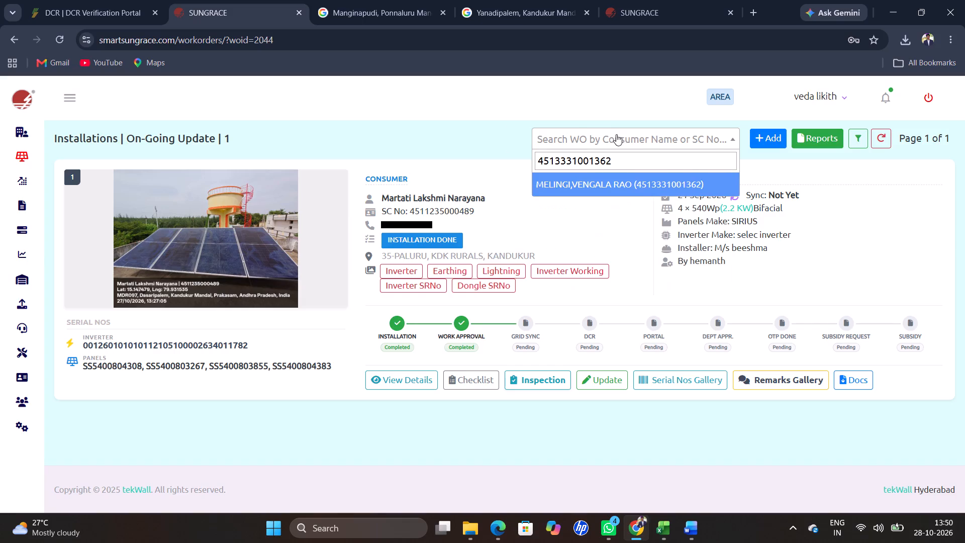
pyautogui.press('Return')
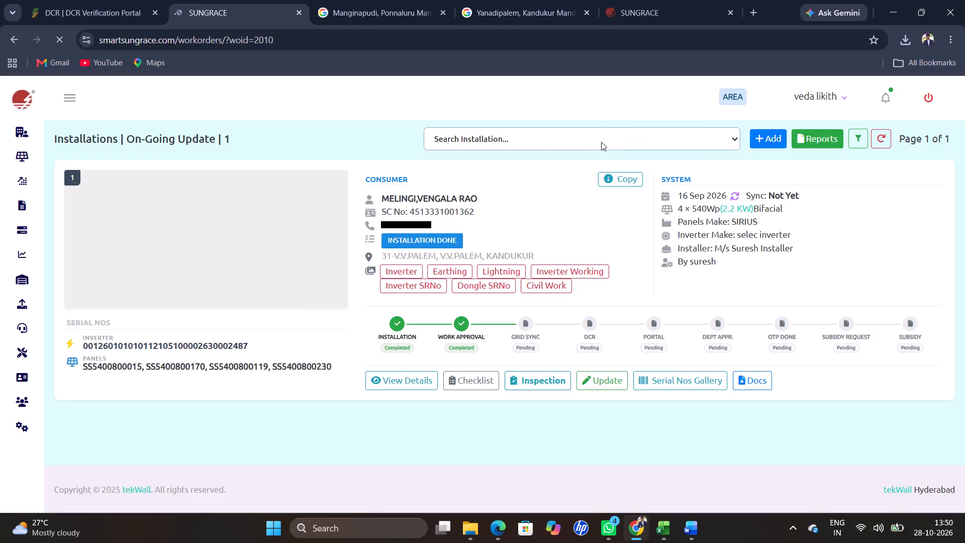
# Replace the consumer application number in the DCR form with the ULA number copied from S.No 704's SUNGRACE work order.
pyautogui.click(612, 175)
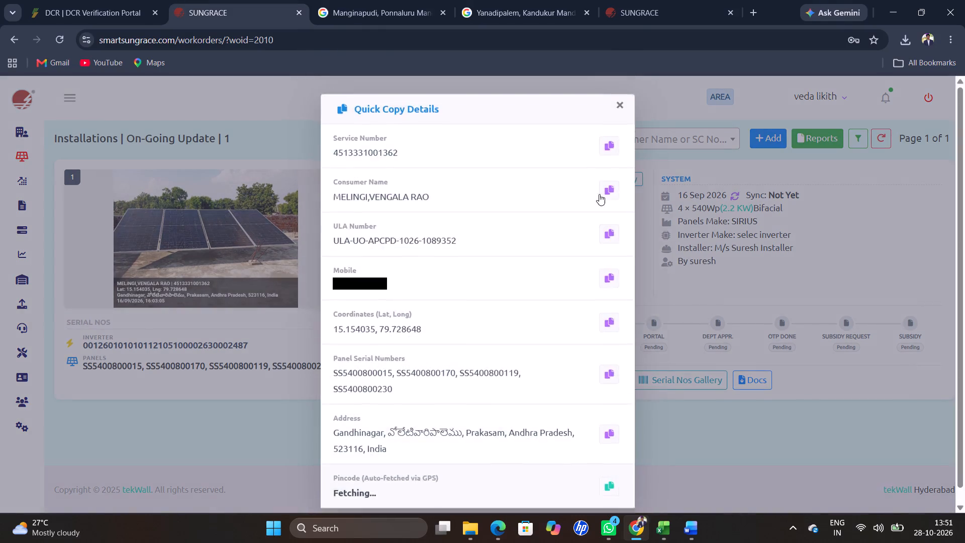
pyautogui.click(601, 235)
pyautogui.click(84, 0)
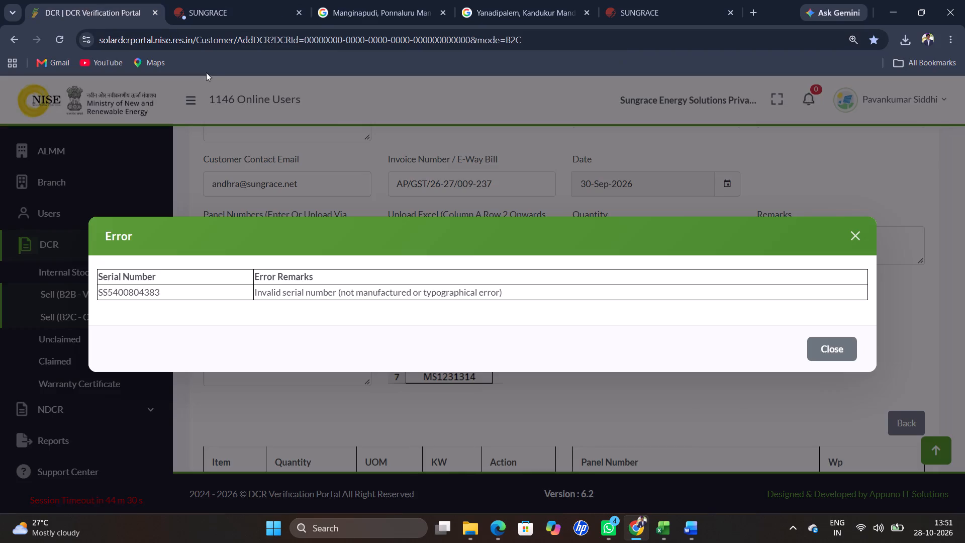
pyautogui.click(857, 234)
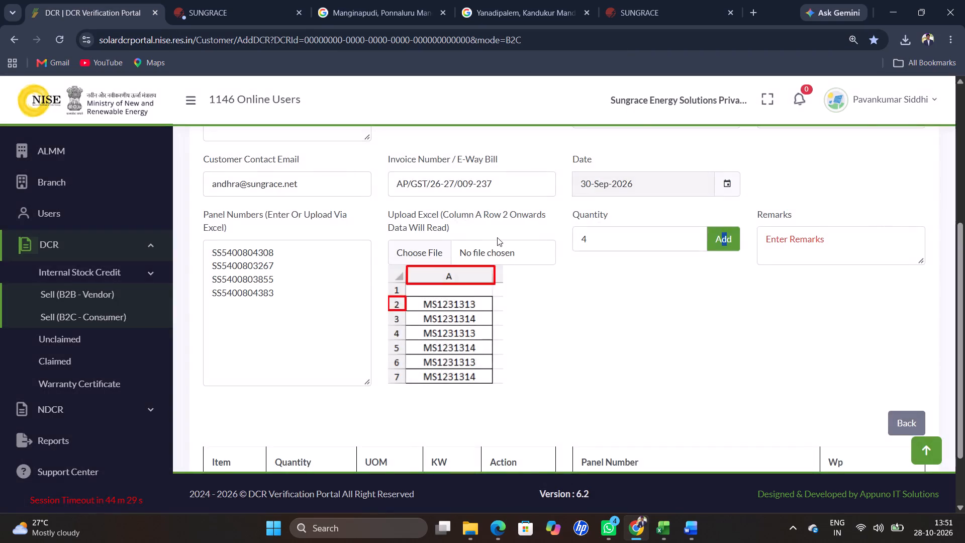
pyautogui.scroll(3, 497, 237)
pyautogui.click(546, 224)
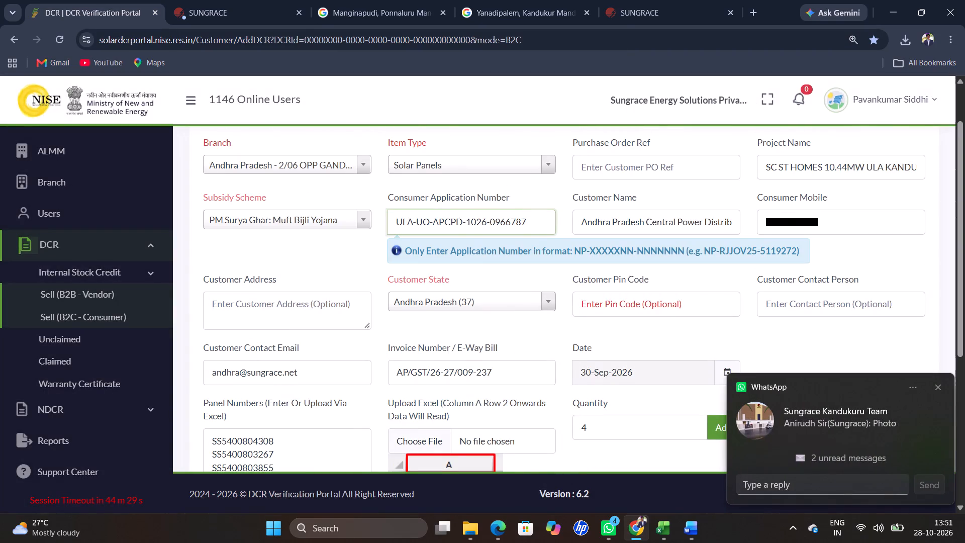
pyautogui.press('BackSpace')
pyautogui.press('BackSpace')
pyautogui.press('BackSpace')
pyautogui.press('BackSpace')
pyautogui.press('BackSpace')
pyautogui.press('BackSpace')
pyautogui.press('BackSpace')
pyautogui.press('BackSpace')
pyautogui.press('BackSpace')
pyautogui.press('BackSpace')
pyautogui.press('BackSpace')
pyautogui.press('BackSpace')
pyautogui.press('BackSpace')
pyautogui.press('BackSpace')
pyautogui.press('BackSpace')
pyautogui.press('BackSpace')
pyautogui.press('BackSpace')
pyautogui.press('BackSpace')
pyautogui.press('BackSpace')
pyautogui.press('BackSpace')
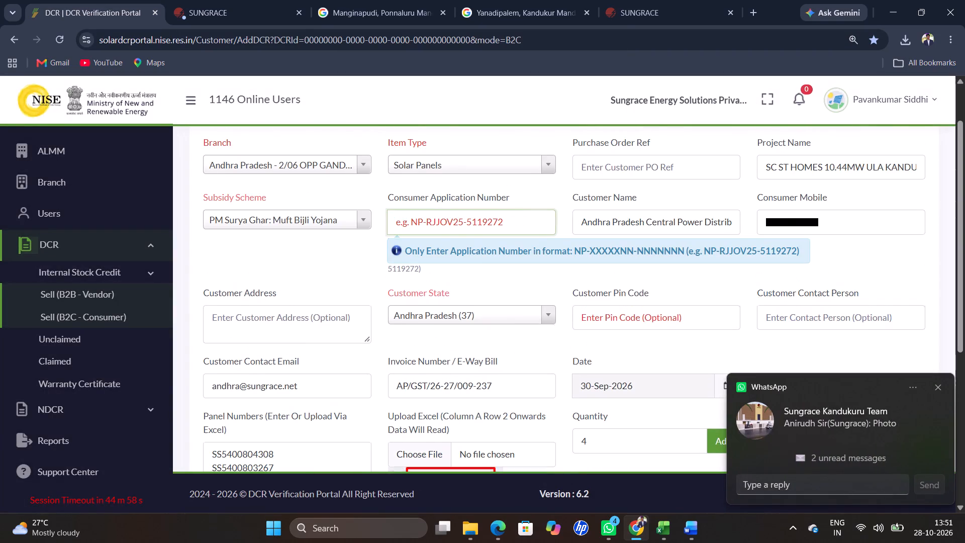
pyautogui.hotkey('ctrl', 'v')
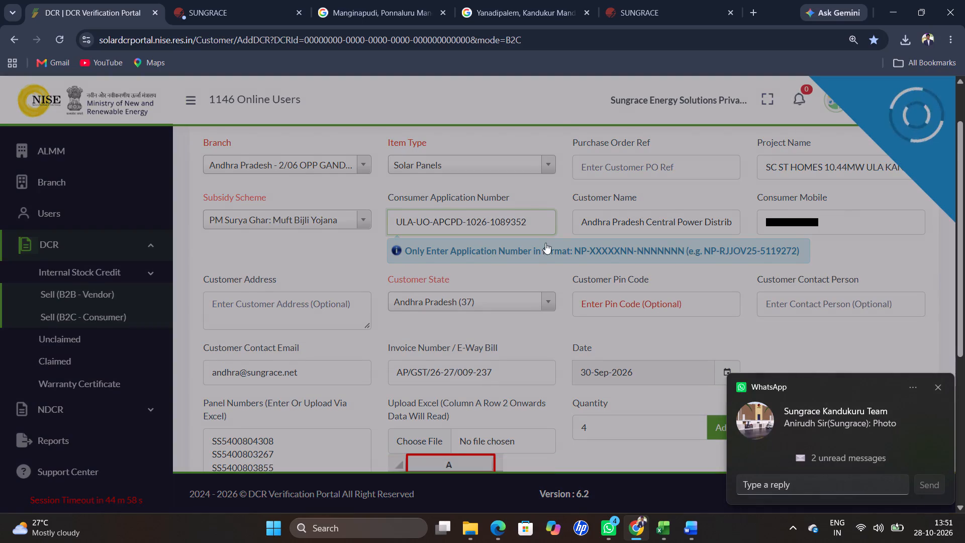
pyautogui.scroll(-1, 545, 247)
pyautogui.click(367, 433)
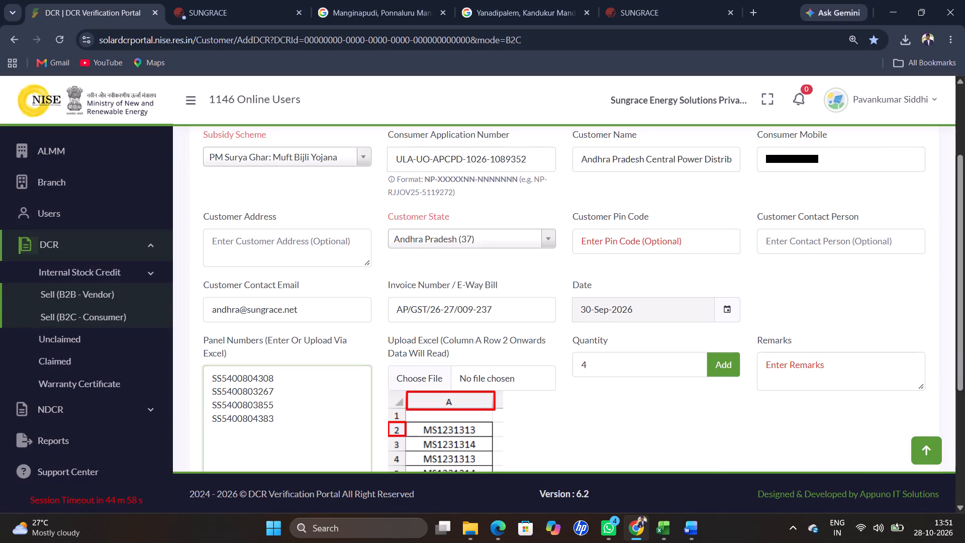
pyautogui.press('BackSpace')
pyautogui.press('BackSpace')
pyautogui.press('BackSpace')
pyautogui.press('BackSpace')
pyautogui.press('BackSpace')
pyautogui.press('BackSpace')
pyautogui.press('BackSpace')
pyautogui.press('BackSpace')
pyautogui.press('BackSpace')
pyautogui.press('BackSpace')
pyautogui.press('BackSpace')
pyautogui.press('BackSpace')
pyautogui.press('BackSpace')
pyautogui.press('BackSpace')
pyautogui.press('BackSpace')
pyautogui.press('BackSpace')
pyautogui.press('BackSpace')
pyautogui.press('BackSpace')
pyautogui.press('BackSpace')
pyautogui.press('BackSpace')
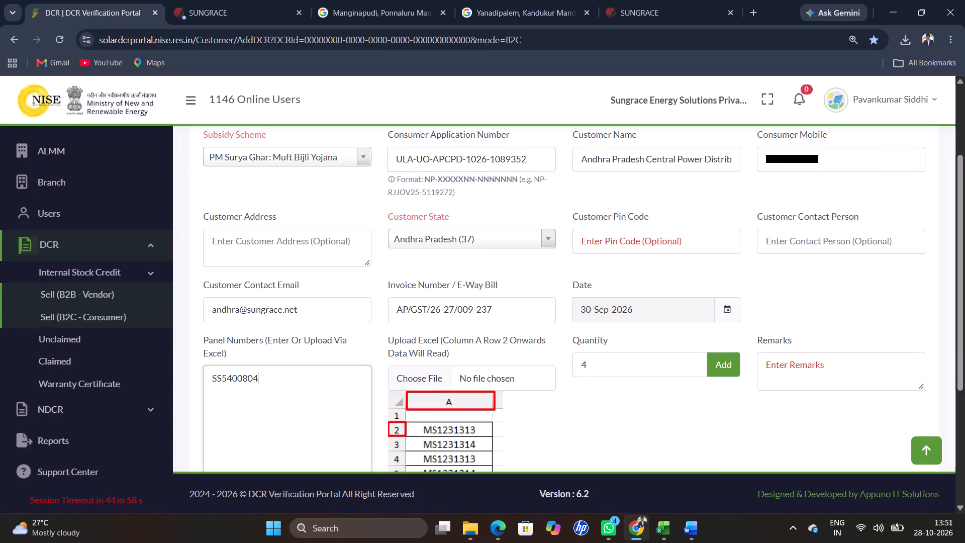
pyautogui.press('BackSpace')
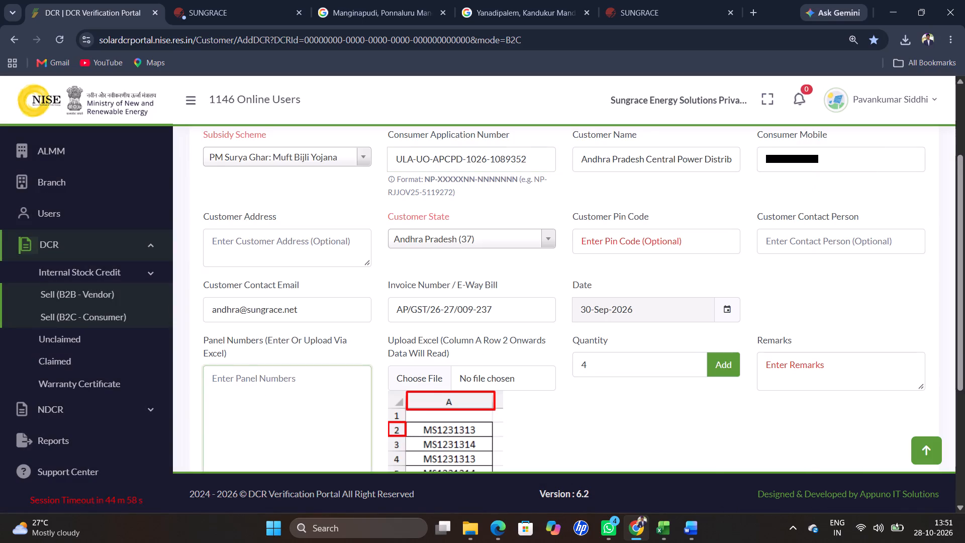
pyautogui.click(210, 0)
pyautogui.click(574, 118)
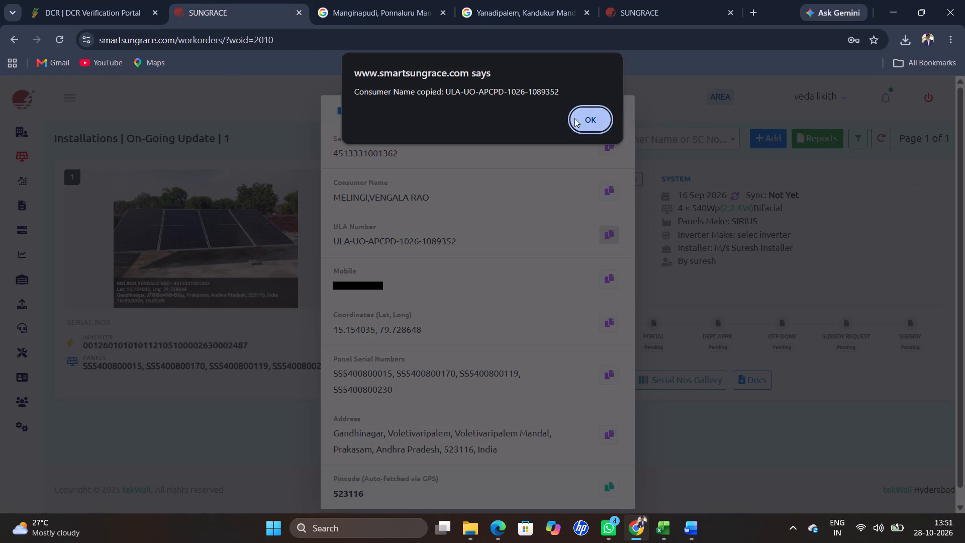
pyautogui.click(613, 372)
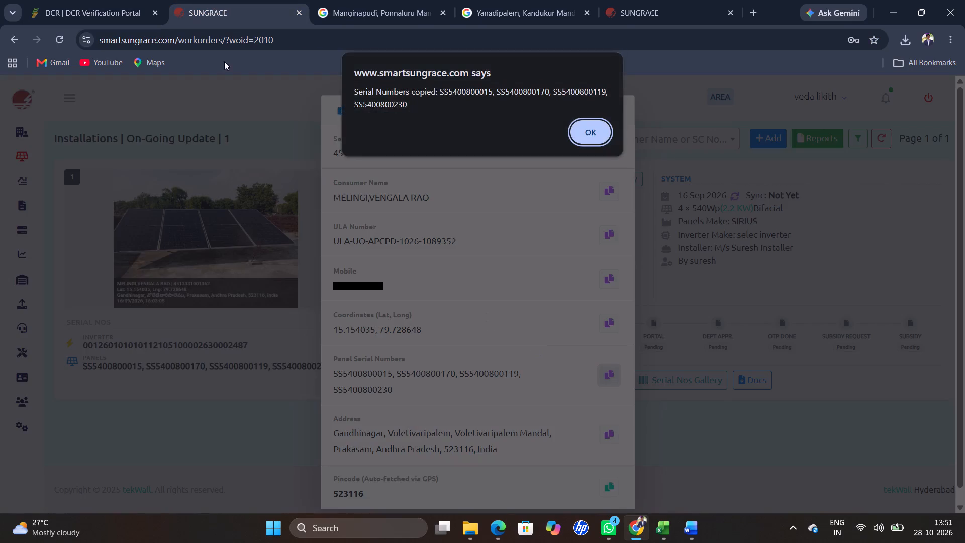
pyautogui.click(65, 0)
pyautogui.click(337, 438)
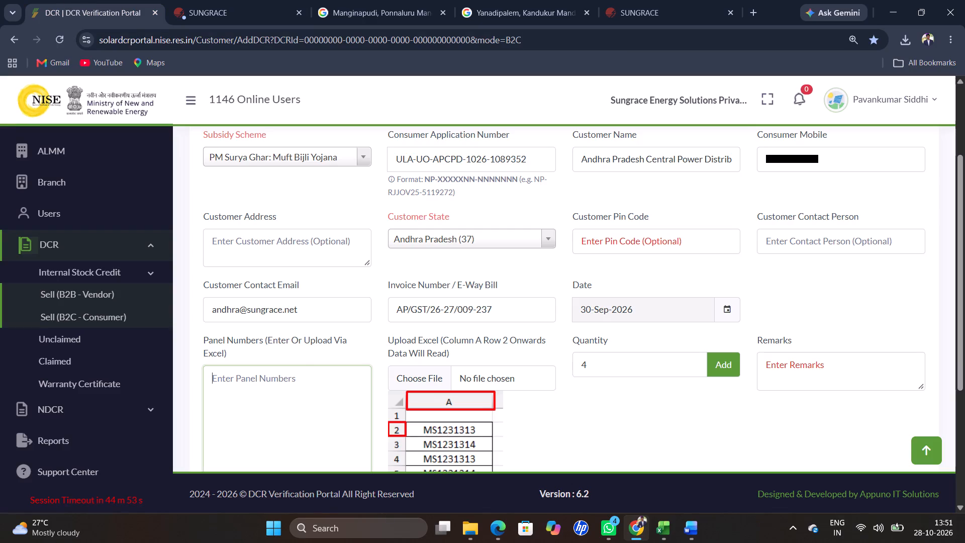
pyautogui.hotkey('ctrl', 'v')
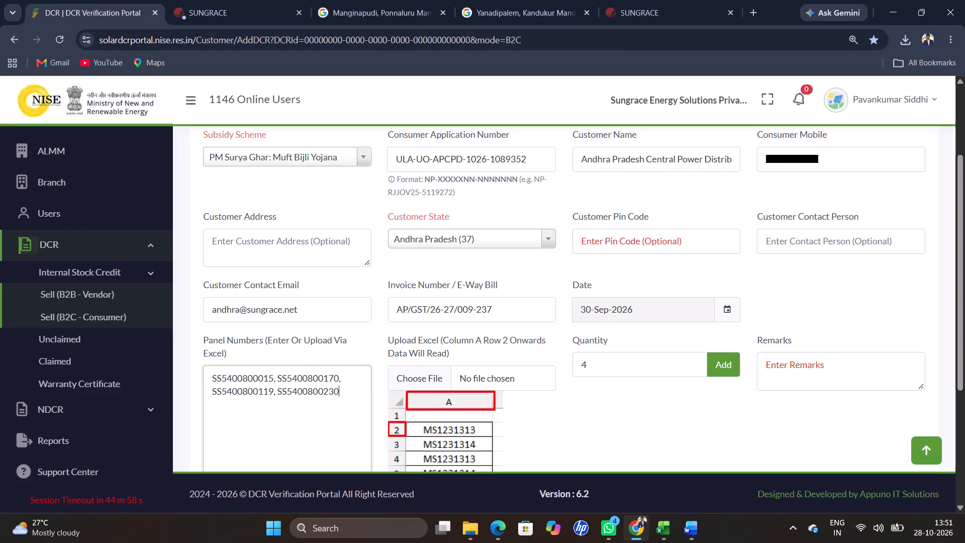
pyautogui.press('Left')
pyautogui.press('Left')
pyautogui.press('Left')
pyautogui.press('Left')
pyautogui.press('Left')
pyautogui.press('Left')
pyautogui.press('Left')
pyautogui.press('Left')
pyautogui.press('Left')
pyautogui.press('Left')
pyautogui.press('Left')
pyautogui.press('Left')
pyautogui.press('BackSpace')
pyautogui.press('BackSpace')
pyautogui.hotkey('shift', 'Return')
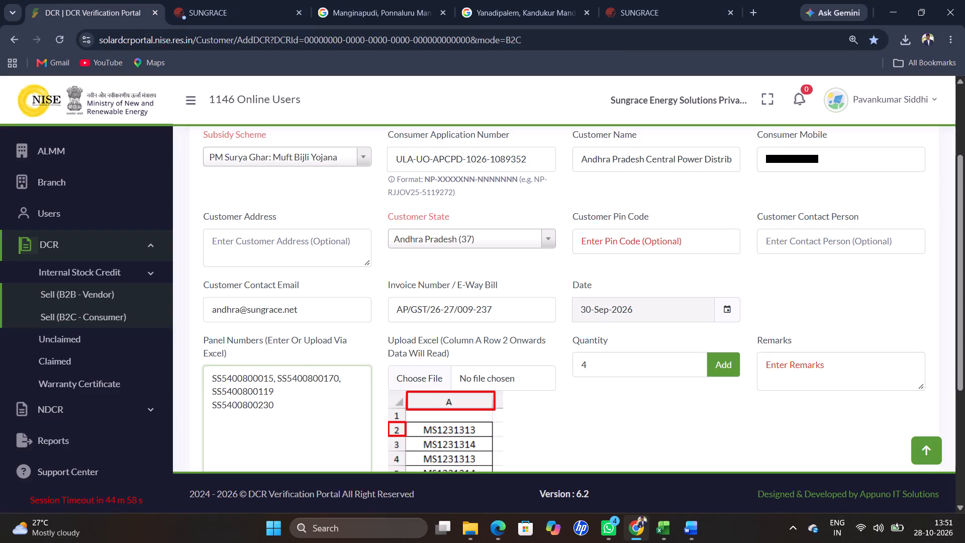
pyautogui.press('Down')
pyautogui.press('Up')
pyautogui.press('Right')
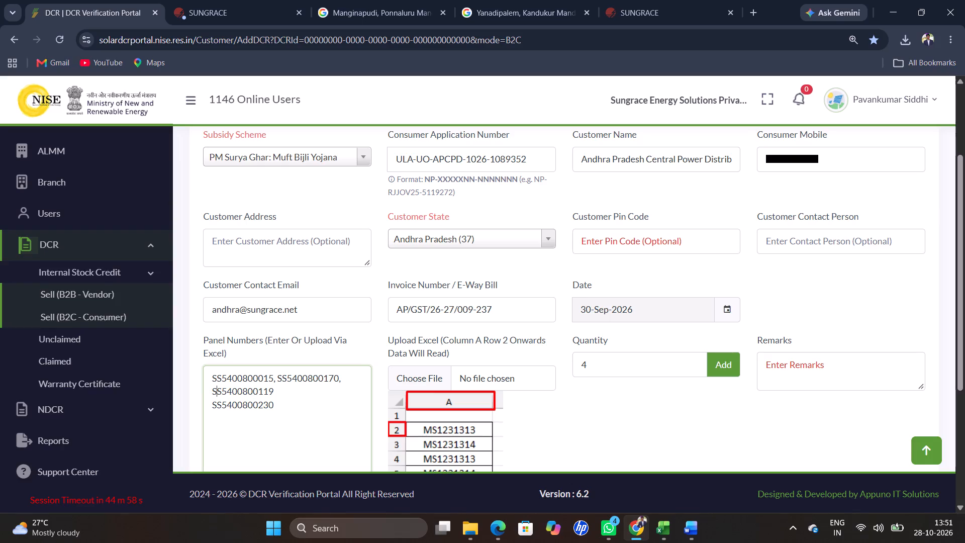
pyautogui.press('Right')
pyautogui.press('Up')
pyautogui.press('Right')
pyautogui.press('Right')
pyautogui.press('Right')
pyautogui.press('Right')
pyautogui.press('Right')
pyautogui.press('Right')
pyautogui.press('Right')
pyautogui.press('Right')
pyautogui.press('Right')
pyautogui.press('Right')
pyautogui.press('Right')
pyautogui.press('Right')
pyautogui.press('BackSpace')
pyautogui.press('BackSpace')
pyautogui.press('Return')
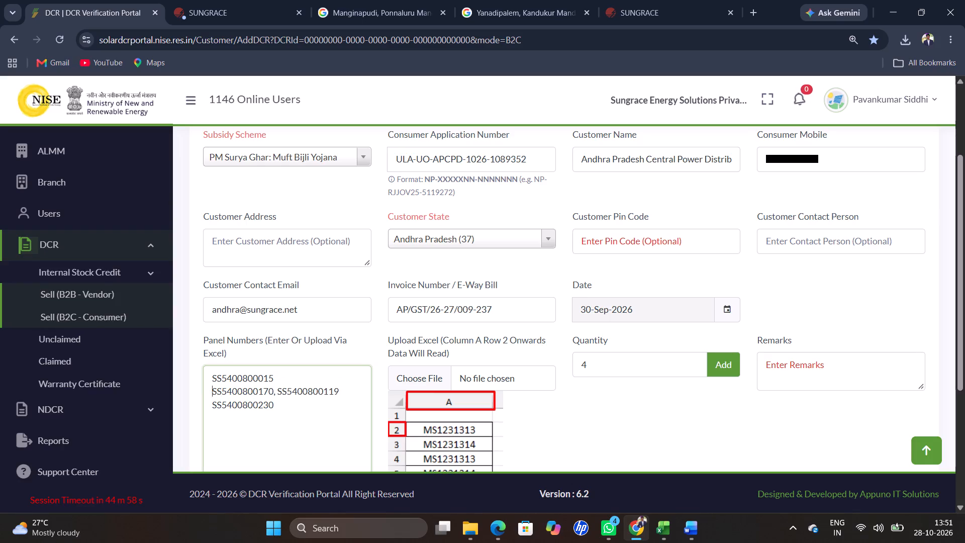
pyautogui.press('Right')
pyautogui.press('Right')
pyautogui.press('Right')
pyautogui.press('Right')
pyautogui.press('Right')
pyautogui.press('Right')
pyautogui.press('Right')
pyautogui.press('Right')
pyautogui.press('Right')
pyautogui.press('Right')
pyautogui.press('Right')
pyautogui.press('Right')
pyautogui.press('Right')
pyautogui.press('Right')
pyautogui.press('BackSpace')
pyautogui.press('BackSpace')
pyautogui.press('Return')
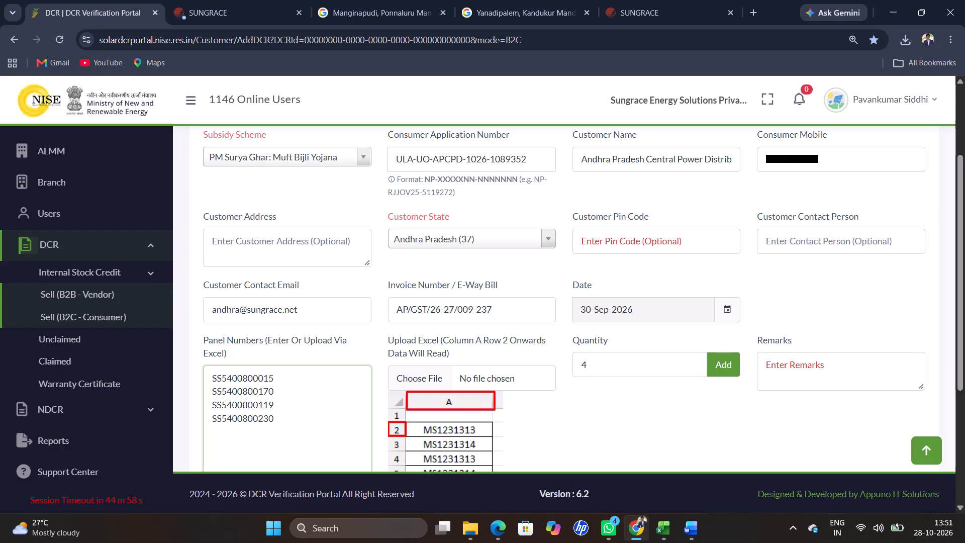
# Add the four panels of S.No 704 to the DCR form with quantity 4.
pyautogui.click(675, 359)
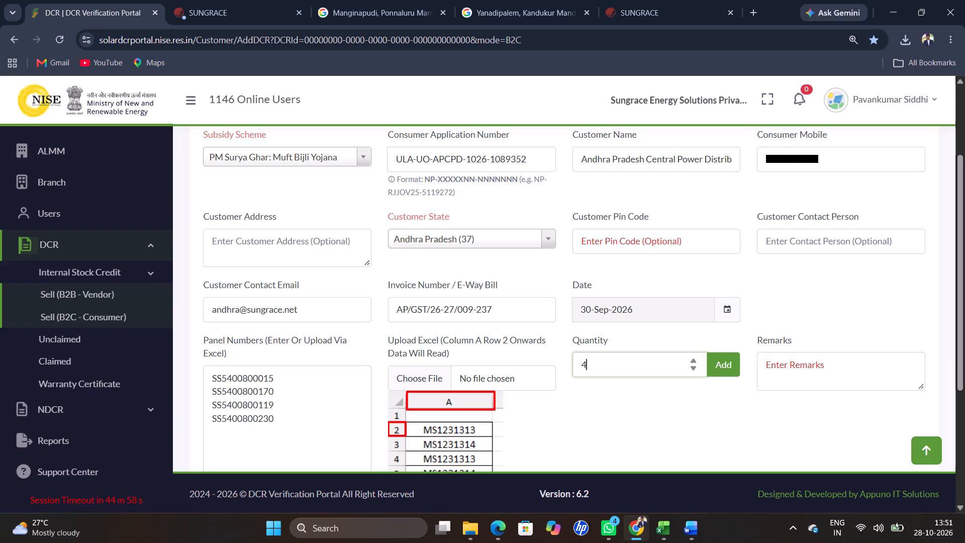
pyautogui.click(724, 358)
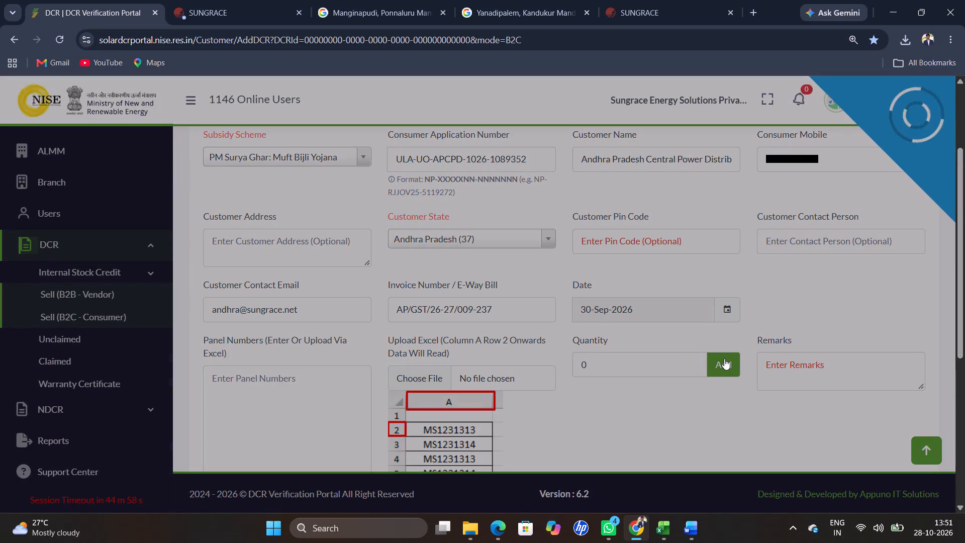
# Copy the installation address from S.No 704's SUNGRACE quick copy details into the Remarks of the DCR form.
pyautogui.click(791, 376)
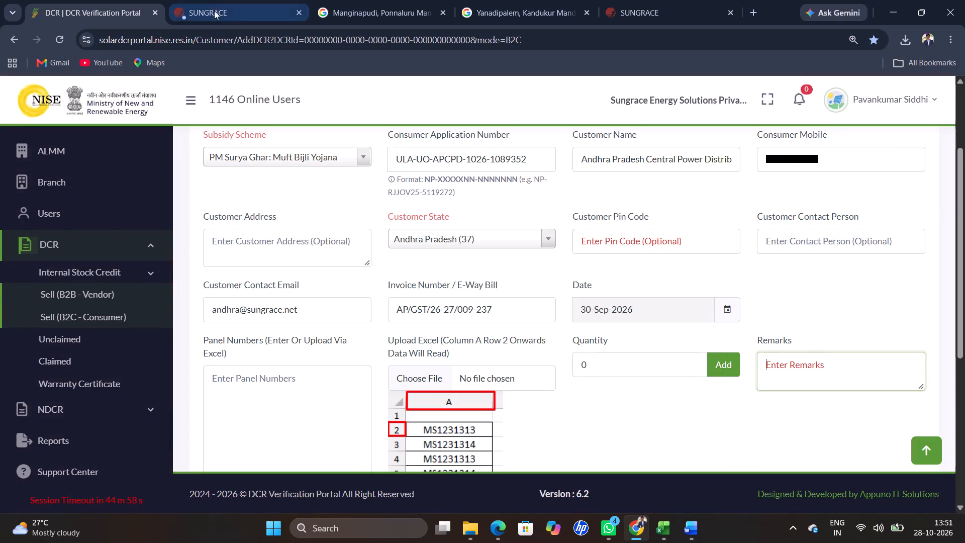
pyautogui.click(216, 9)
pyautogui.click(609, 127)
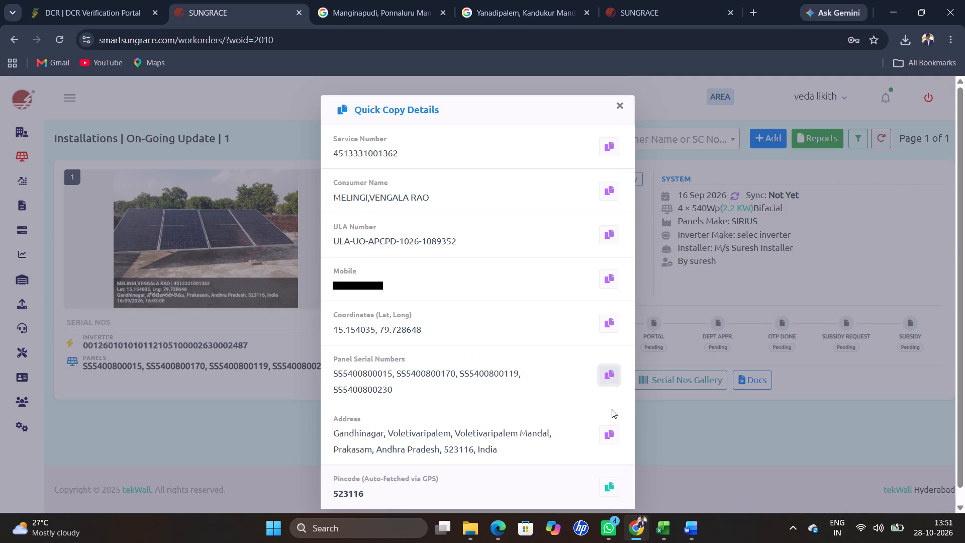
pyautogui.click(605, 436)
pyautogui.click(47, 0)
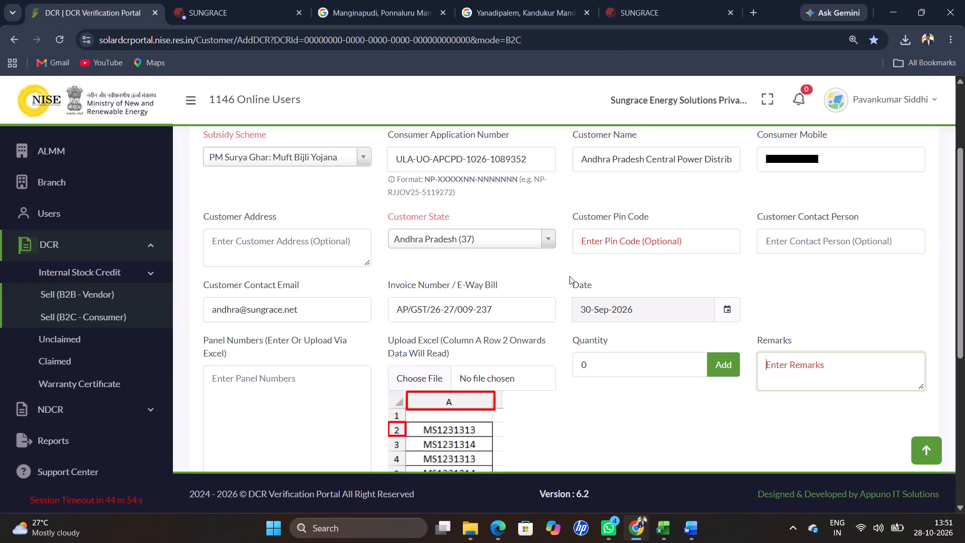
pyautogui.hotkey('ctrl', 'v')
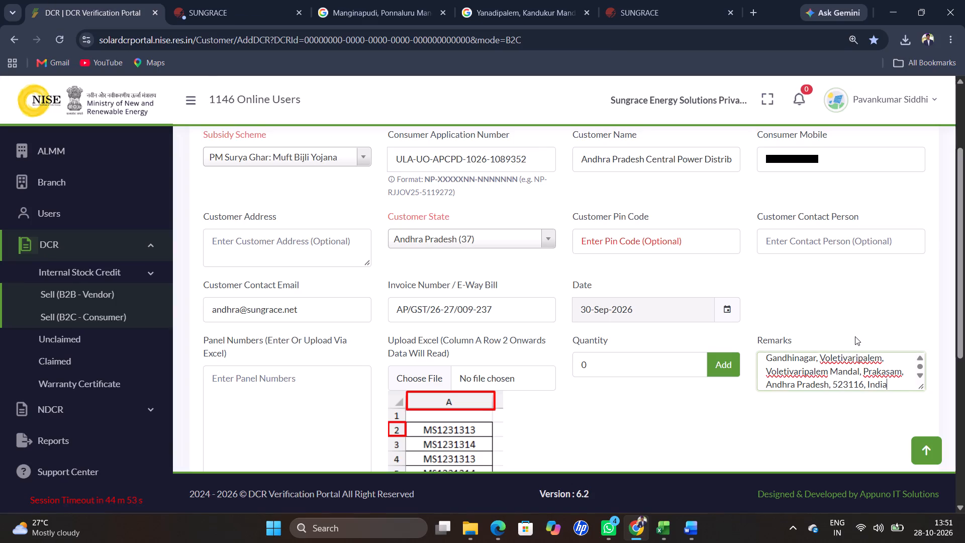
# Copy the GPS-fetched pincode from S.No 704's SUNGRACE details into the Customer Pin Code of the DCR form.
pyautogui.click(637, 248)
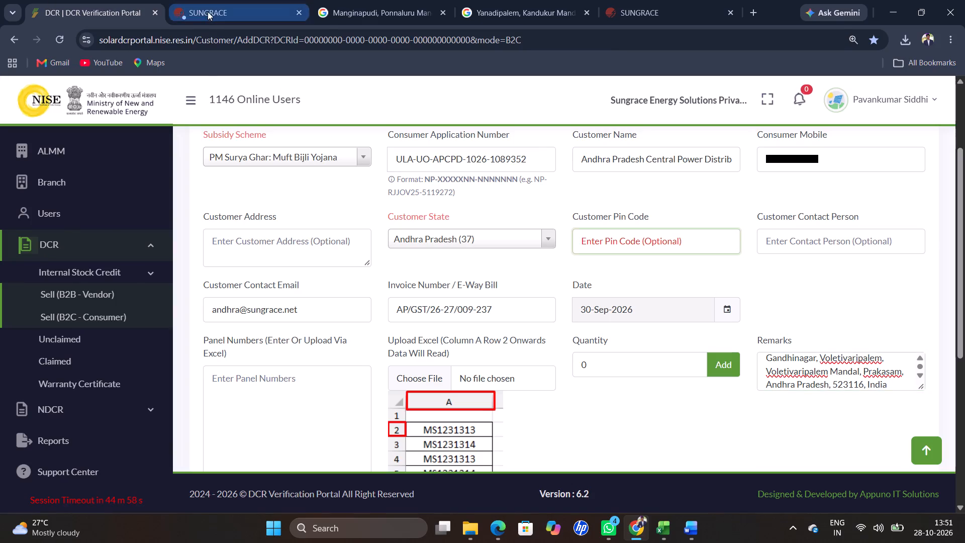
pyautogui.click(208, 12)
pyautogui.click(580, 149)
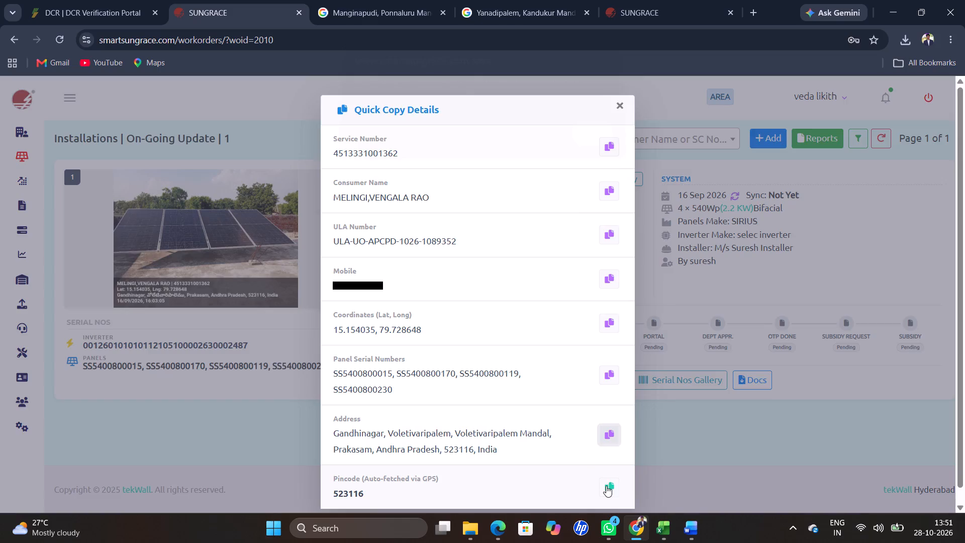
pyautogui.click(607, 486)
pyautogui.click(105, 0)
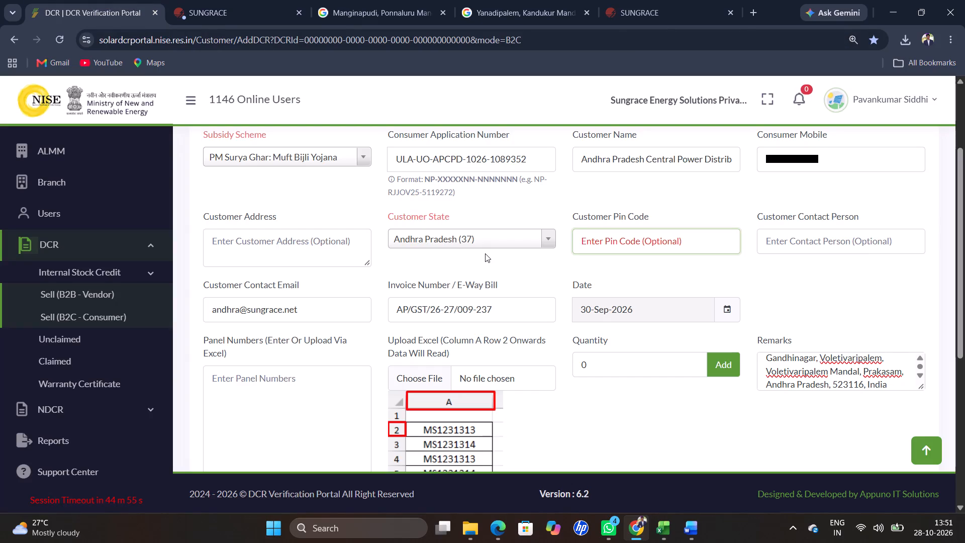
pyautogui.hotkey('ctrl', 'v')
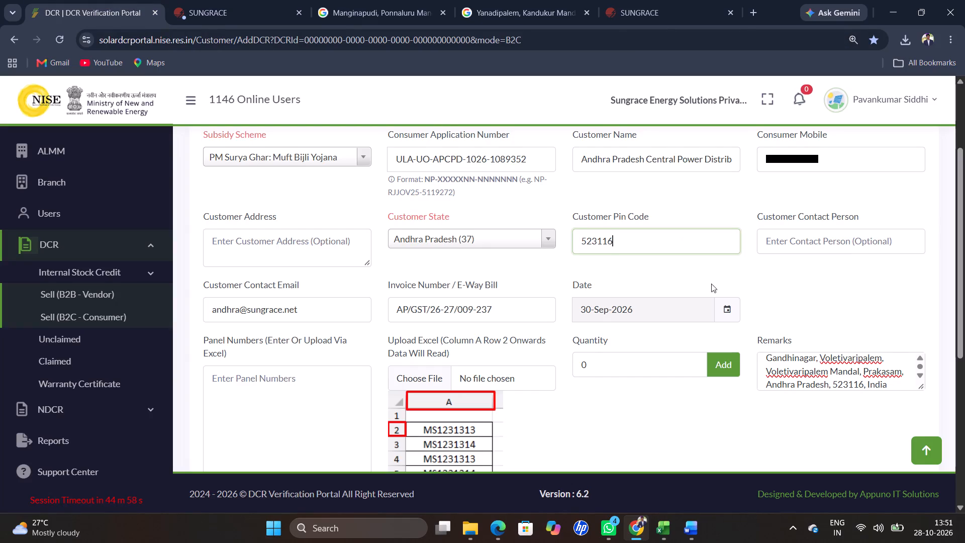
pyautogui.scroll(-3, 827, 289)
pyautogui.click(866, 356)
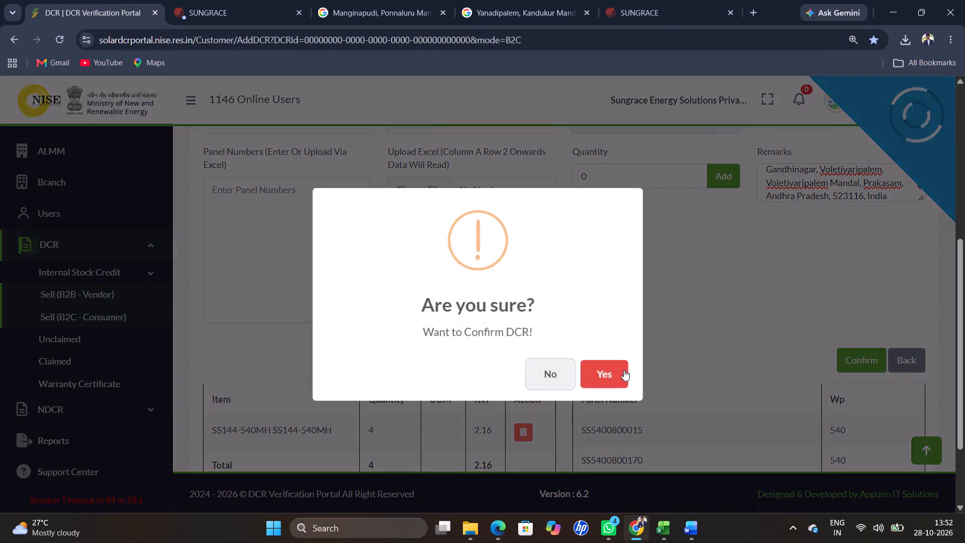
pyautogui.click(607, 374)
# Switch to File Explorer and create a folder named 237_ inside DCR009.
pyautogui.click(462, 467)
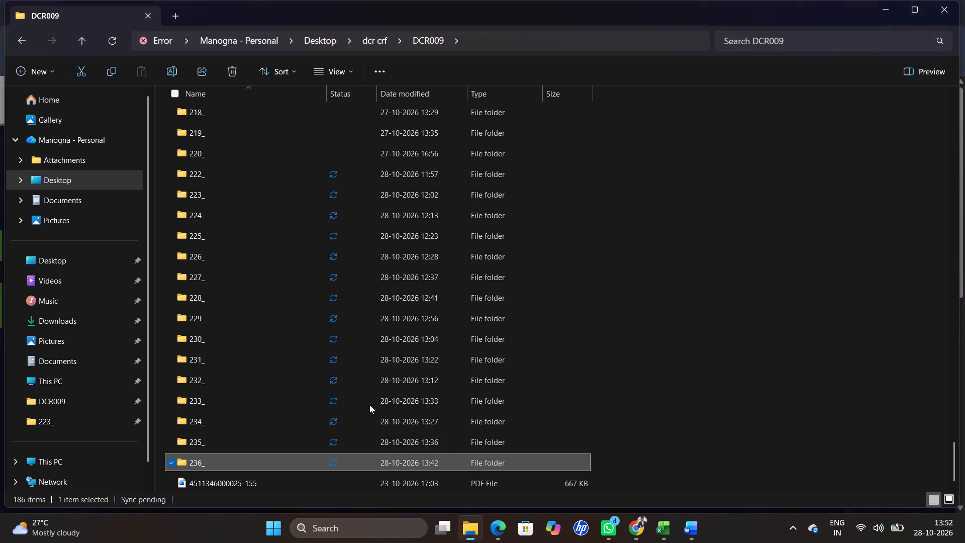
pyautogui.click(22, 68)
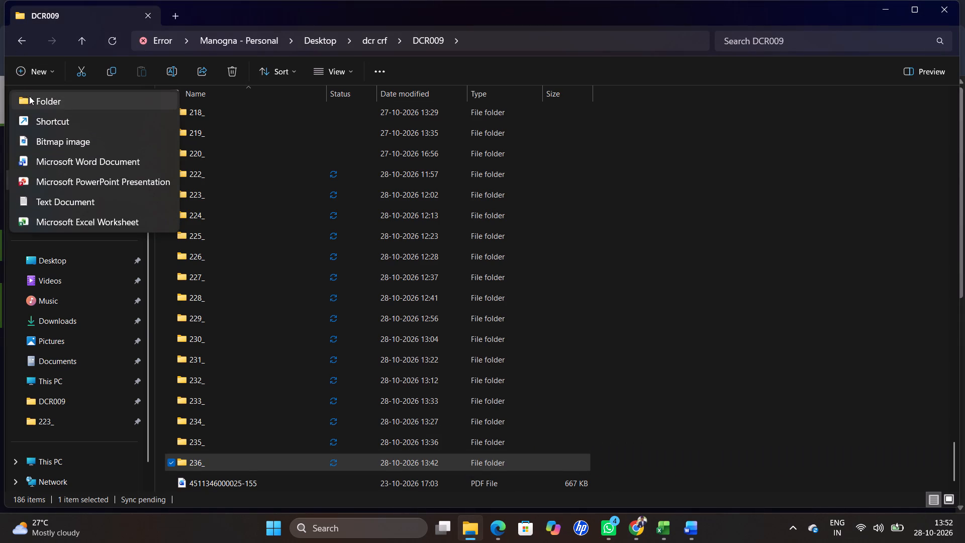
pyautogui.click(30, 100)
pyautogui.write('23')
pyautogui.press('7')
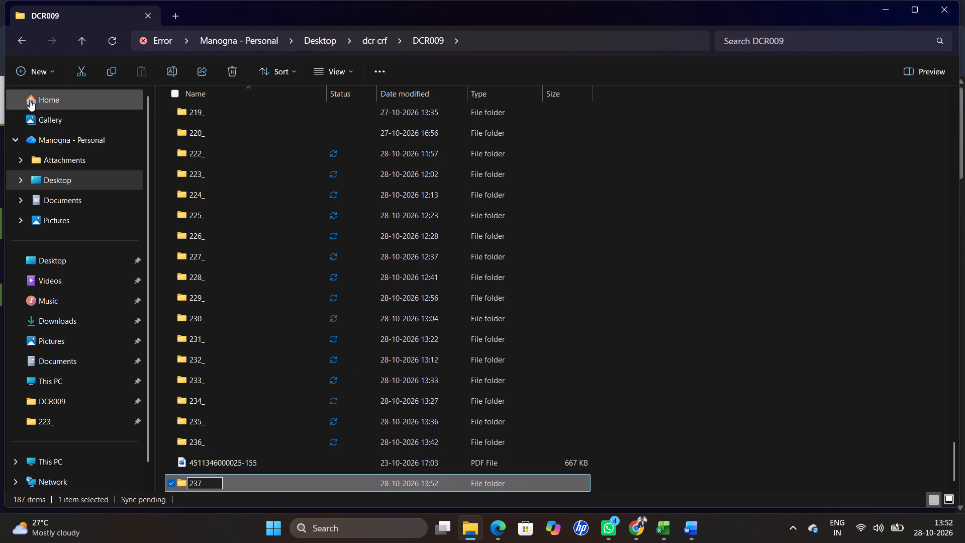
pyautogui.hotkey('shift', '_')
pyautogui.press('Return')
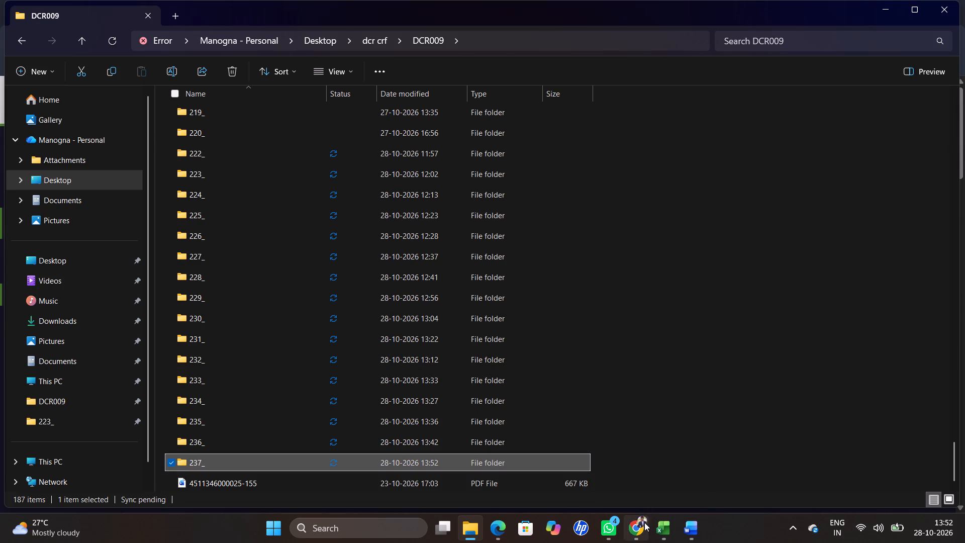
# Copy S.No 704's service number from SUNGRACE, download the new invoice 237 certificate PDF and name it with that number followed by -237.
pyautogui.click(644, 479)
pyautogui.click(204, 24)
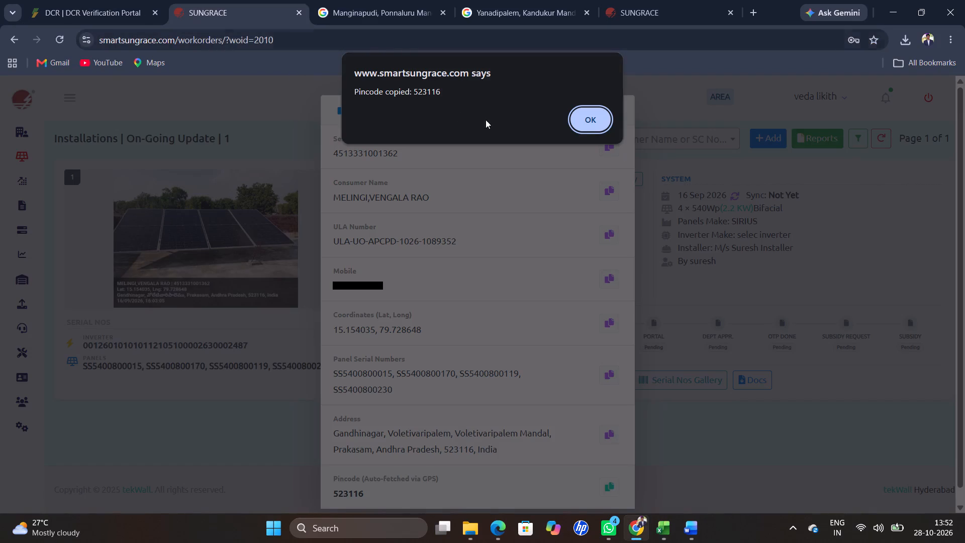
pyautogui.moveTo(577, 112); pyautogui.dragTo(581, 117)
pyautogui.doubleClick(602, 141)
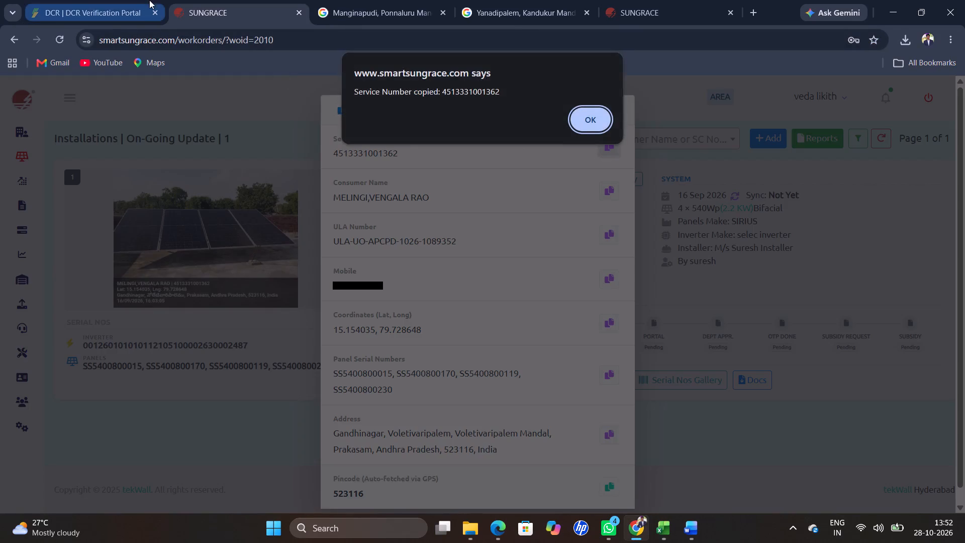
pyautogui.click(148, 0)
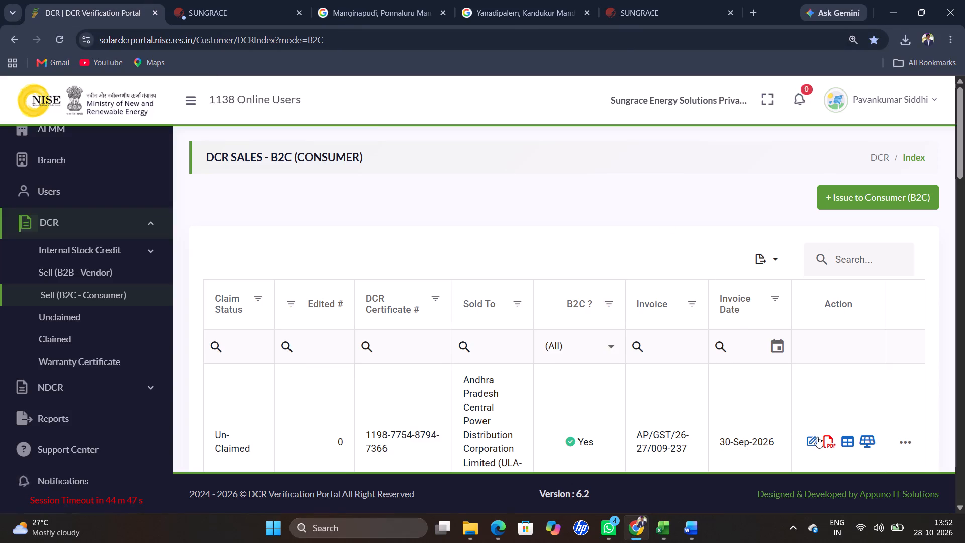
pyautogui.click(826, 440)
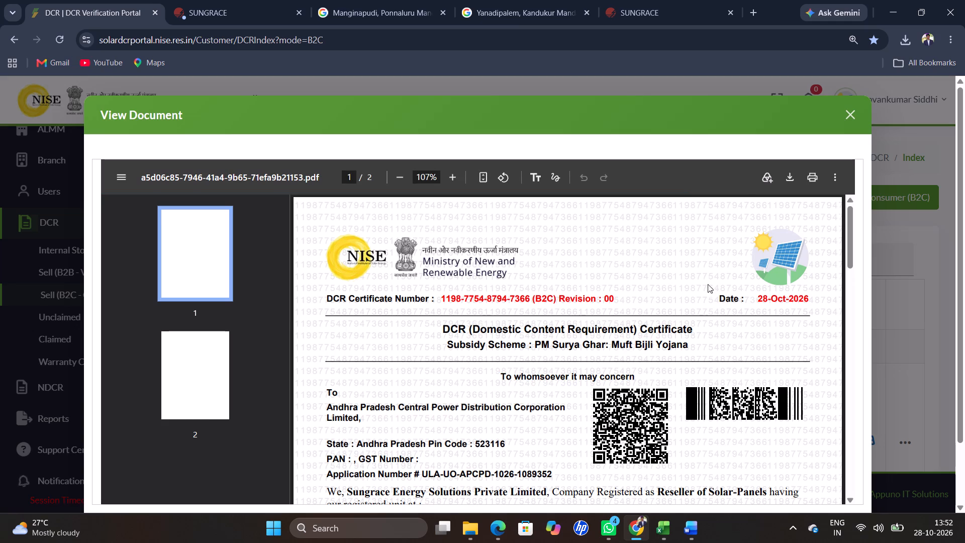
pyautogui.click(788, 175)
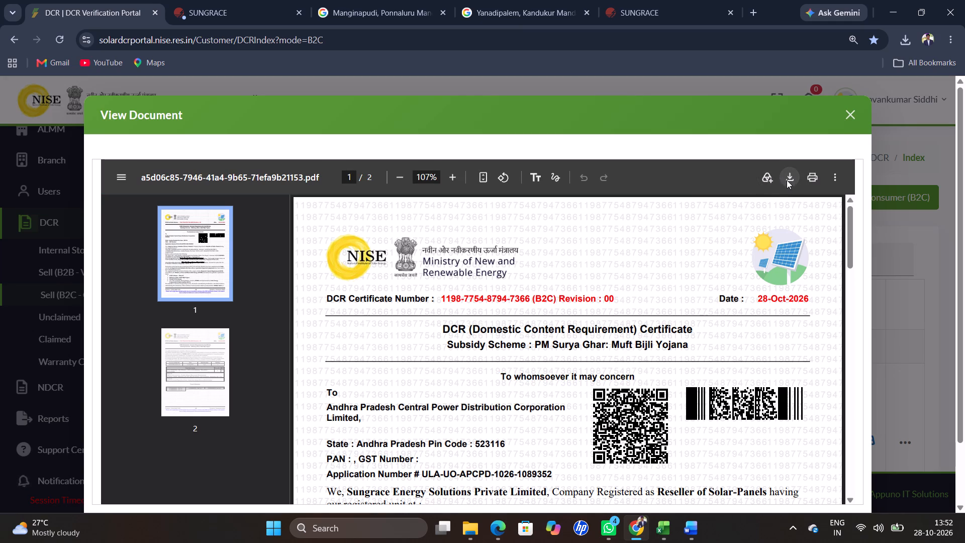
pyautogui.hotkey('ctrl', 'v')
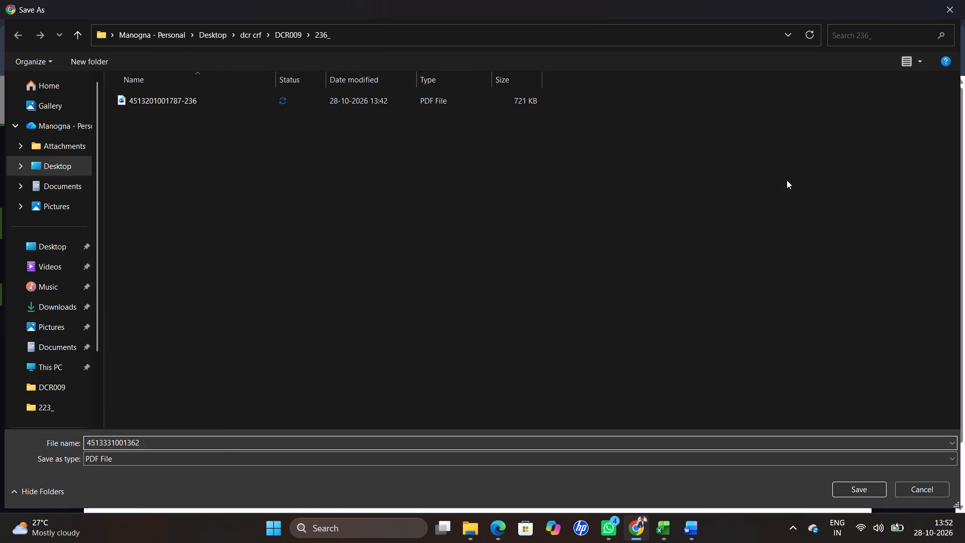
pyautogui.write('-237')
pyautogui.hotkey('shift', '+')
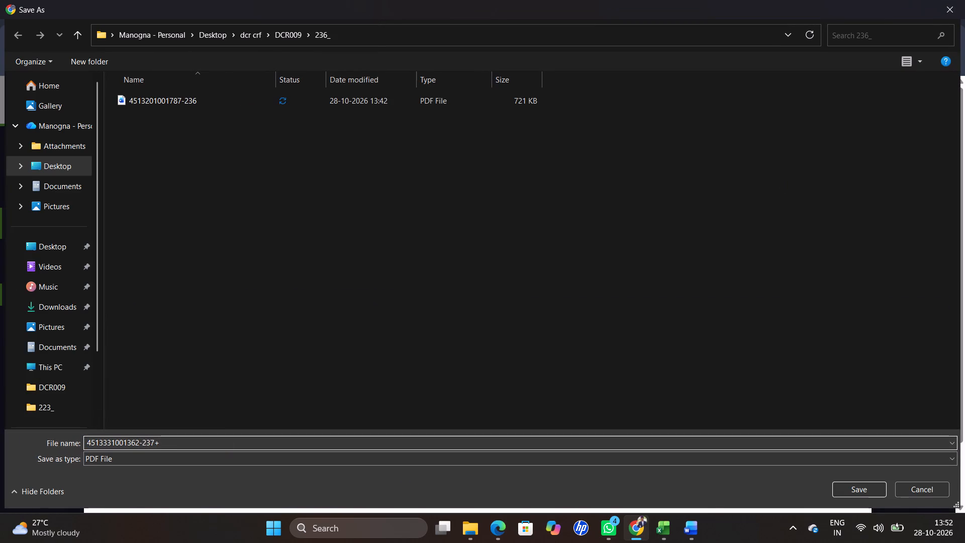
pyautogui.press('BackSpace')
pyautogui.hotkey('shift', '_')
pyautogui.press('BackSpace')
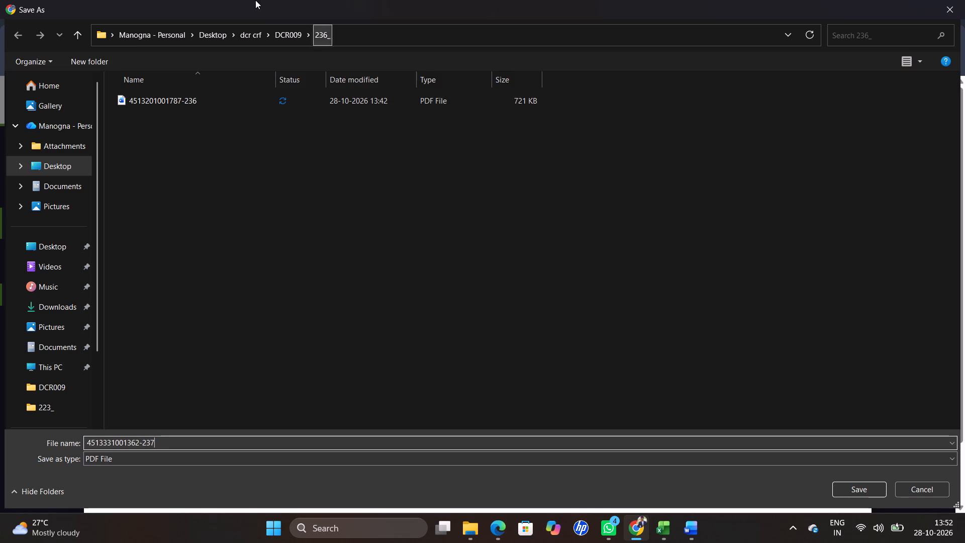
# Save the certificate PDF in the 237_ folder inside DCR009.
pyautogui.click(287, 26)
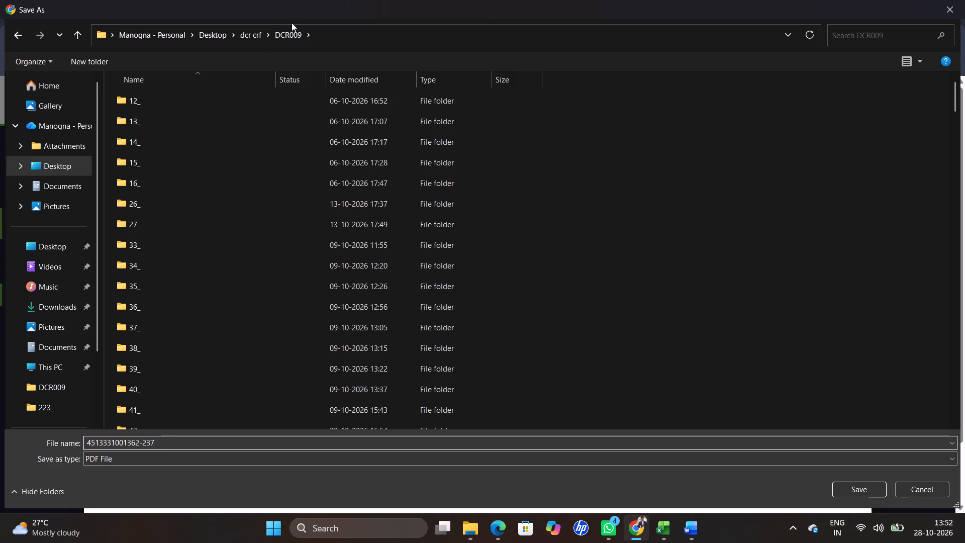
pyautogui.scroll(-5, 290, 85)
pyautogui.scroll(-11, 256, 198)
pyautogui.scroll(-3, 241, 247)
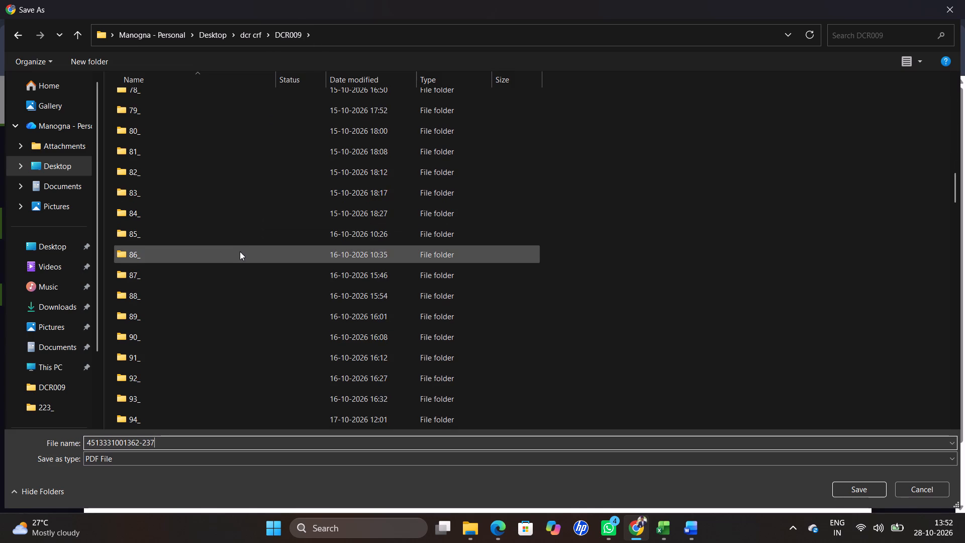
pyautogui.scroll(-20, 239, 257)
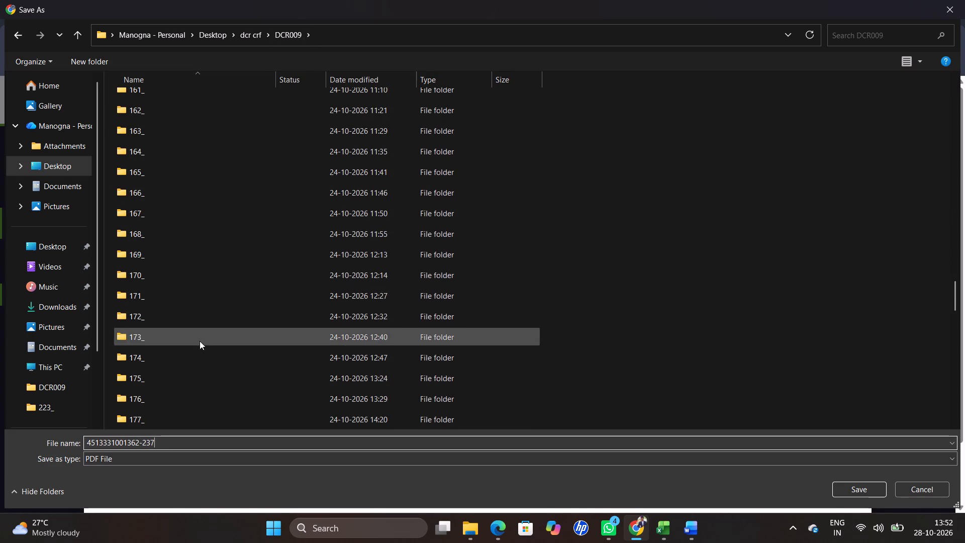
pyautogui.scroll(-16, 200, 341)
pyautogui.scroll(-5, 223, 342)
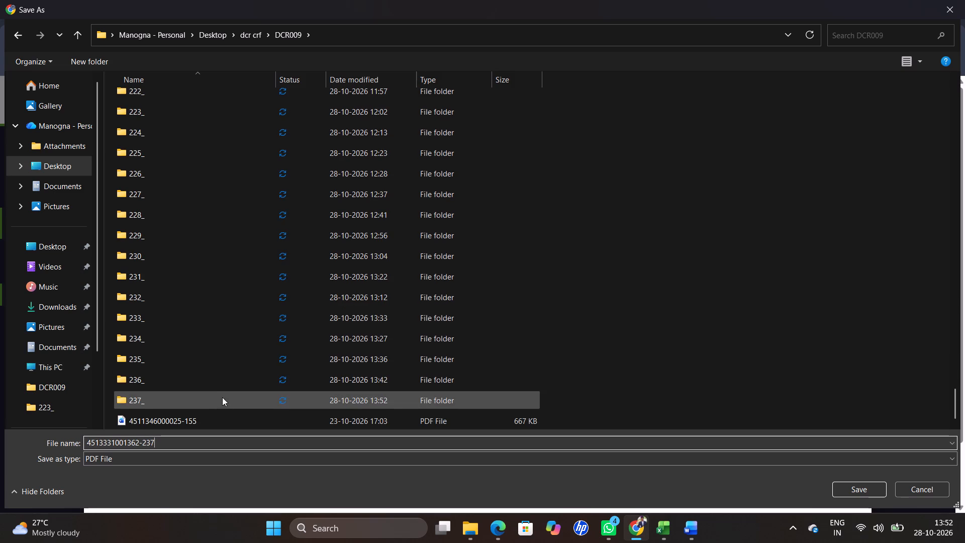
pyautogui.doubleClick(222, 397)
pyautogui.click(849, 488)
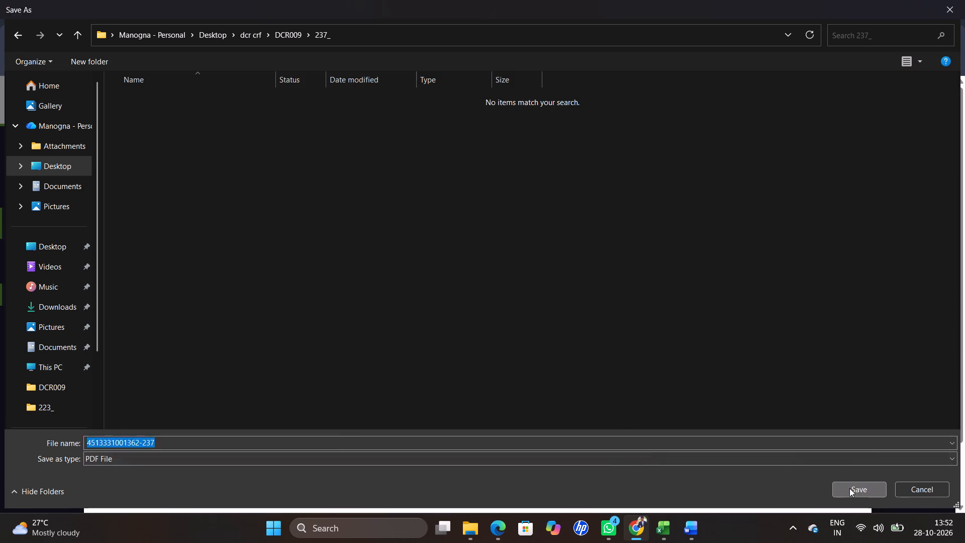
# Update S.No 704's work order in SUNGRACE, attaching the PDF from folder 237_ as the DCR upload, and submit the form.
pyautogui.click(229, 0)
pyautogui.click(584, 118)
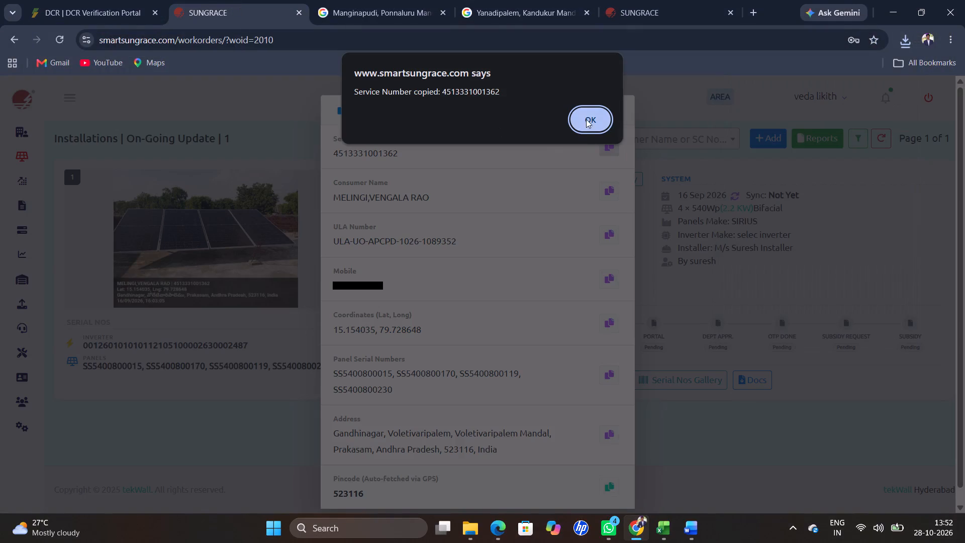
pyautogui.click(614, 112)
pyautogui.click(592, 377)
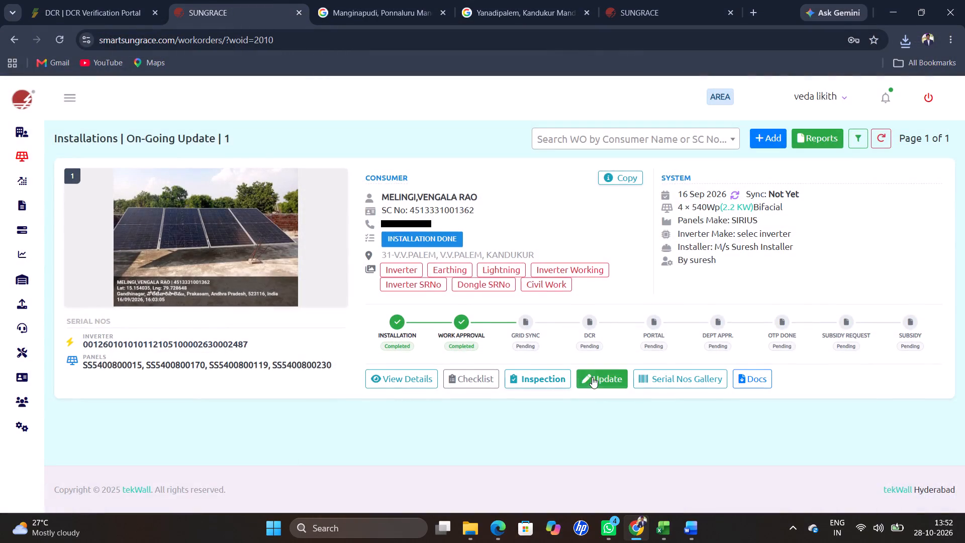
pyautogui.click(428, 328)
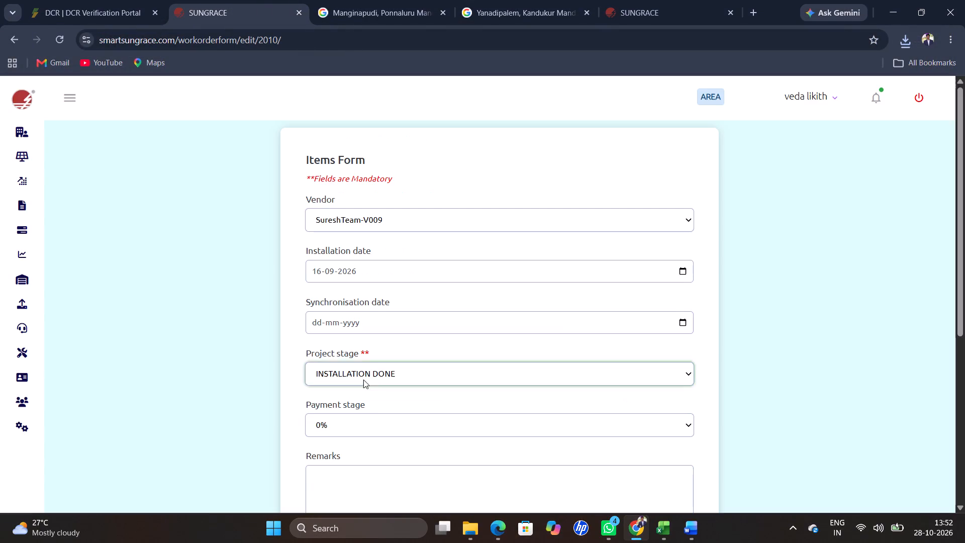
pyautogui.scroll(-4, 387, 290)
pyautogui.click(334, 352)
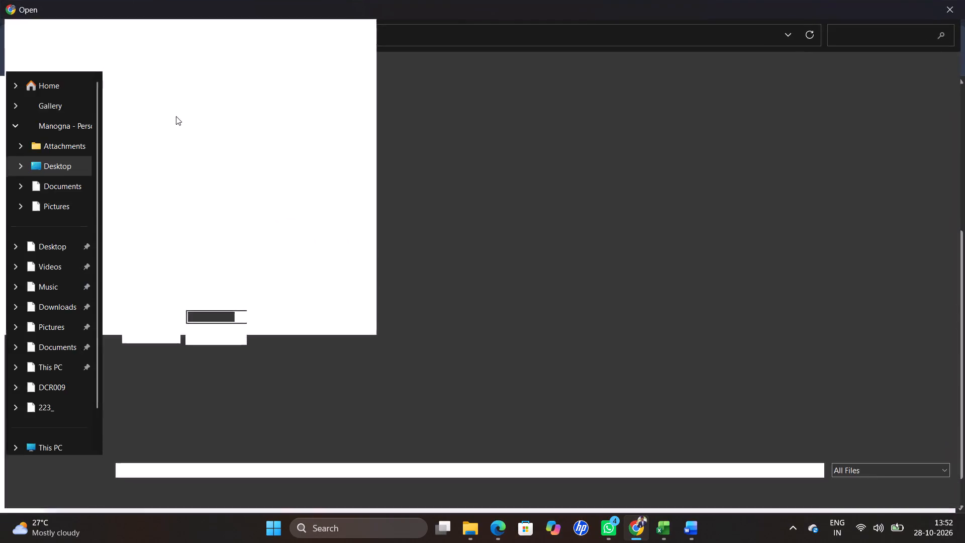
pyautogui.click(296, 33)
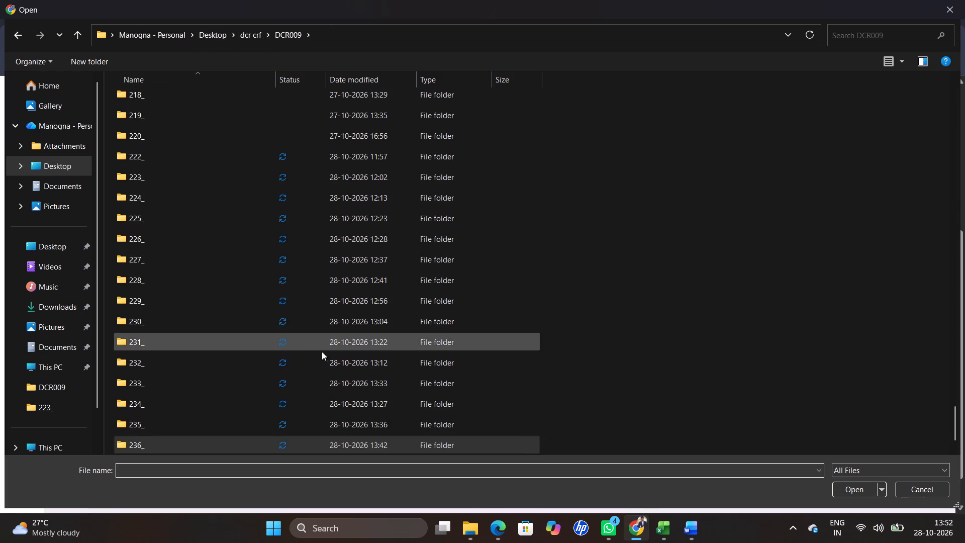
pyautogui.scroll(-4, 323, 356)
pyautogui.click(260, 425)
pyautogui.click(259, 421)
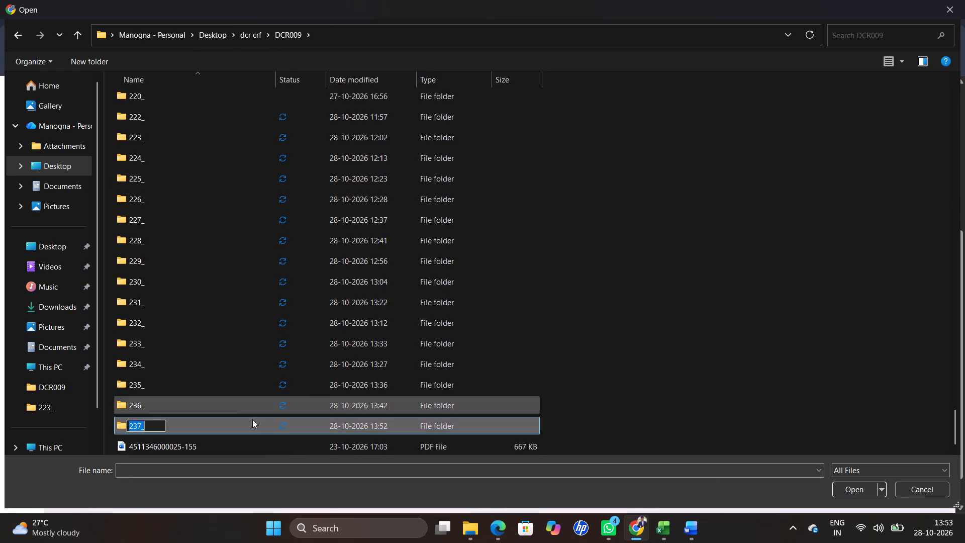
pyautogui.doubleClick(255, 426)
pyautogui.doubleClick(147, 105)
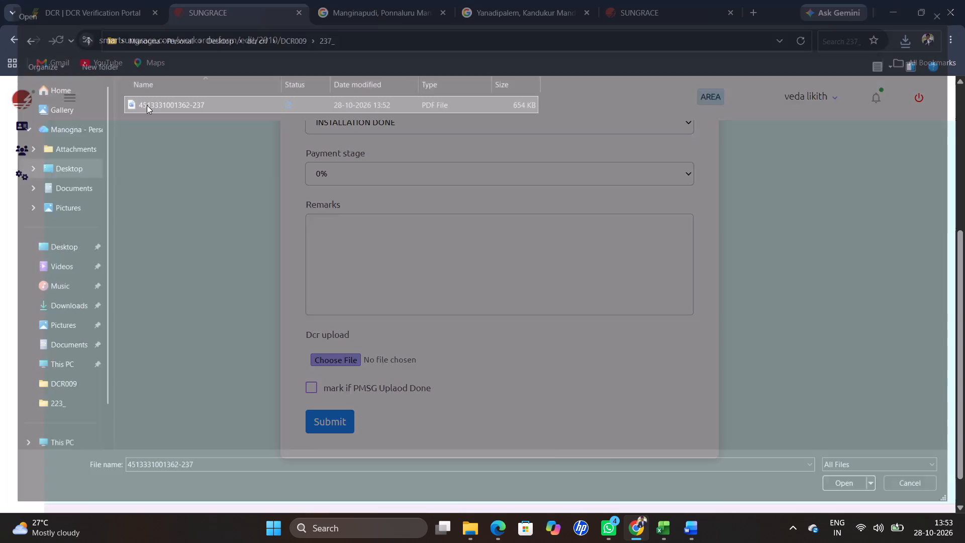
pyautogui.click(343, 424)
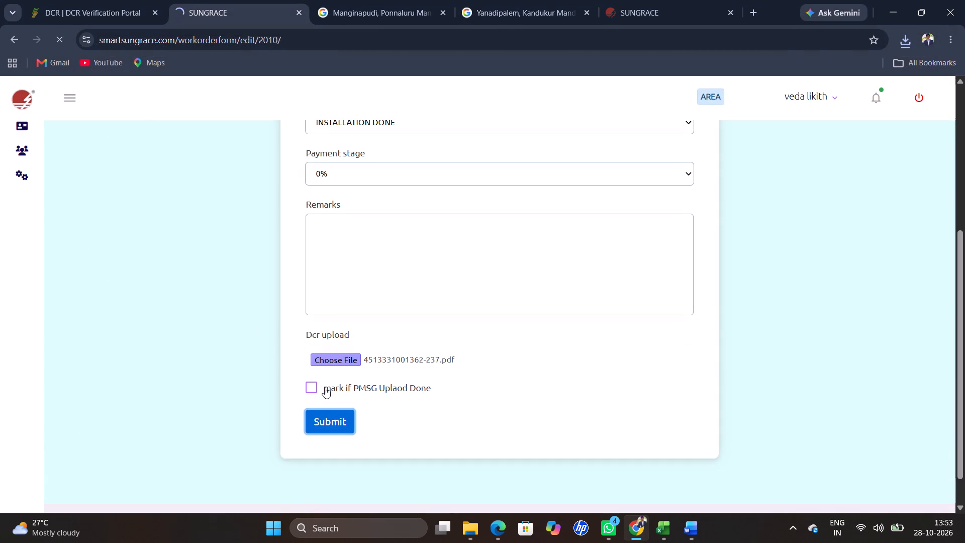